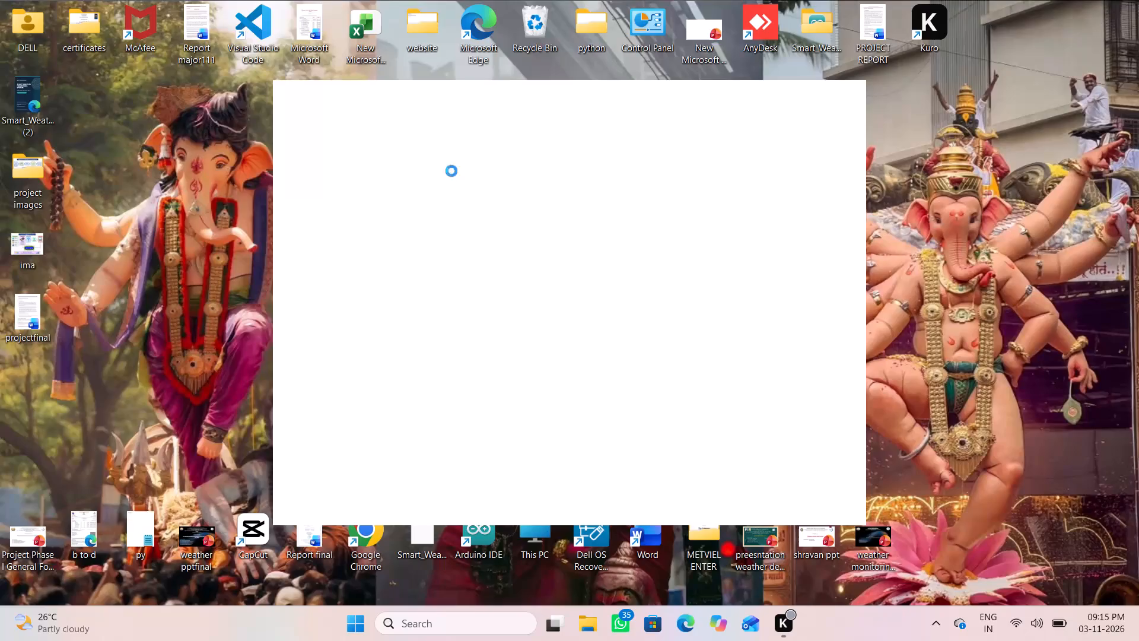
Start Word and open the recent document projectfinal.
click(1014, 247)
double_click(643, 538)
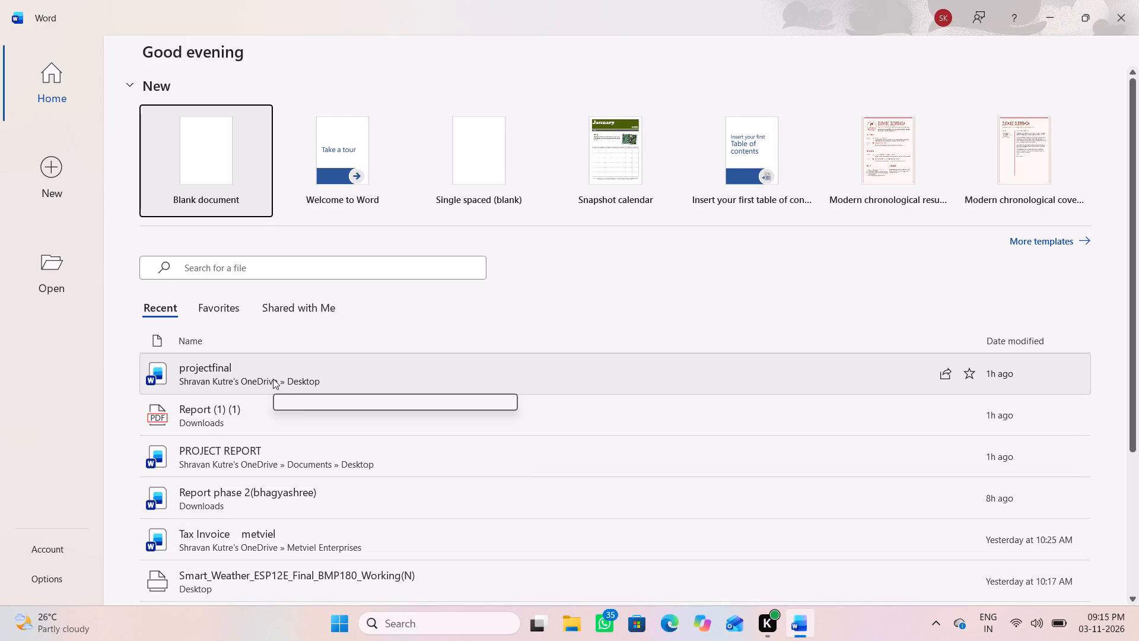
click(273, 379)
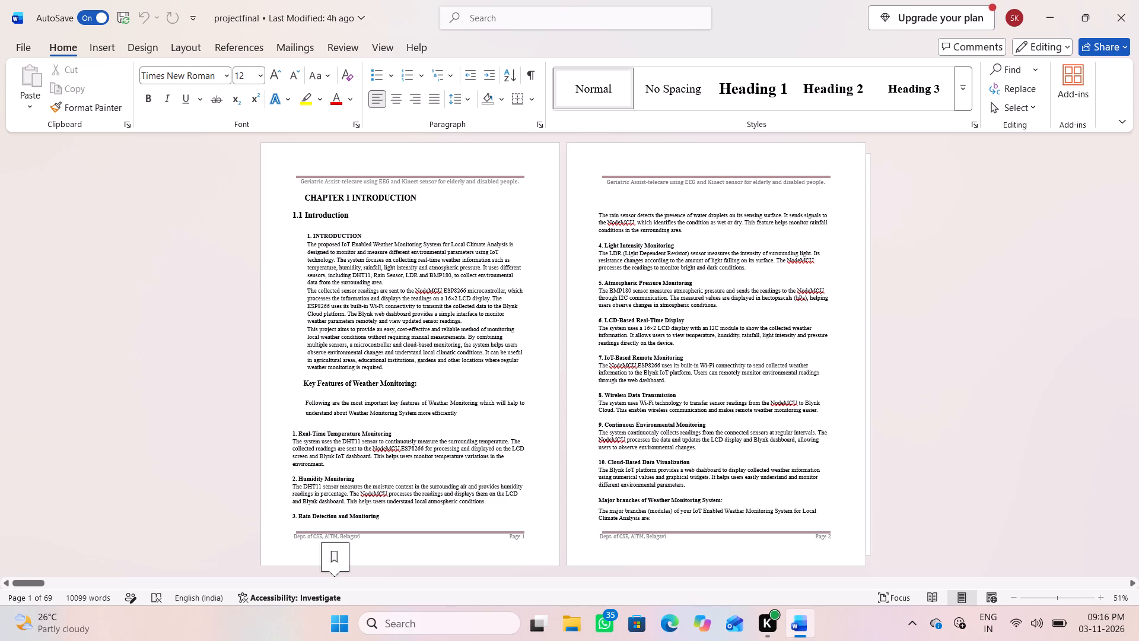
Justify the paragraph under the heading "4. Light Intensity Monitoring" on page 2.
drag(598, 252, 754, 259)
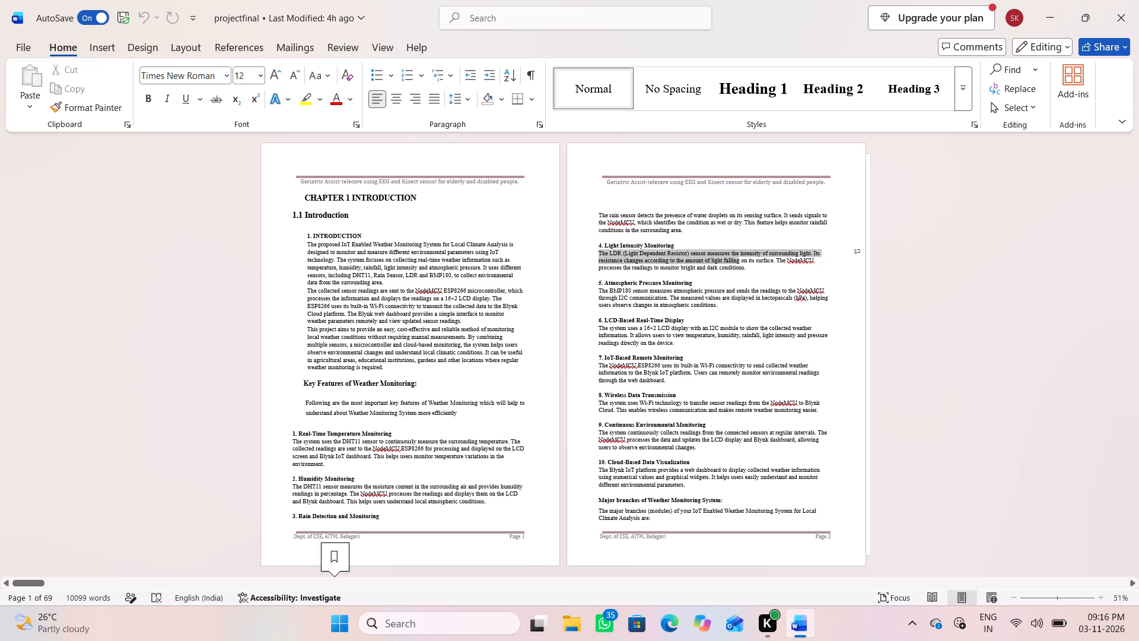
drag(754, 259, 807, 269)
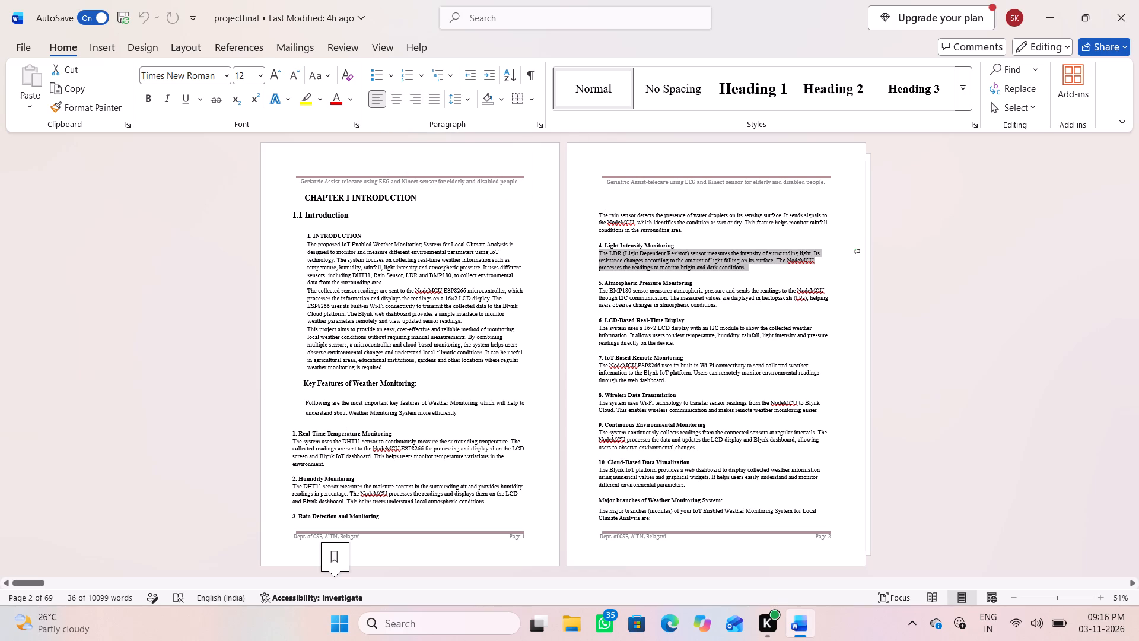
key(ctrl+j)
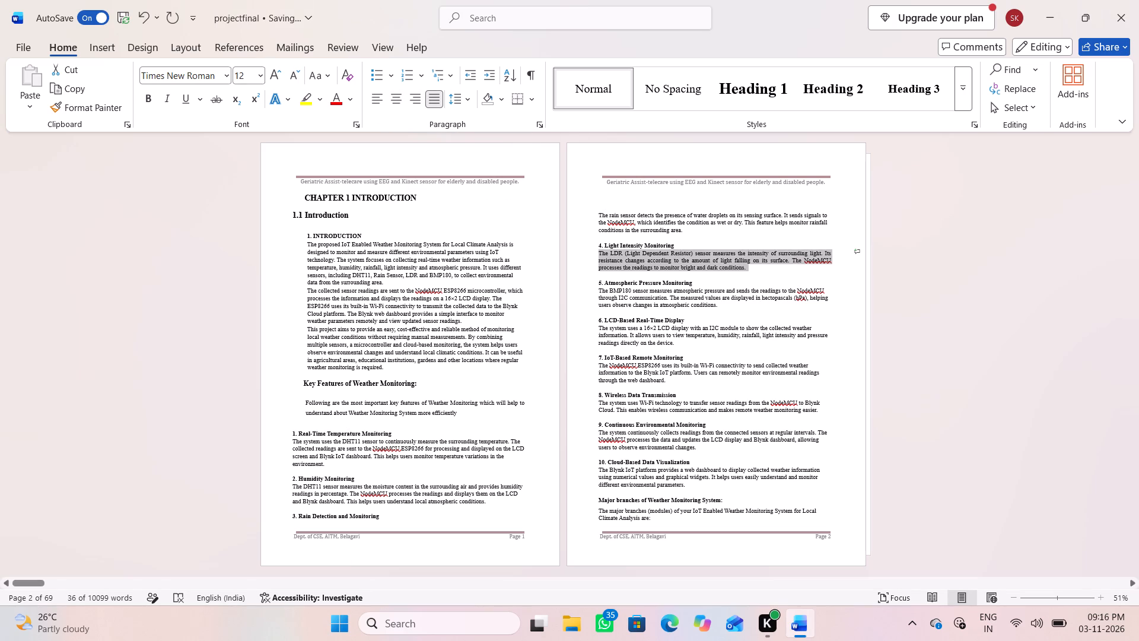
click(782, 363)
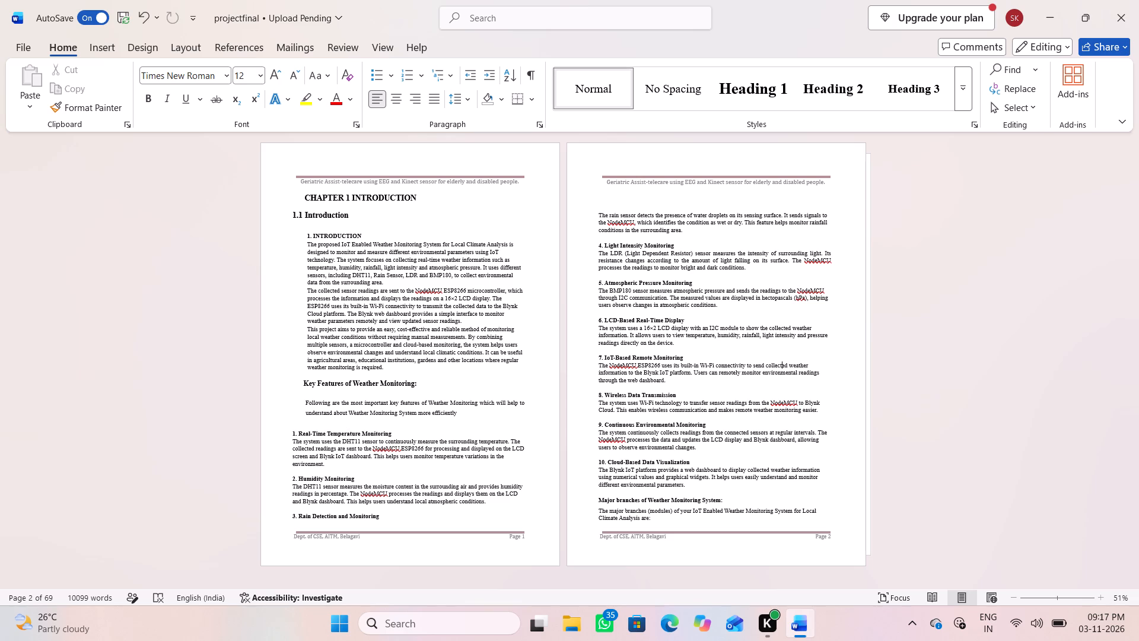
Open the recent "Report phase 2" document from Downloads.
click(20, 43)
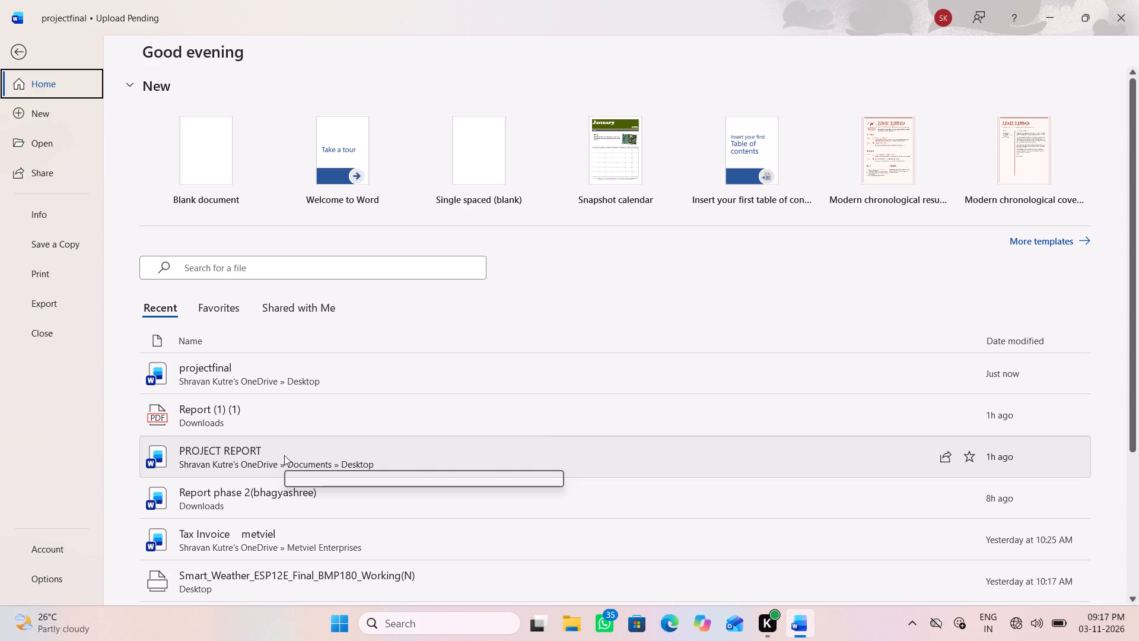
double_click(276, 497)
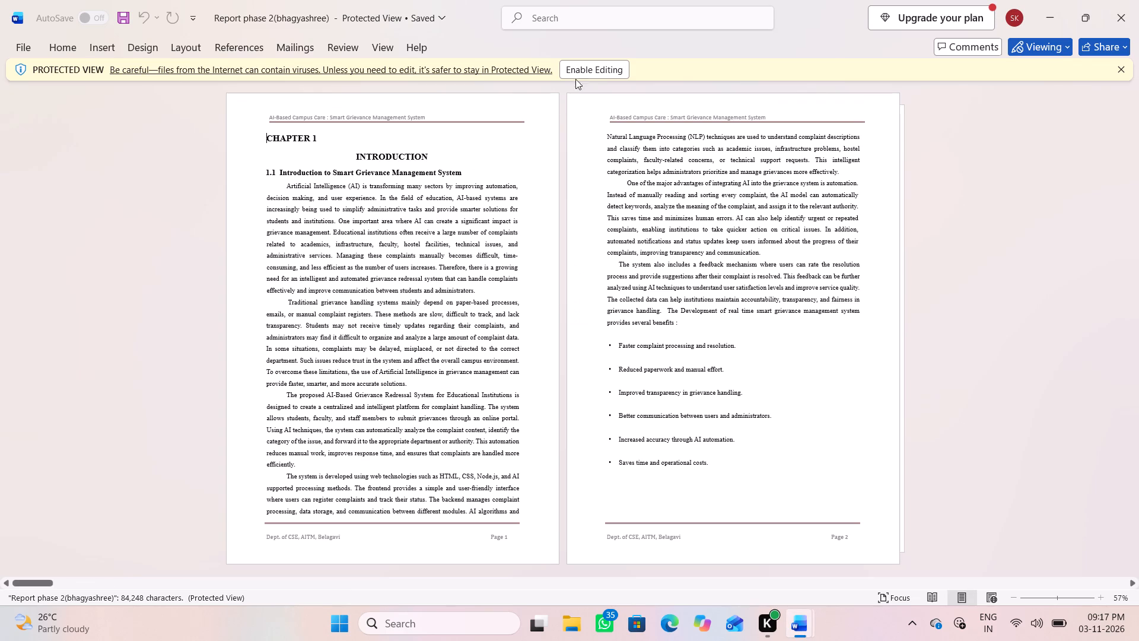
Enable editing for the protected "Report phase 2" document.
click(586, 65)
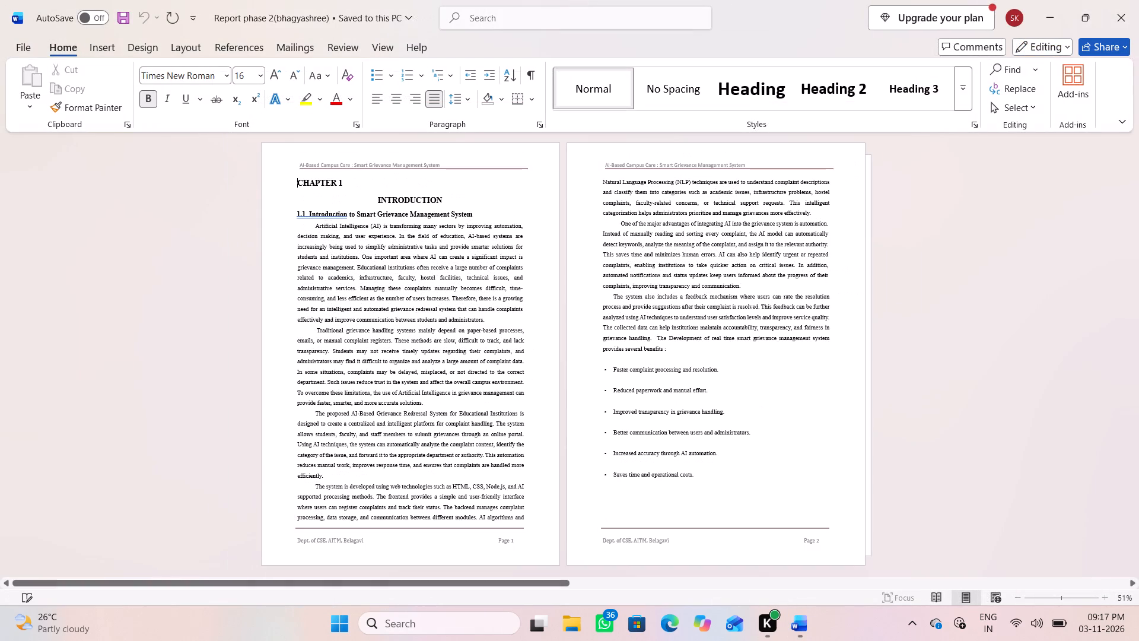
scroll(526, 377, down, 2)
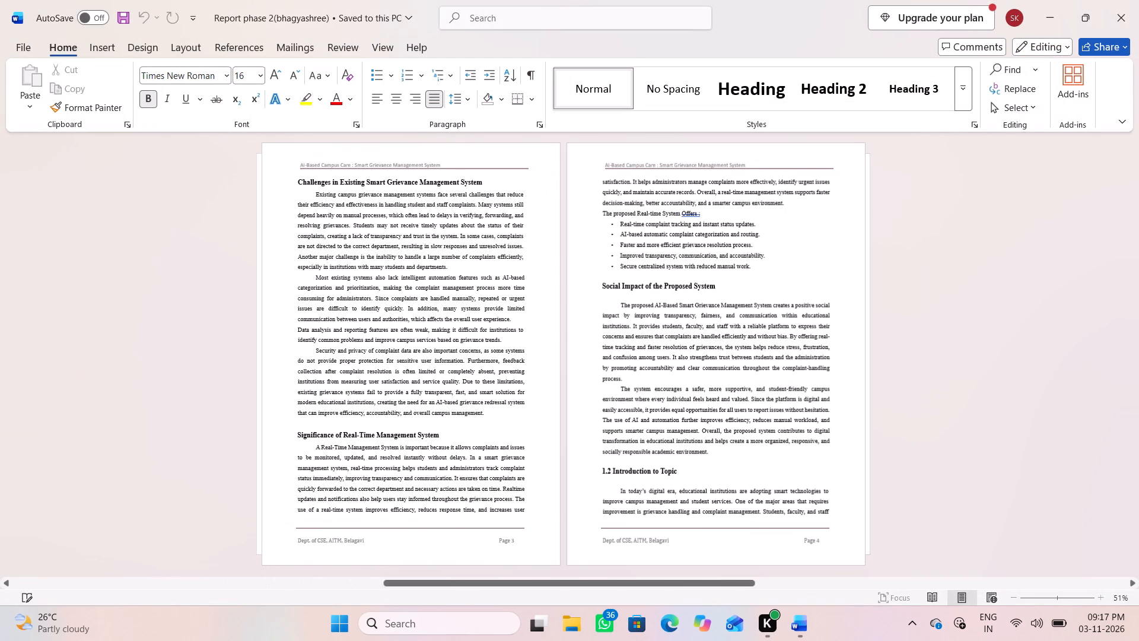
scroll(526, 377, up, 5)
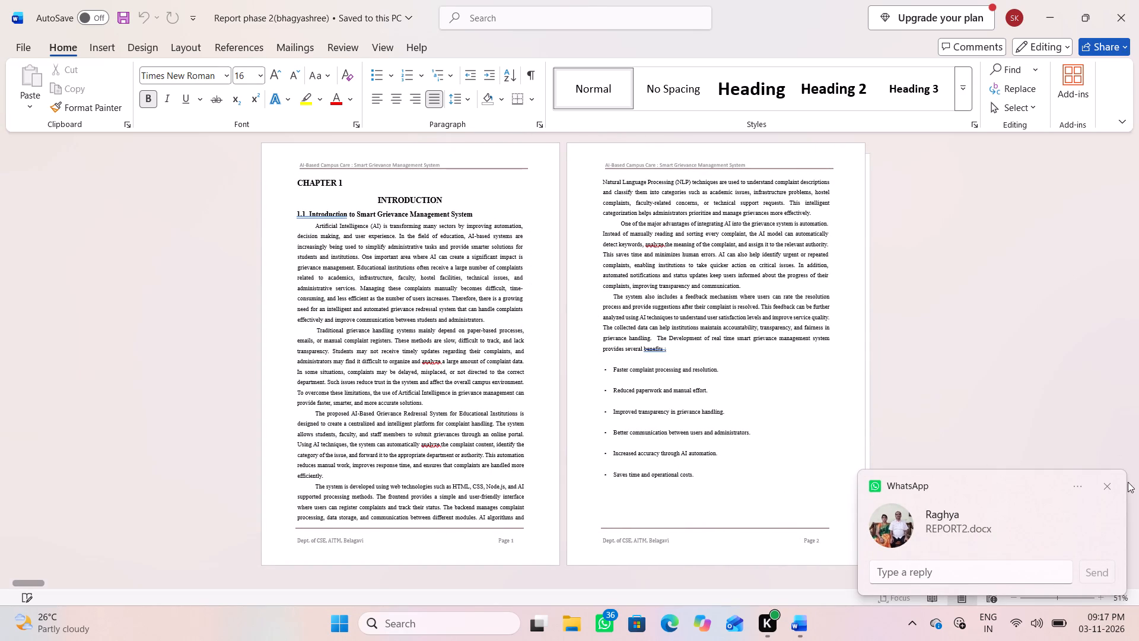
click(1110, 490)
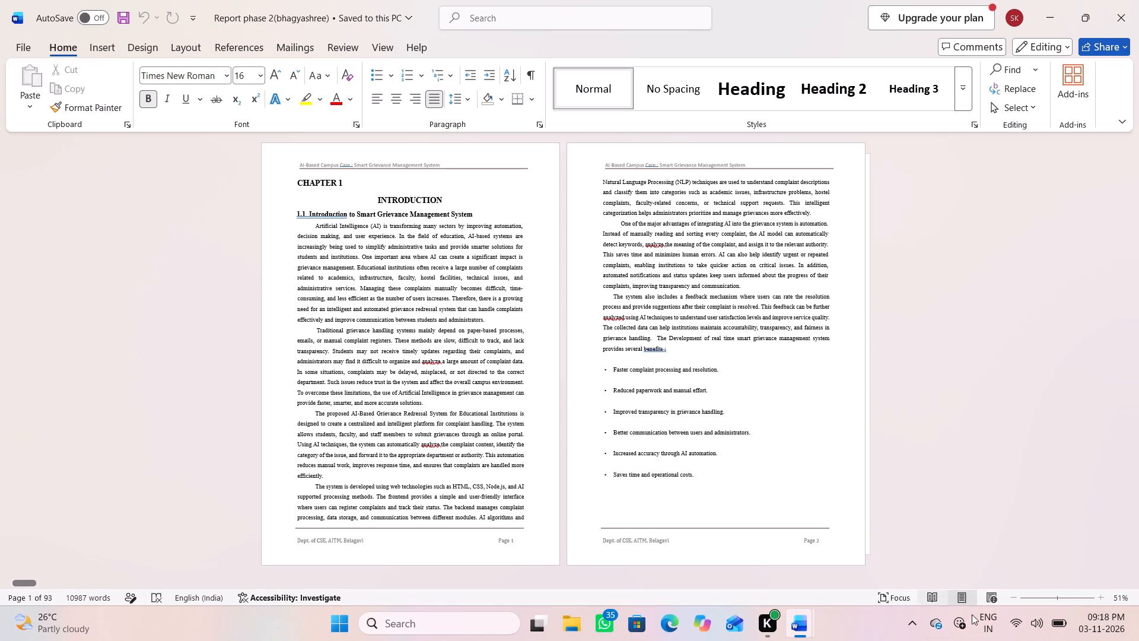
Set the report's document view to Print Layout.
click(963, 595)
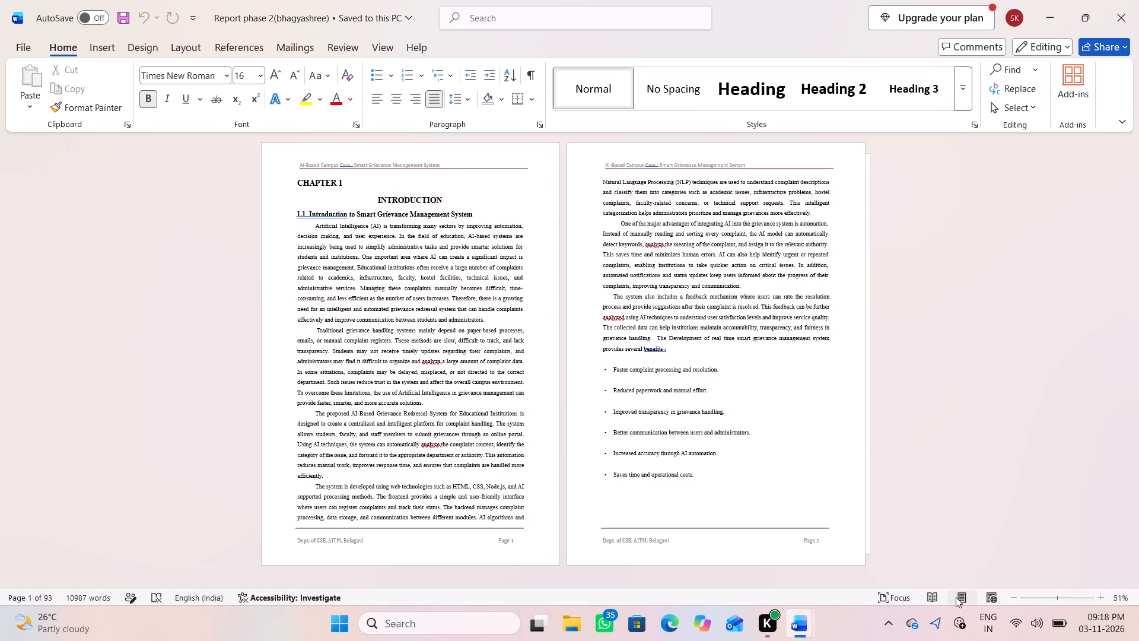
Preview the report in Read Mode and return it to Print Layout.
drag(1034, 596, 1065, 595)
click(932, 595)
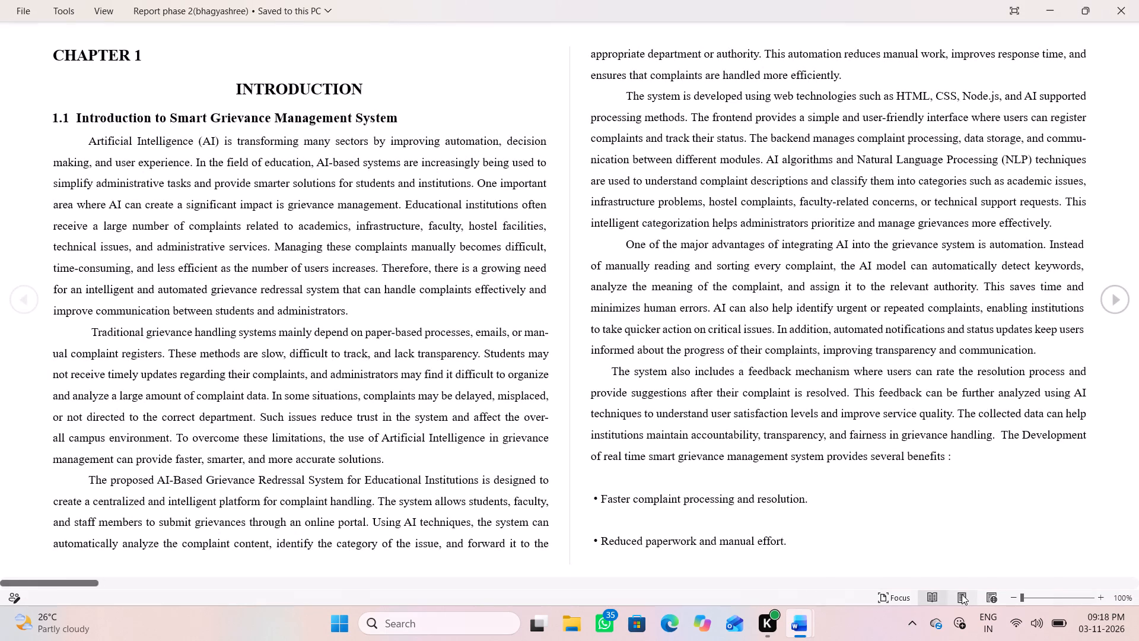
click(962, 594)
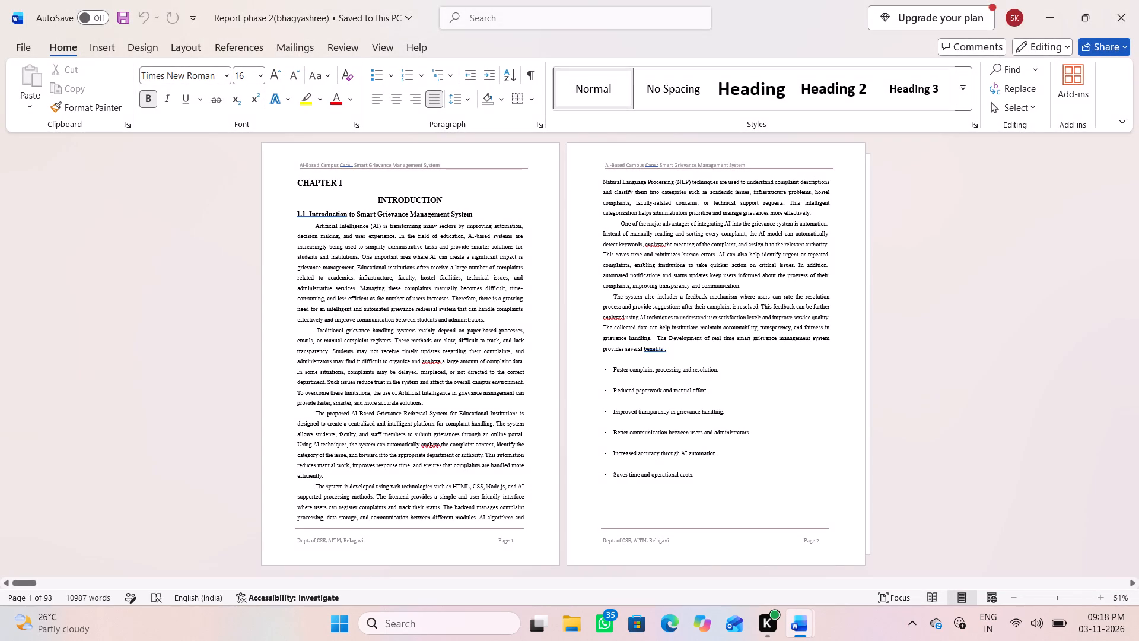
scroll(562, 426, down, 3)
scroll(562, 426, up, 5)
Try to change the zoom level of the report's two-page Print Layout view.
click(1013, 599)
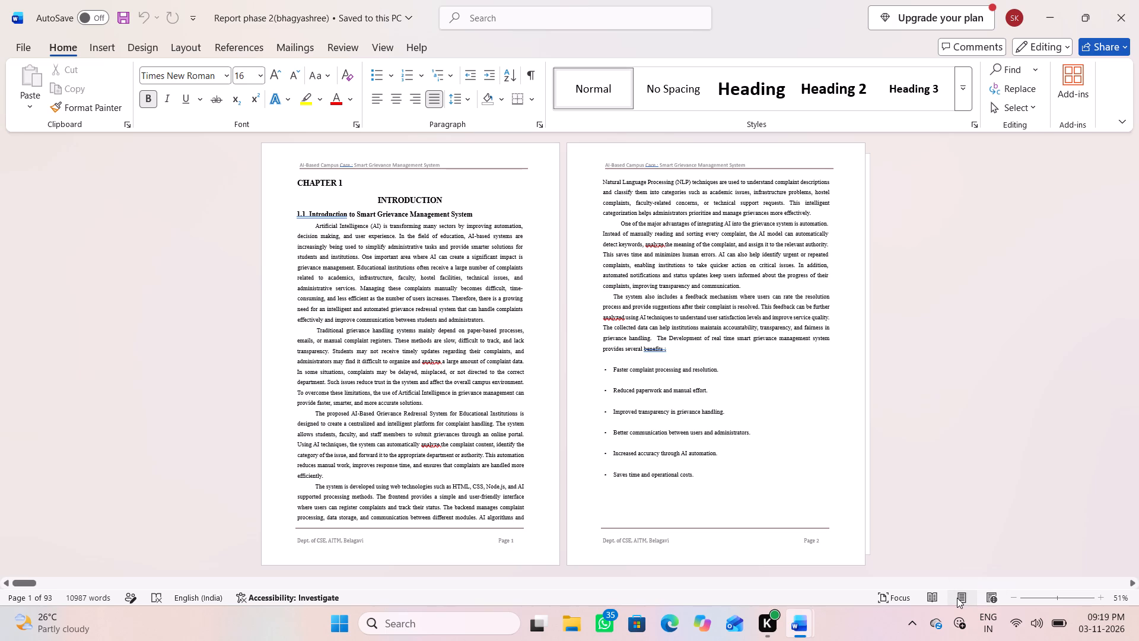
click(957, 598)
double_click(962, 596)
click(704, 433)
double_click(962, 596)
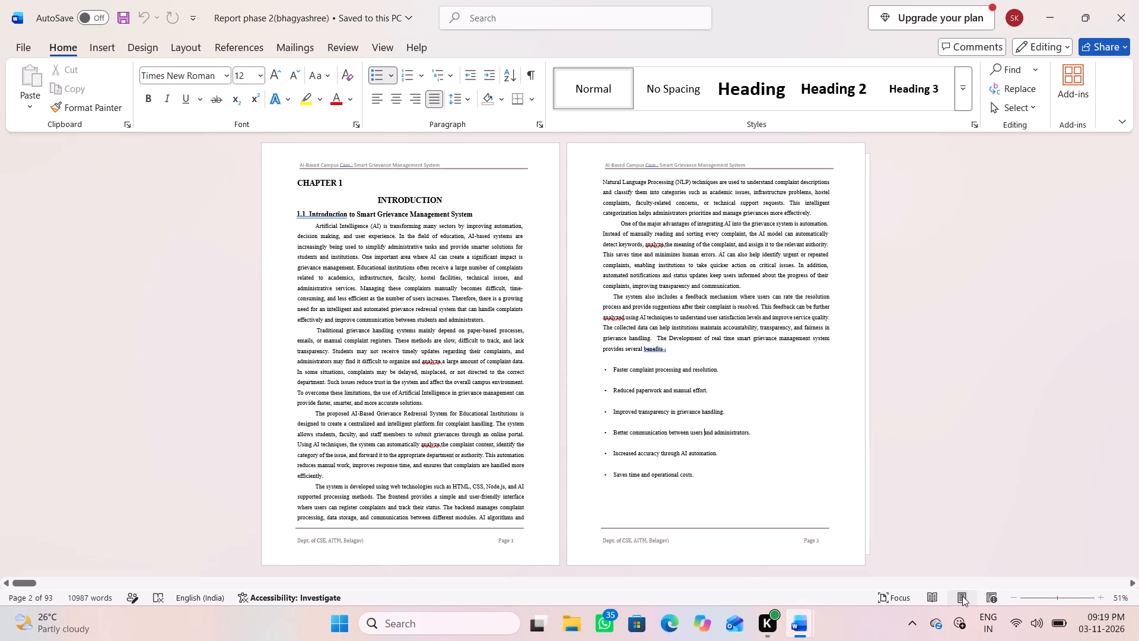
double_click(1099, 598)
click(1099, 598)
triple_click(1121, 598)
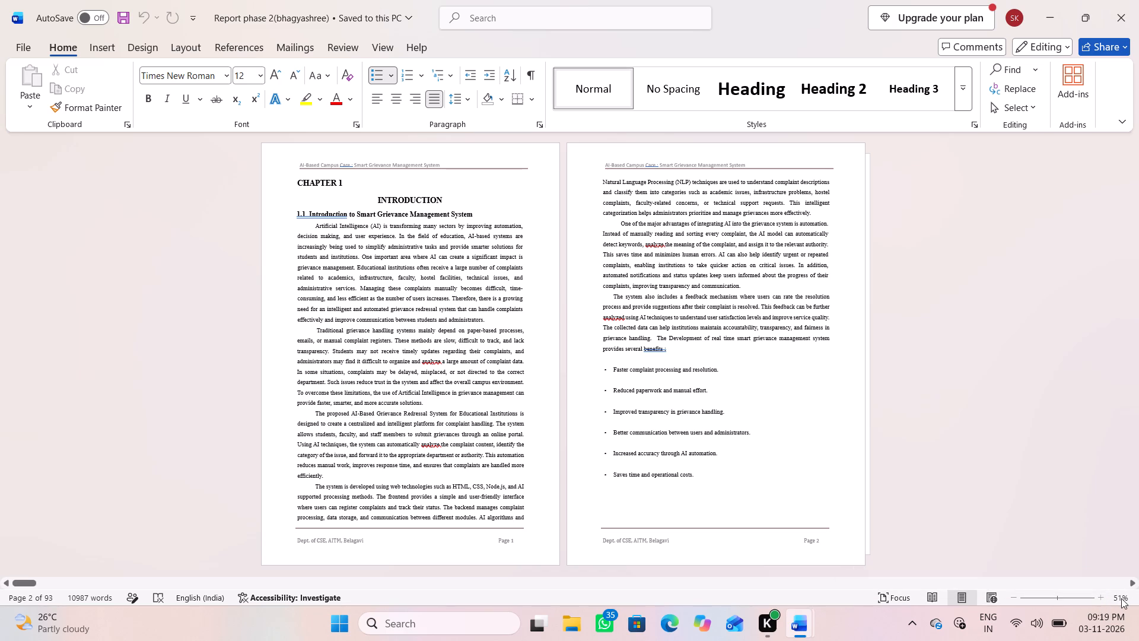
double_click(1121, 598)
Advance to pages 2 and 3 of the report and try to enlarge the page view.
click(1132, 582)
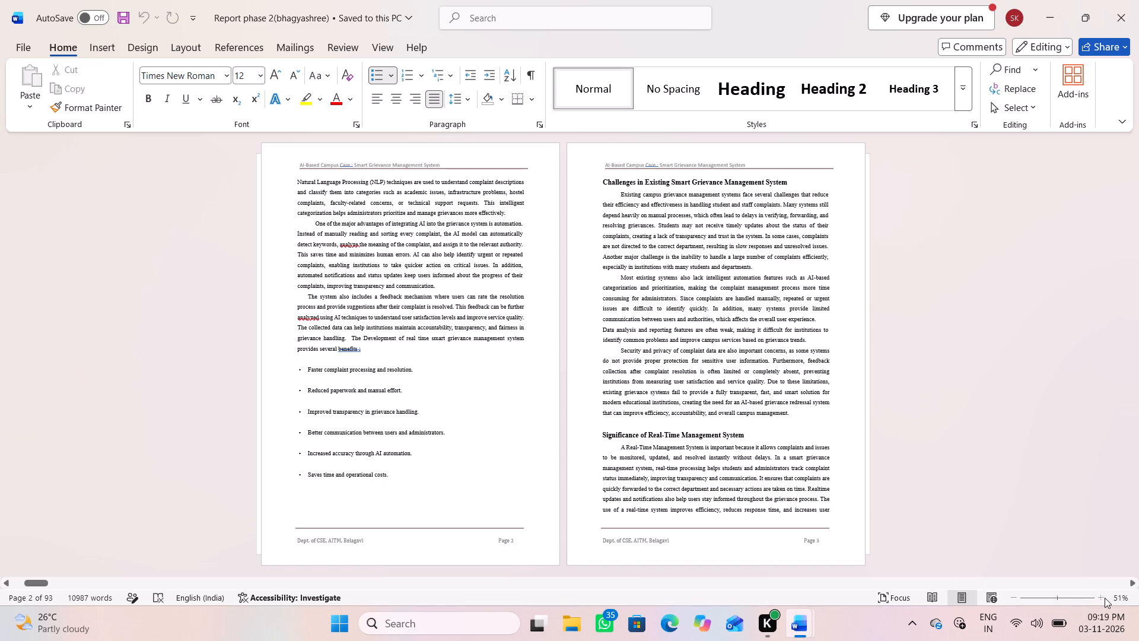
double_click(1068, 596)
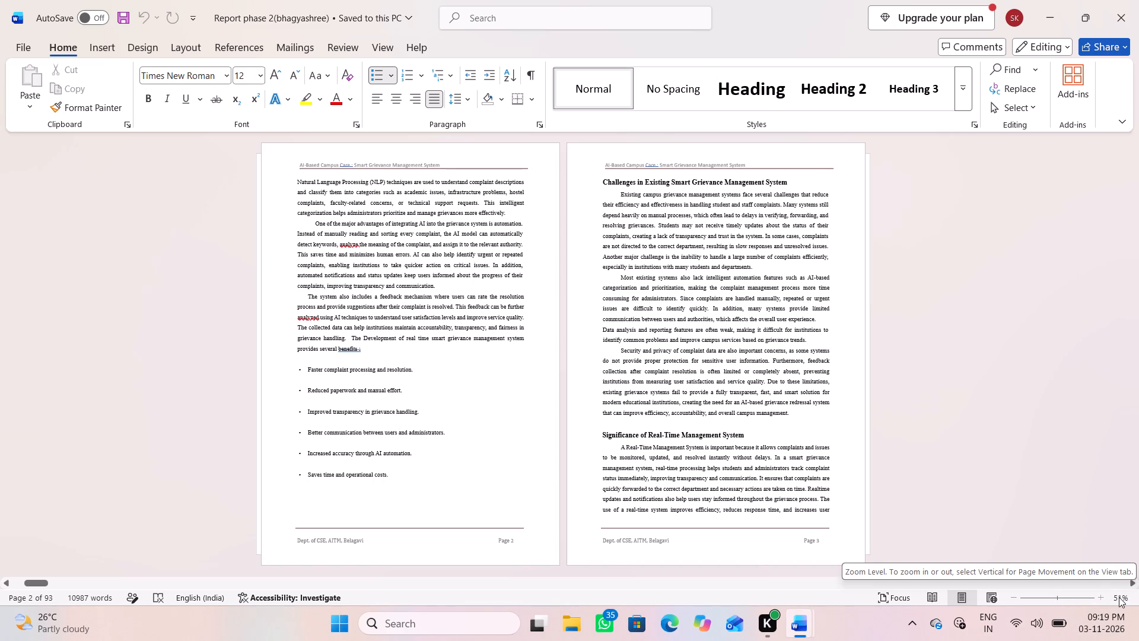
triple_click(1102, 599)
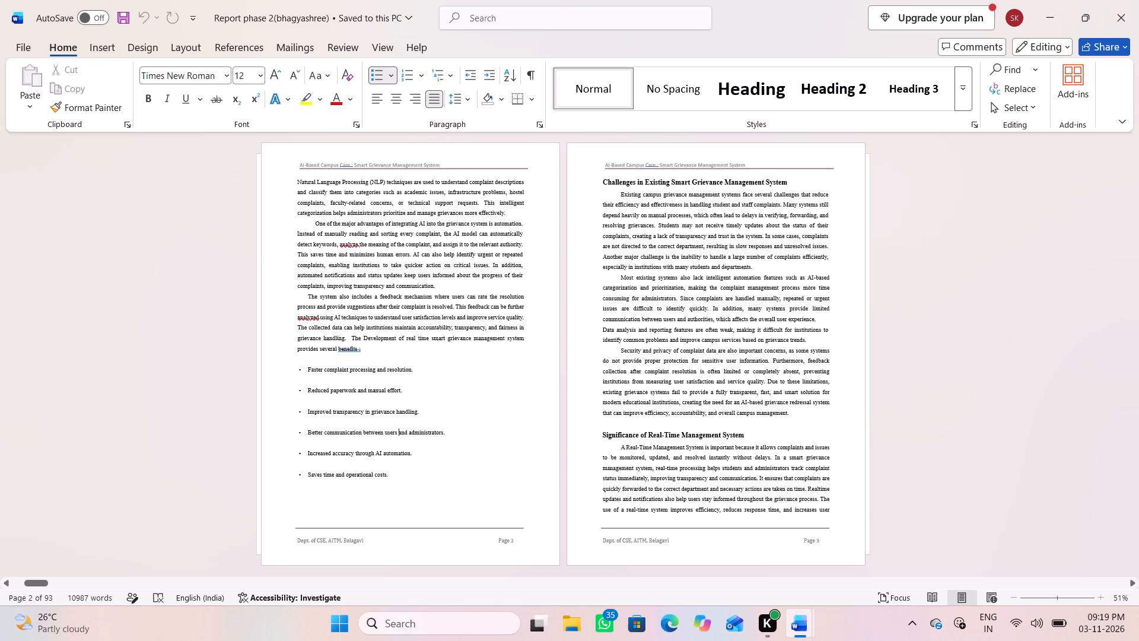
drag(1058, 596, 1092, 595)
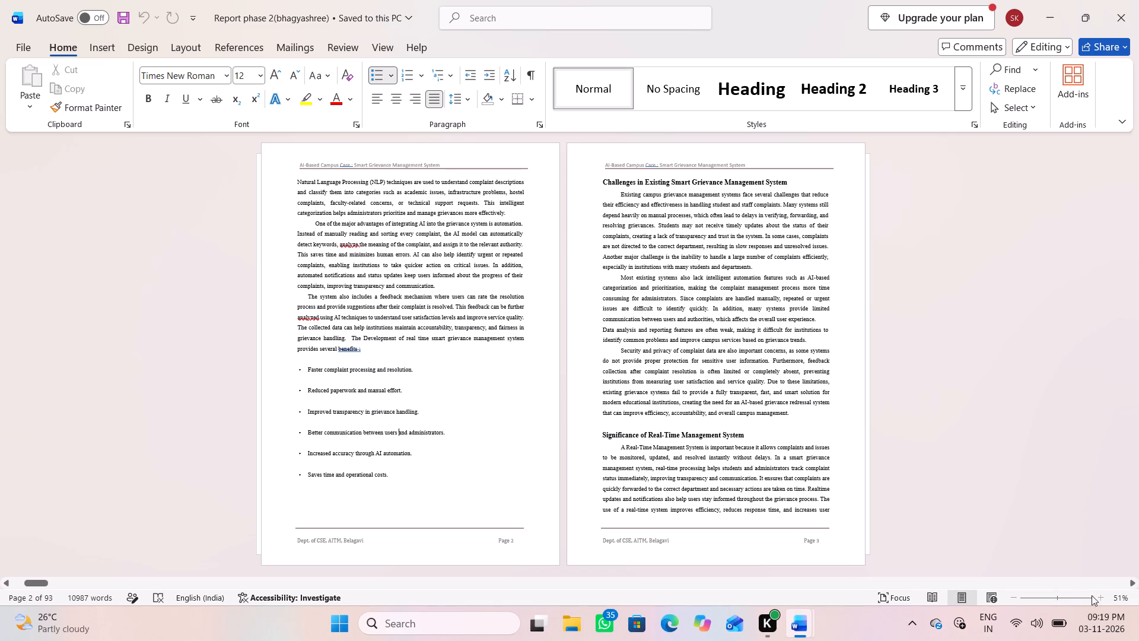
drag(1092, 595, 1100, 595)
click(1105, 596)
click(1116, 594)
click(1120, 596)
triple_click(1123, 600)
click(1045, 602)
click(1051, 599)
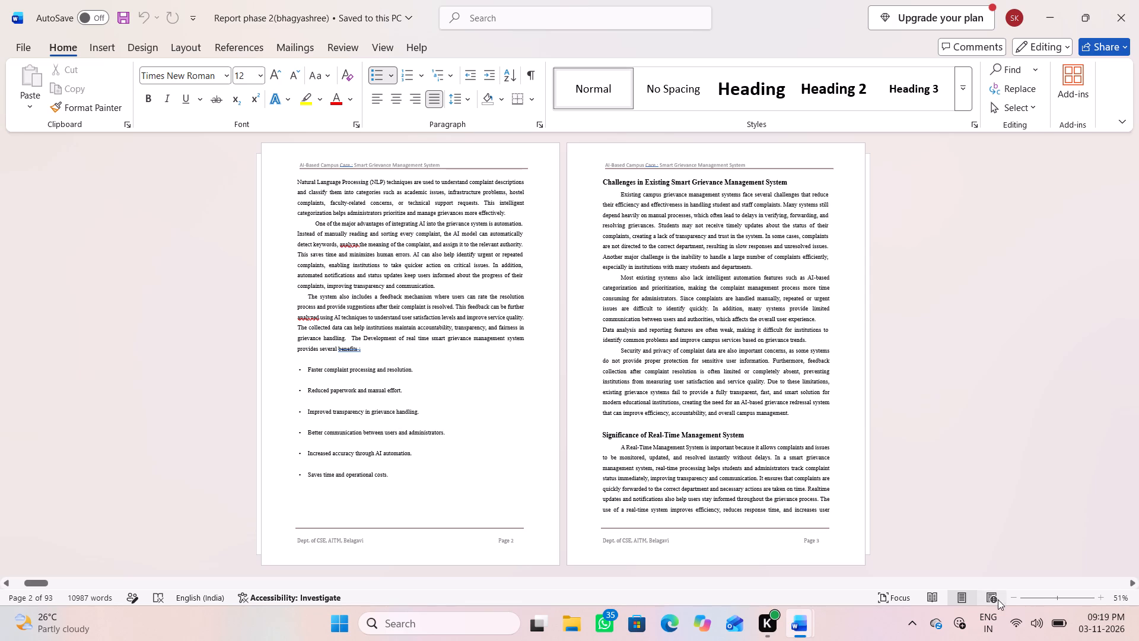
Switch the report to Web Layout and on to Read Mode.
click(997, 598)
click(960, 598)
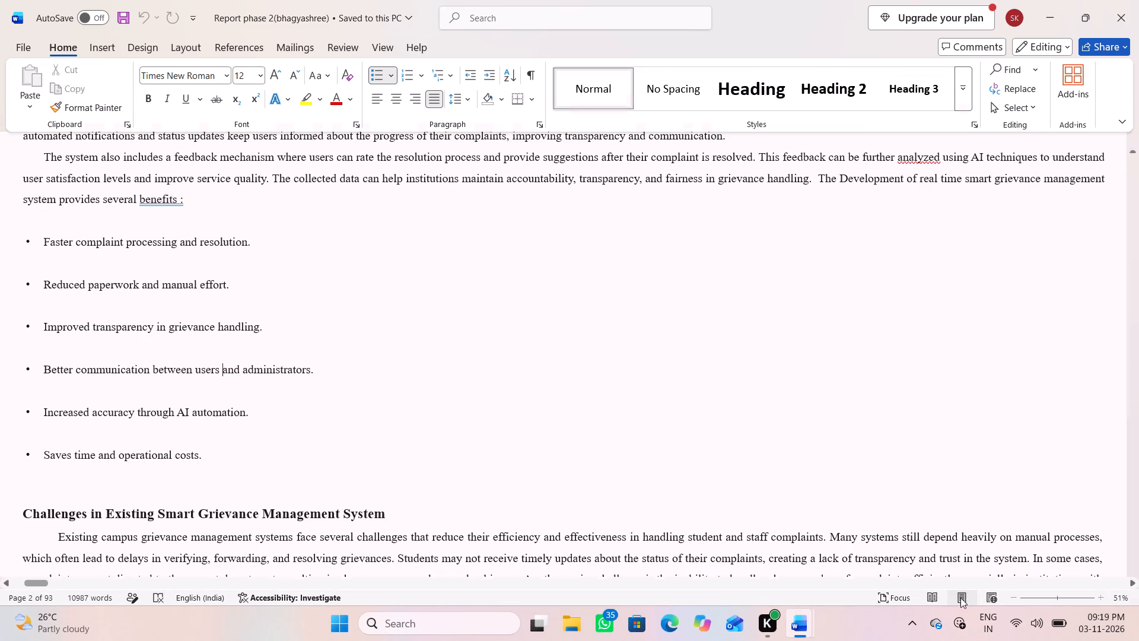
click(933, 596)
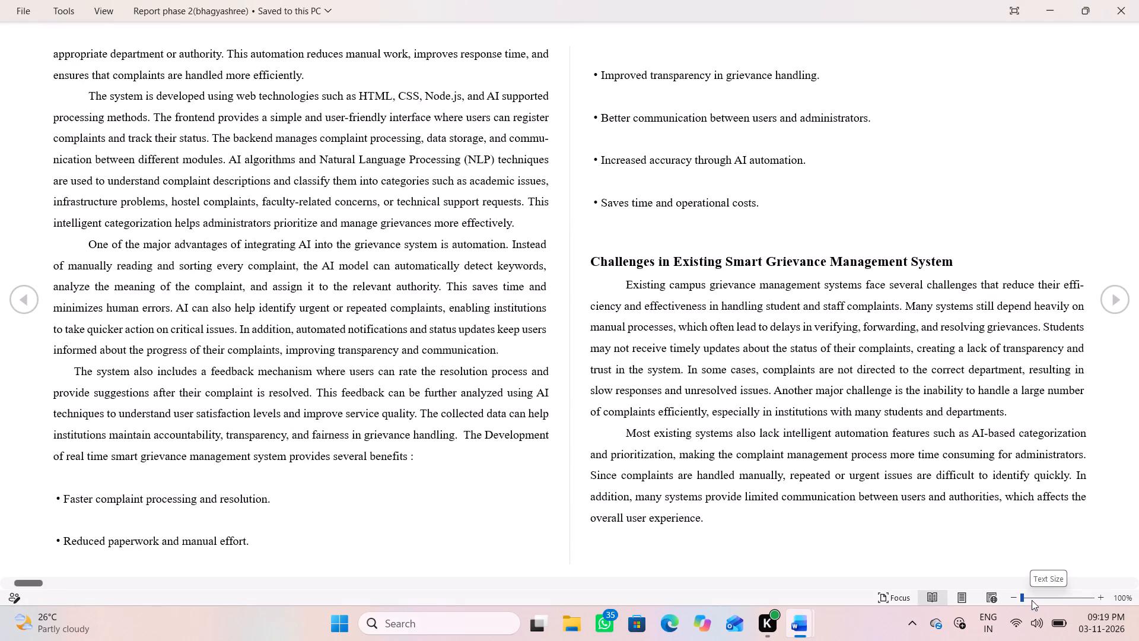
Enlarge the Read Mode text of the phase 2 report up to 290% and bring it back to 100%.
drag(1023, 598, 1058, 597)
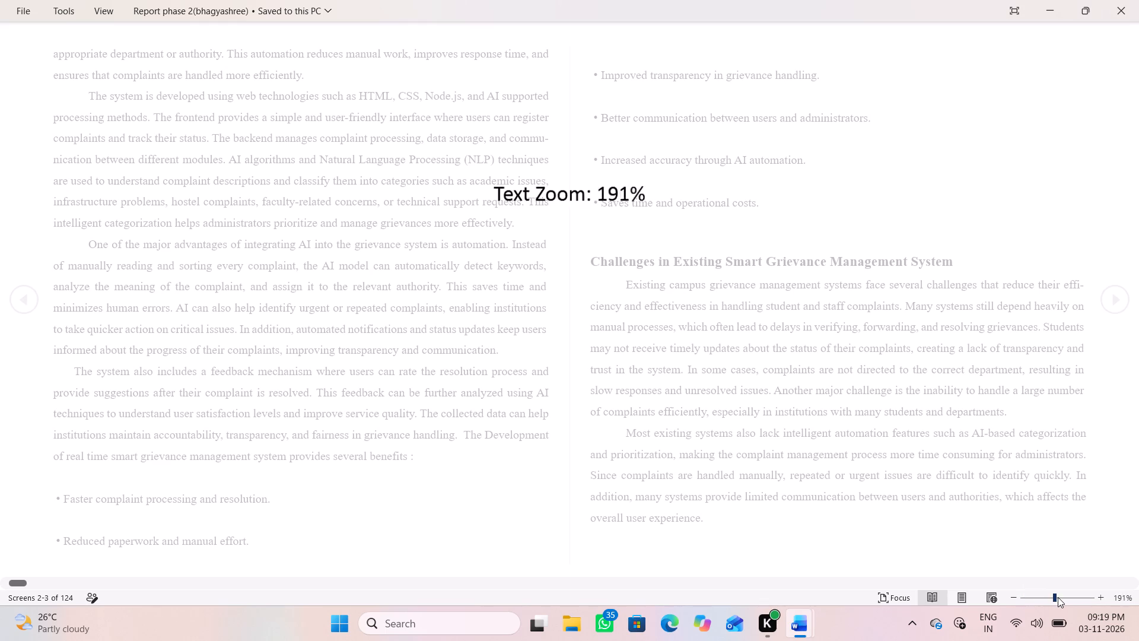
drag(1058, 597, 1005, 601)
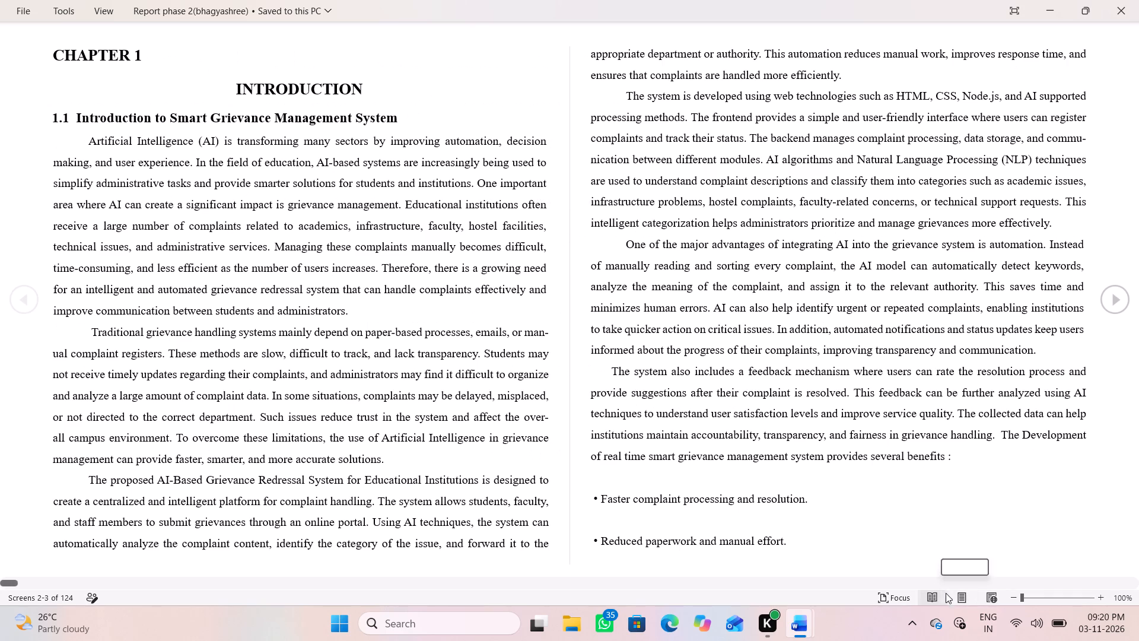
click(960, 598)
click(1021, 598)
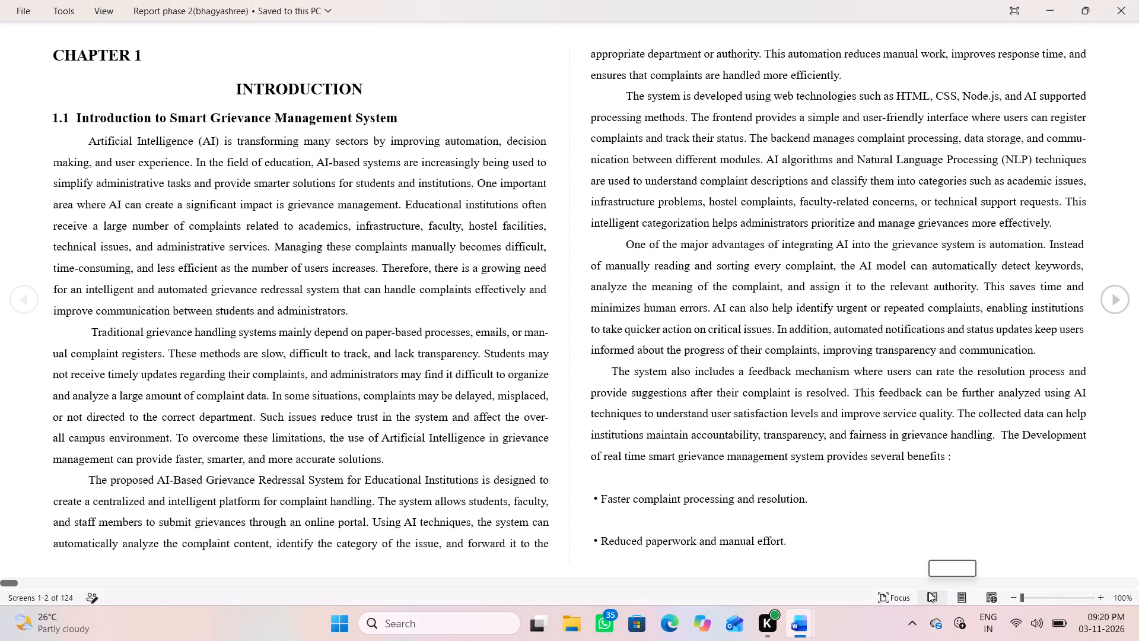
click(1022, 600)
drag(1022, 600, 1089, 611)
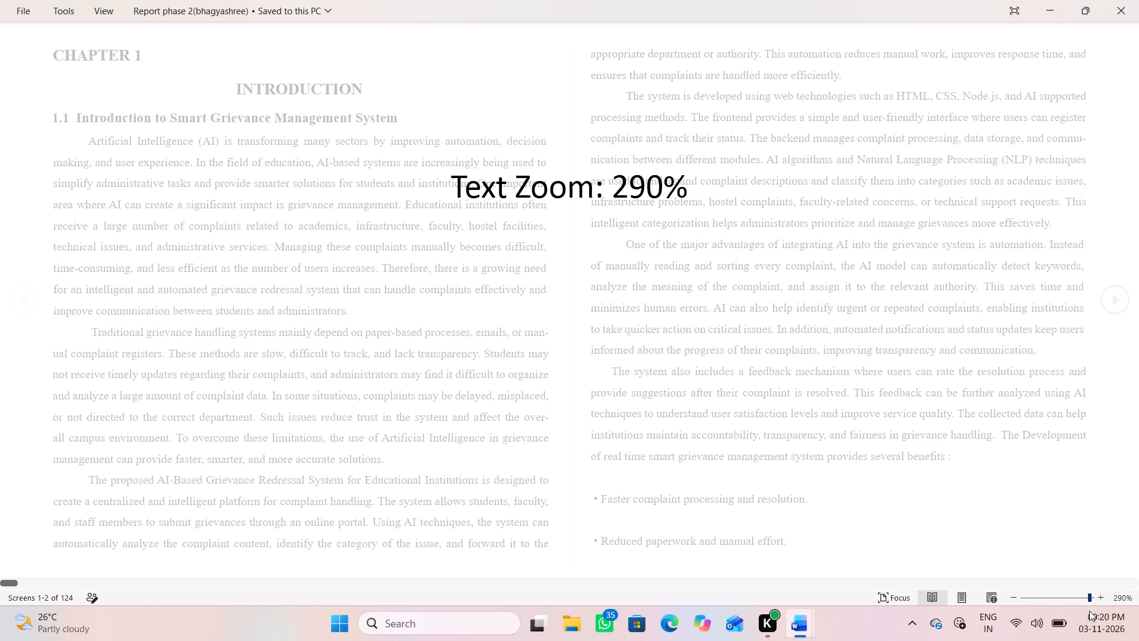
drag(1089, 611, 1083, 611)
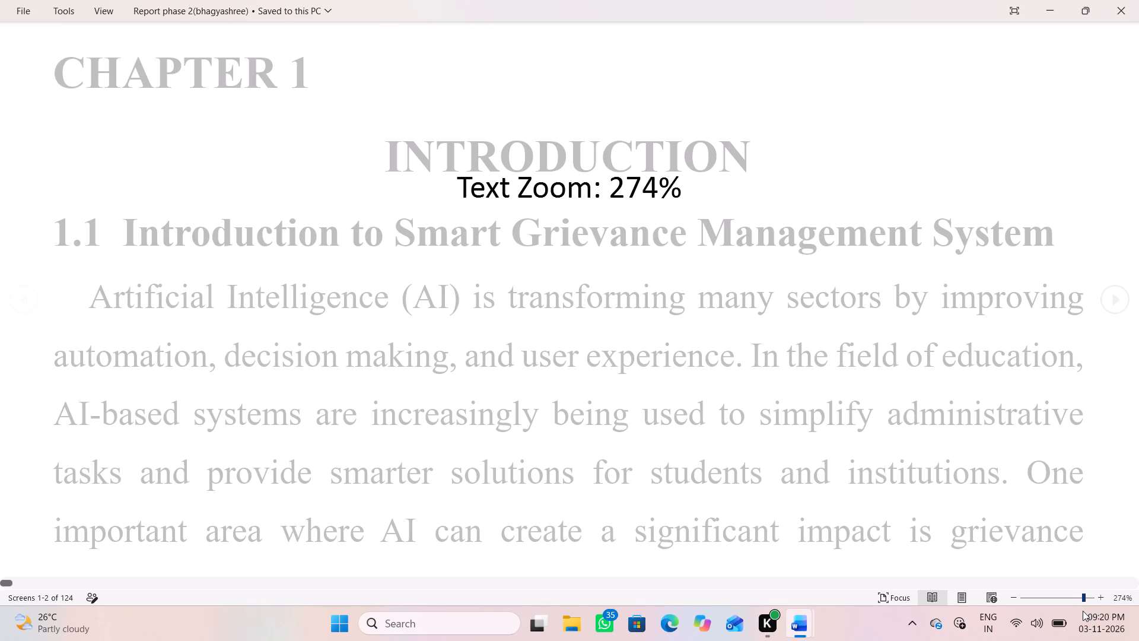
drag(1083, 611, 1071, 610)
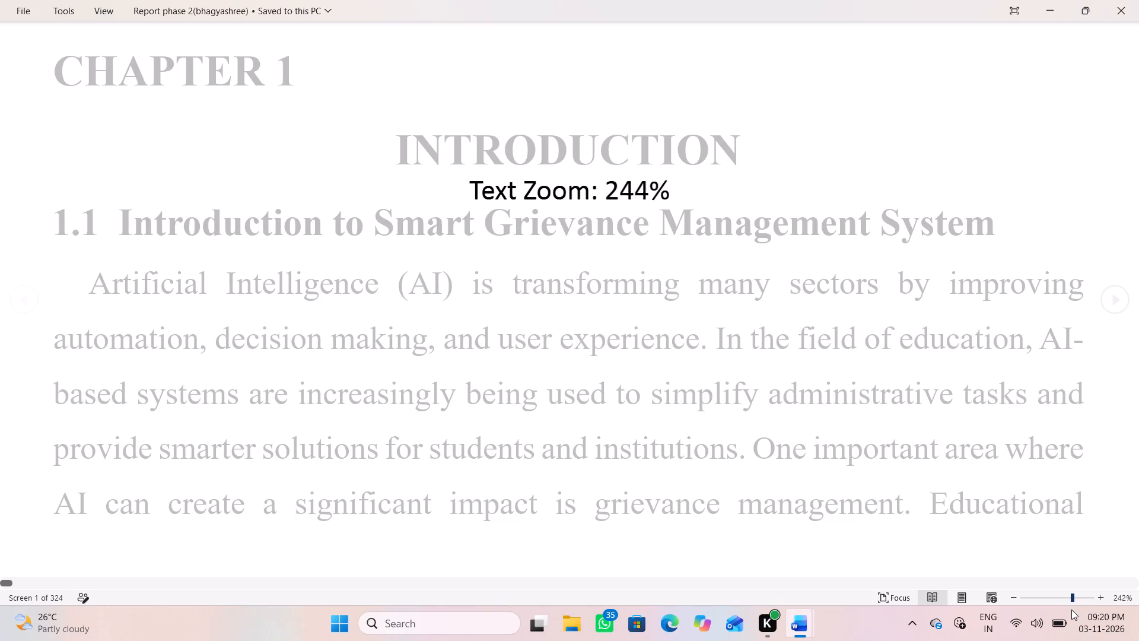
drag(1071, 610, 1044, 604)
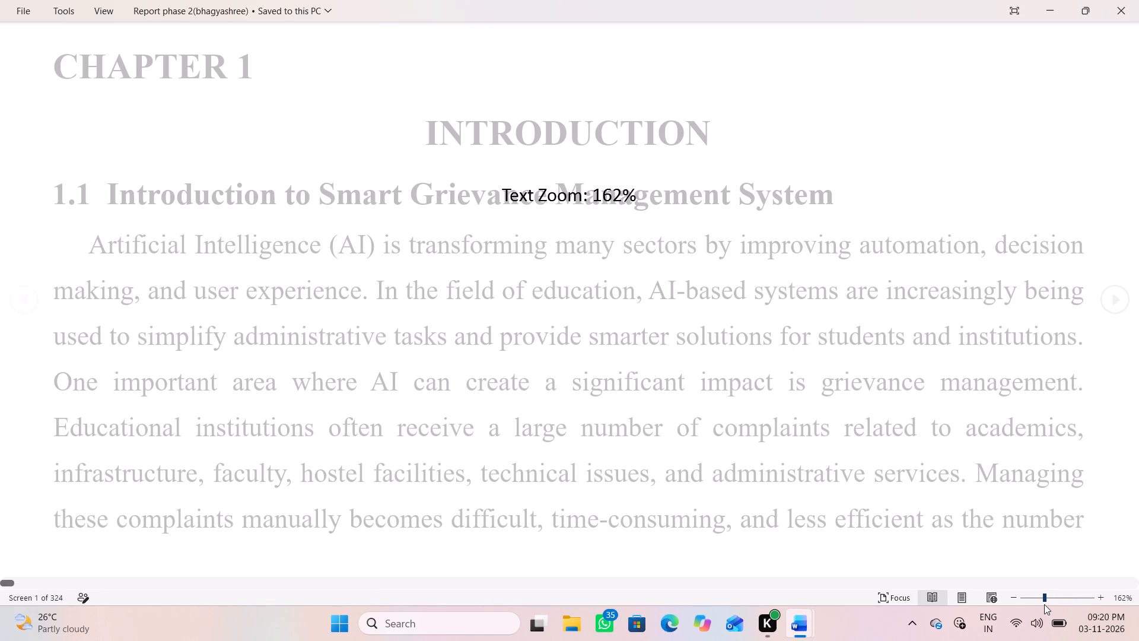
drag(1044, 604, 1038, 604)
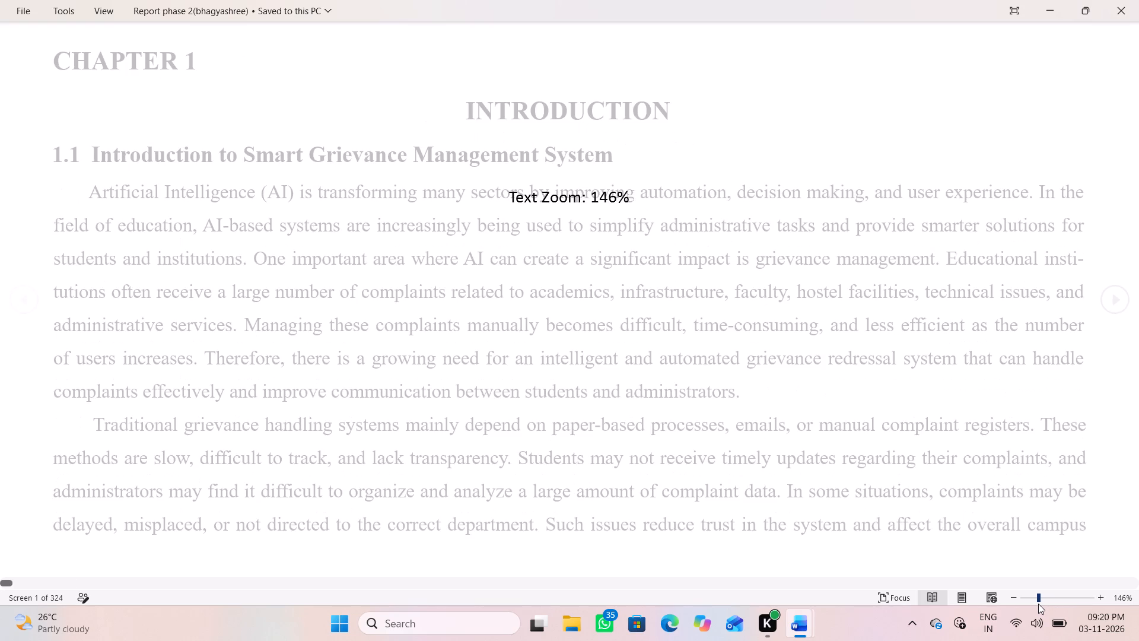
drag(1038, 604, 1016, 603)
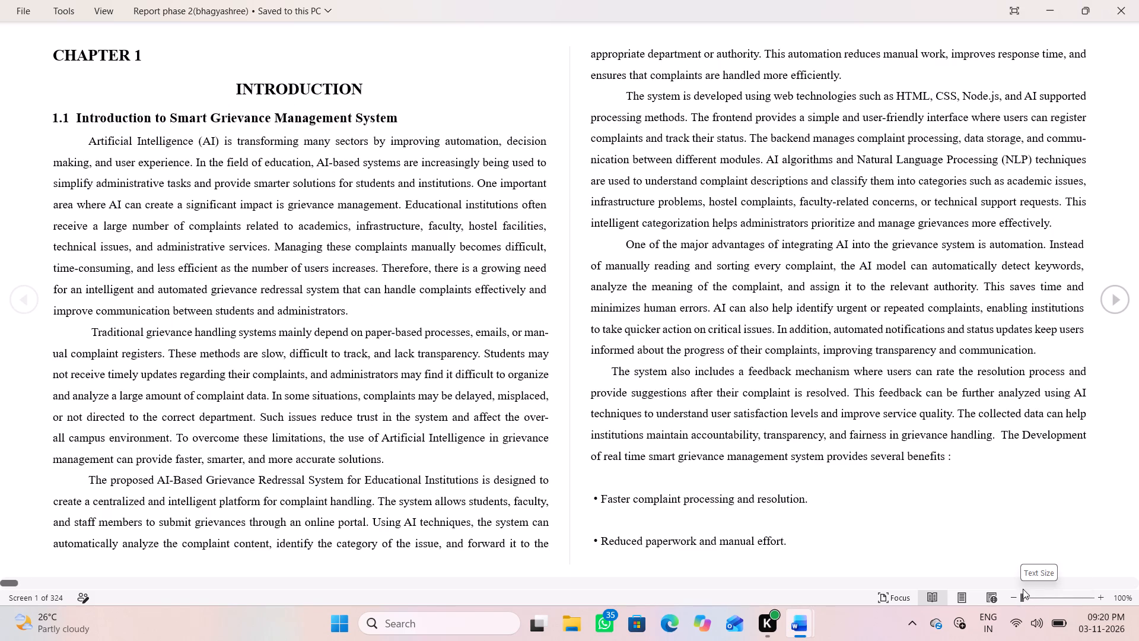
Return the phase 2 report to Print Layout.
click(957, 598)
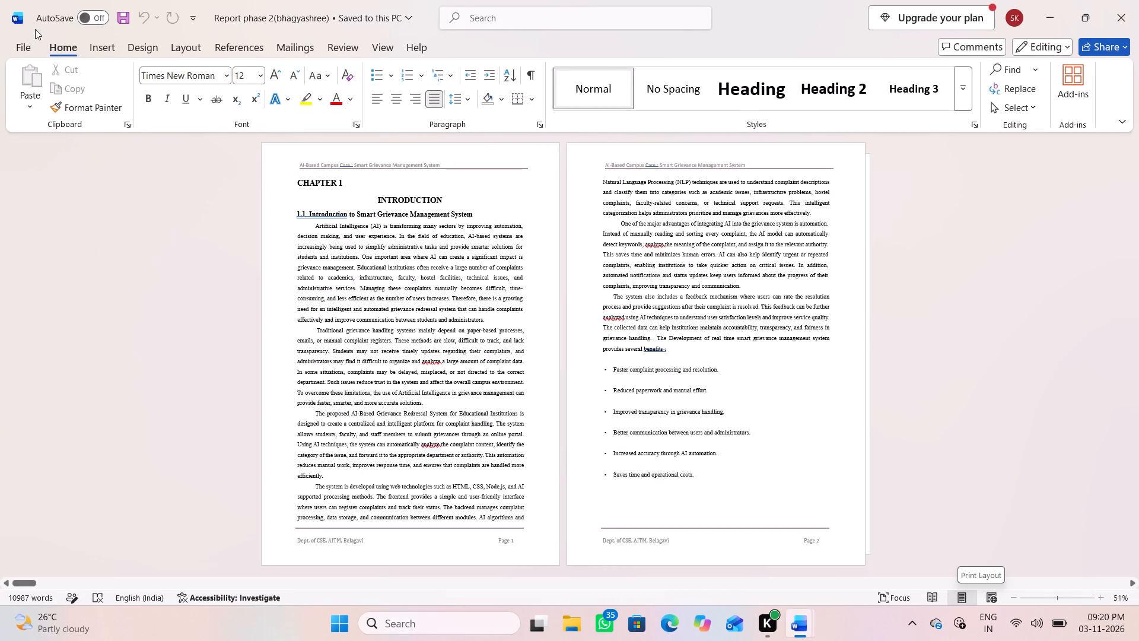
Open the PROJECT REPORT document from the recent files.
click(20, 44)
scroll(371, 510, down, 2)
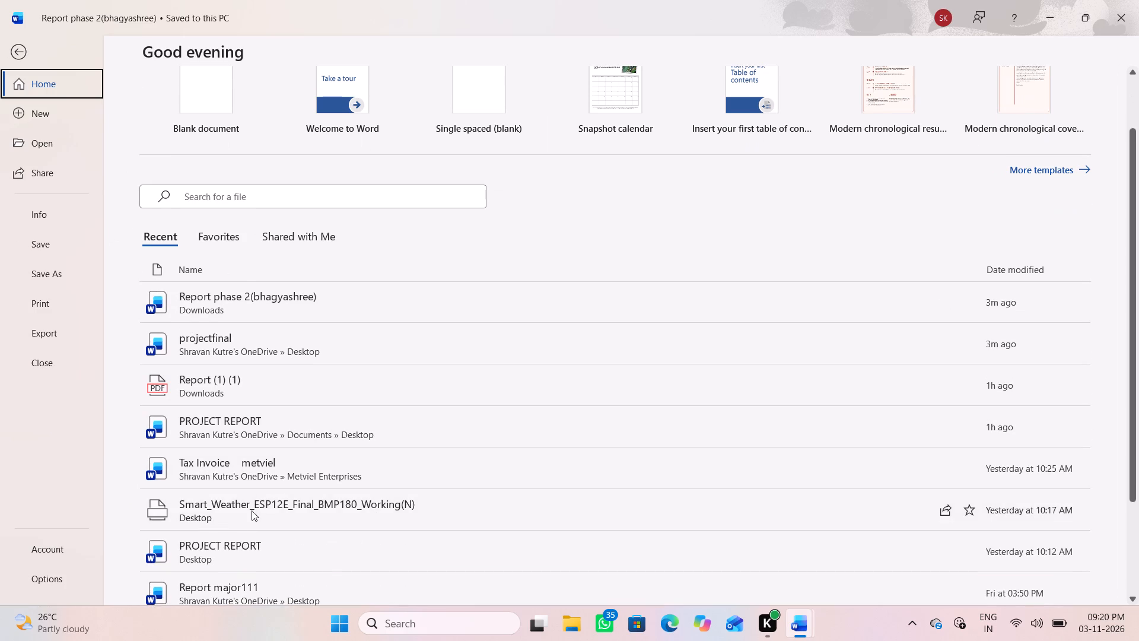
double_click(237, 540)
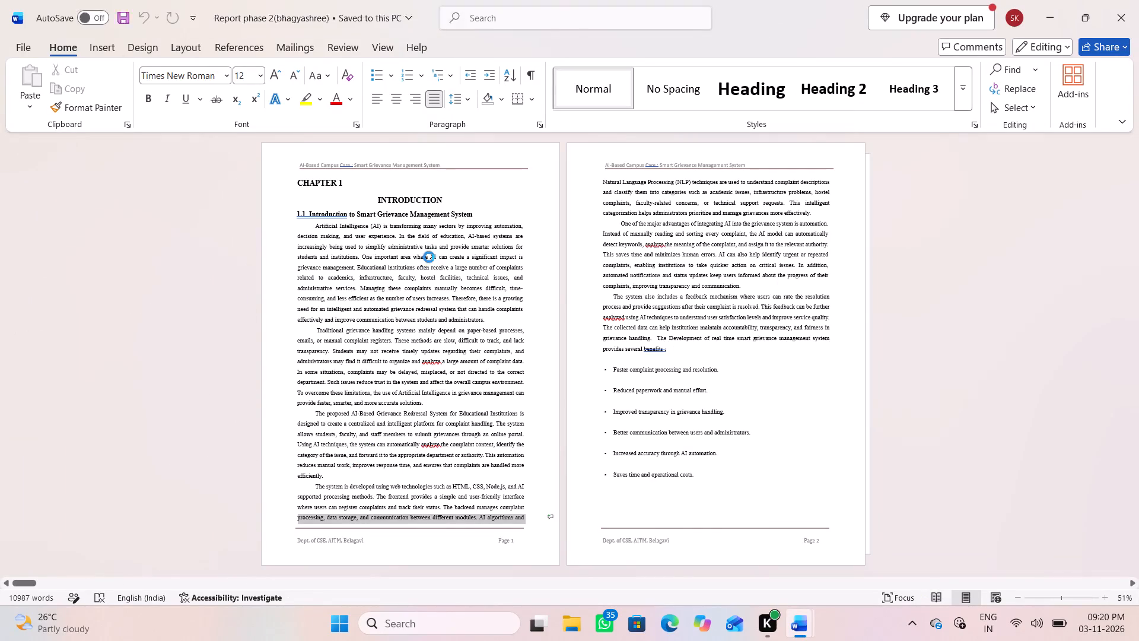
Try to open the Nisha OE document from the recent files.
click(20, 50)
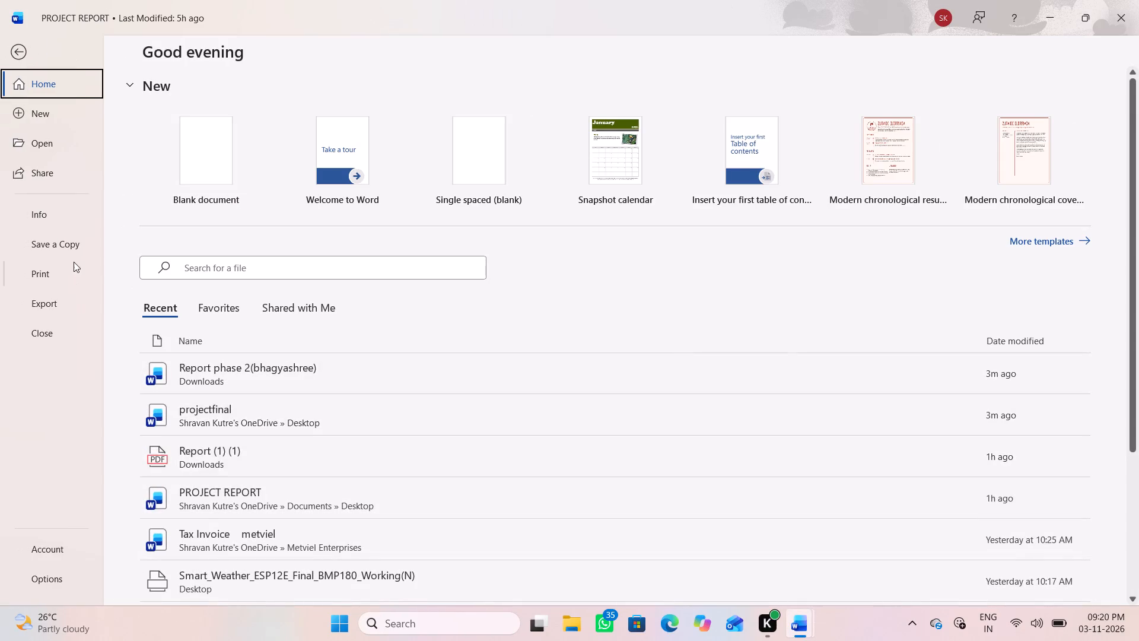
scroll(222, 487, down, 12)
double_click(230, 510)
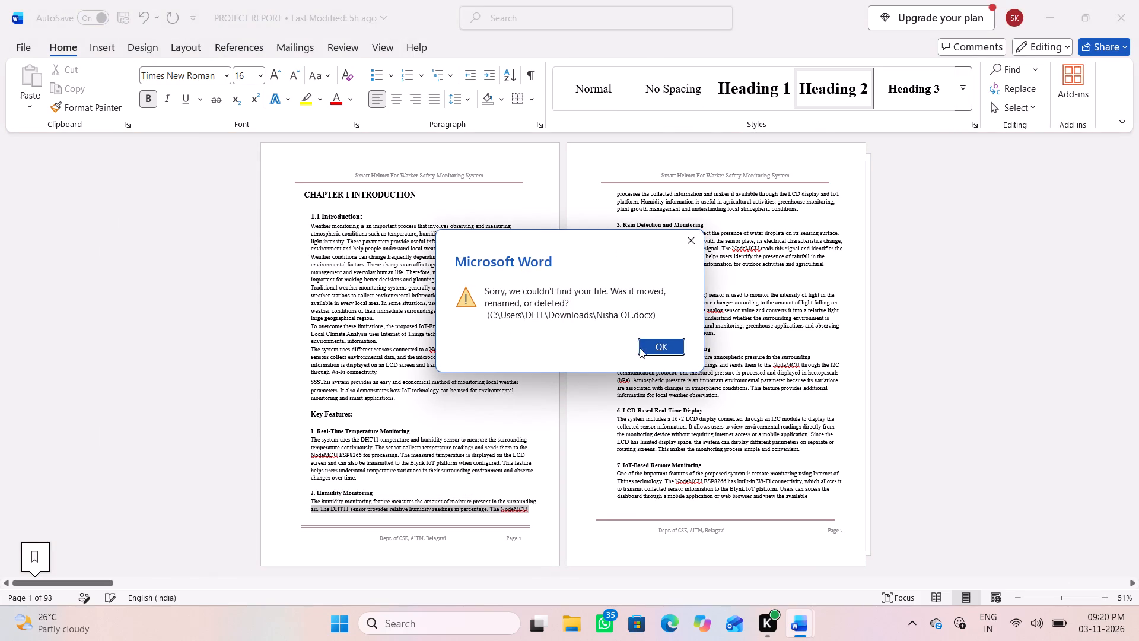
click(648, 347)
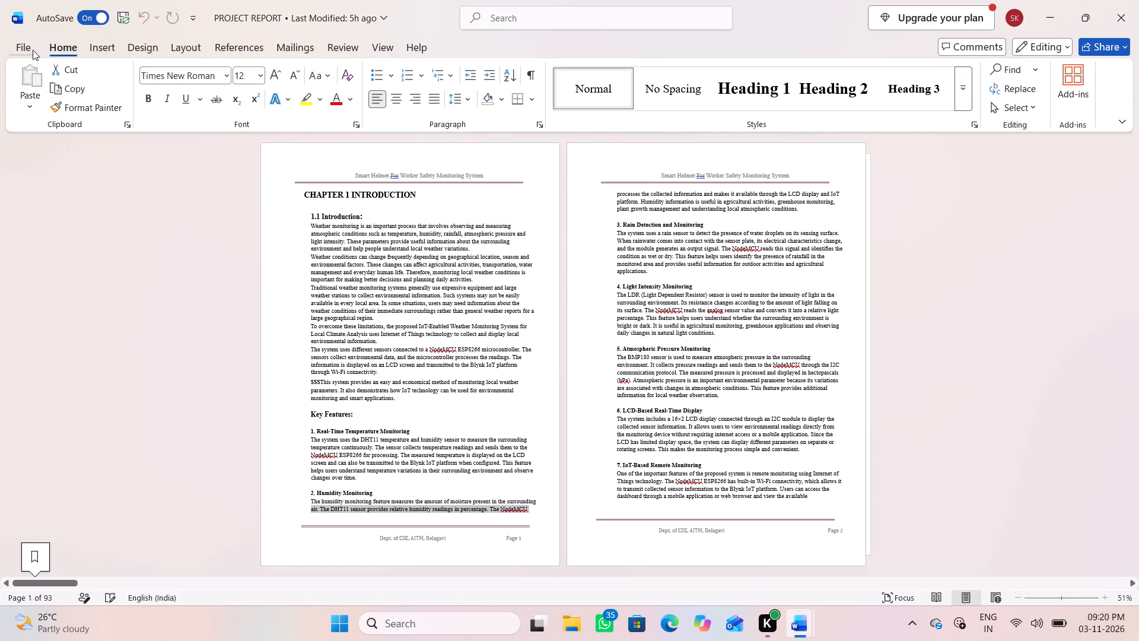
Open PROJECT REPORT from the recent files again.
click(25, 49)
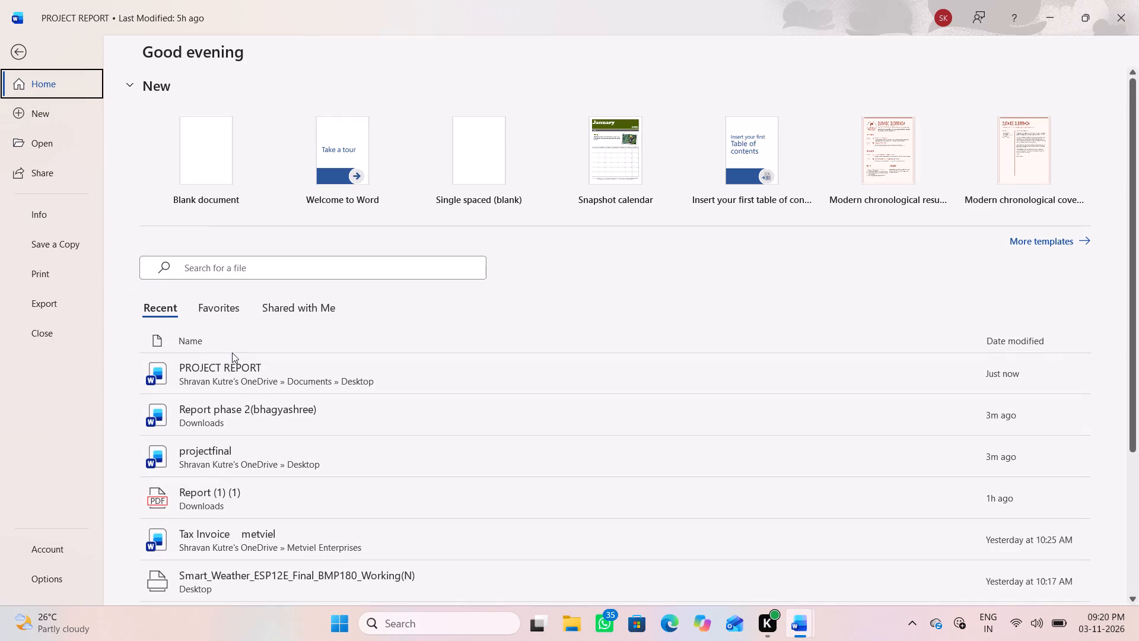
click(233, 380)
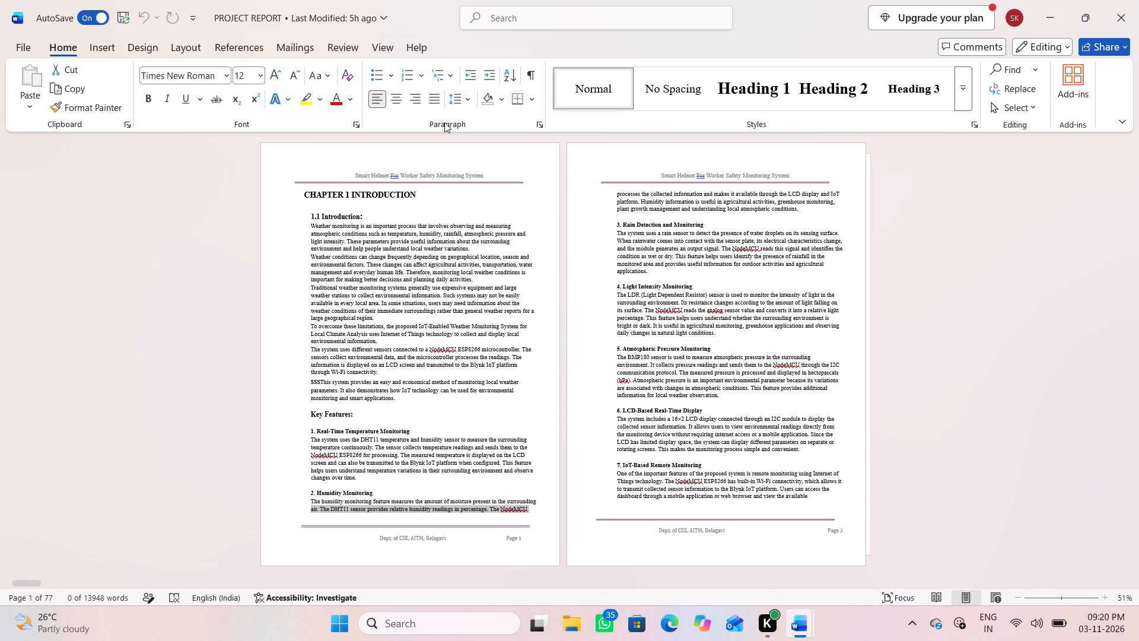
Switch the page movement of PROJECT REPORT from side to side to vertical in Print Layout.
click(197, 49)
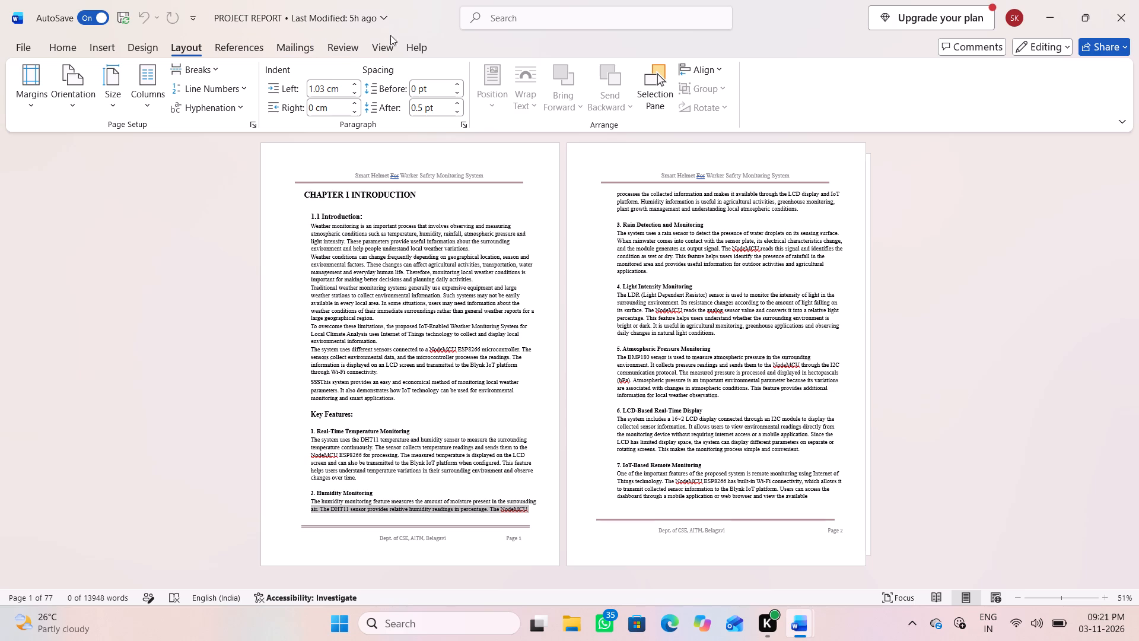
click(376, 48)
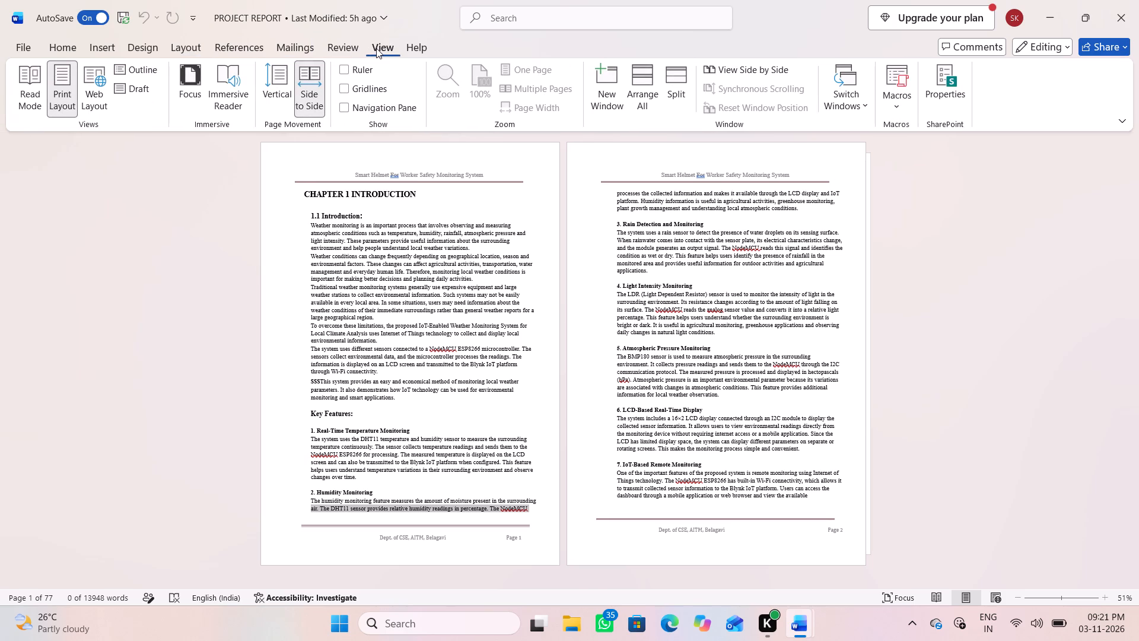
double_click(376, 48)
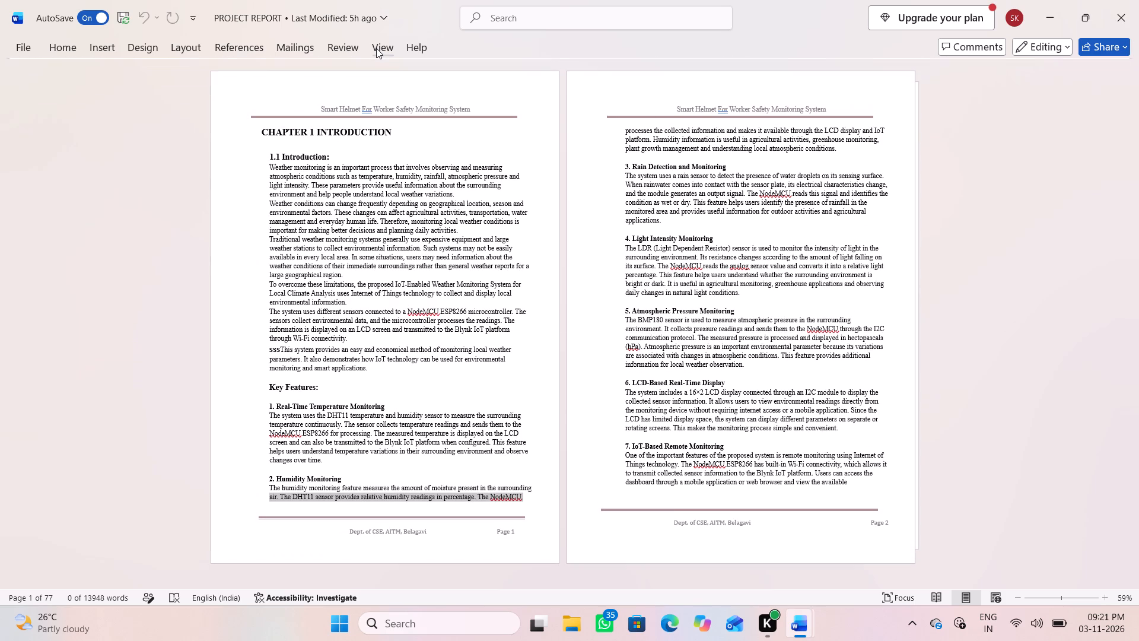
click(376, 48)
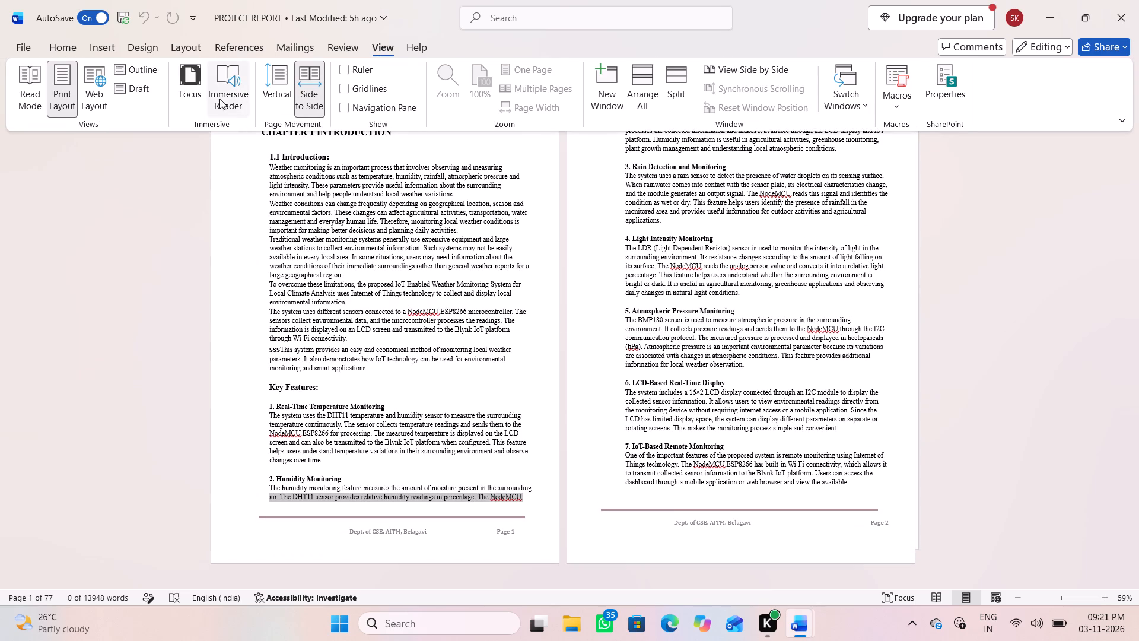
click(57, 82)
scroll(609, 236, up, 6)
scroll(492, 301, up, 14)
scroll(494, 183, up, 5)
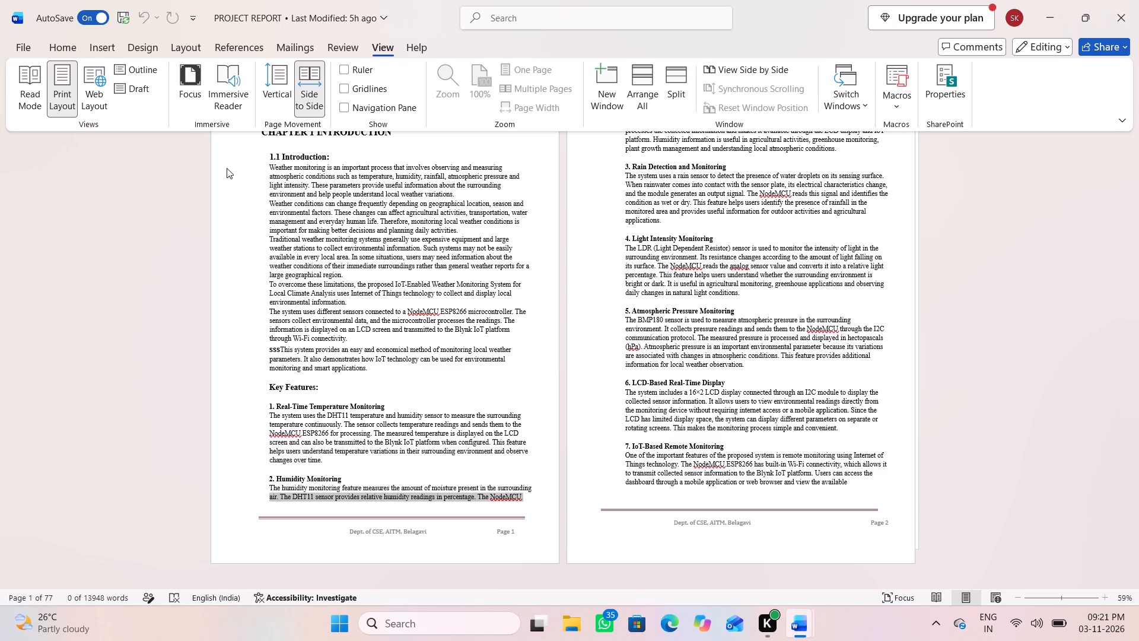
click(272, 84)
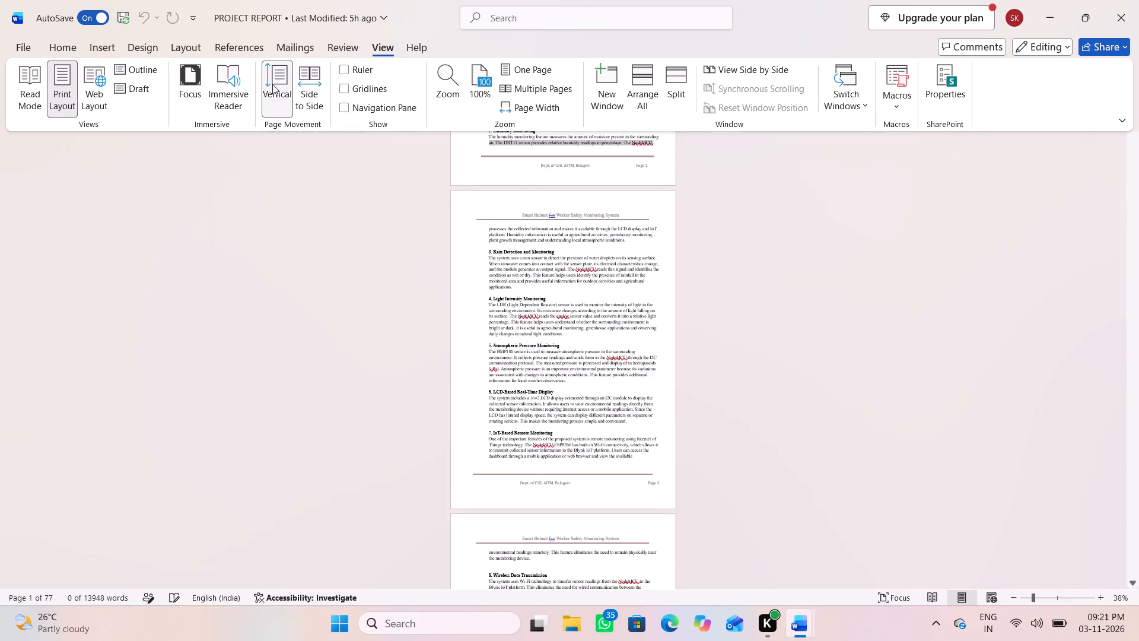
Adjust the zoom of PROJECT REPORT to 52% so that three pages fit across each row.
scroll(576, 329, up, 9)
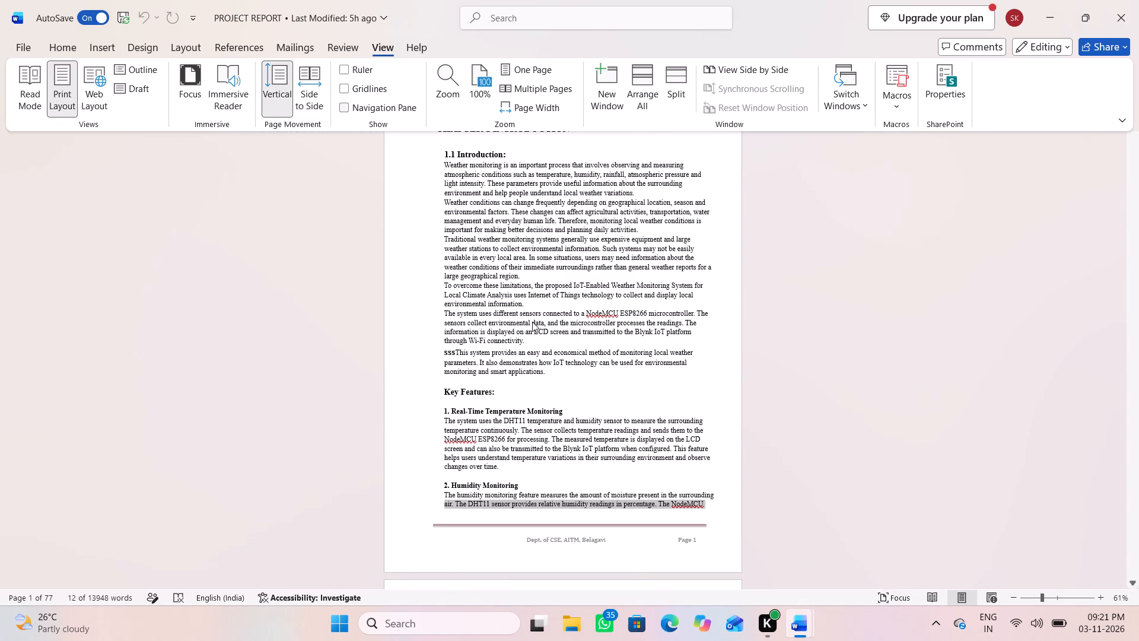
scroll(532, 321, up, 5)
scroll(702, 277, down, 10)
scroll(646, 300, up, 13)
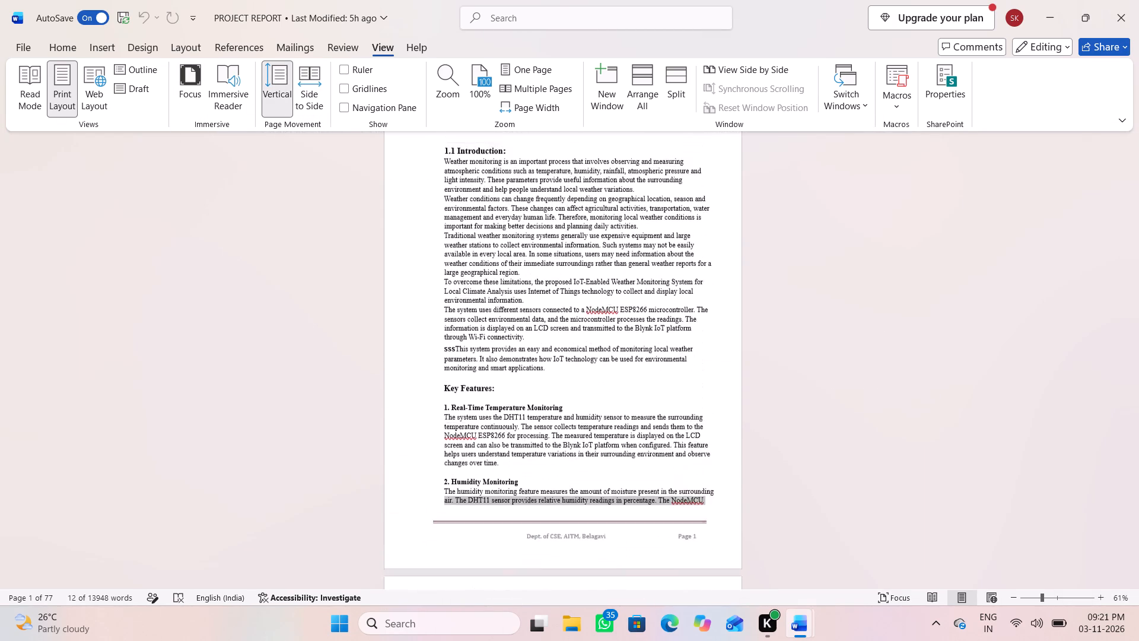
scroll(646, 300, up, 17)
click(806, 270)
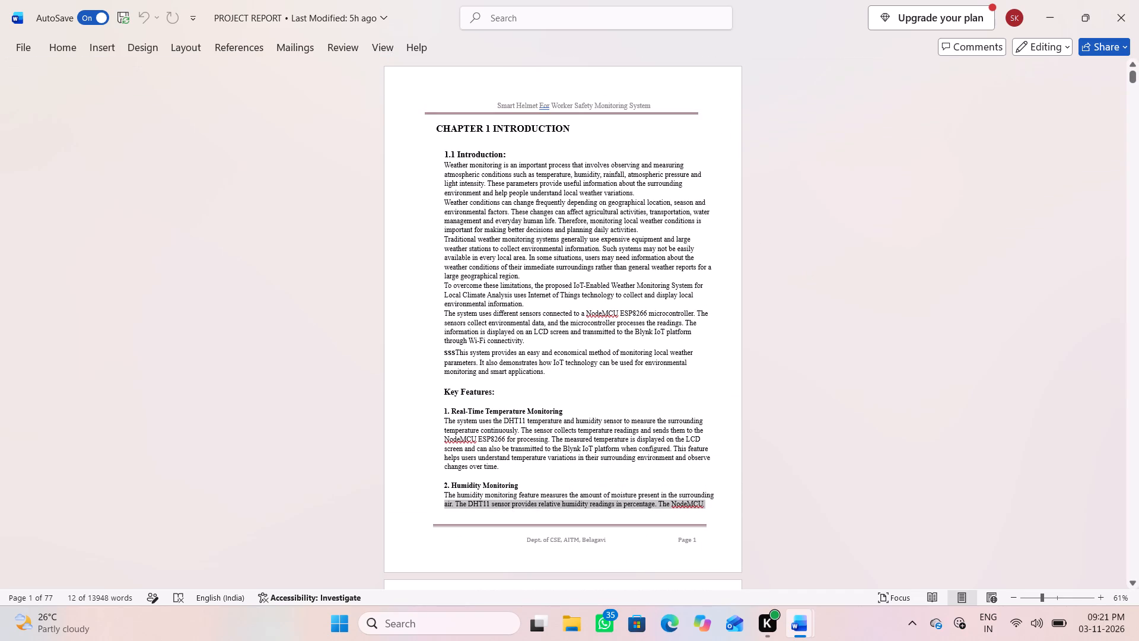
scroll(547, 275, up, 6)
drag(1041, 596, 1029, 605)
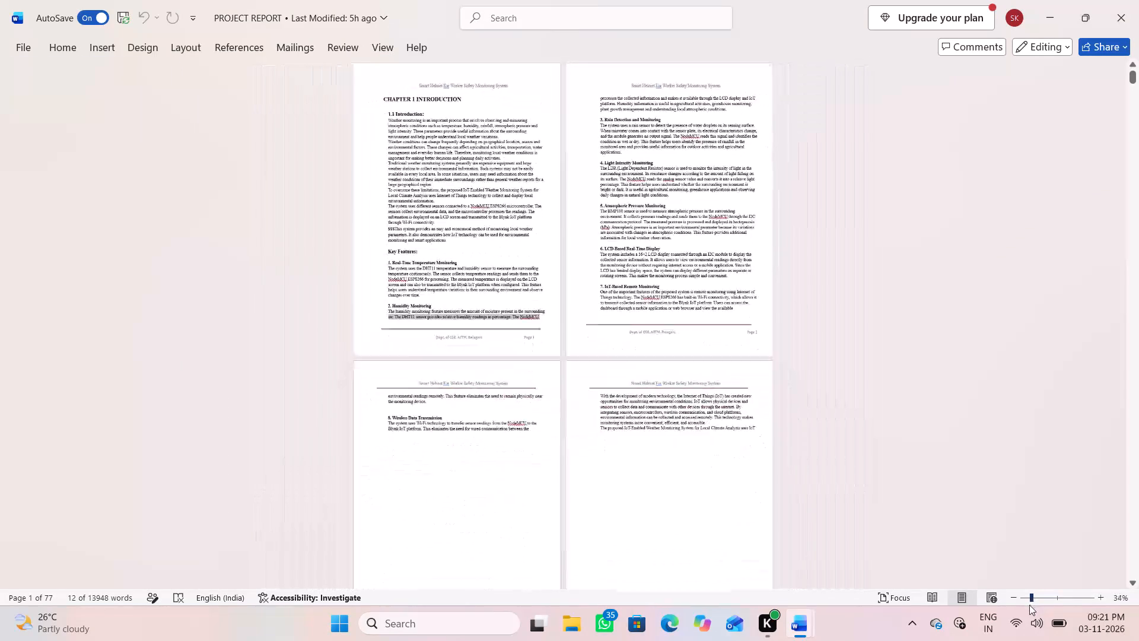
drag(1029, 605, 1060, 601)
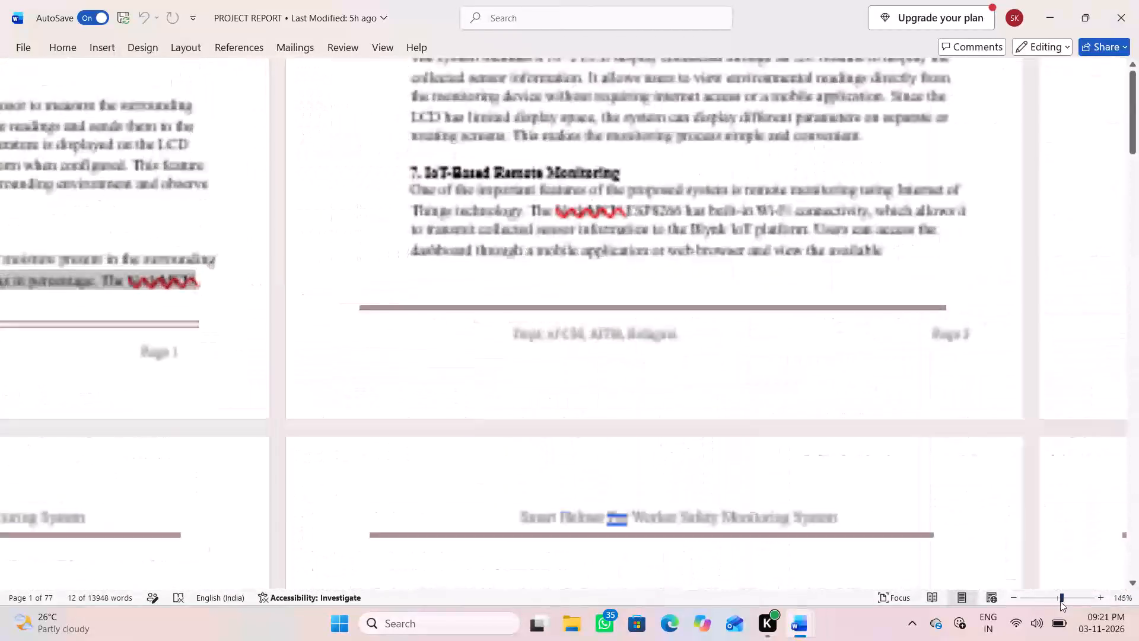
drag(1060, 601, 1038, 605)
click(1041, 598)
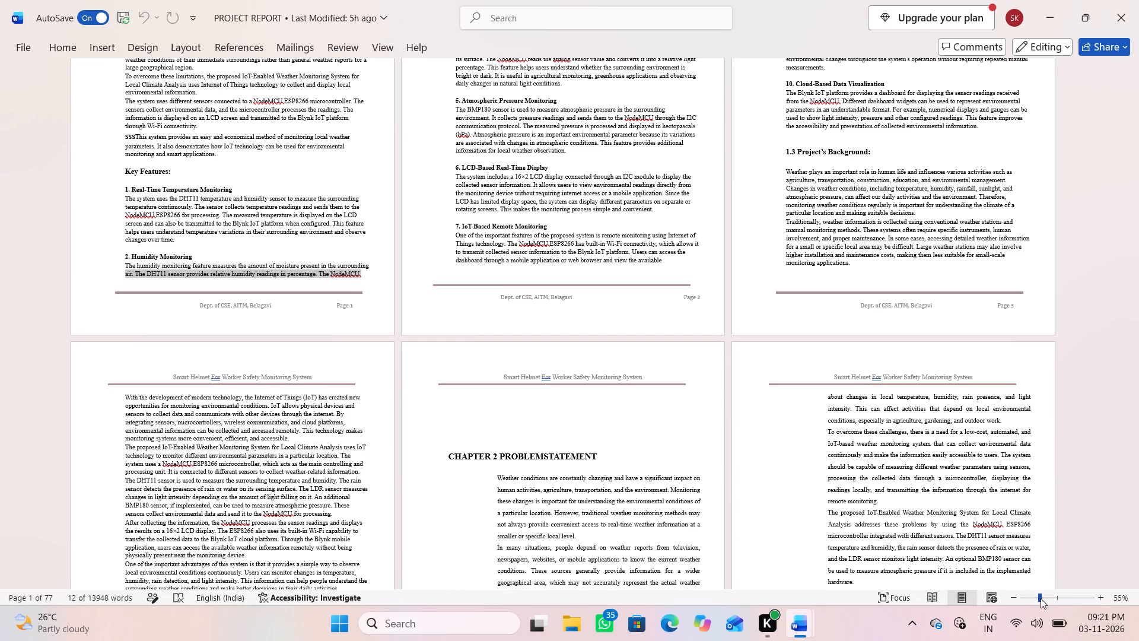
click(1038, 596)
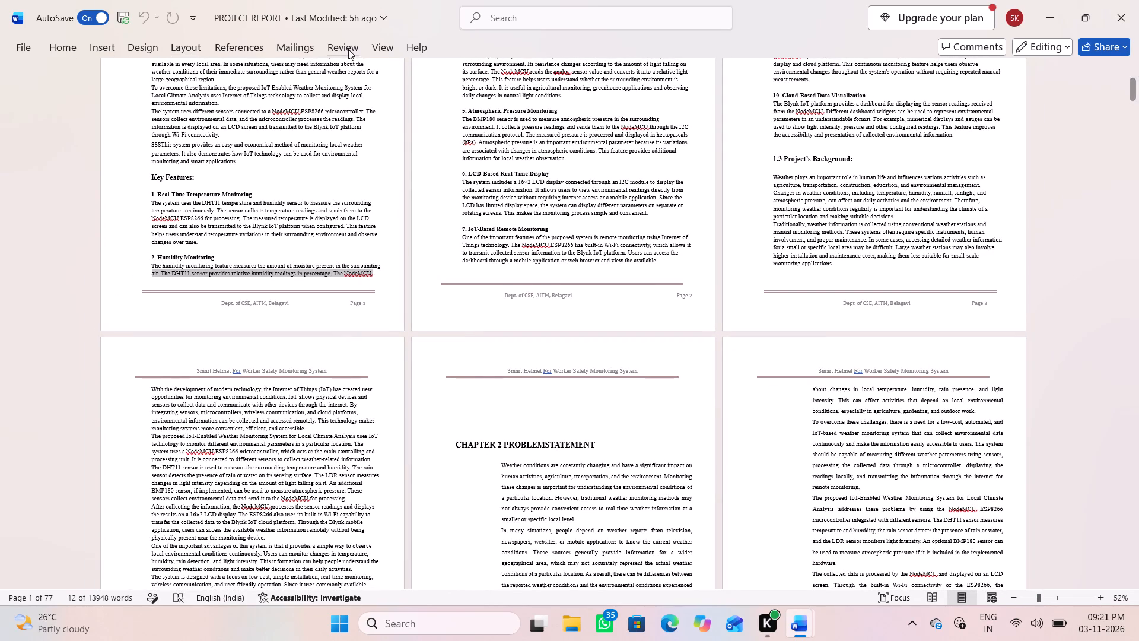
Reapply vertical page movement in PROJECT REPORT and enlarge the zoom to 146%, returning to the start of Chapter 1.
click(379, 50)
click(280, 91)
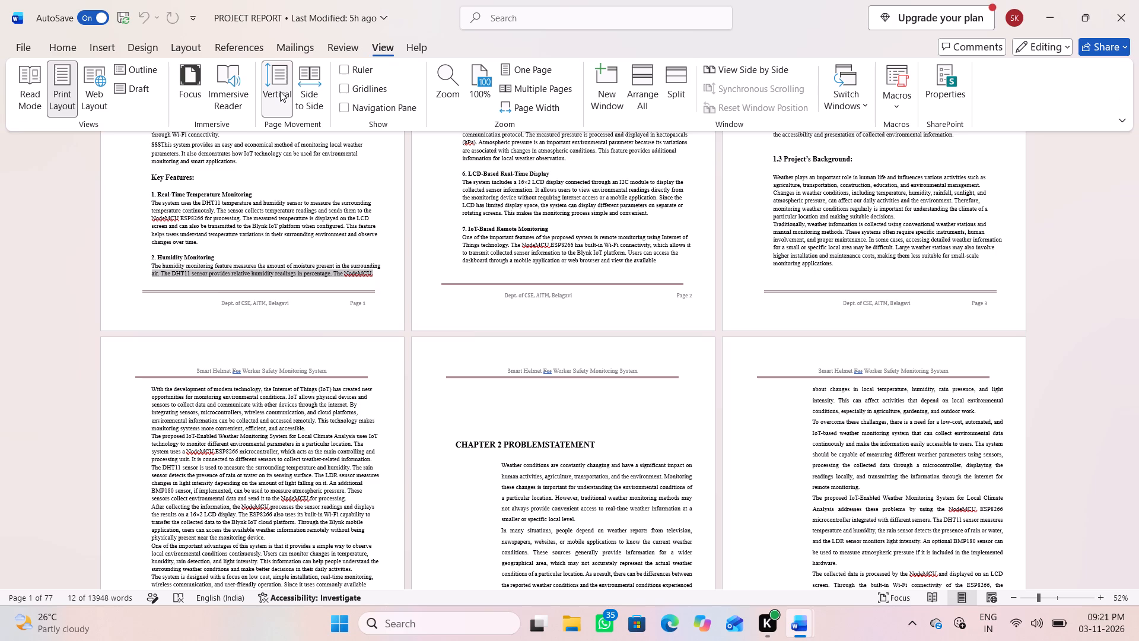
scroll(509, 241, up, 8)
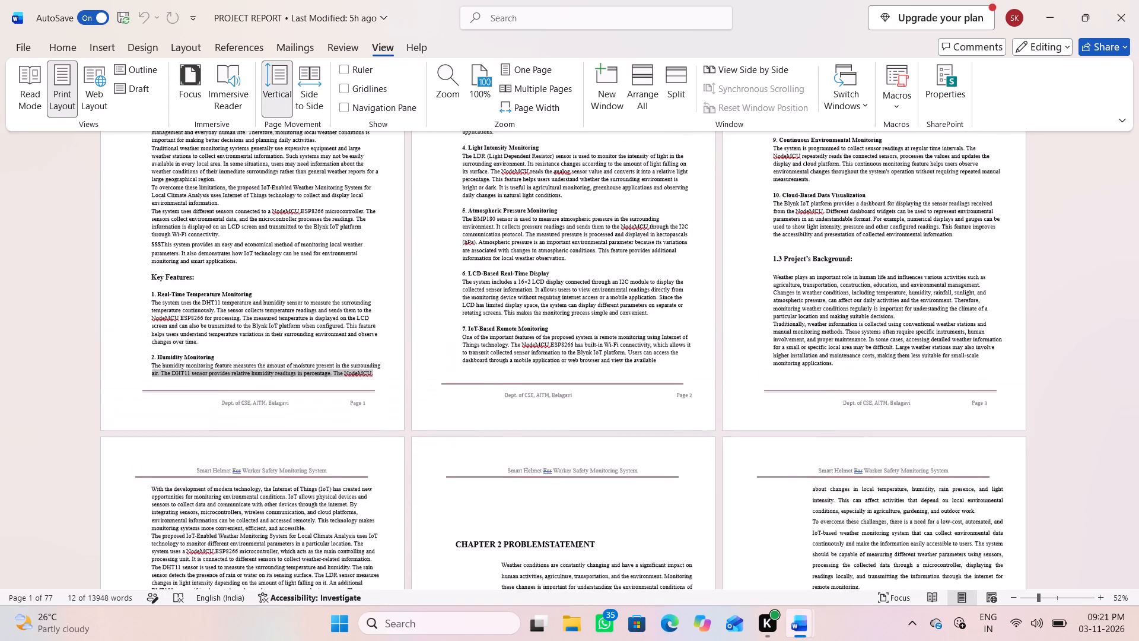
scroll(509, 241, up, 18)
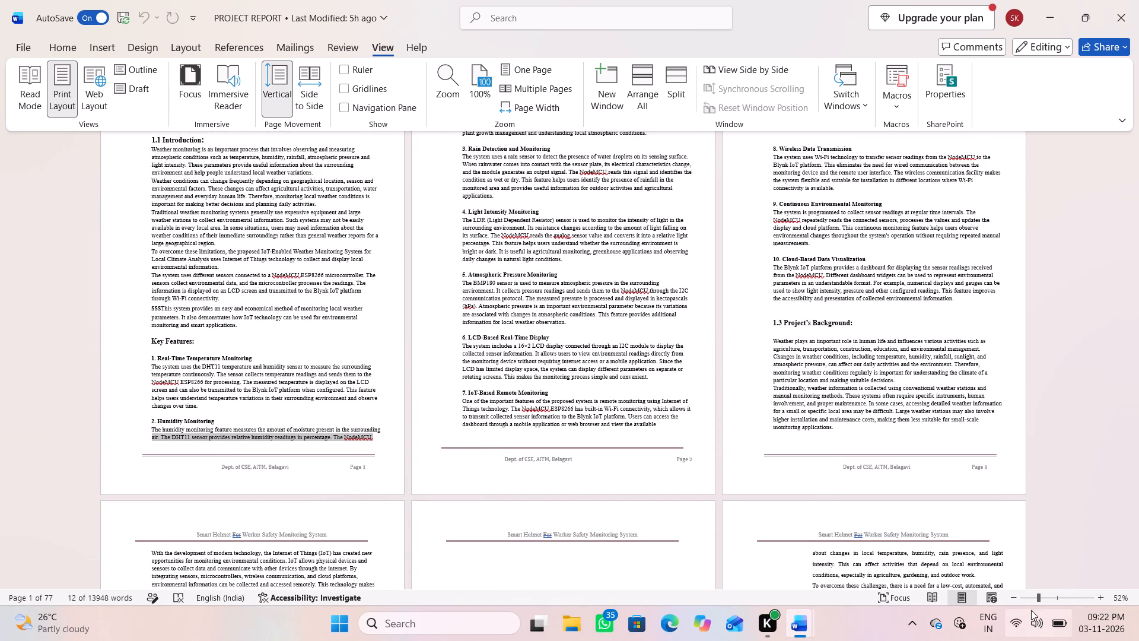
drag(1038, 599, 1060, 596)
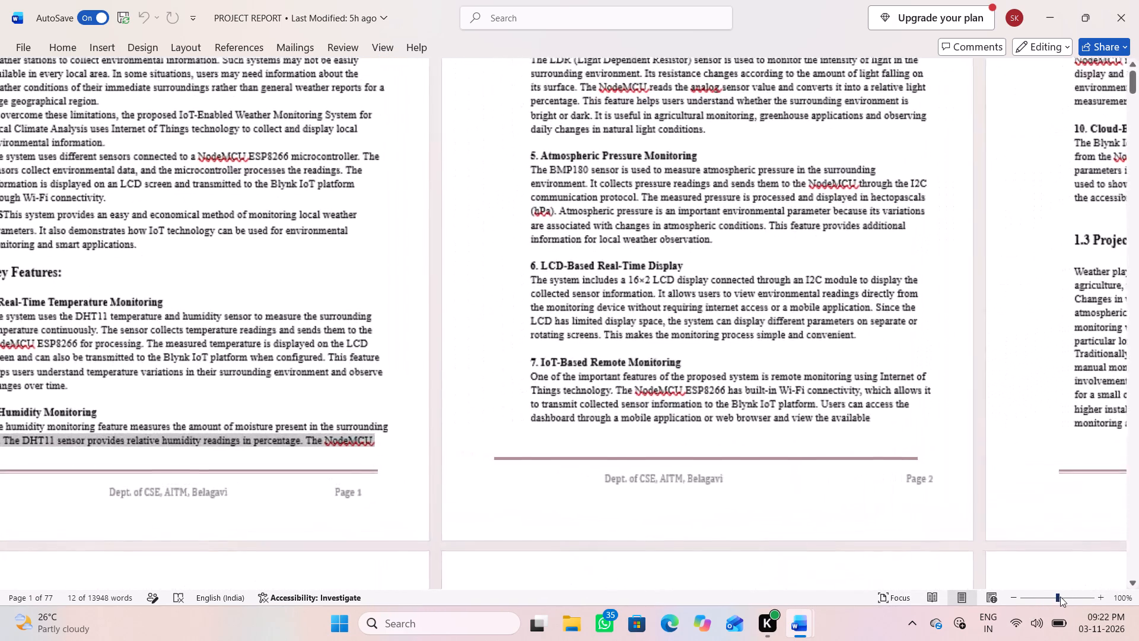
drag(1060, 596, 1074, 596)
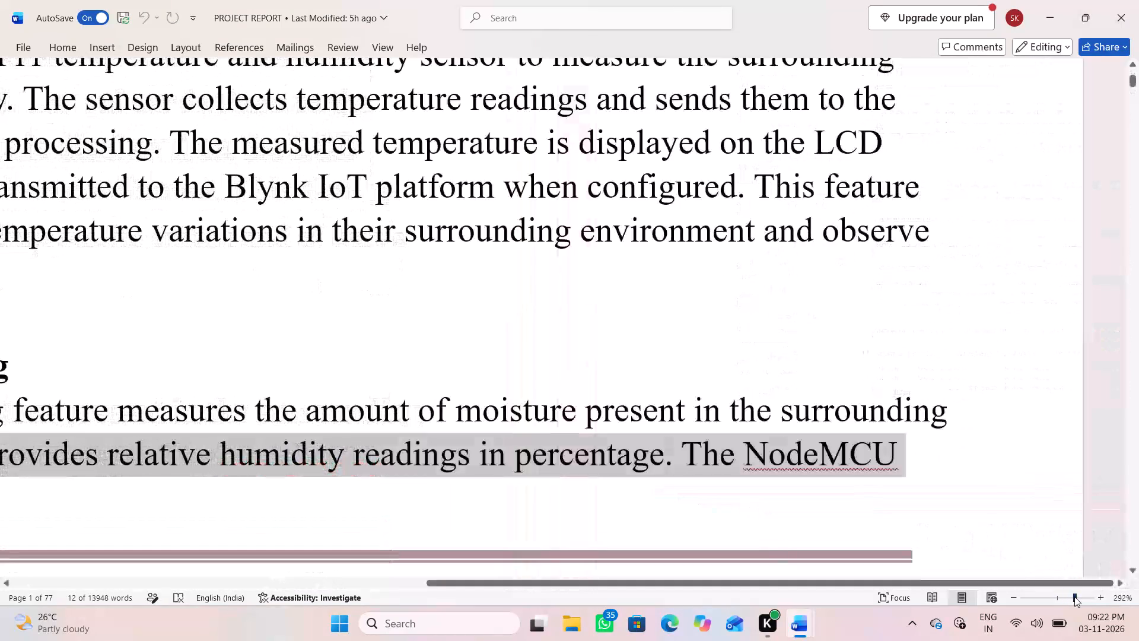
drag(1074, 596, 1072, 596)
scroll(615, 395, up, 7)
ctrl+scroll(615, 392, up, 4)
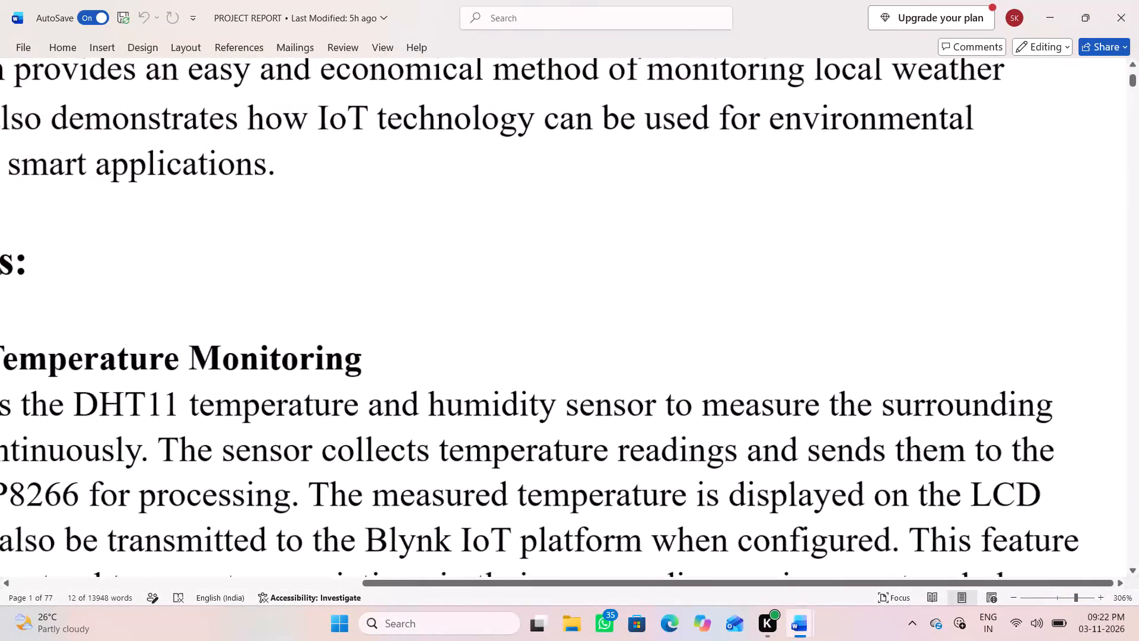
ctrl+scroll(615, 392, down, 18)
ctrl+scroll(615, 392, down, 4)
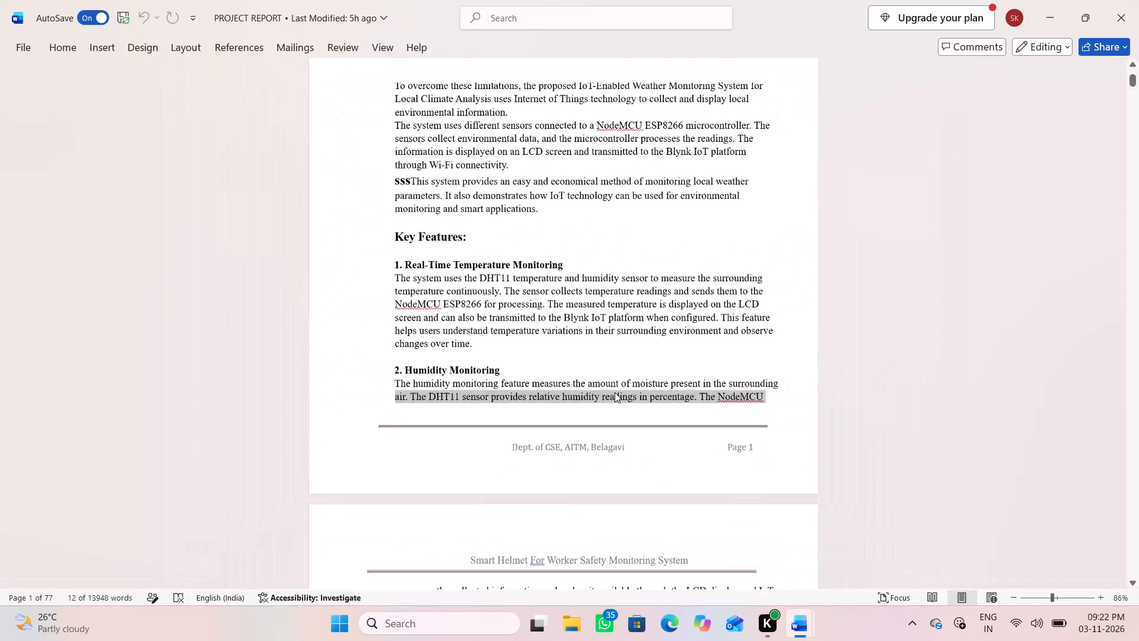
ctrl+scroll(615, 392, down, 1)
ctrl+scroll(615, 392, up, 3)
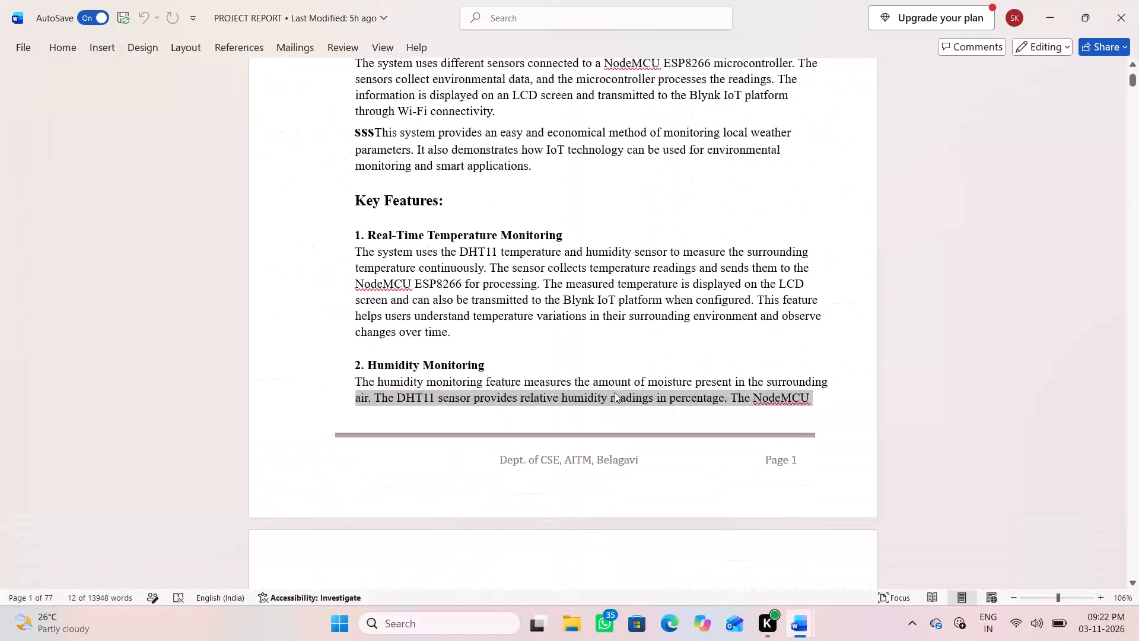
ctrl+scroll(615, 392, up, 4)
scroll(527, 332, up, 8)
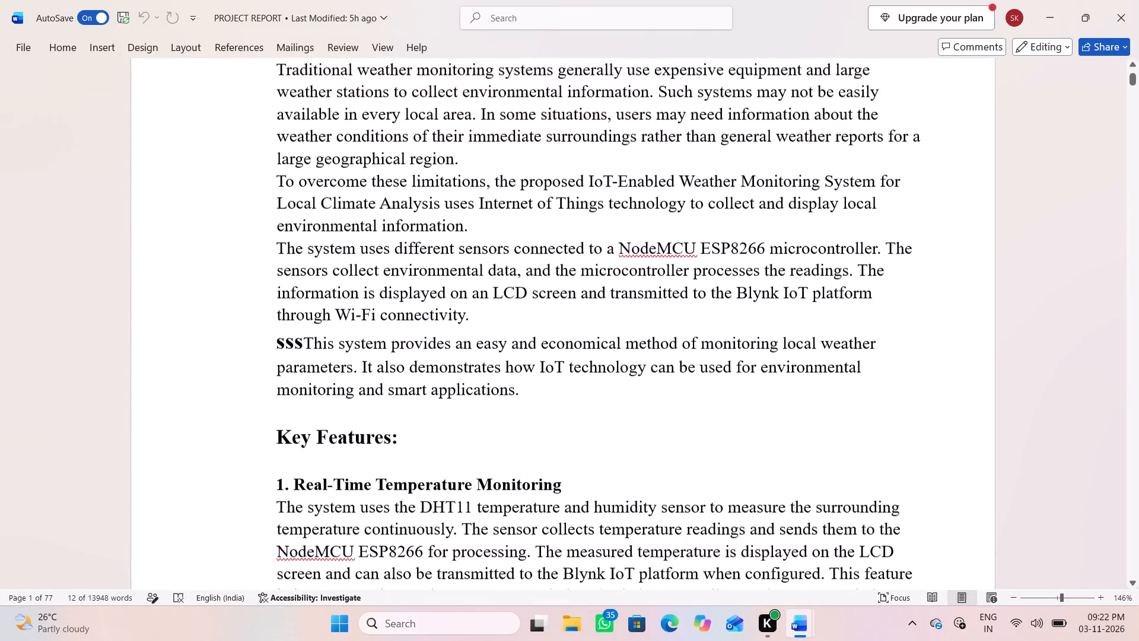
scroll(527, 332, up, 13)
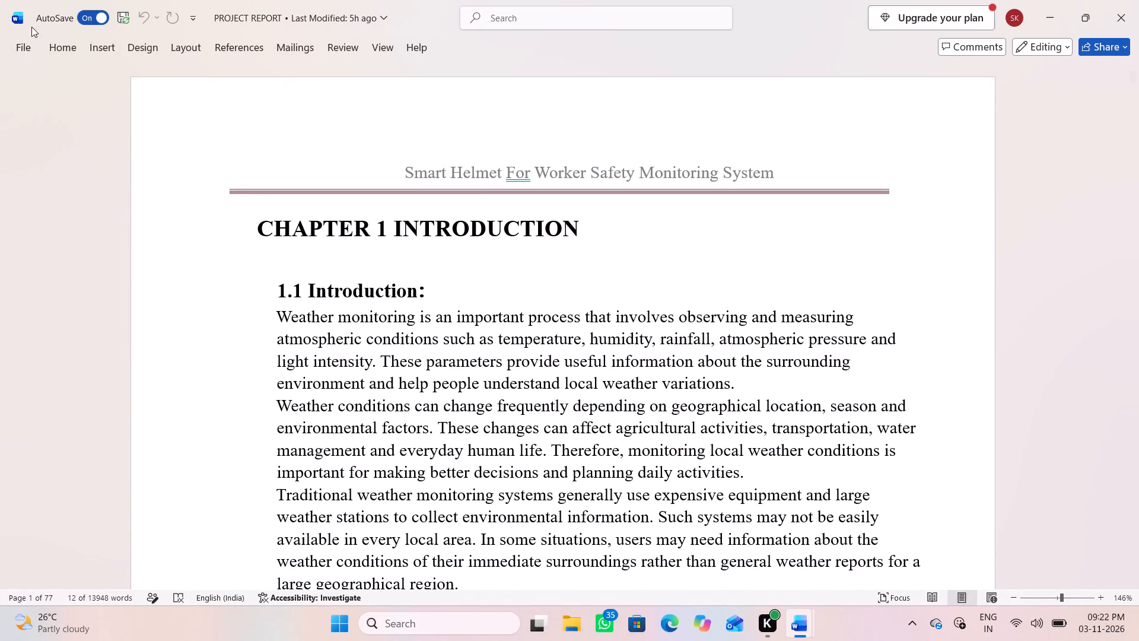
Open the projectfinal document from the recent files.
click(22, 45)
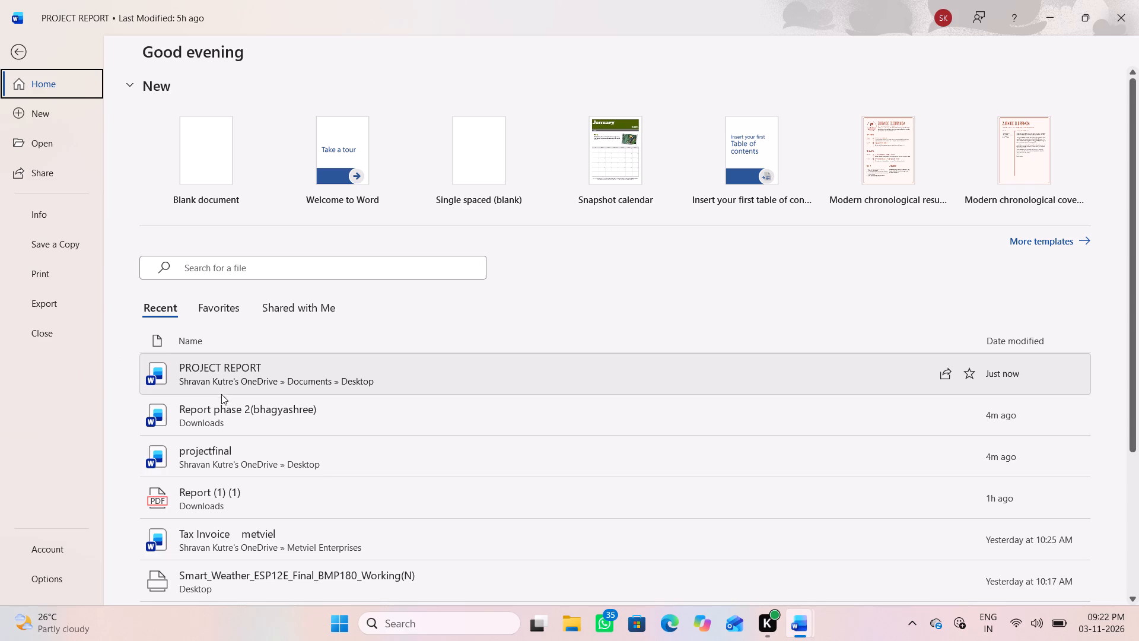
double_click(229, 450)
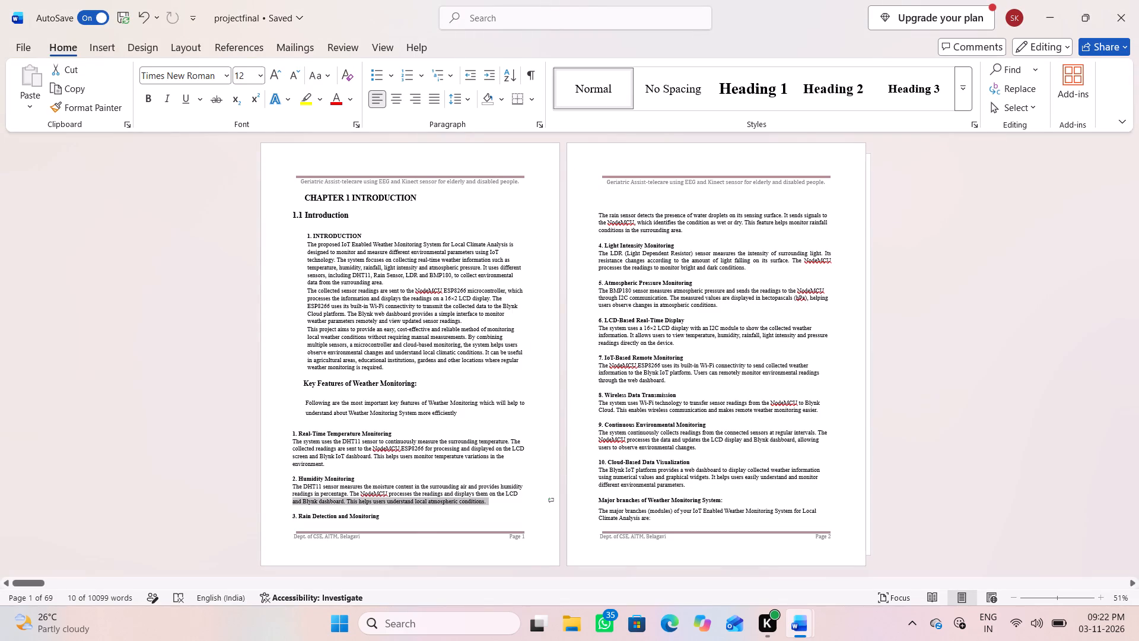
Switch the page movement of projectfinal from side to side to vertical and set the zoom to 53%.
click(376, 43)
click(271, 82)
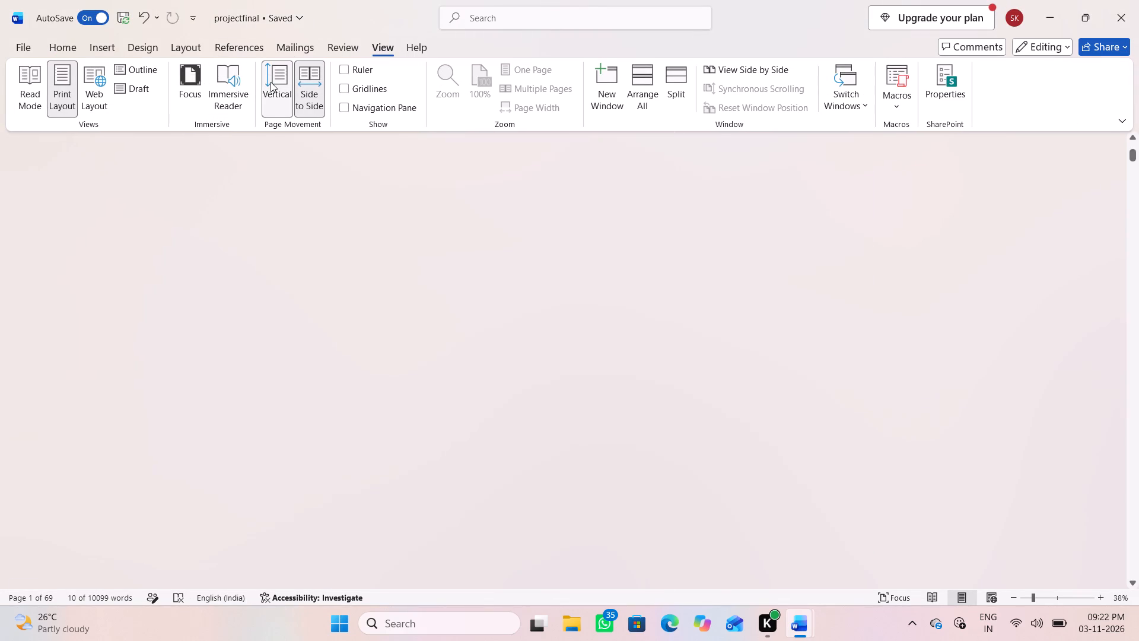
scroll(532, 264, up, 3)
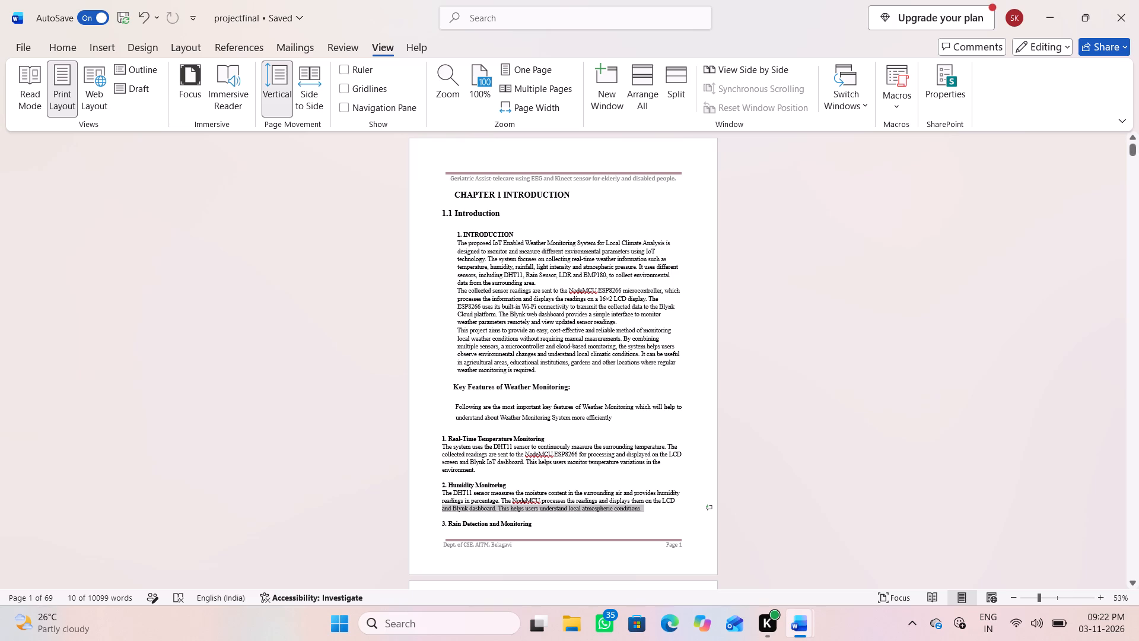
Examine the layout and content of the Chapter 1 introduction and Chapter 2 literature survey in projectfinal.
scroll(530, 407, down, 20)
scroll(530, 407, down, 18)
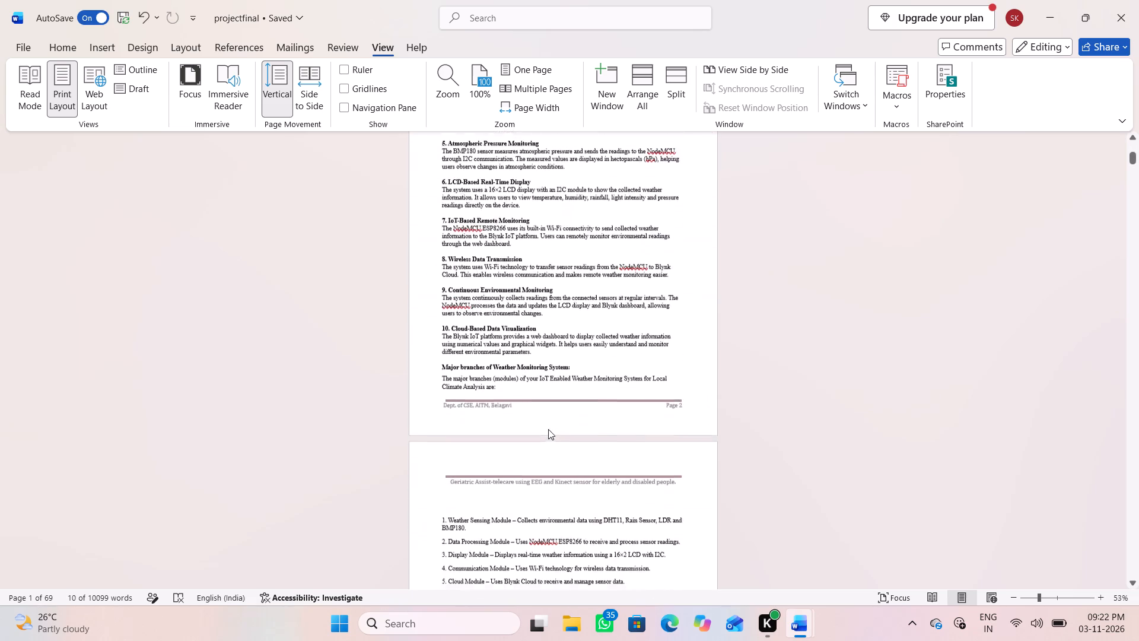
scroll(548, 429, down, 20)
scroll(548, 429, down, 15)
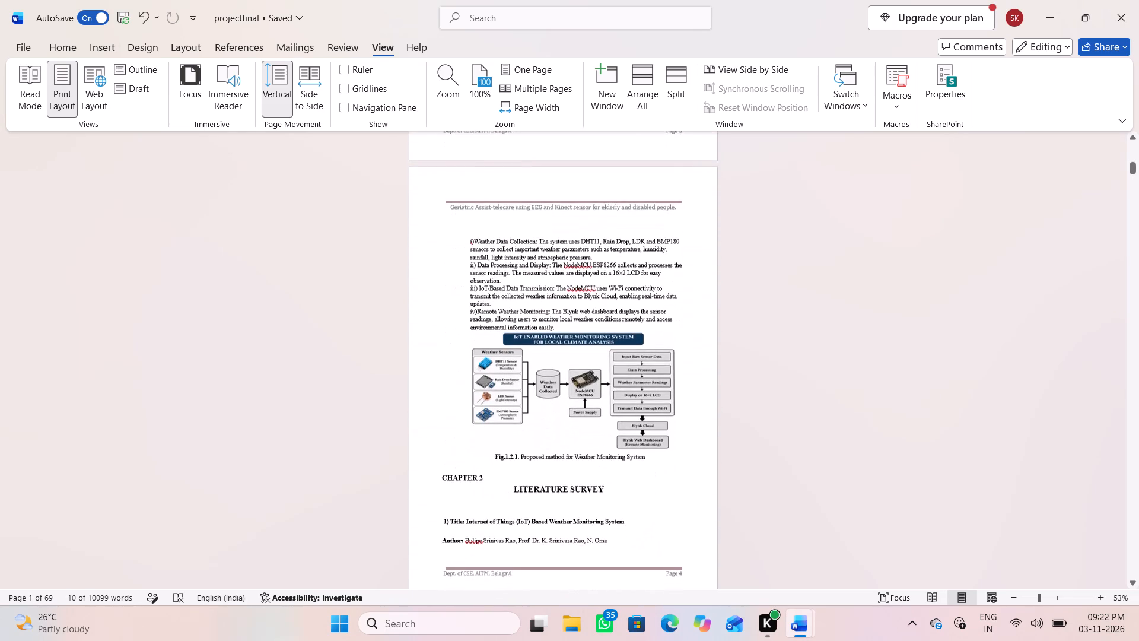
scroll(536, 413, down, 11)
scroll(537, 411, up, 1)
scroll(537, 411, down, 7)
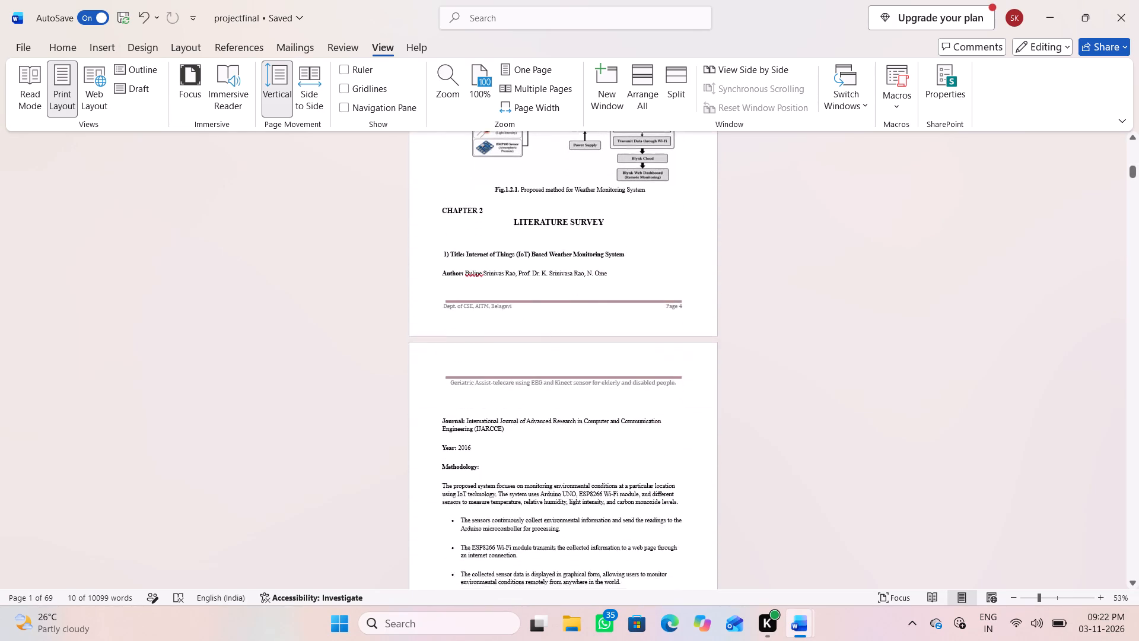
scroll(537, 411, down, 20)
scroll(537, 411, down, 15)
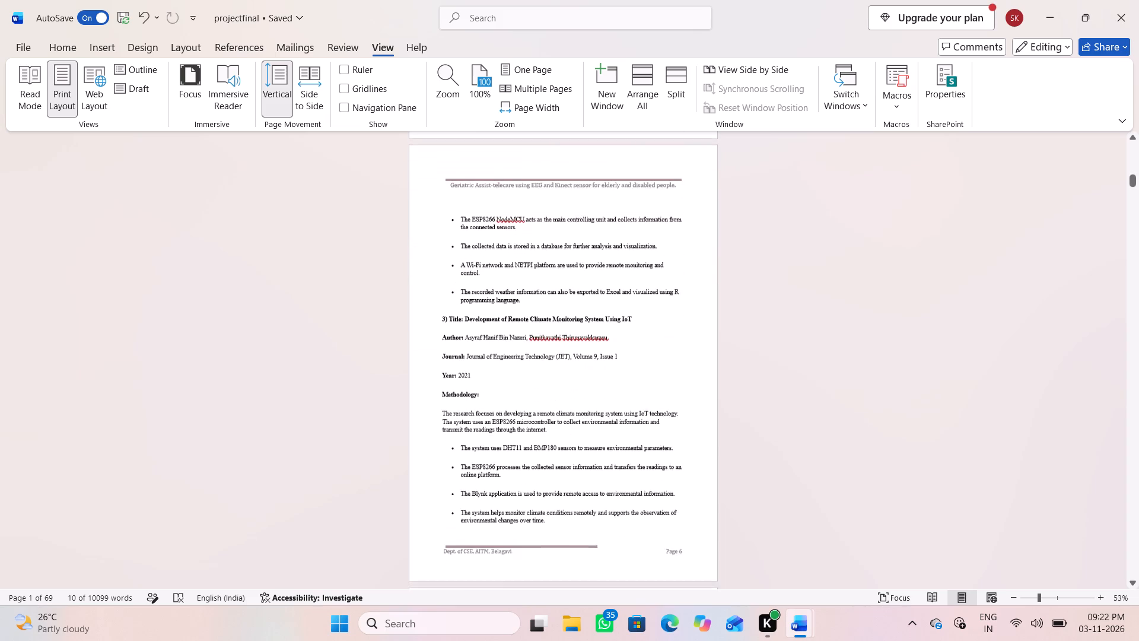
scroll(537, 410, down, 14)
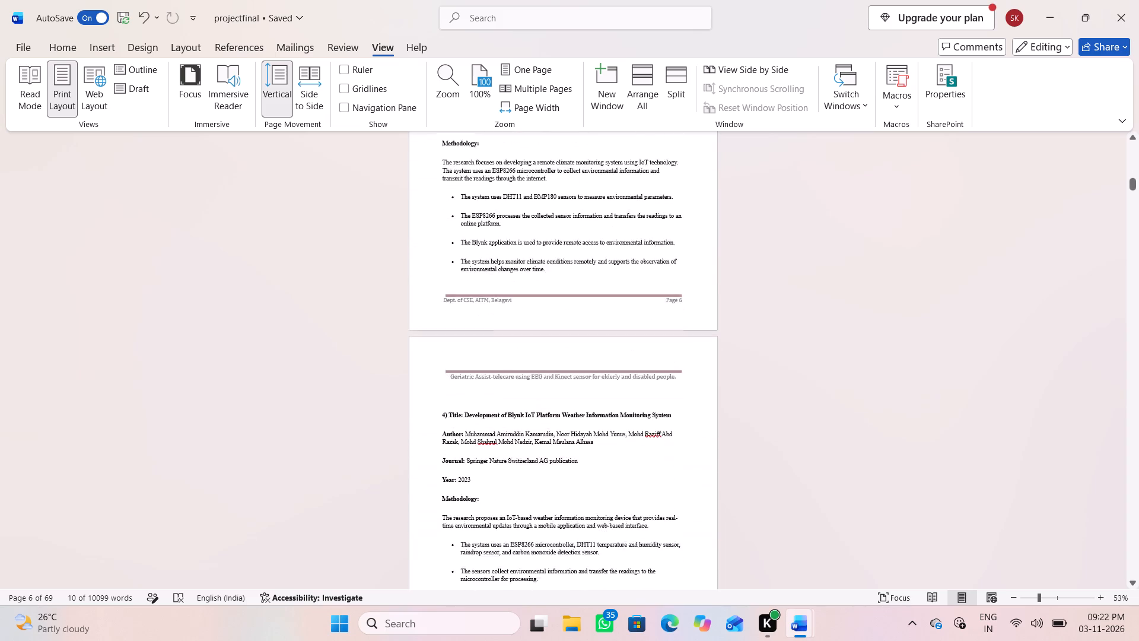
scroll(537, 411, down, 18)
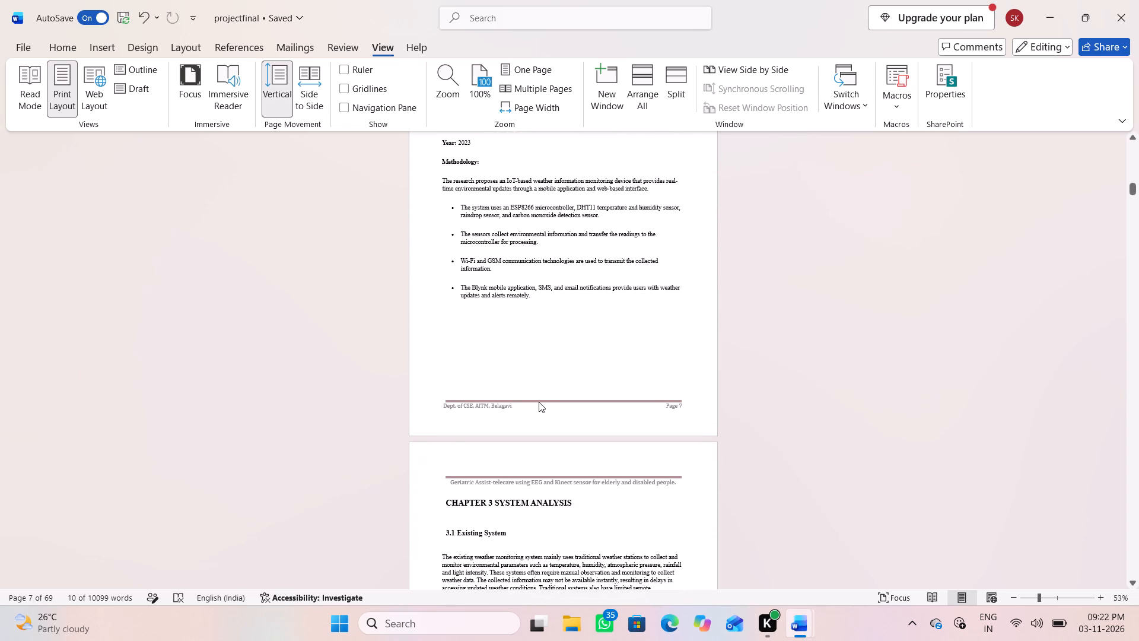
Examine Chapter 3 System Analysis in projectfinal, from the existing system through the proposed system figures to section 3.5.
scroll(539, 401, down, 15)
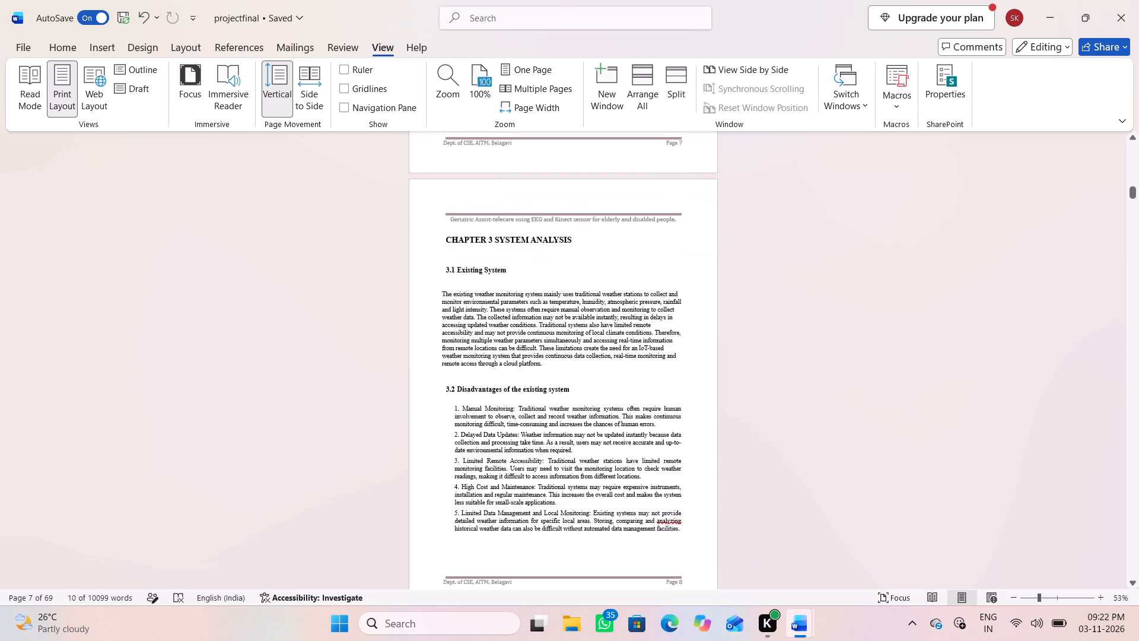
scroll(540, 401, down, 15)
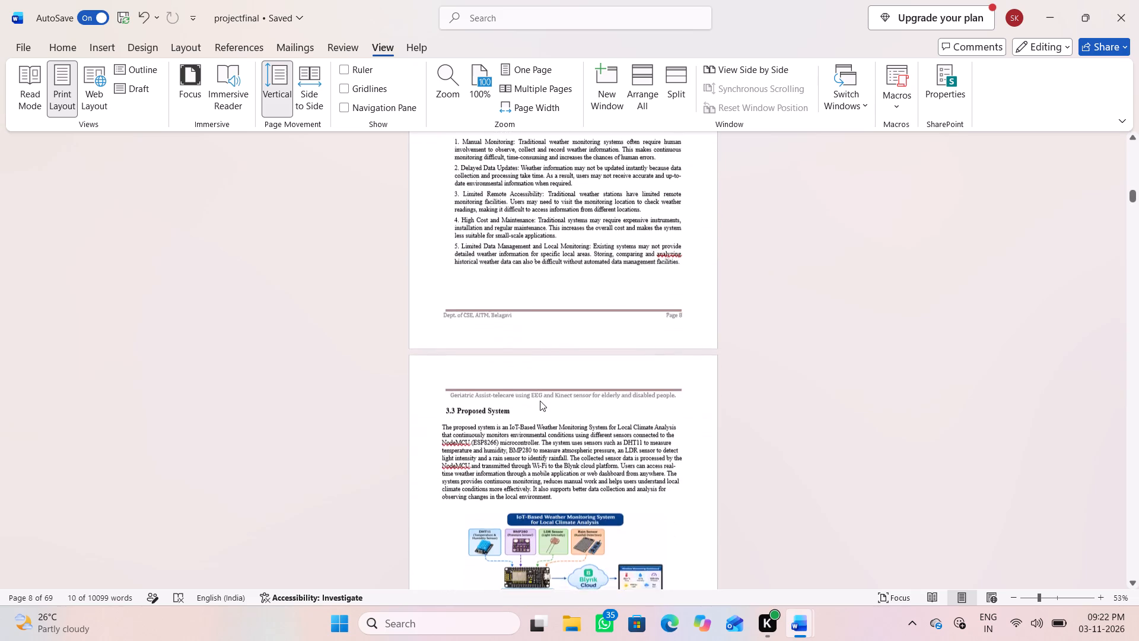
scroll(540, 401, down, 19)
scroll(540, 401, down, 5)
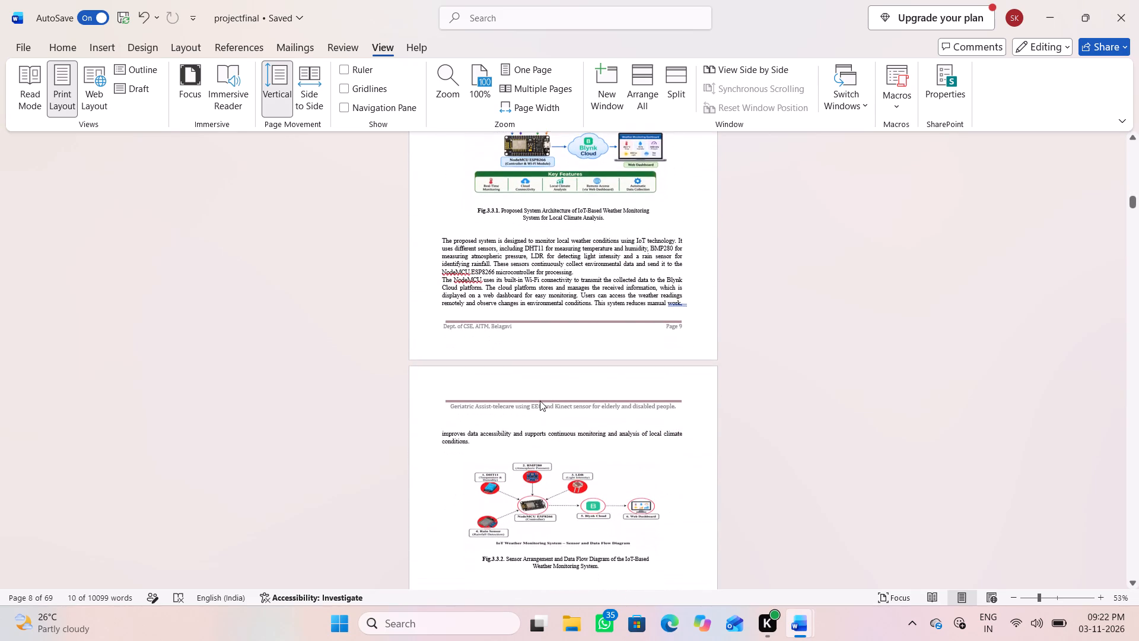
scroll(540, 401, down, 10)
scroll(540, 401, down, 11)
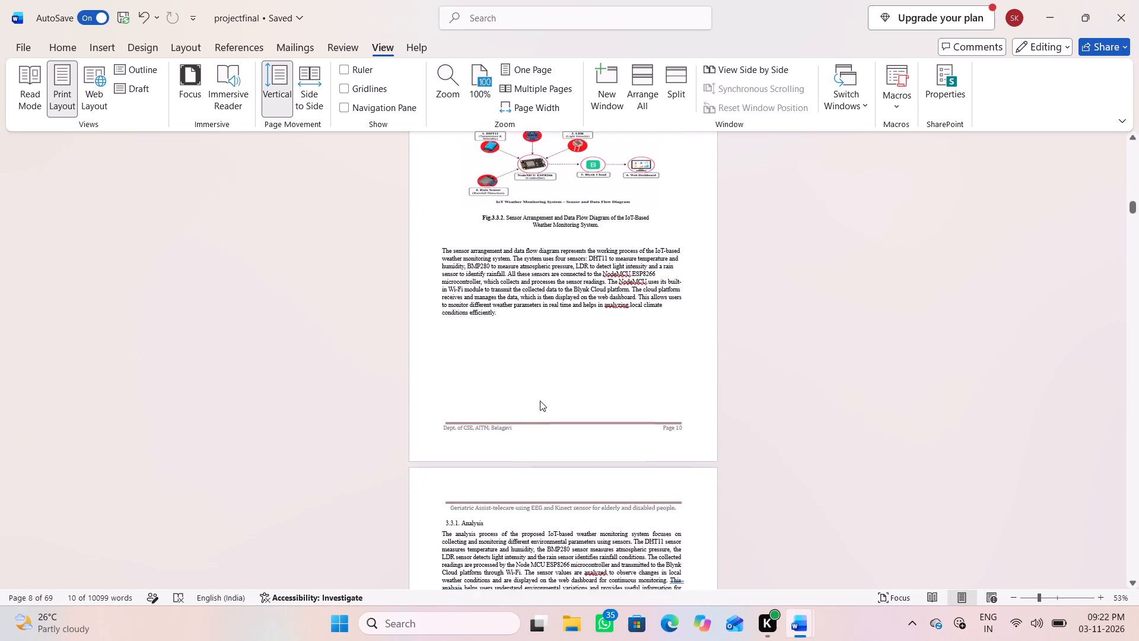
scroll(540, 401, down, 18)
scroll(540, 401, down, 5)
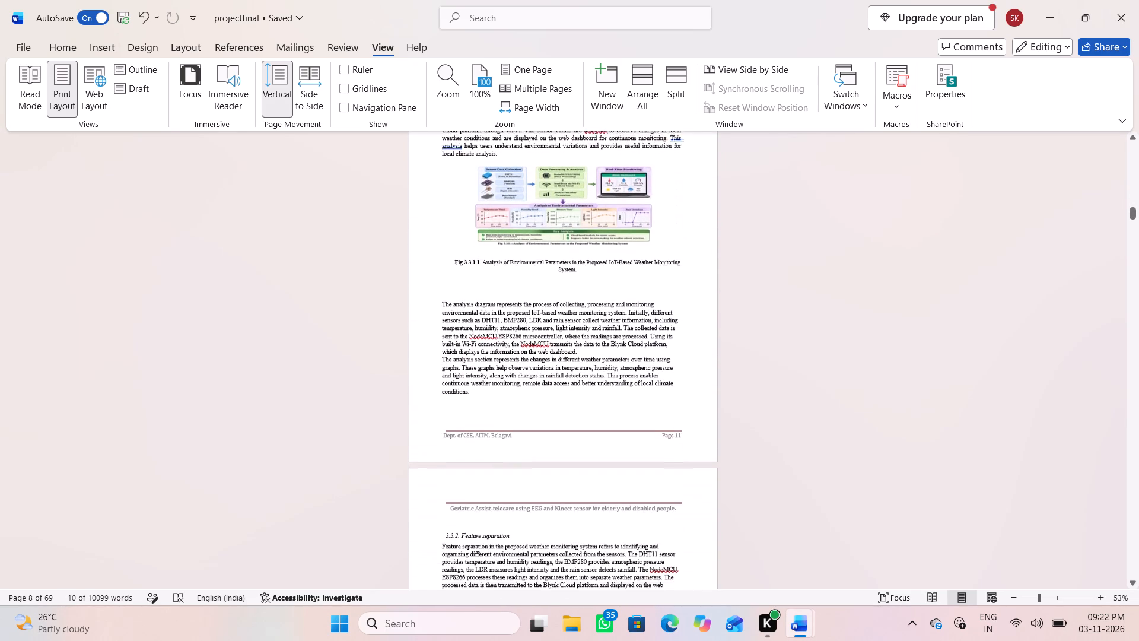
scroll(540, 401, down, 19)
scroll(539, 403, down, 12)
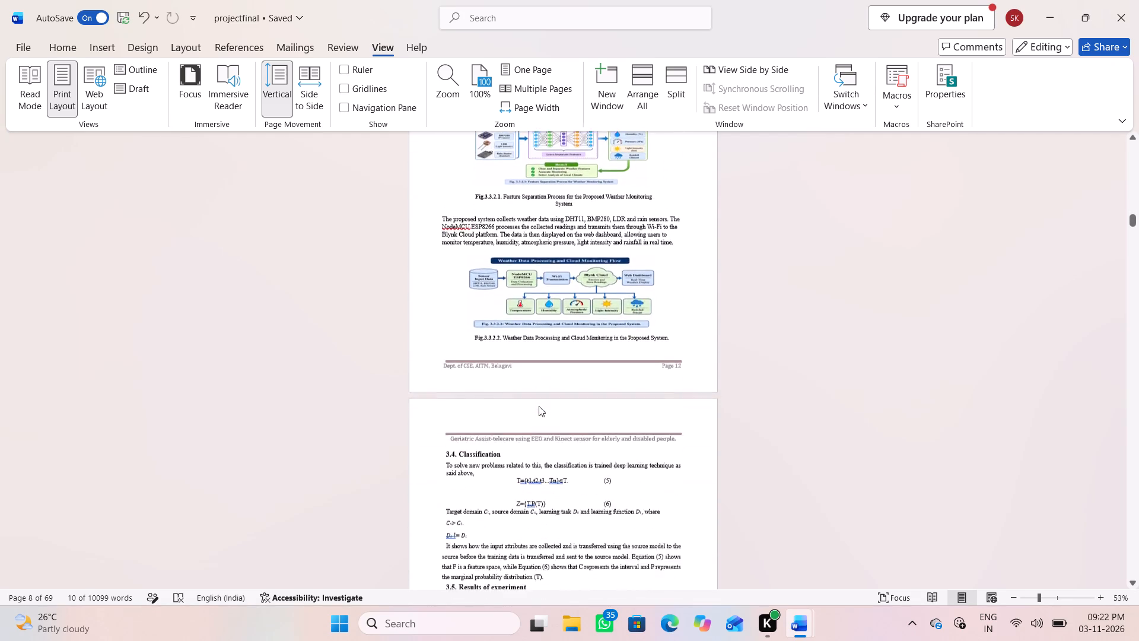
scroll(539, 406, down, 17)
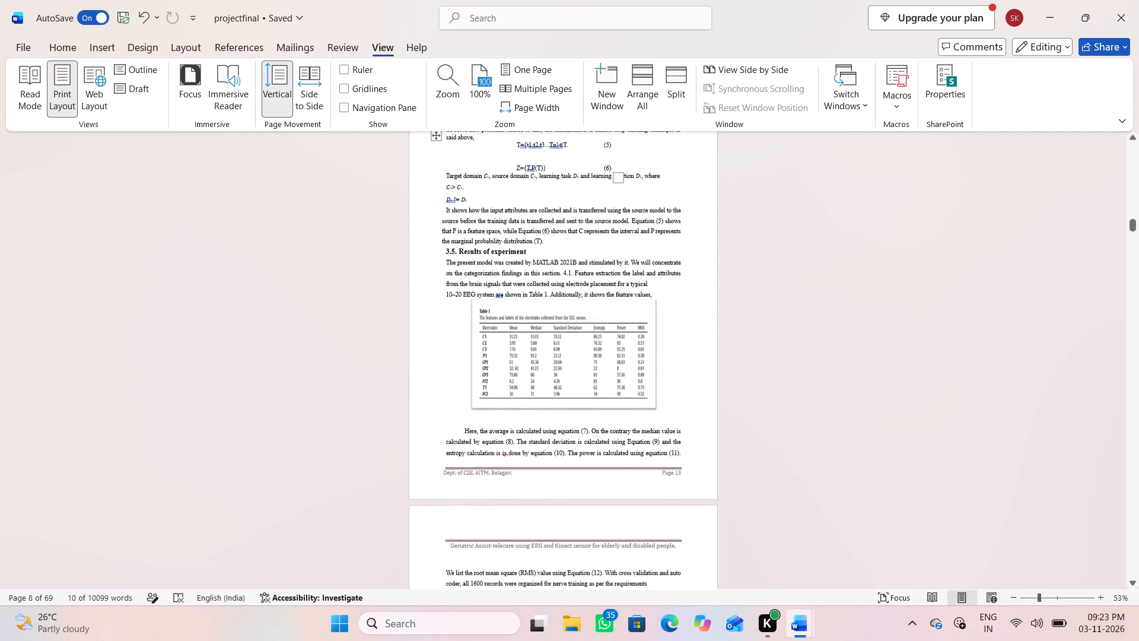
Review projectfinal backwards from section 3.5 to the module list before section 1.2, enlarging the zoom to 103%.
scroll(539, 406, up, 20)
scroll(539, 406, up, 5)
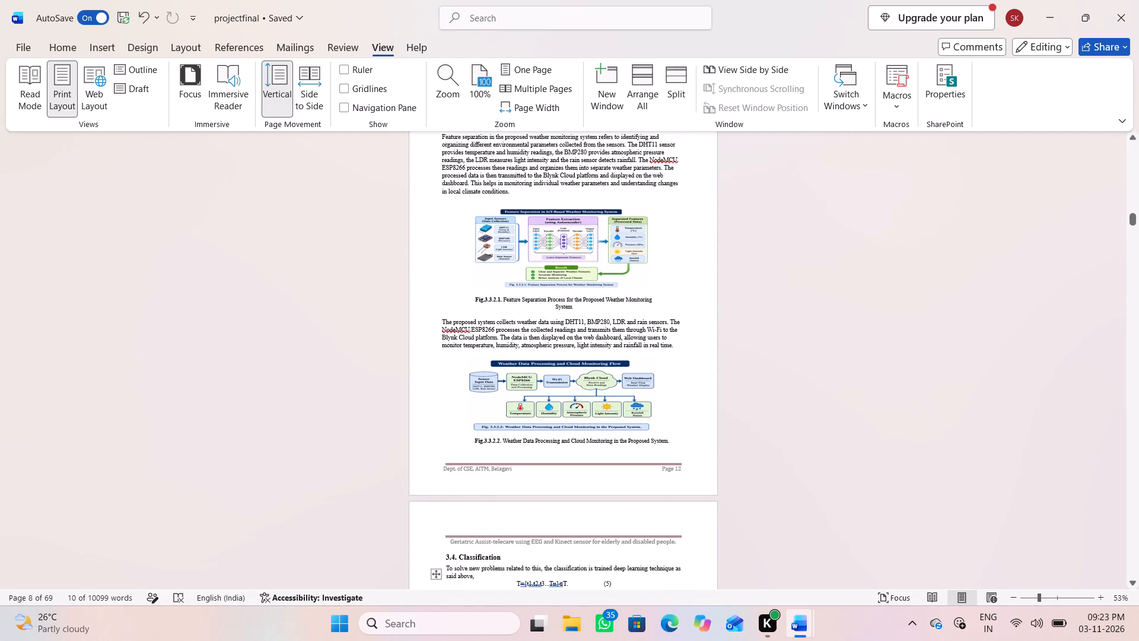
scroll(539, 407, up, 20)
scroll(539, 407, up, 12)
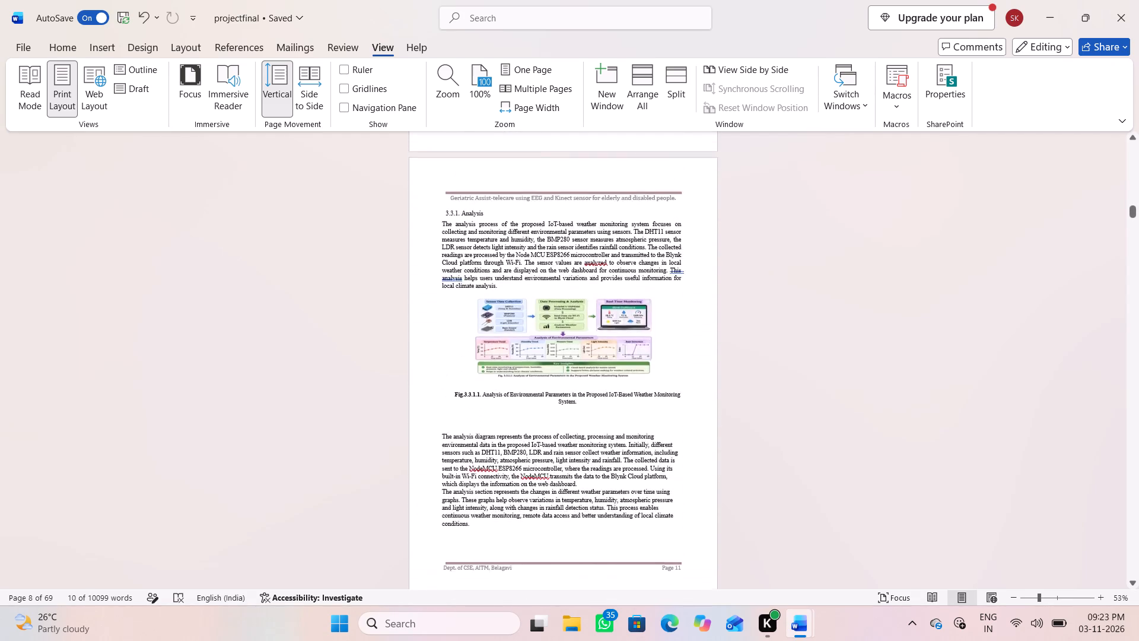
scroll(539, 407, up, 20)
scroll(539, 407, up, 14)
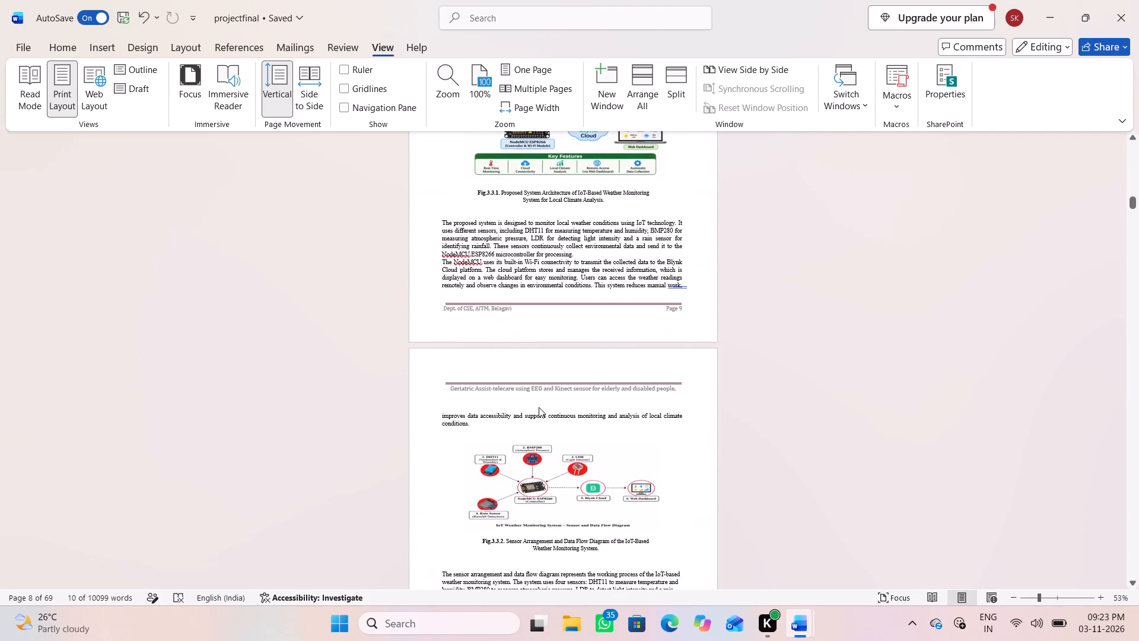
ctrl+scroll(539, 407, up, 5)
scroll(539, 407, up, 13)
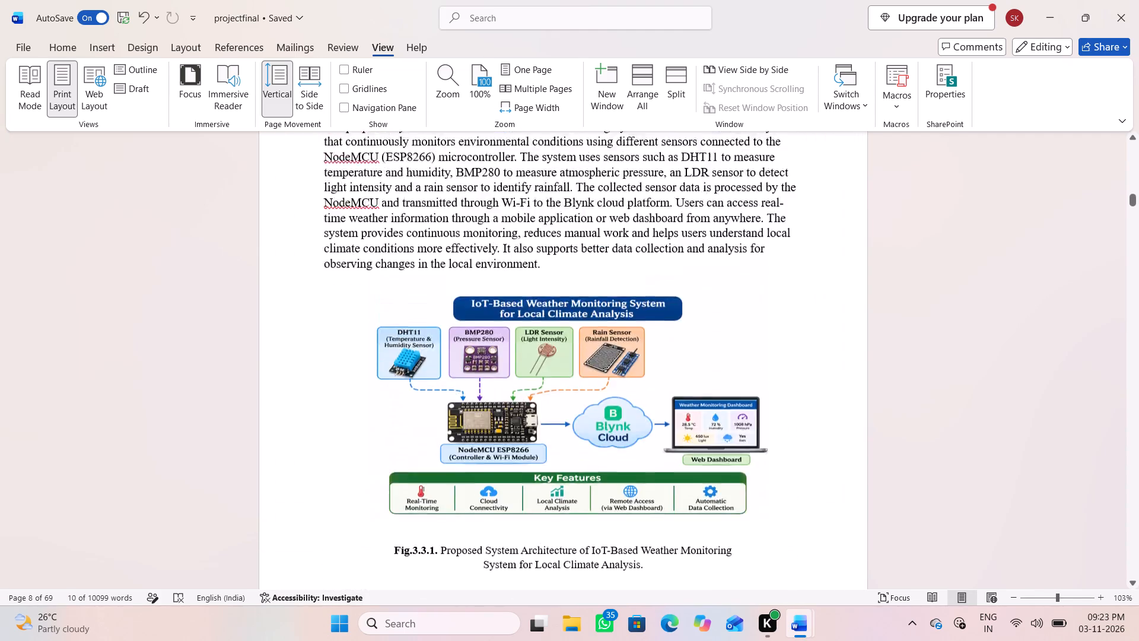
scroll(539, 407, up, 19)
scroll(539, 407, up, 15)
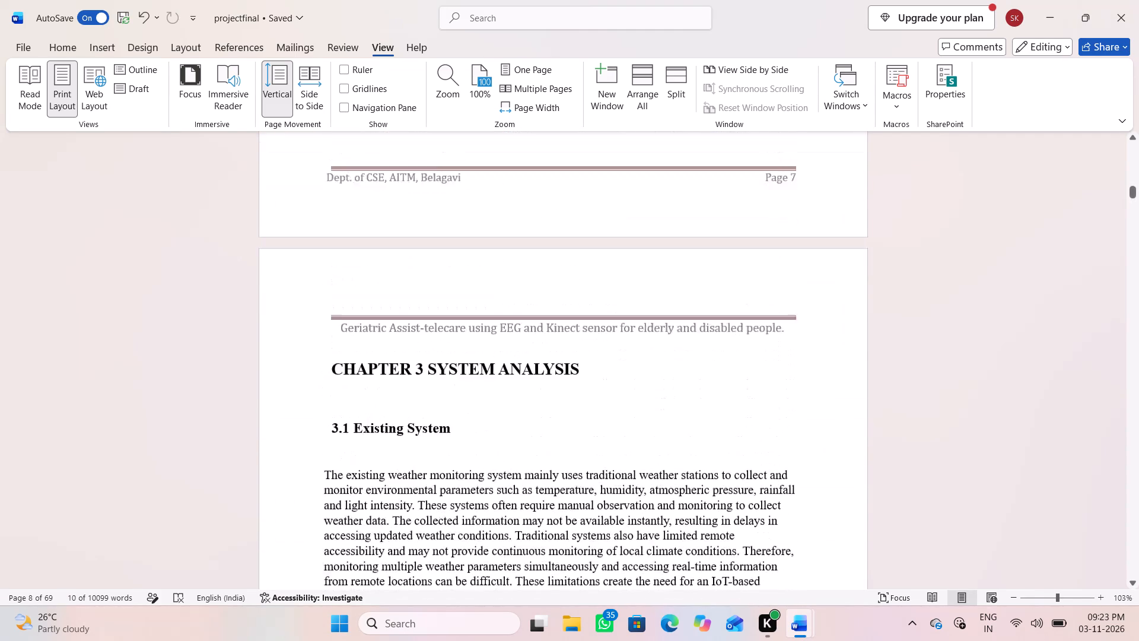
scroll(539, 407, up, 20)
scroll(539, 407, up, 20)
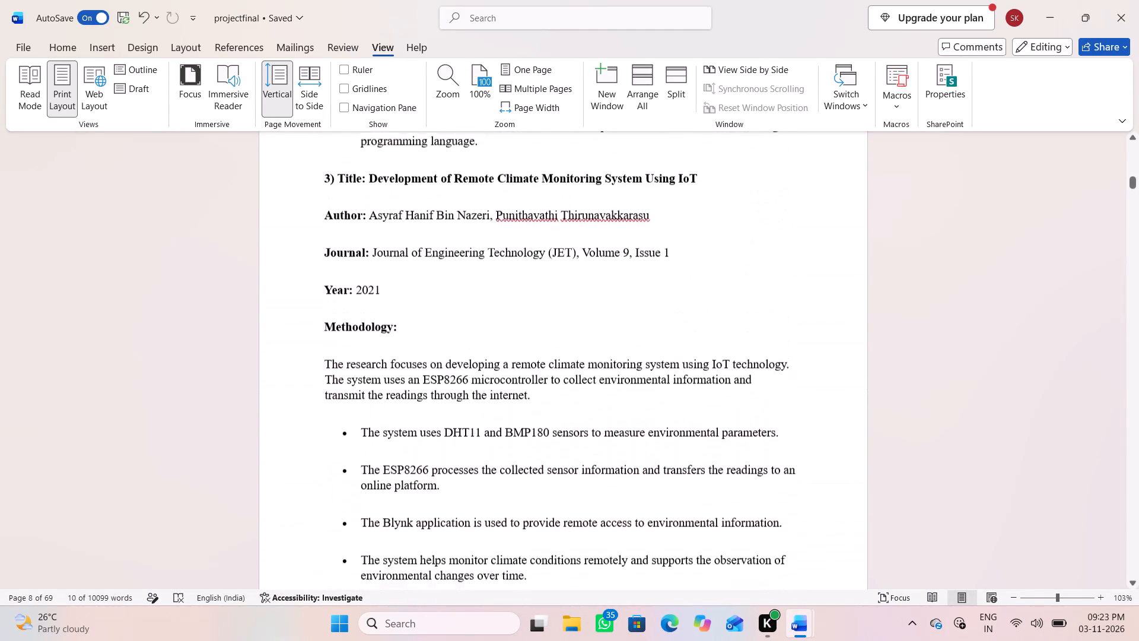
scroll(539, 407, up, 20)
scroll(539, 407, up, 20)
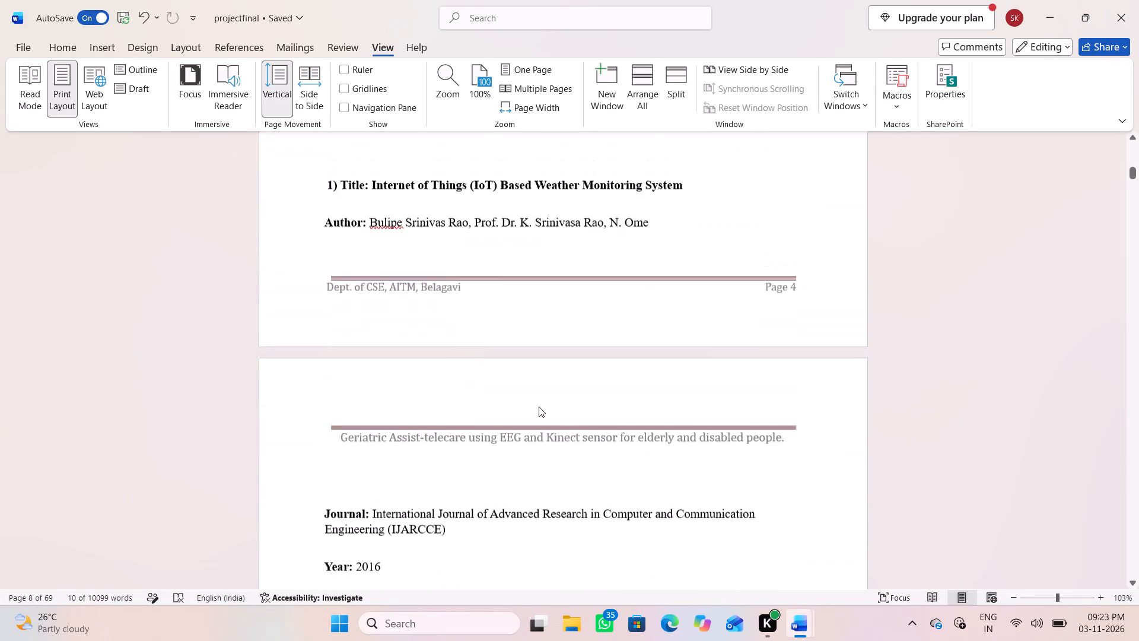
scroll(539, 407, up, 20)
scroll(539, 407, up, 20)
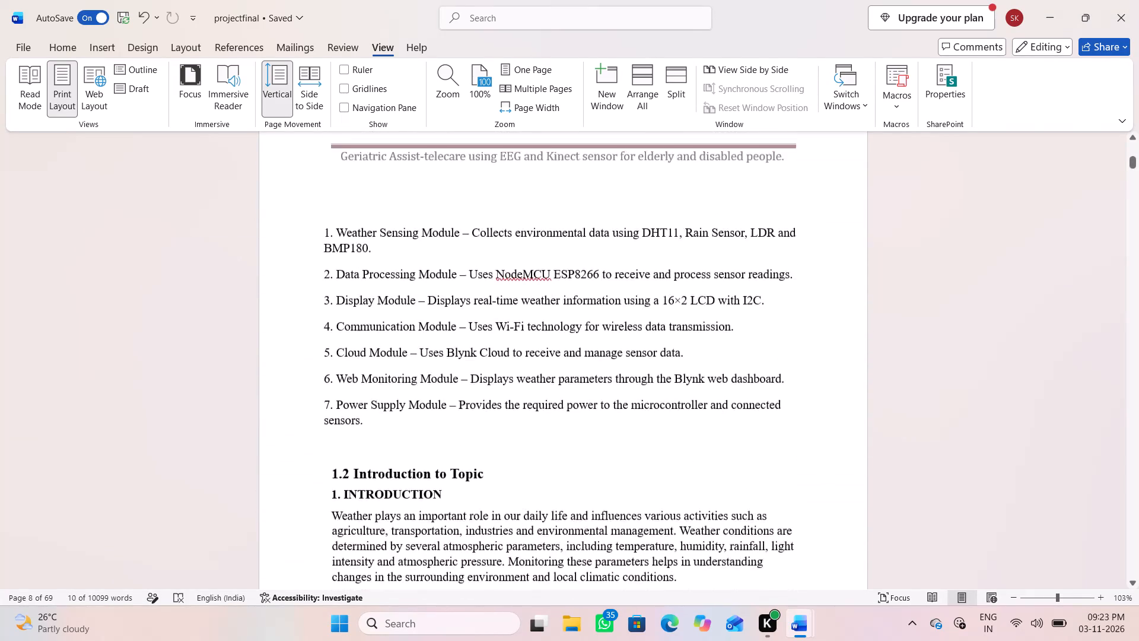
Move the dark red double line in the first-page header of projectfinal from above the title text to just below it.
scroll(539, 407, up, 20)
scroll(539, 407, up, 20)
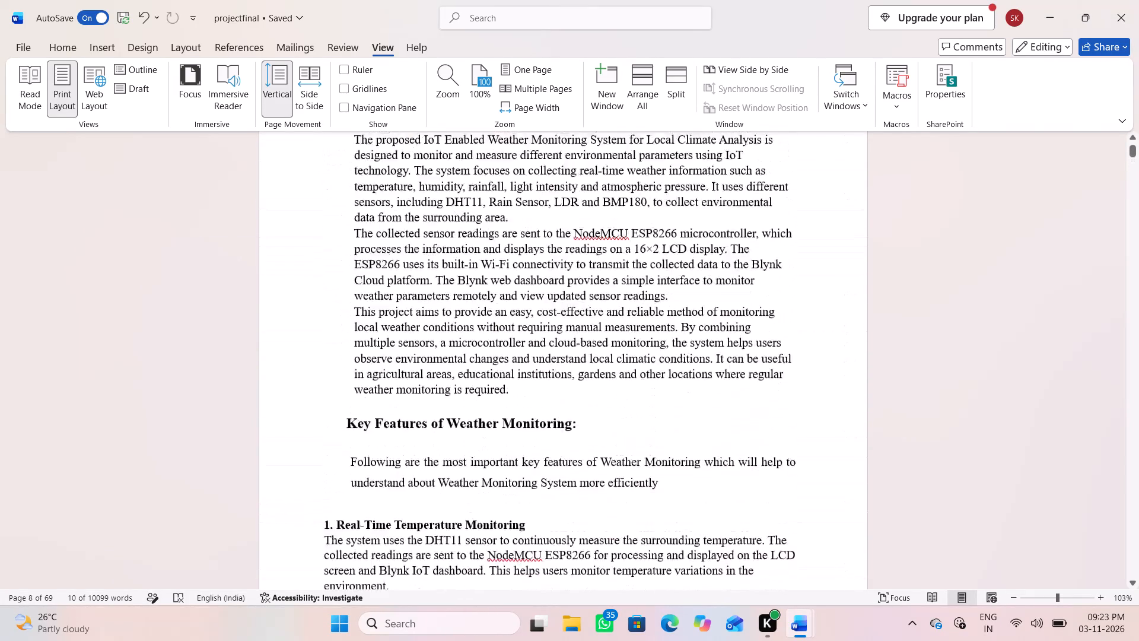
scroll(539, 407, up, 2)
scroll(539, 407, down, 1)
scroll(539, 407, up, 13)
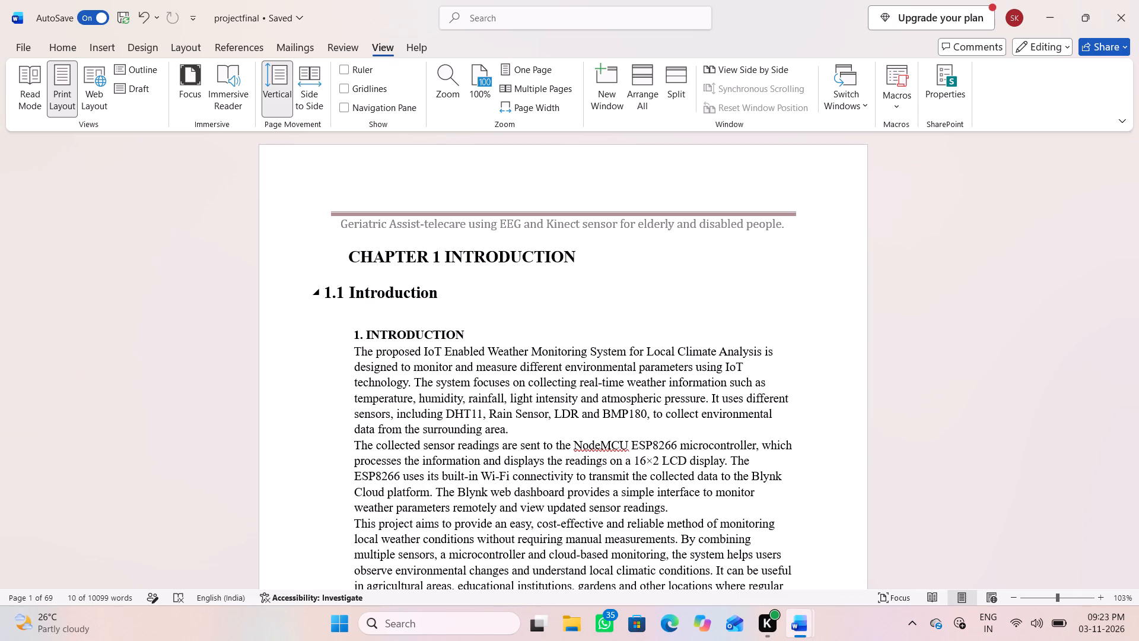
scroll(451, 290, up, 1)
click(396, 226)
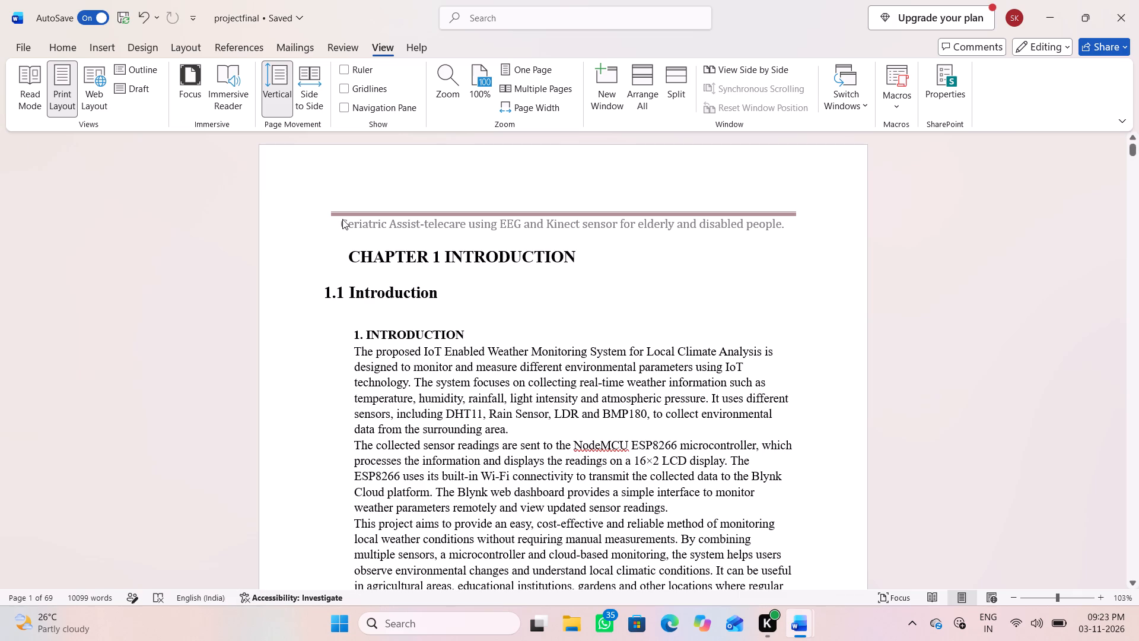
click(340, 218)
drag(342, 223, 435, 224)
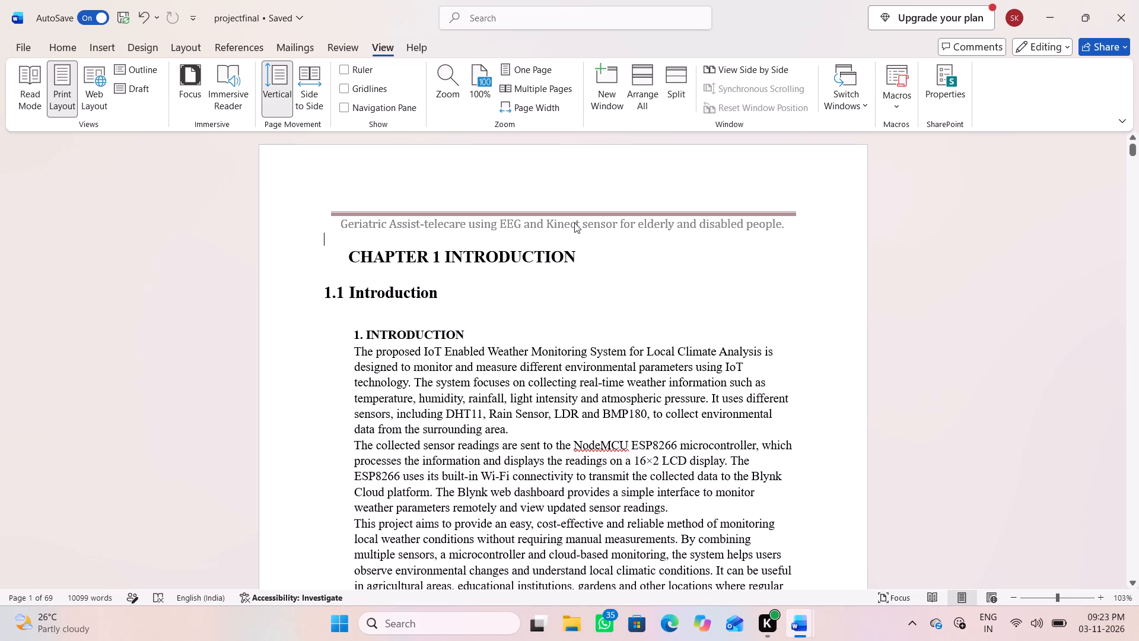
double_click(577, 221)
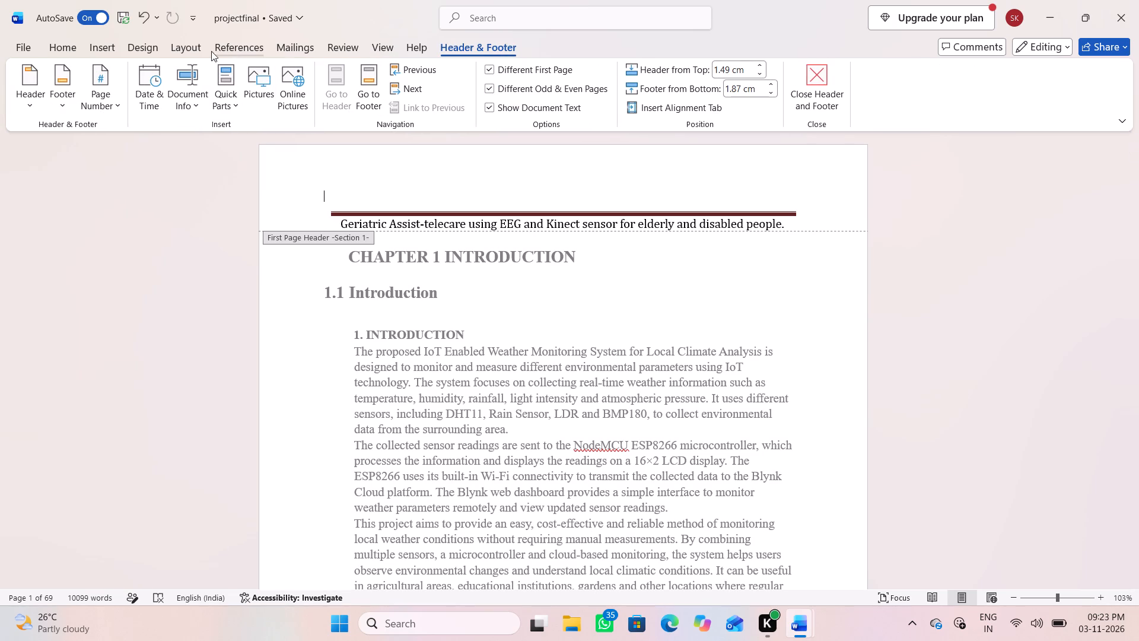
click(190, 43)
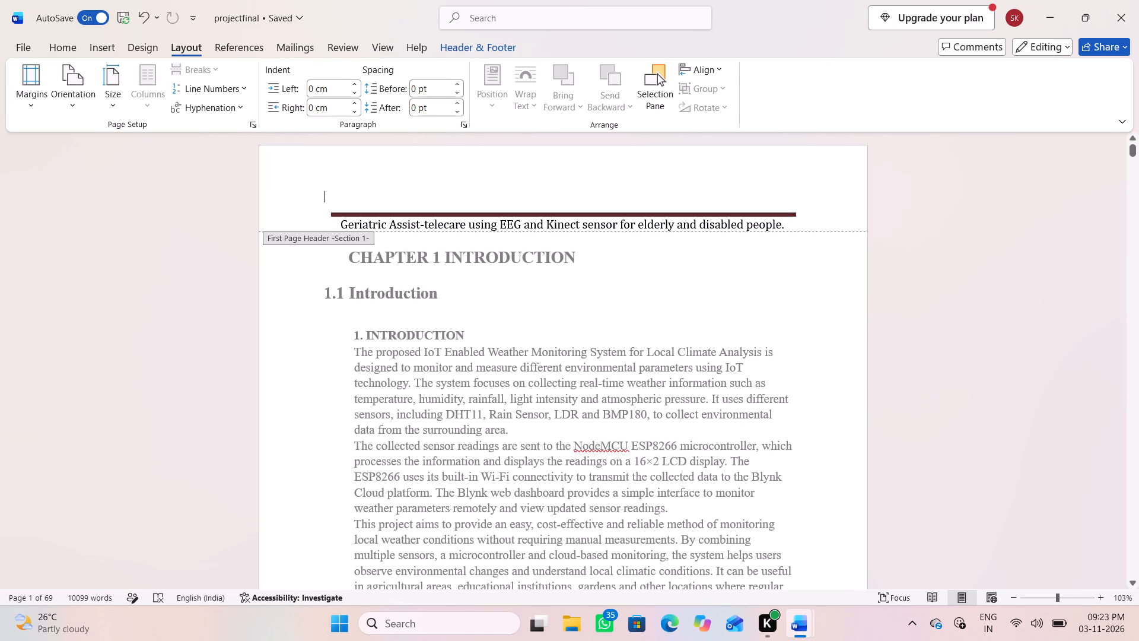
drag(399, 230, 405, 223)
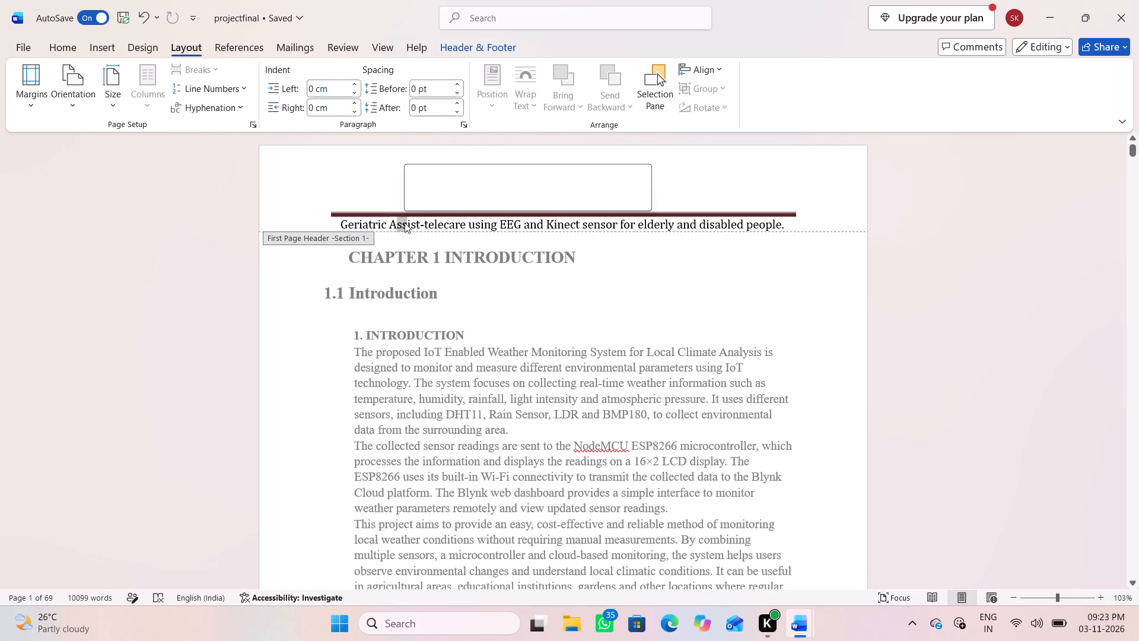
drag(365, 215, 382, 228)
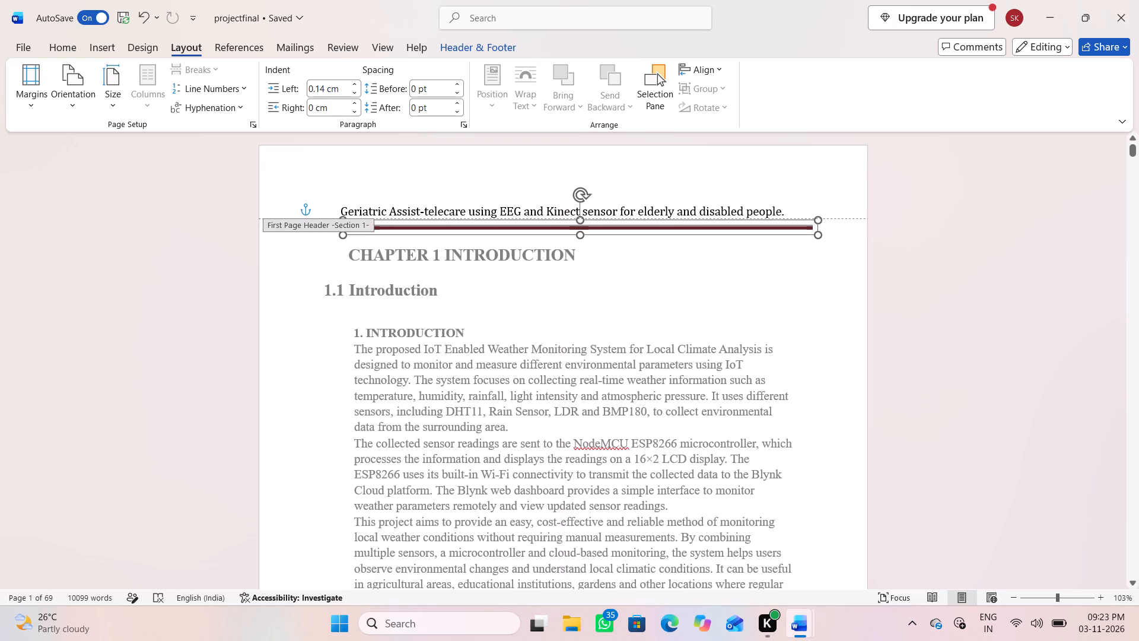
drag(382, 228, 382, 223)
click(562, 186)
click(795, 288)
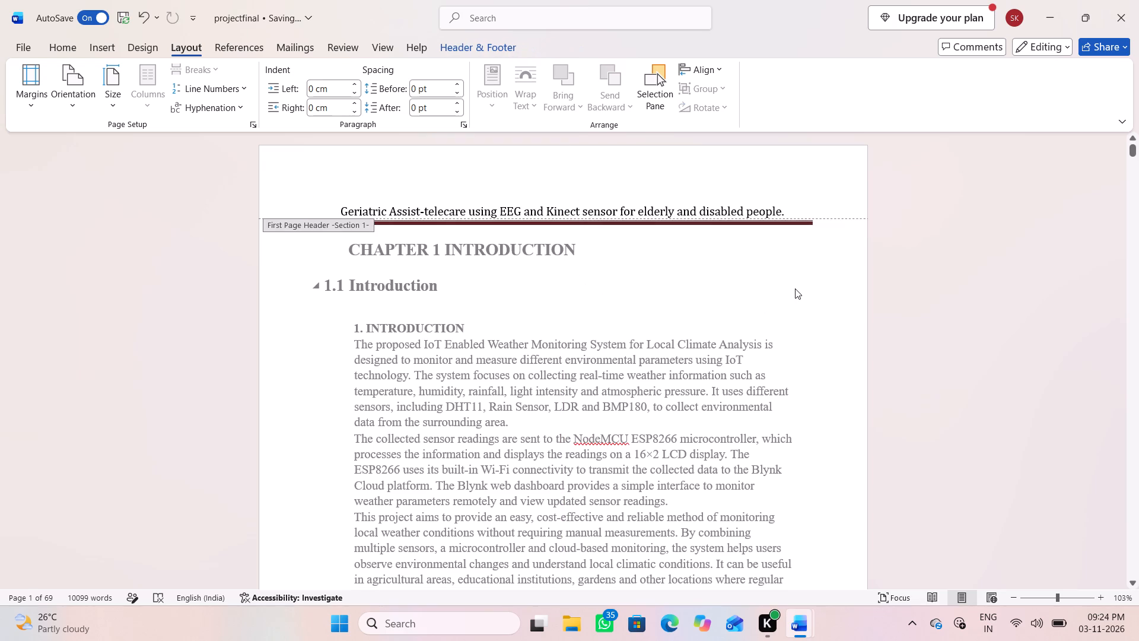
double_click(764, 200)
click(804, 308)
scroll(664, 327, down, 4)
click(723, 316)
double_click(715, 319)
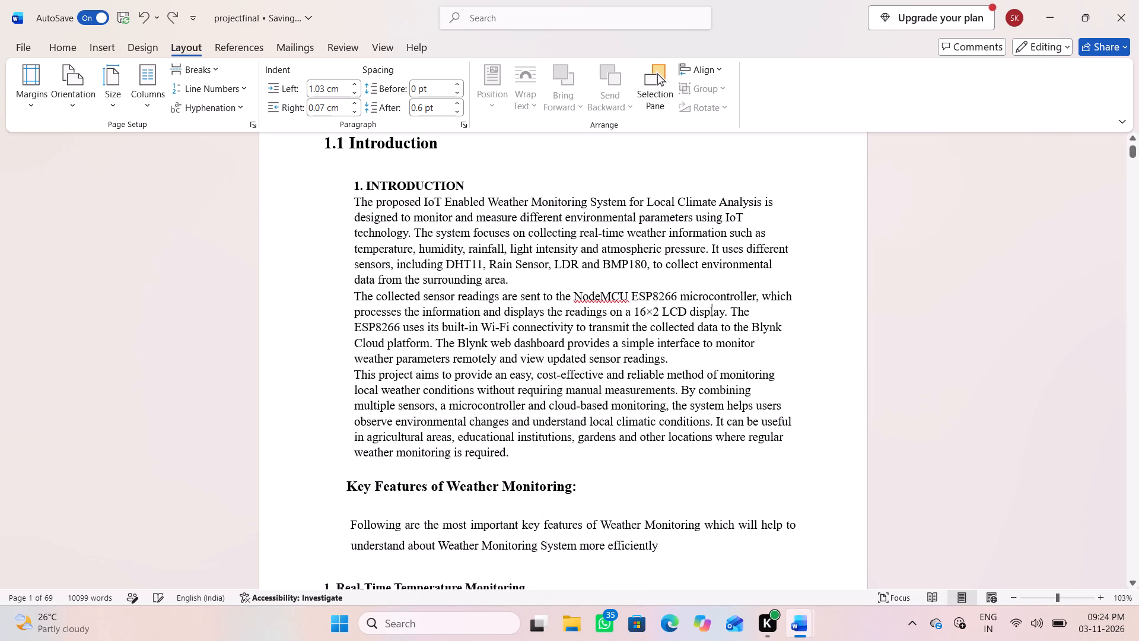
Compare the first-page header of projectfinal with the page 1 footer and the header on the following page.
scroll(692, 332, up, 5)
drag(594, 219, 588, 220)
scroll(370, 217, down, 10)
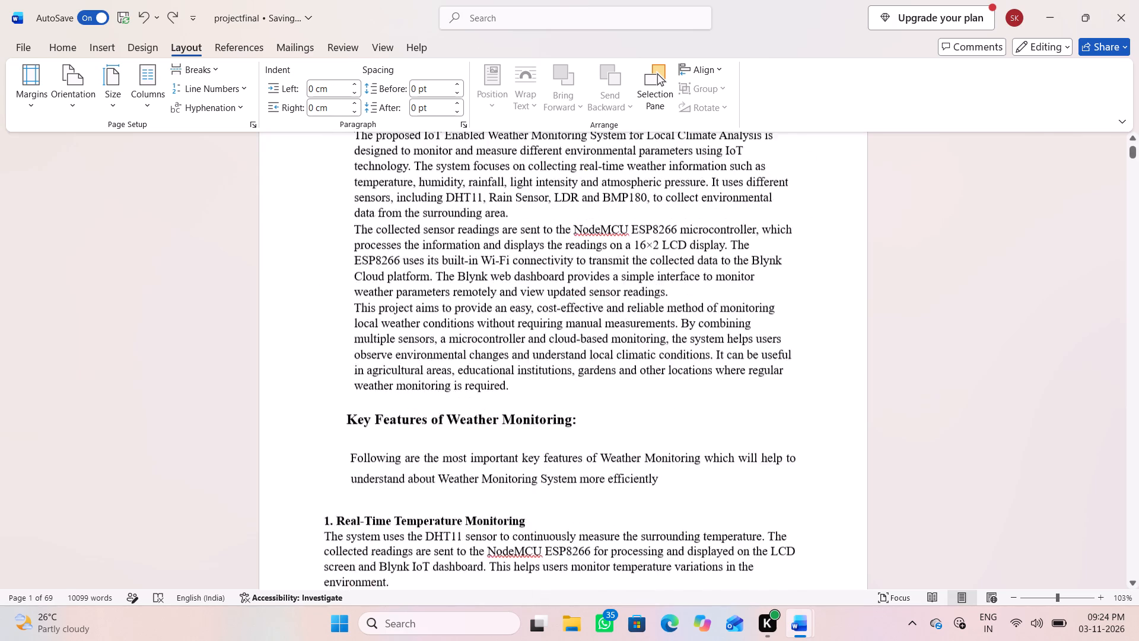
scroll(370, 220, down, 7)
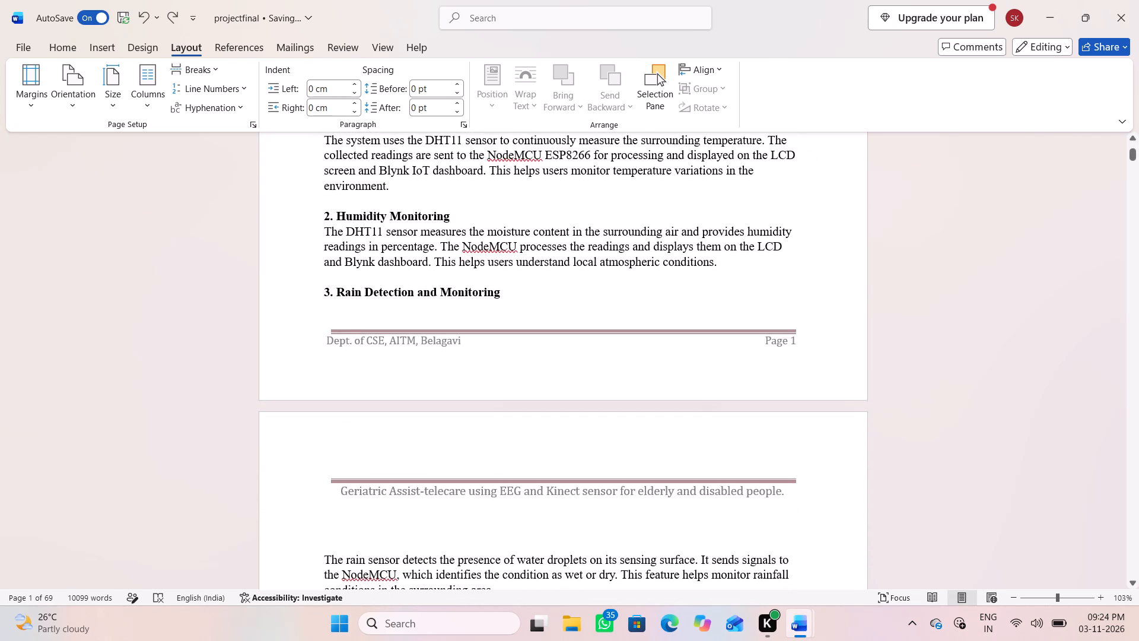
scroll(278, 343, up, 5)
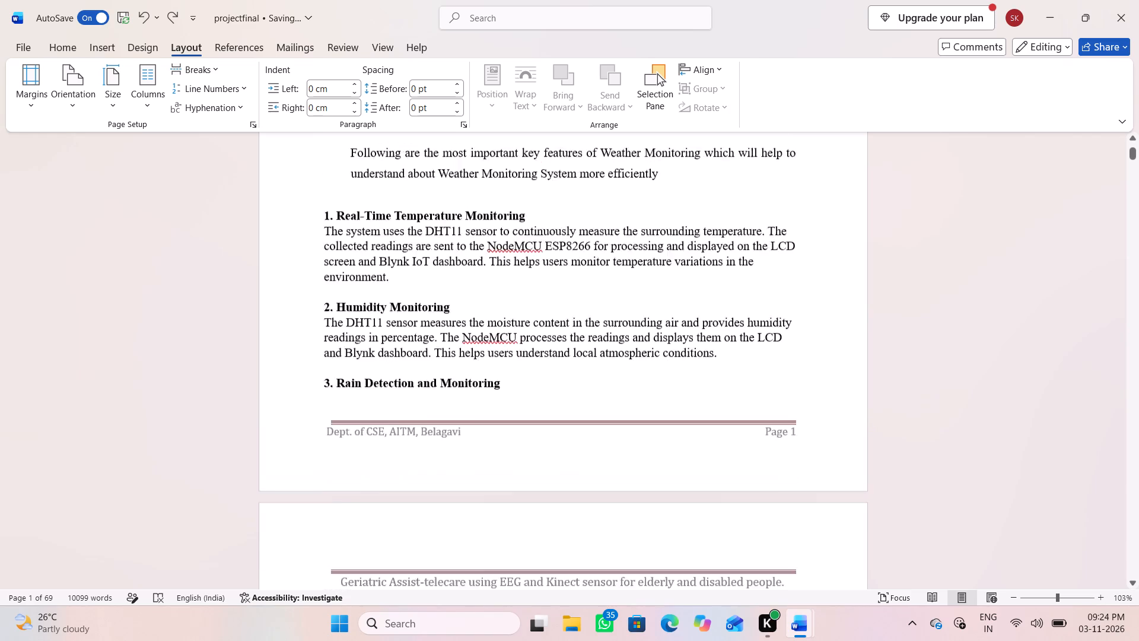
scroll(278, 343, up, 19)
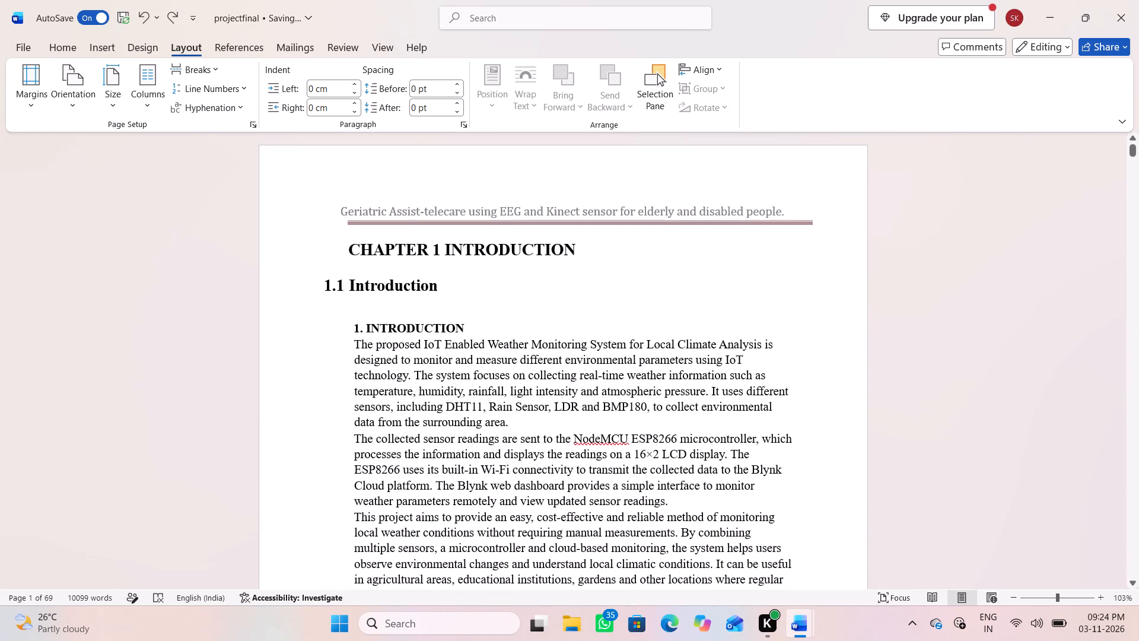
Shift the line under the first-page header title horizontally so its end aligns with the page margin, and return to the body text.
click(534, 227)
double_click(534, 221)
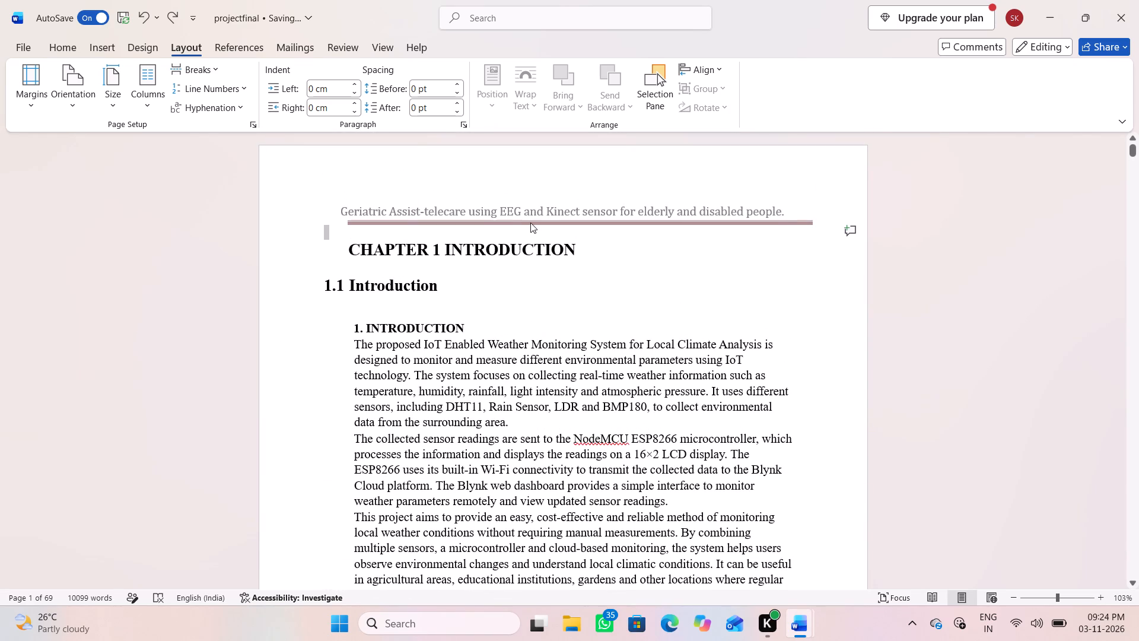
click(530, 223)
click(530, 223)
click(530, 215)
triple_click(530, 215)
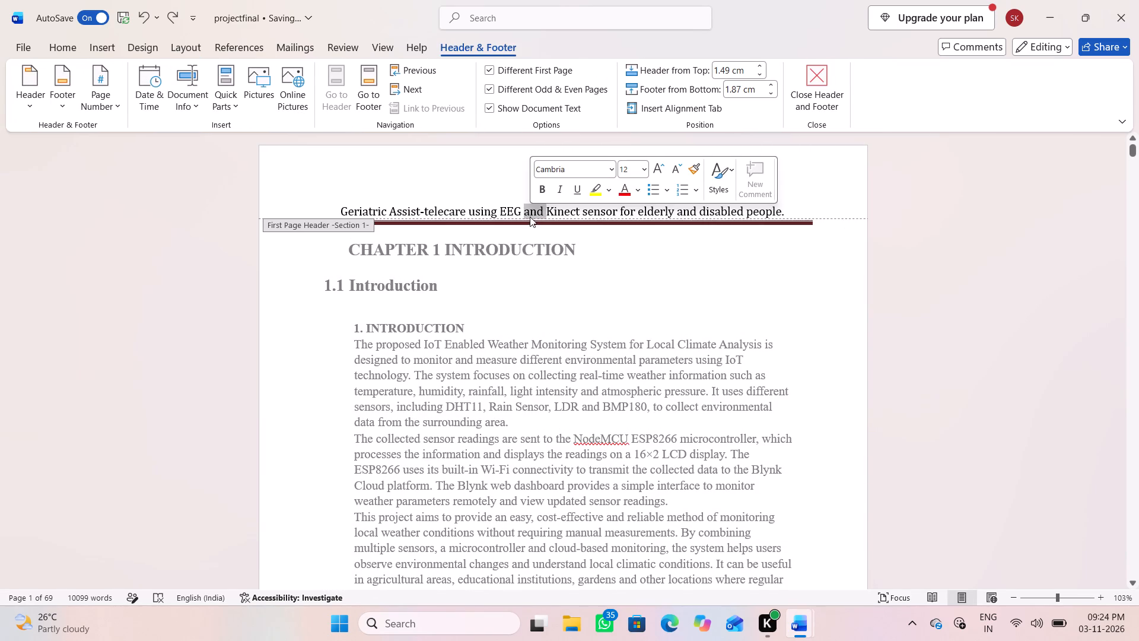
drag(523, 223, 517, 223)
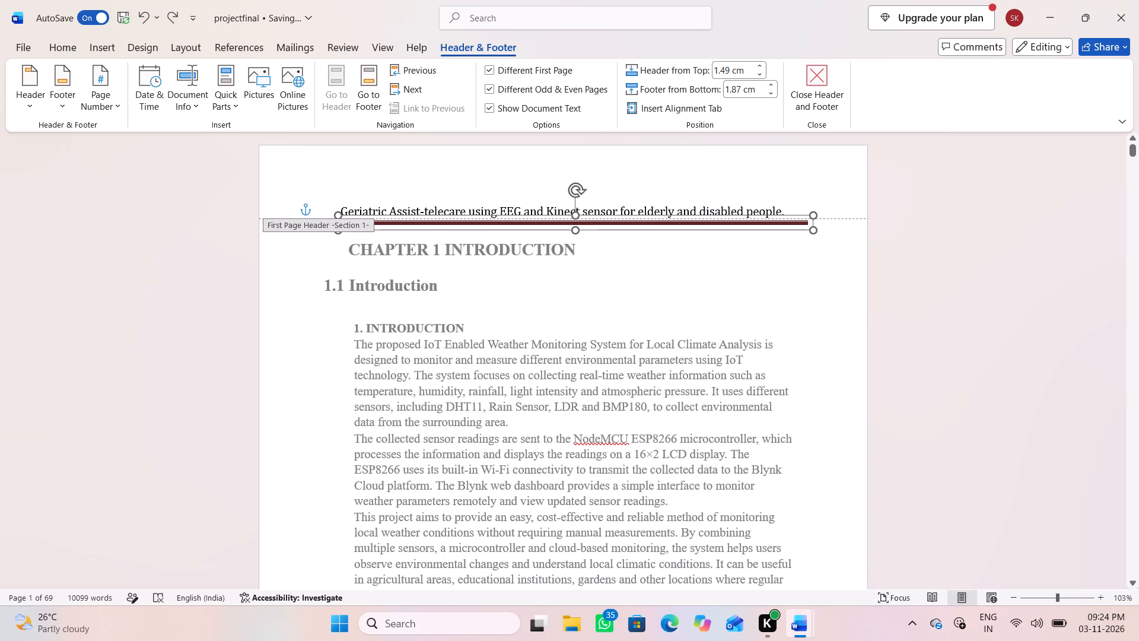
drag(517, 223, 505, 223)
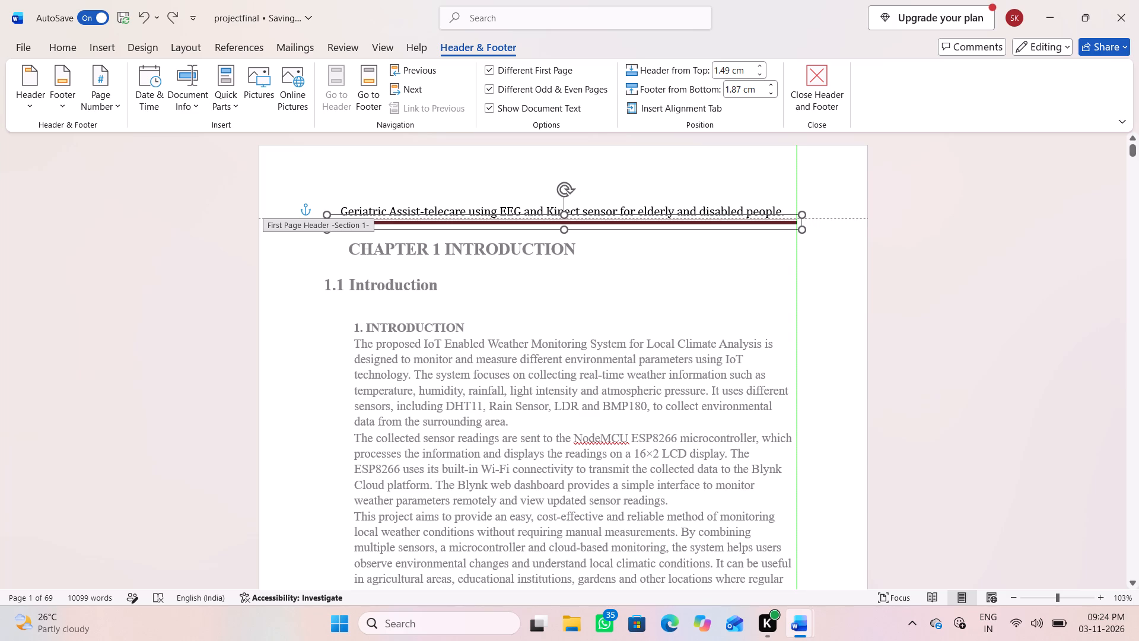
drag(505, 223, 505, 223)
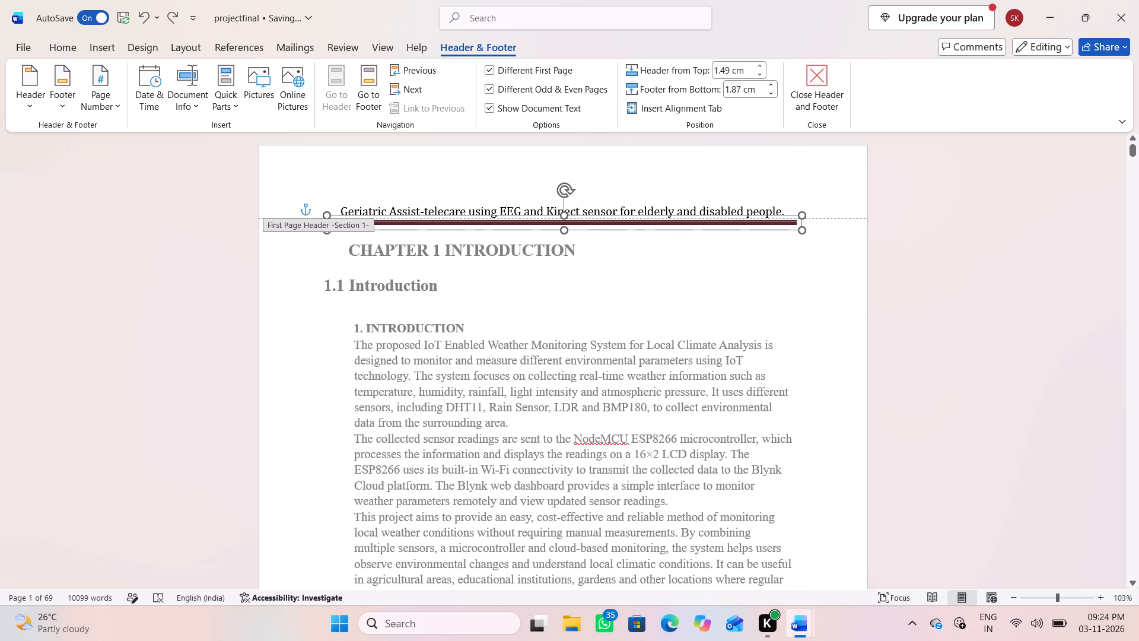
click(605, 290)
click(732, 287)
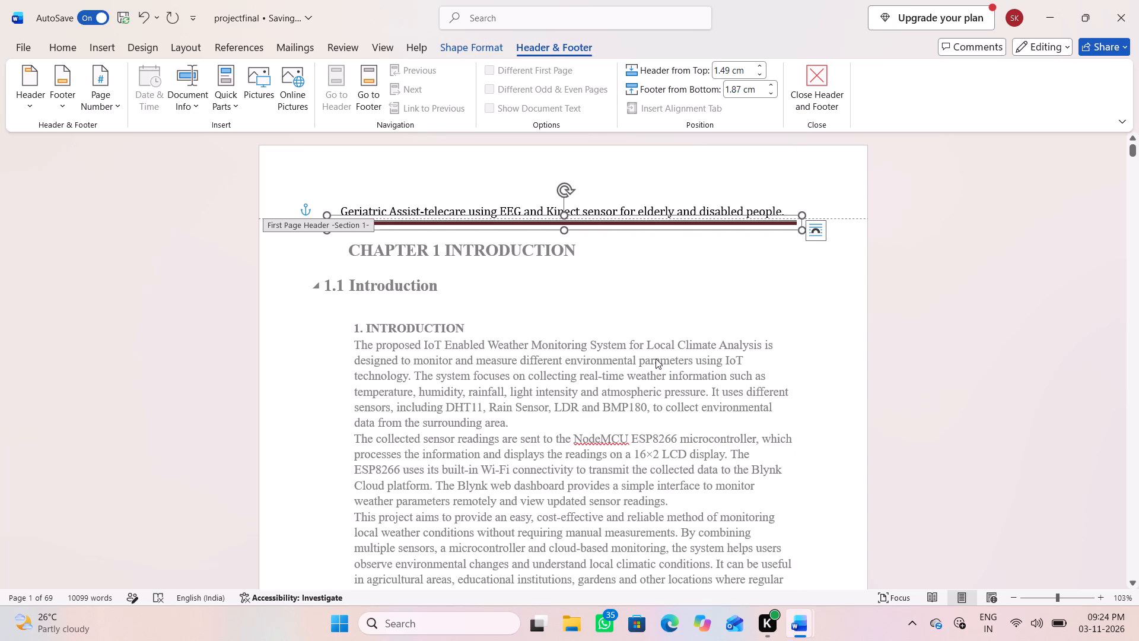
triple_click(656, 358)
click(622, 472)
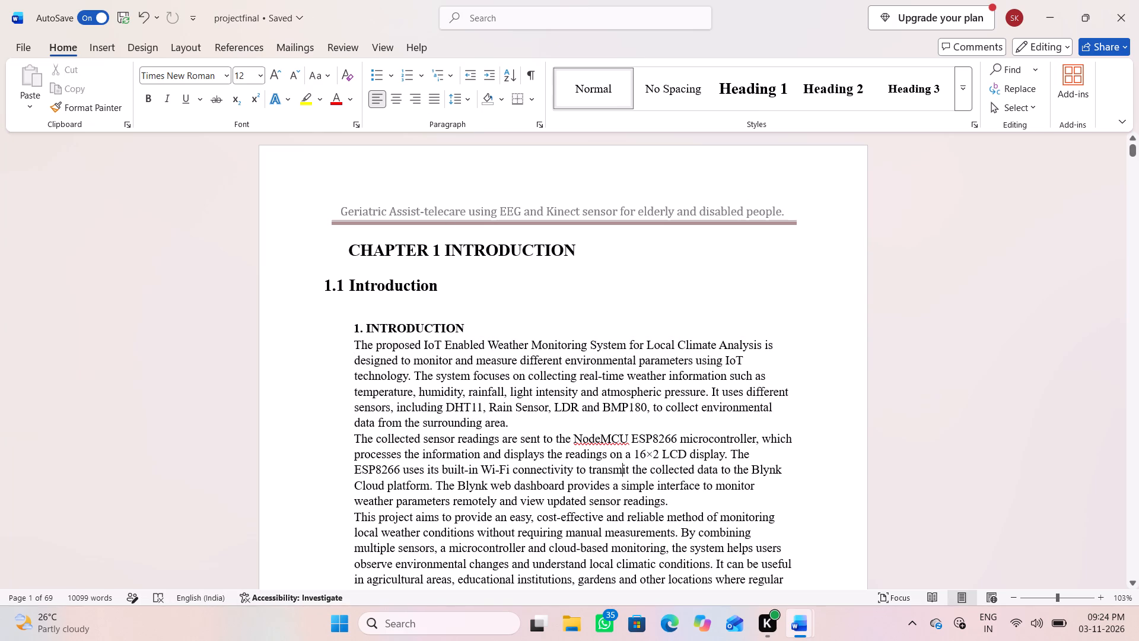
Delete the title "Geriatric Assist-telecare using EEG and Kinect sensor for elderly and disabled people" from the first-page header, keeping its full stop.
click(772, 209)
double_click(778, 213)
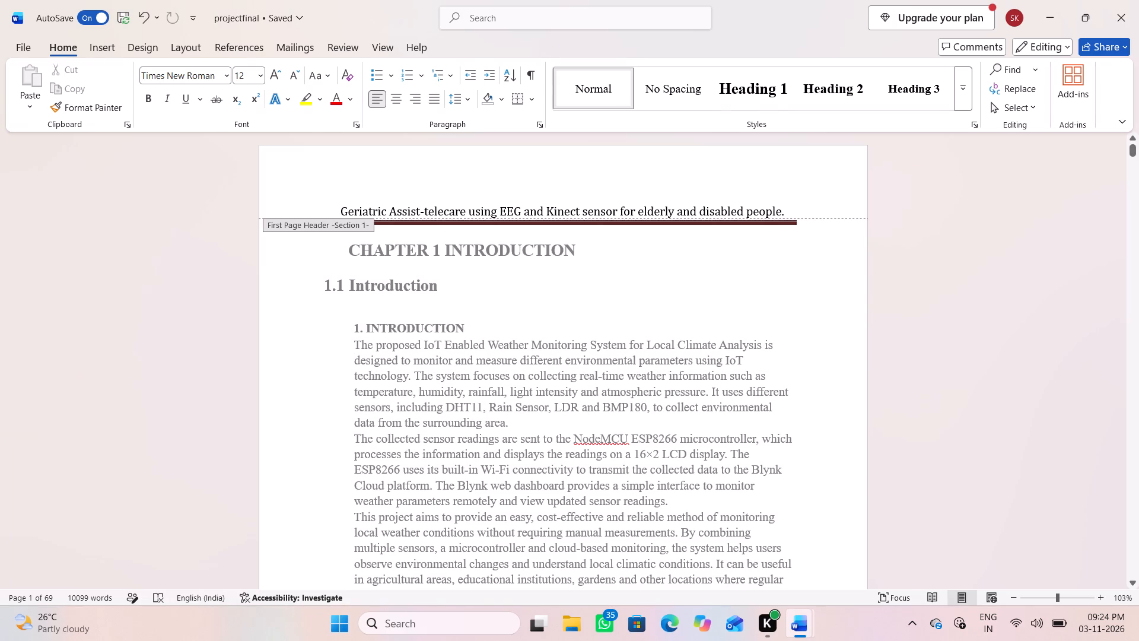
click(778, 211)
key(Right)
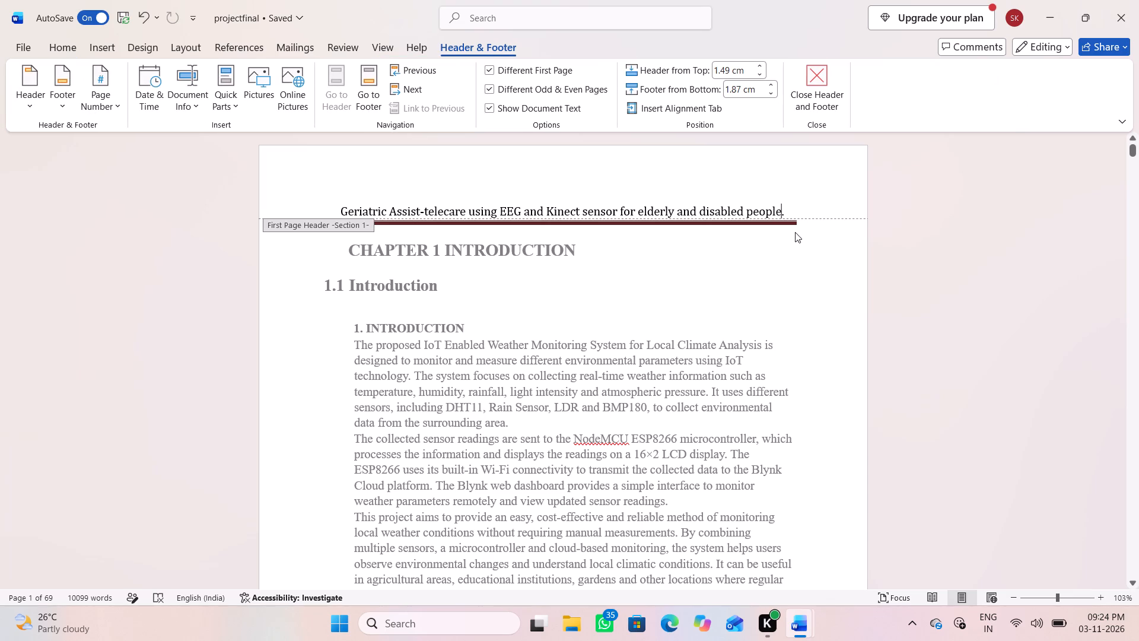
key(BackSpace)
key(BackSpace)
key(BackSpace)
key(BackSpace)
key(BackSpace)
key(BackSpace)
key(BackSpace)
key(BackSpace)
key(BackSpace)
key(BackSpace)
key(BackSpace)
key(BackSpace)
key(BackSpace)
key(BackSpace)
key(BackSpace)
key(BackSpace)
key(BackSpace)
key(BackSpace)
key(BackSpace)
key(BackSpace)
key(BackSpace)
key(BackSpace)
key(BackSpace)
key(BackSpace)
key(BackSpace)
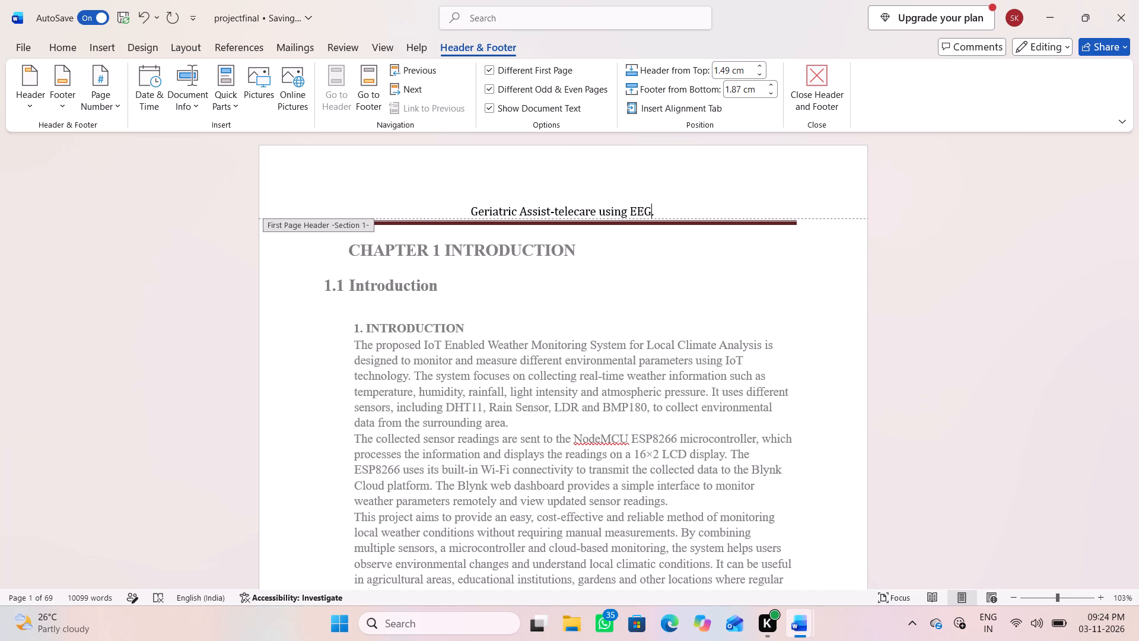
key(BackSpace)
key(BackSpace)
key(BackSpace)
key(BackSpace)
key(BackSpace)
key(BackSpace)
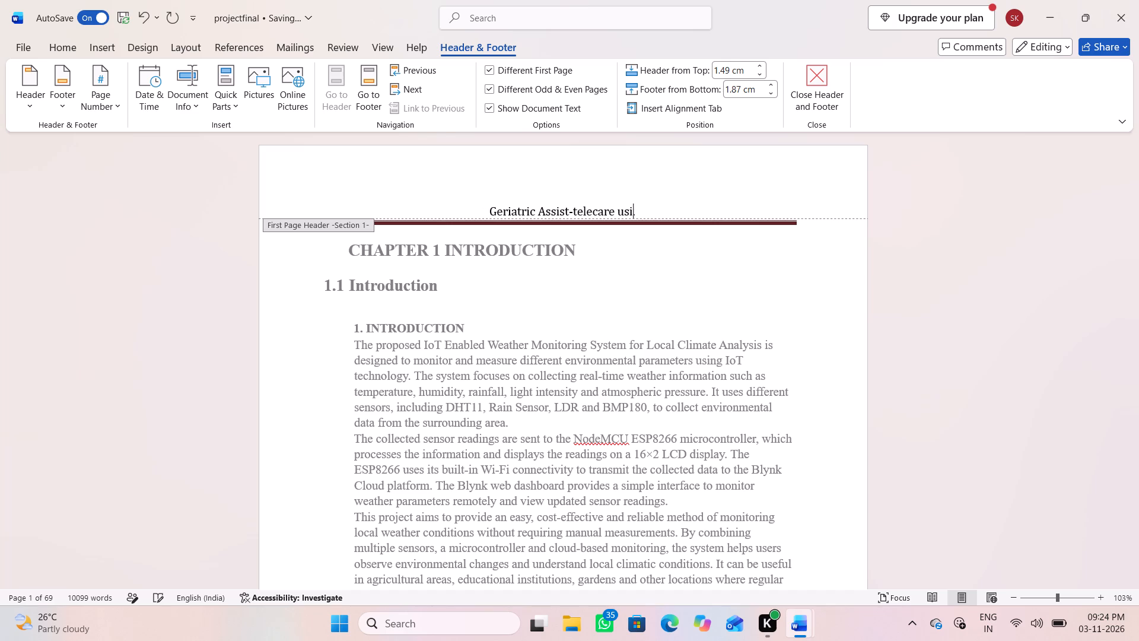
key(BackSpace)
key(BackSpace)
key(BackSpace)
key(BackSpace)
key(BackSpace)
key(BackSpace)
key(BackSpace)
key(BackSpace)
key(BackSpace)
key(BackSpace)
key(BackSpace)
key(BackSpace)
key(BackSpace)
key(BackSpace)
key(BackSpace)
key(BackSpace)
key(BackSpace)
key(BackSpace)
key(BackSpace)
key(BackSpace)
key(BackSpace)
key(BackSpace)
key(BackSpace)
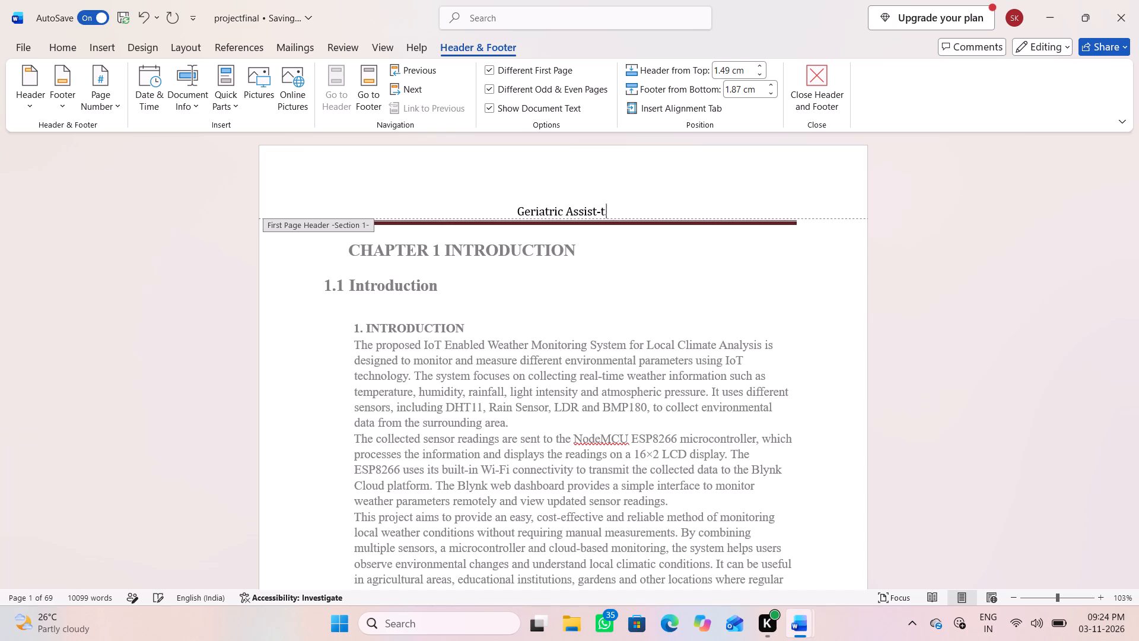
key(BackSpace)
key(BackSpace)
key(BackSpace)
key(BackSpace)
key(BackSpace)
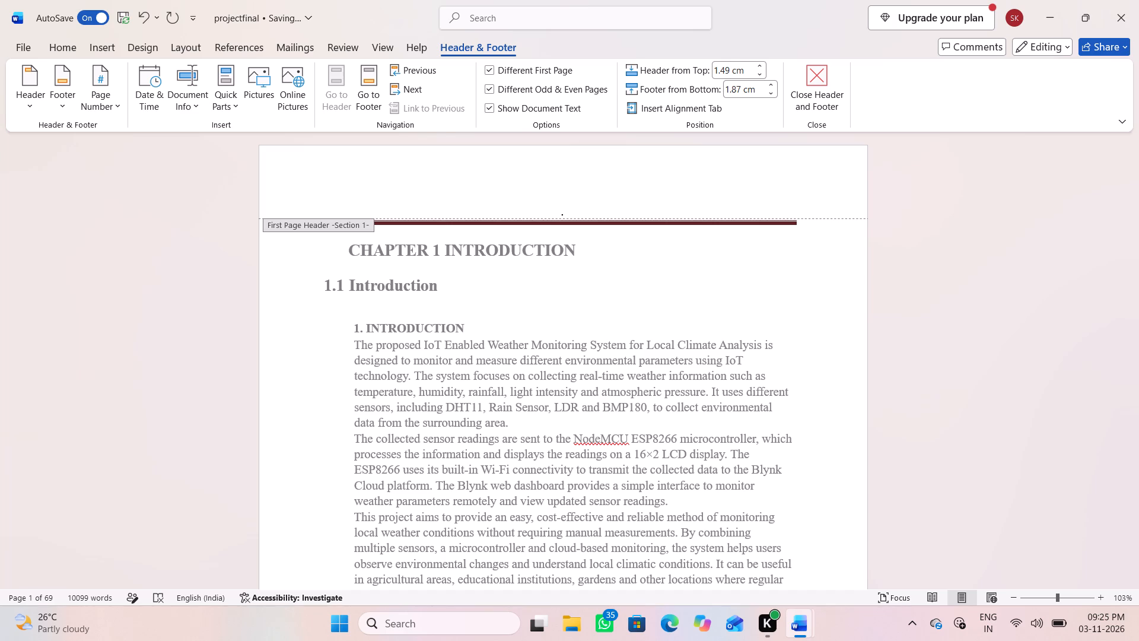
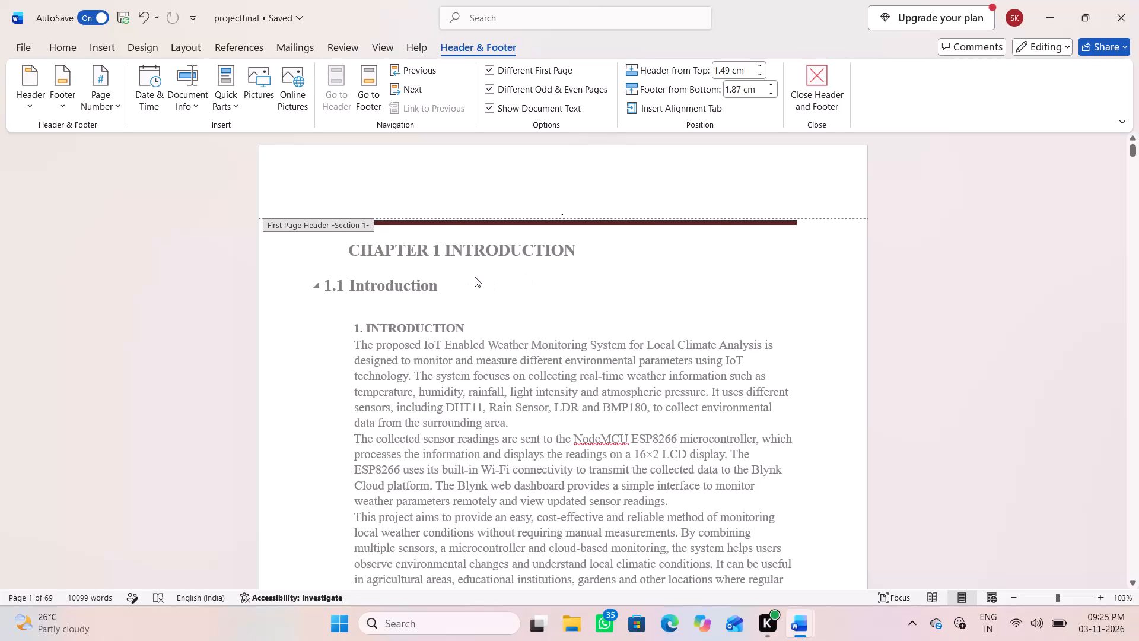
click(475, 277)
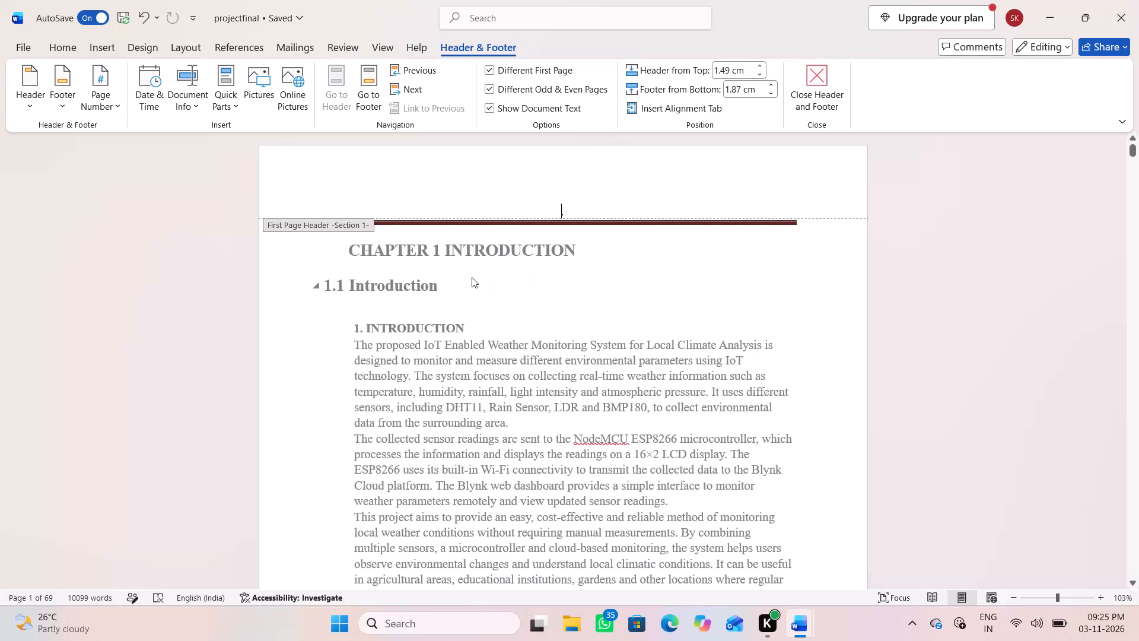
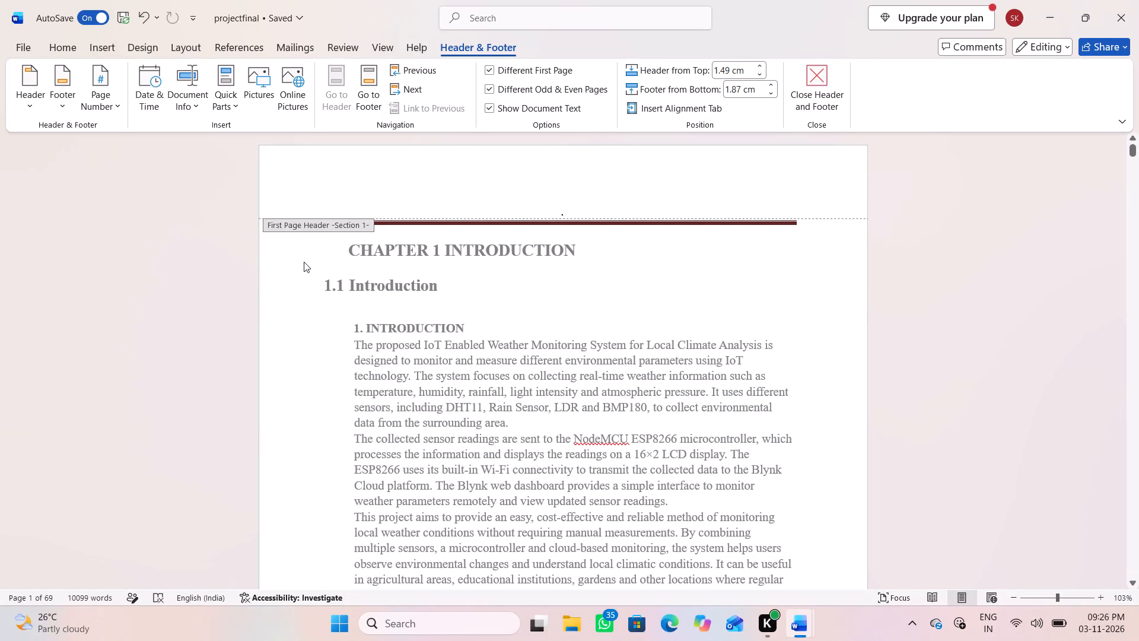
Enter the title "Iot Enabled Weather Monitoring System For Local Climate Analysis" before the period in the first page header.
key(i)
key(BackSpace)
text(IO)
text(ot)
key(space)
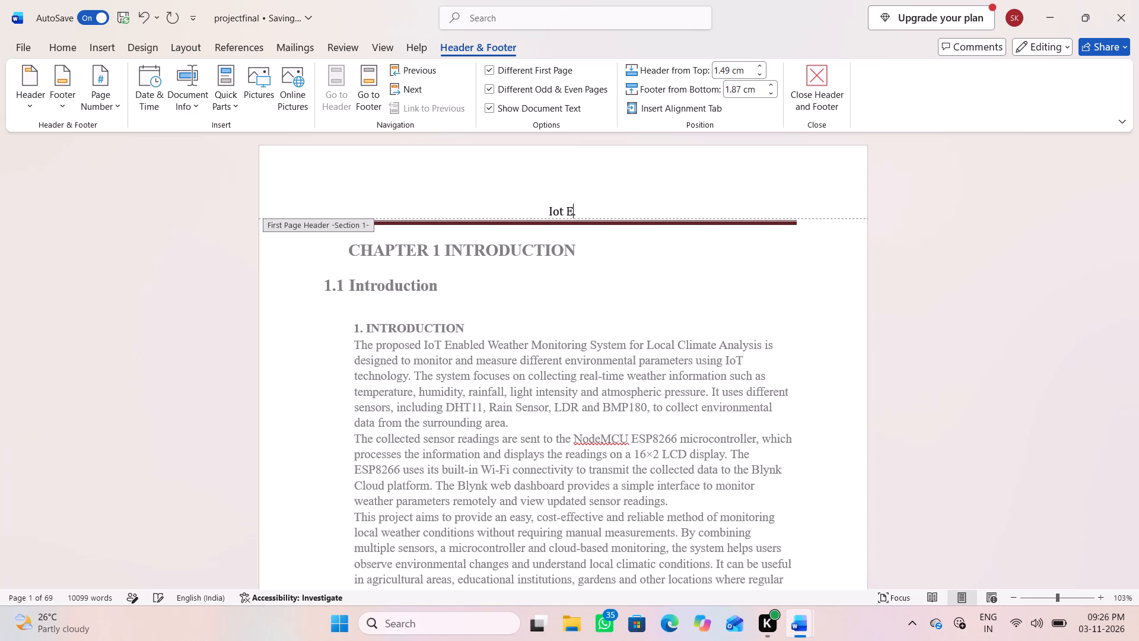
text(NABLED)
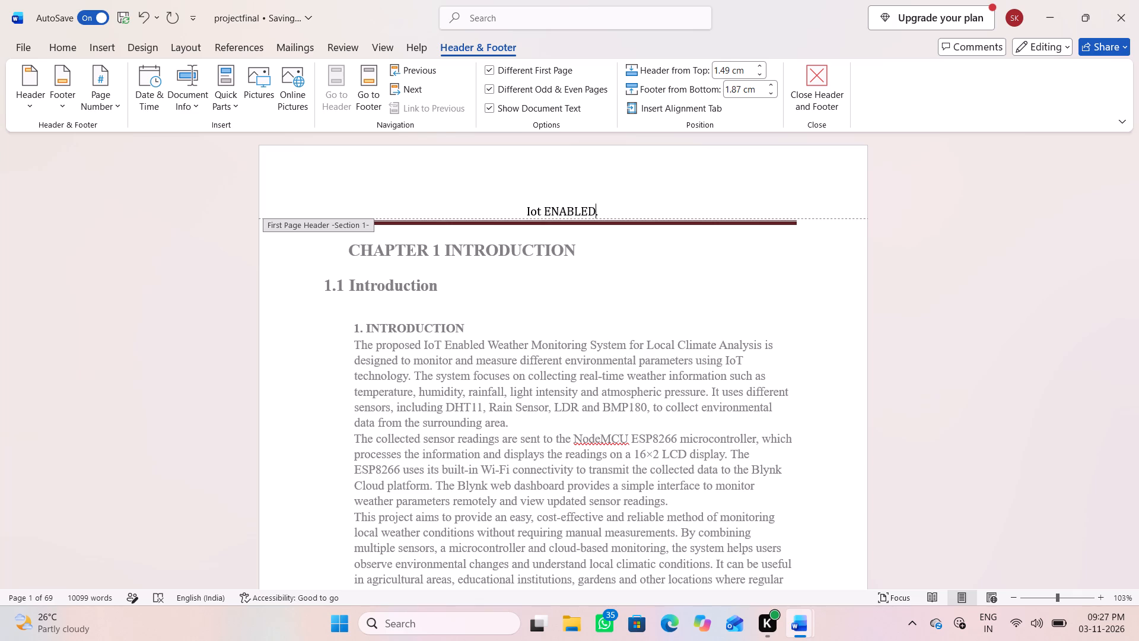
key(Left)
key(Left)
key(Left)
key(Right)
key(Right)
key(Right)
key(BackSpace)
key(BackSpace)
key(BackSpace)
key(BackSpace)
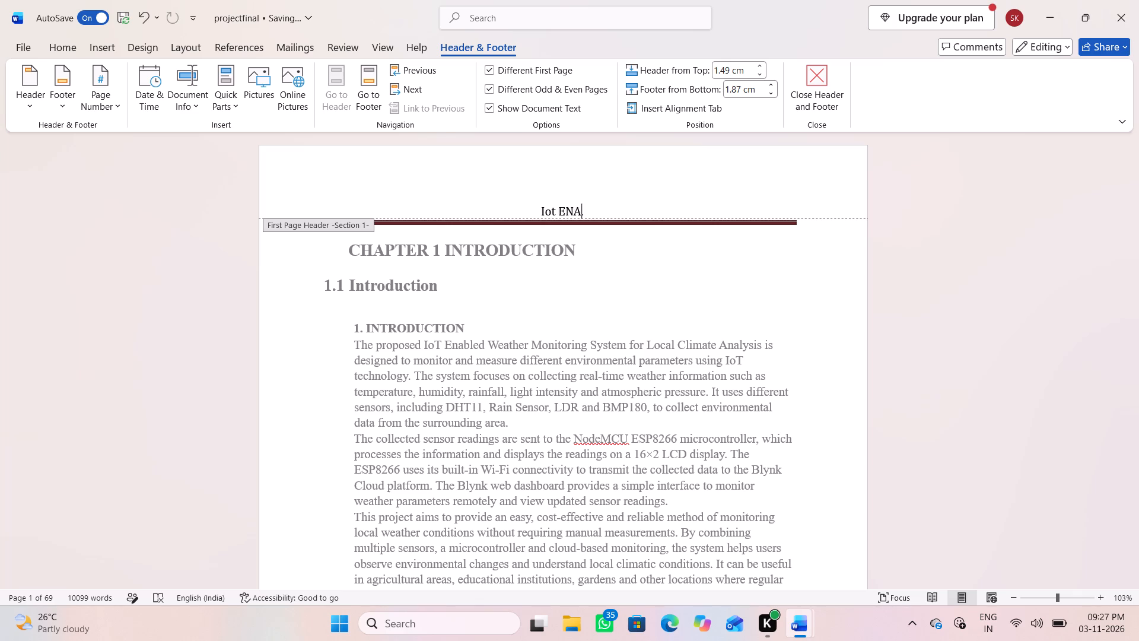
key(BackSpace)
key(BackSpace)
text(ab)
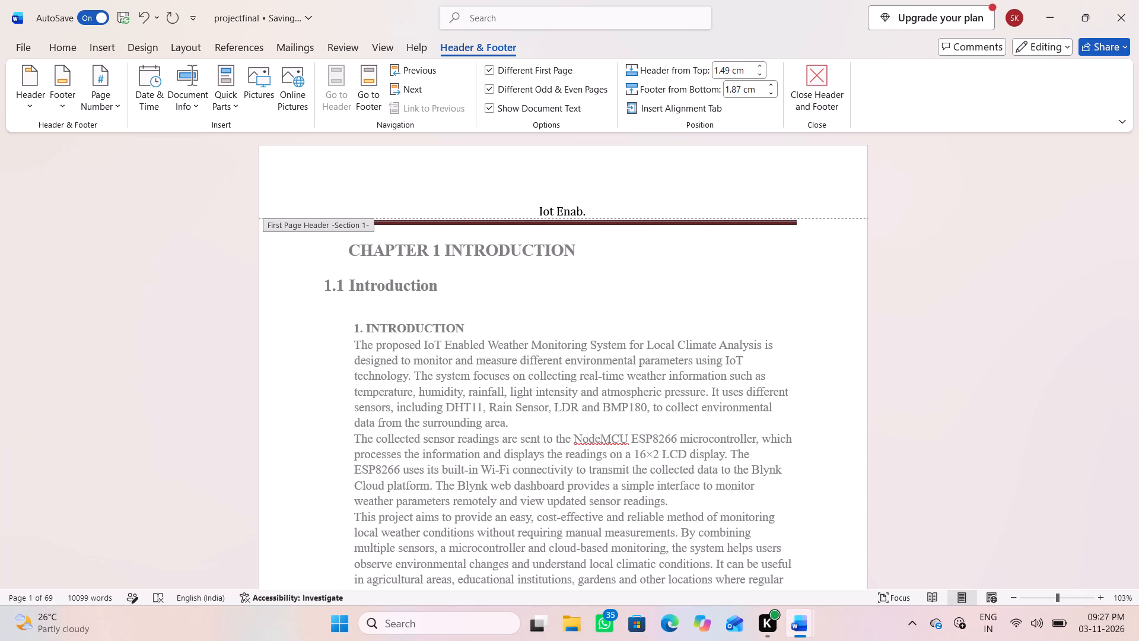
text(led)
key(space)
key(w)
key(BackSpace)
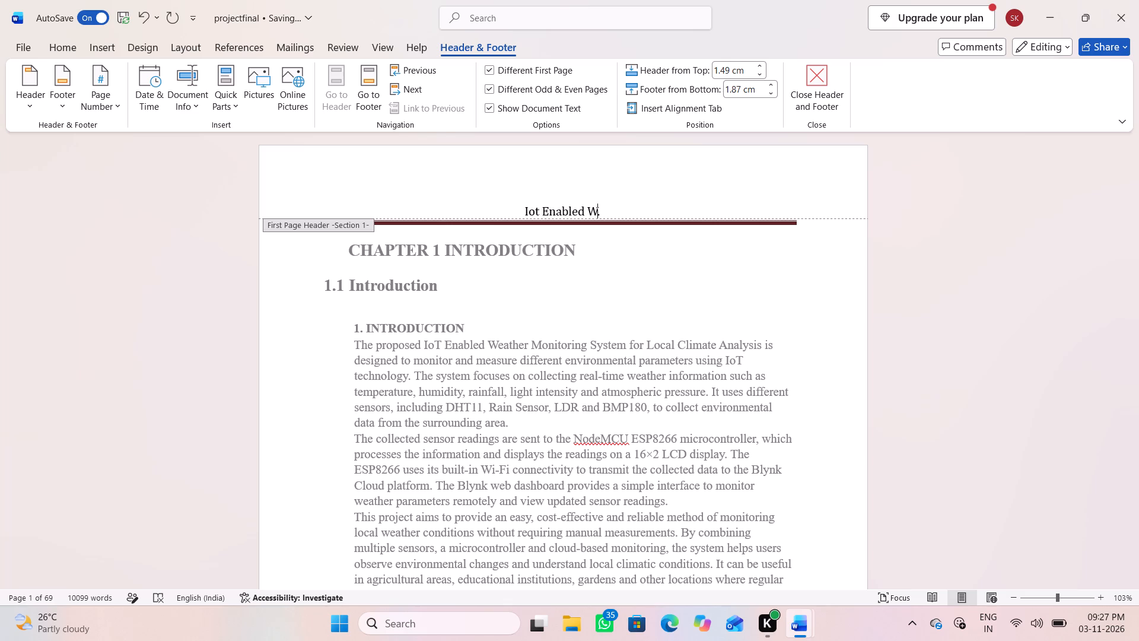
text(eather)
key(space)
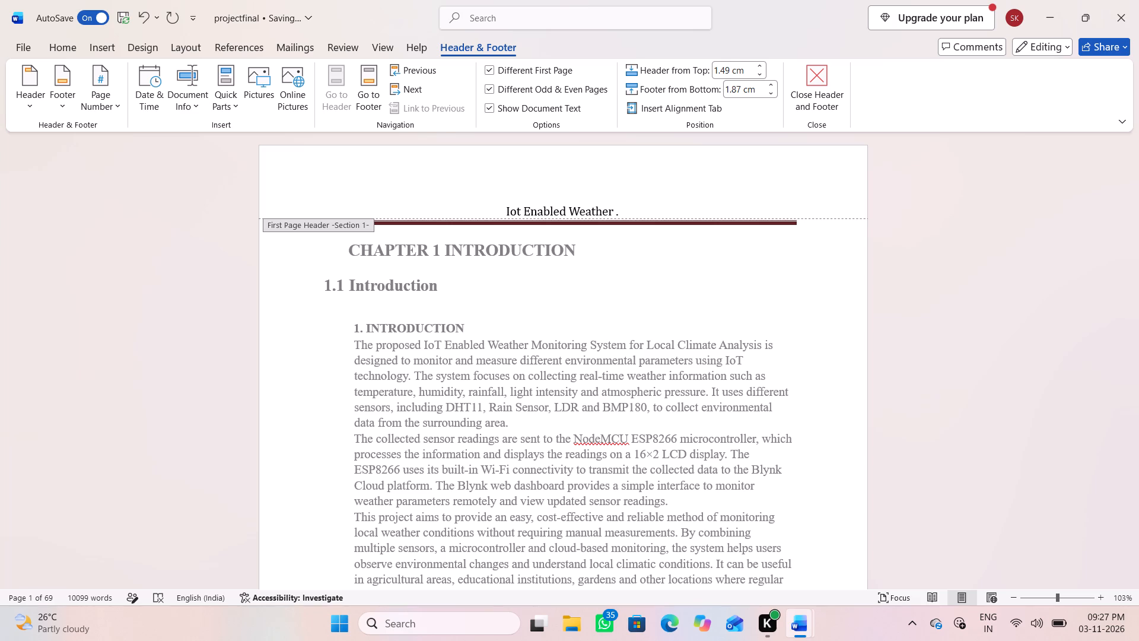
text(onitoring)
key(space)
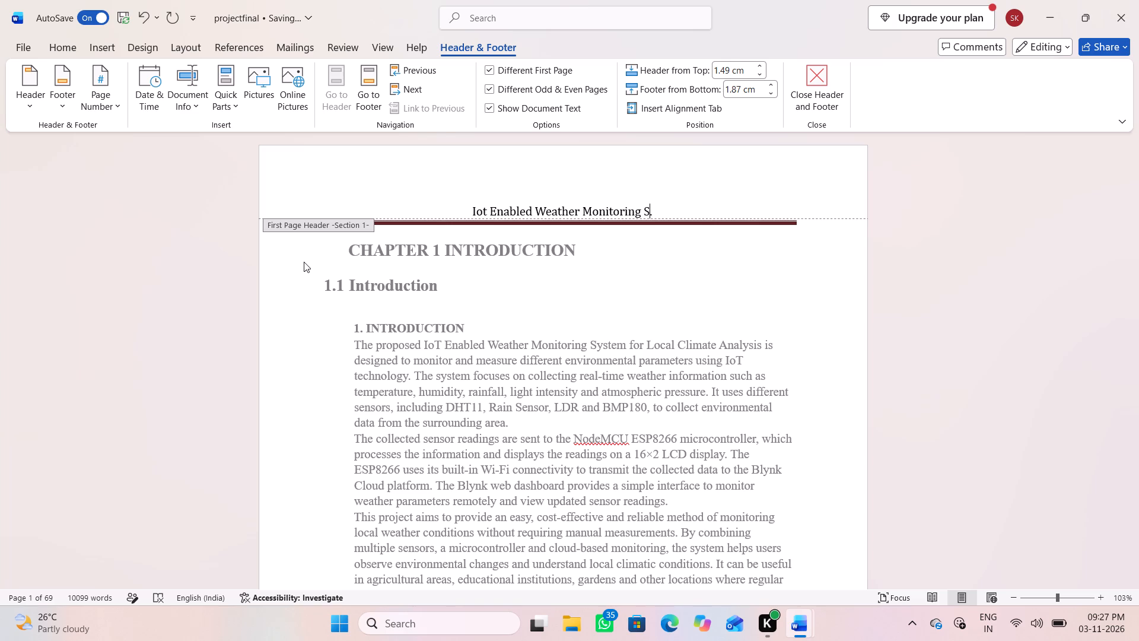
text(ystem)
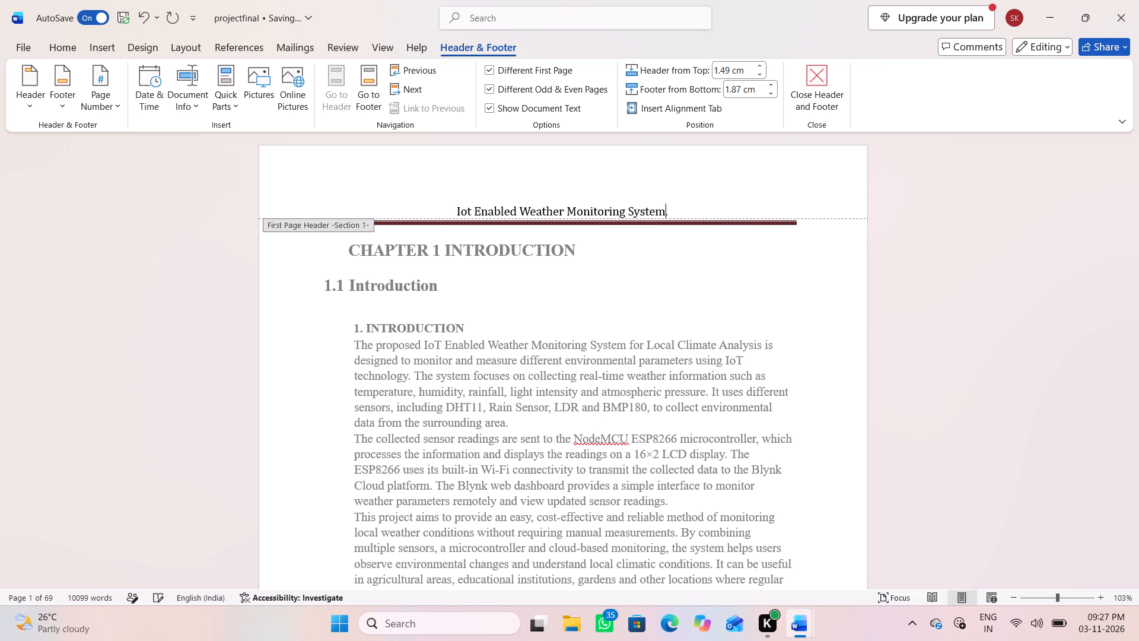
key(space)
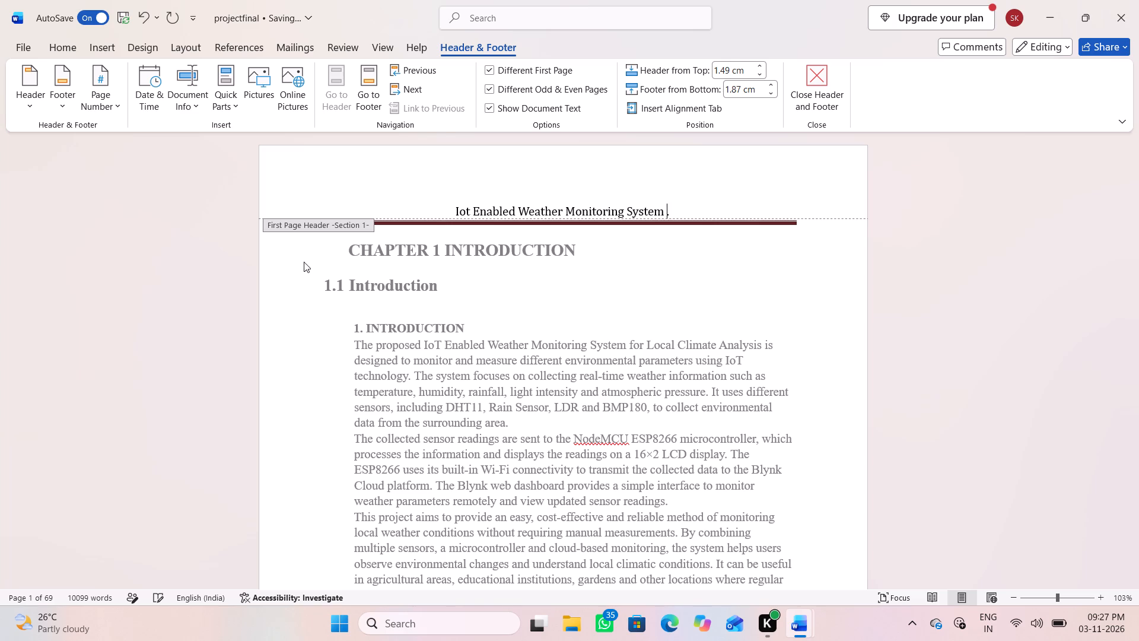
text(or)
key(space)
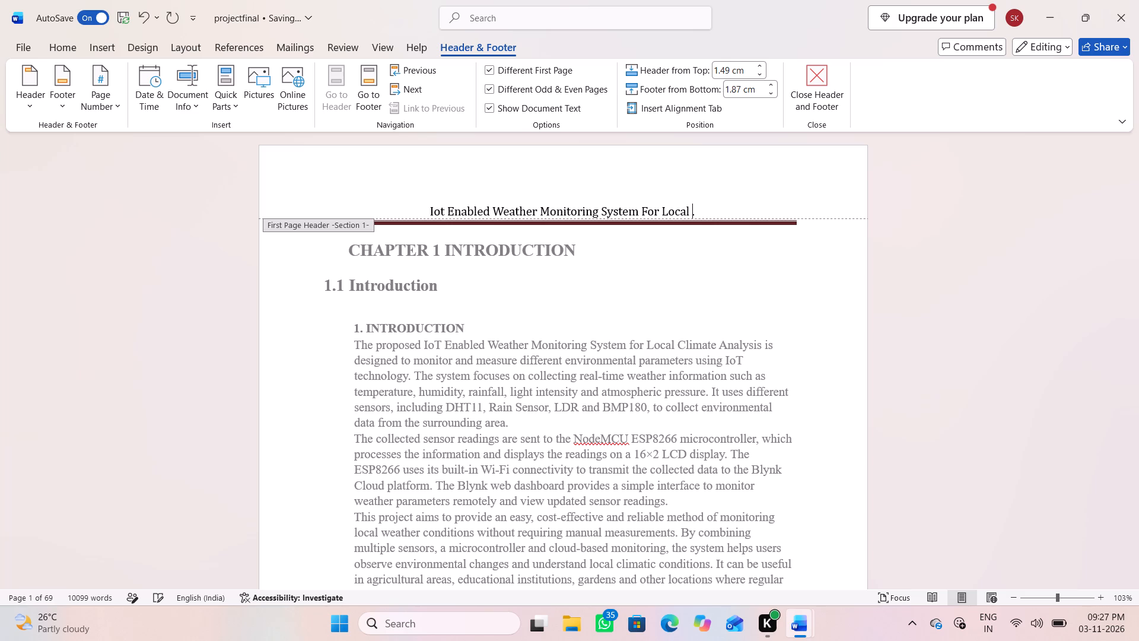
text(limate)
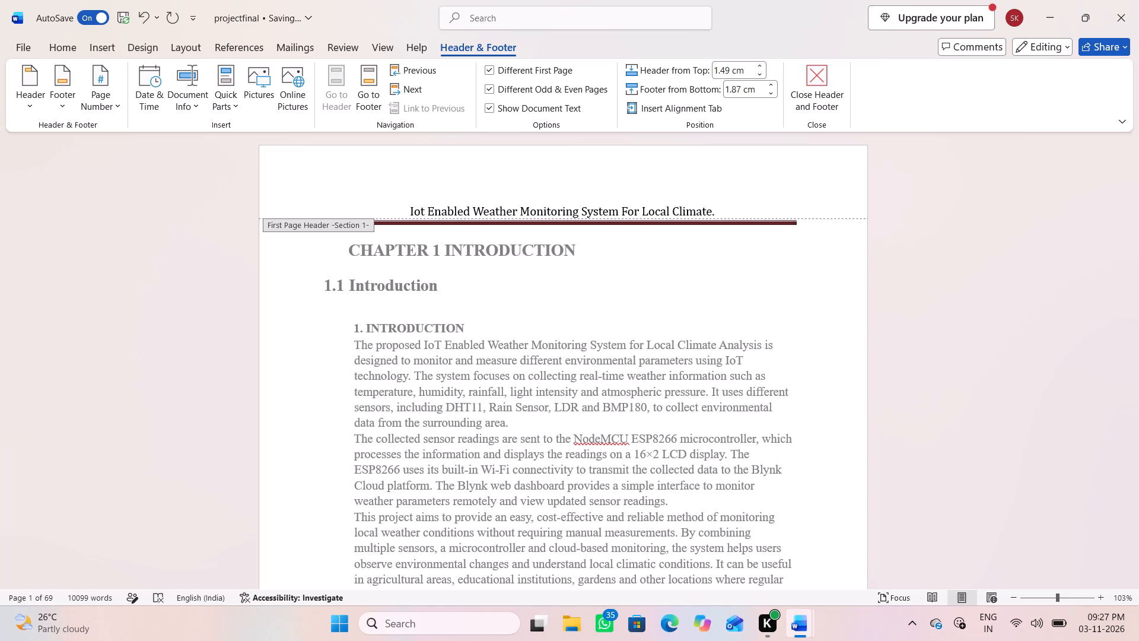
key(space)
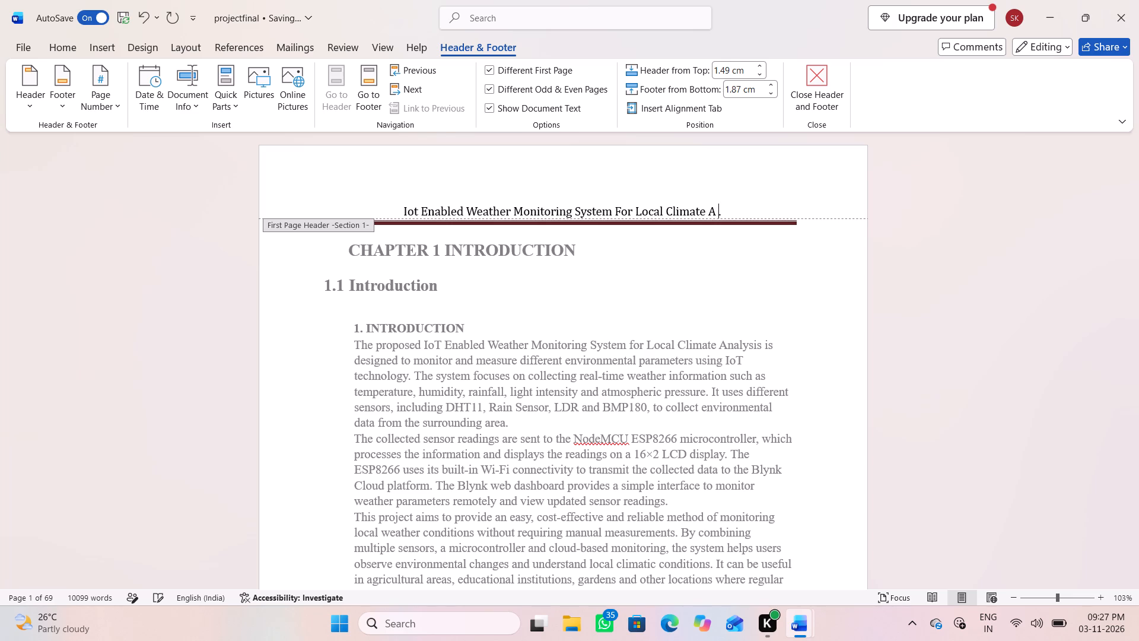
key(BackSpace)
text(na)
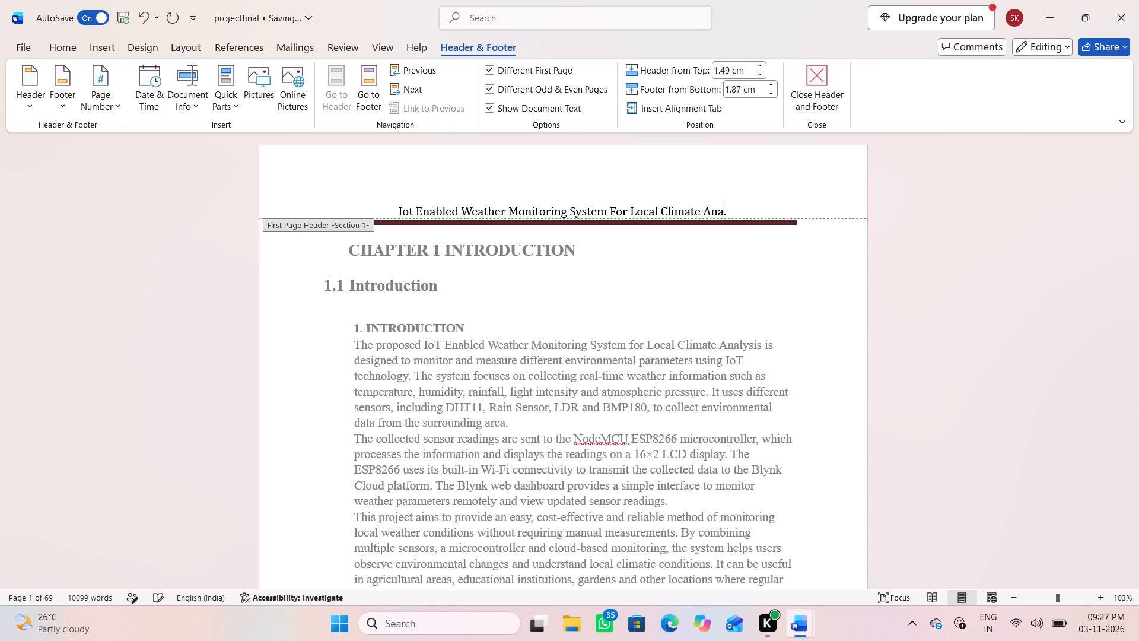
text(ly)
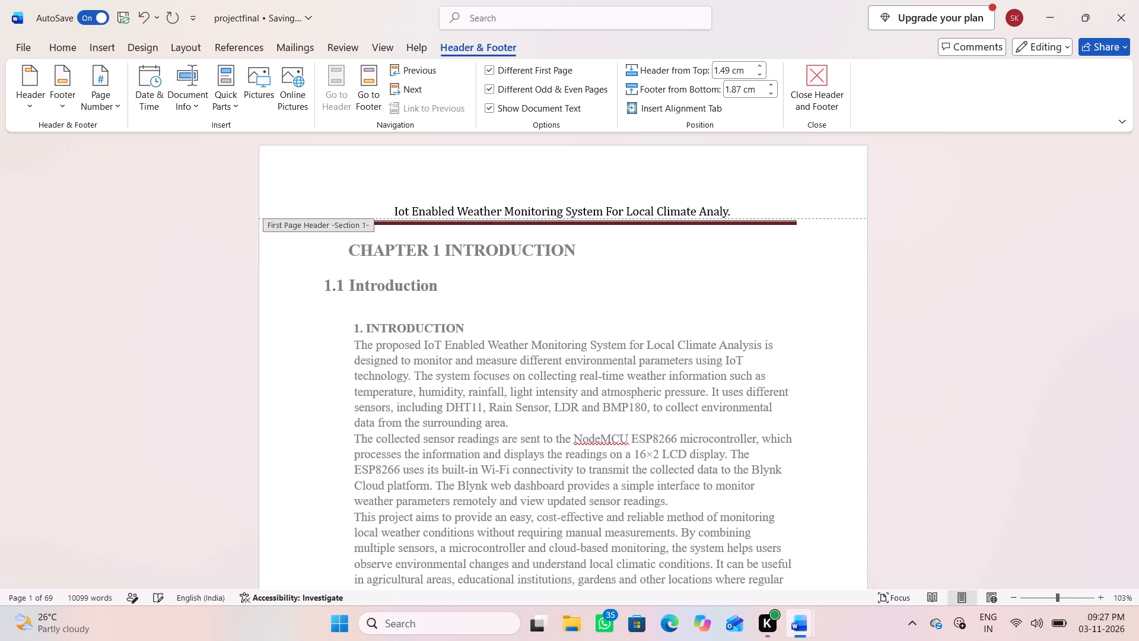
text(sis)
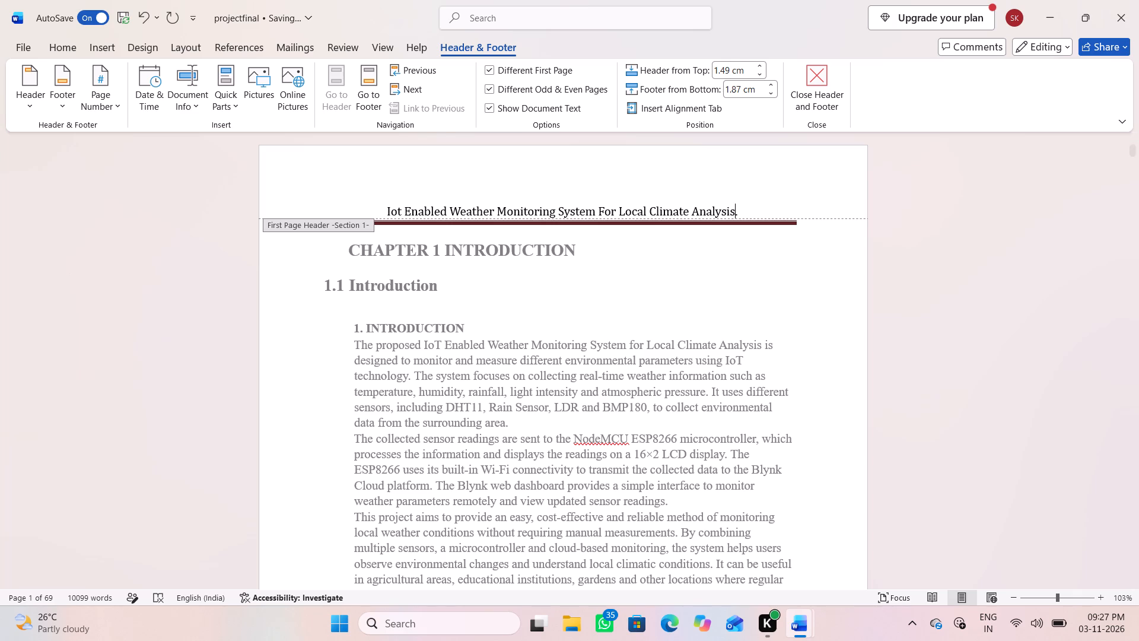
Left-align the project title in the first page header and return to the body text.
click(384, 207)
key(BackSpace)
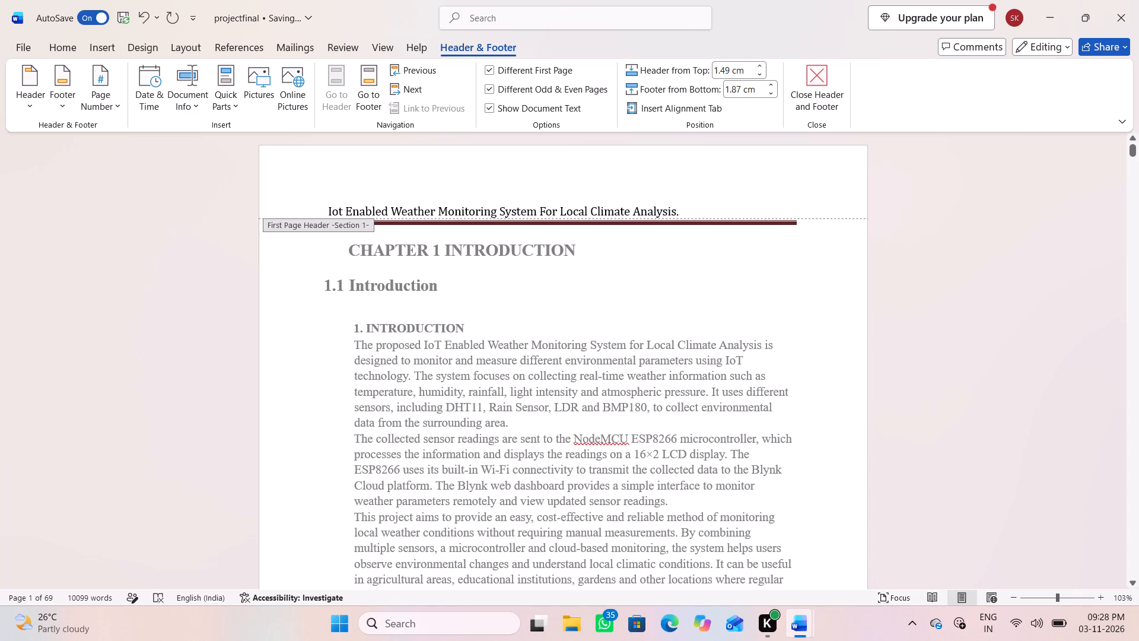
drag(329, 207, 656, 200)
drag(656, 200, 677, 211)
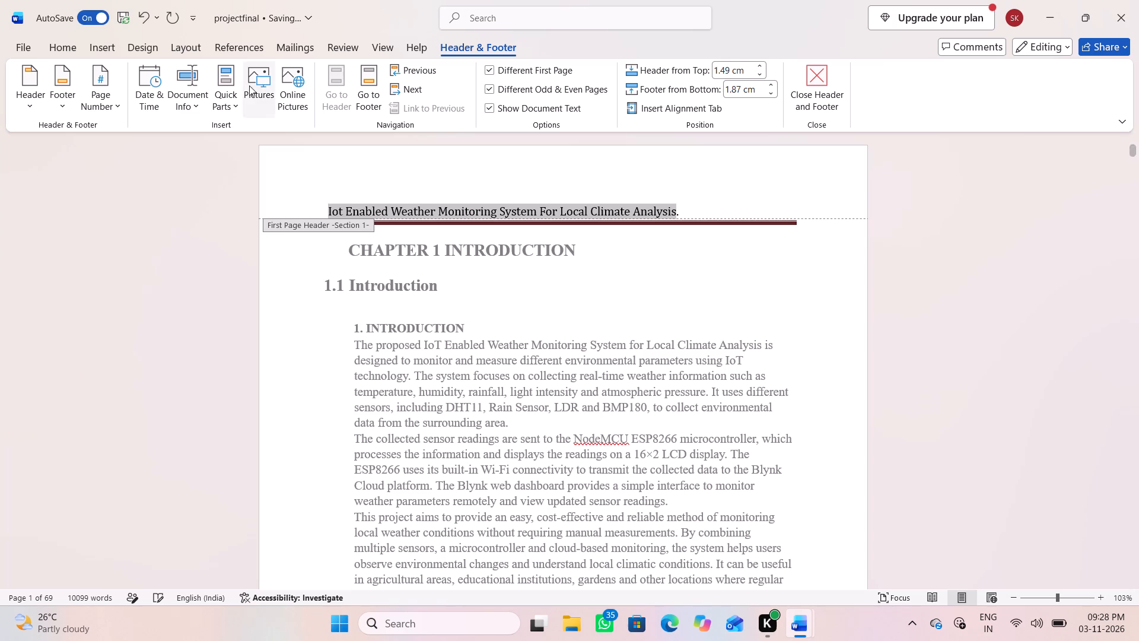
click(184, 49)
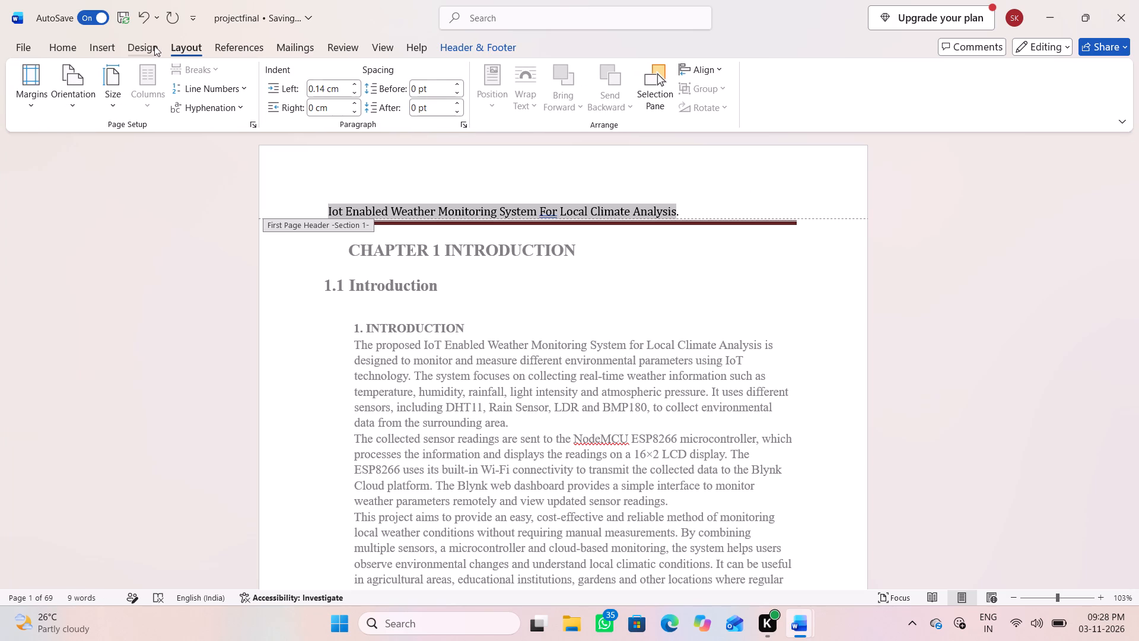
click(147, 45)
click(103, 47)
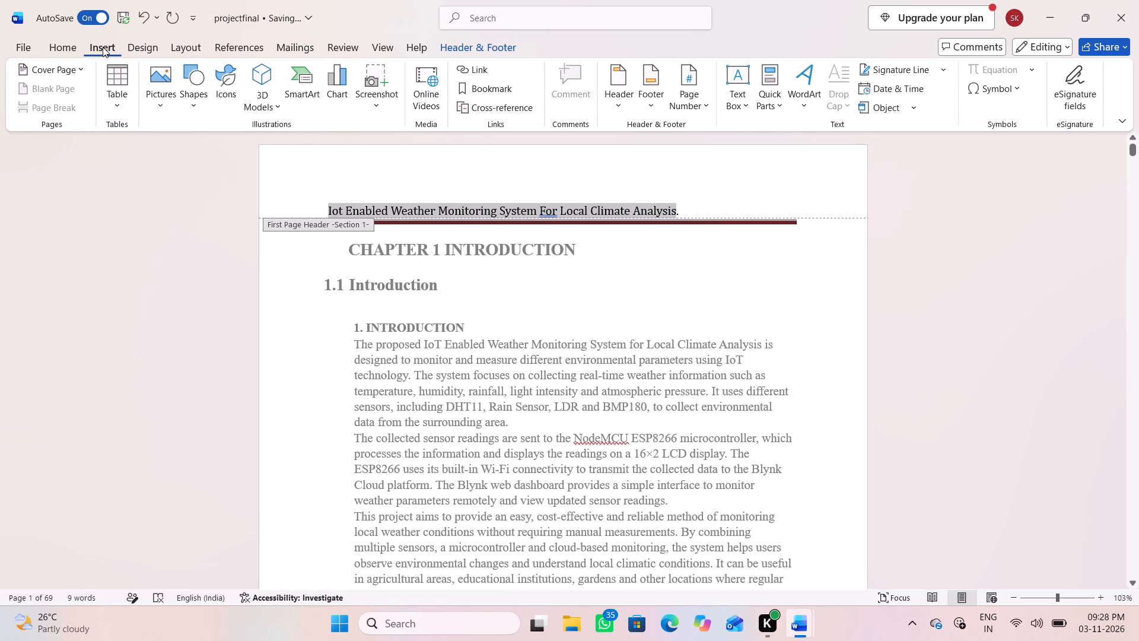
click(64, 52)
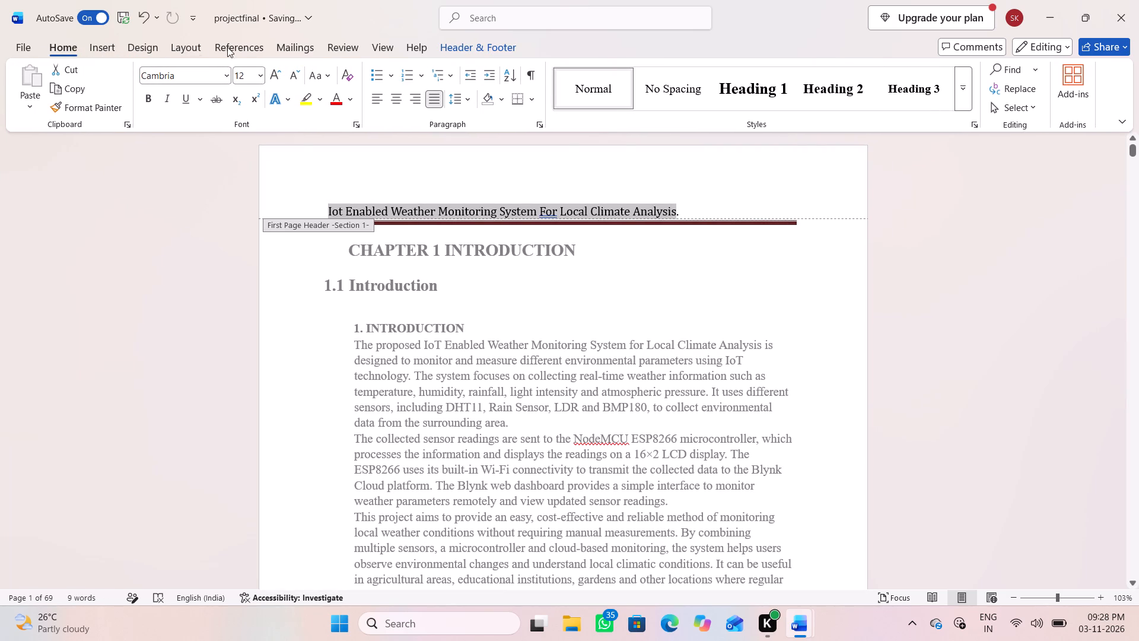
click(374, 99)
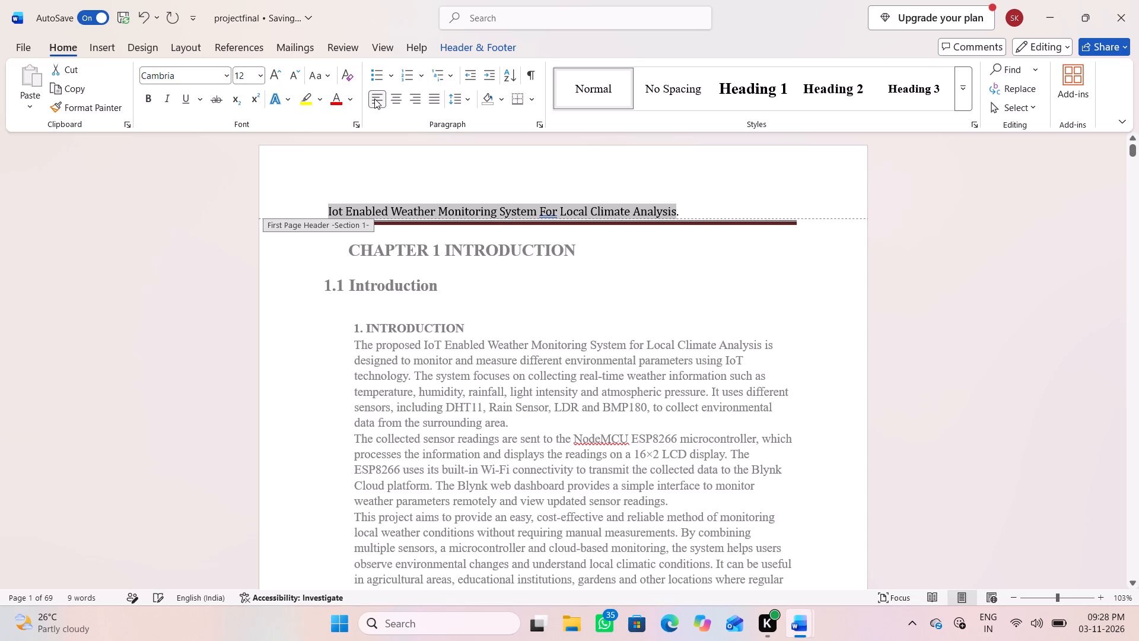
click(397, 99)
click(378, 99)
click(705, 202)
click(679, 252)
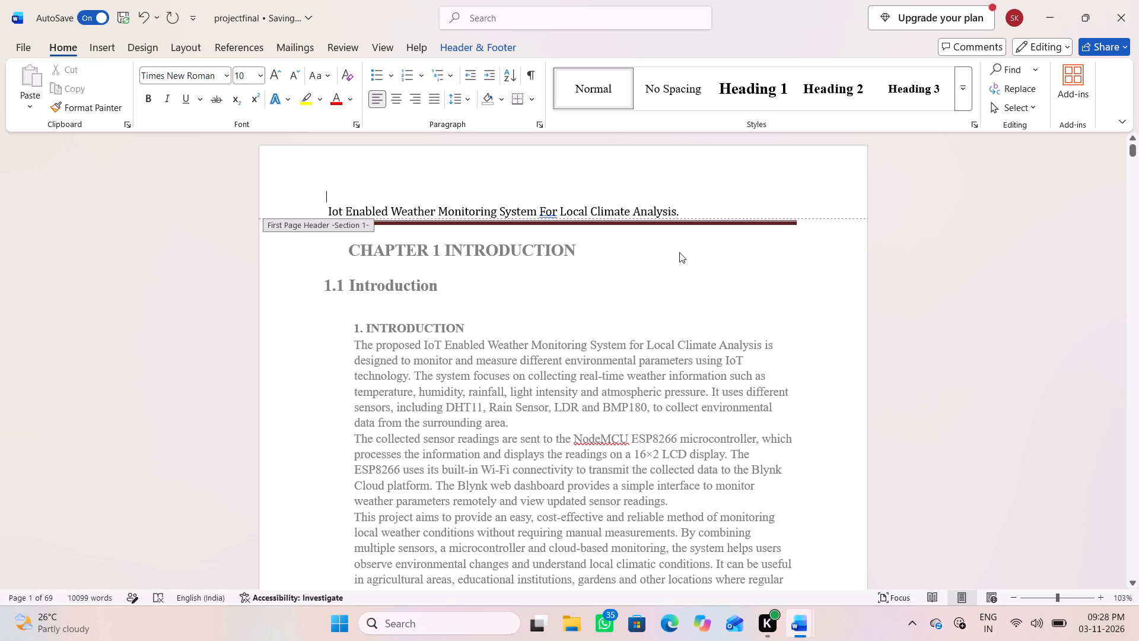
double_click(520, 335)
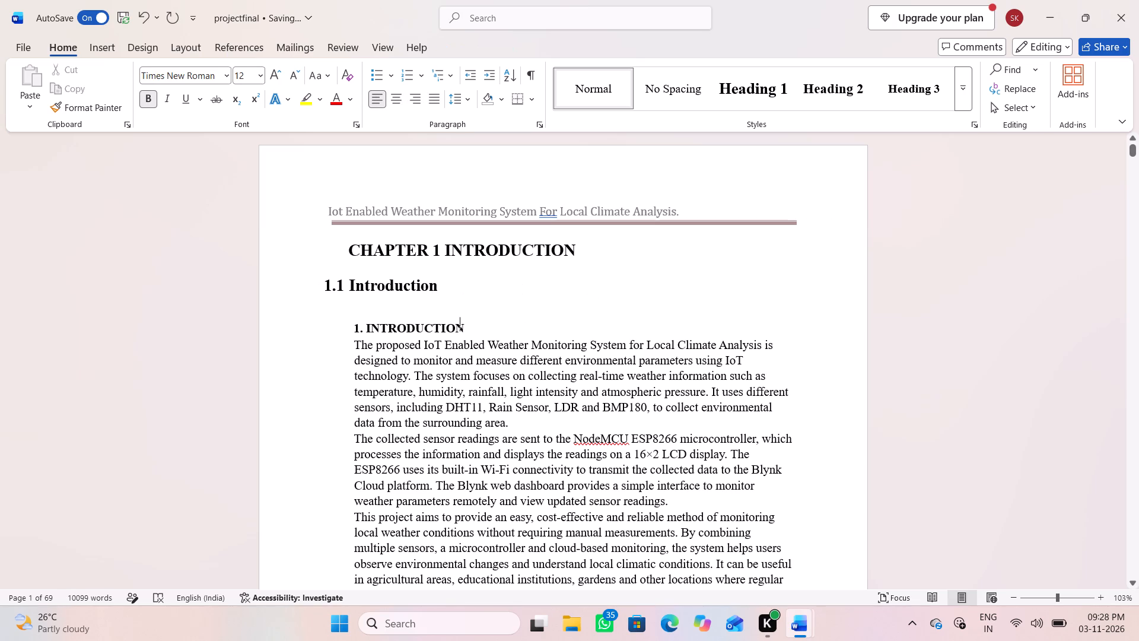
Reopen the first page header and shift its dark red line slightly left to align with the left text margin.
click(519, 225)
click(518, 221)
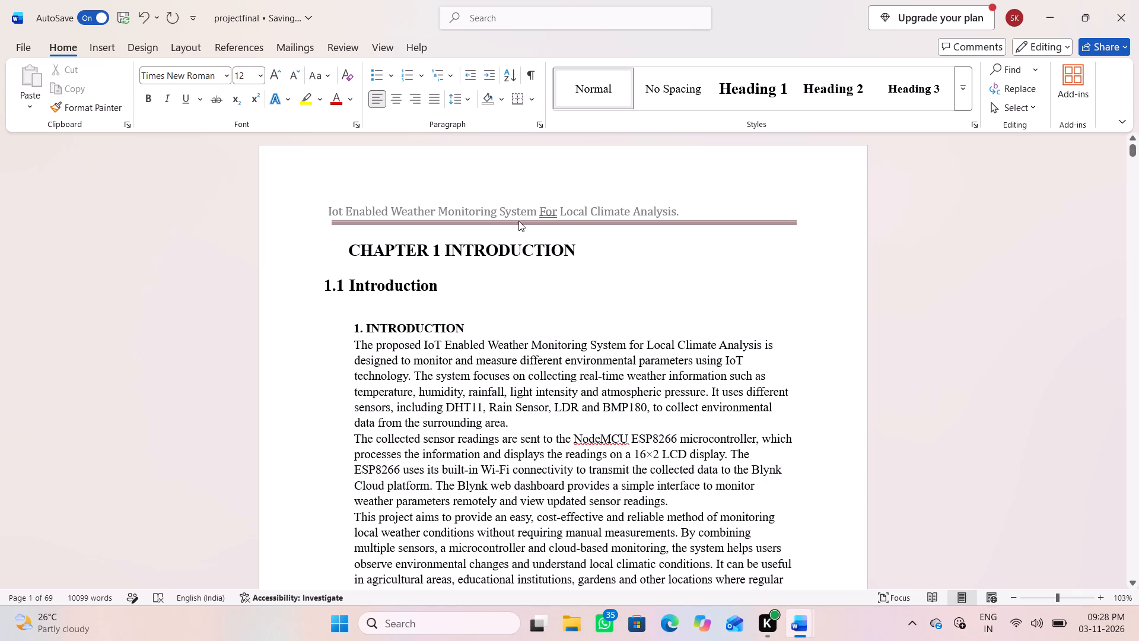
click(516, 221)
triple_click(516, 221)
drag(516, 221, 508, 222)
click(507, 224)
click(507, 214)
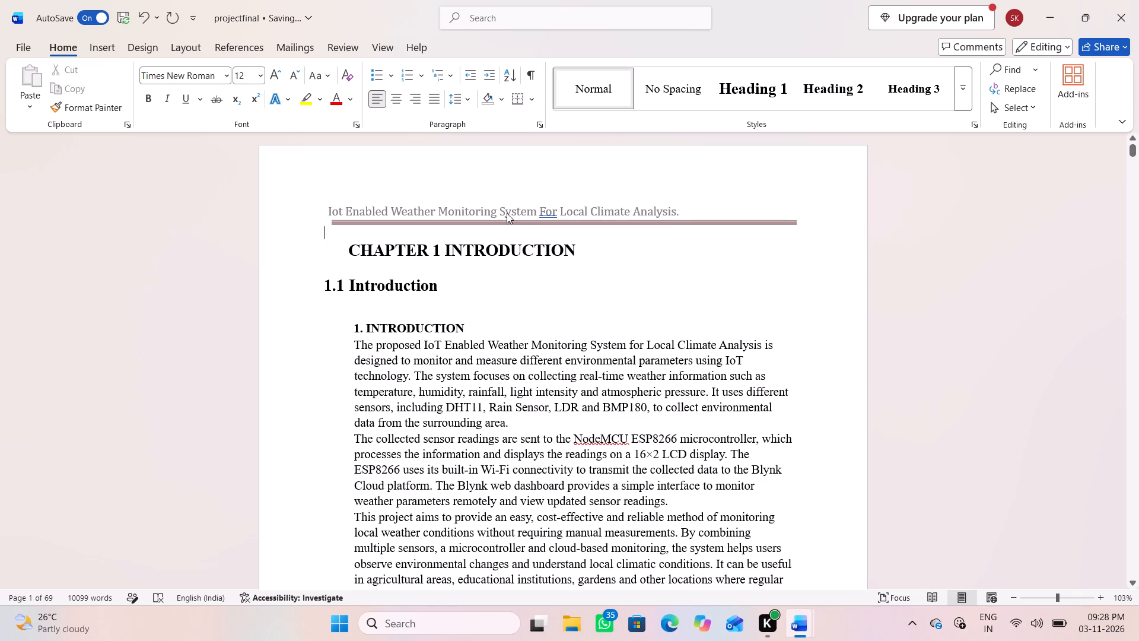
double_click(507, 209)
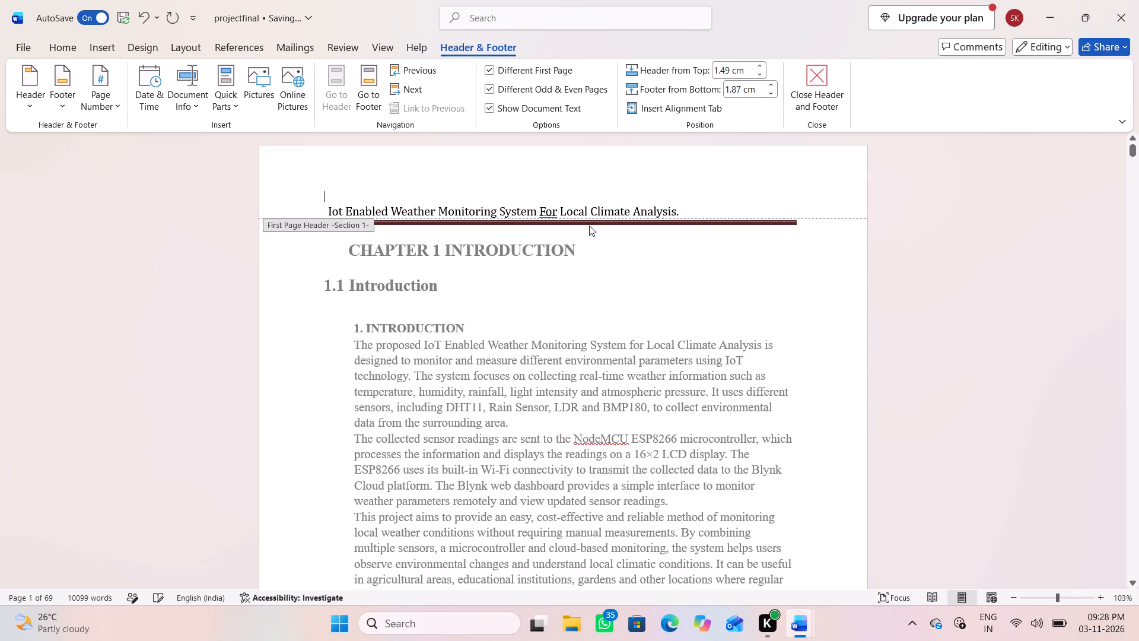
click(588, 223)
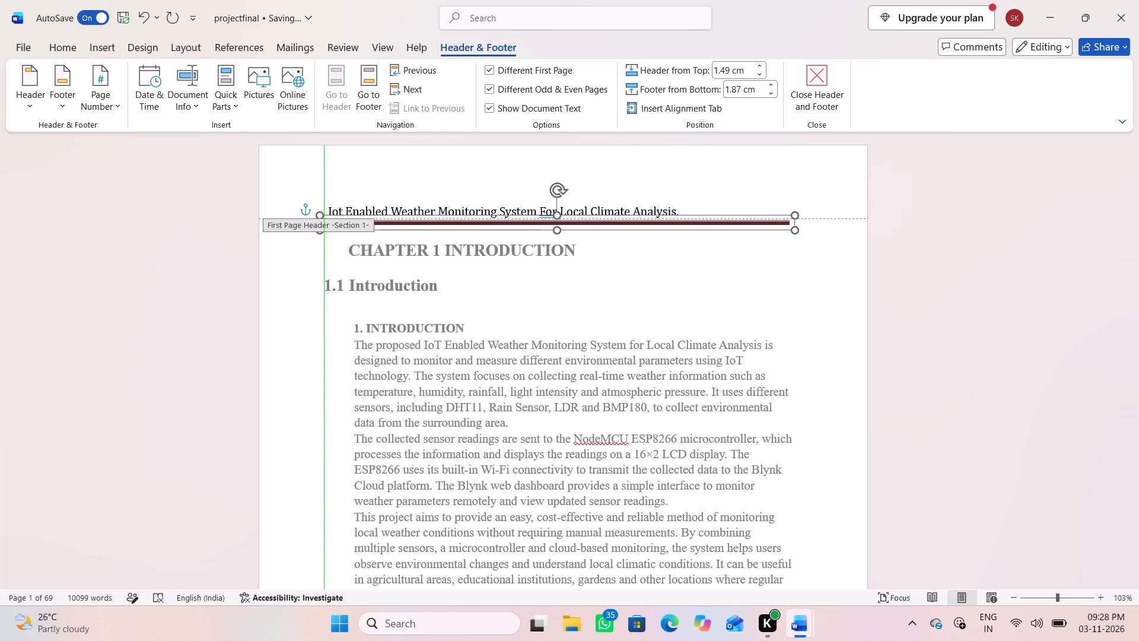
click(583, 268)
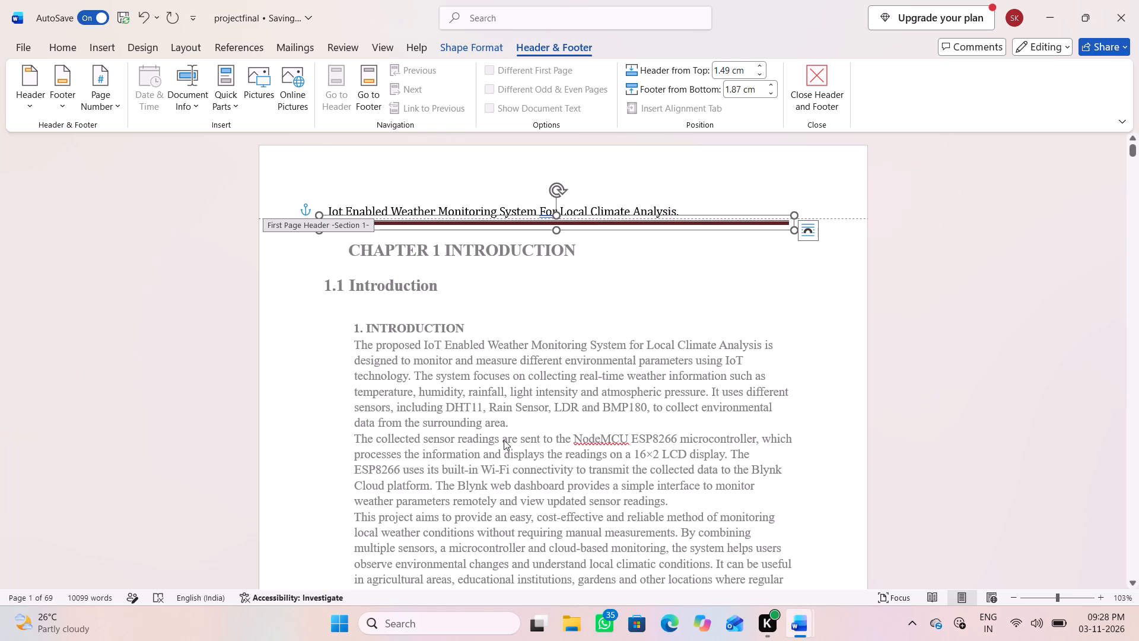
Leave the first page header and return to the body text of projectfinal.
double_click(505, 437)
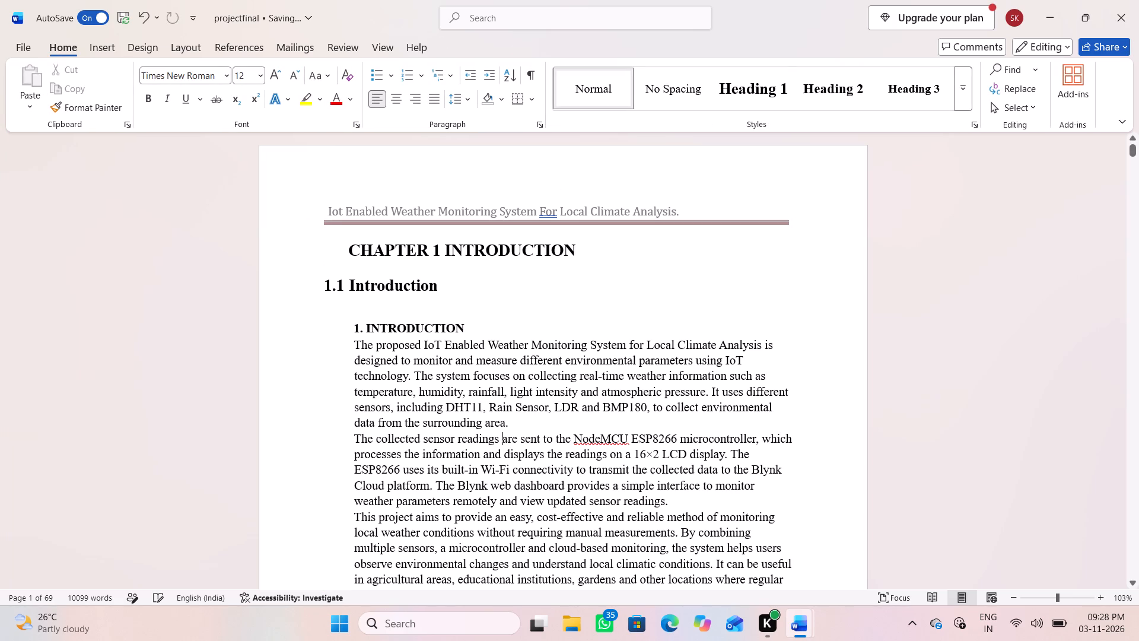
scroll(523, 374, down, 2)
scroll(524, 378, up, 3)
Close the PROJECT REPORT document and return to projectfinal.
key(super+Tab)
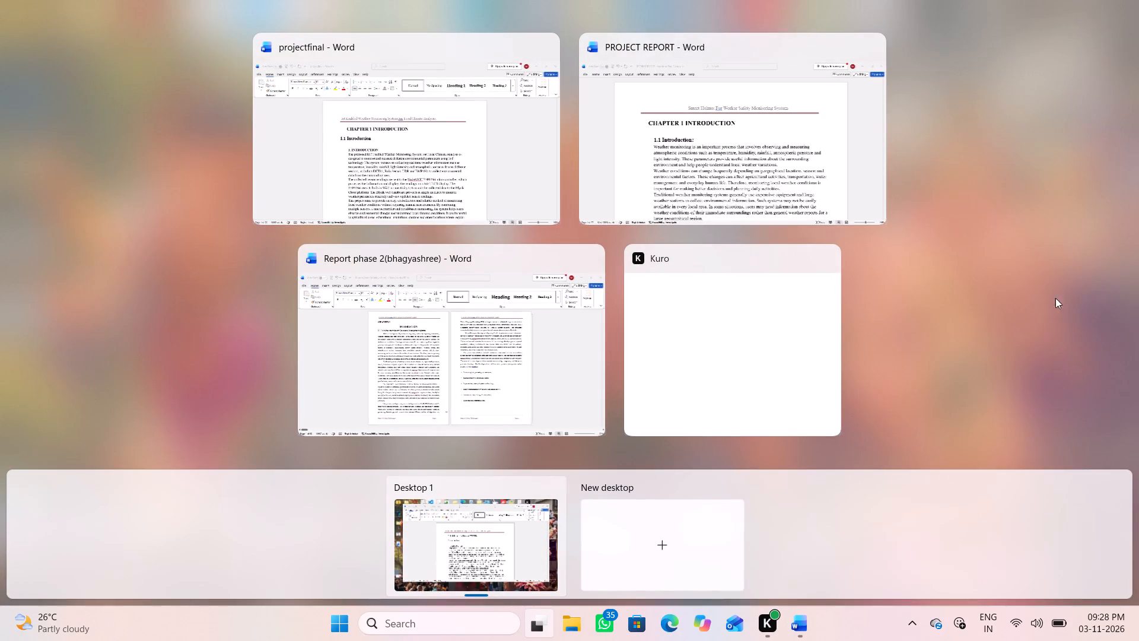
click(523, 383)
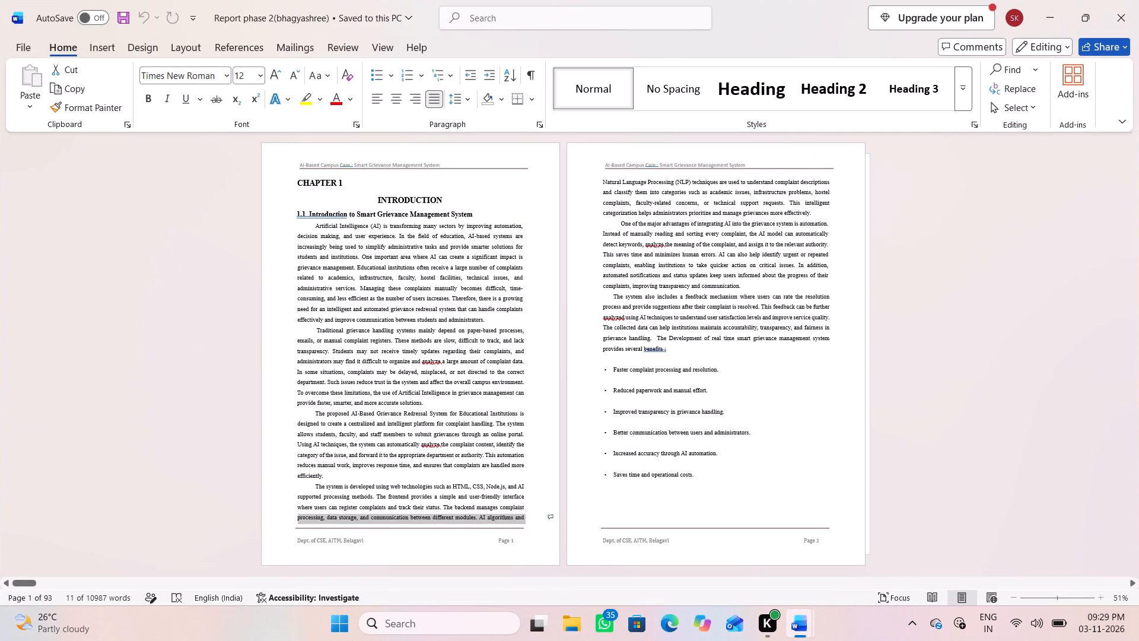
key(super+Tab)
click(461, 359)
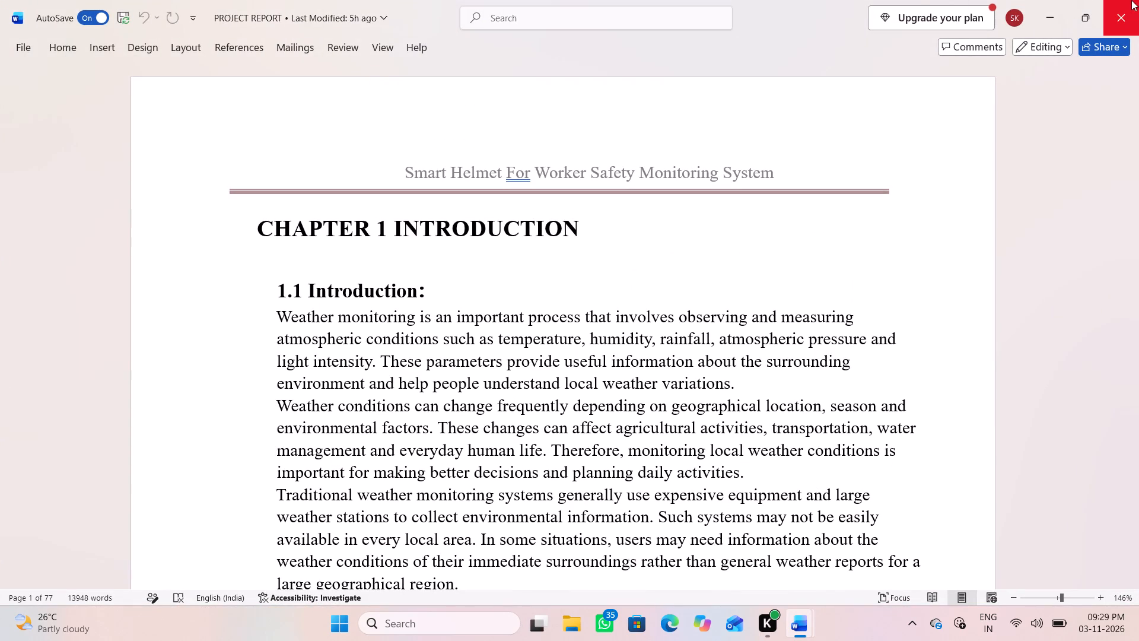
click(1124, 14)
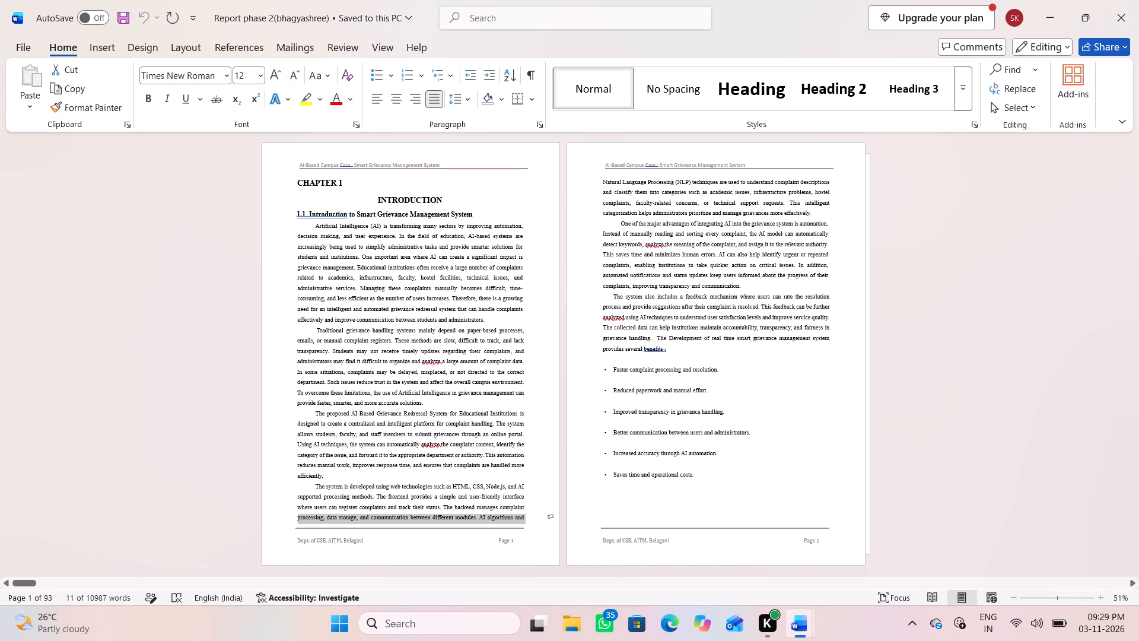
key(super+Tab)
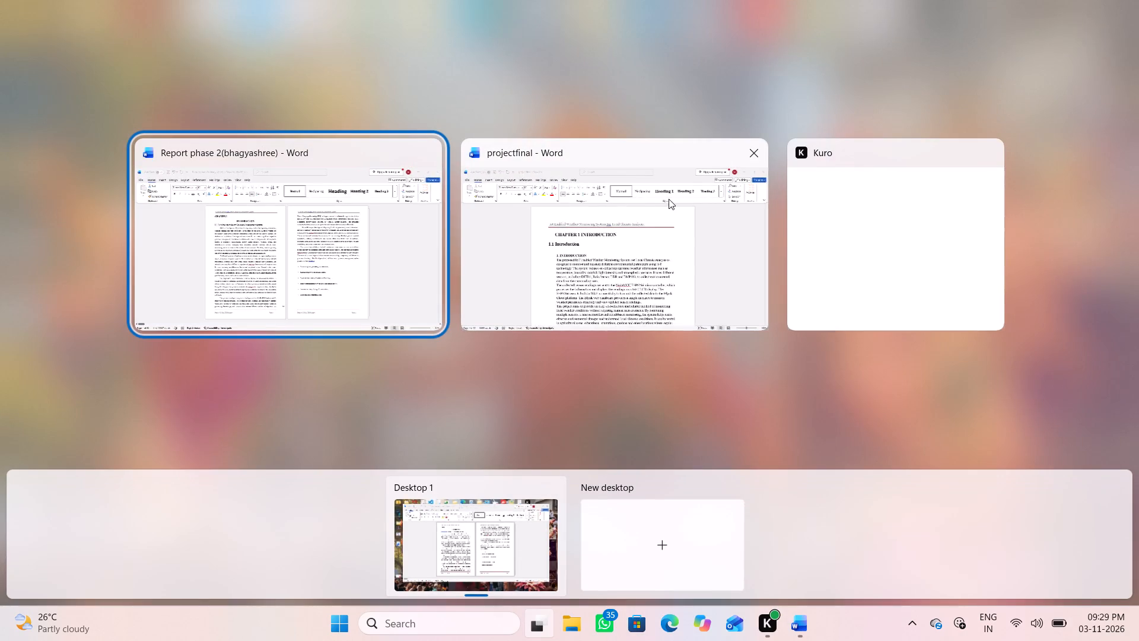
click(637, 237)
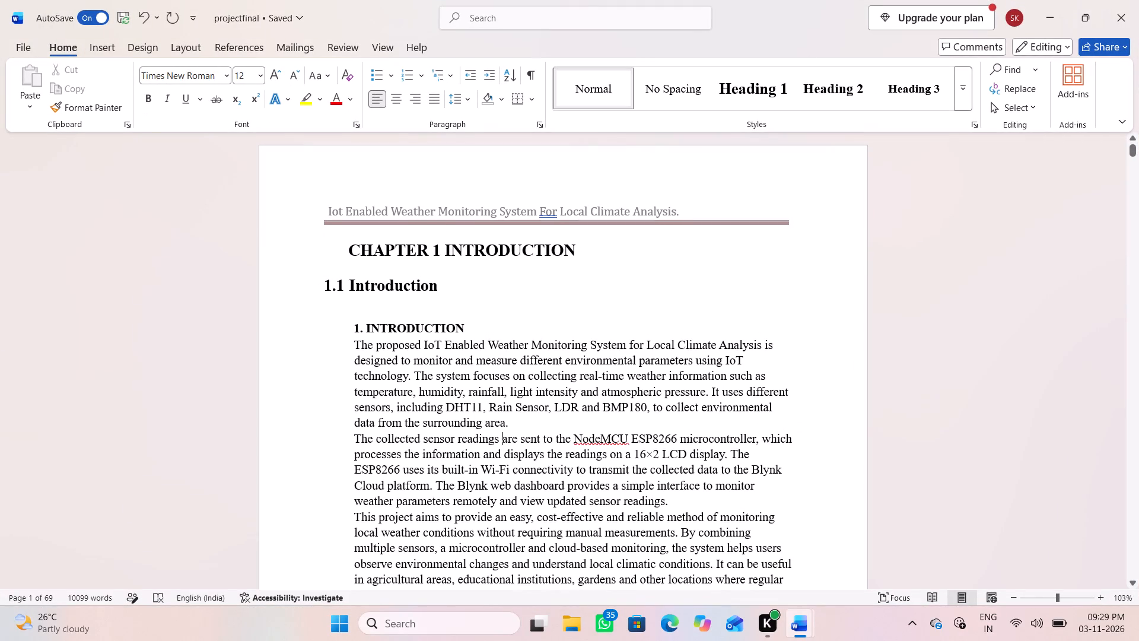
Compare the Chapter 1 heading layout in projectfinal with that of the Report phase 2 document.
drag(444, 250, 551, 249)
key(super+Tab)
click(600, 260)
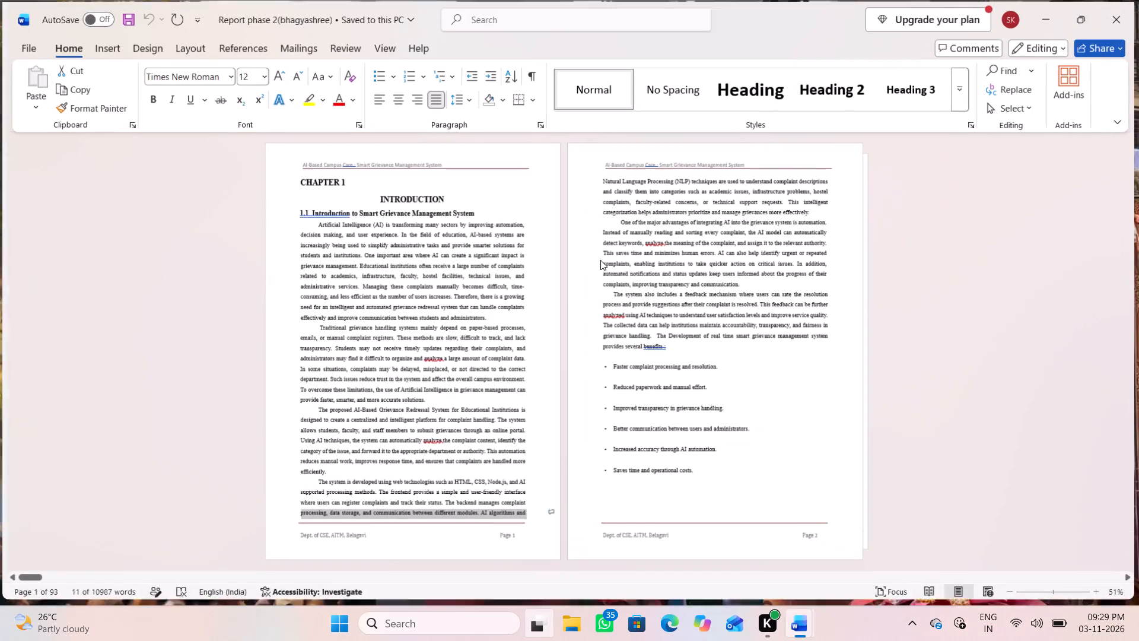
key(alt+Tab)
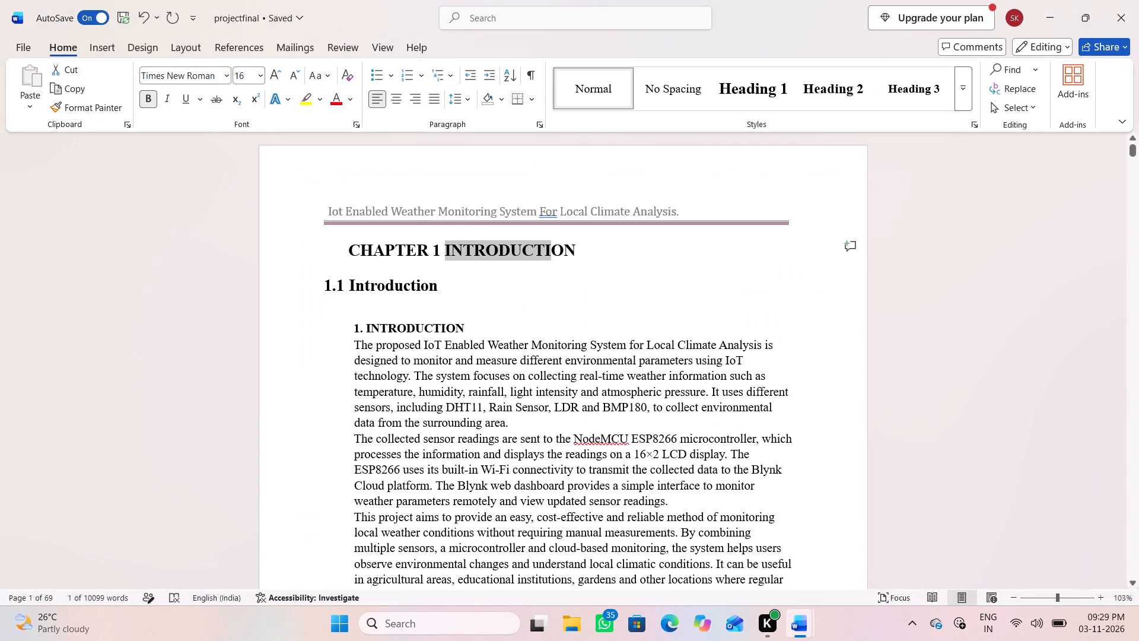
key(alt+Tab)
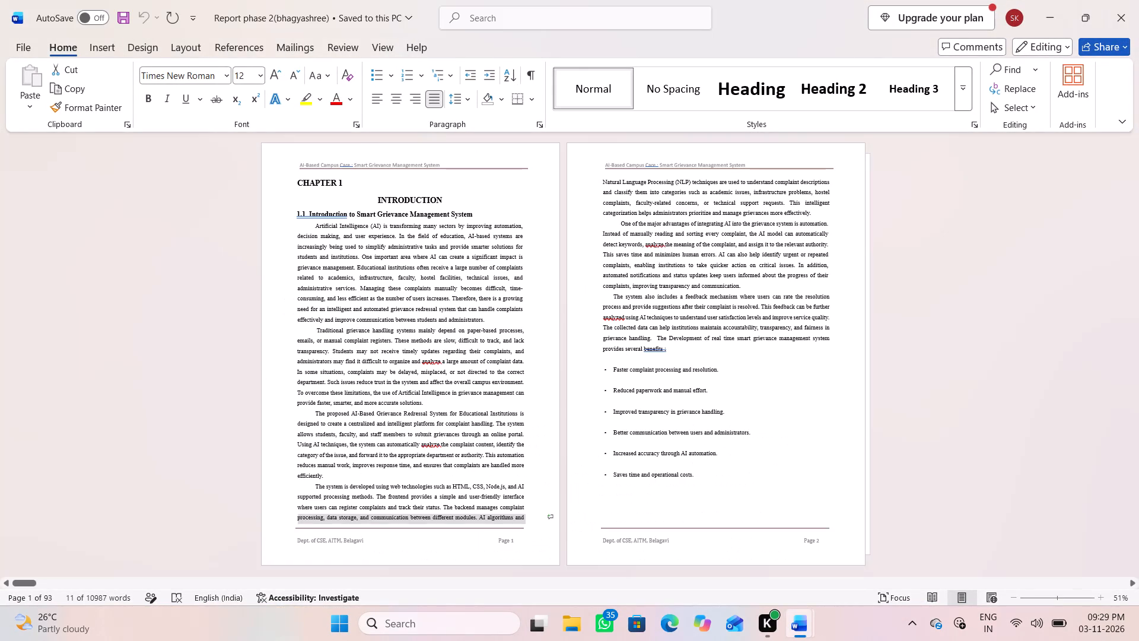
key(alt+Tab)
key(alt+Tab)
key(alt+Tab)
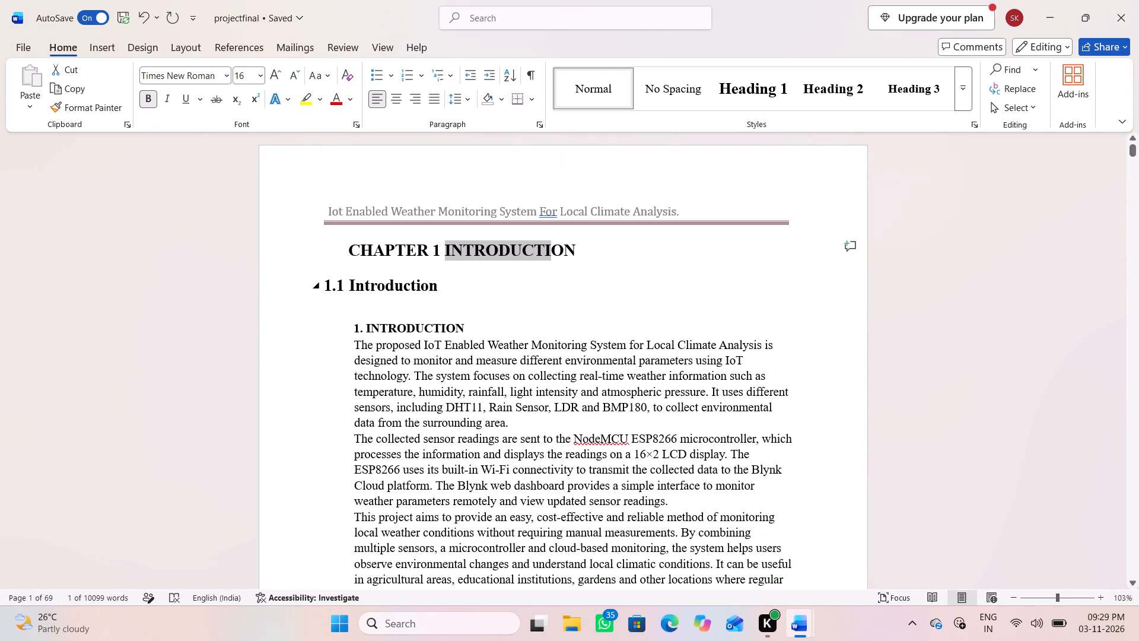
key(alt+Tab)
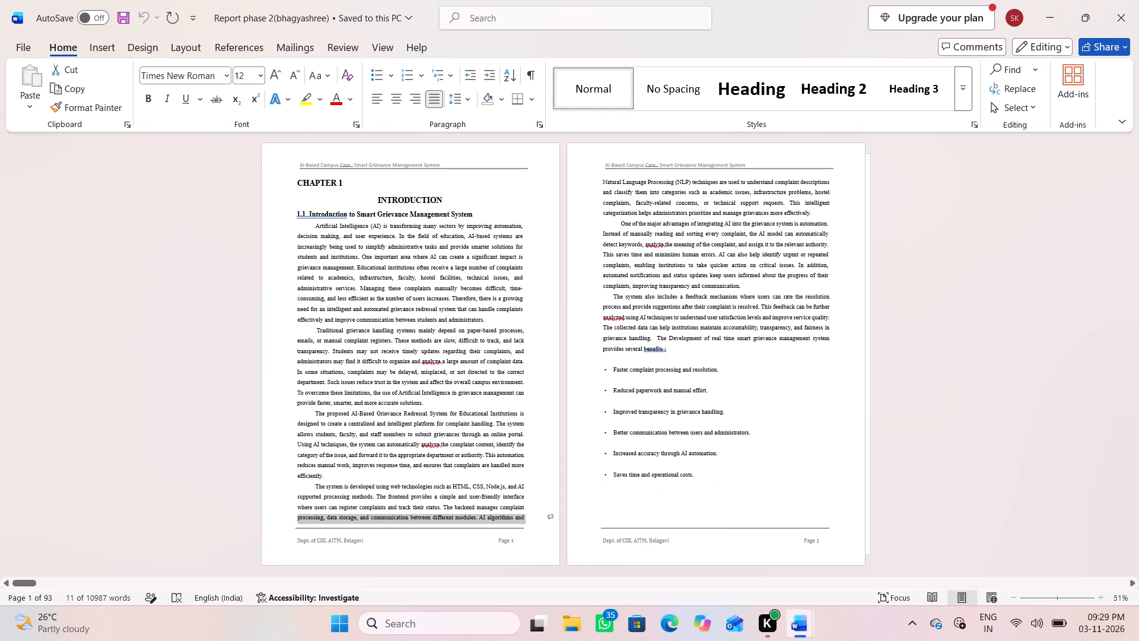
key(alt+Tab)
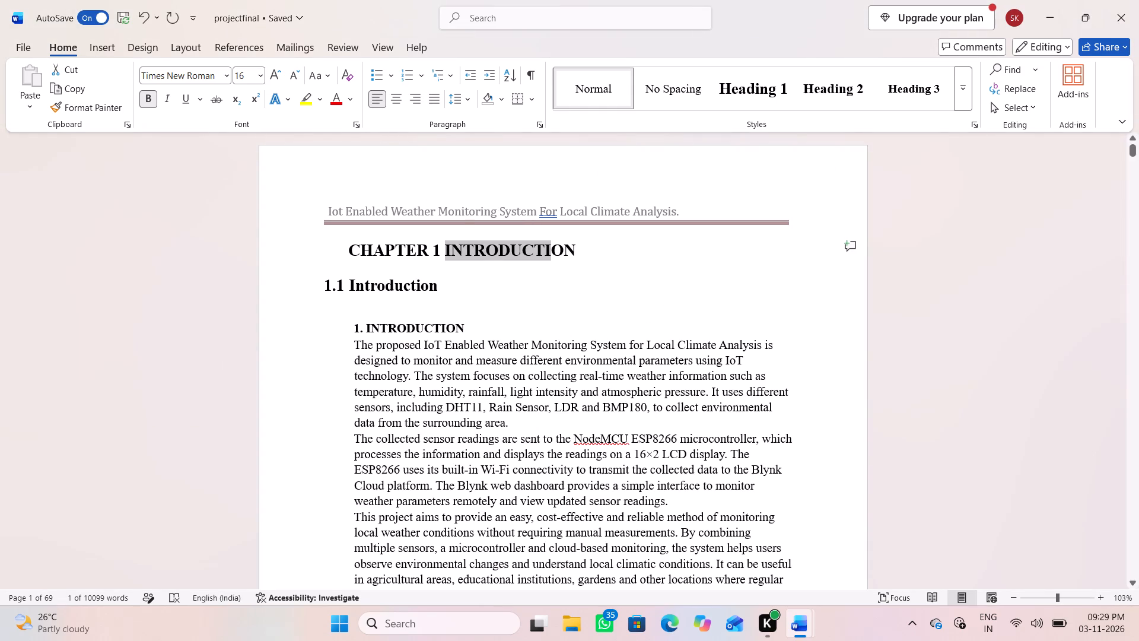
Review the headers, footers and headings across the first three pages of projectfinal.
scroll(418, 395, down, 12)
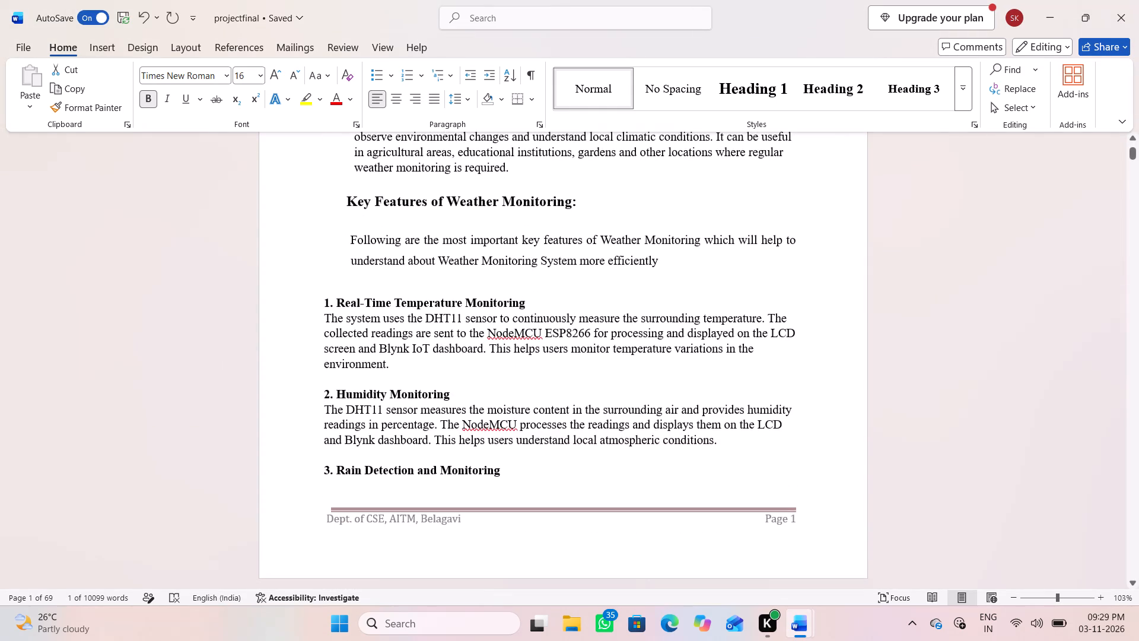
scroll(418, 395, down, 19)
scroll(418, 395, down, 5)
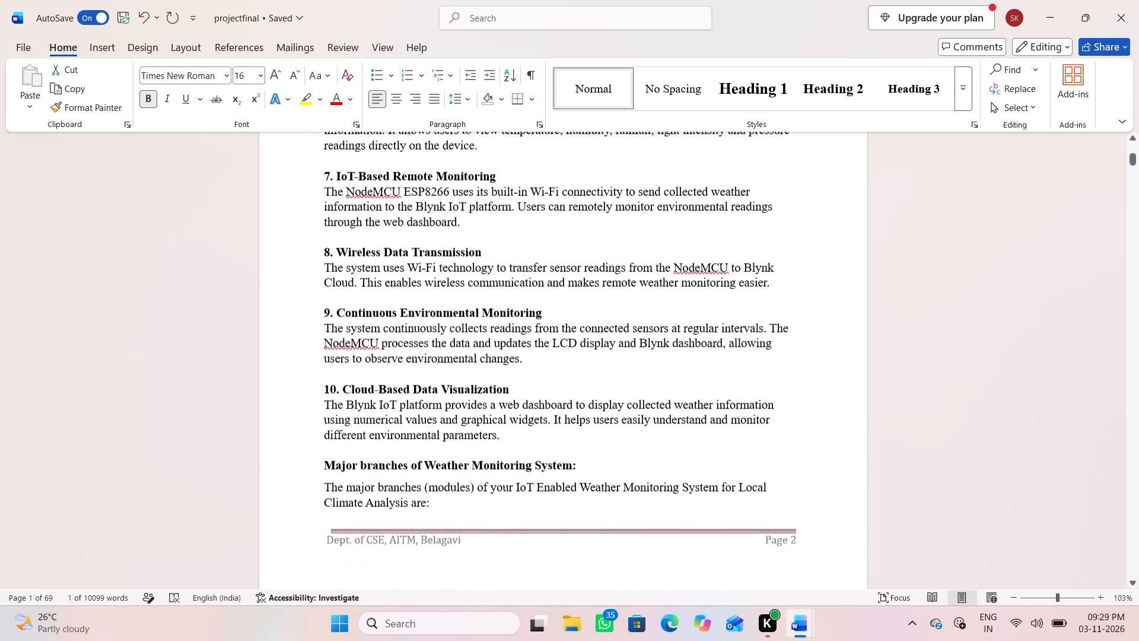
scroll(418, 395, down, 17)
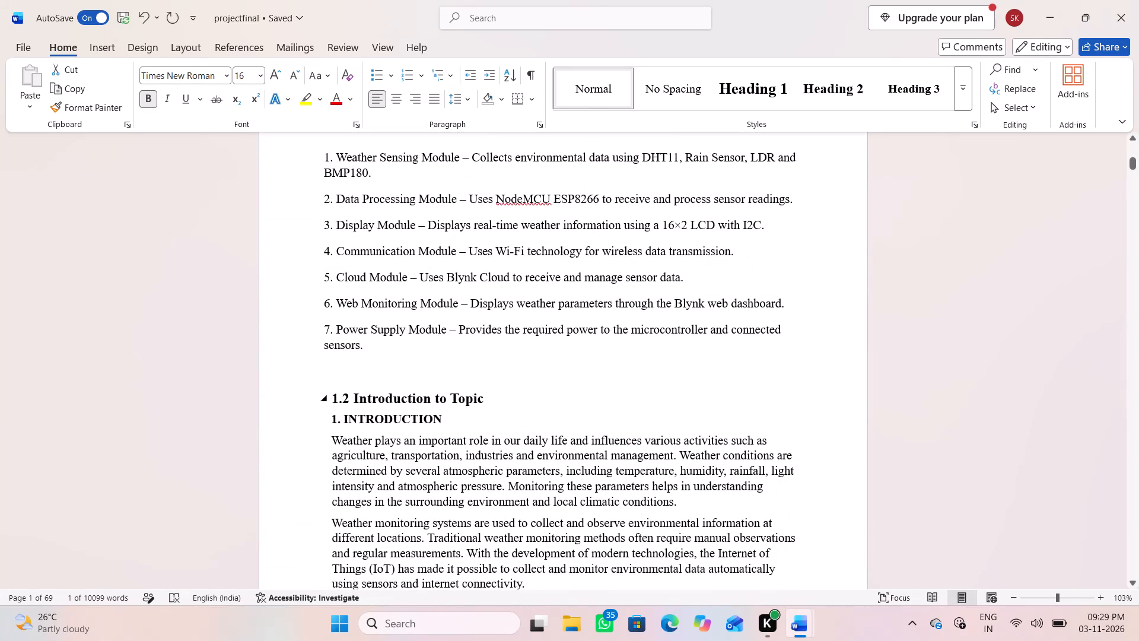
scroll(418, 395, up, 10)
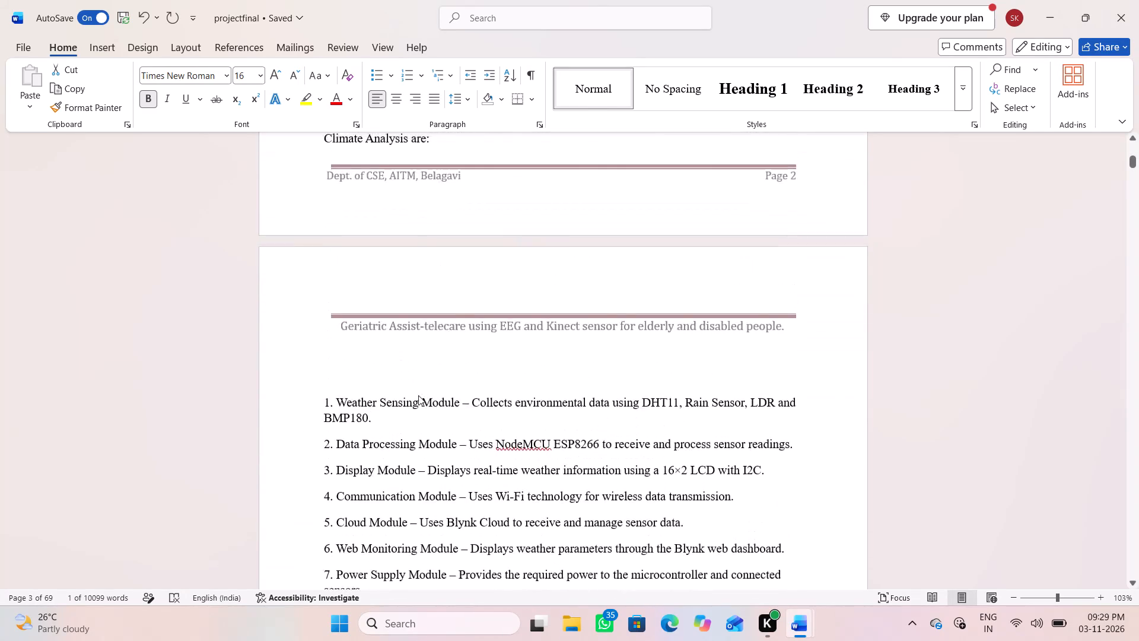
scroll(418, 395, up, 3)
scroll(418, 395, up, 20)
scroll(418, 395, up, 12)
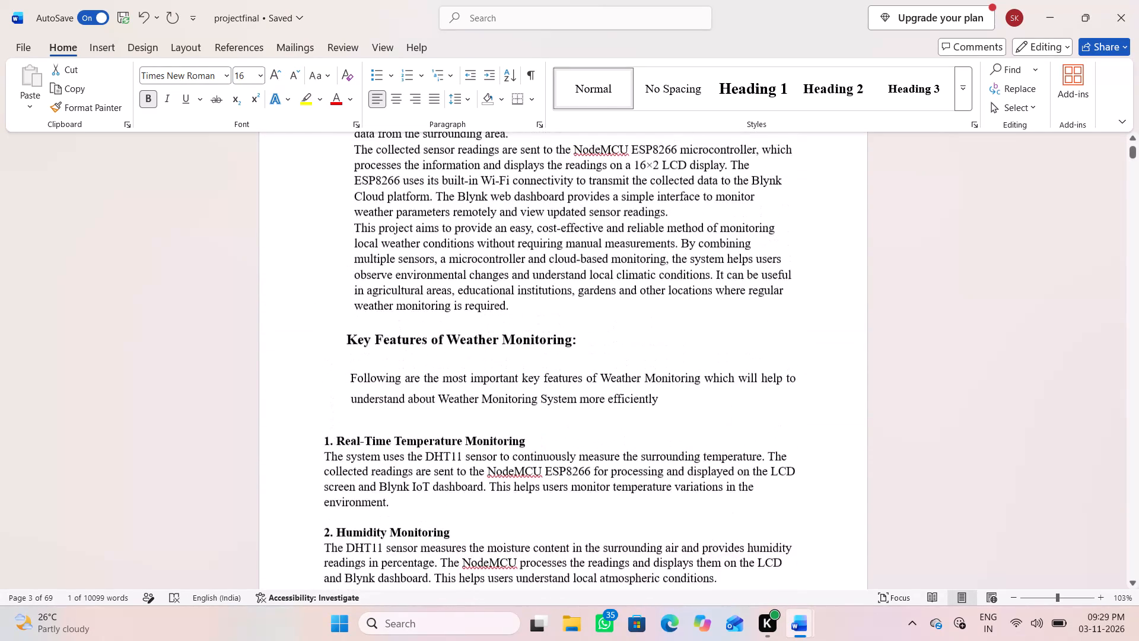
scroll(418, 395, up, 15)
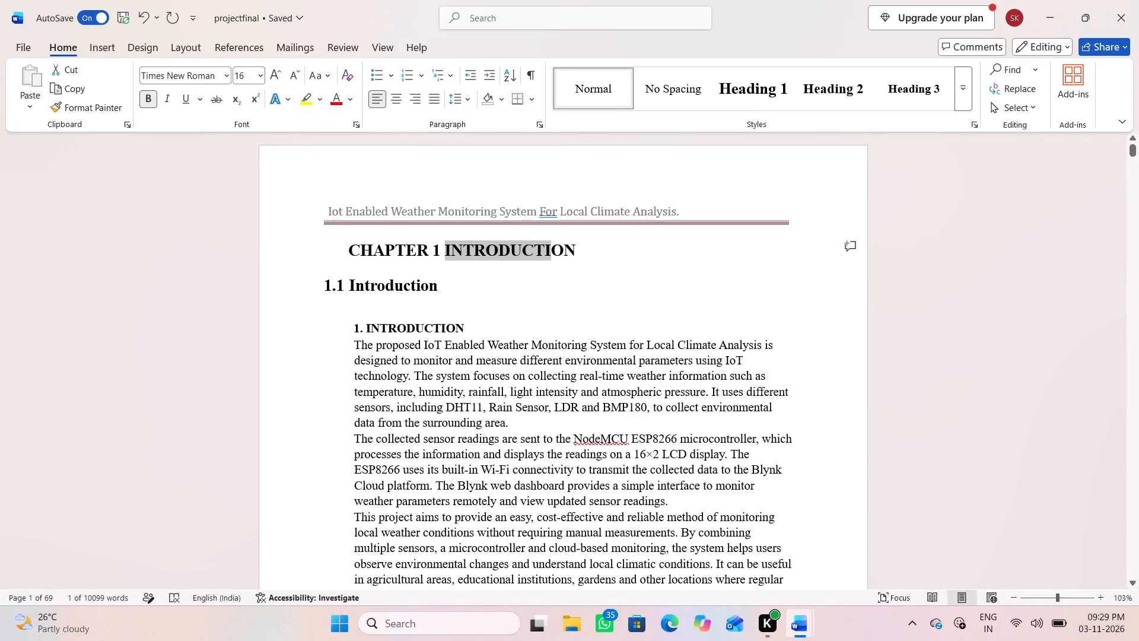
Delete the redundant "1. INTRODUCTION" subheading and the empty line beneath the 1.1 Introduction heading.
drag(354, 329, 418, 327)
key(BackSpace)
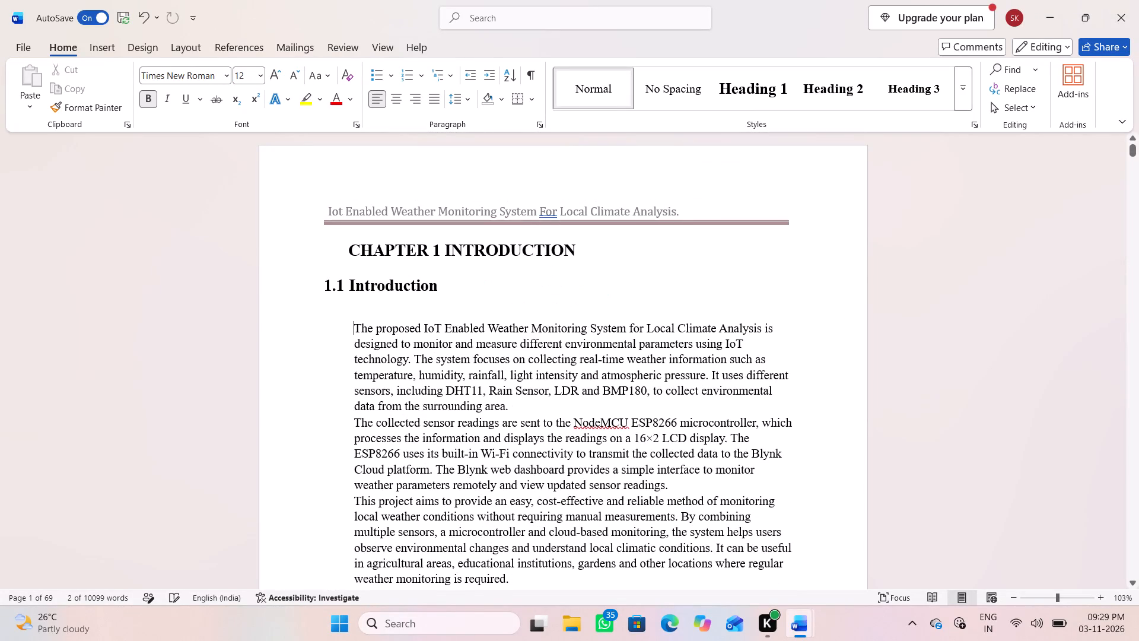
key(BackSpace)
click(373, 310)
key(BackSpace)
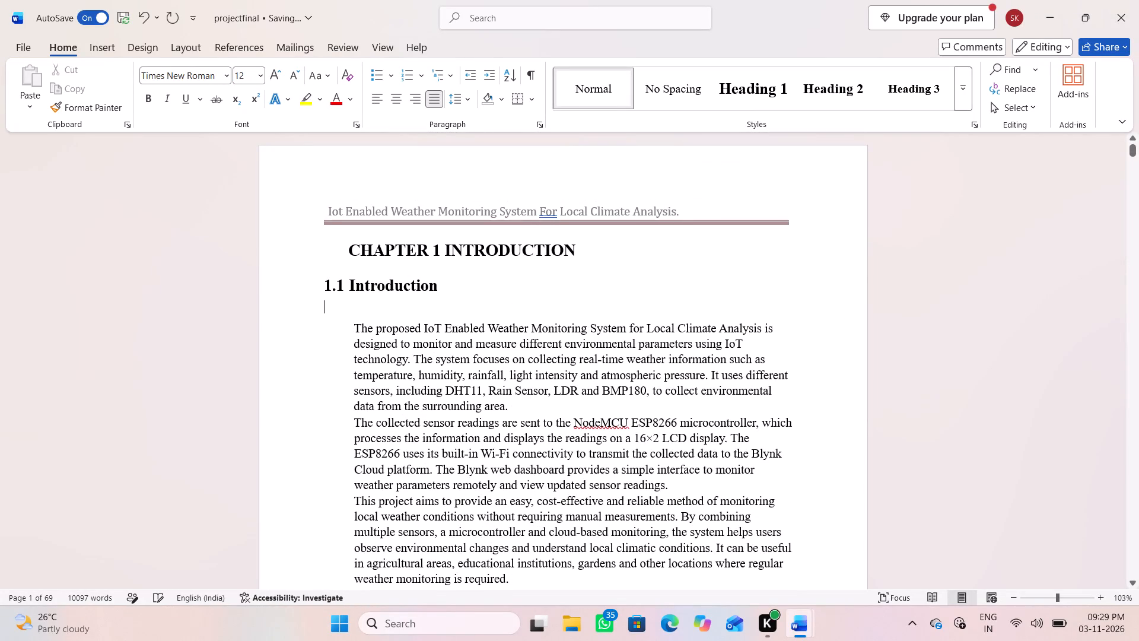
key(BackSpace)
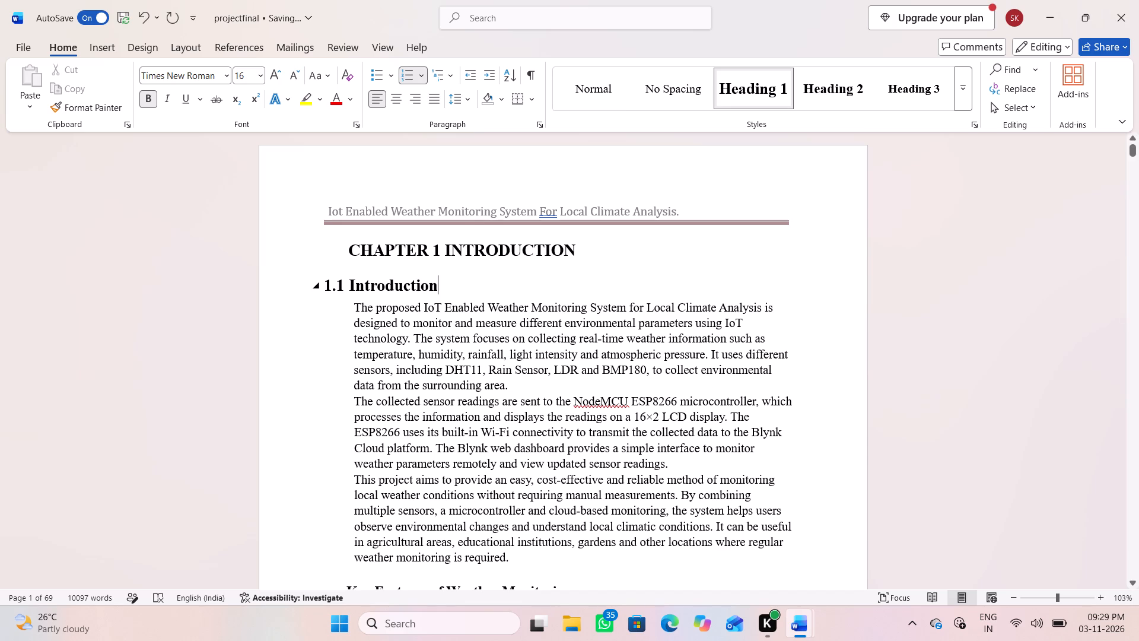
Split the chapter heading after "CHAPTER 1" and indent "INTRODUCTION" with tabs to roughly the middle of its own line.
click(447, 246)
key(Return)
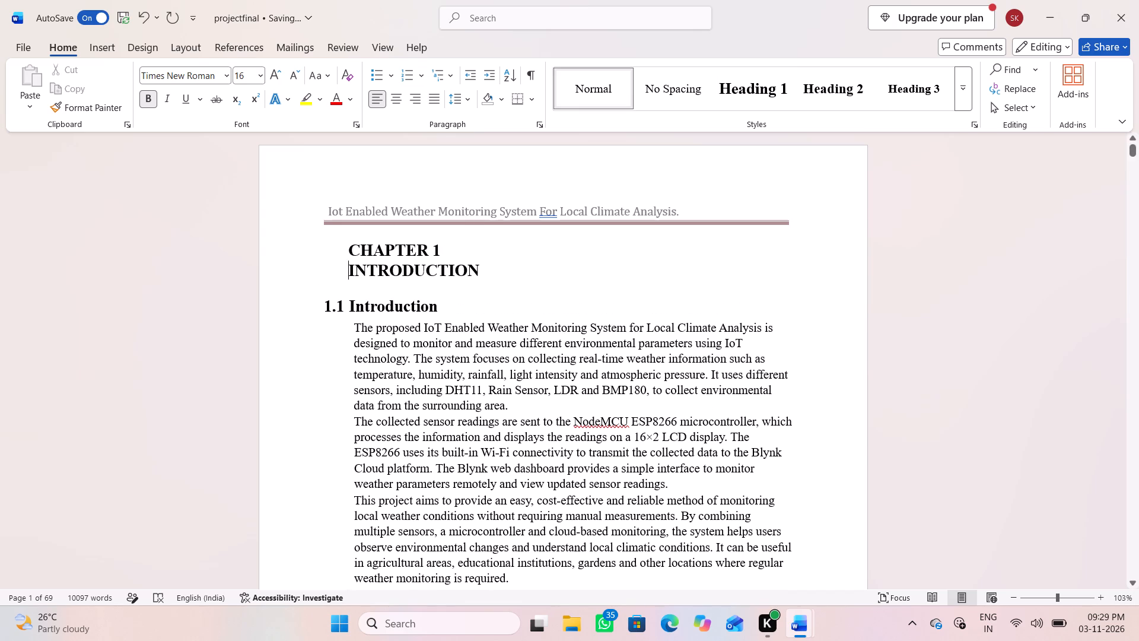
key(ctrl+Tab)
key(Tab)
key(Tab)
key(Tab)
key(Tab)
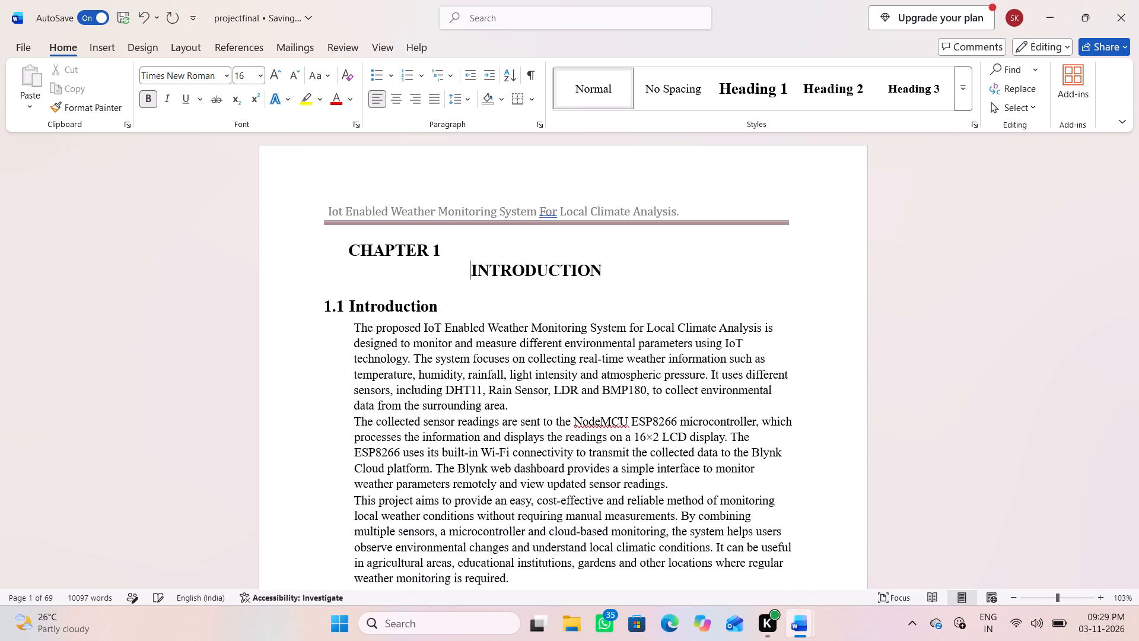
key(Tab)
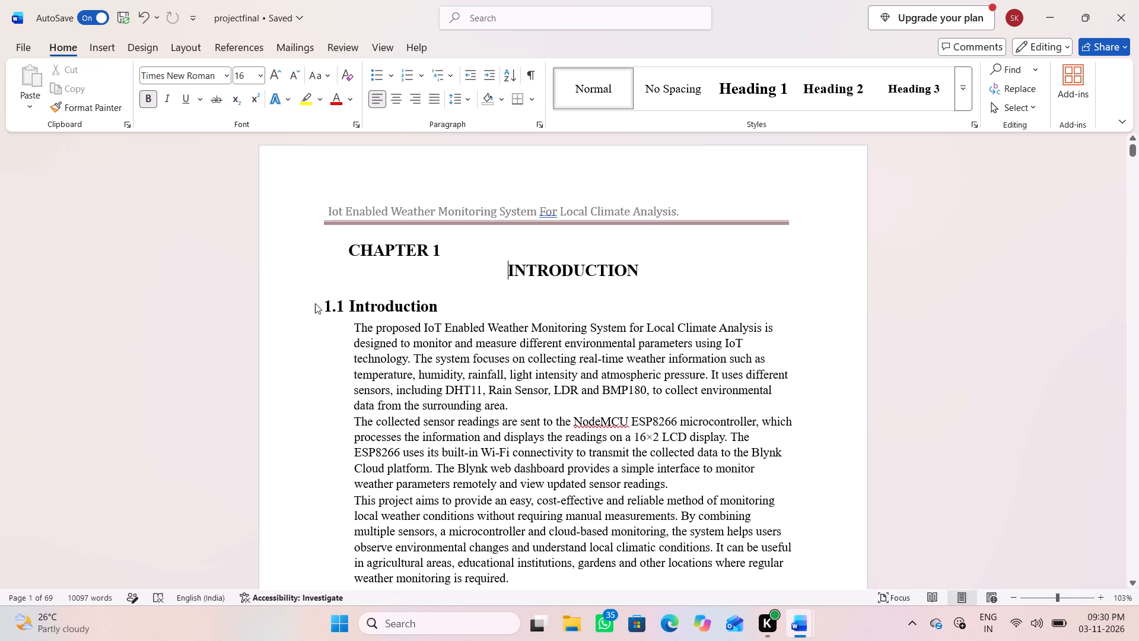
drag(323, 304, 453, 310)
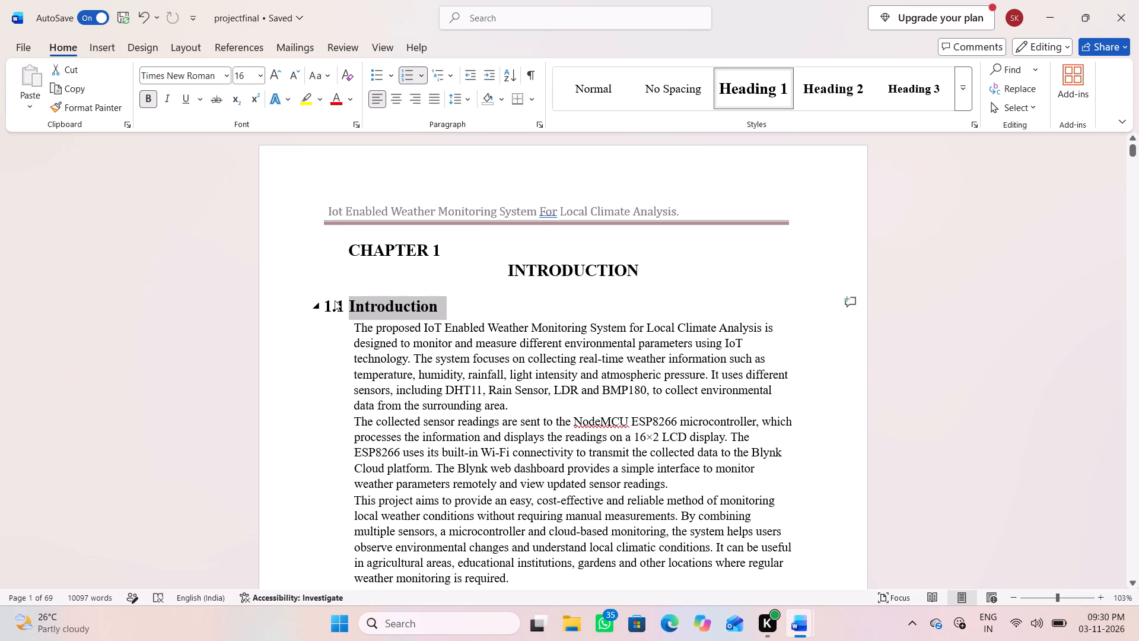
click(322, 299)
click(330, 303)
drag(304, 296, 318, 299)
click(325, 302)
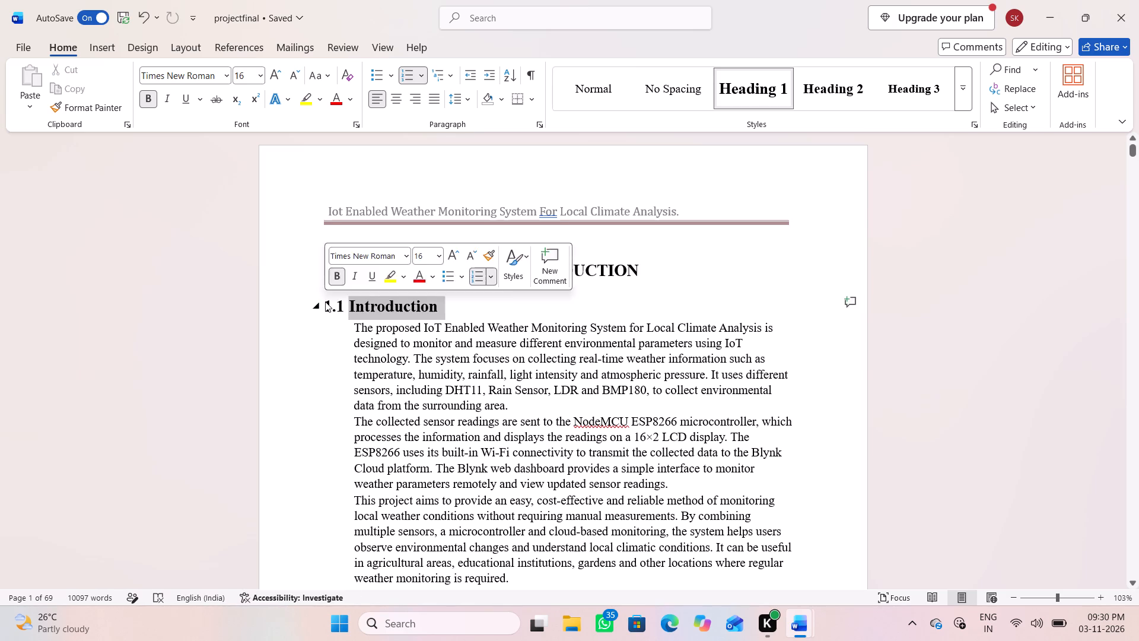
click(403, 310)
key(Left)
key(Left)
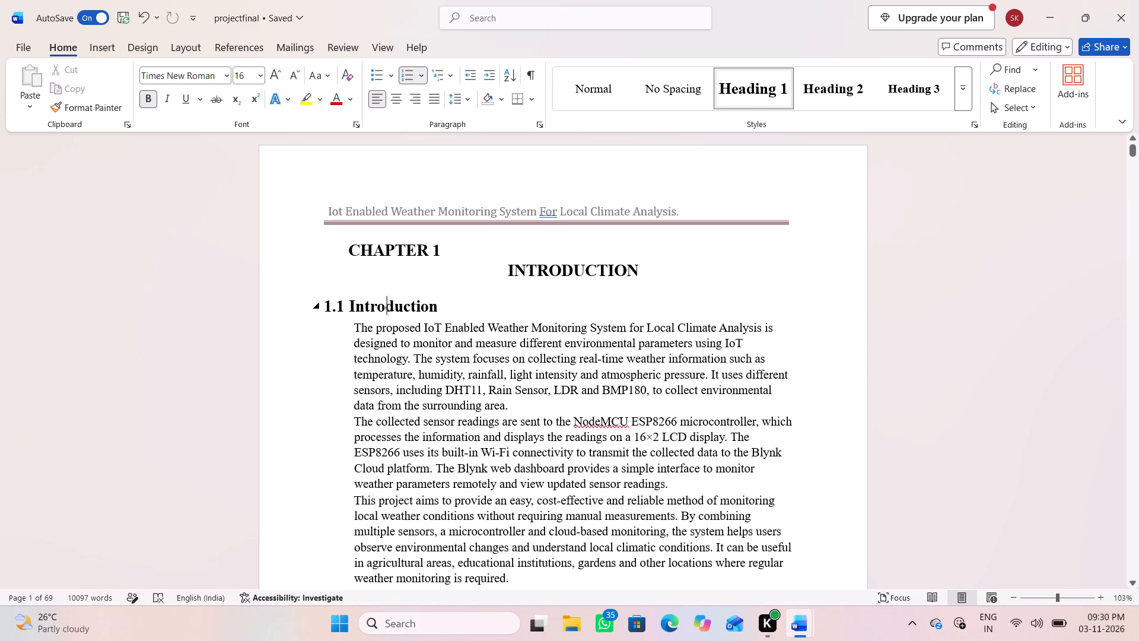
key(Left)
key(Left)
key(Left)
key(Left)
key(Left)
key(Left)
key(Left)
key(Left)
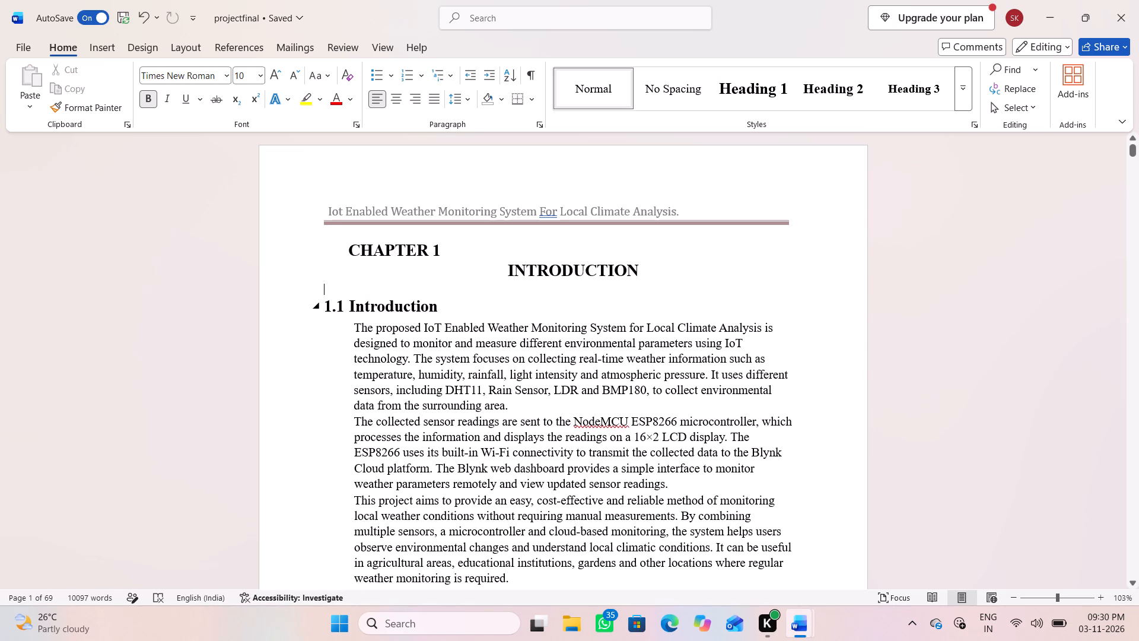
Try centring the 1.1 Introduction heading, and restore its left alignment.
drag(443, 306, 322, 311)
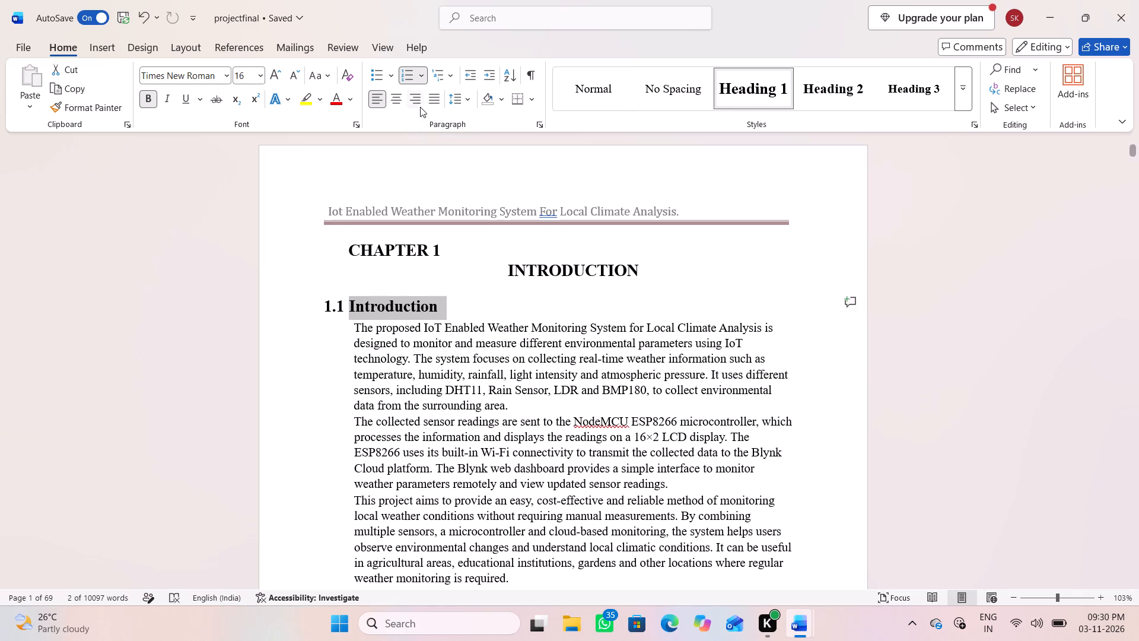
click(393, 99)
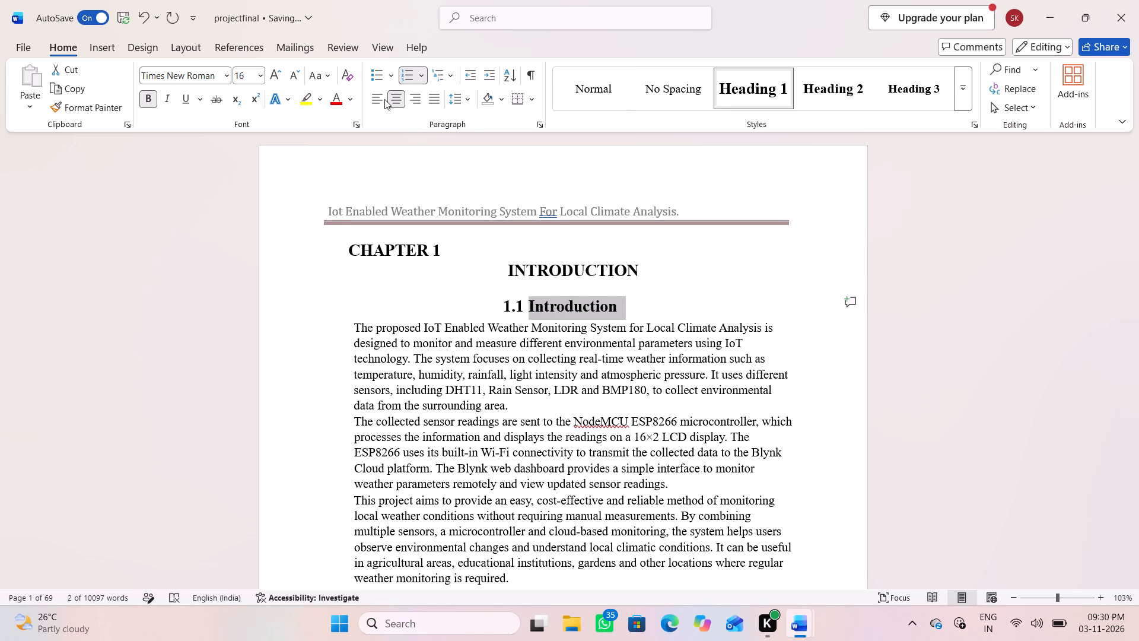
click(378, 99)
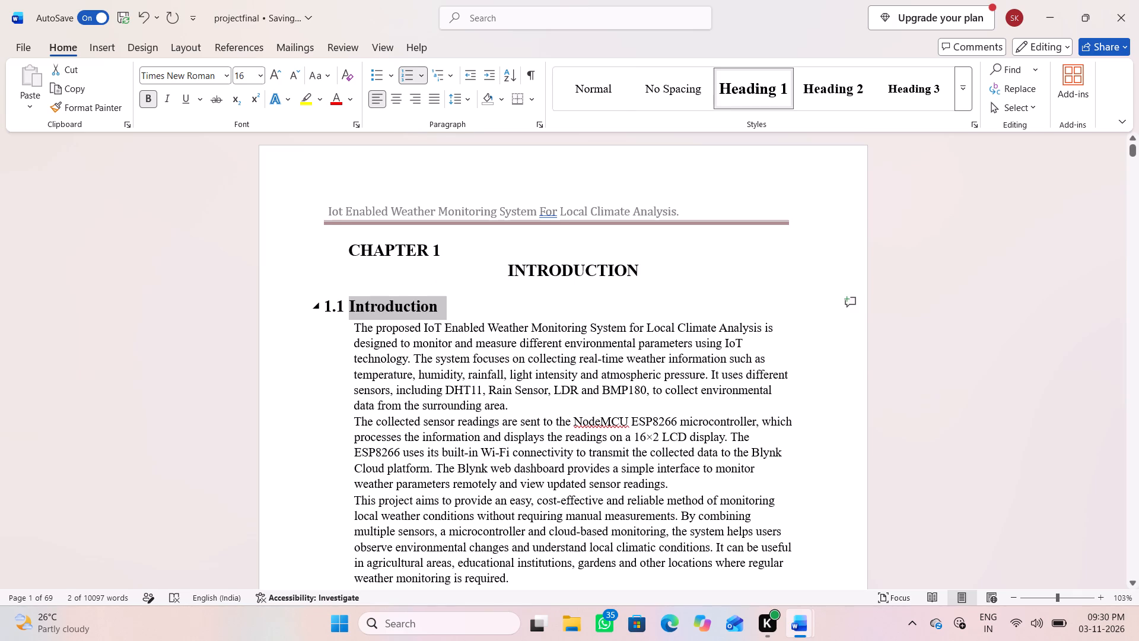
Justify the first paragraph under the 1.1 Introduction heading.
click(351, 331)
drag(351, 328, 526, 413)
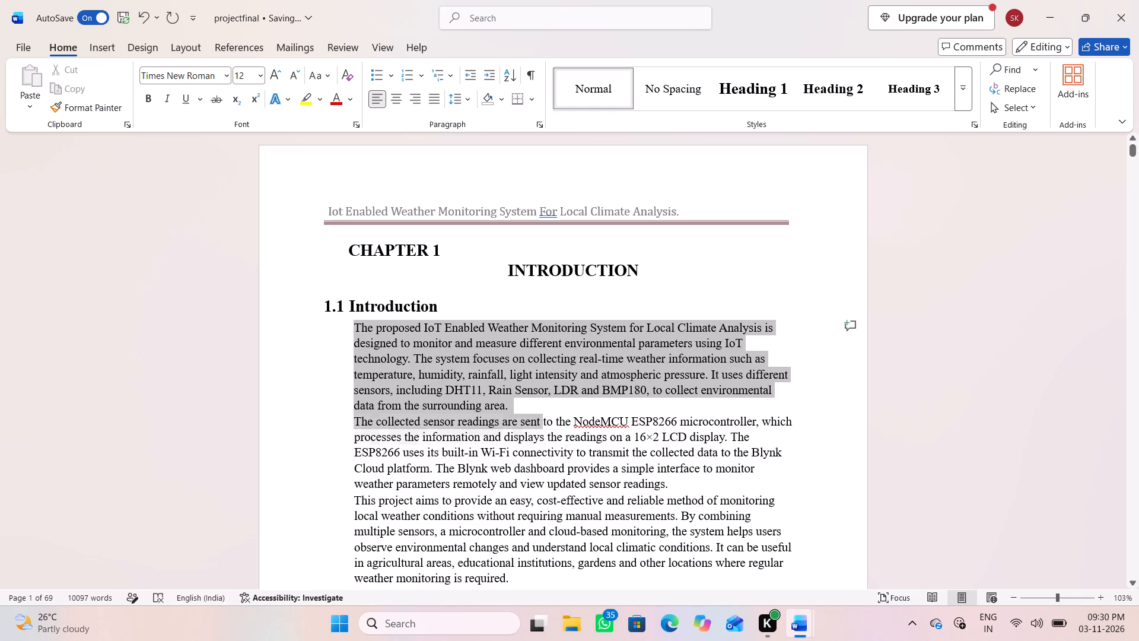
drag(526, 413, 523, 409)
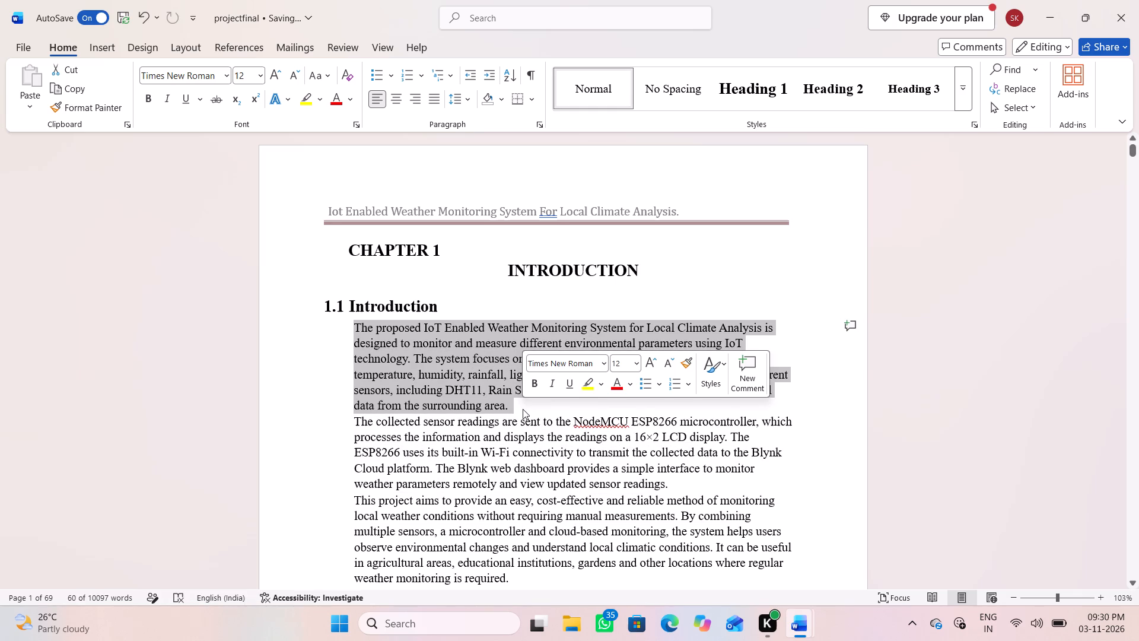
key(ctrl+j)
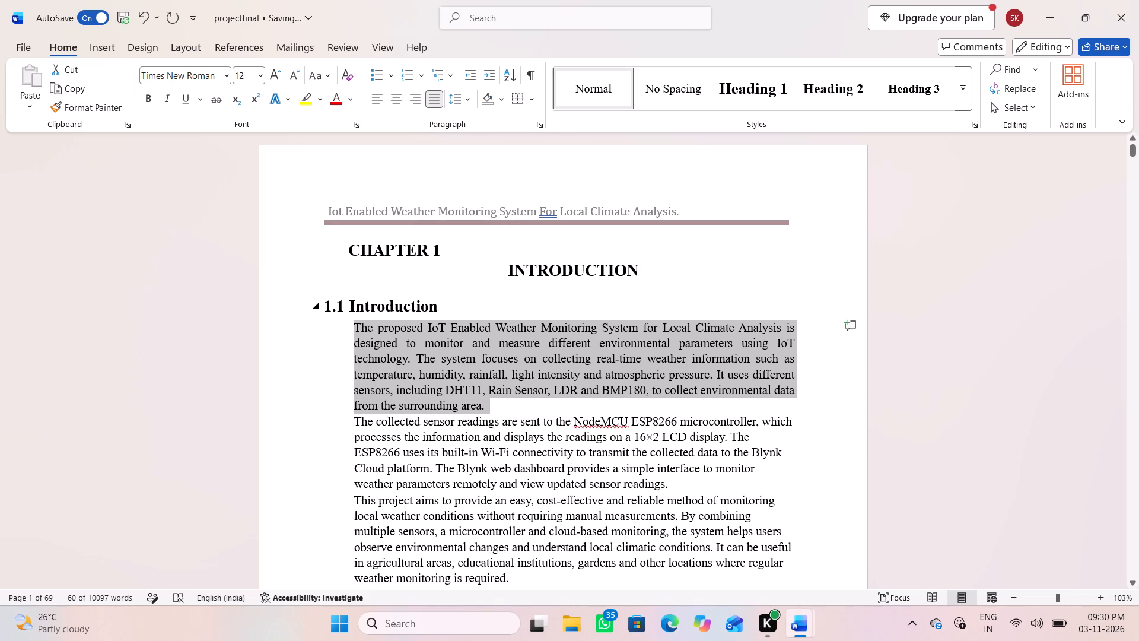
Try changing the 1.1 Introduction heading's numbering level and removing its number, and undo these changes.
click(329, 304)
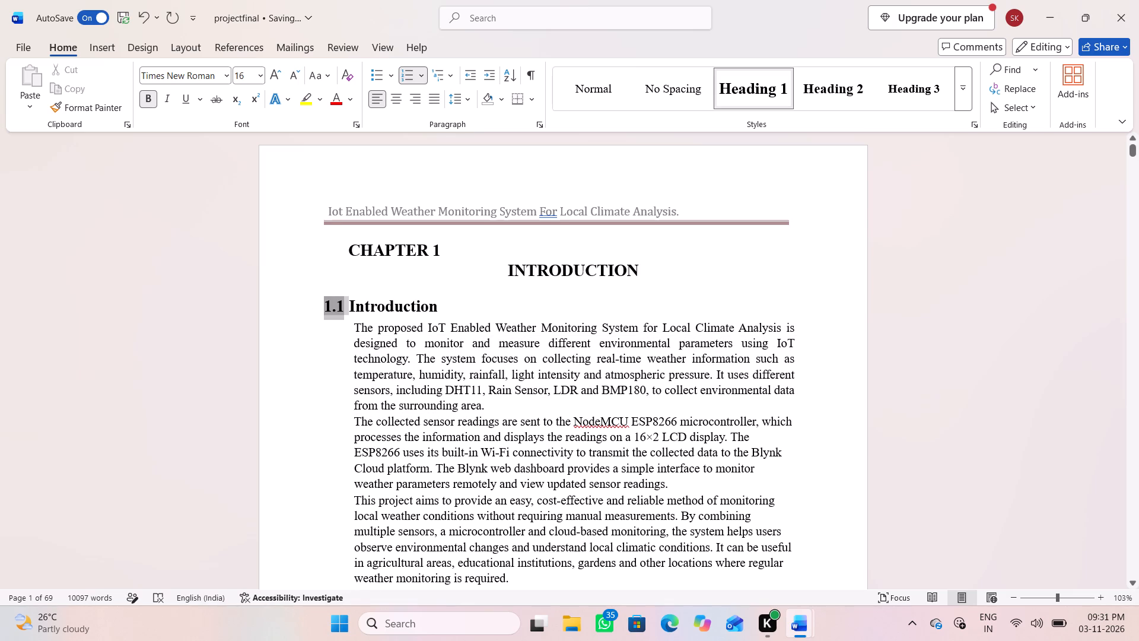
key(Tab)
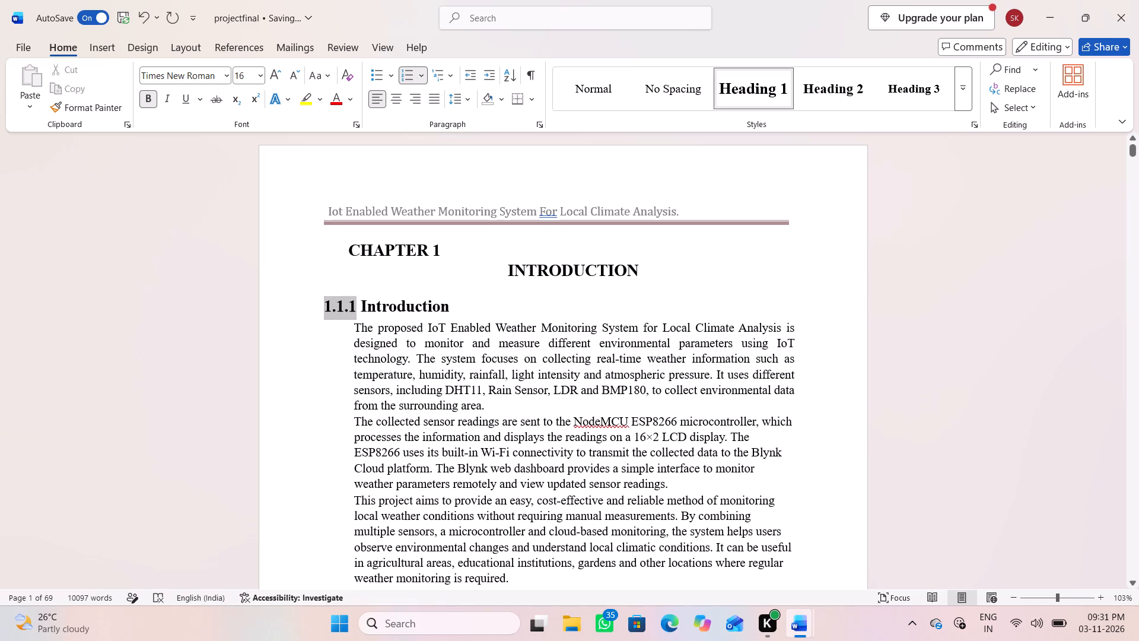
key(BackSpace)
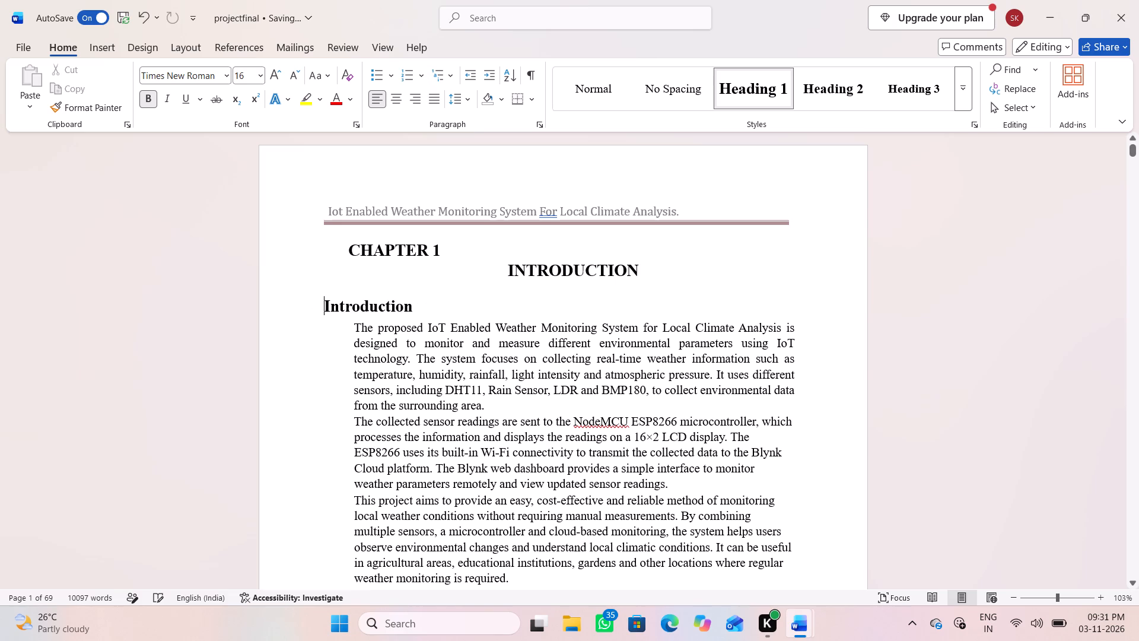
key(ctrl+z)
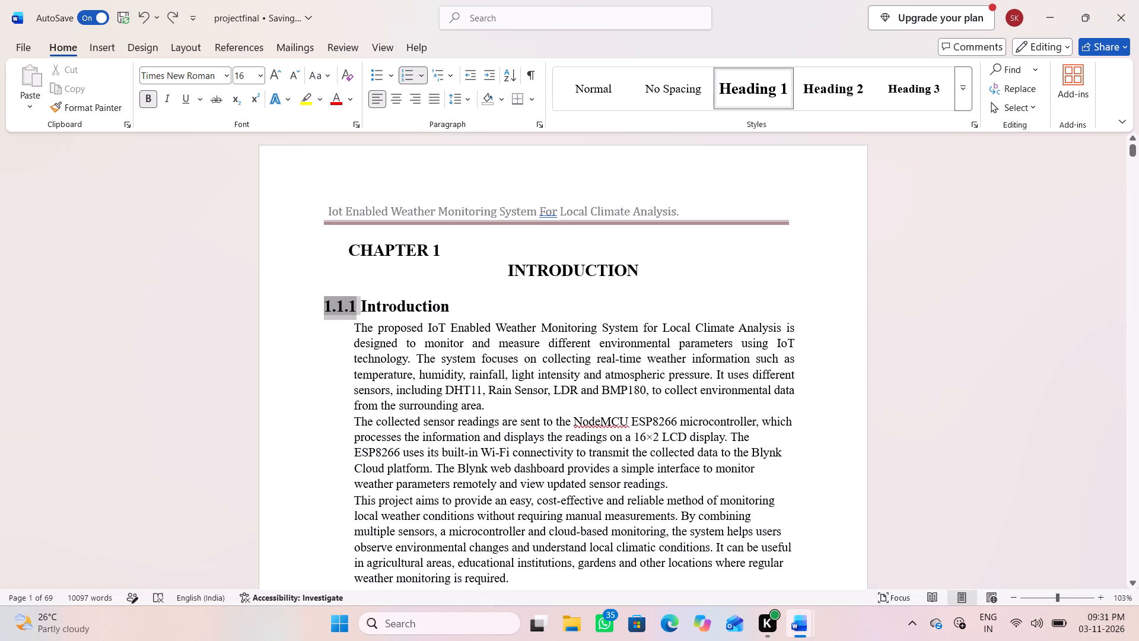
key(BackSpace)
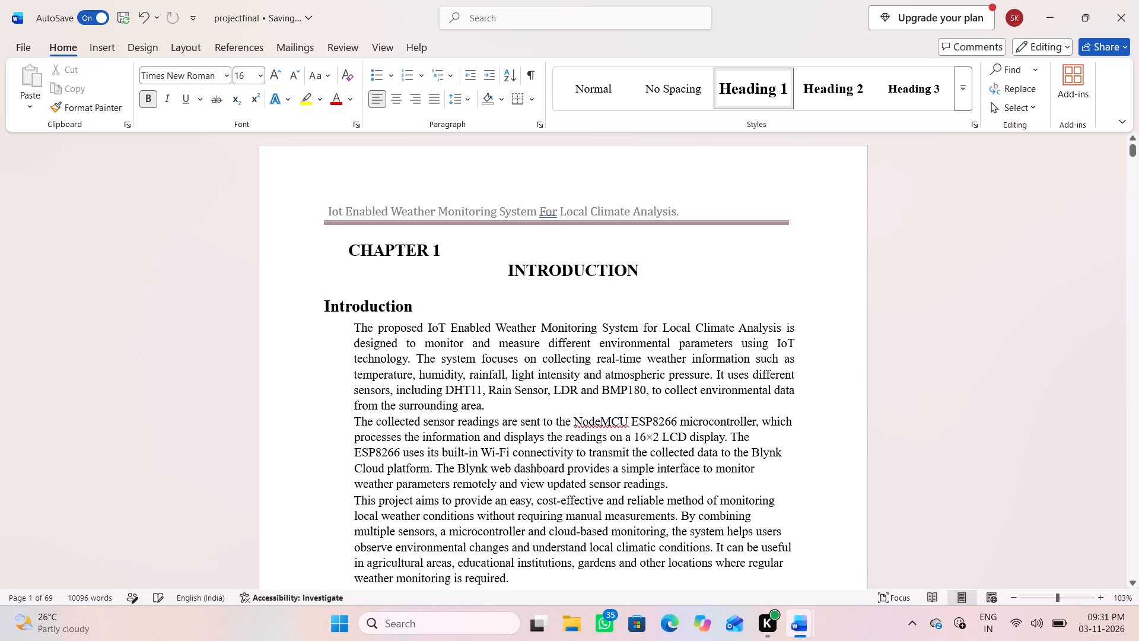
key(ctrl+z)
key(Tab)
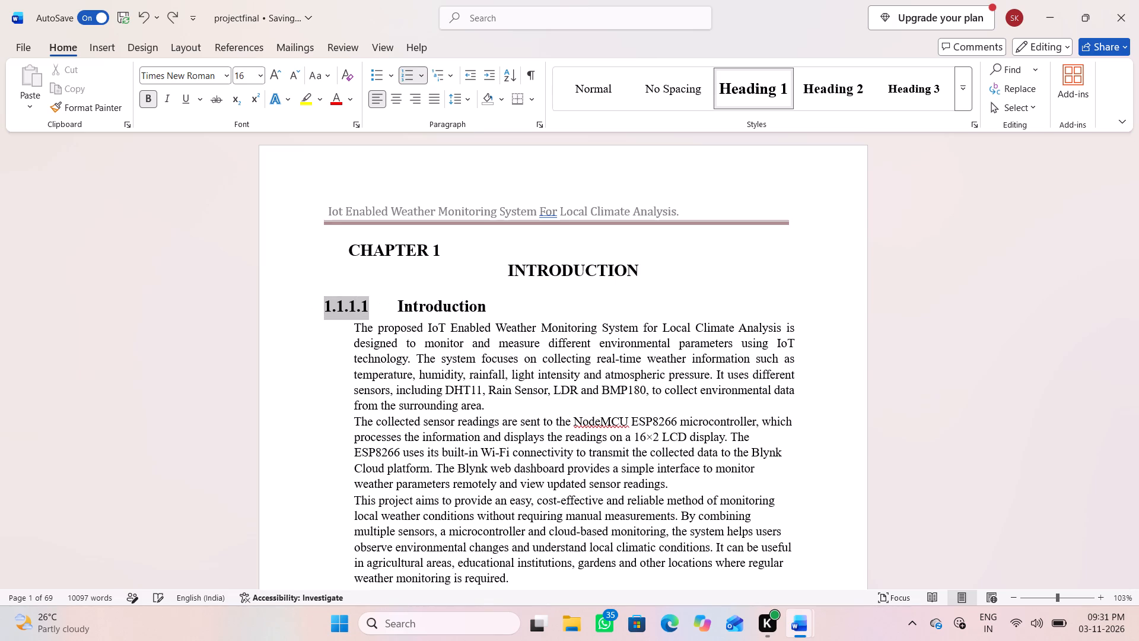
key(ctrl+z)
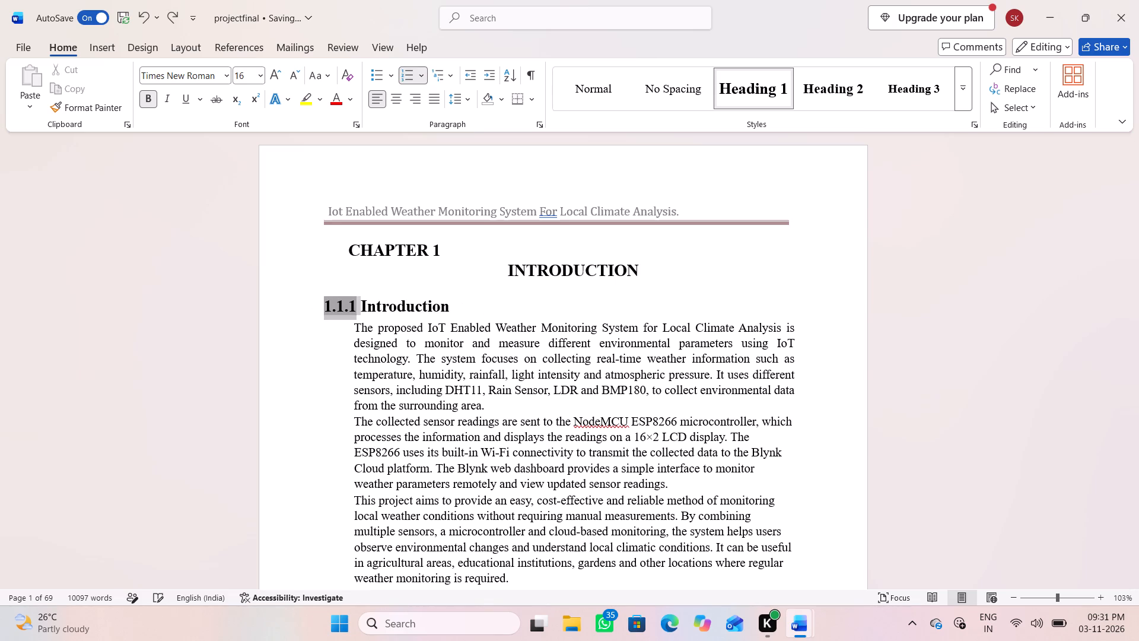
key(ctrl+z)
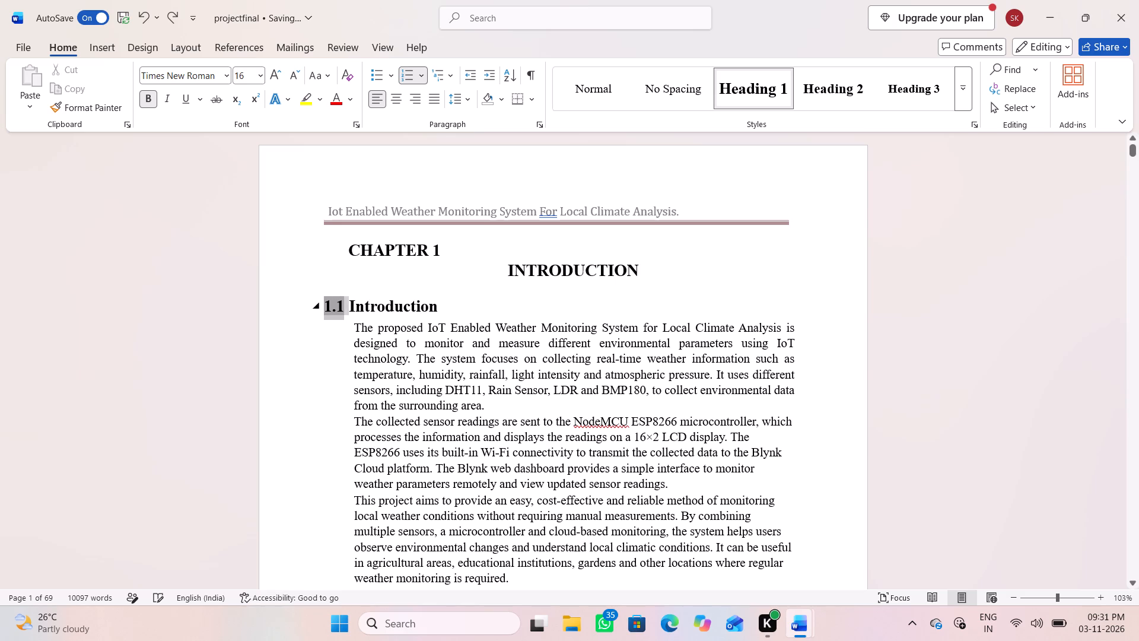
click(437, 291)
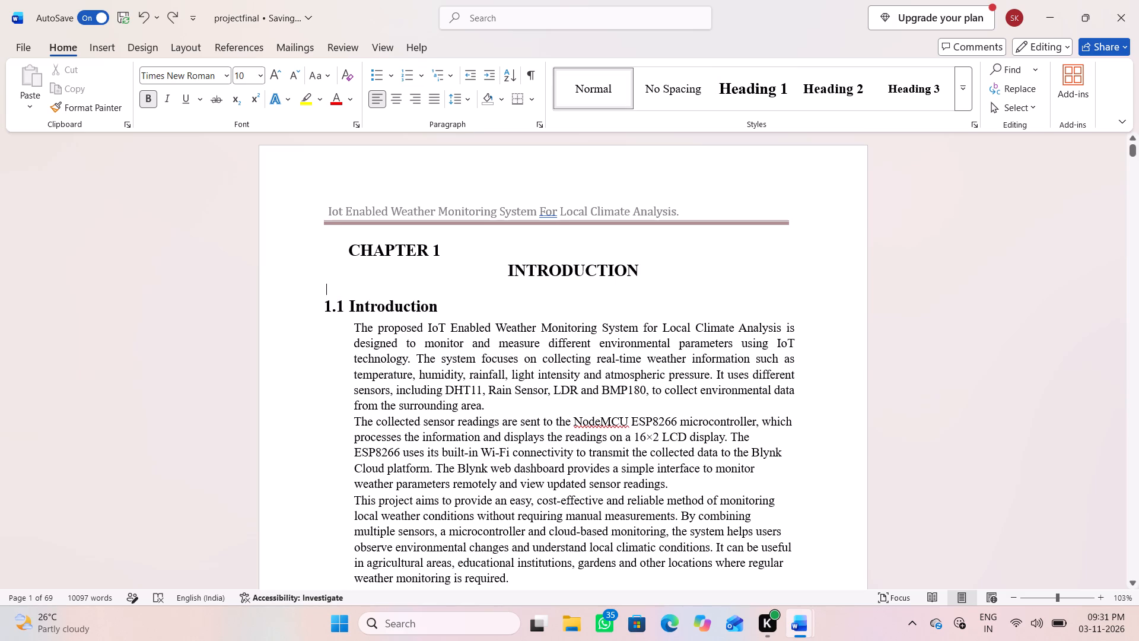
Shift the dark red line beneath the project title in the first-page header slightly to the right, and return to the body text.
click(472, 223)
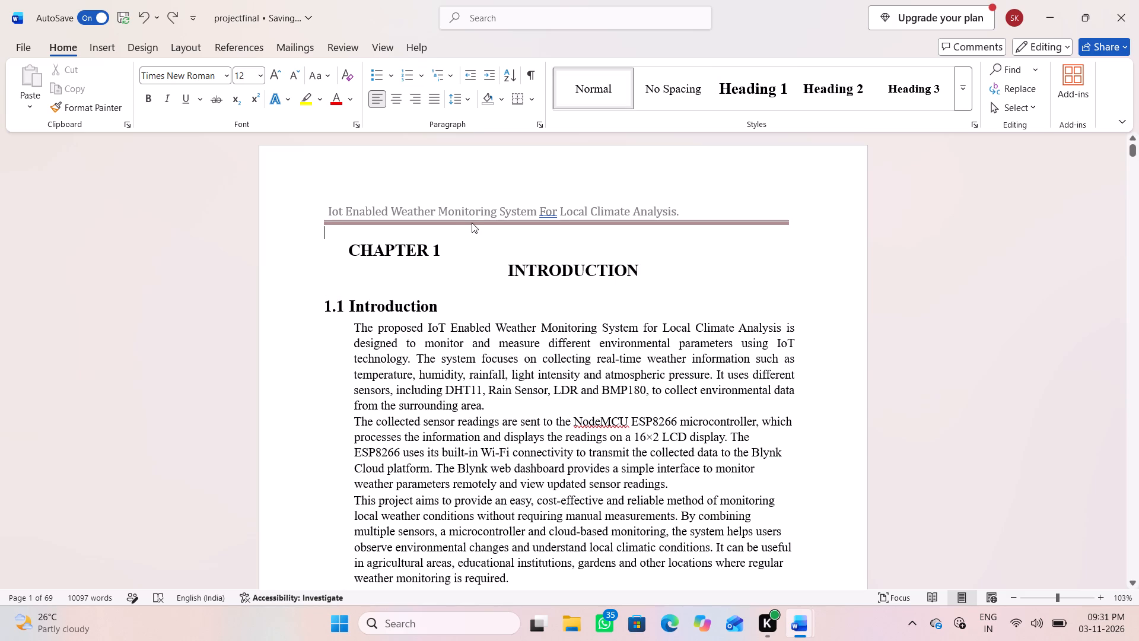
drag(472, 223, 479, 223)
double_click(481, 220)
click(483, 217)
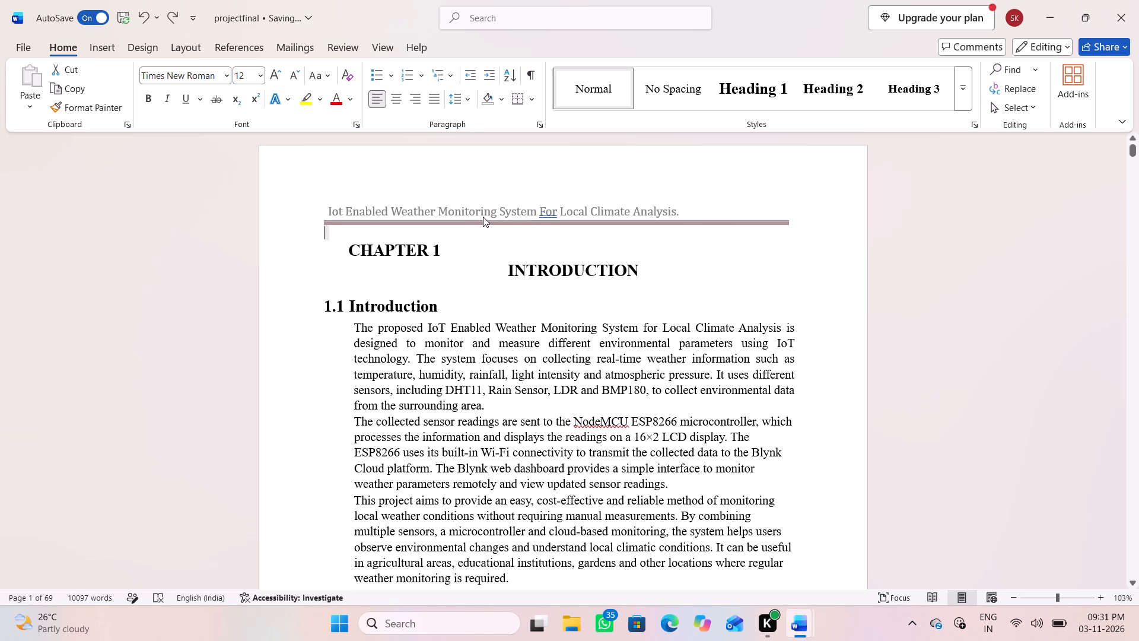
double_click(483, 211)
drag(479, 222, 490, 222)
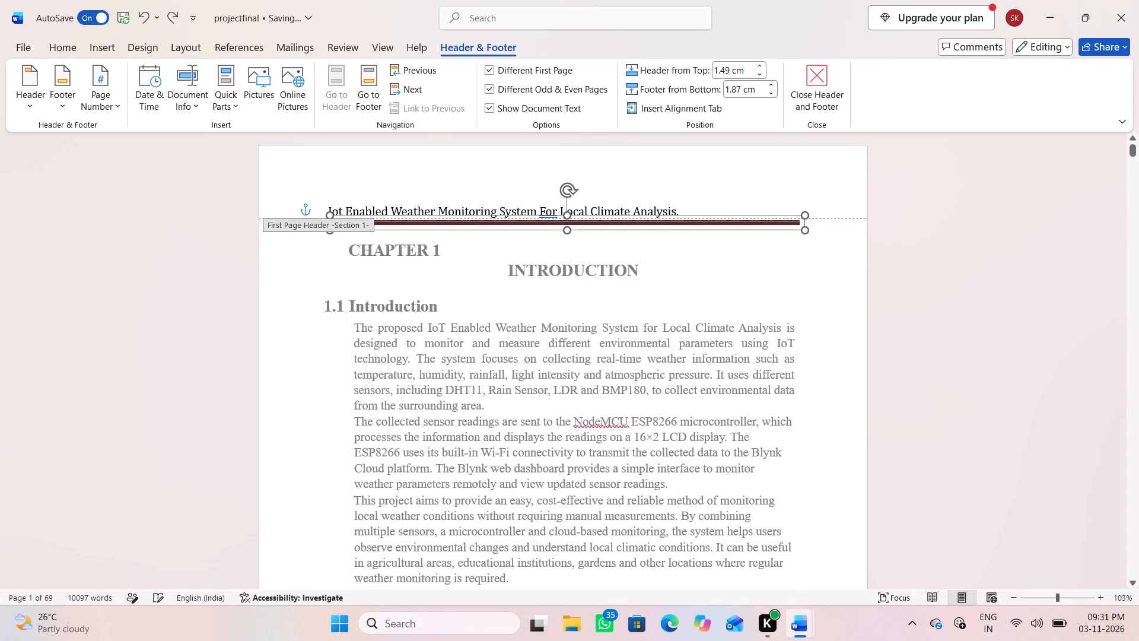
drag(490, 222, 489, 222)
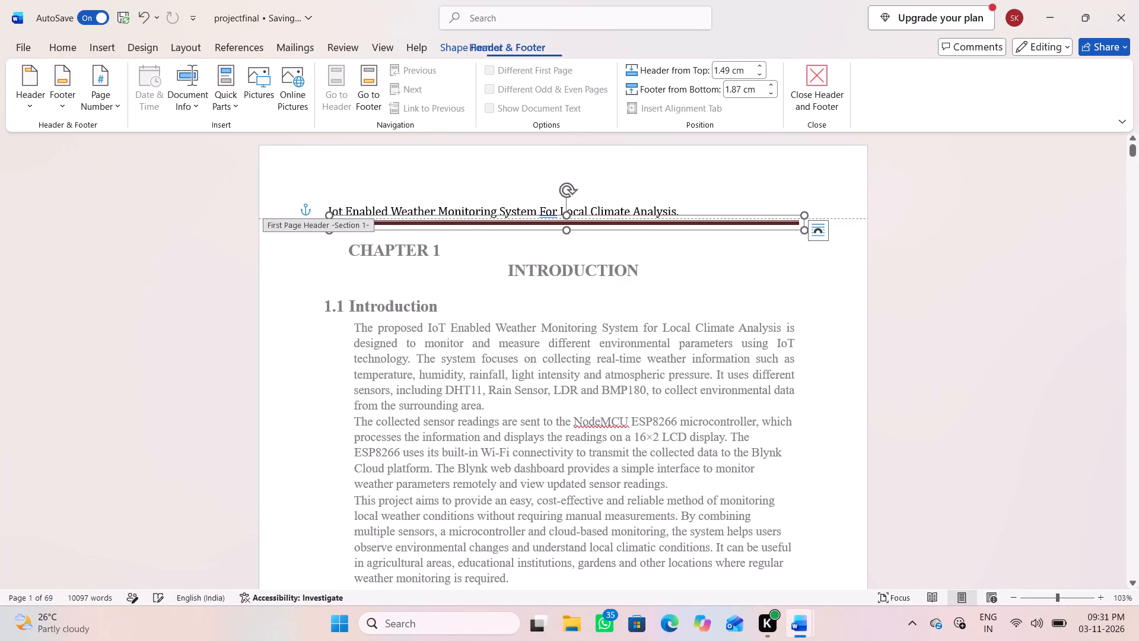
click(468, 255)
double_click(472, 368)
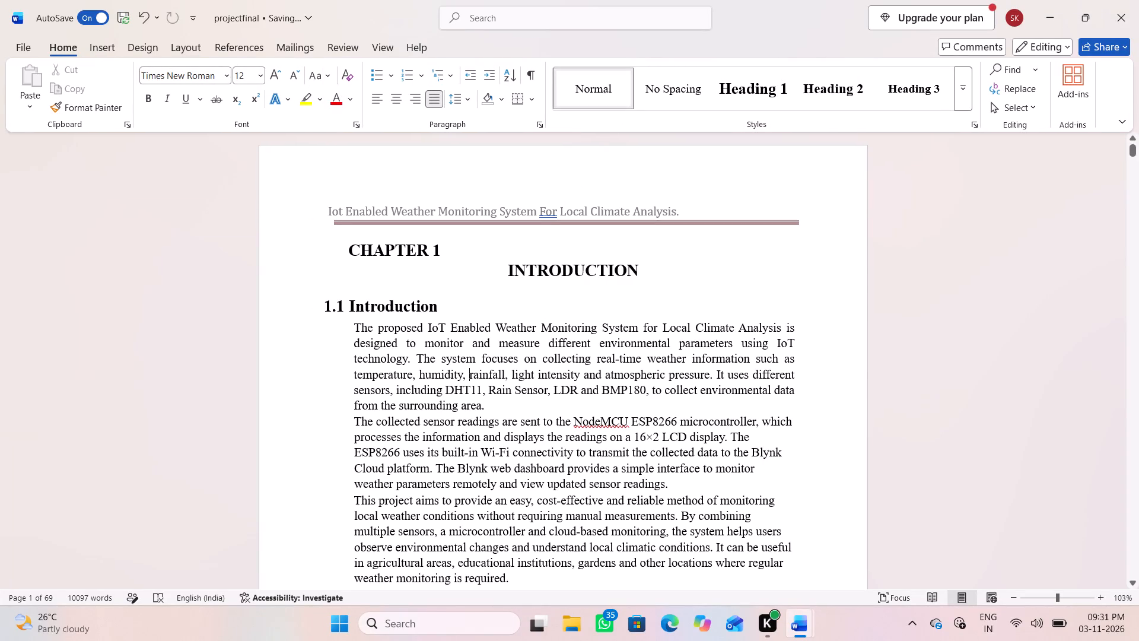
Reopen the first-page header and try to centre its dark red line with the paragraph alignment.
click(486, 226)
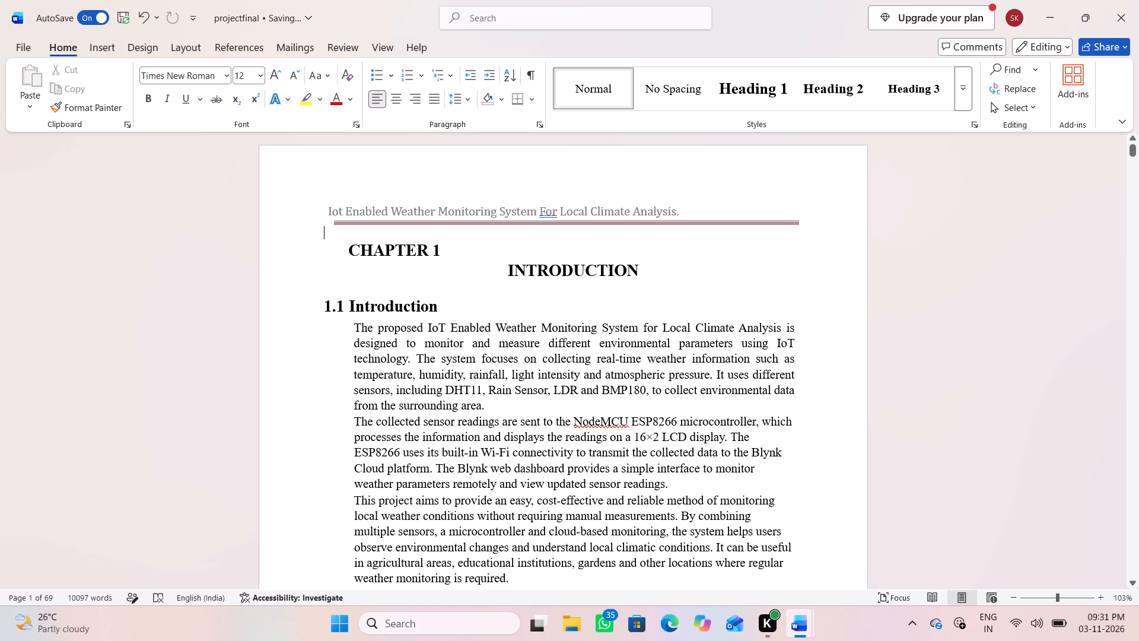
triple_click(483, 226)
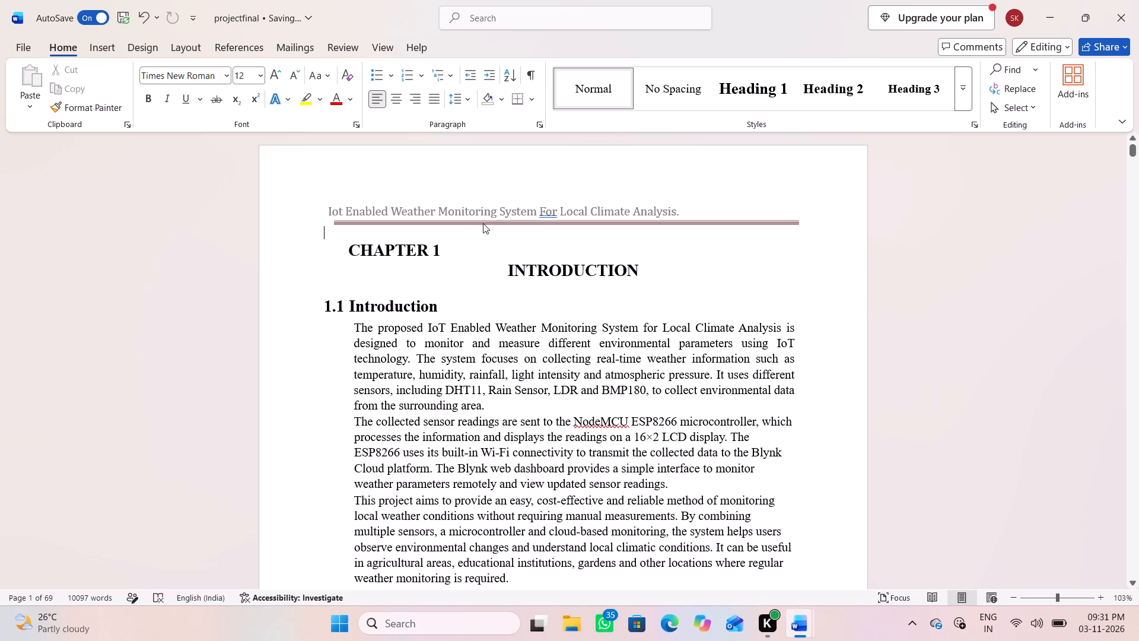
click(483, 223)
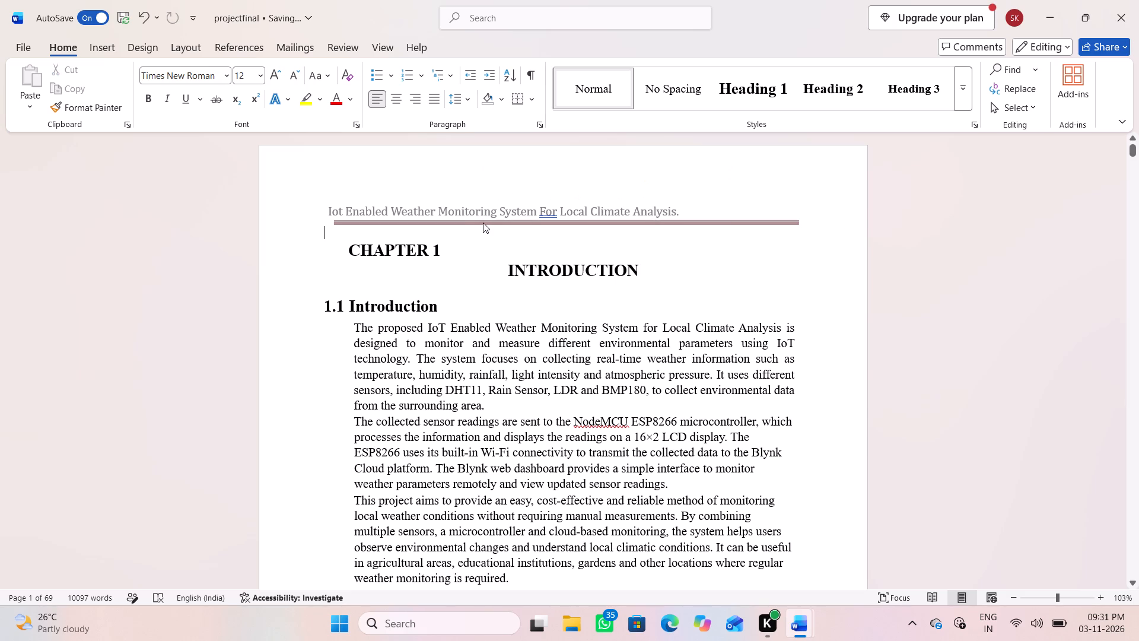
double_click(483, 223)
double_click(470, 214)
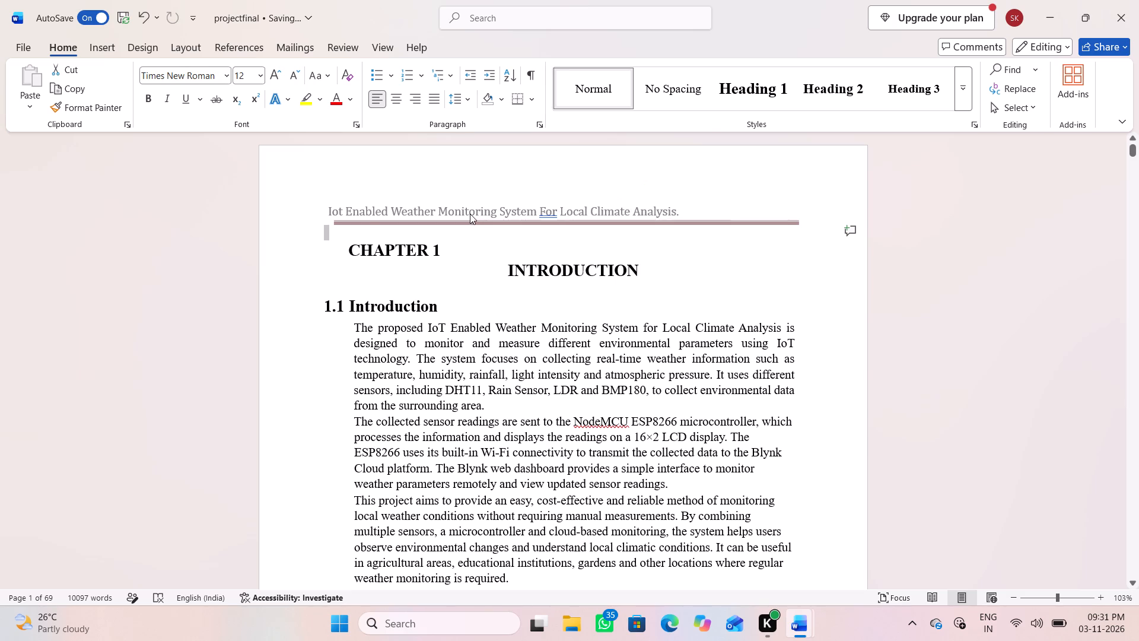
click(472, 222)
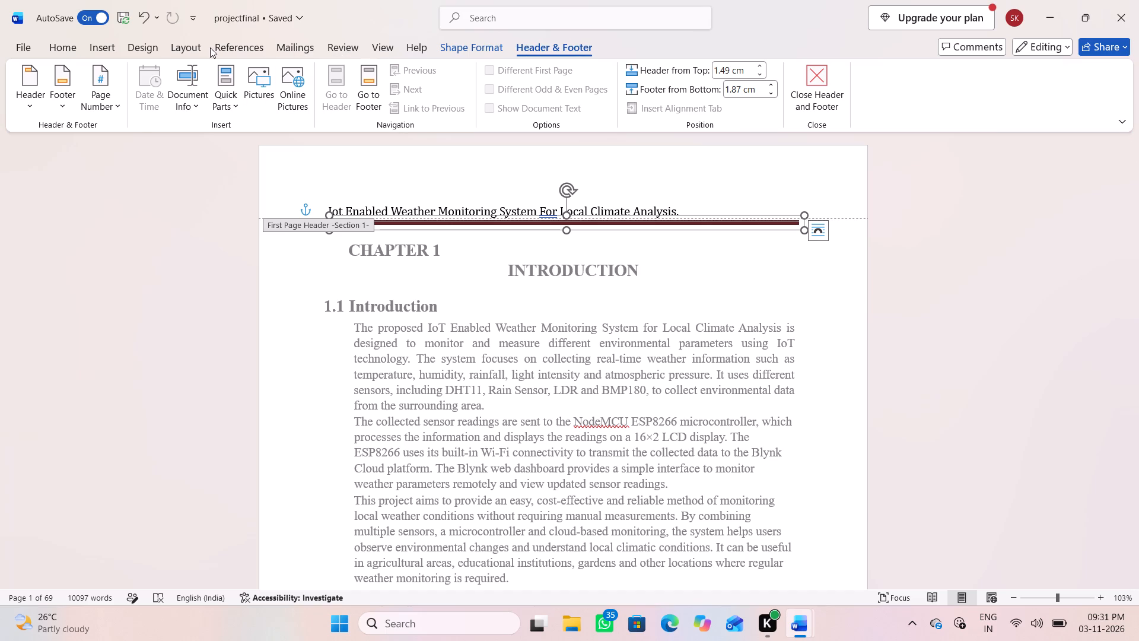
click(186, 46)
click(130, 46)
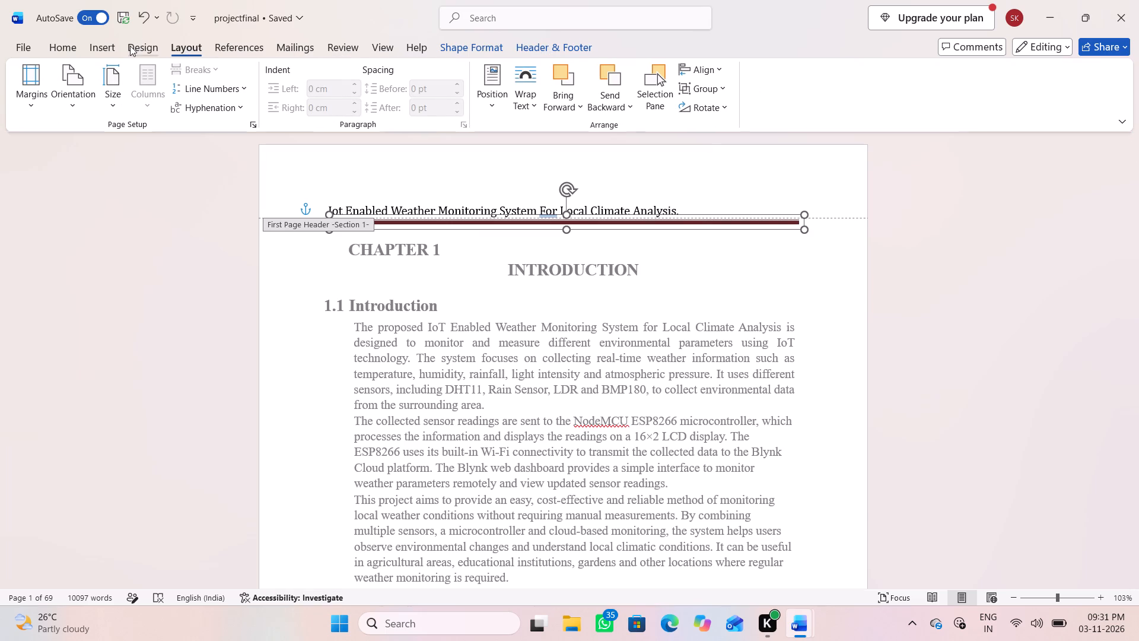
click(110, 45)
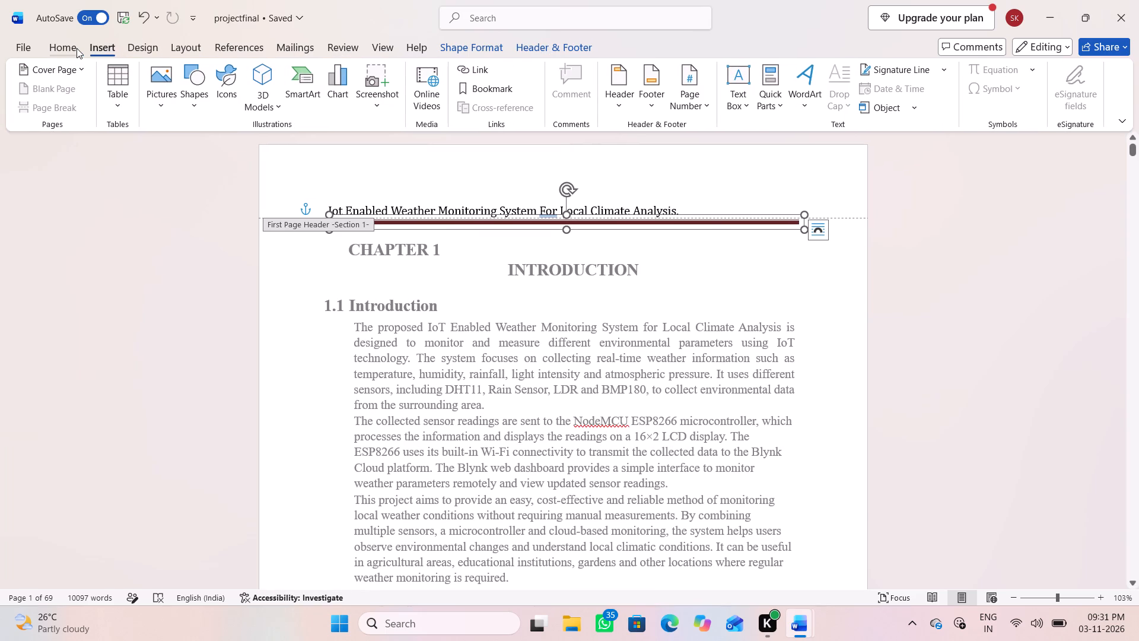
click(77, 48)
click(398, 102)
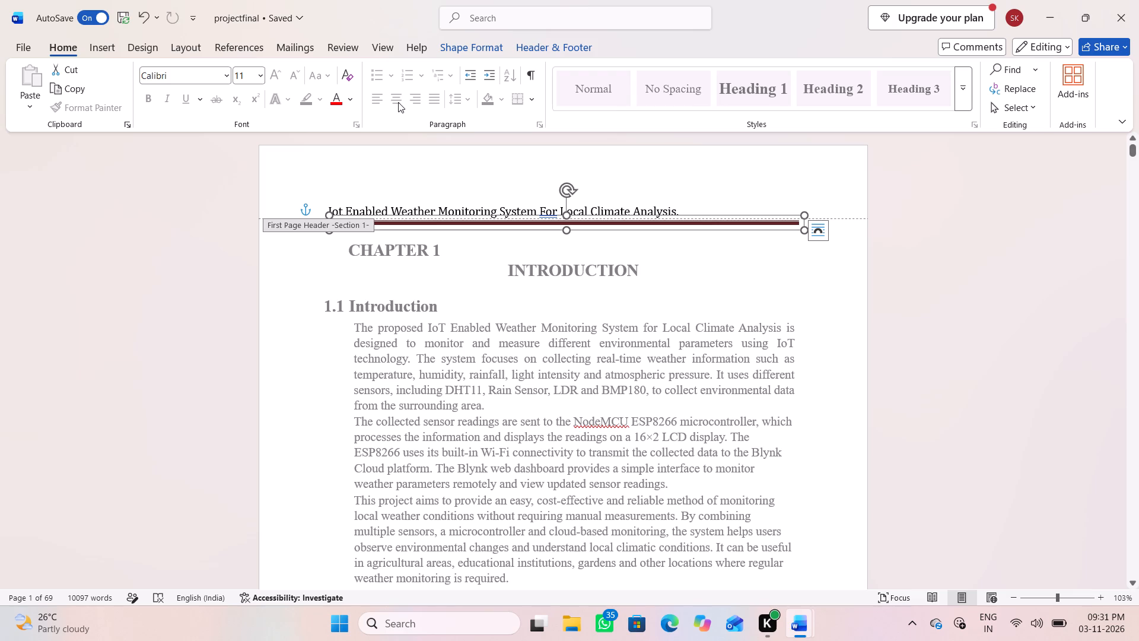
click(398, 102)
Nudge the dark red header line a little further right and slightly down, clear of the project title.
drag(477, 223, 486, 226)
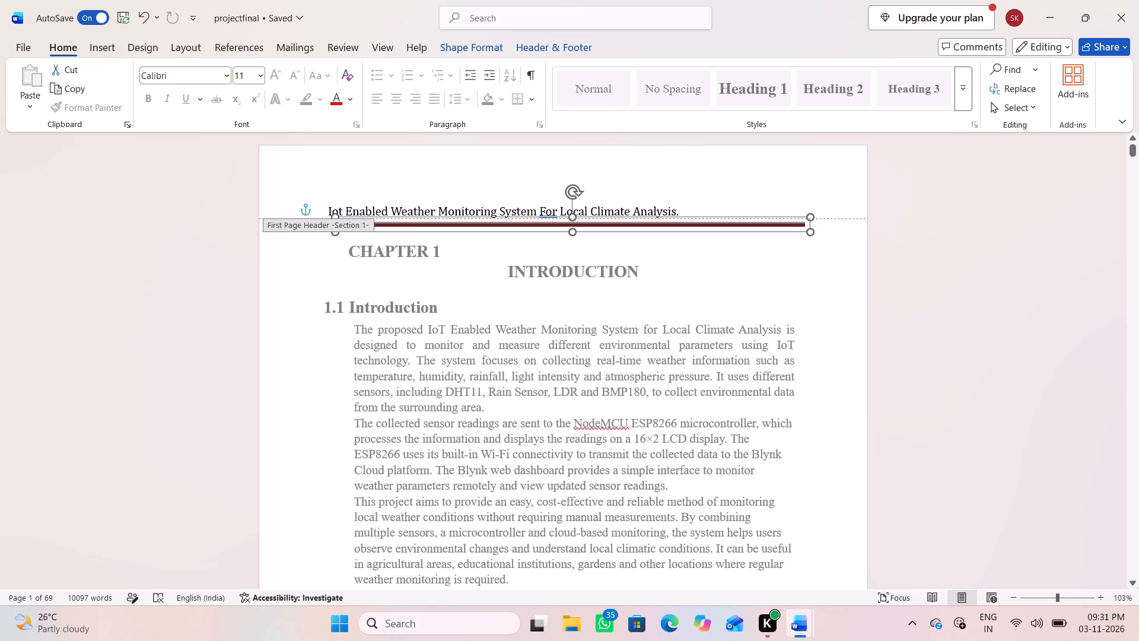
drag(486, 226, 492, 225)
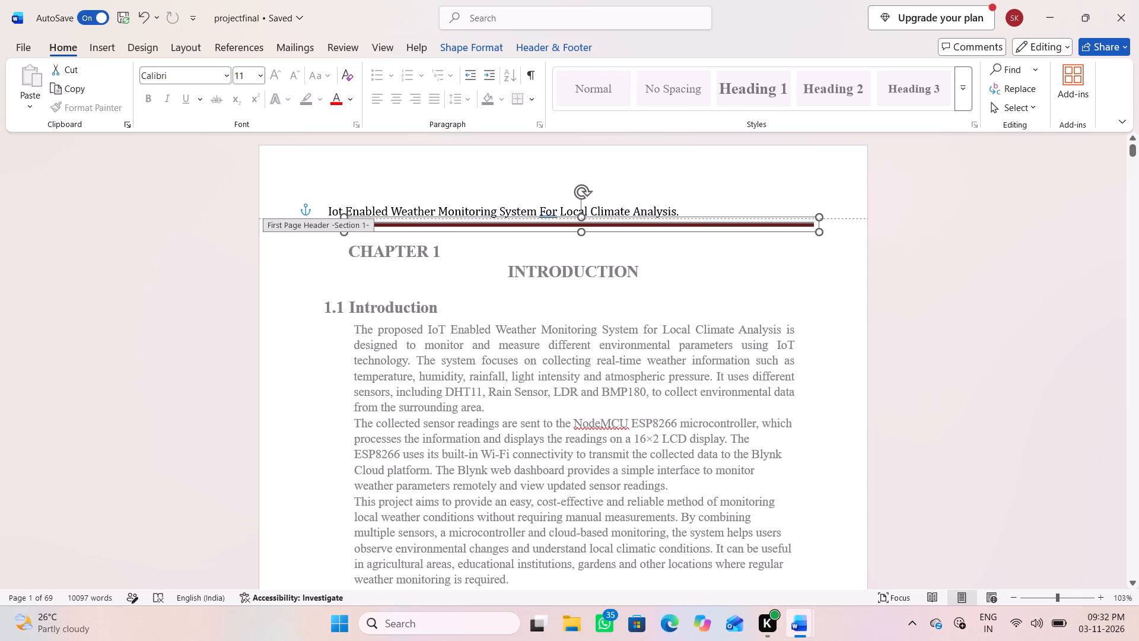
drag(492, 225, 487, 225)
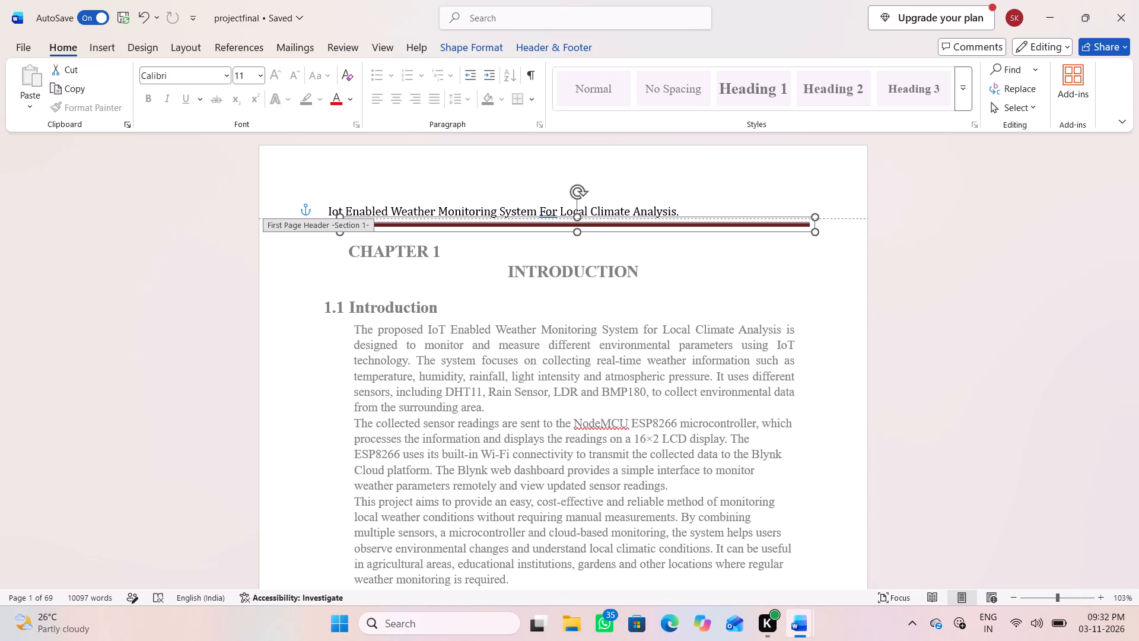
drag(487, 225, 482, 224)
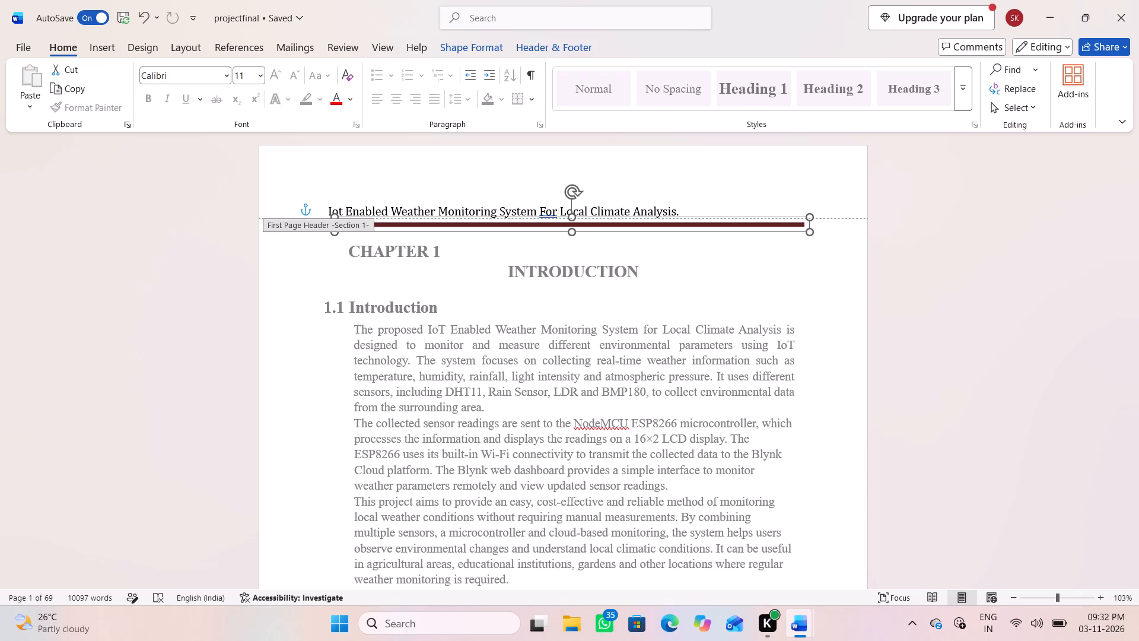
drag(482, 224, 485, 224)
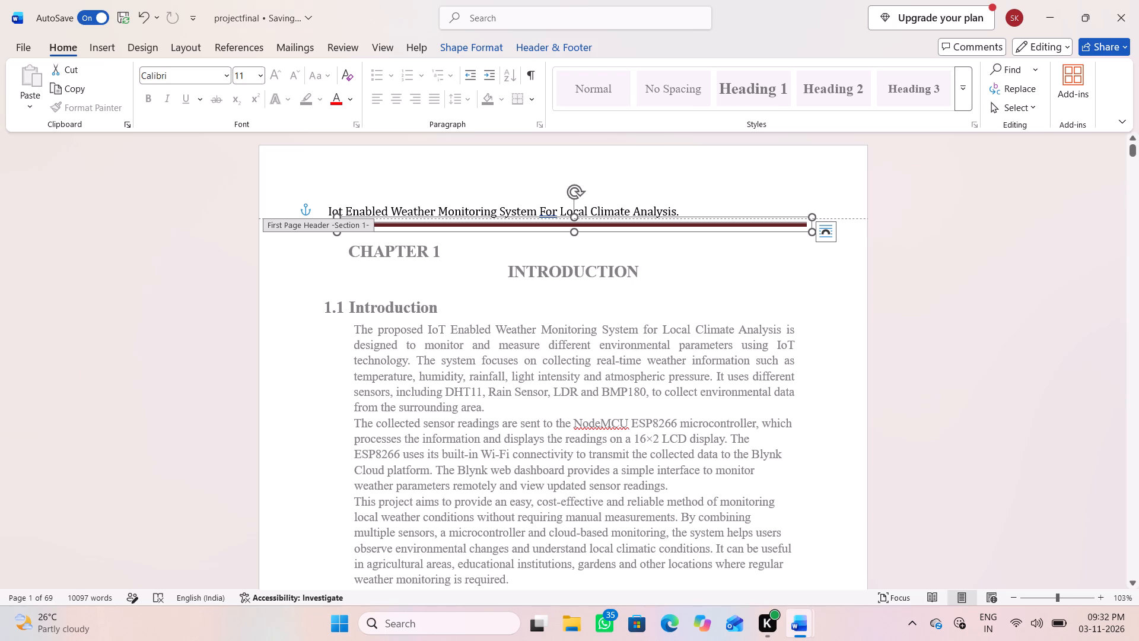
Insert five spaces before the project title in the header to align its start with the line, and return to the body text.
click(330, 208)
key(space)
key(space)
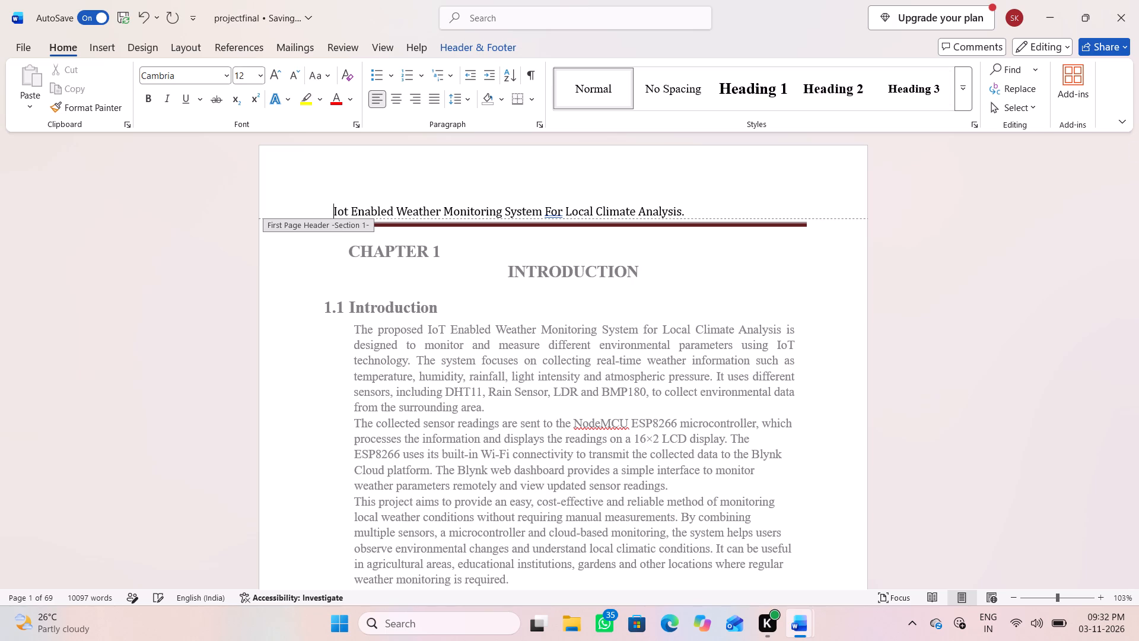
key(space)
key(space)
click(426, 278)
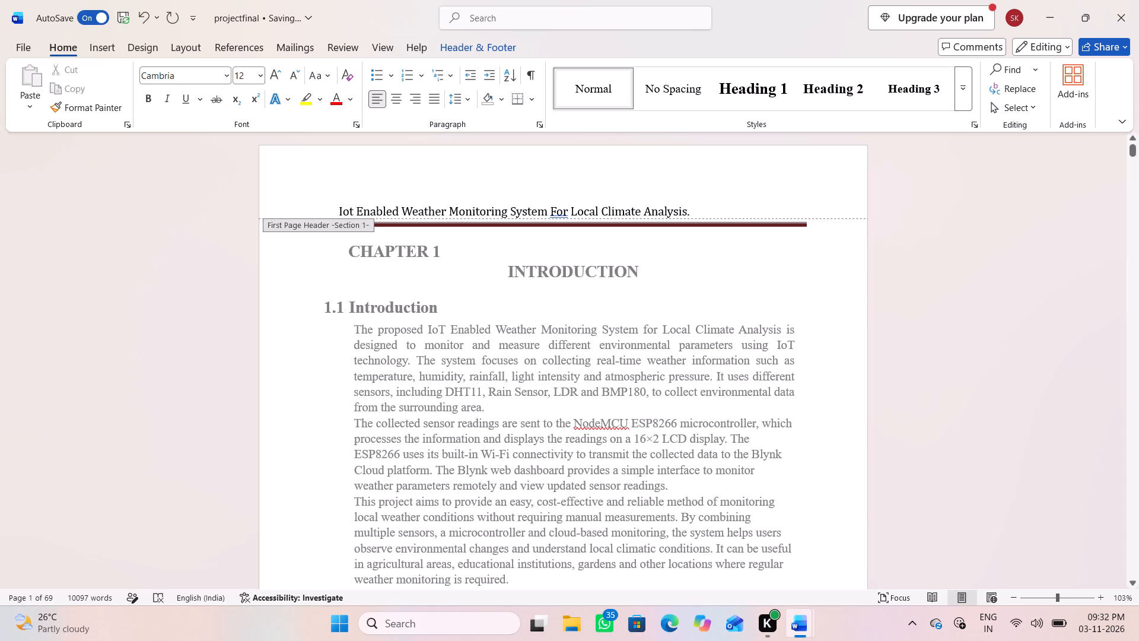
key(space)
double_click(535, 346)
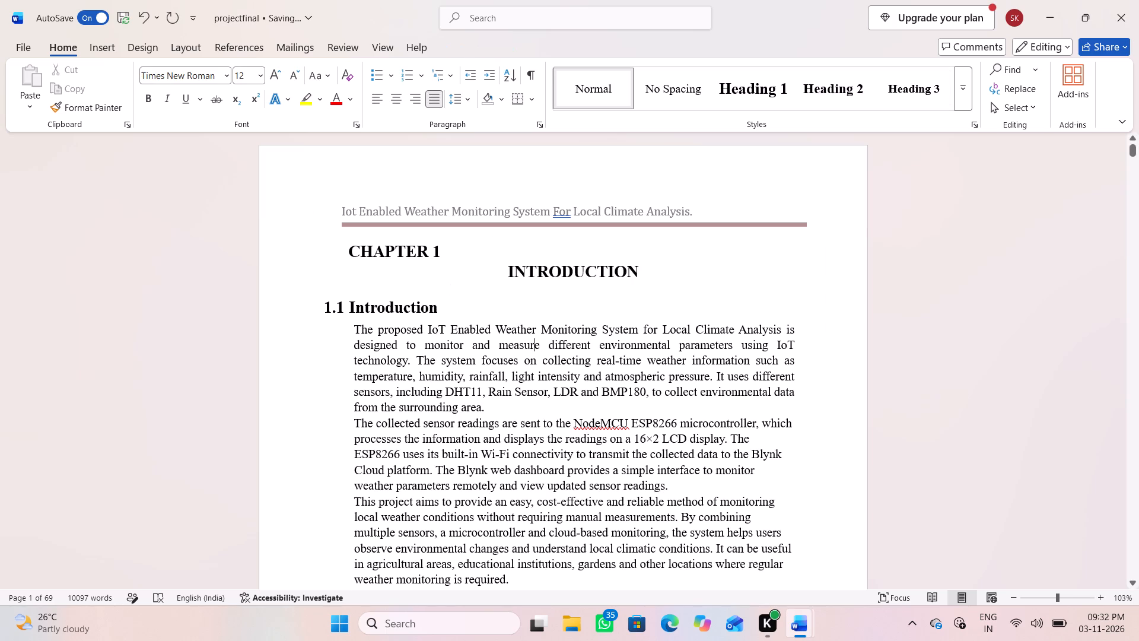
Insert one more space before the project title in the first-page header, and return to the body text.
double_click(342, 208)
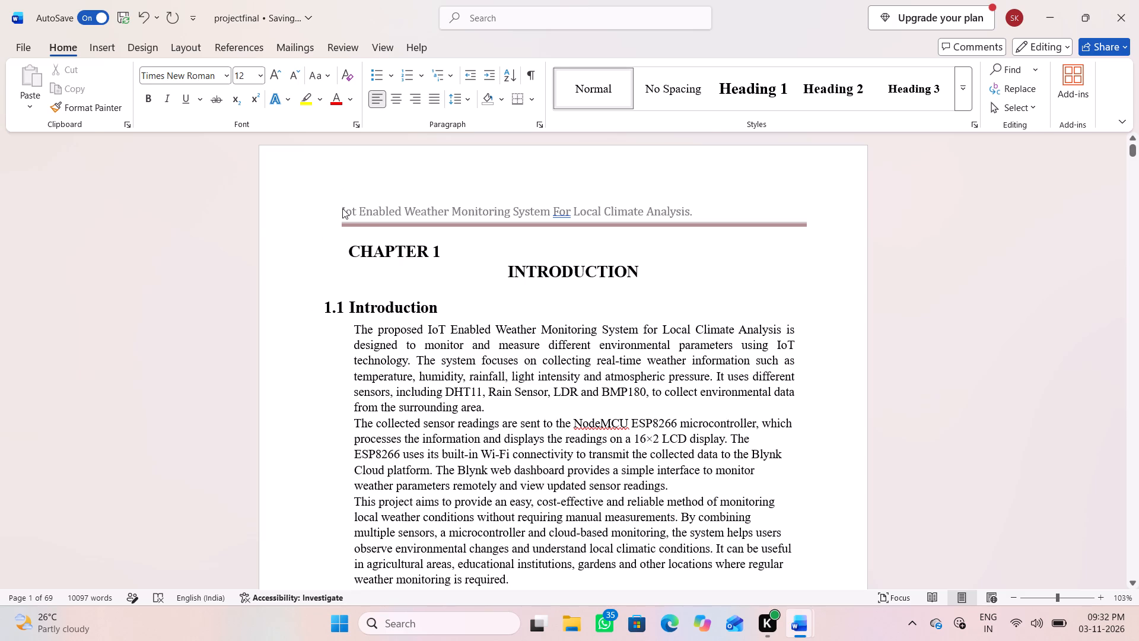
click(342, 208)
click(342, 208)
key(space)
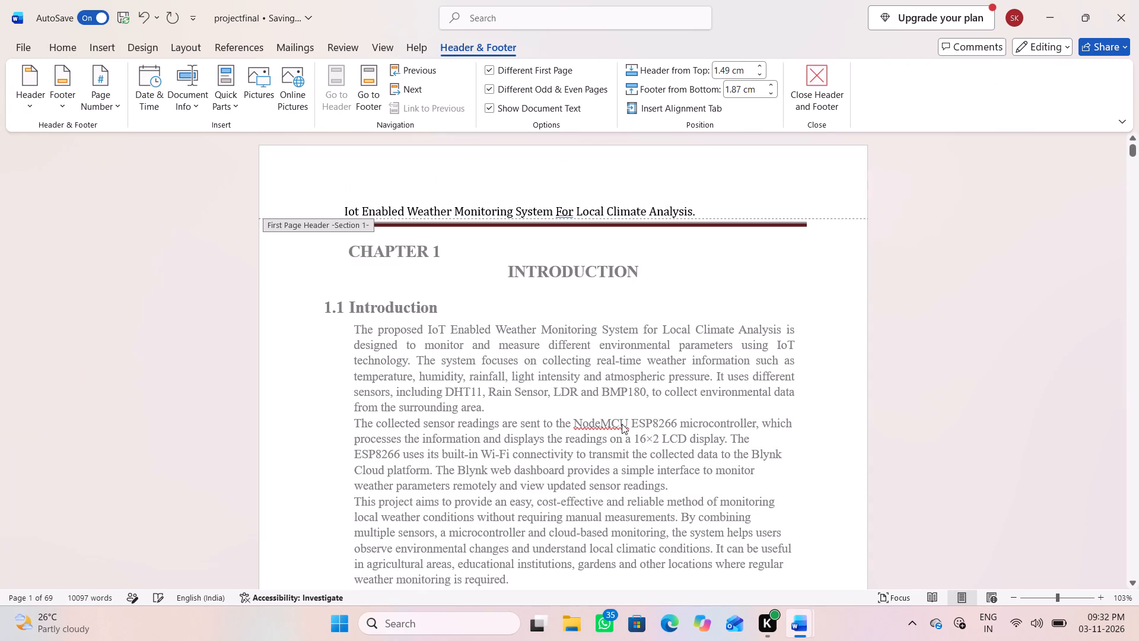
double_click(622, 423)
click(606, 449)
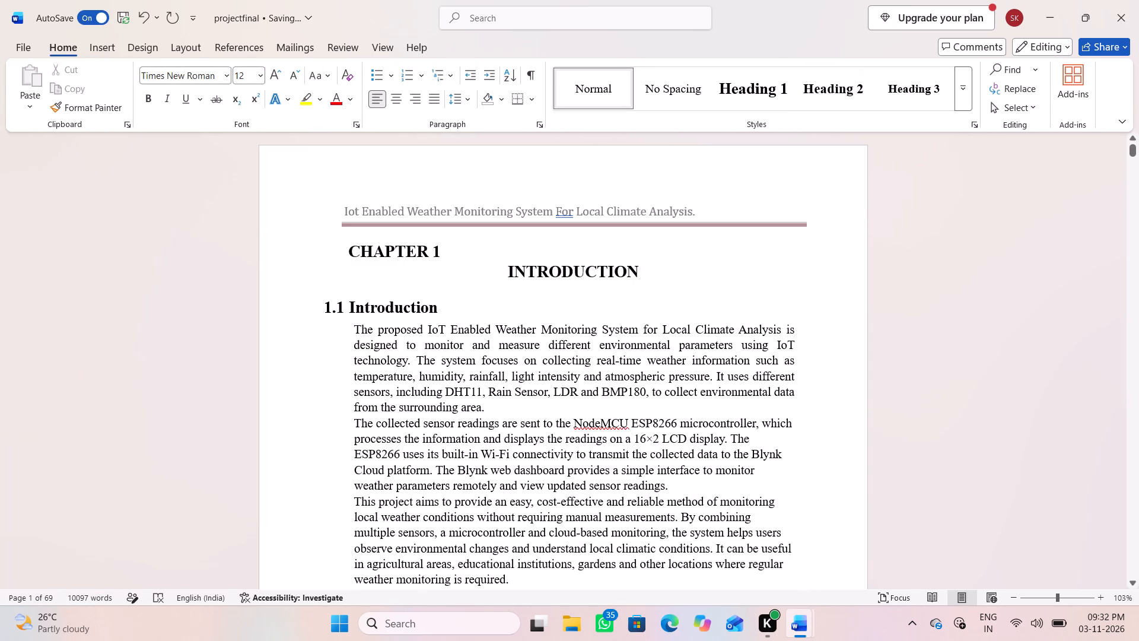
click(753, 281)
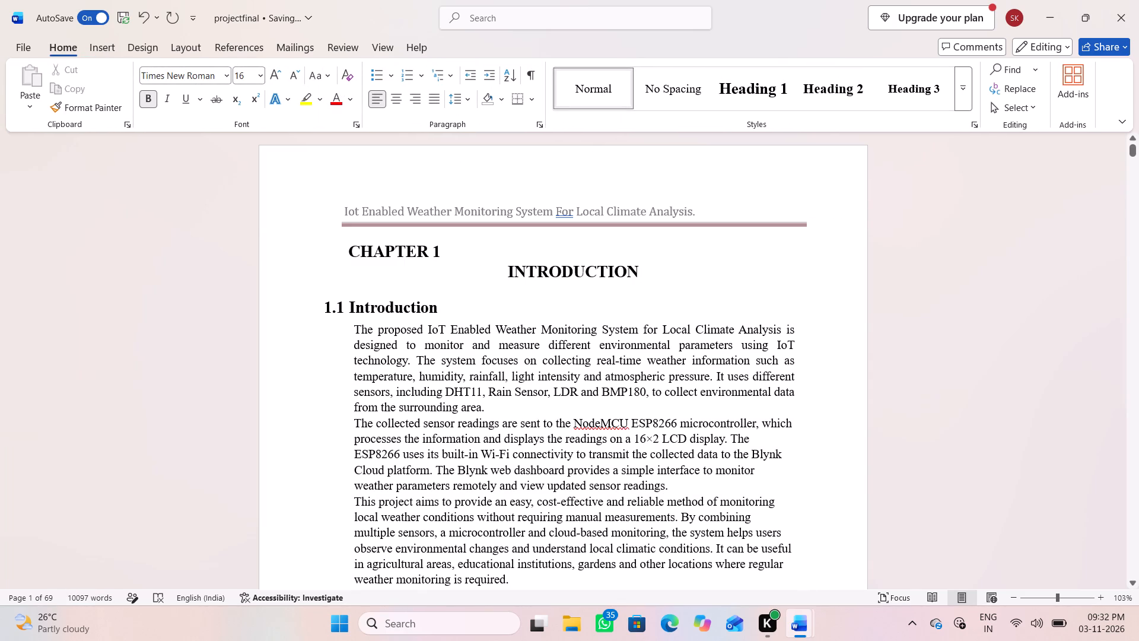
click(769, 381)
Replace the automatic number of the 1.1 Introduction heading with two spaces and a retyped 1.1, indenting the heading above its paragraph.
click(348, 306)
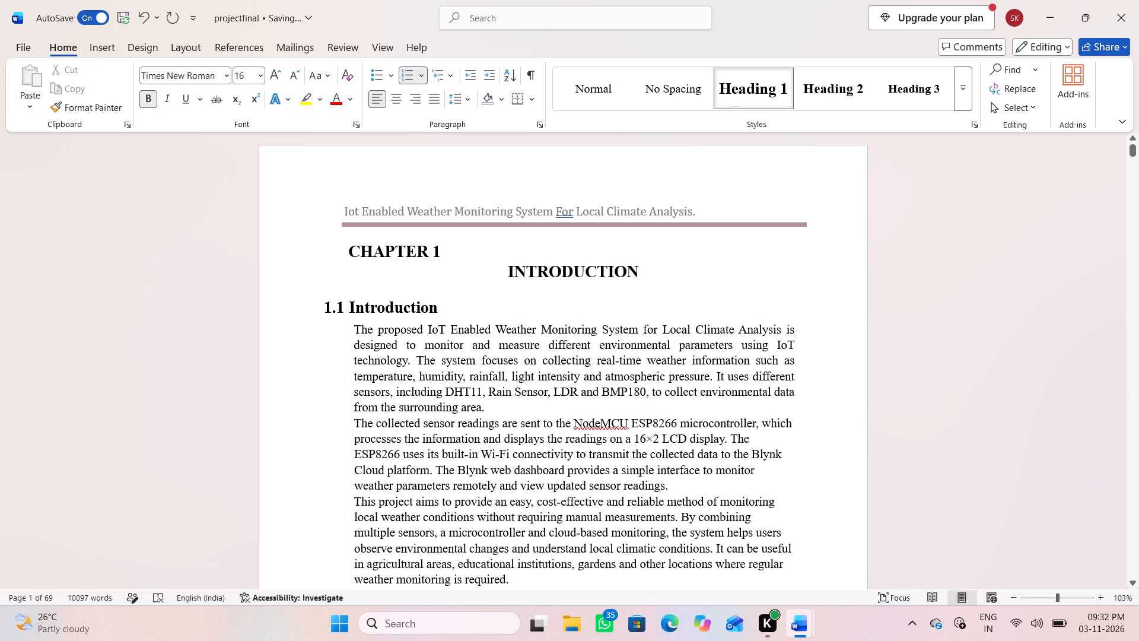
key(BackSpace)
key(space)
key(space)
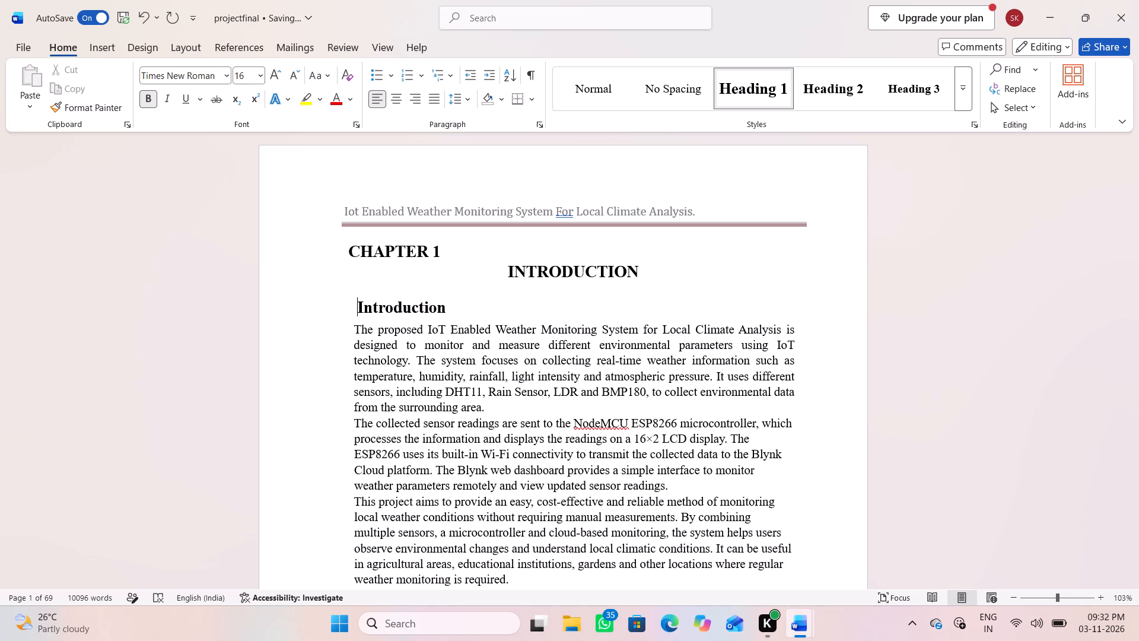
text(1.1)
key(space)
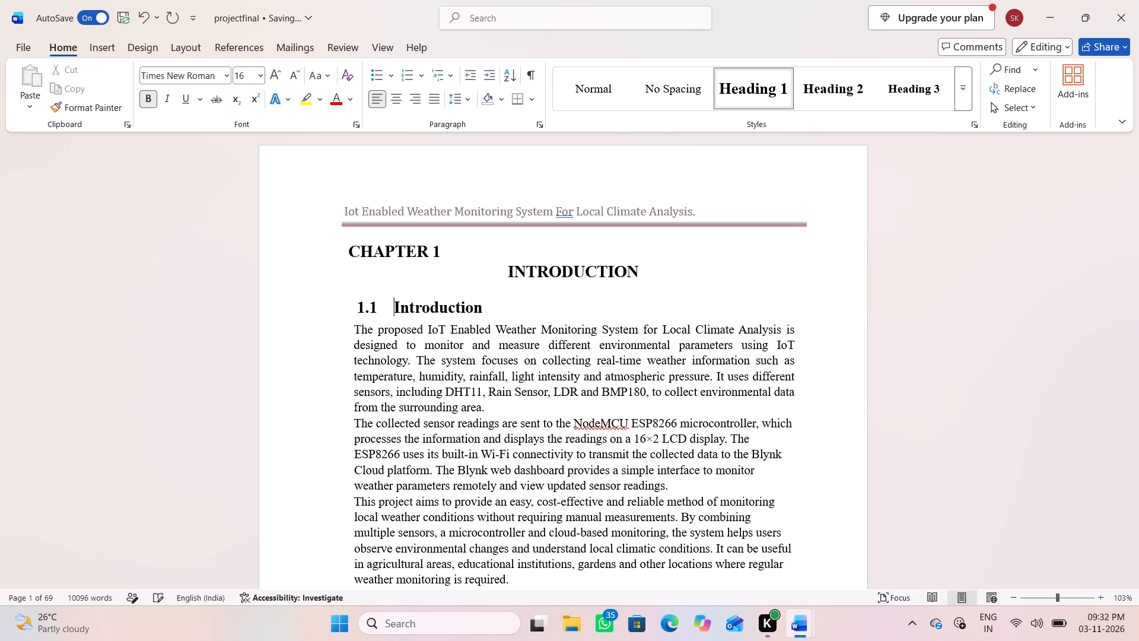
key(BackSpace)
key(ctrl+z)
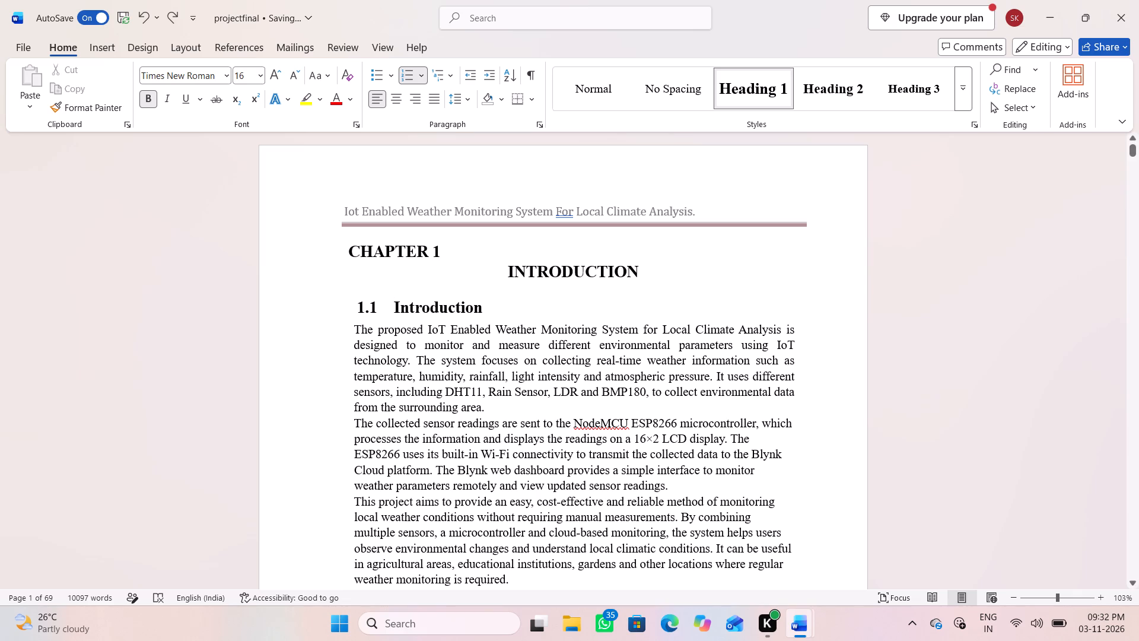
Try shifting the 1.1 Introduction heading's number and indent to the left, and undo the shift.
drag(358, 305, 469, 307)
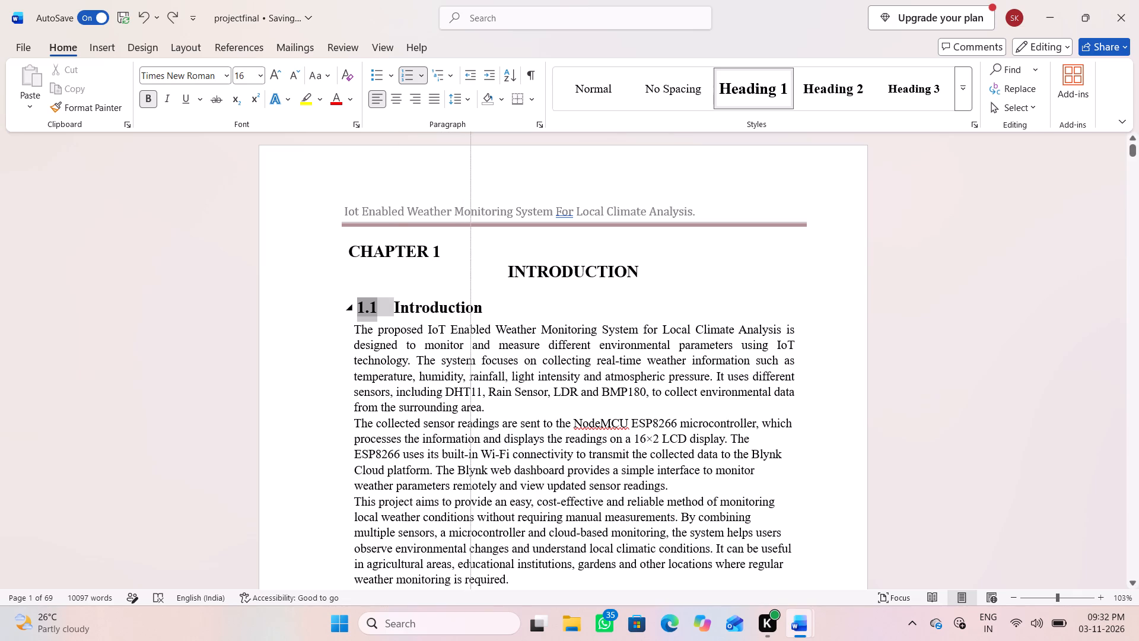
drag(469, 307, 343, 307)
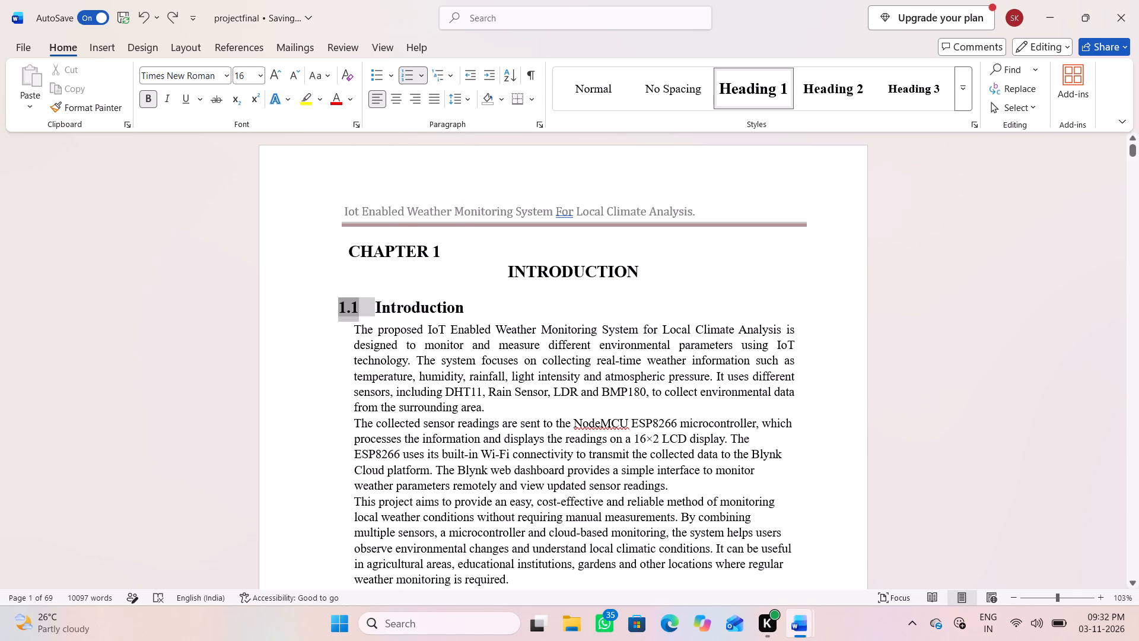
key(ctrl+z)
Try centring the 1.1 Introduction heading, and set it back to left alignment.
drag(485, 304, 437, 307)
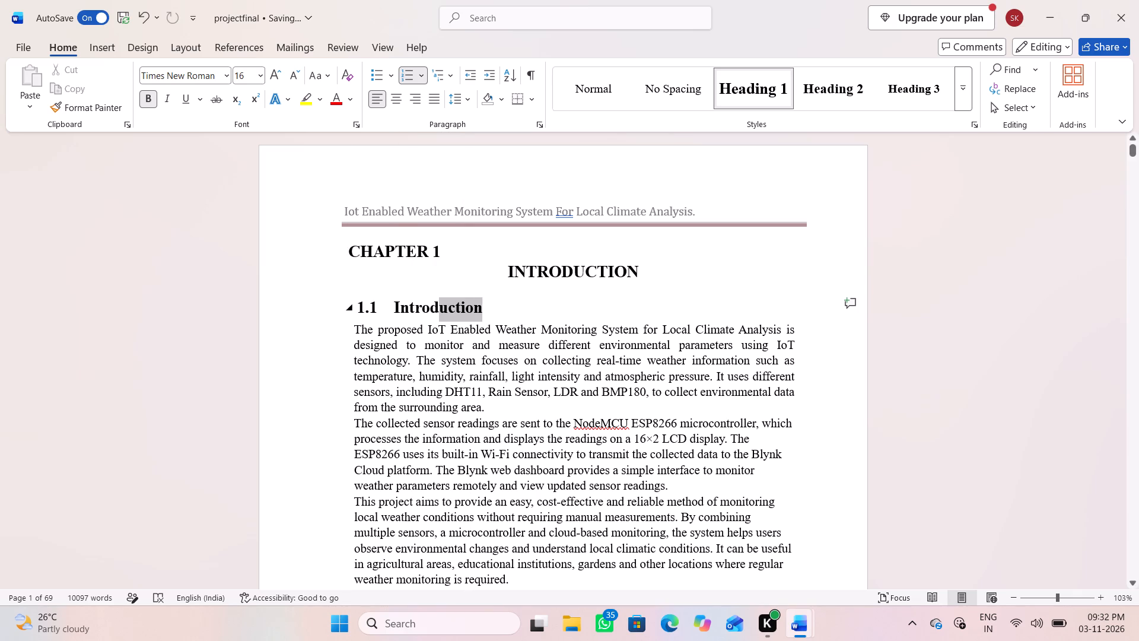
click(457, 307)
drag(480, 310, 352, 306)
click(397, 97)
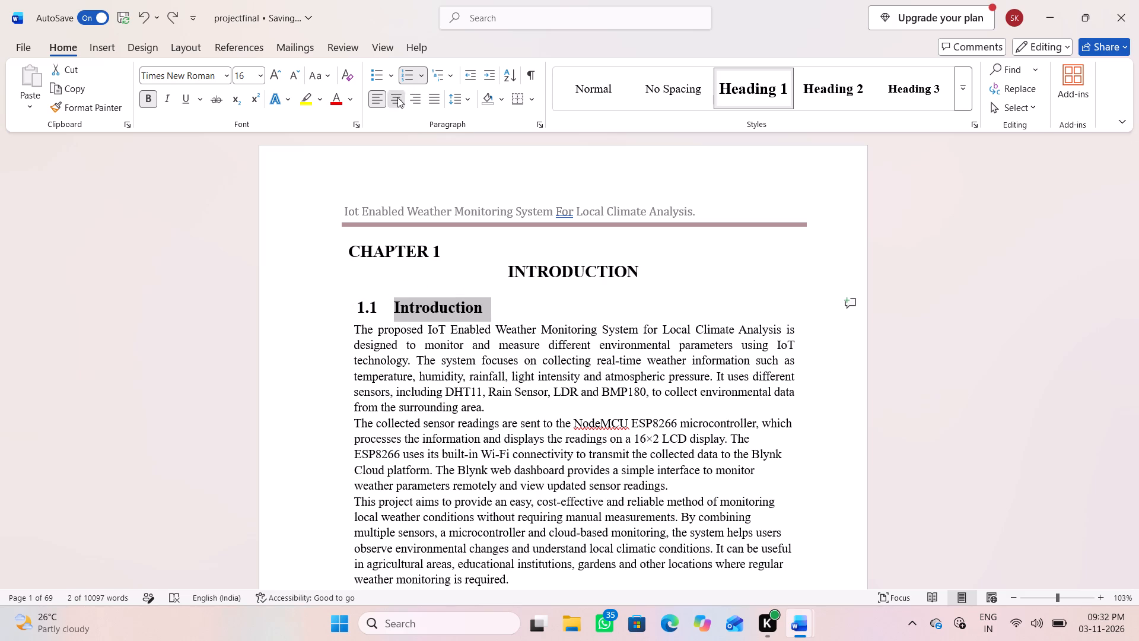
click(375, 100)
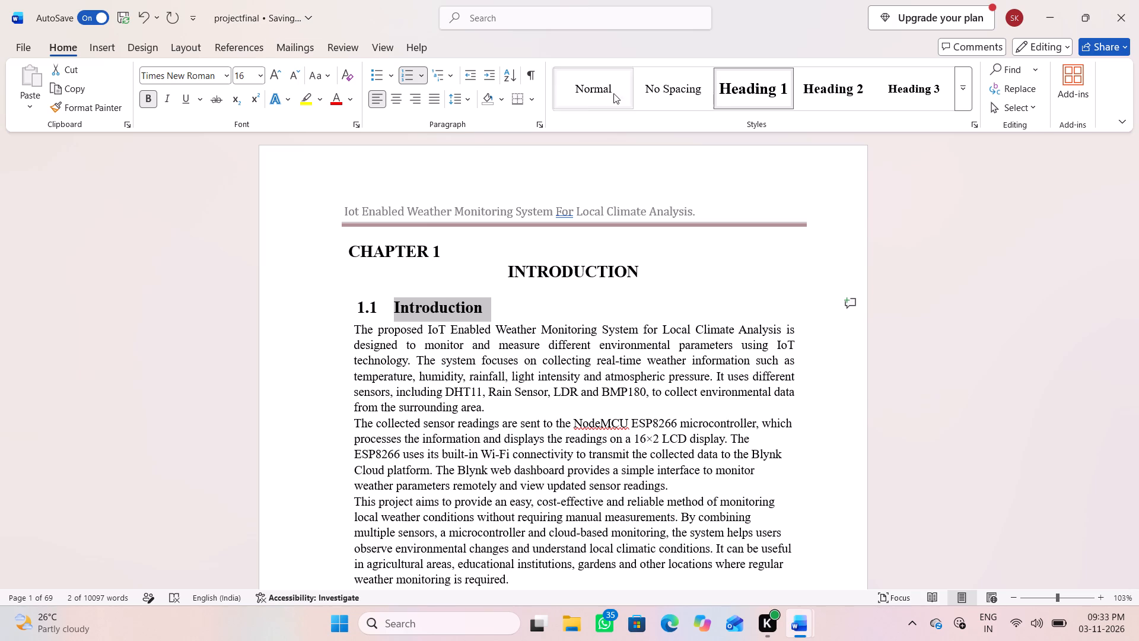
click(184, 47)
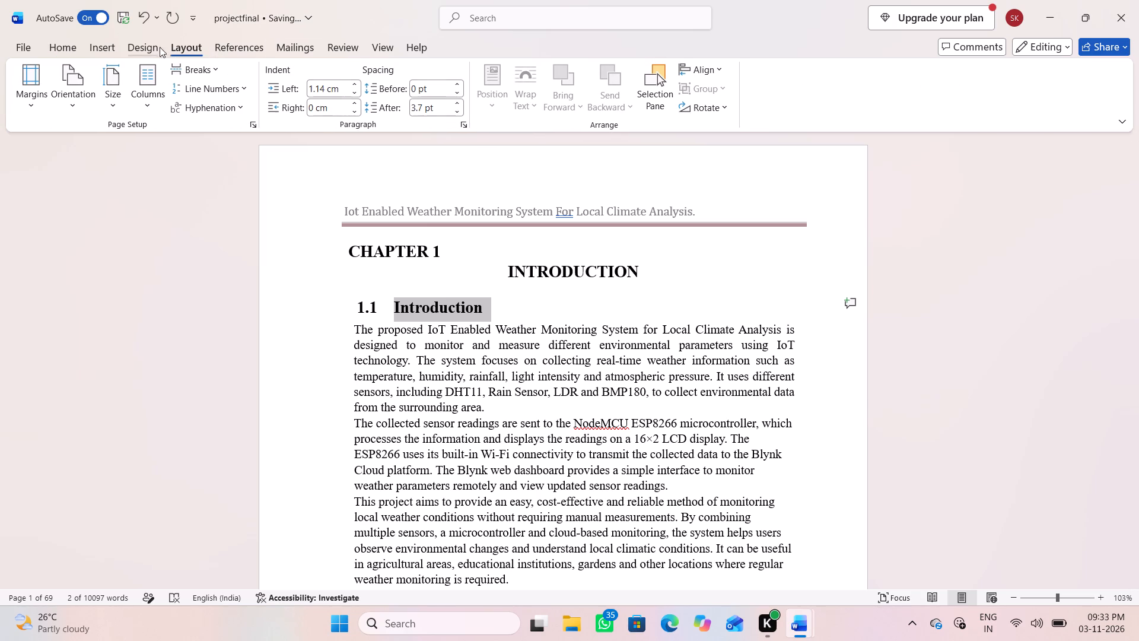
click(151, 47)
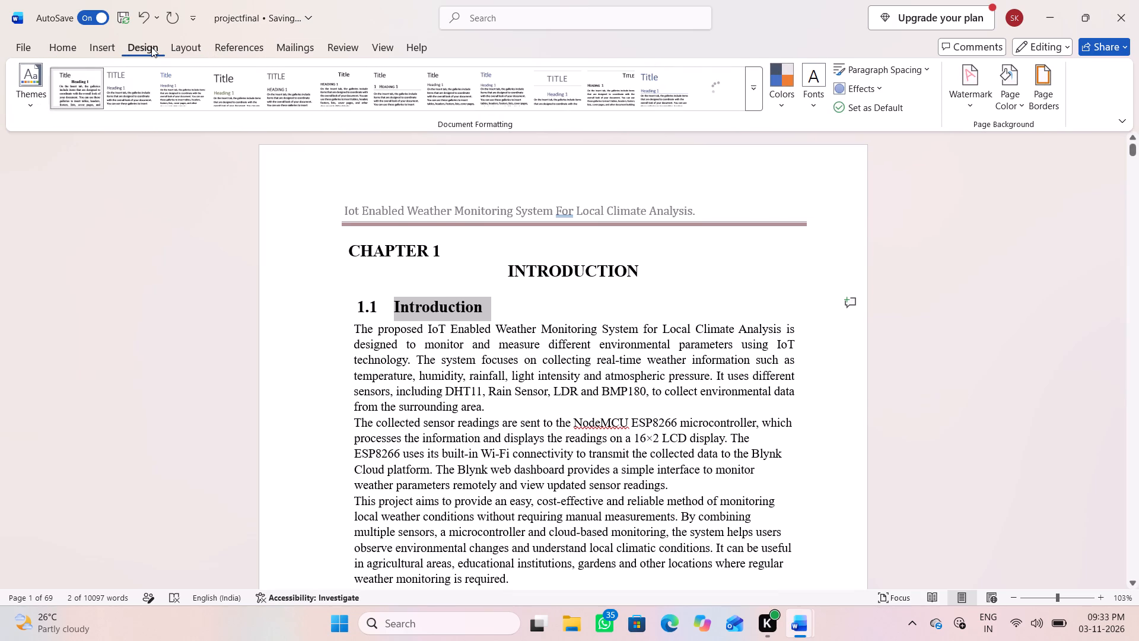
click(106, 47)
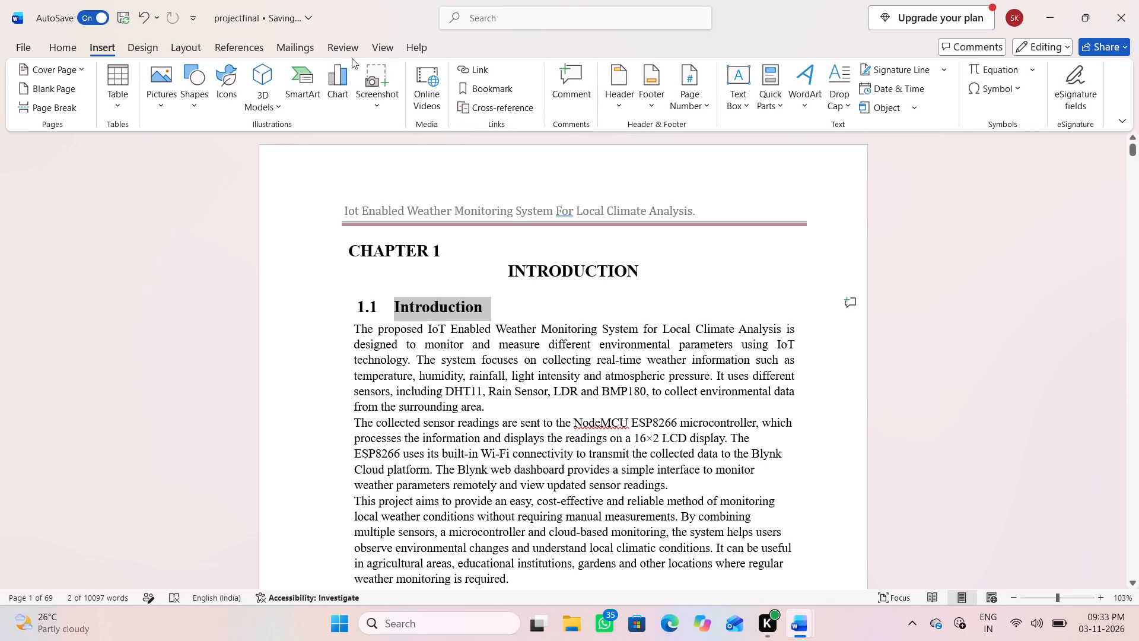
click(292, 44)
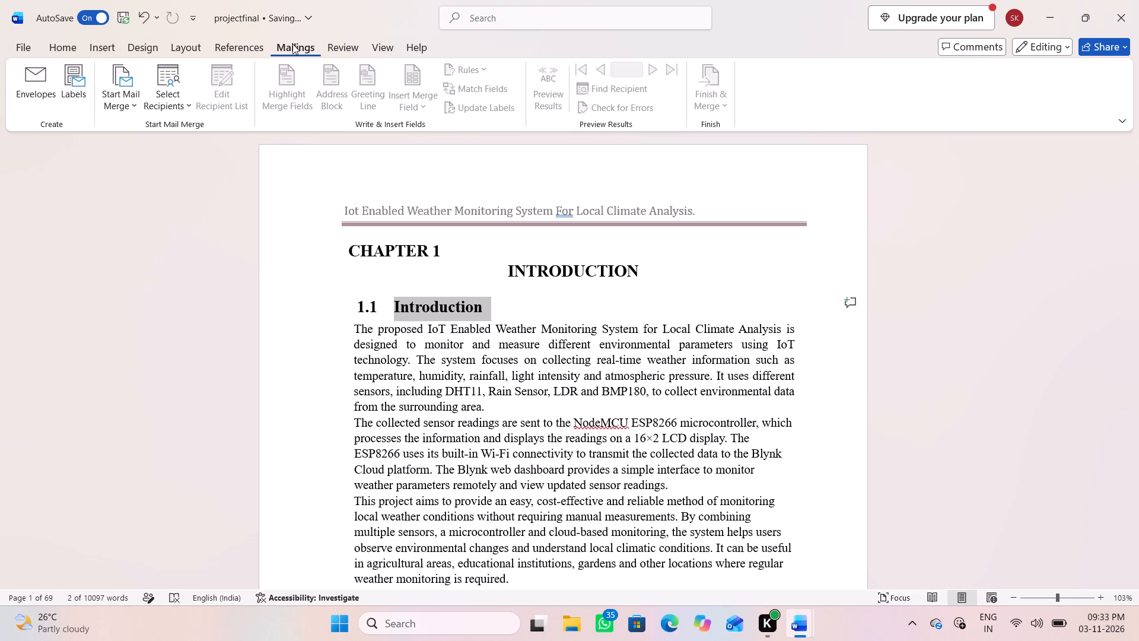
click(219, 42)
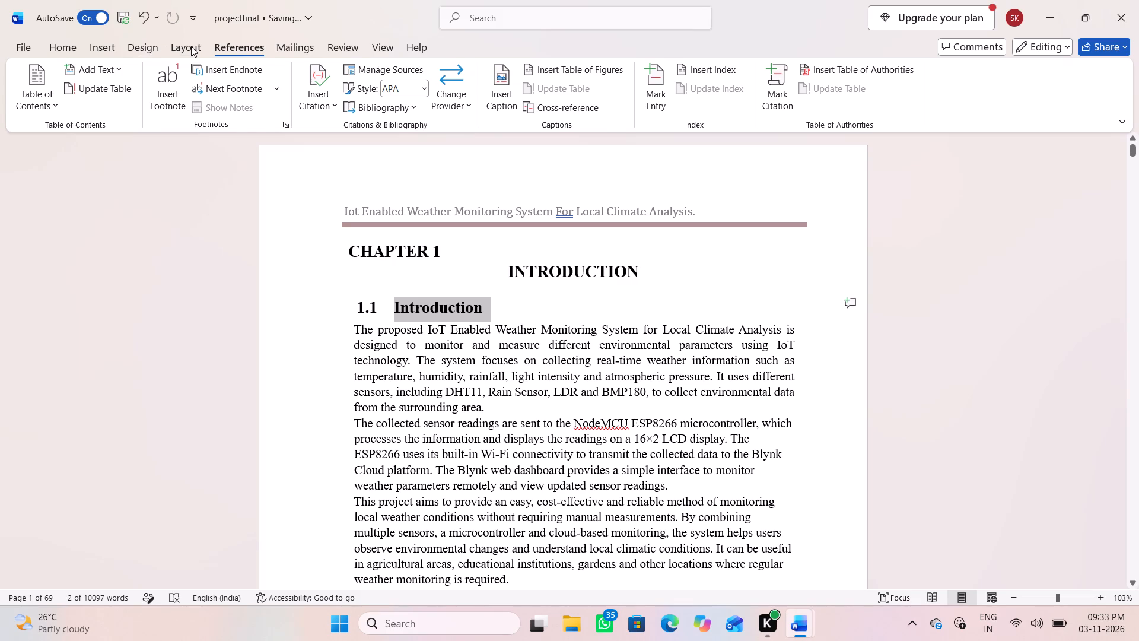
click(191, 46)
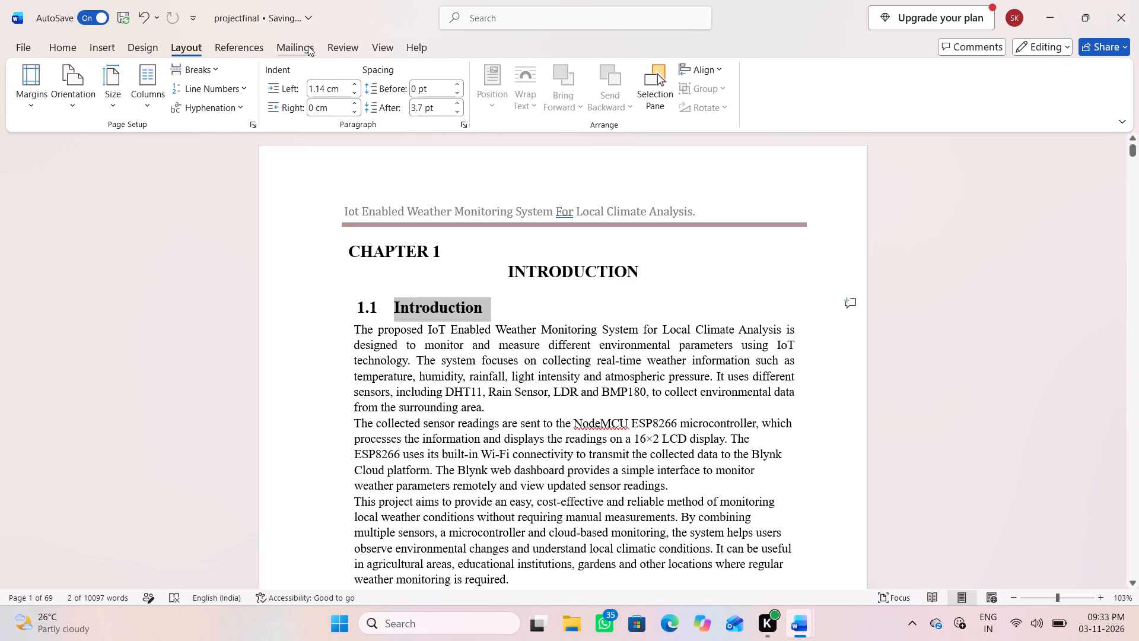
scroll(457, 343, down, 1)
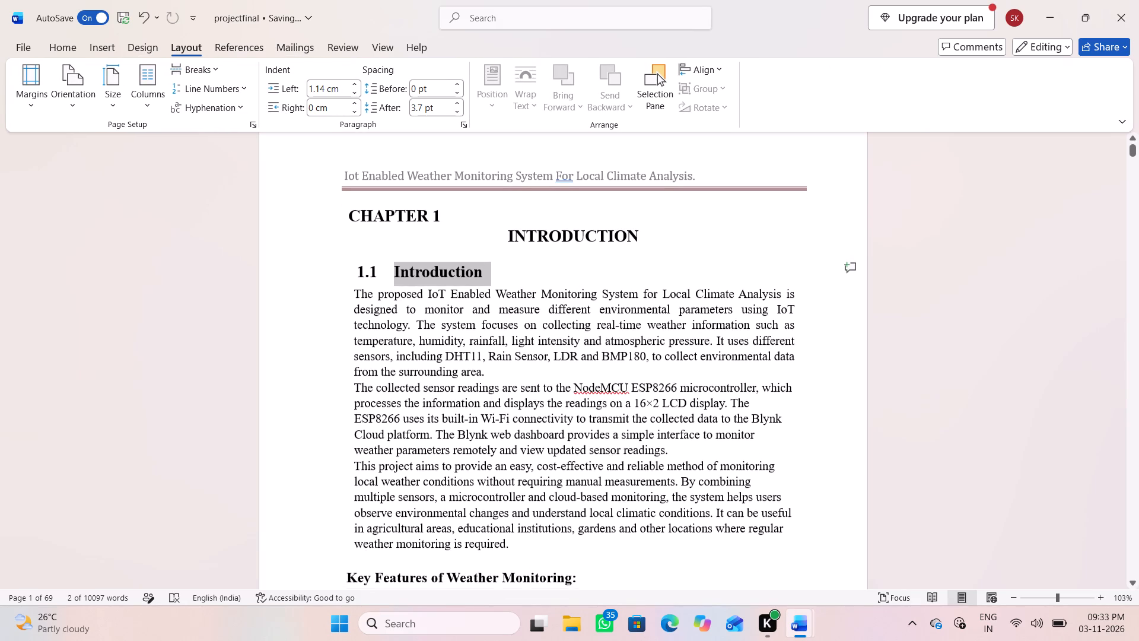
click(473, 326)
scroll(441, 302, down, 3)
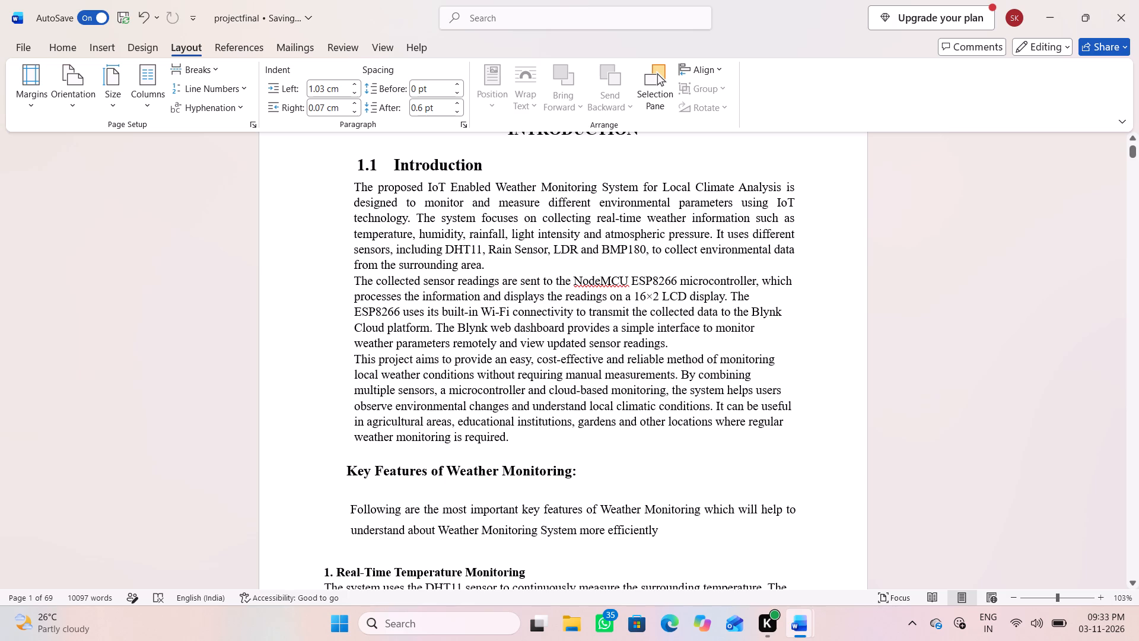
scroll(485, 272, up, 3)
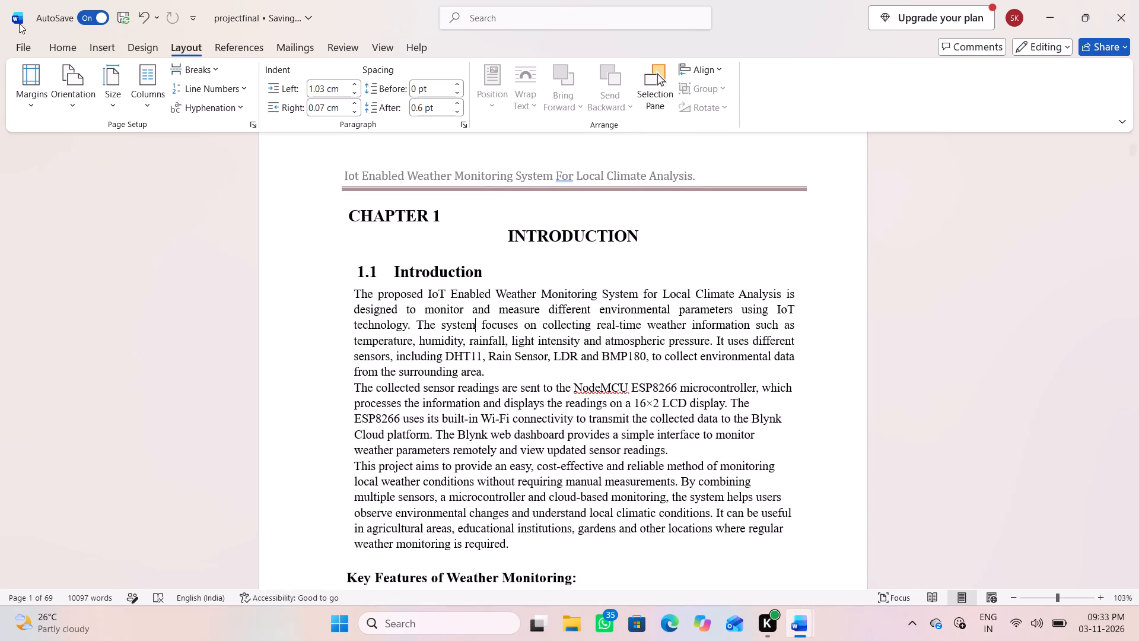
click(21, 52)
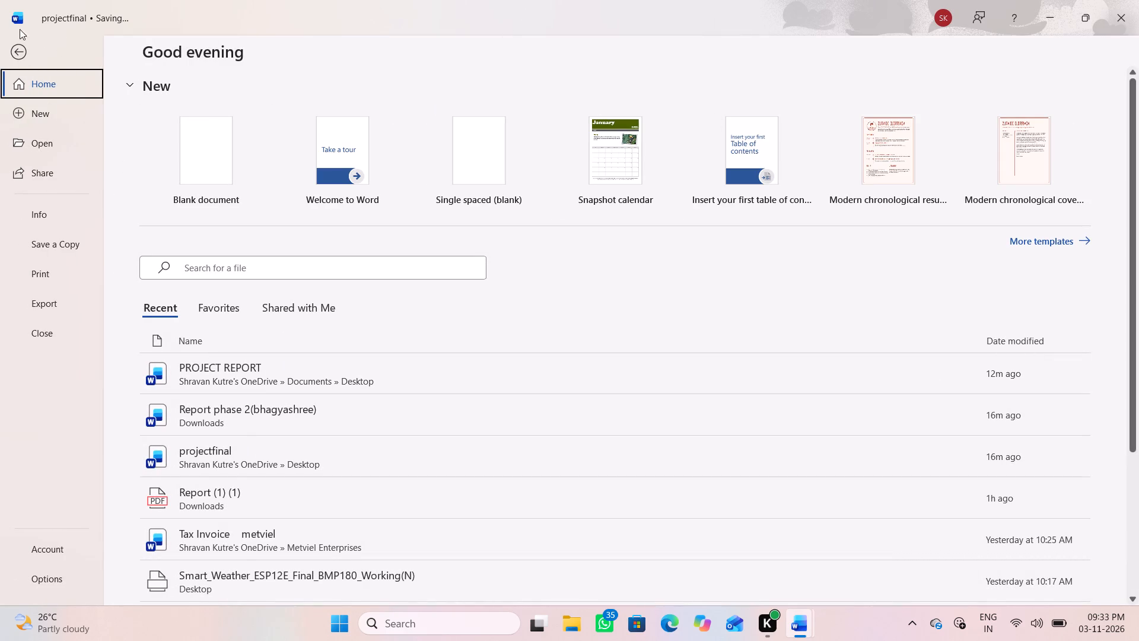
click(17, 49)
Switch to the Report phase 2 reference document and show its Chapter 1 page with vertical page movement at 93% zoom.
key(alt+Tab)
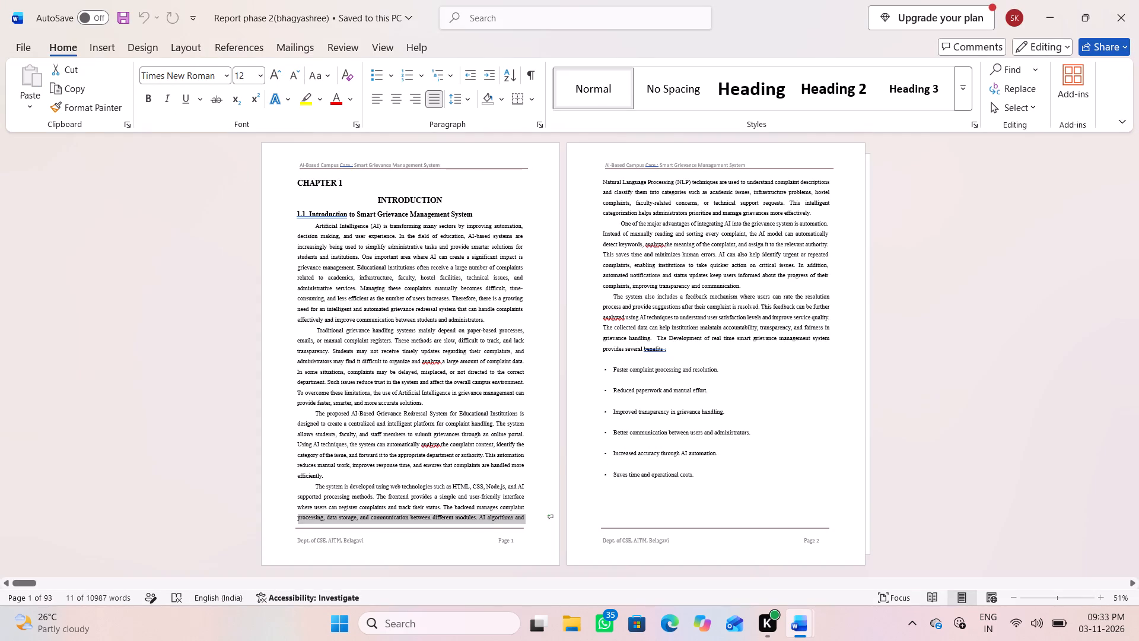
scroll(377, 277, up, 9)
click(383, 47)
click(289, 92)
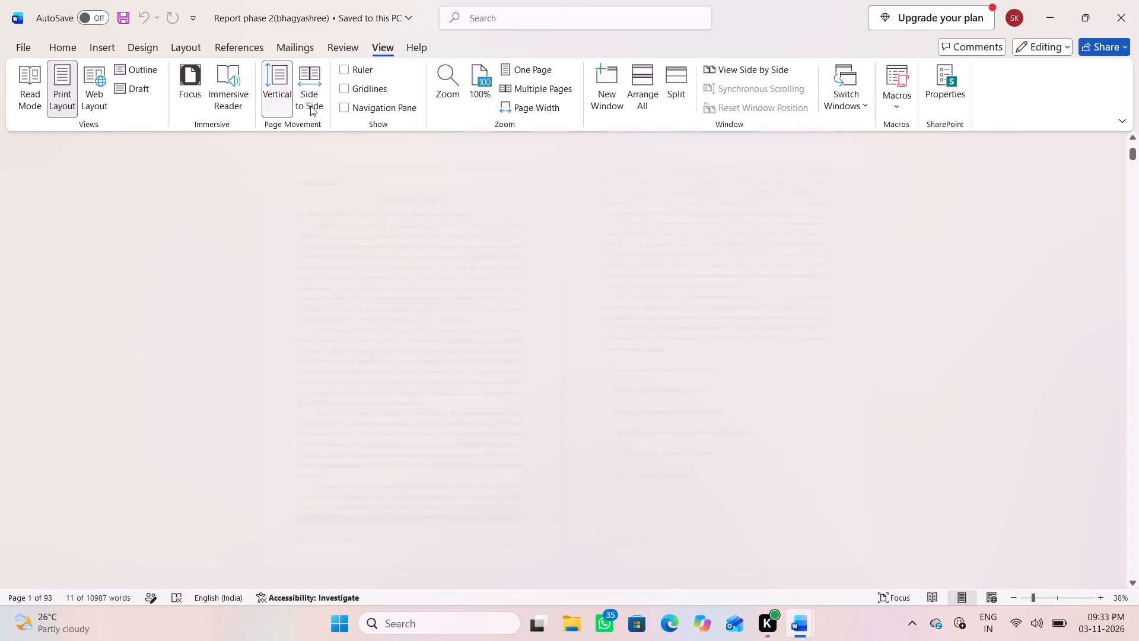
scroll(519, 293, up, 4)
ctrl+scroll(519, 293, up, 4)
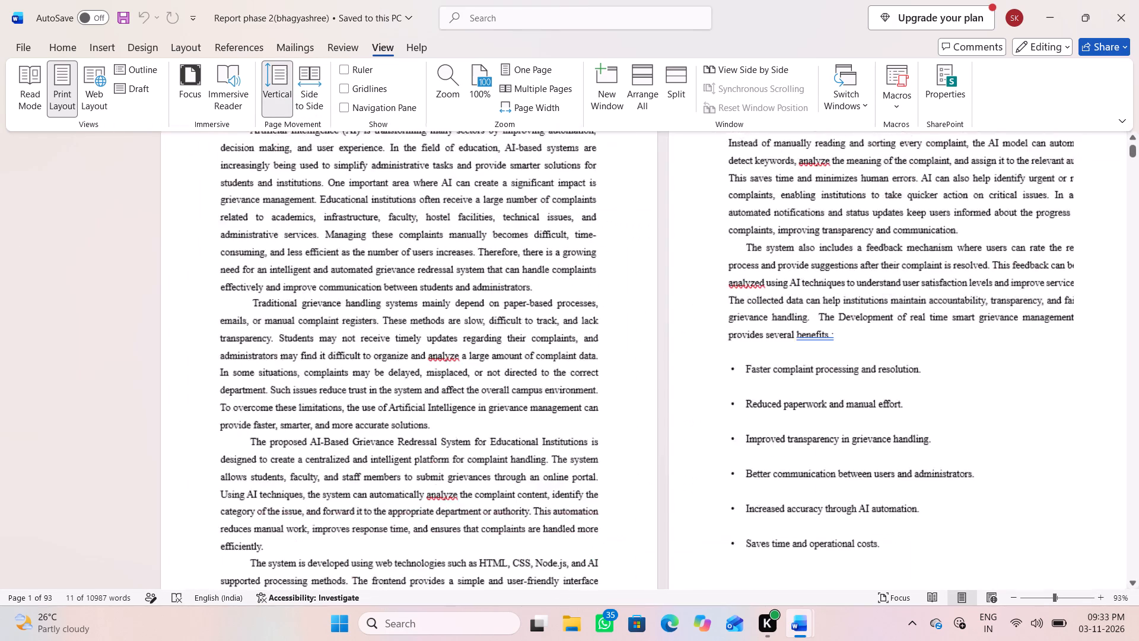
scroll(519, 293, up, 11)
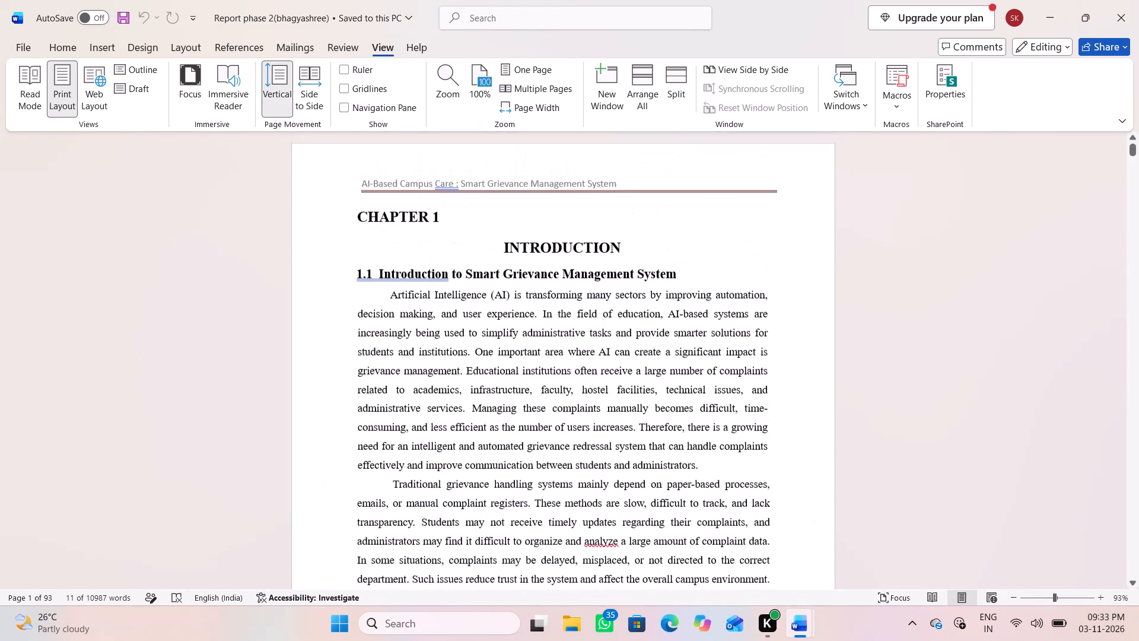
Open the reference report's header and select its title and line to examine how they align with the CHAPTER 1 heading.
click(361, 188)
double_click(362, 171)
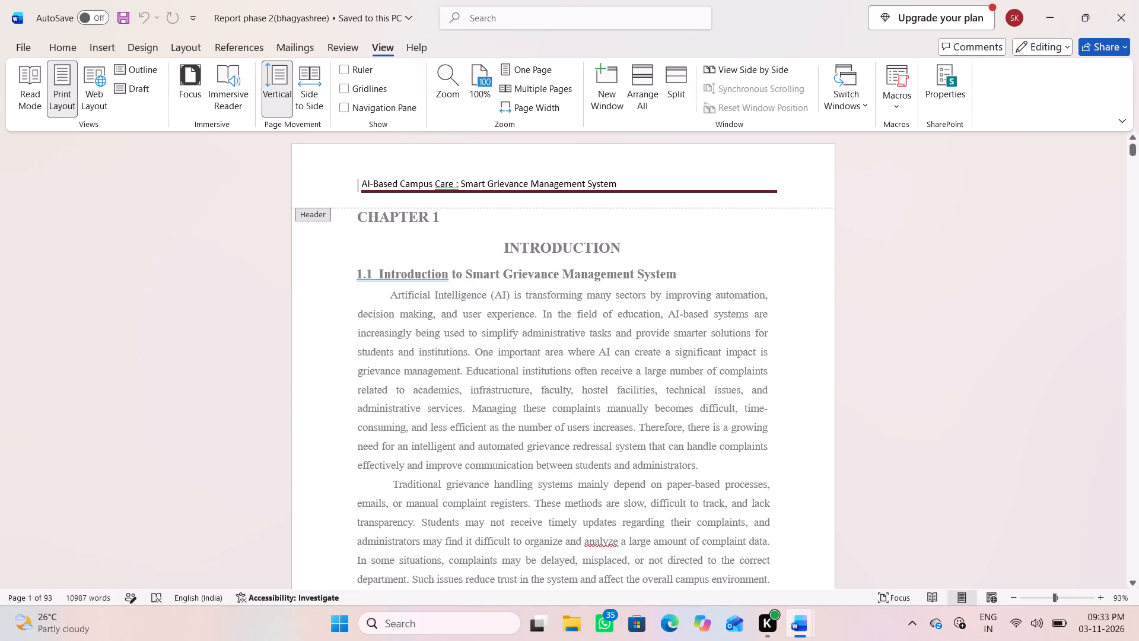
click(356, 262)
click(361, 294)
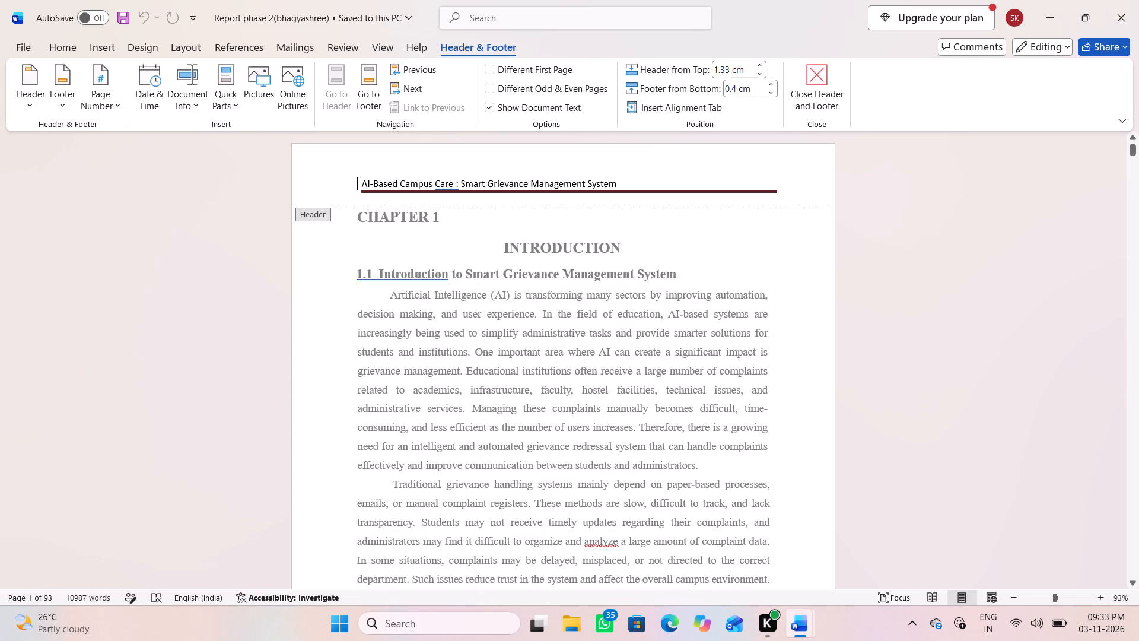
scroll(371, 126, up, 4)
drag(359, 156, 362, 212)
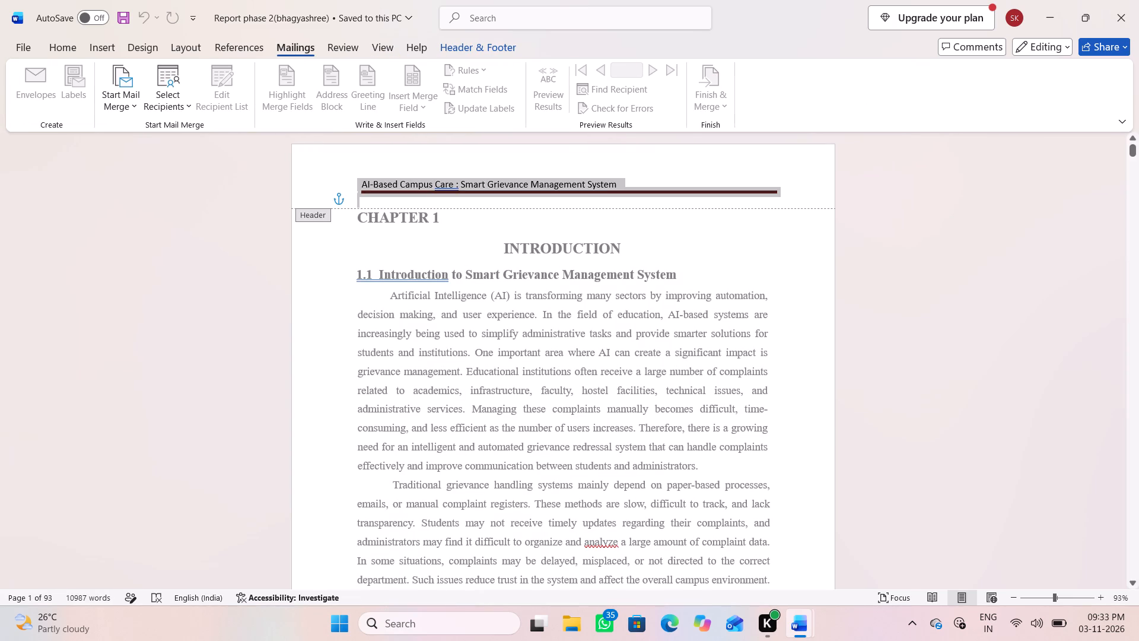
Examine how the reference report's Chapter 1 headings and body paragraphs line up, including the page footer and second page.
drag(362, 212, 362, 231)
triple_click(364, 278)
click(361, 298)
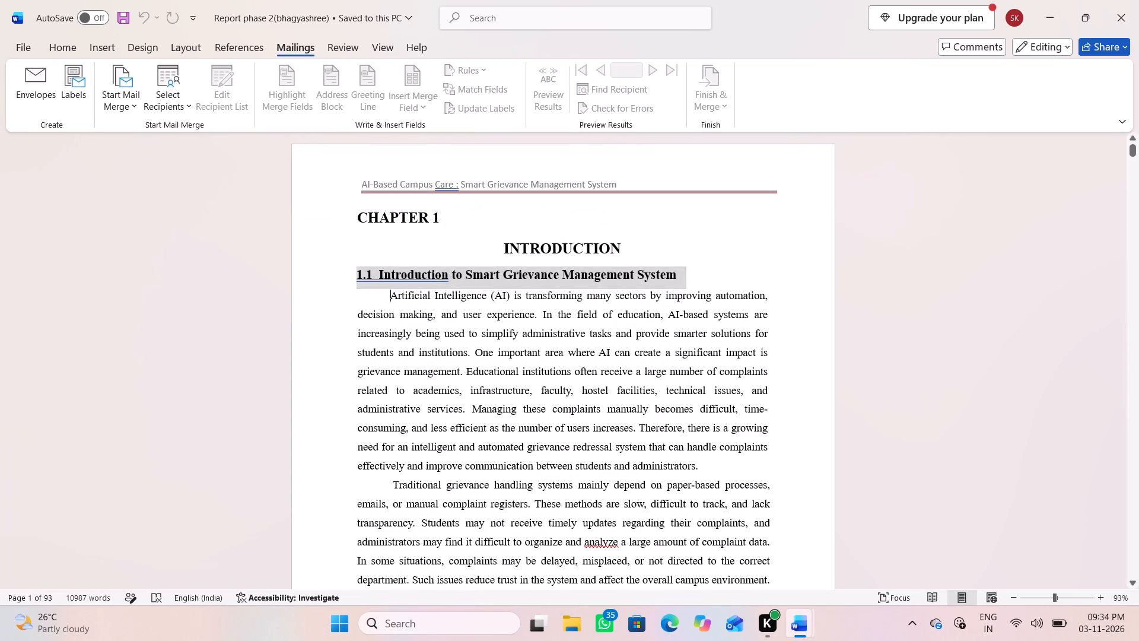
drag(361, 310, 343, 512)
click(324, 352)
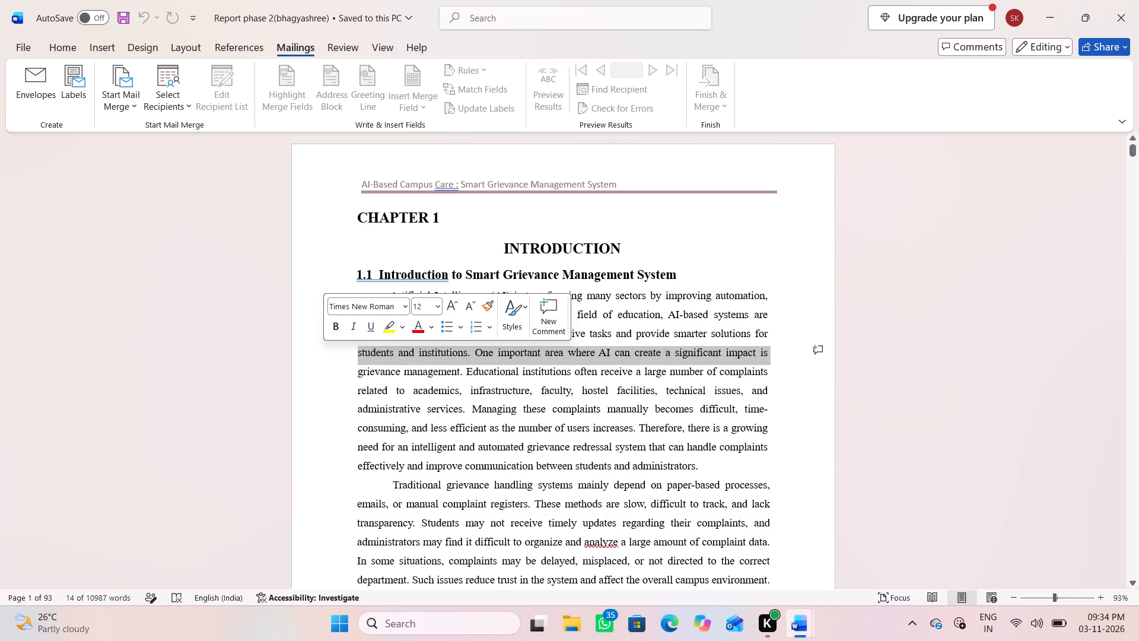
scroll(377, 377, down, 16)
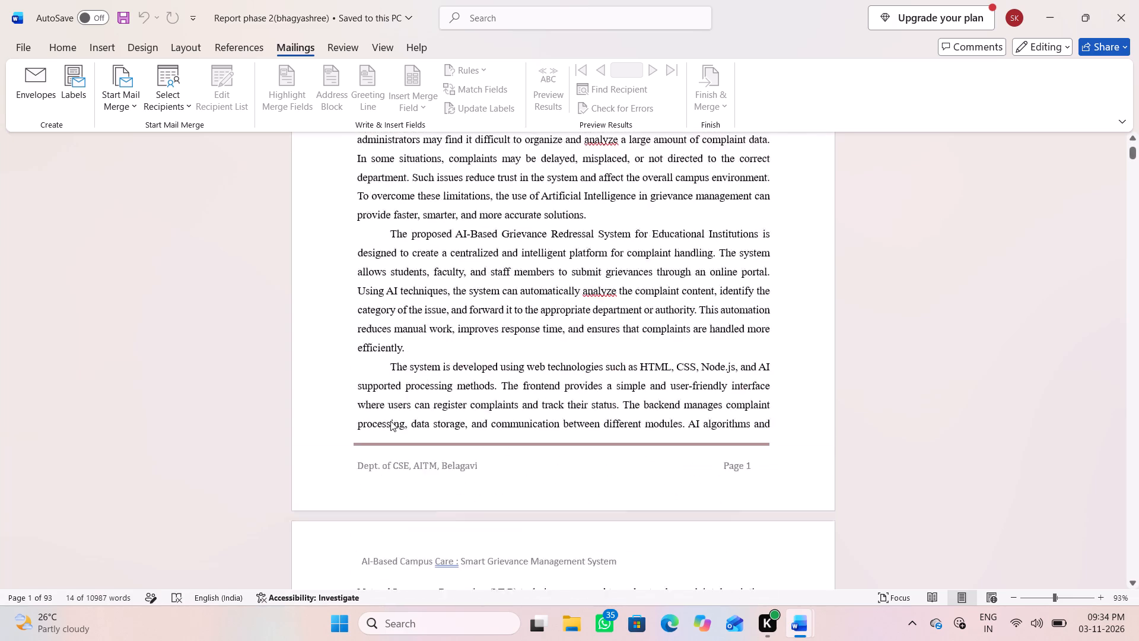
scroll(390, 421, down, 4)
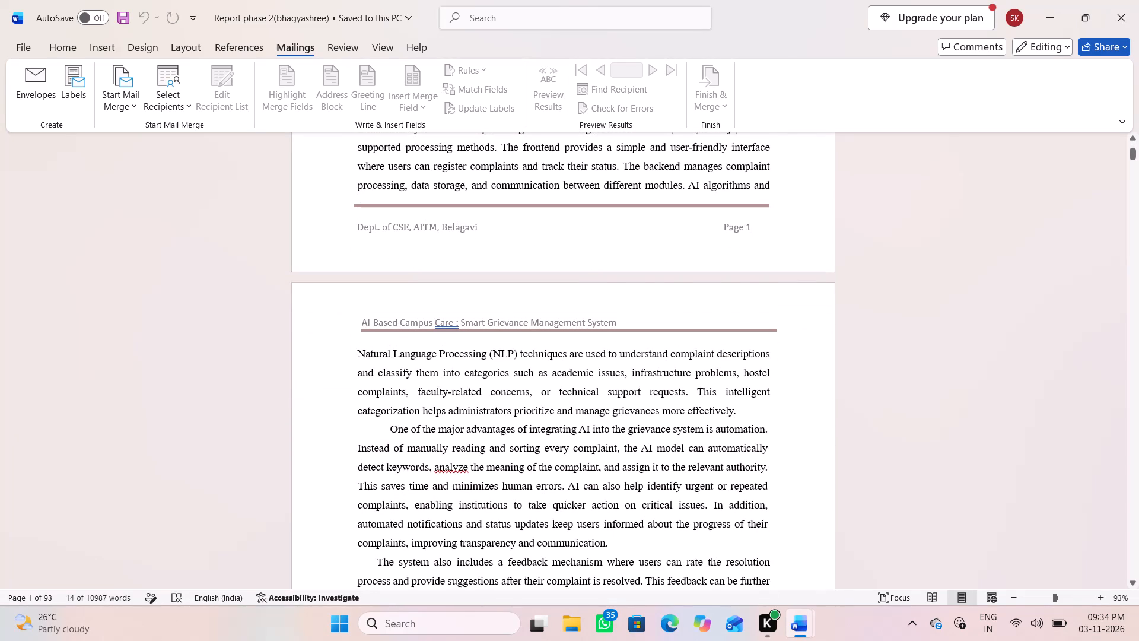
scroll(390, 421, up, 20)
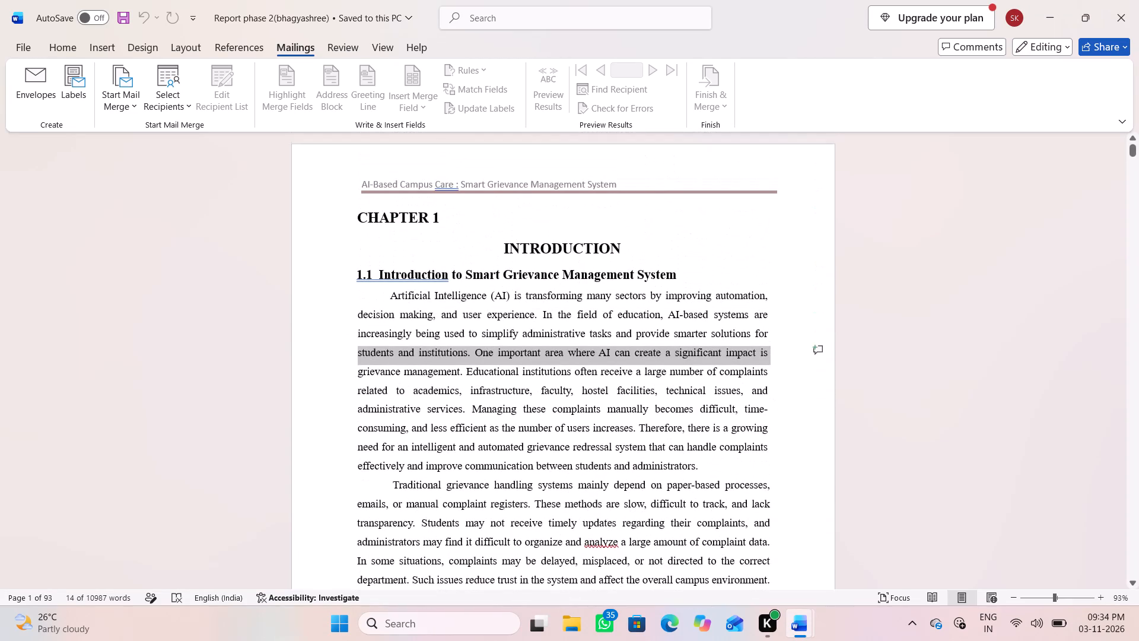
drag(389, 296, 521, 386)
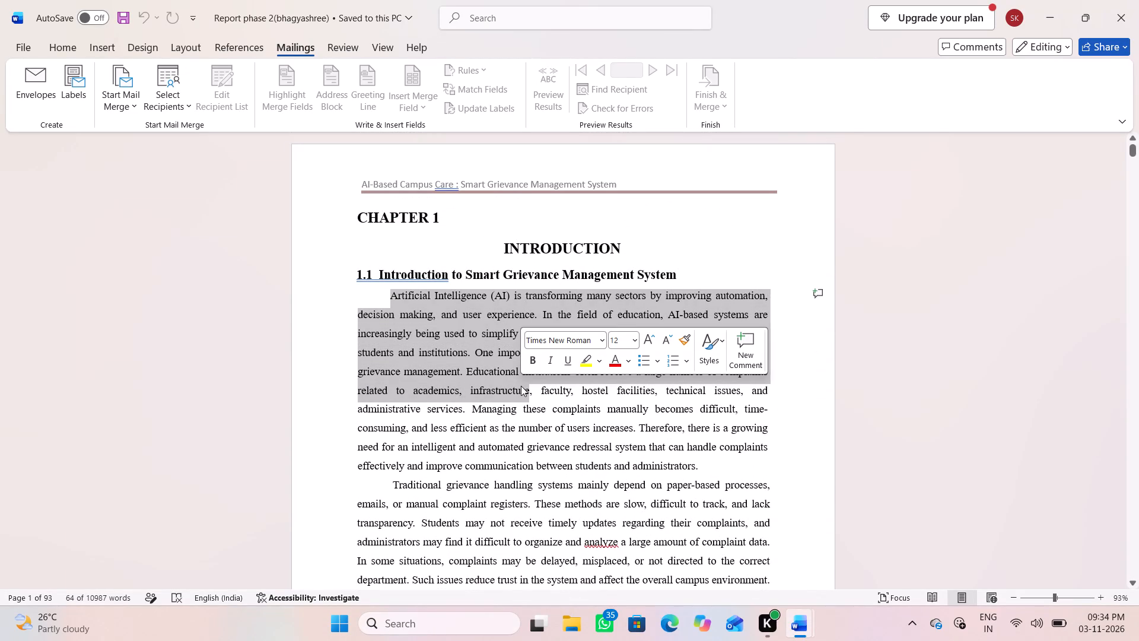
click(438, 424)
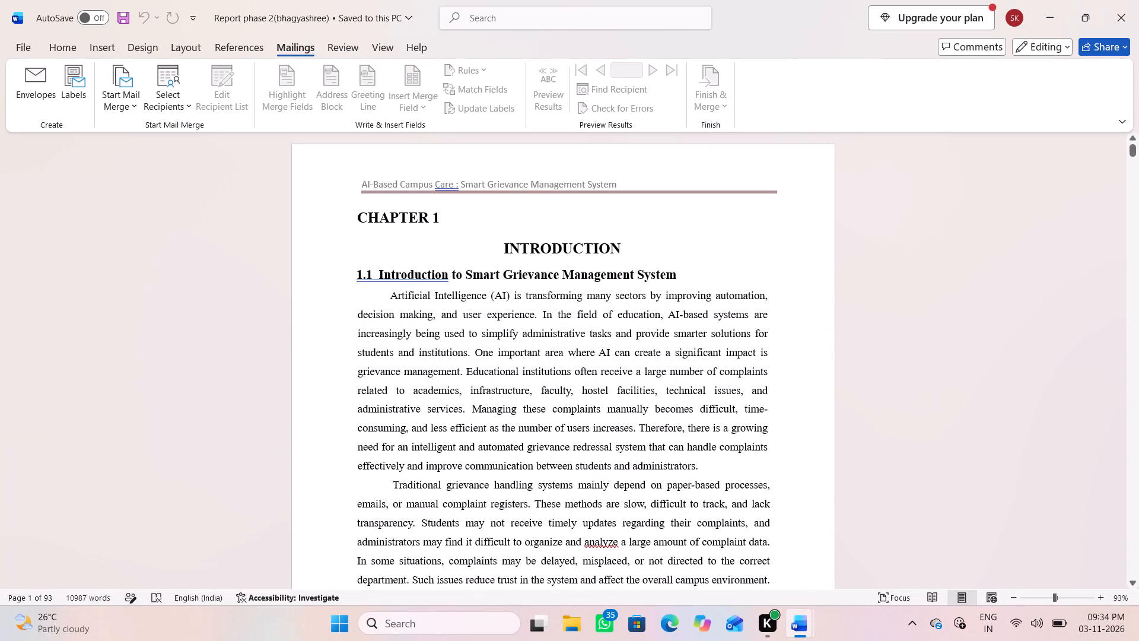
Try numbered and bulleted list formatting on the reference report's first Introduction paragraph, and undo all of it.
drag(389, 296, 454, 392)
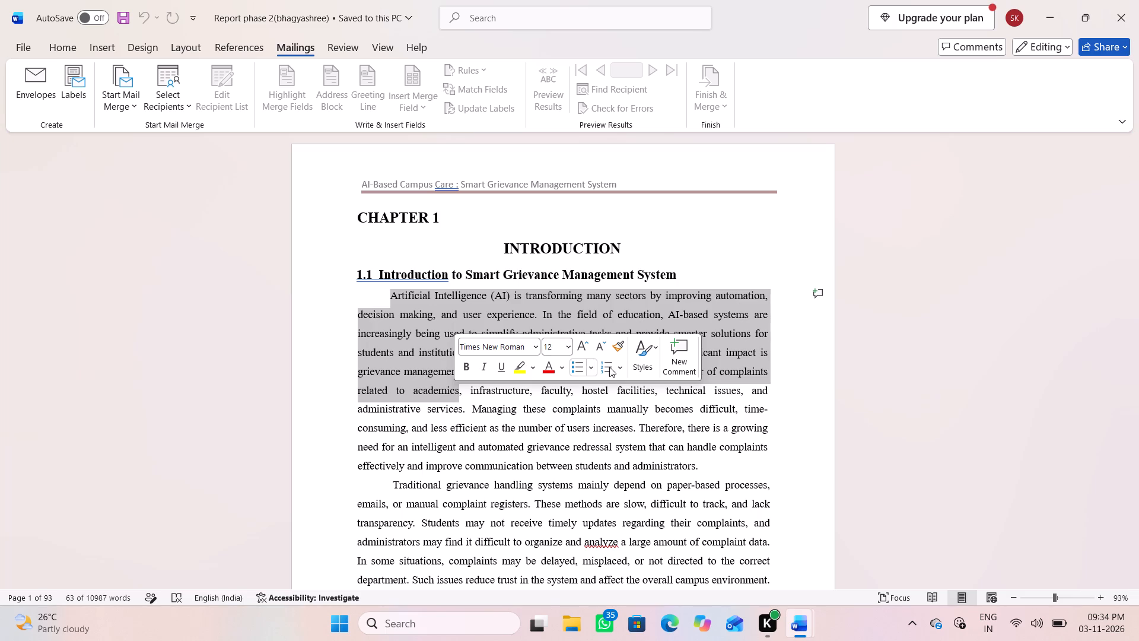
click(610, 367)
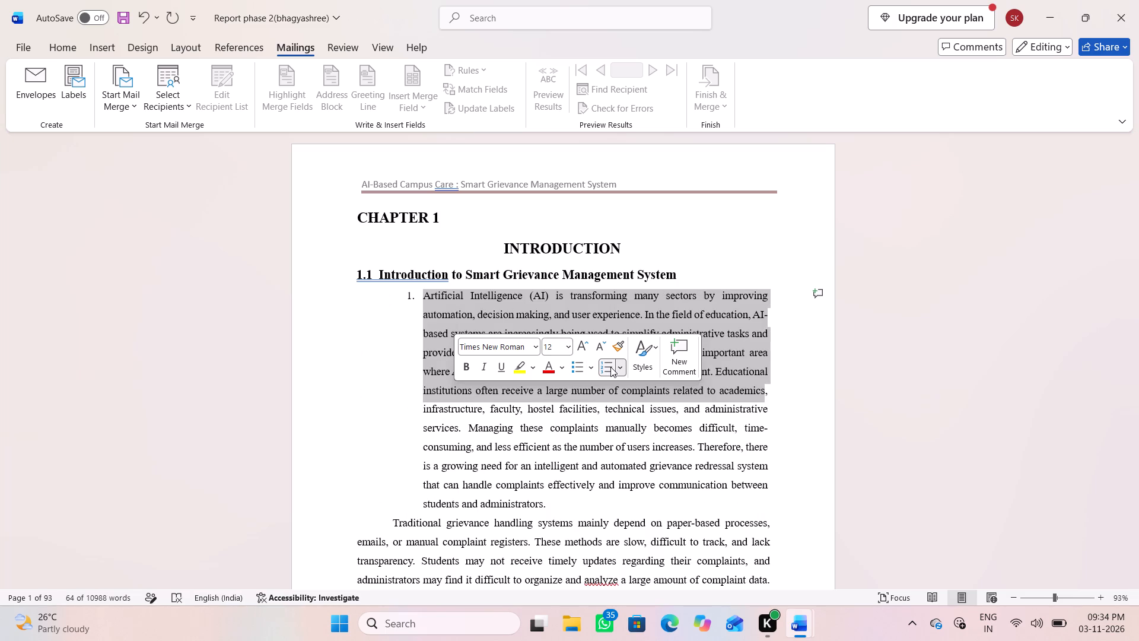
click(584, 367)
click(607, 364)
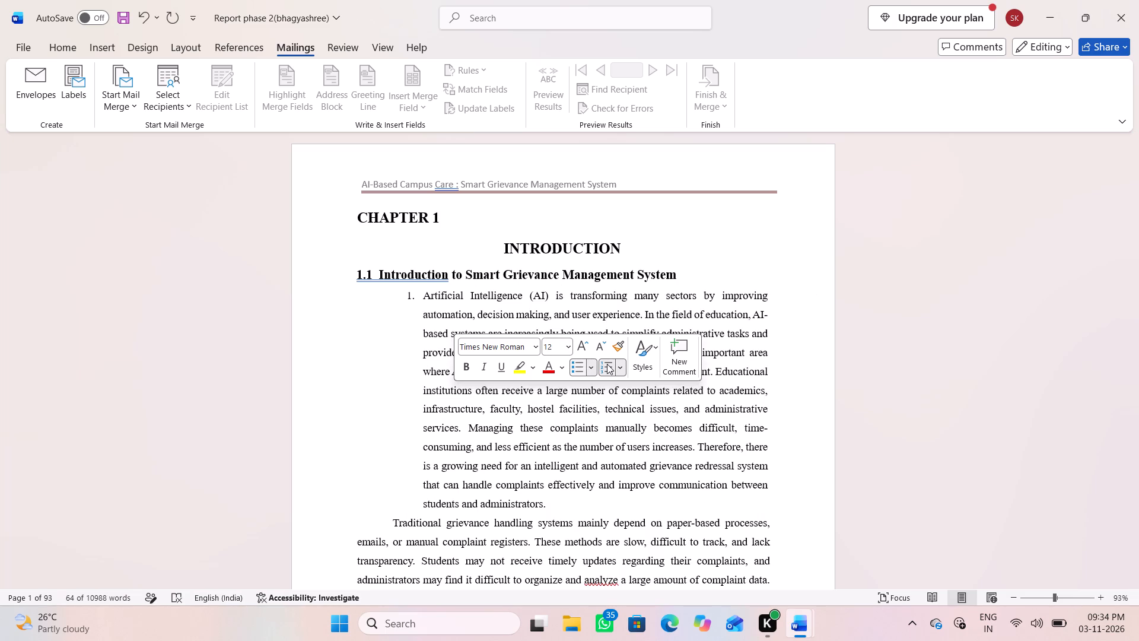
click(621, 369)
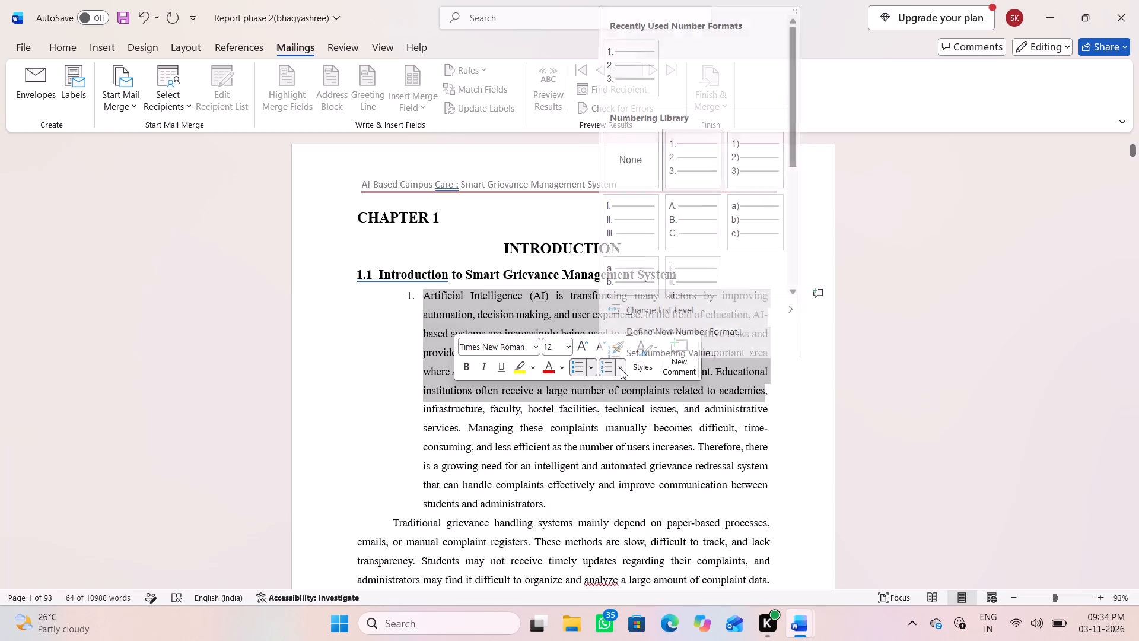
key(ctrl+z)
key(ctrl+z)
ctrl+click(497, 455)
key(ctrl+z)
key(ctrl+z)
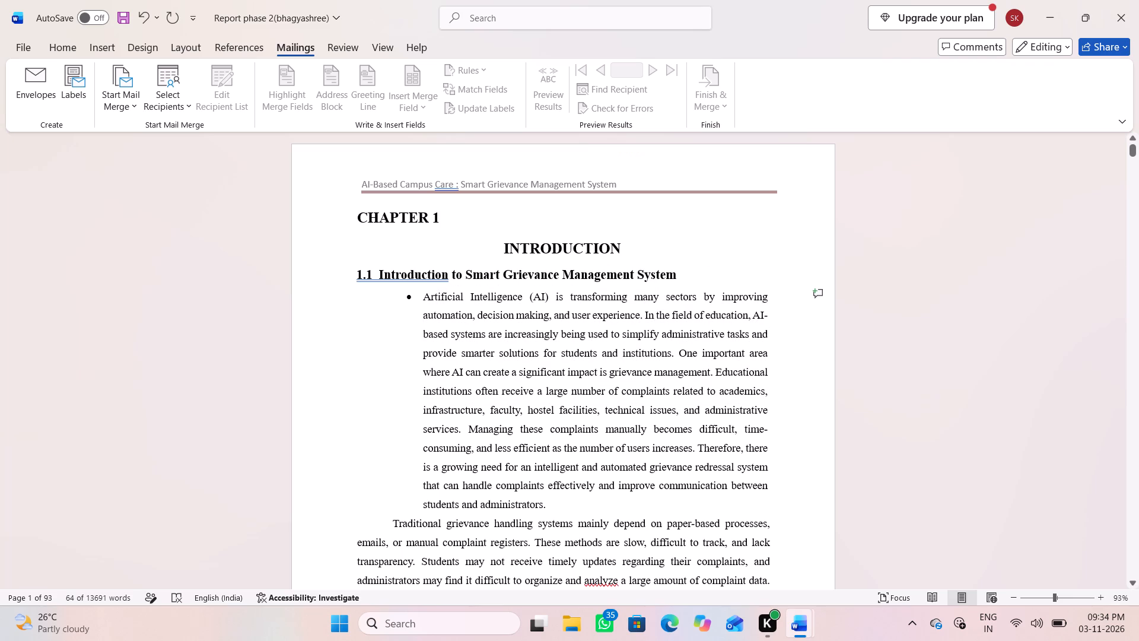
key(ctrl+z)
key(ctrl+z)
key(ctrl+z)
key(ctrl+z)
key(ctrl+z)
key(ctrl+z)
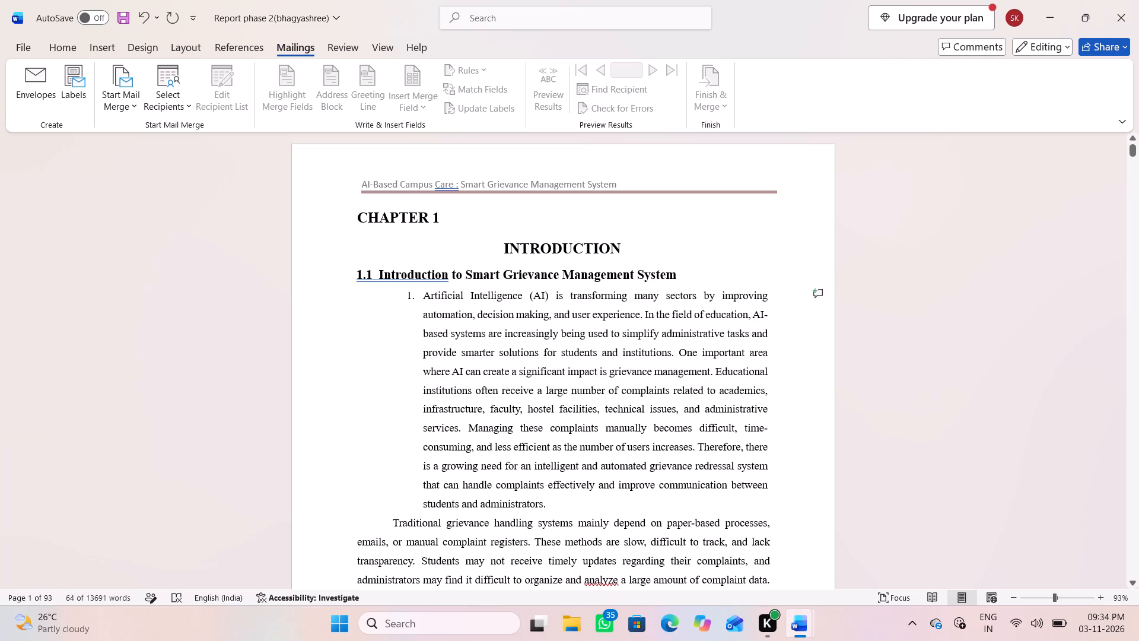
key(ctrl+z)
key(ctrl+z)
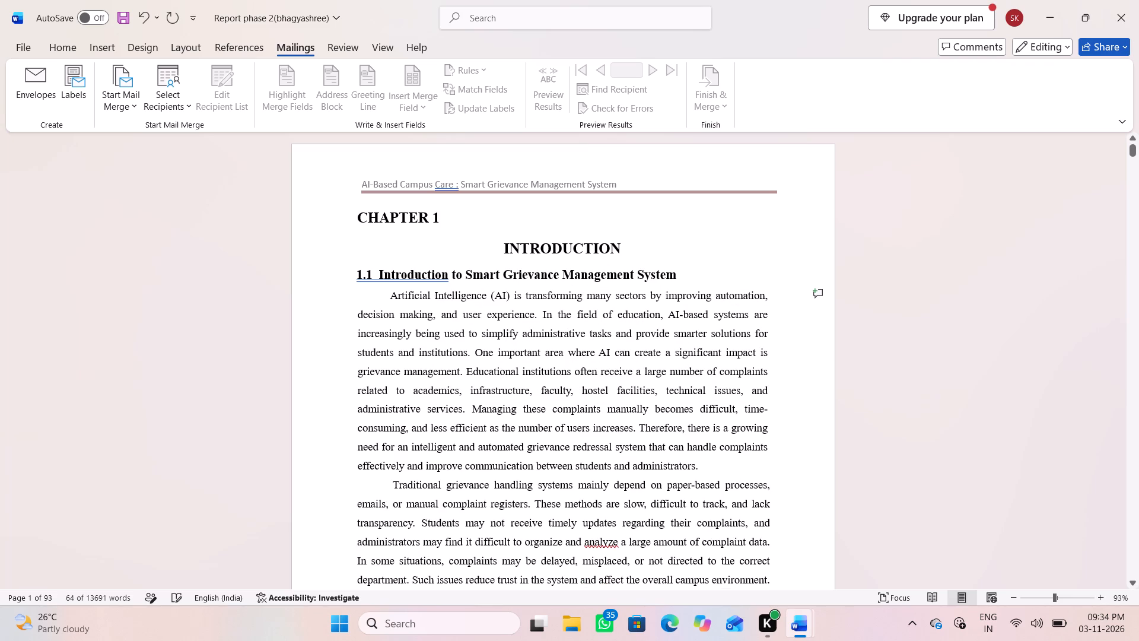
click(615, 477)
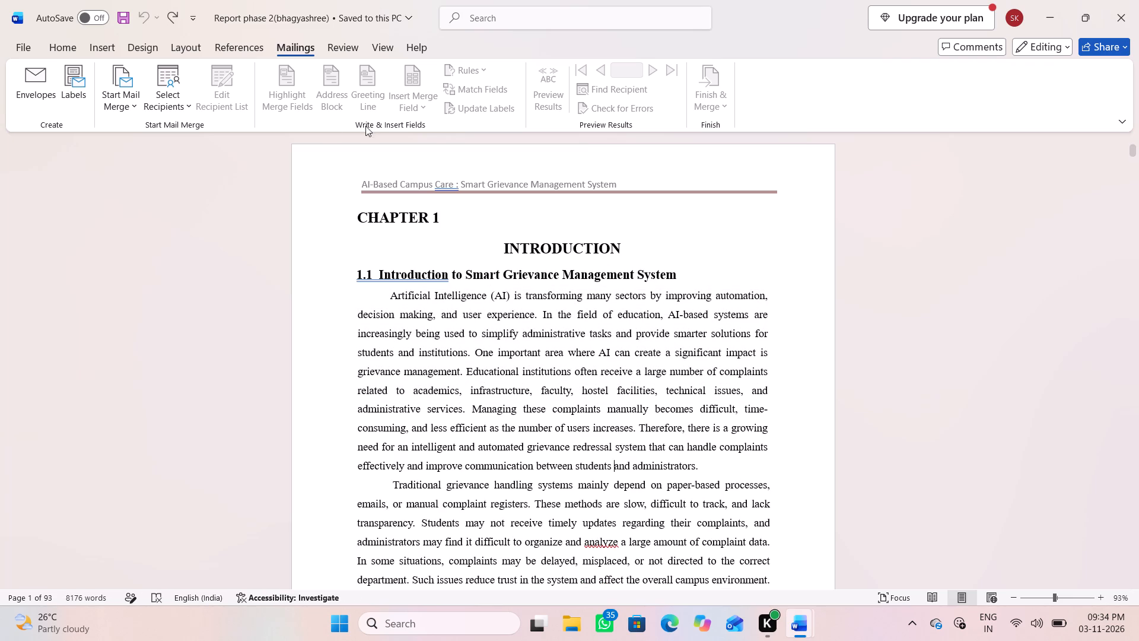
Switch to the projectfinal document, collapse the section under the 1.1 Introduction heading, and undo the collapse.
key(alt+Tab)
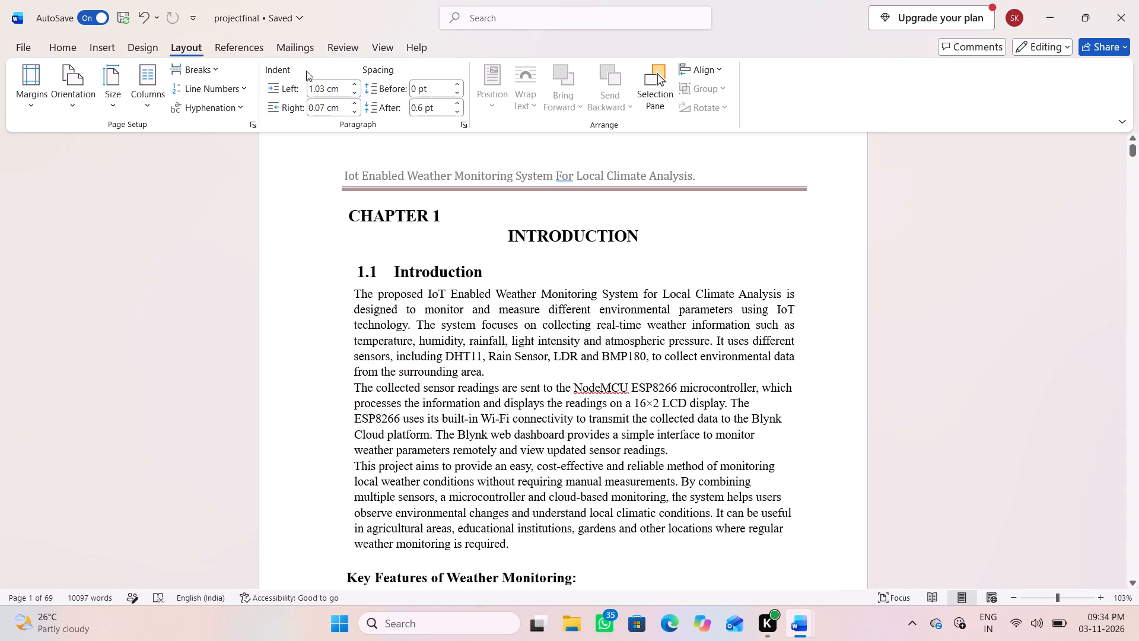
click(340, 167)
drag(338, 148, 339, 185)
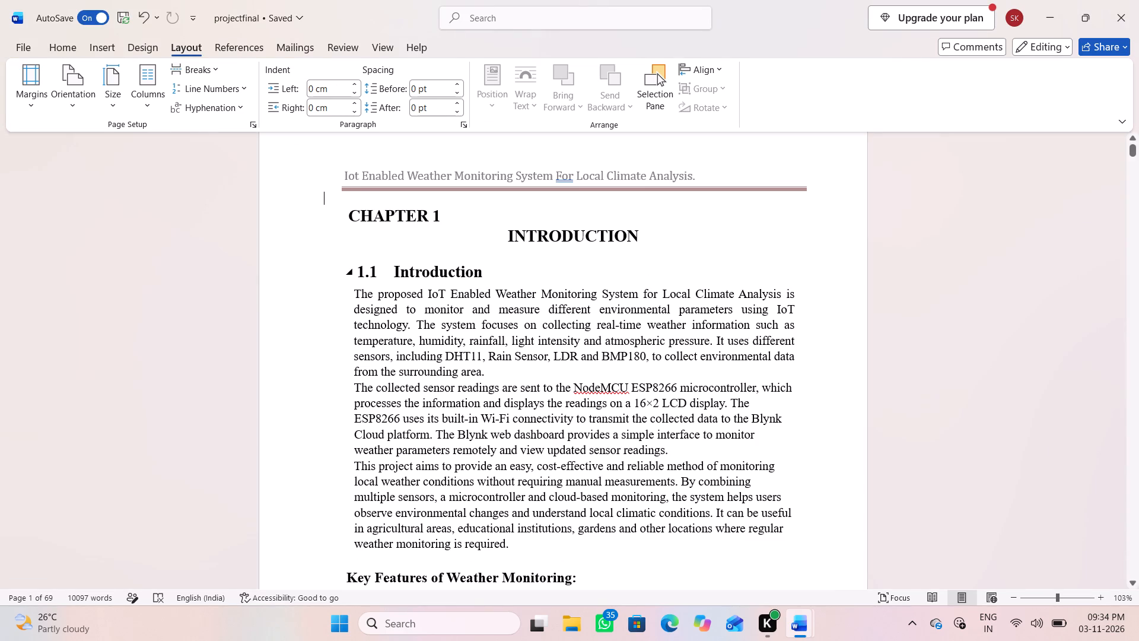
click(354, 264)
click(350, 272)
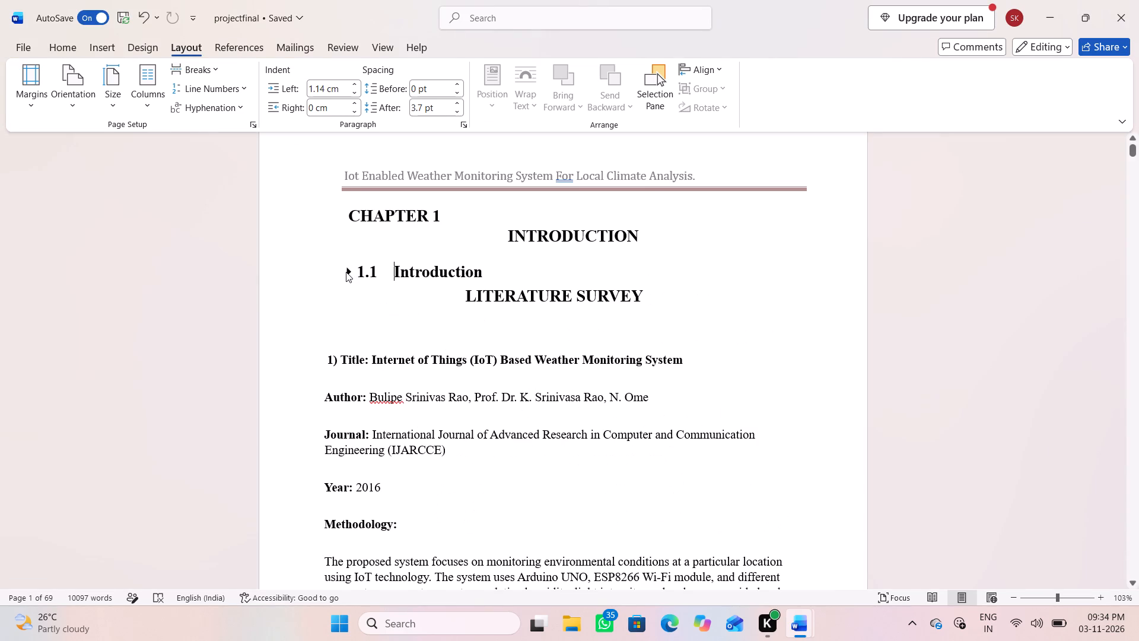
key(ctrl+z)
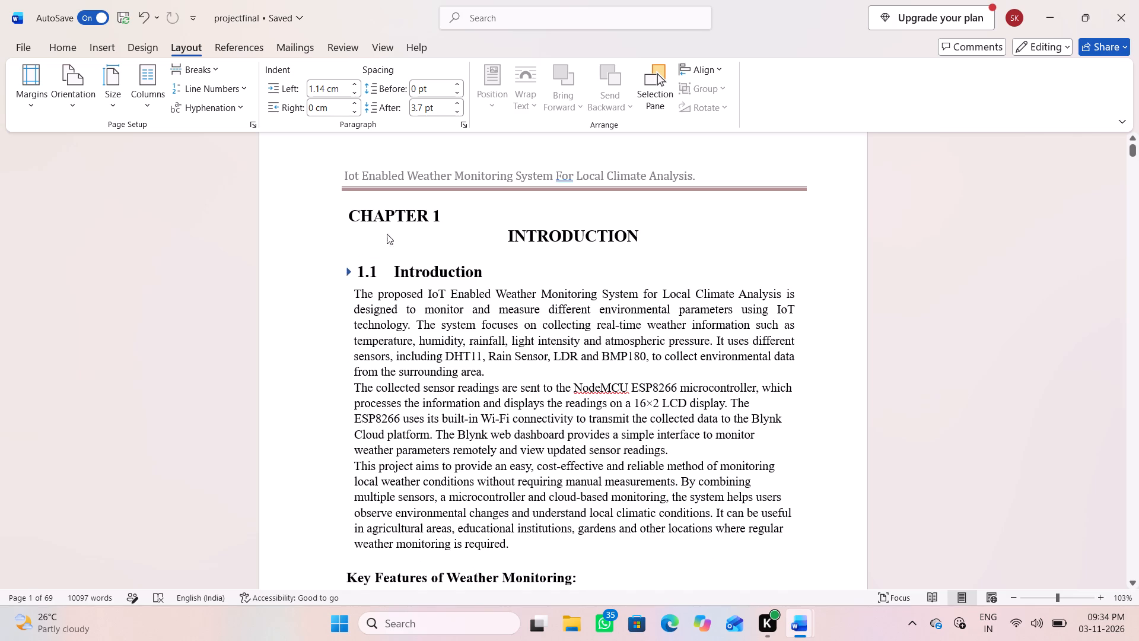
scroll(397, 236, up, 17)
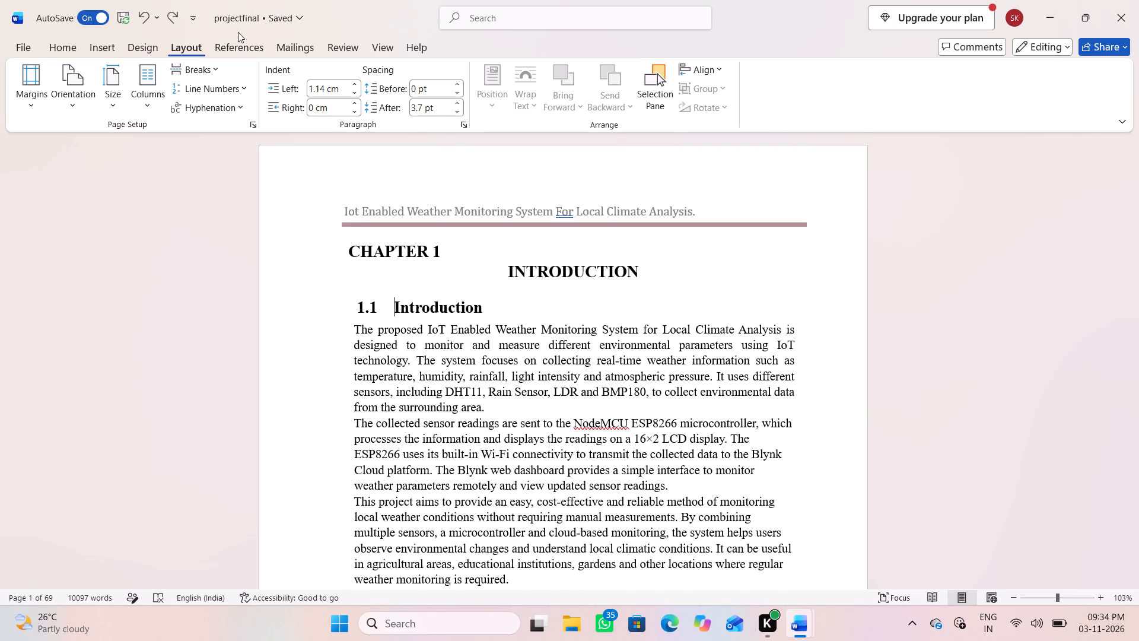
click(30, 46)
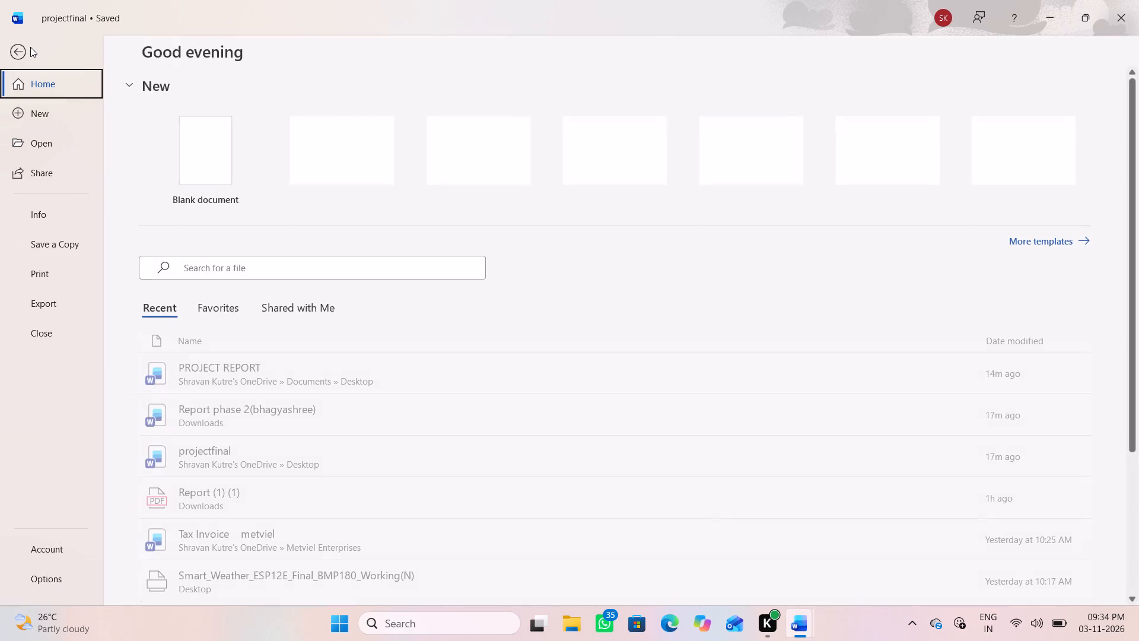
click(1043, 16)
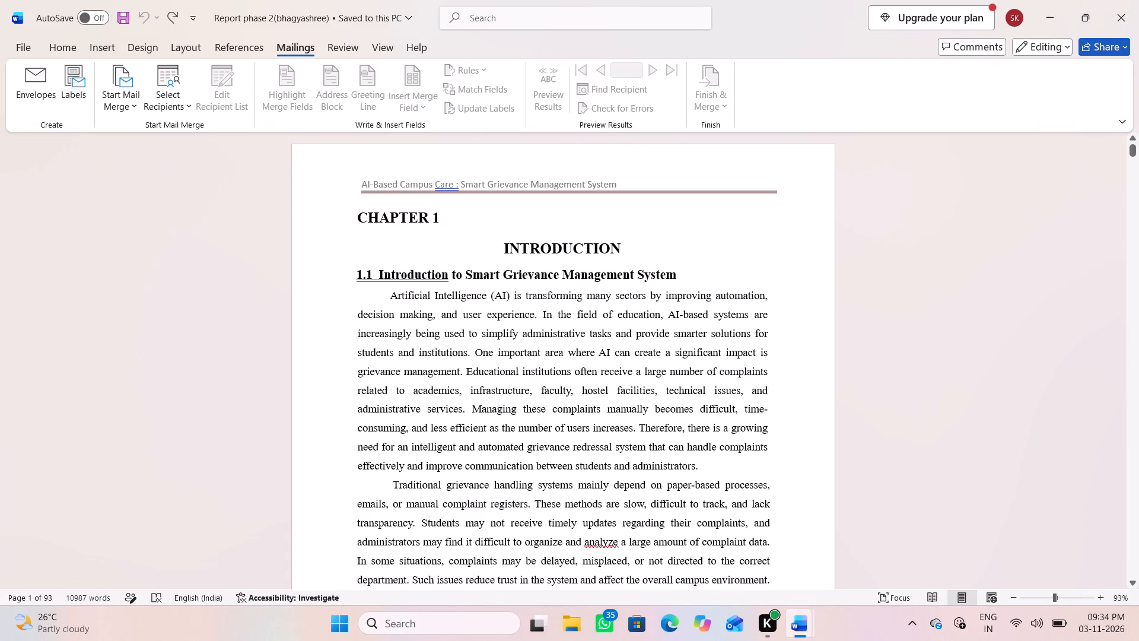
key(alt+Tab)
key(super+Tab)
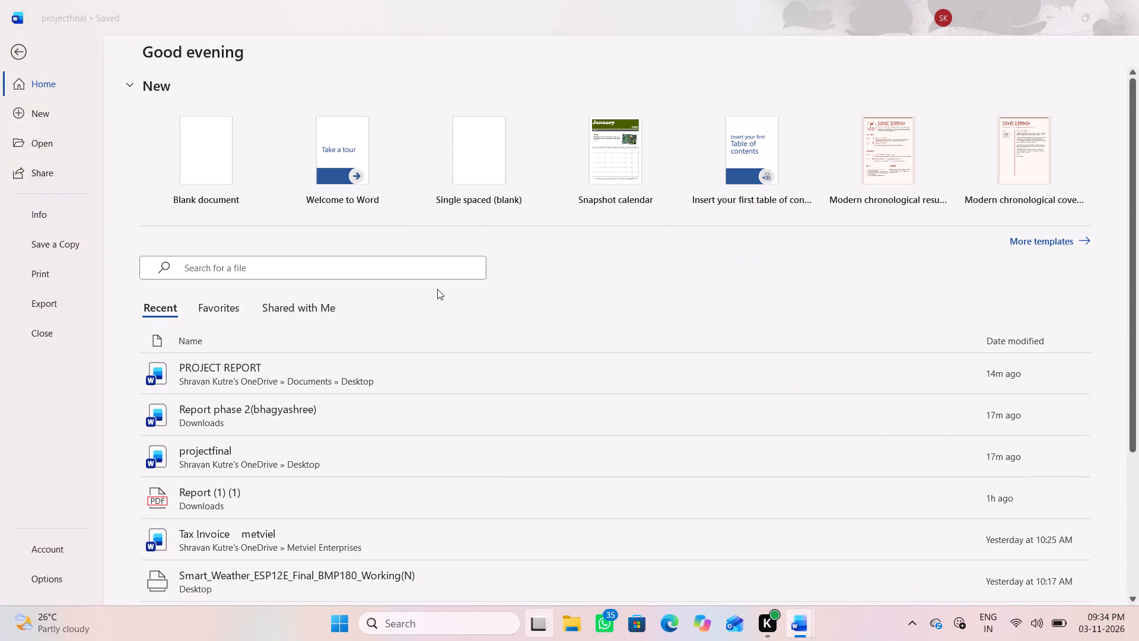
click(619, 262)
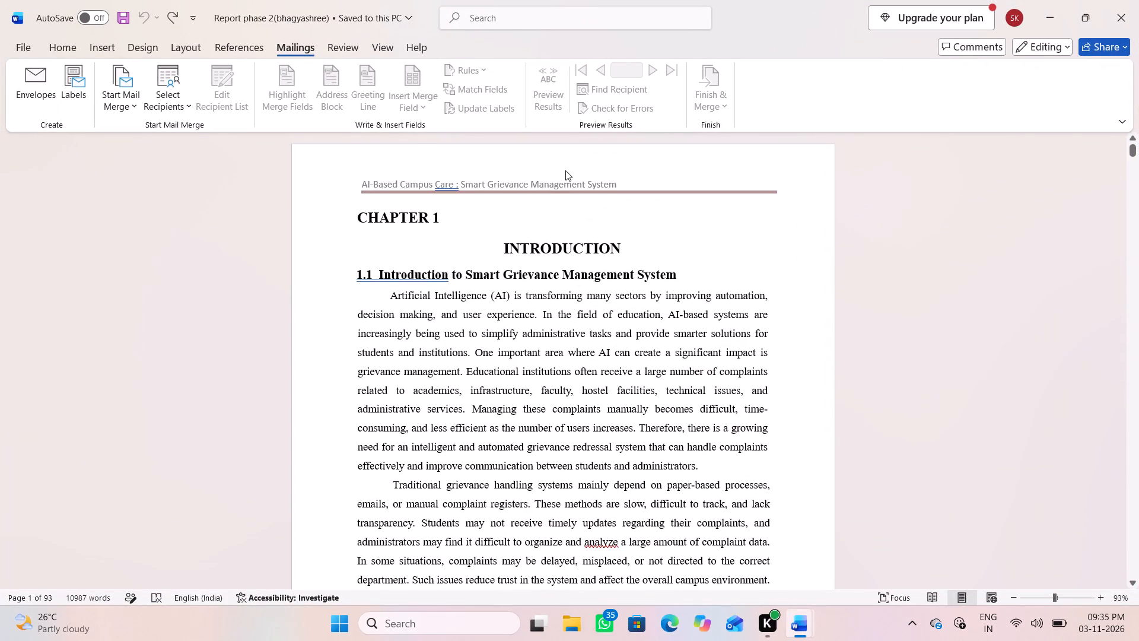
Return to the projectfinal document's Chapter 1 page and justify the second Introduction paragraph, starting "The collected sensor readings".
key(alt+Tab)
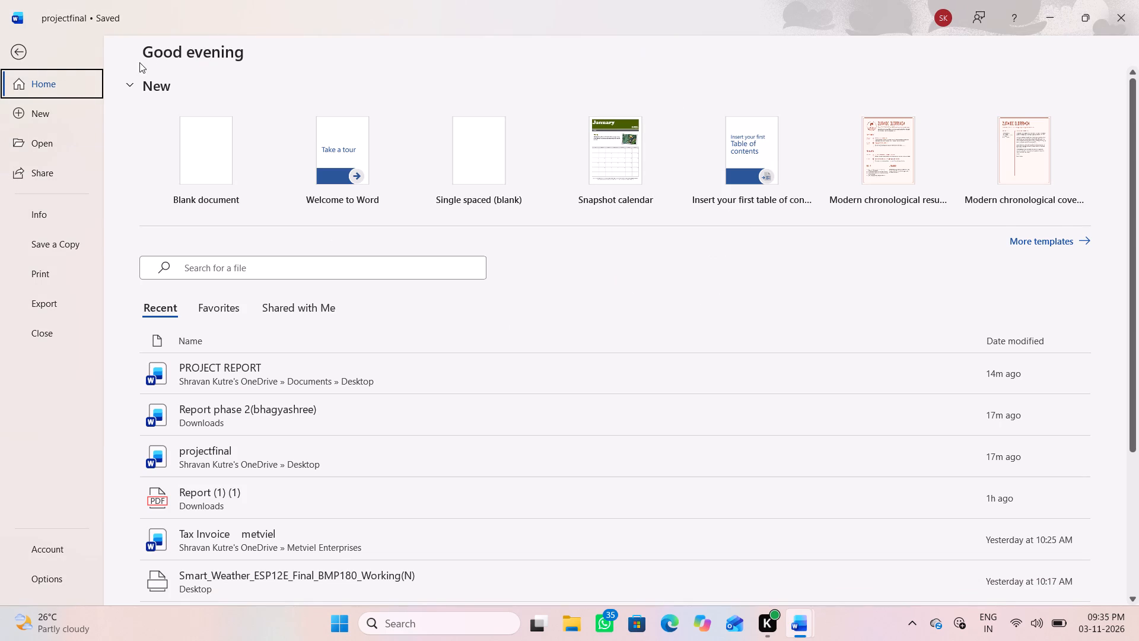
click(20, 53)
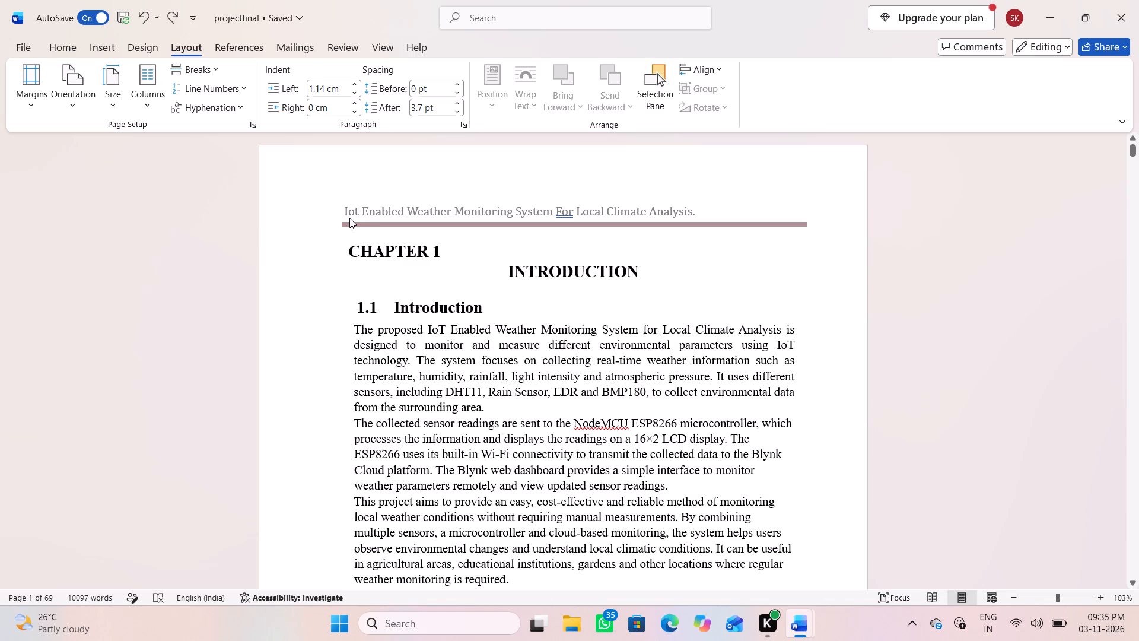
scroll(396, 353, down, 1)
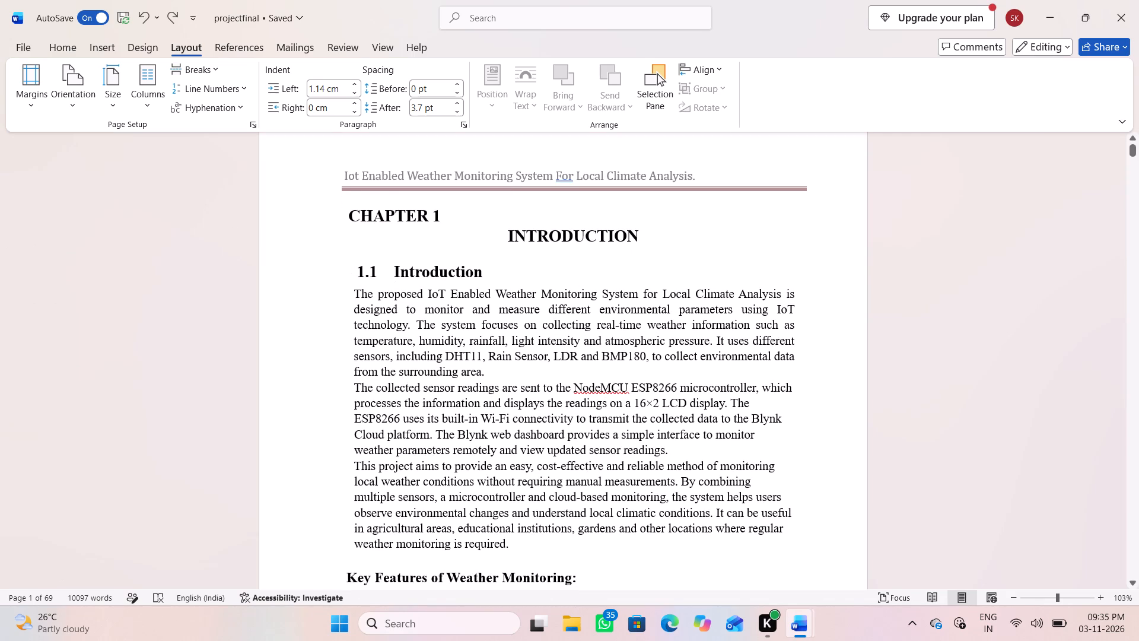
drag(352, 293, 488, 375)
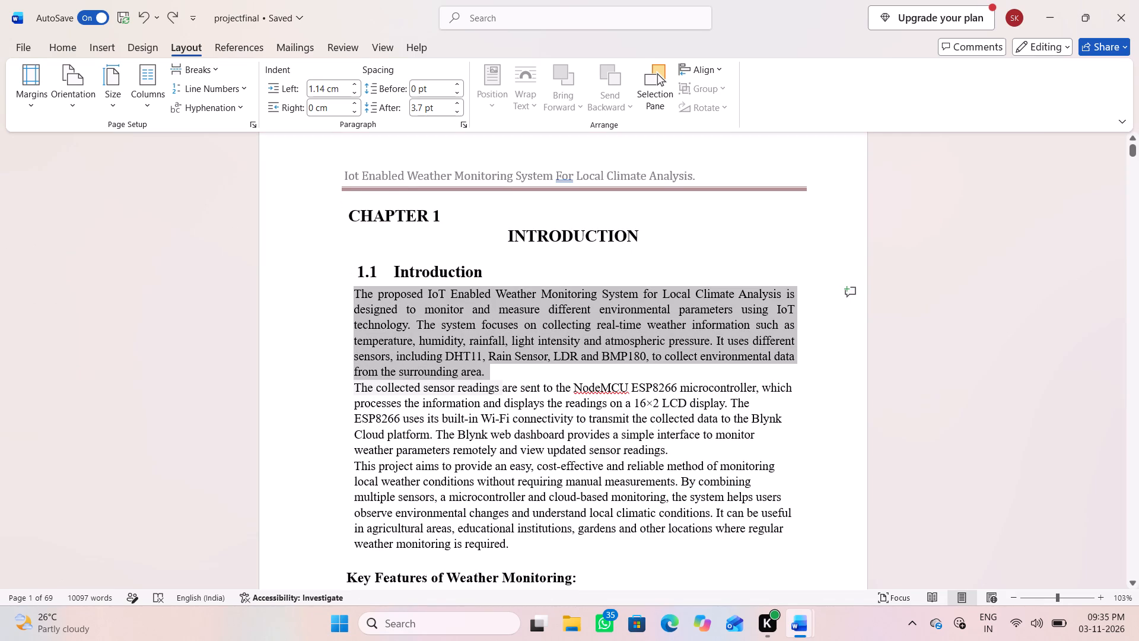
drag(488, 375, 488, 375)
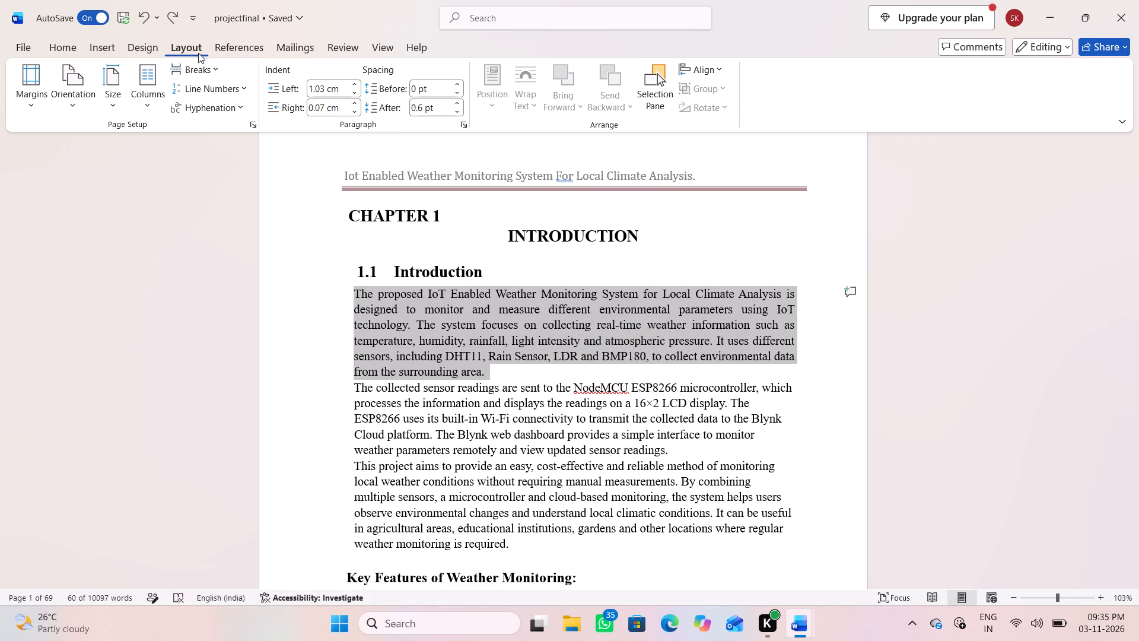
click(60, 43)
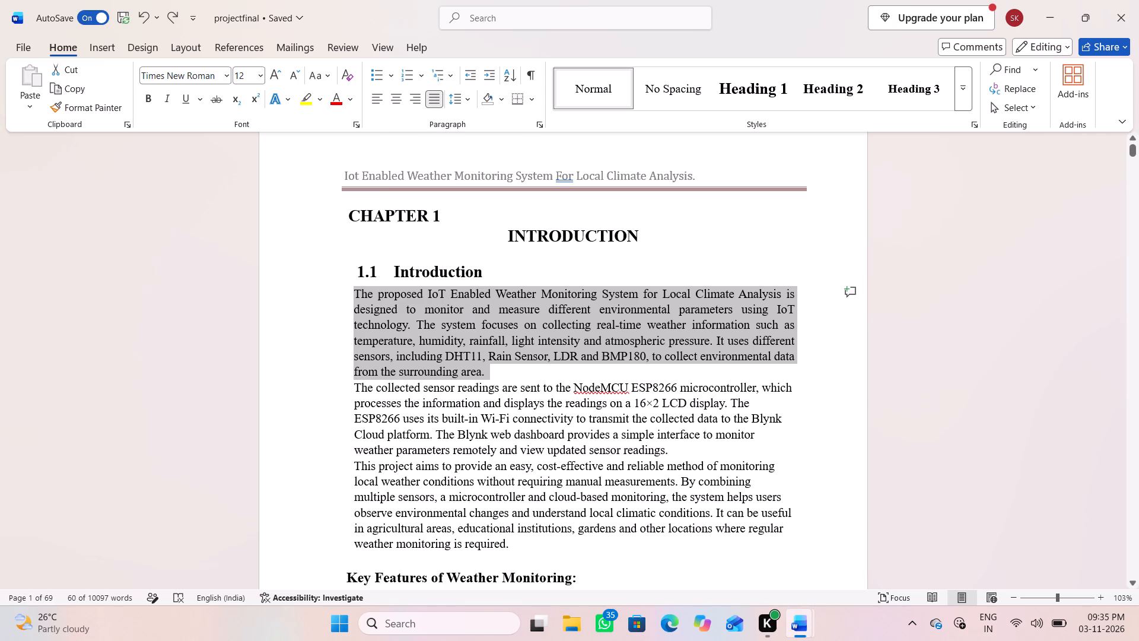
drag(352, 388, 653, 446)
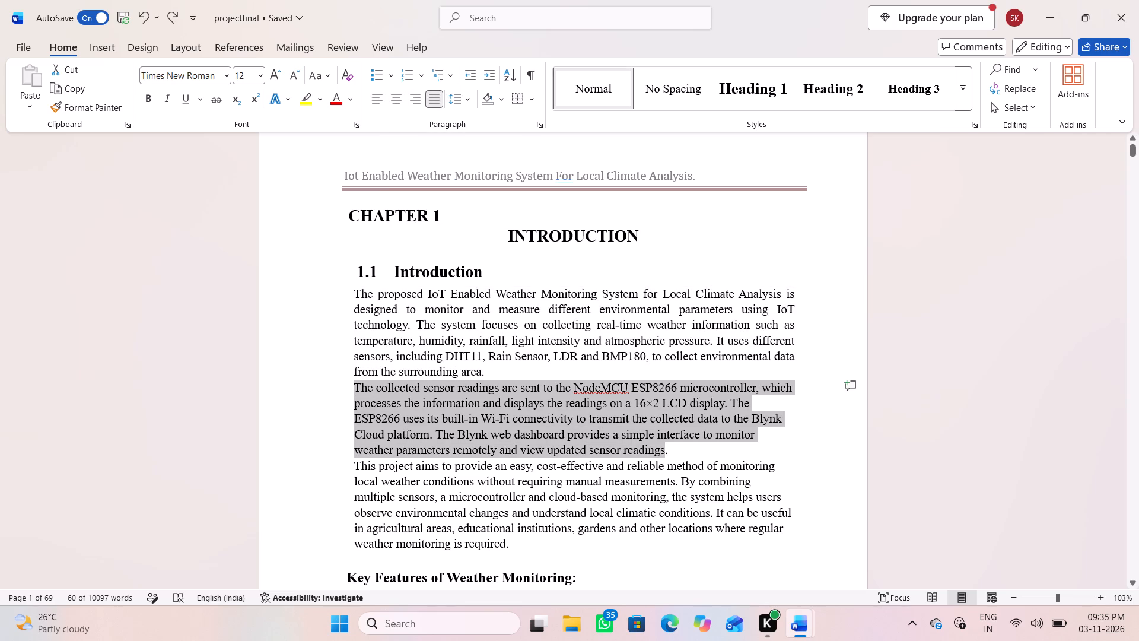
drag(653, 446, 669, 448)
key(ctrl+j)
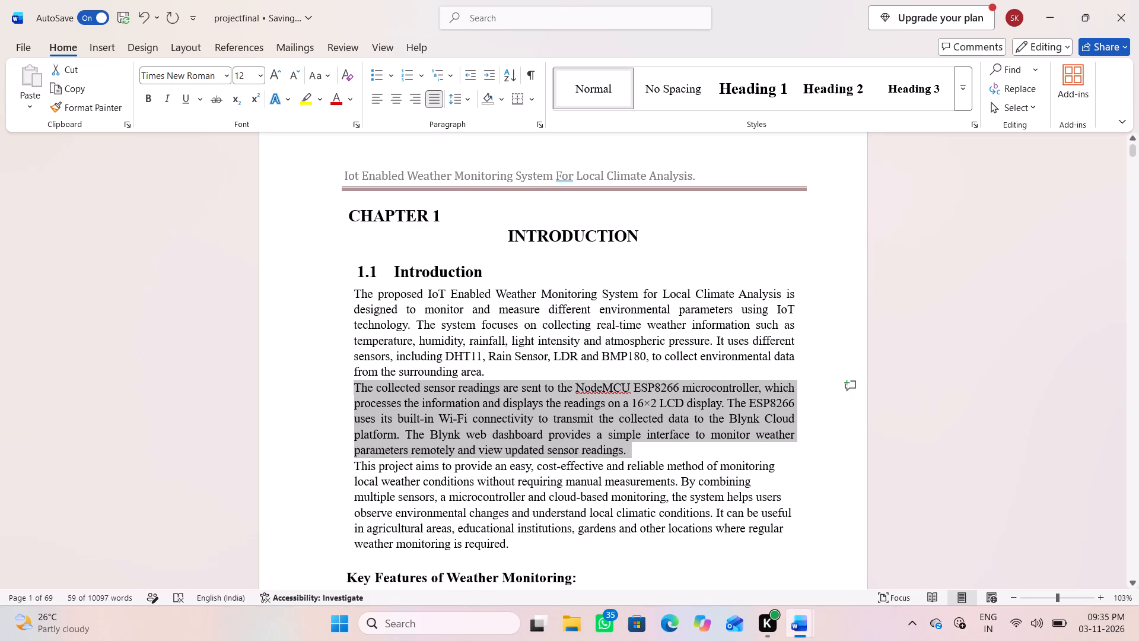
click(638, 465)
scroll(680, 455, down, 1)
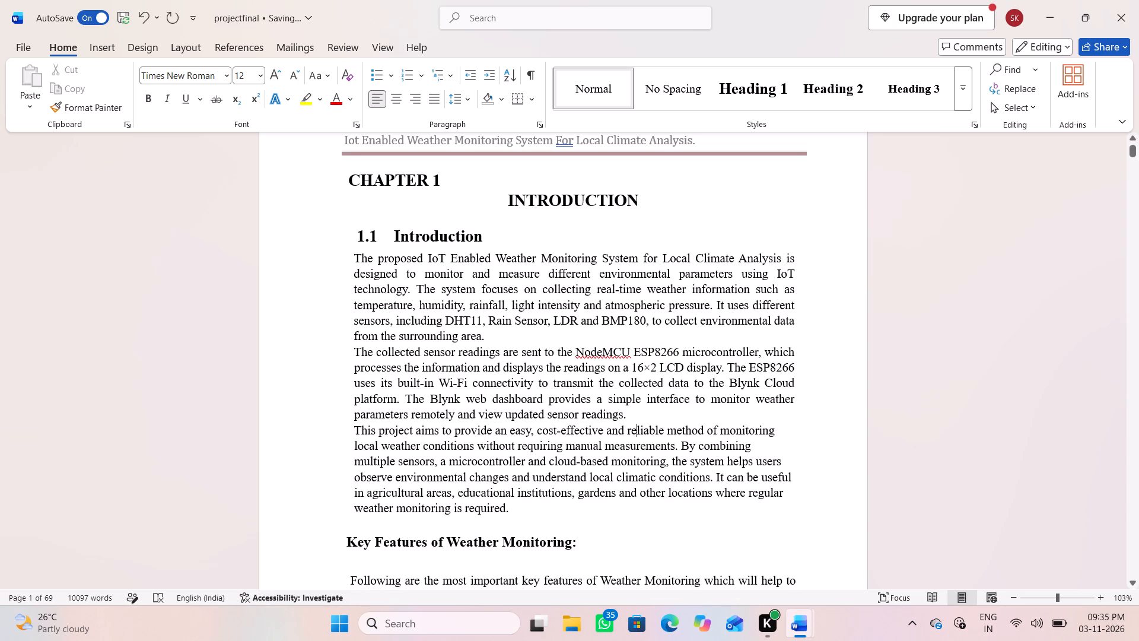
Justify the third Introduction paragraph, starting "This project aims to provide".
drag(354, 429, 516, 518)
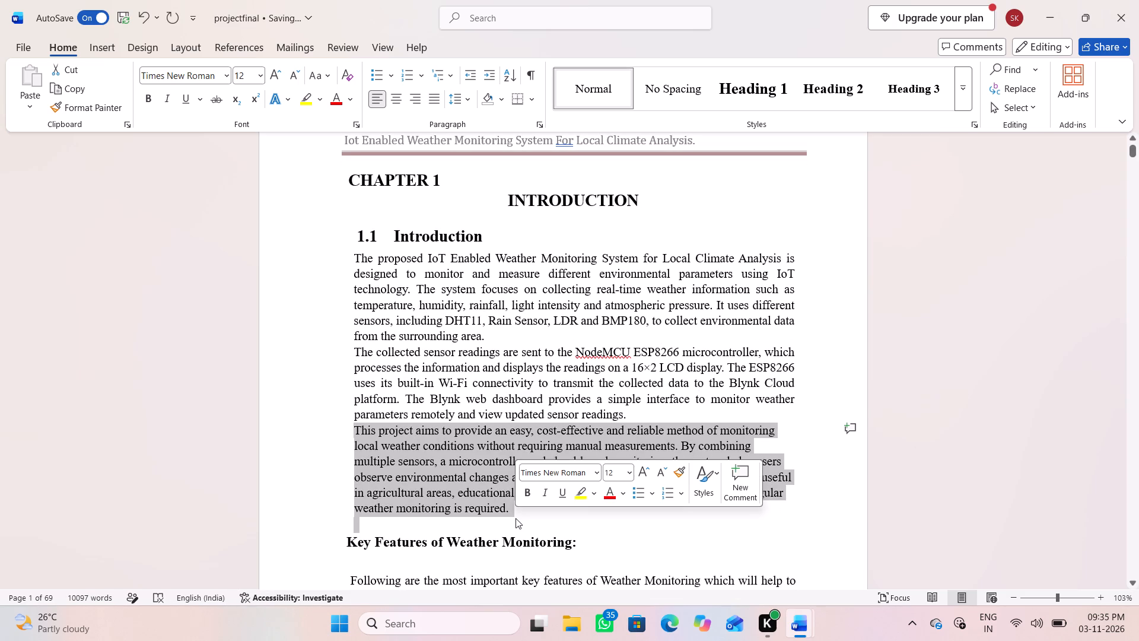
key(ctrl+j)
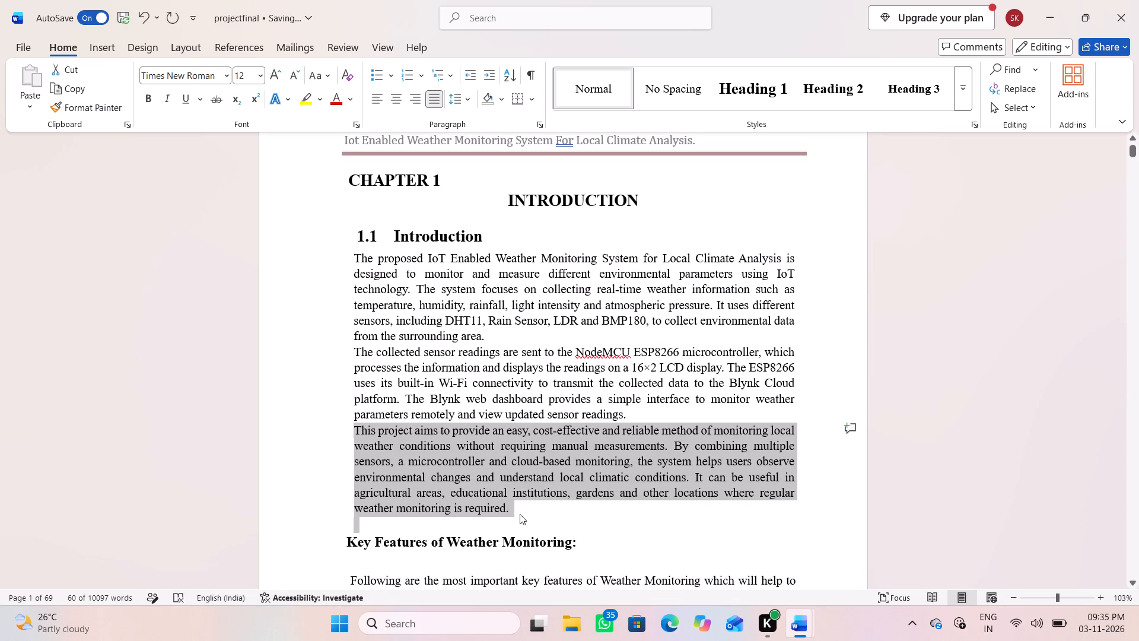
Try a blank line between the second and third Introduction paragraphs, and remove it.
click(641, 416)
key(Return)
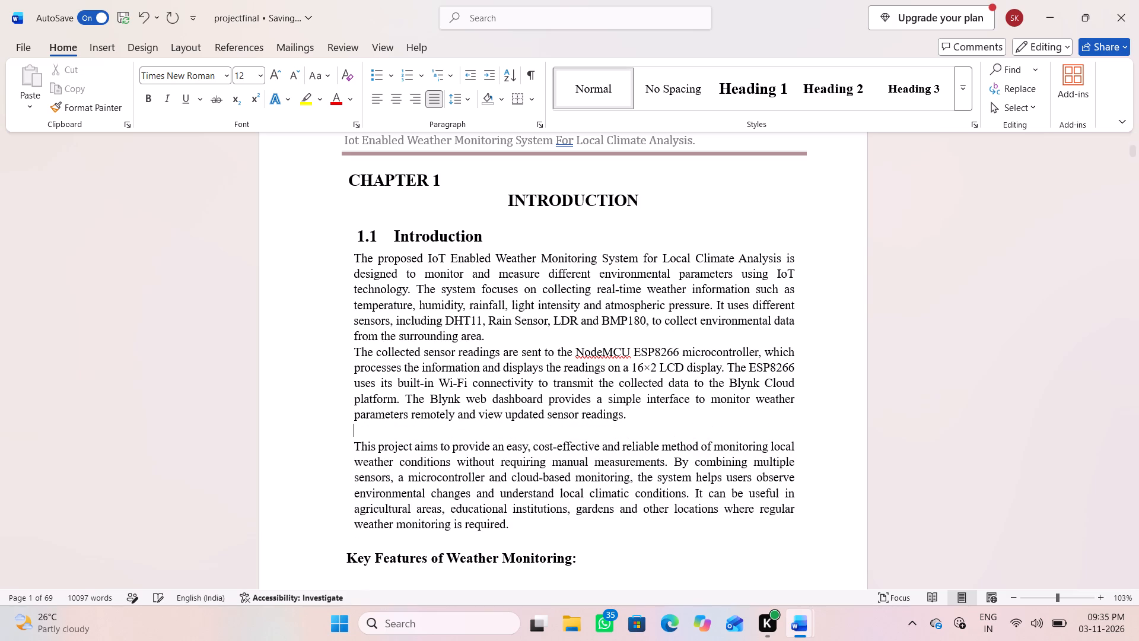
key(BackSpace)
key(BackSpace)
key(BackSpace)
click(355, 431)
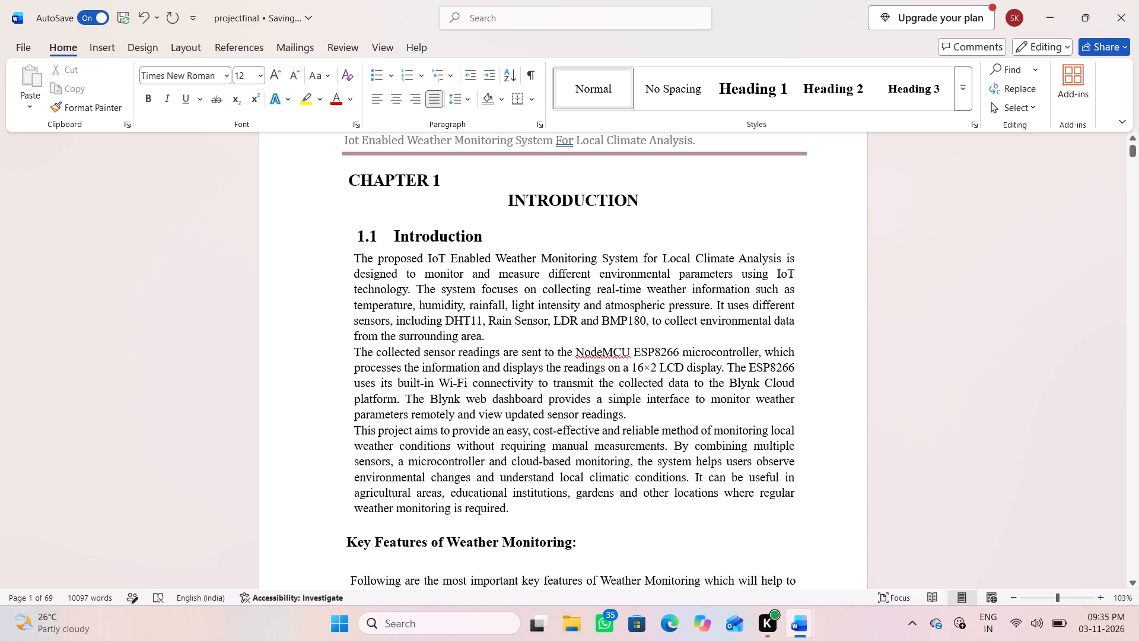
Set the paragraph spacing of the first two Introduction paragraphs to 6 pt before and 0 pt after.
drag(352, 257, 574, 396)
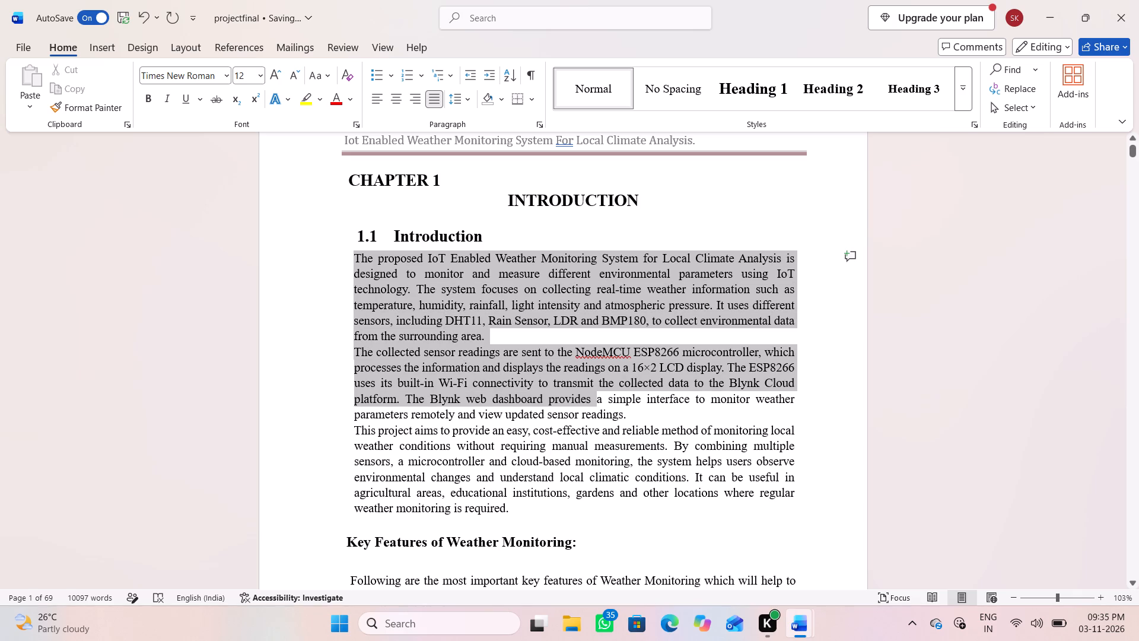
drag(574, 396, 626, 412)
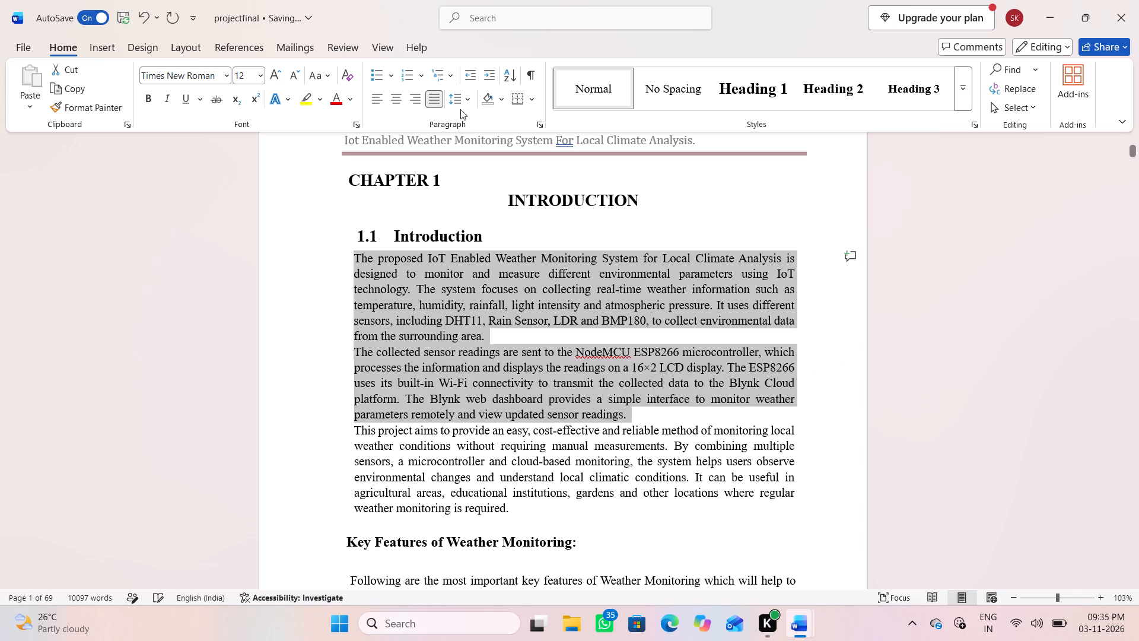
click(128, 49)
click(108, 45)
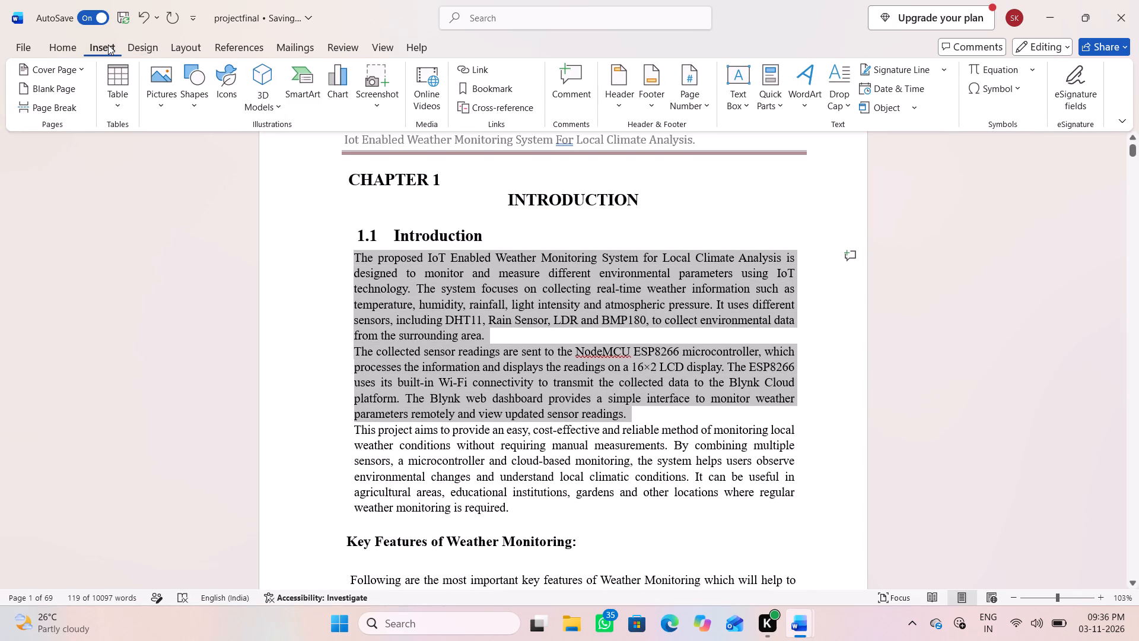
click(143, 50)
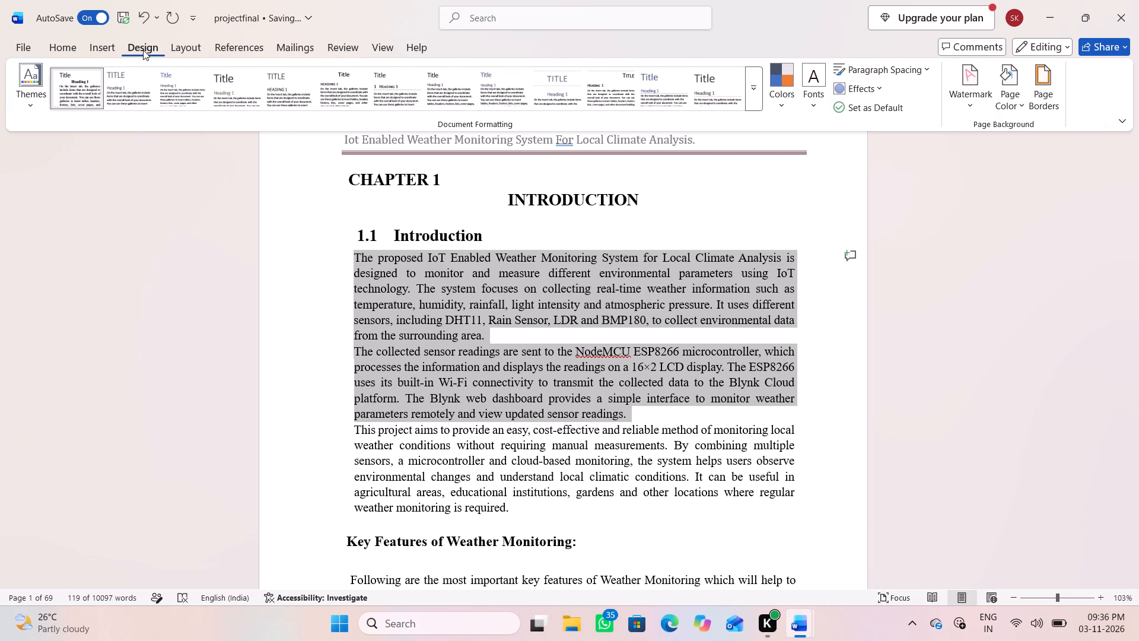
click(203, 46)
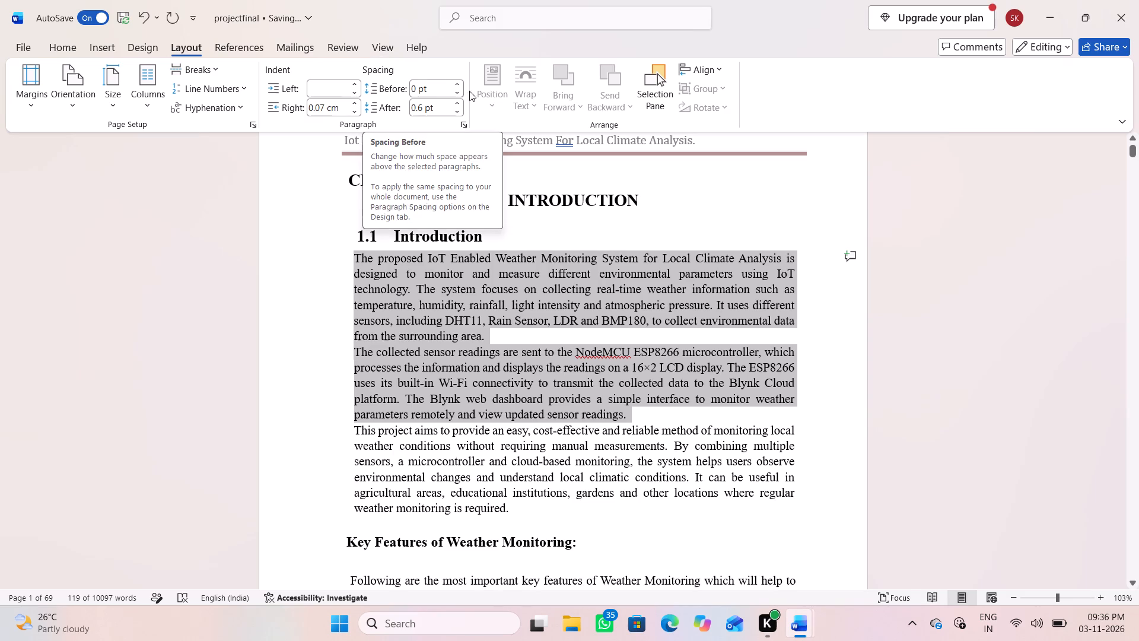
click(453, 112)
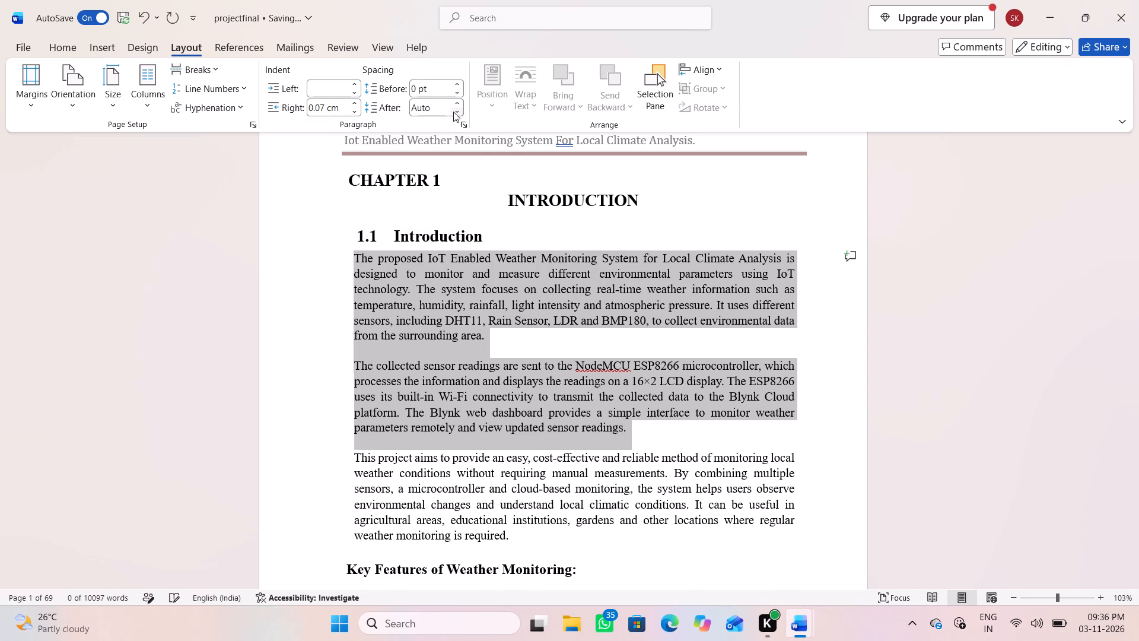
click(455, 104)
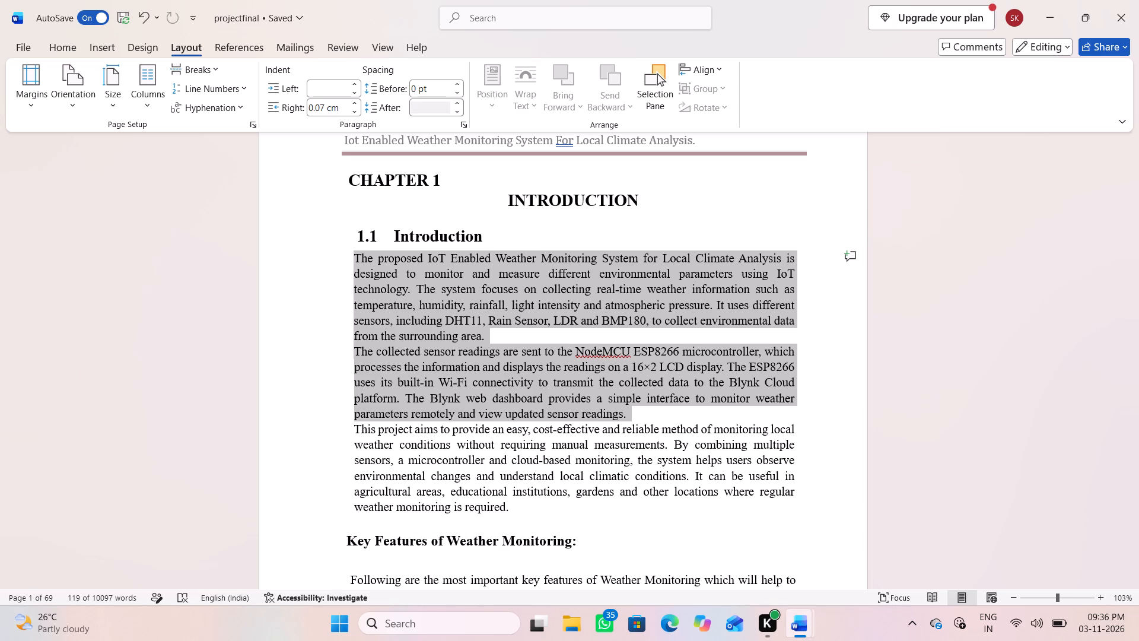
click(454, 83)
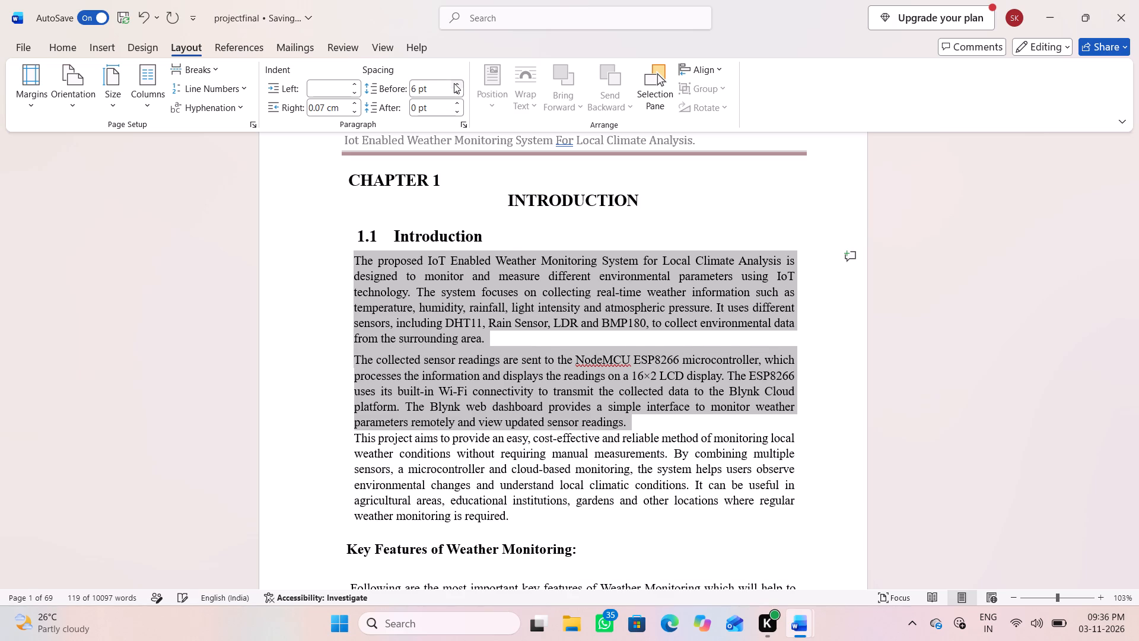
click(454, 83)
click(456, 91)
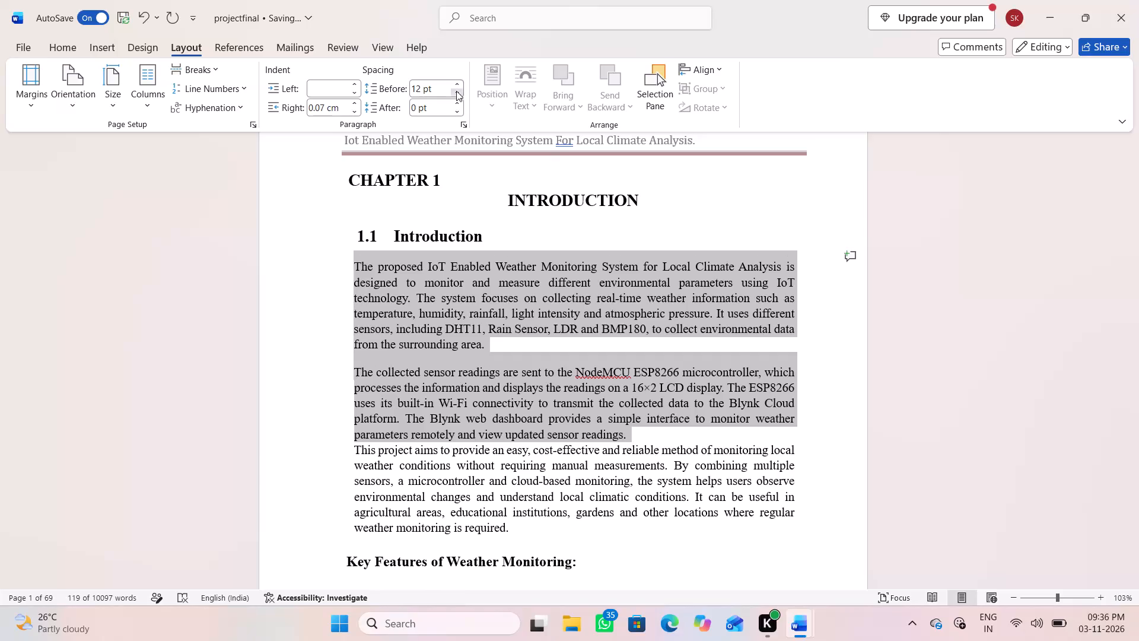
click(343, 307)
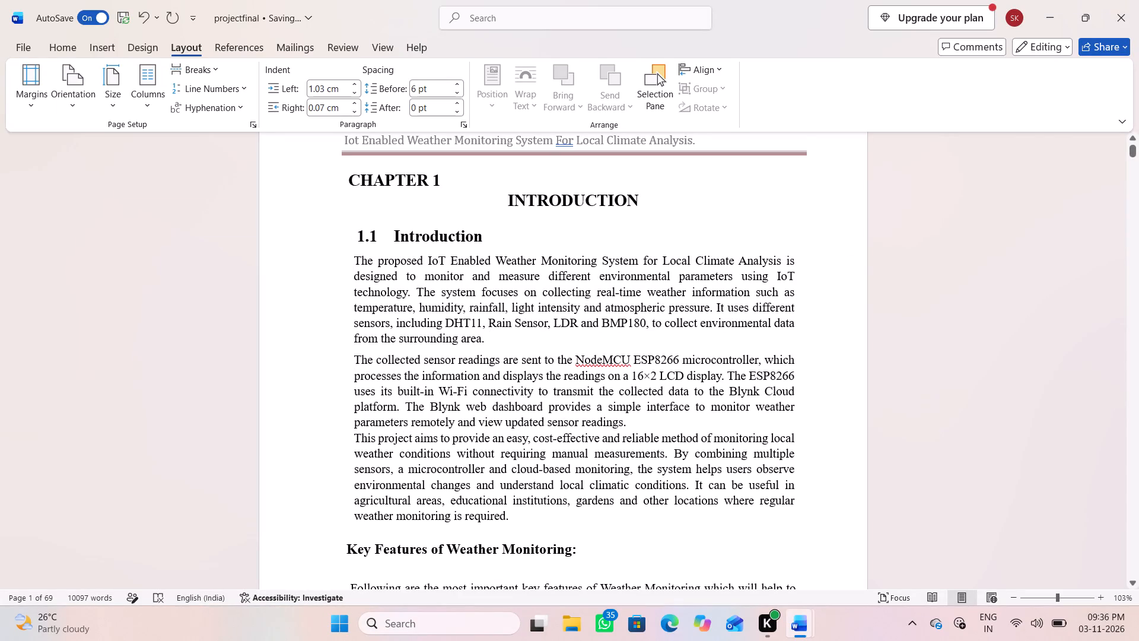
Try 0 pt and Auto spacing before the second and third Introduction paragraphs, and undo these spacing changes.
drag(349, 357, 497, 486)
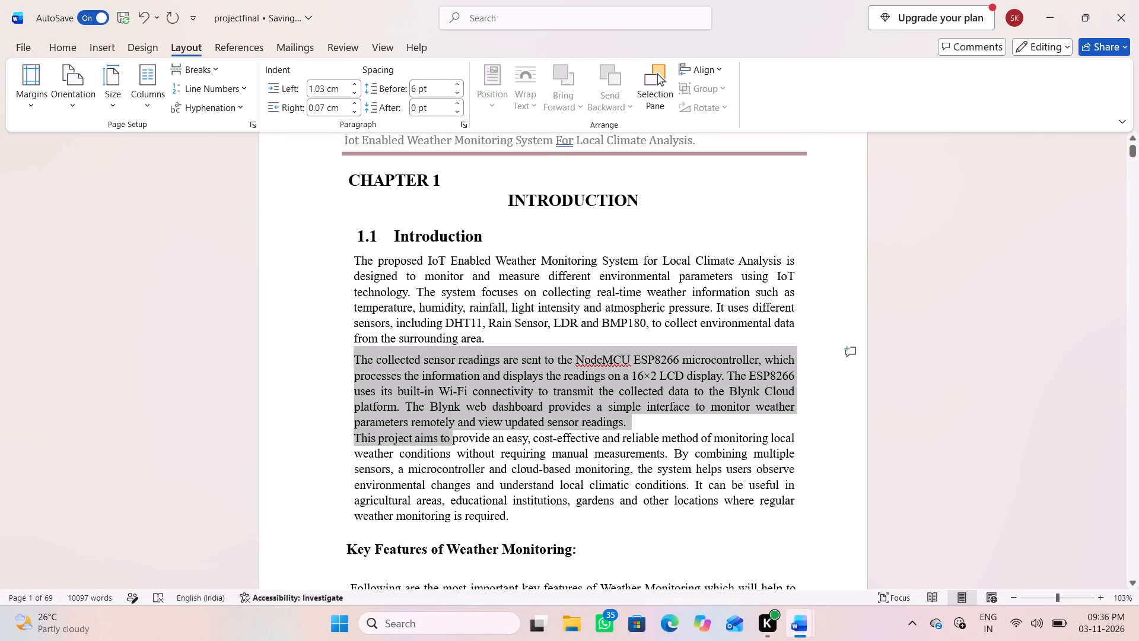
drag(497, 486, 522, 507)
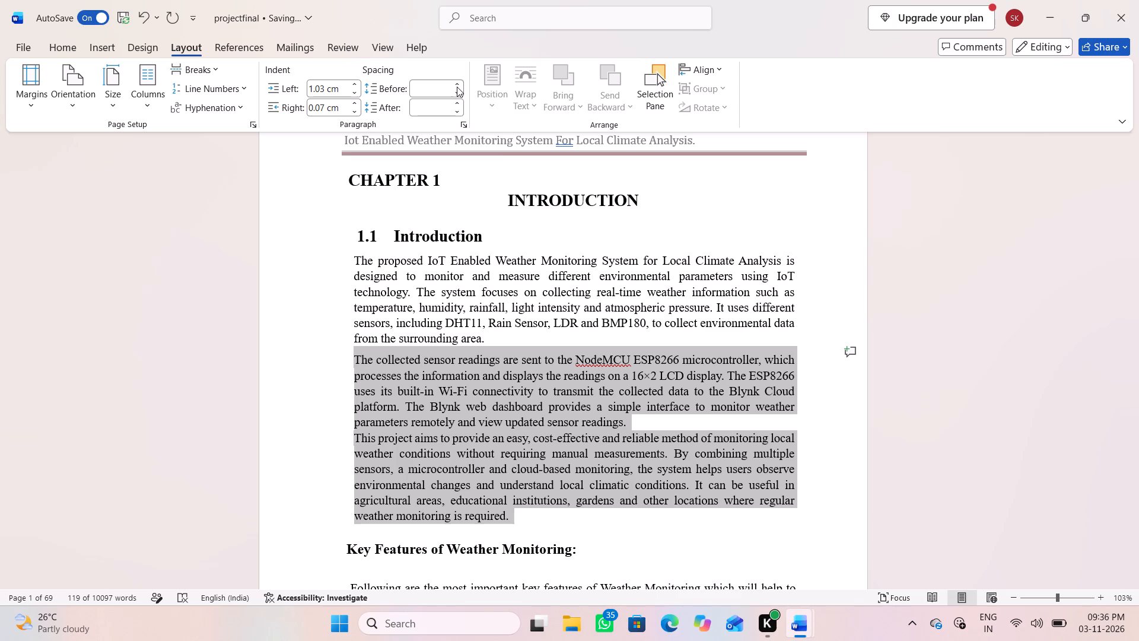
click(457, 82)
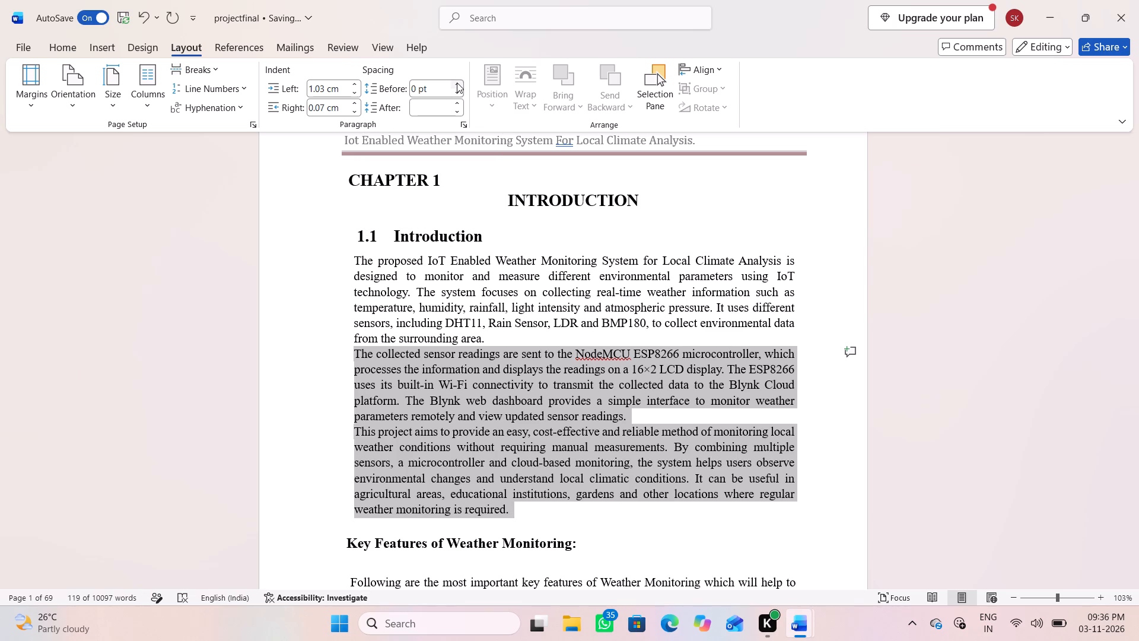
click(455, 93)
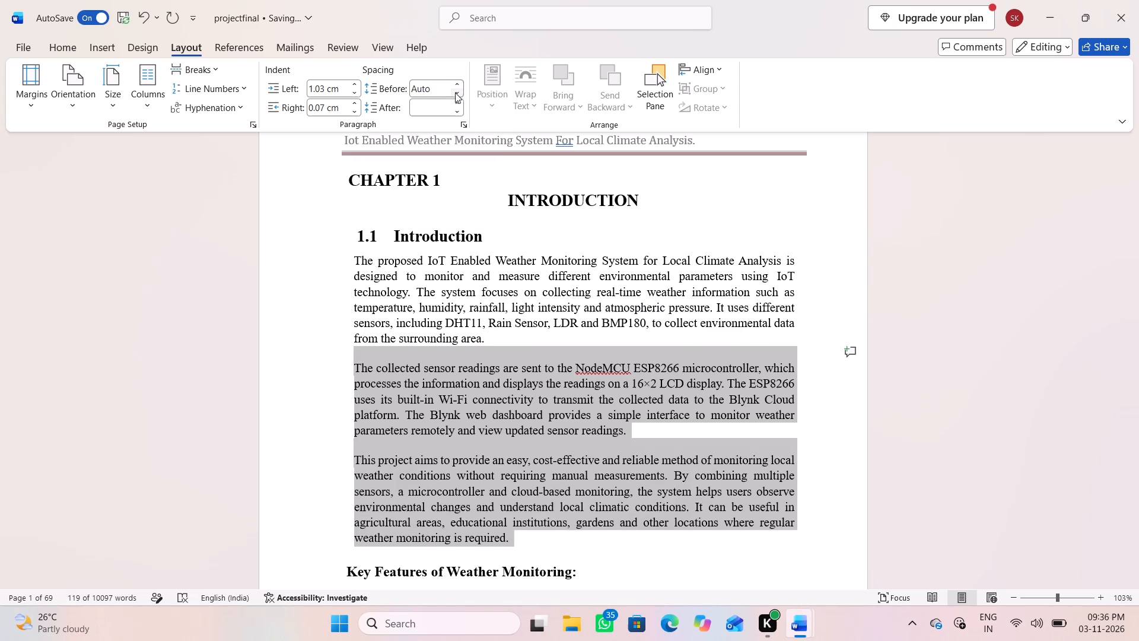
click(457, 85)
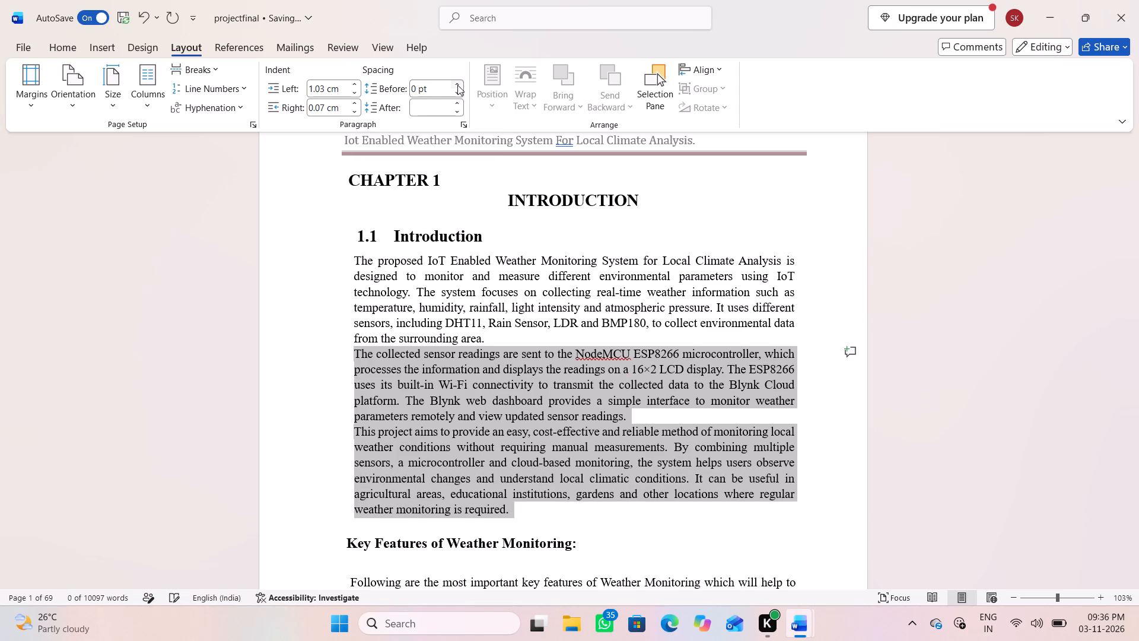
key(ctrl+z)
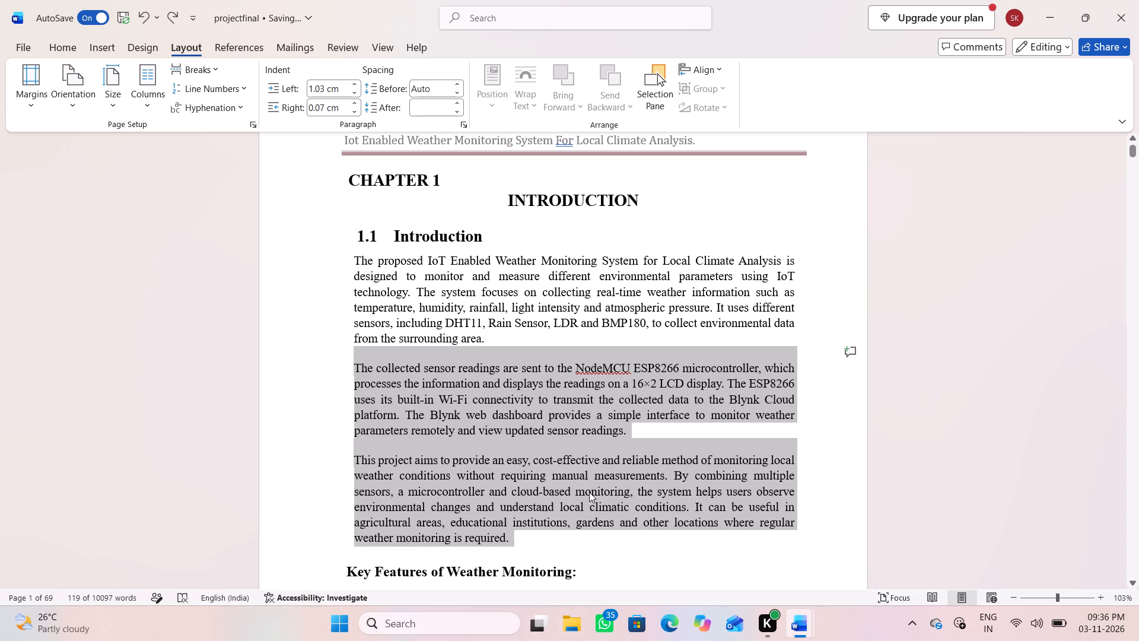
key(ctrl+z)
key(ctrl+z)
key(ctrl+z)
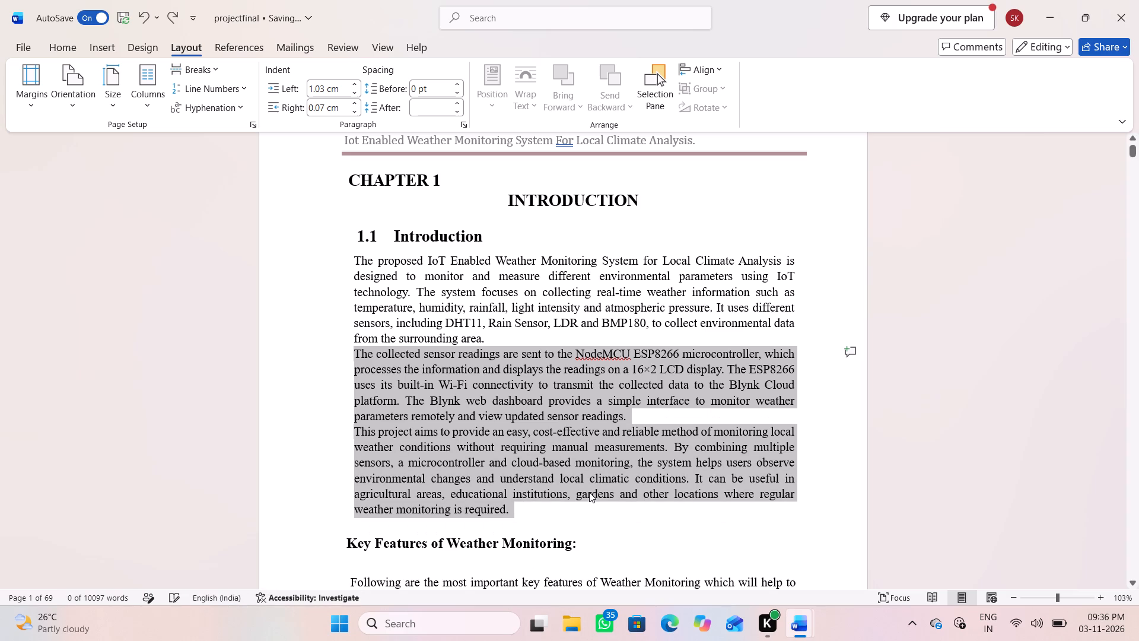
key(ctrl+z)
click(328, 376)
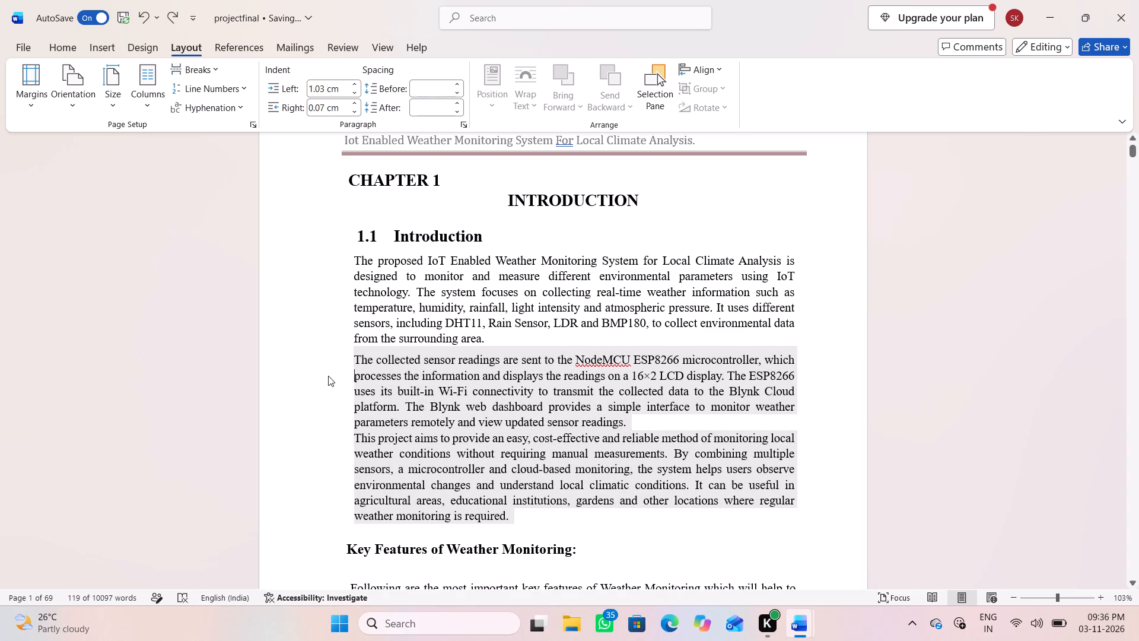
Set the spacing after the second and third Introduction paragraphs to 6 pt.
drag(351, 360, 363, 363)
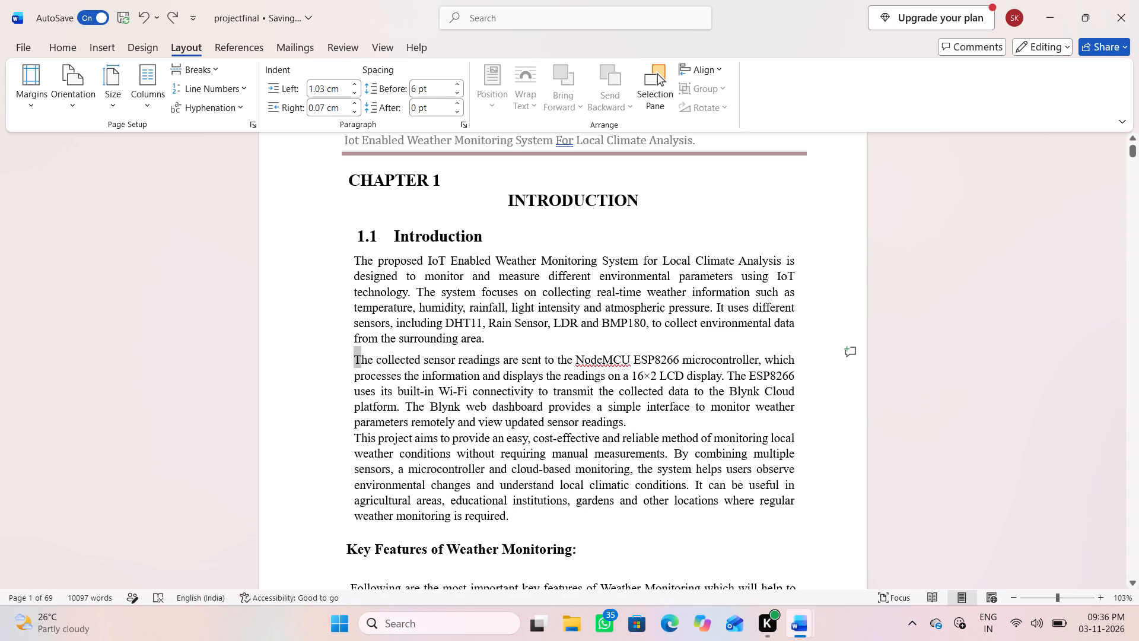
drag(363, 363, 514, 510)
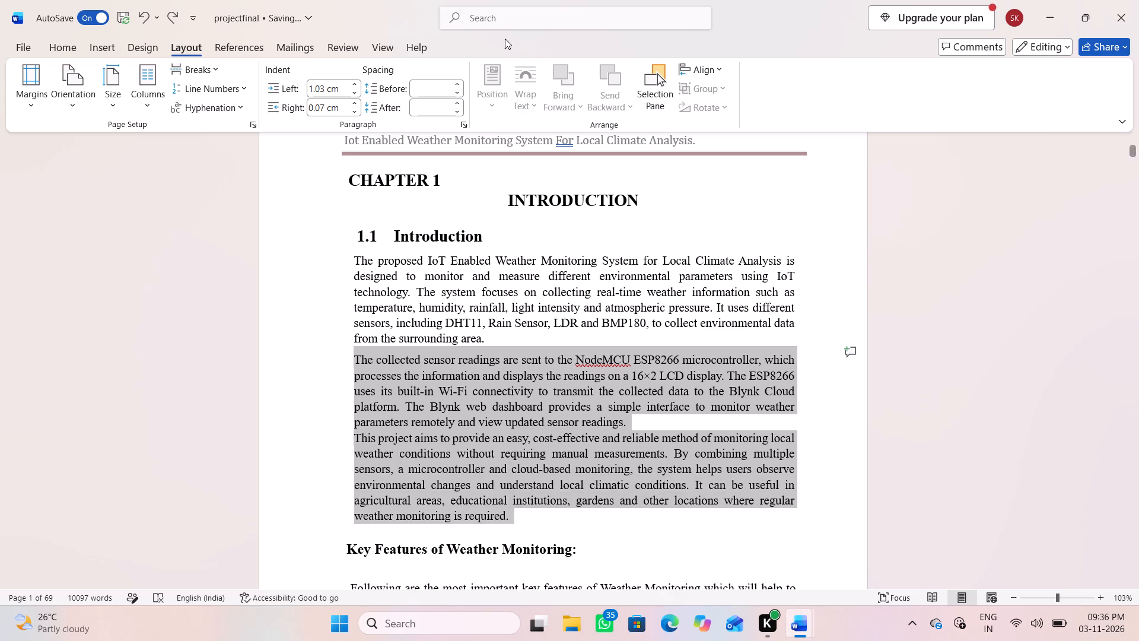
click(456, 110)
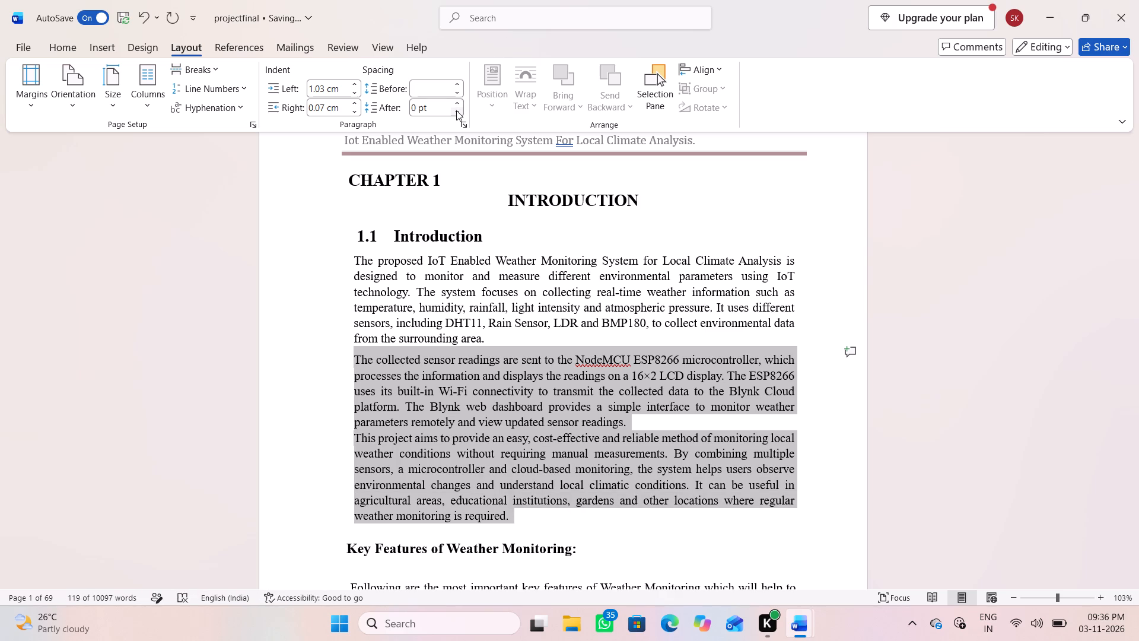
click(456, 110)
click(456, 110)
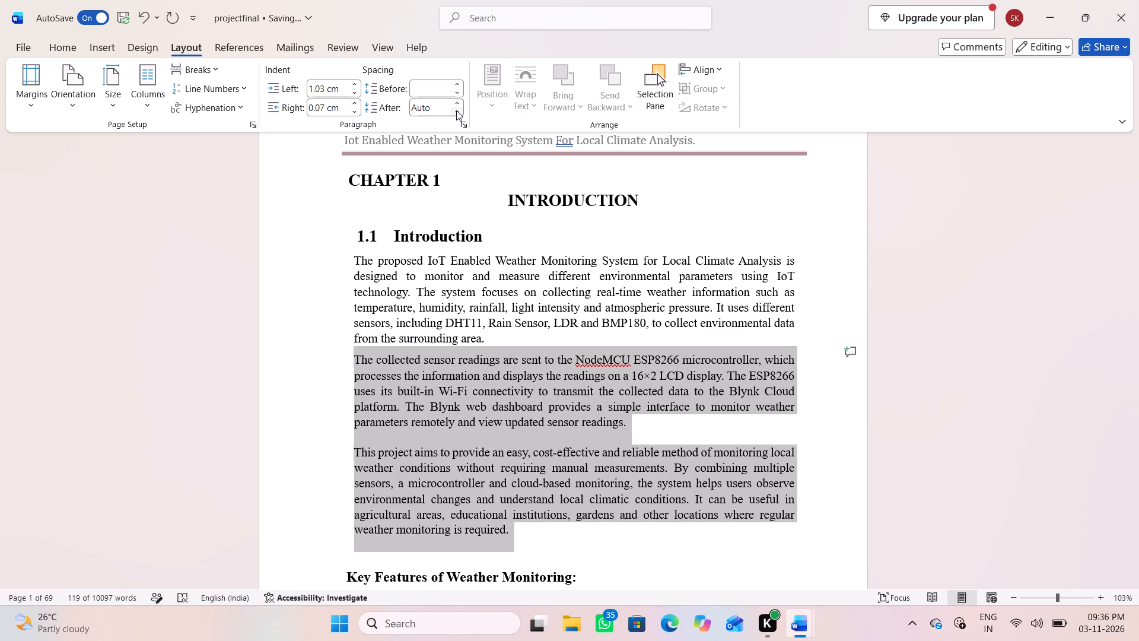
click(456, 110)
click(456, 103)
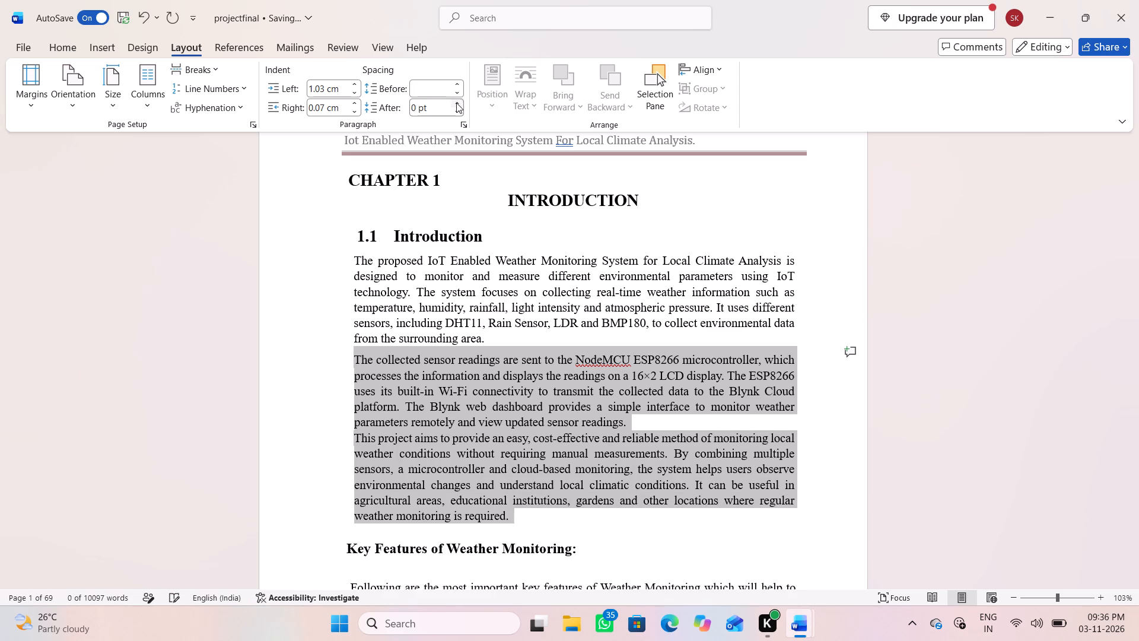
click(456, 103)
click(309, 413)
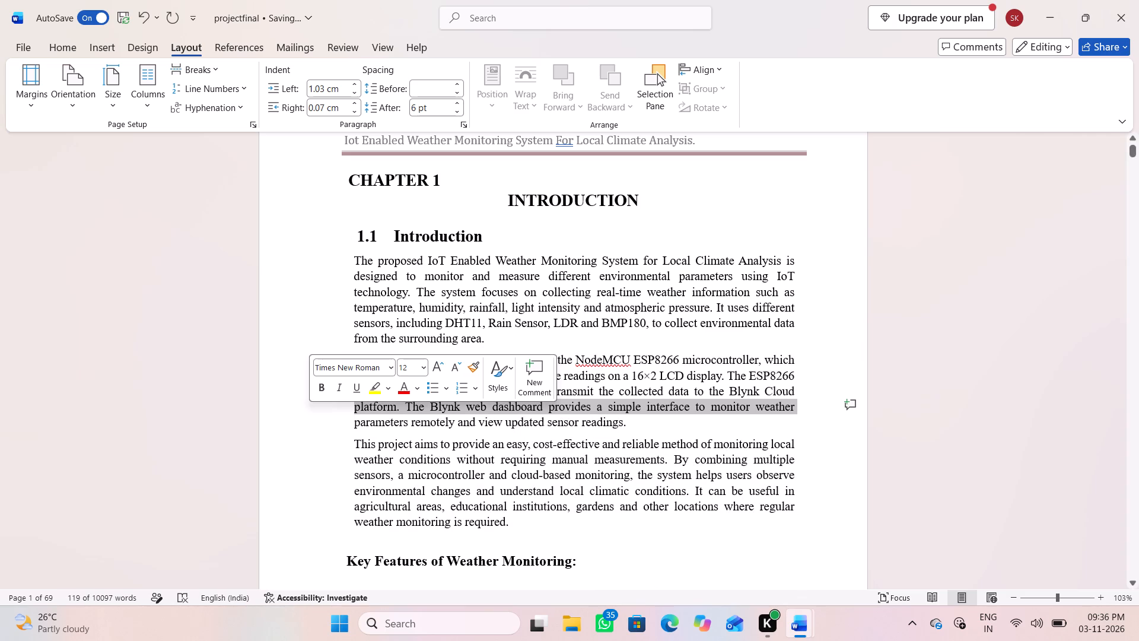
click(563, 526)
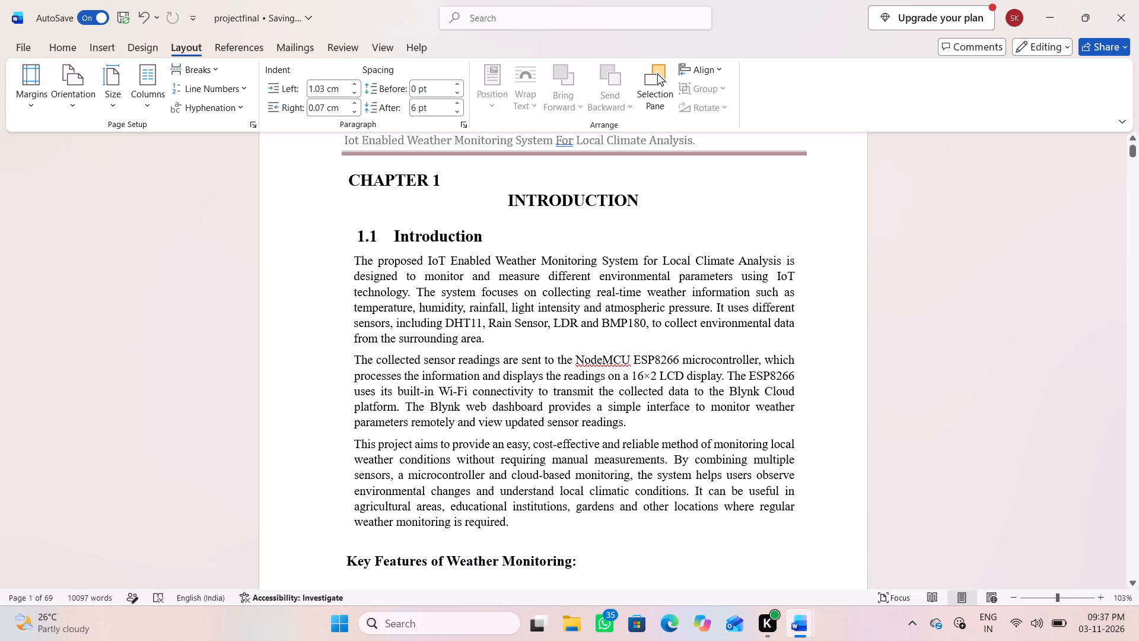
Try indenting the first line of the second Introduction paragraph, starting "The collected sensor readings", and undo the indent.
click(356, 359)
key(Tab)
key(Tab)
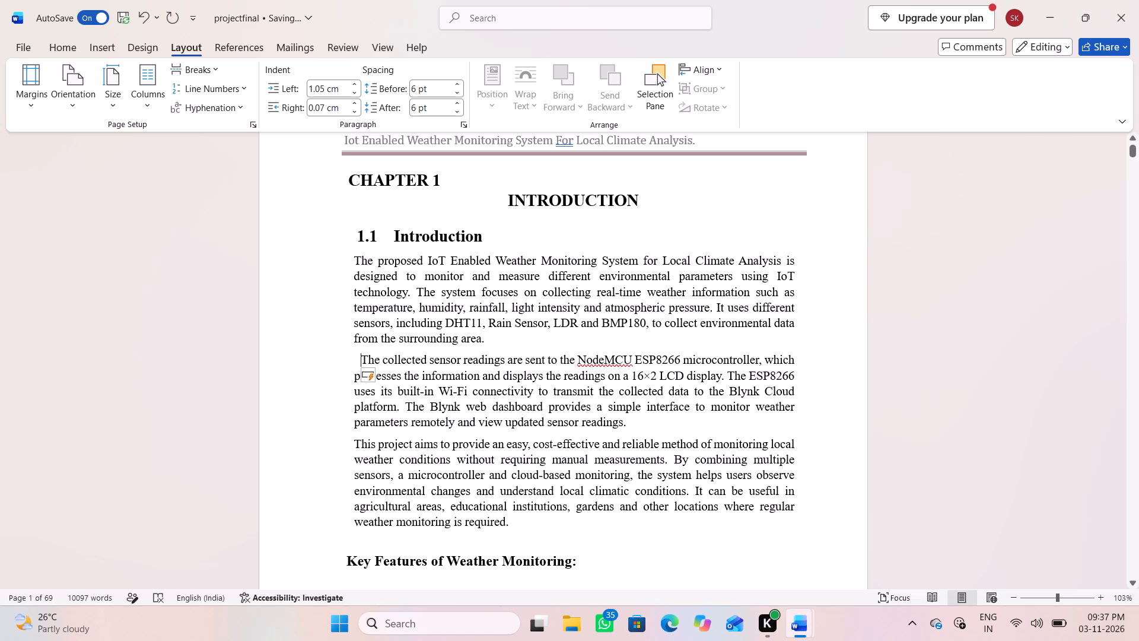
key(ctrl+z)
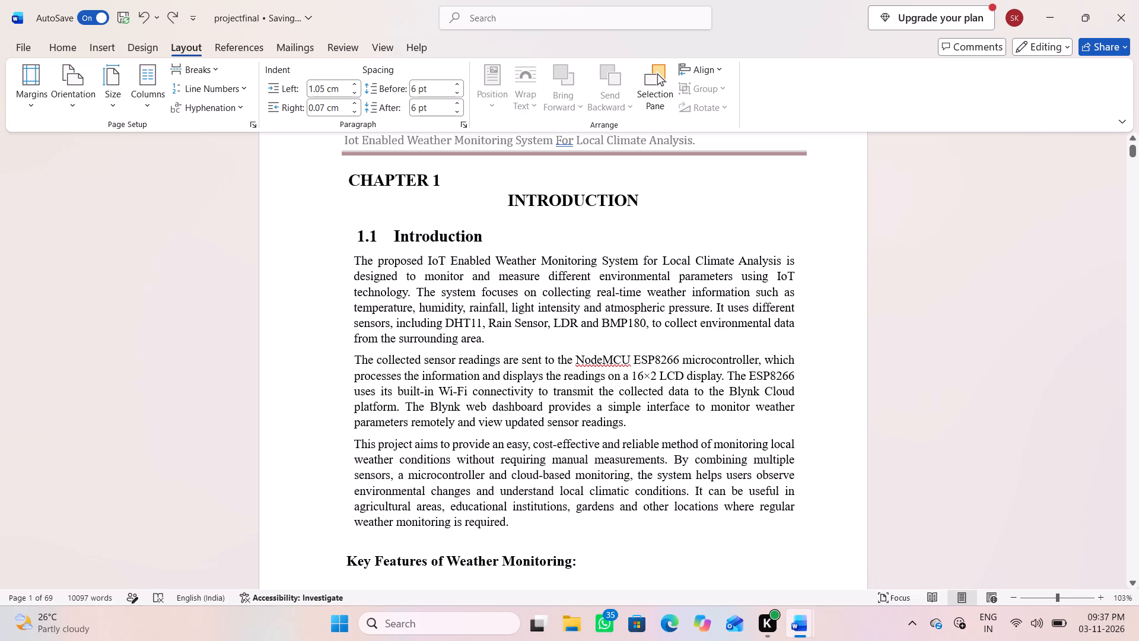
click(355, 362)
Set the left indent of the second Introduction paragraph, starting "The collected sensor readings", to 1 cm.
drag(354, 356, 483, 411)
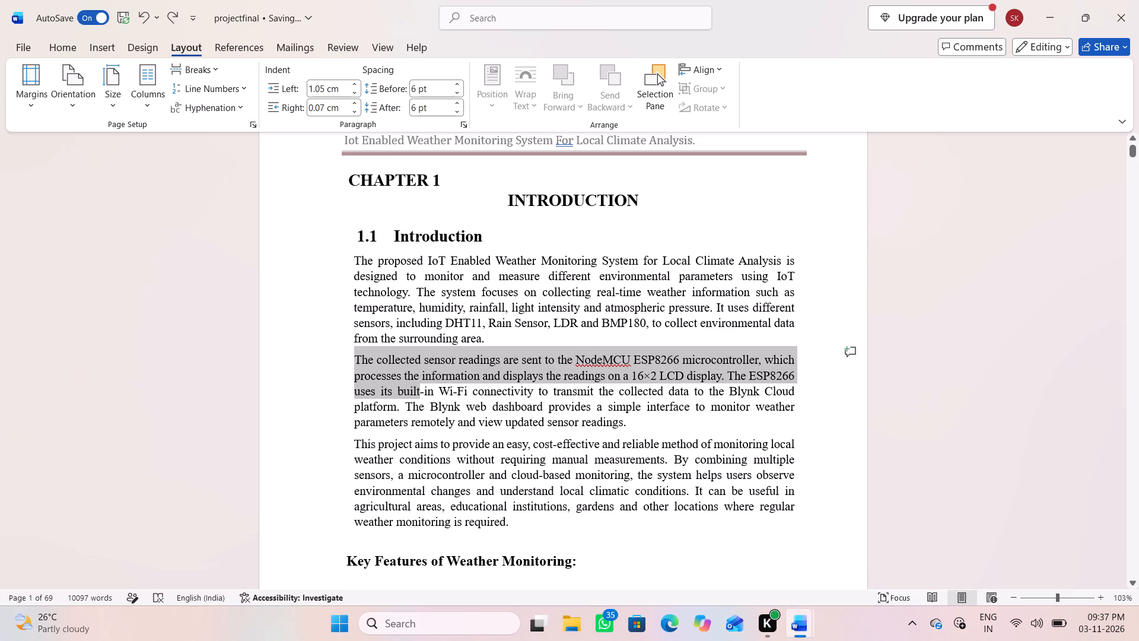
drag(483, 411, 628, 417)
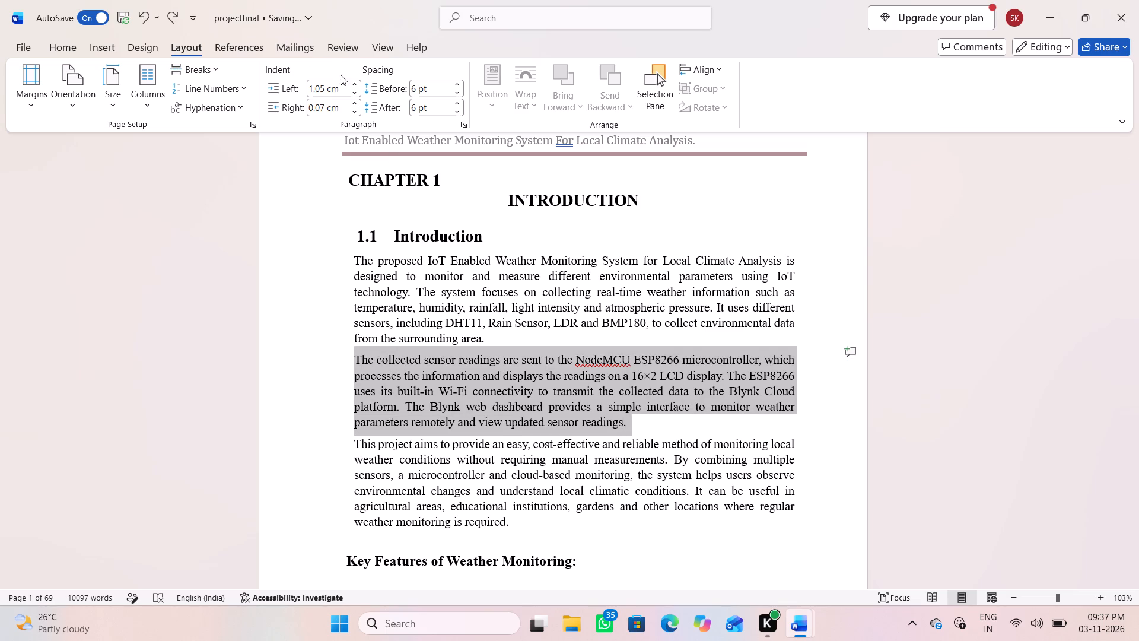
click(357, 82)
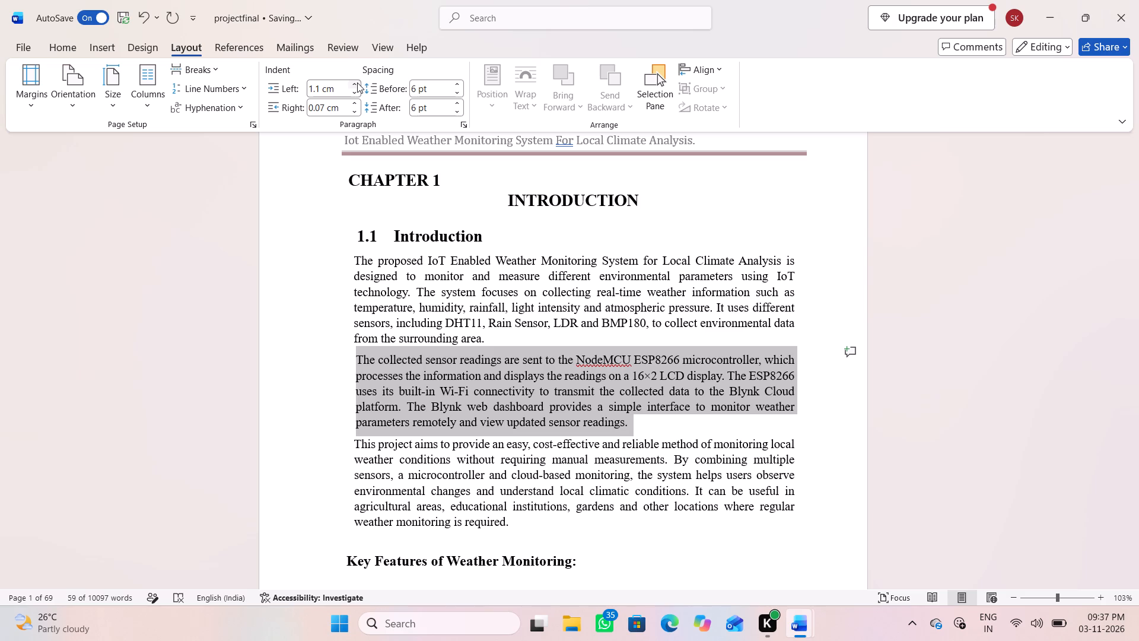
click(354, 91)
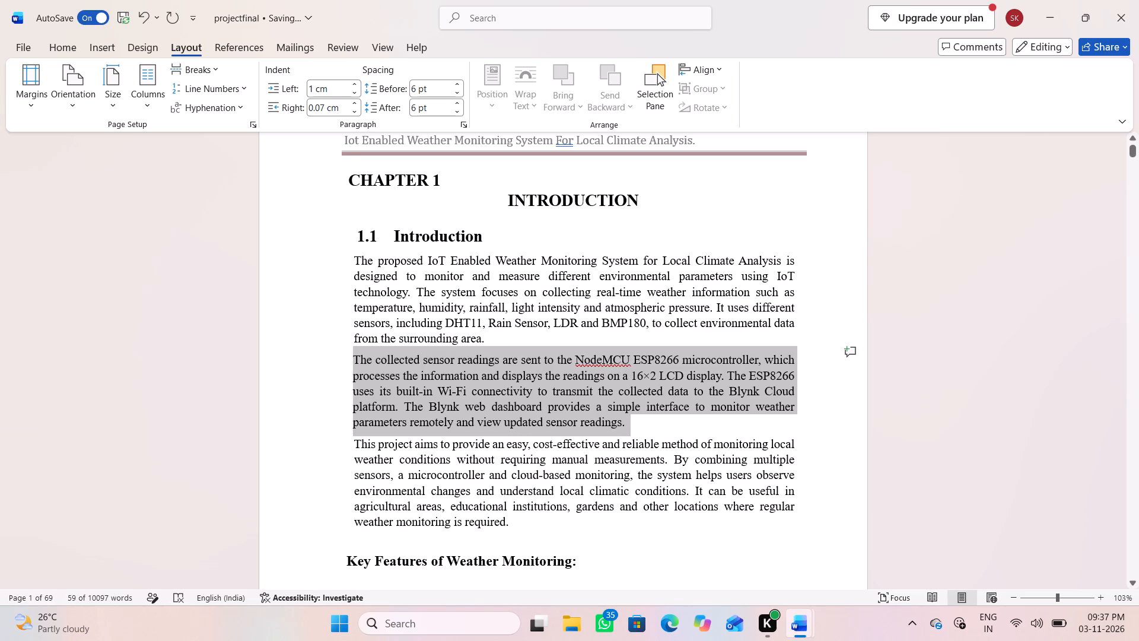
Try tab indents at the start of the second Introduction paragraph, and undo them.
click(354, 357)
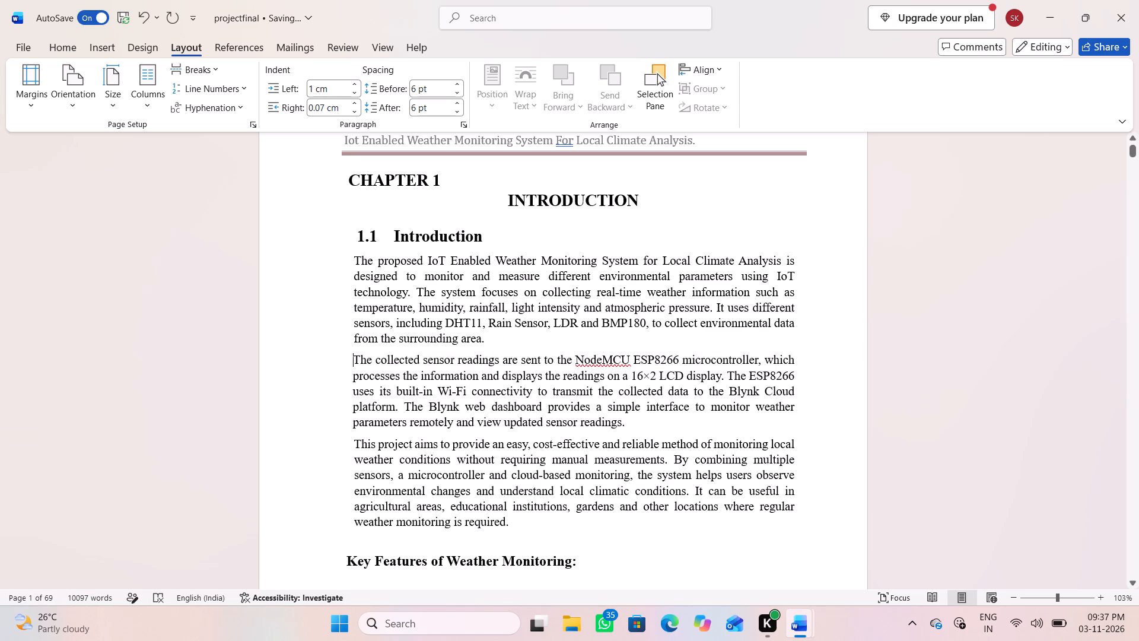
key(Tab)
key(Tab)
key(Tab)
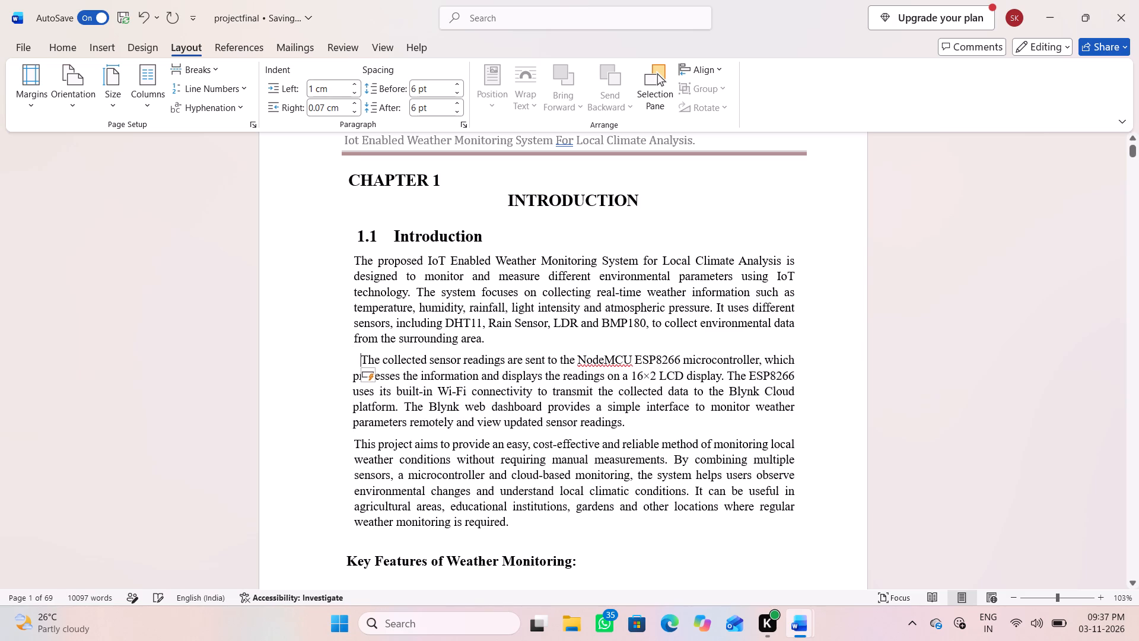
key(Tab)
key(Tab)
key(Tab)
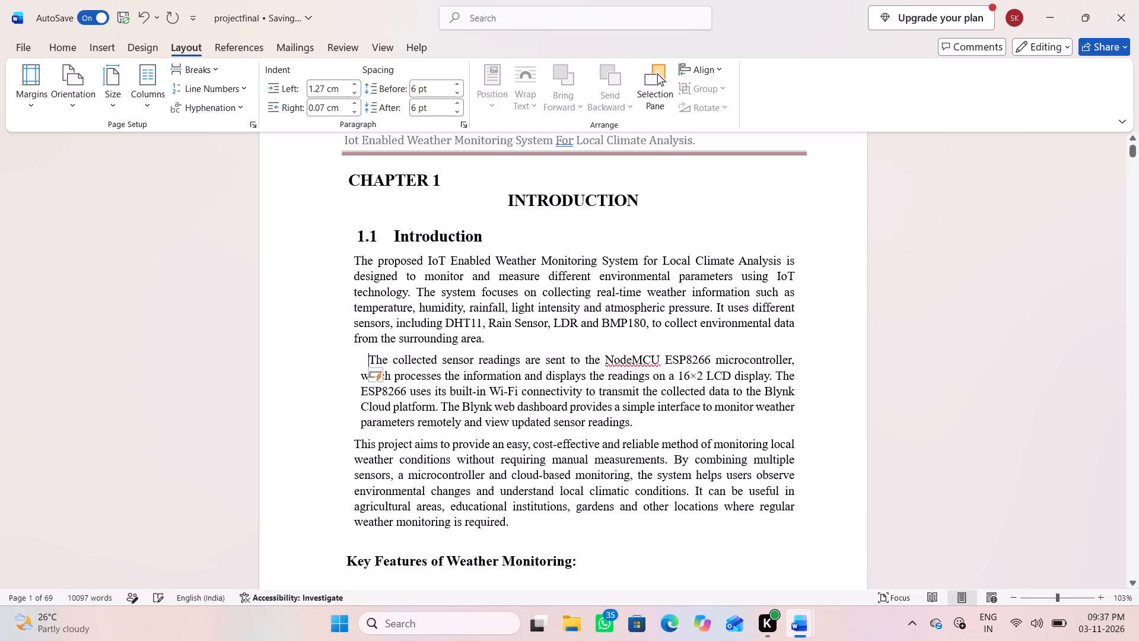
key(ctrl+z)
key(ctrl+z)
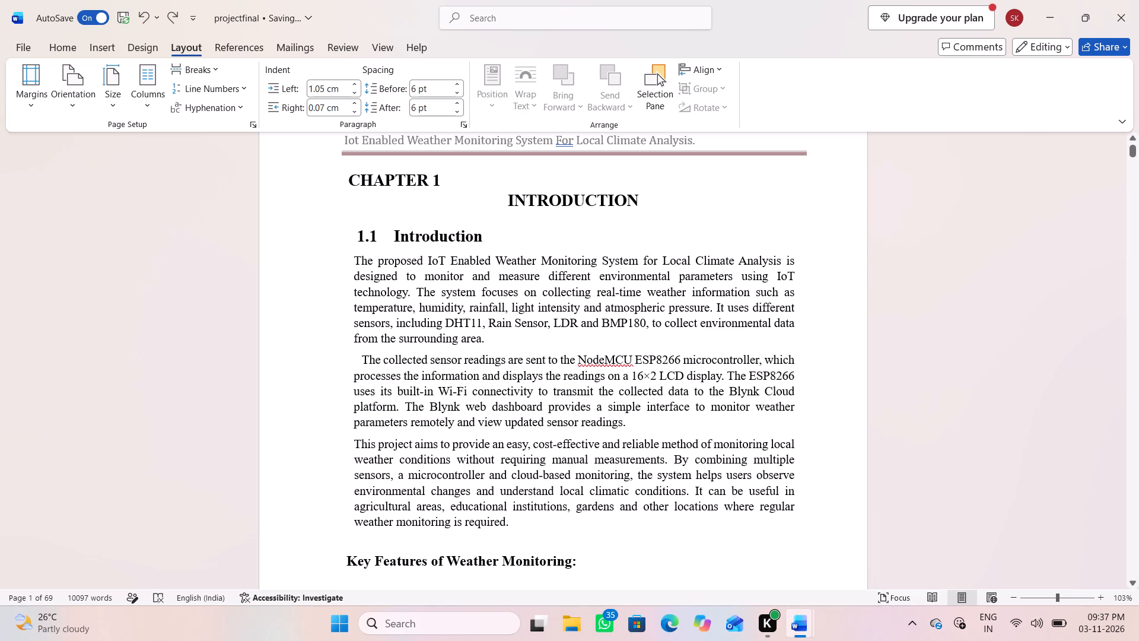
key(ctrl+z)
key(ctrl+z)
Indent the first line of the second Introduction paragraph with eight spaces.
key(space)
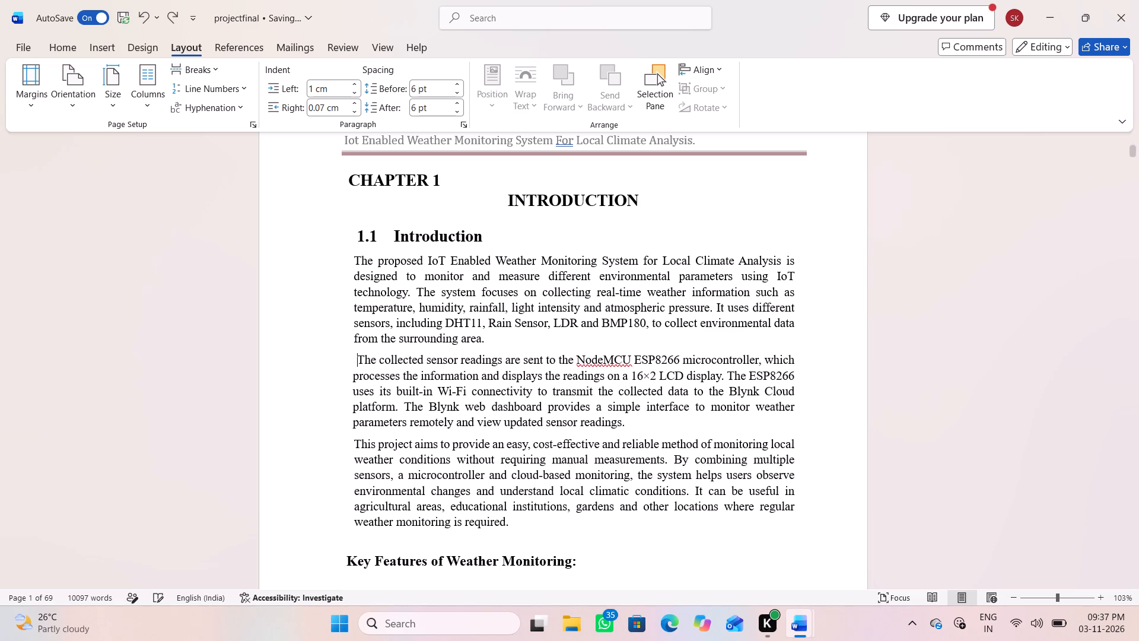
key(space)
key(space)
key(space)
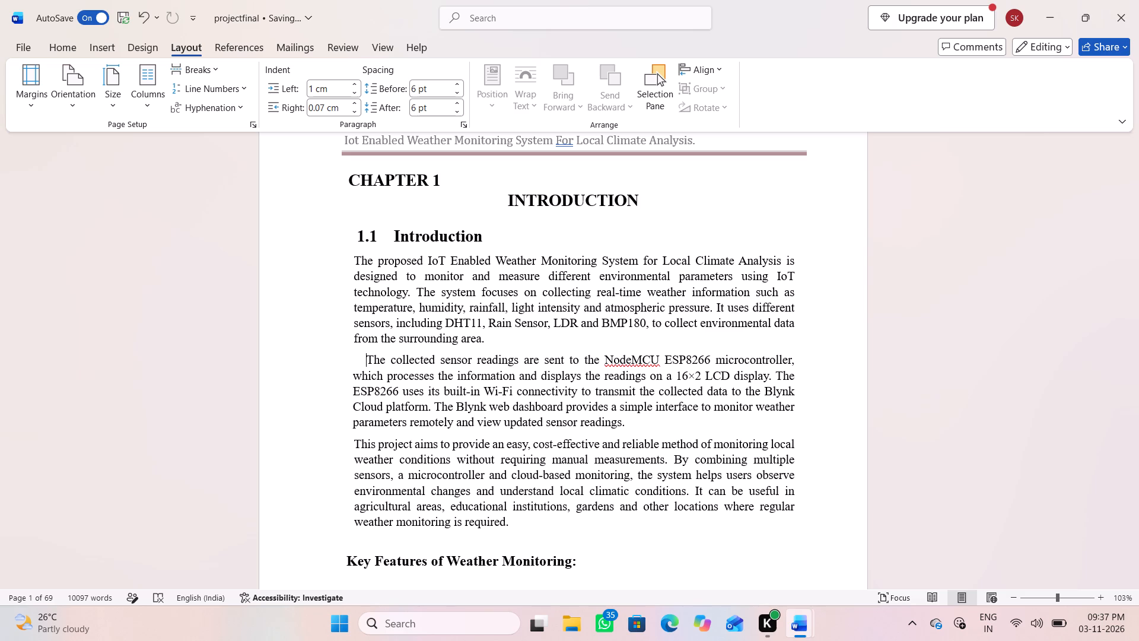
key(space)
key(space)
key(space)
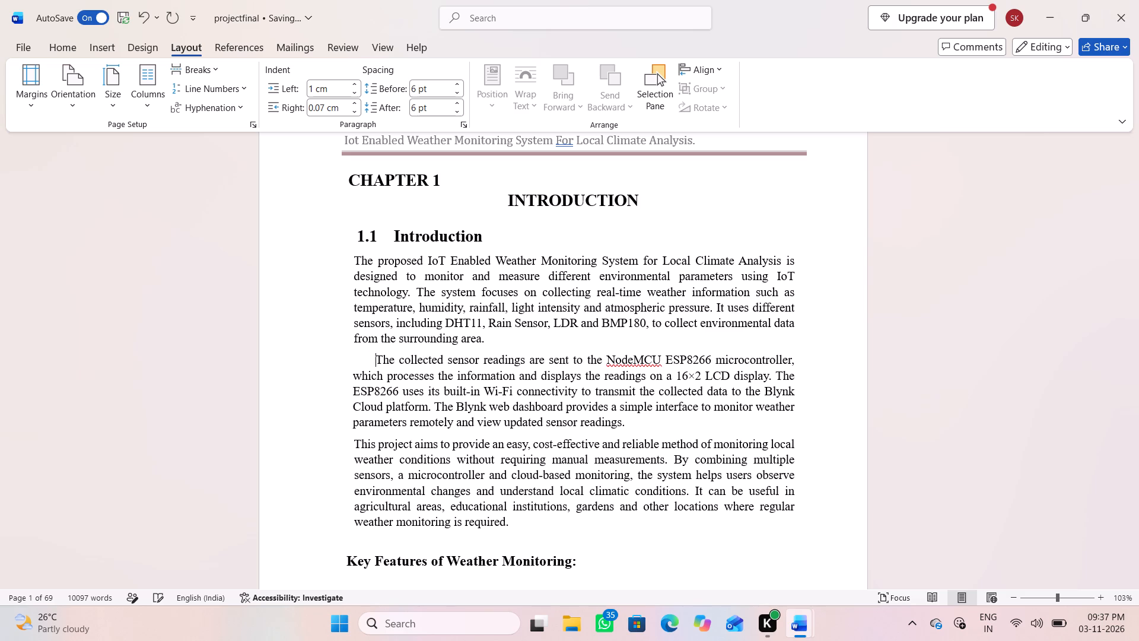
key(space)
key(space)
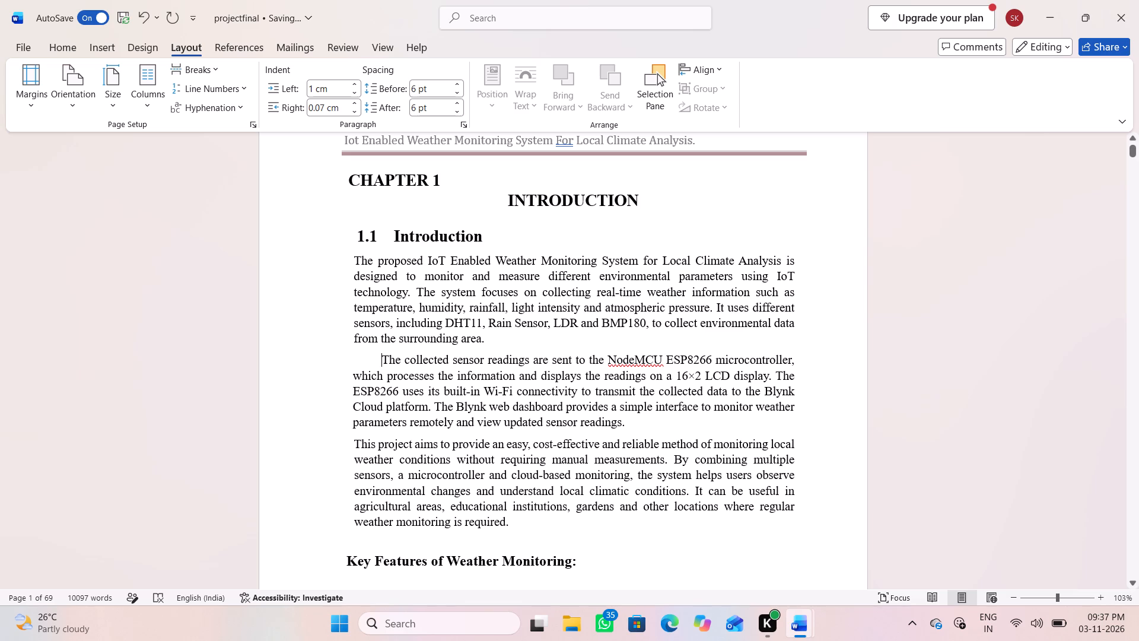
key(BackSpace)
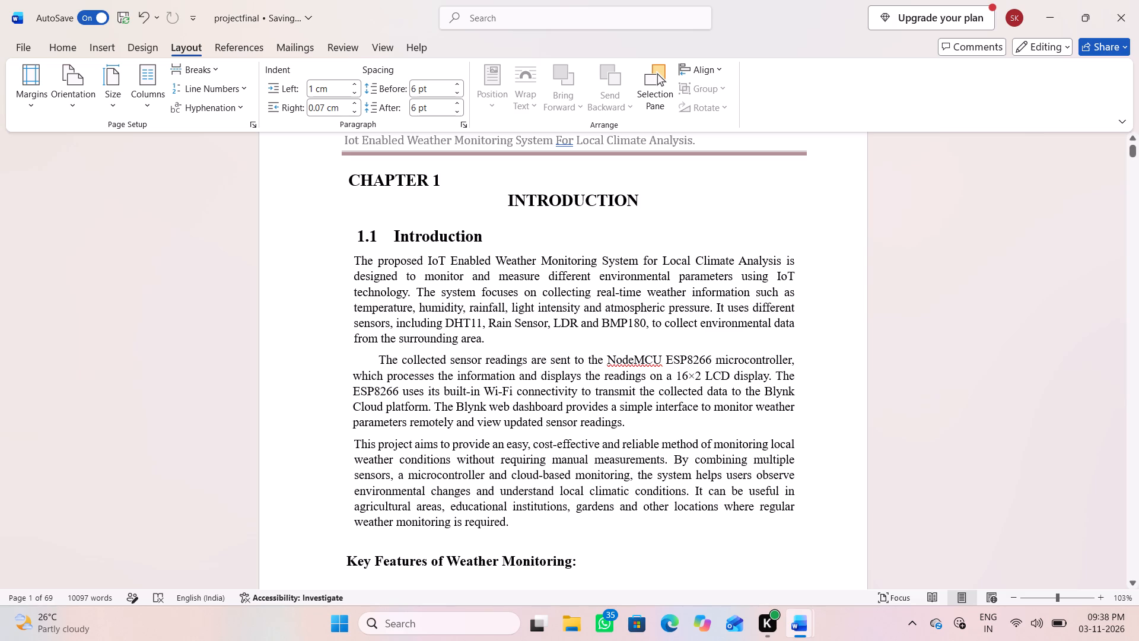
Indent the first line of the third Introduction paragraph, starting "This project aims", with eight spaces.
click(357, 447)
key(space)
key(space)
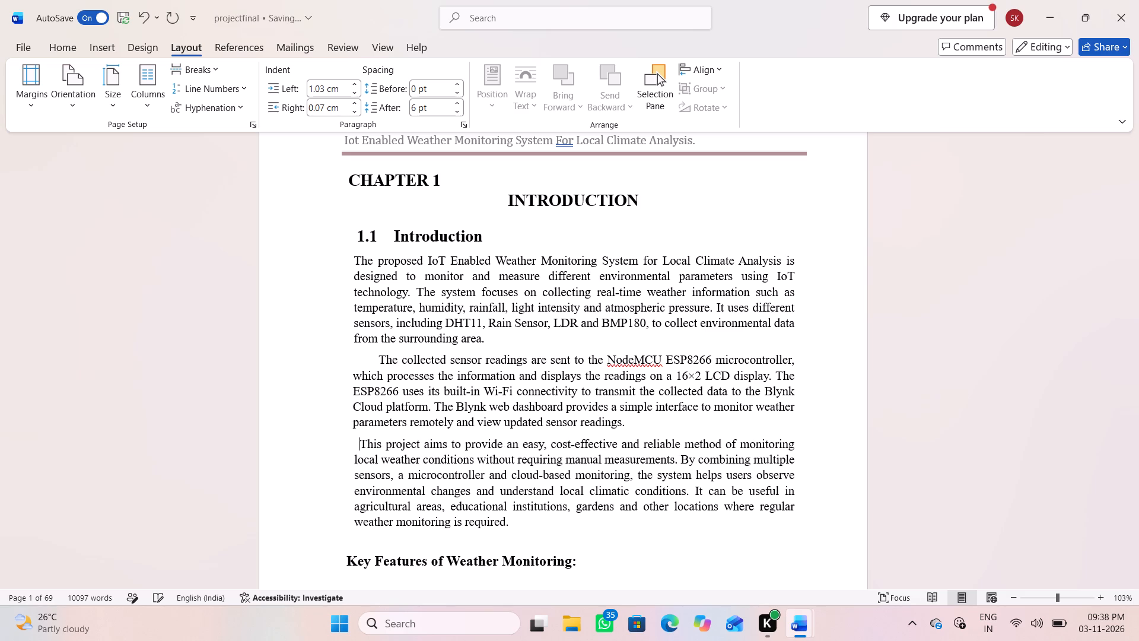
key(space)
key(space)
key(space)
key(space)
key(space)
key(space)
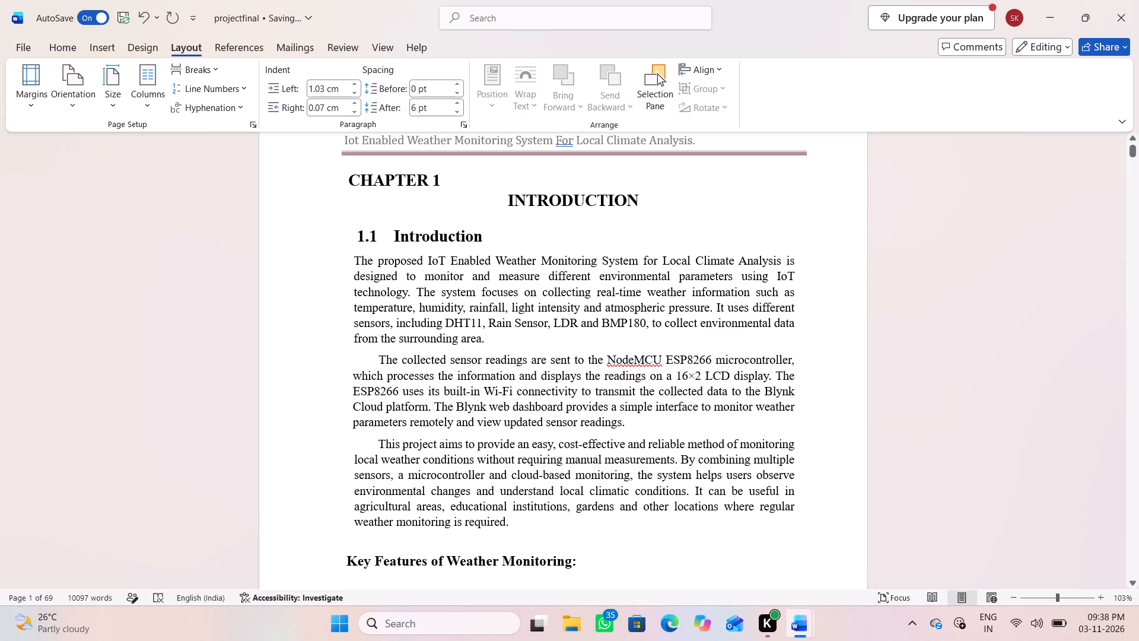
Change the paragraph starting "Following are the most important key features" from justified to left alignment.
scroll(510, 300, up, 3)
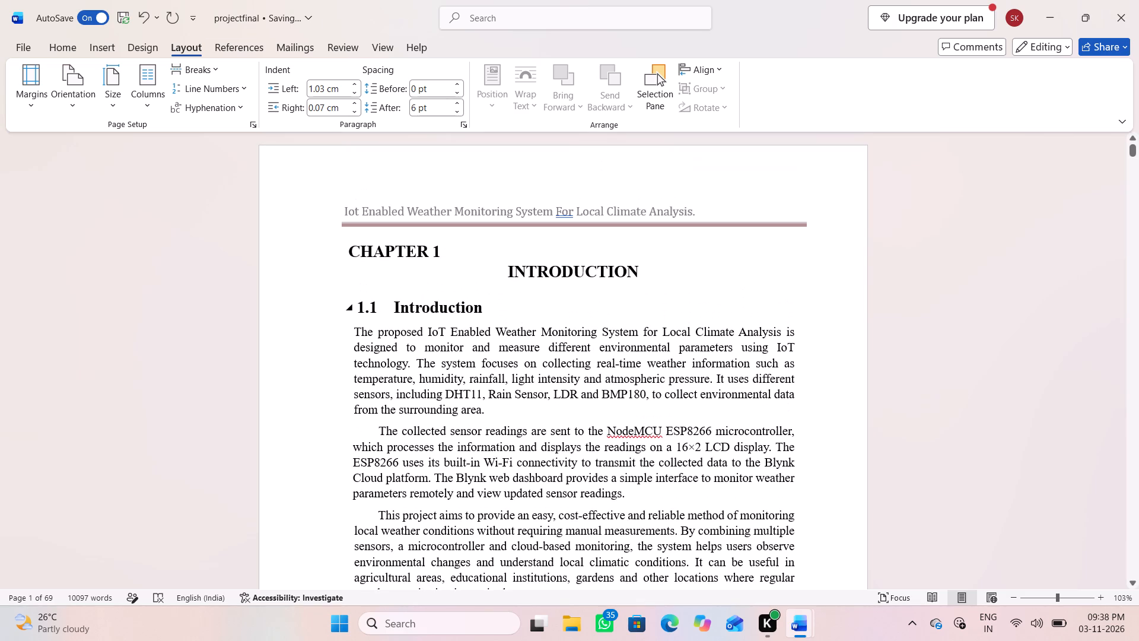
scroll(568, 392, down, 4)
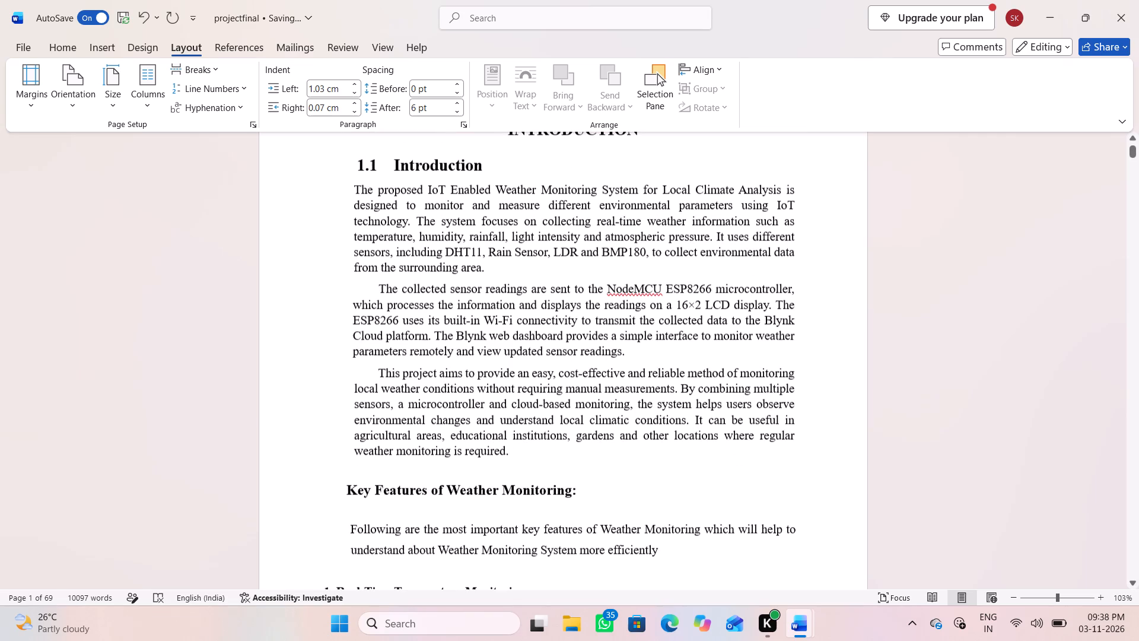
scroll(569, 392, down, 2)
scroll(569, 392, up, 4)
scroll(569, 392, down, 4)
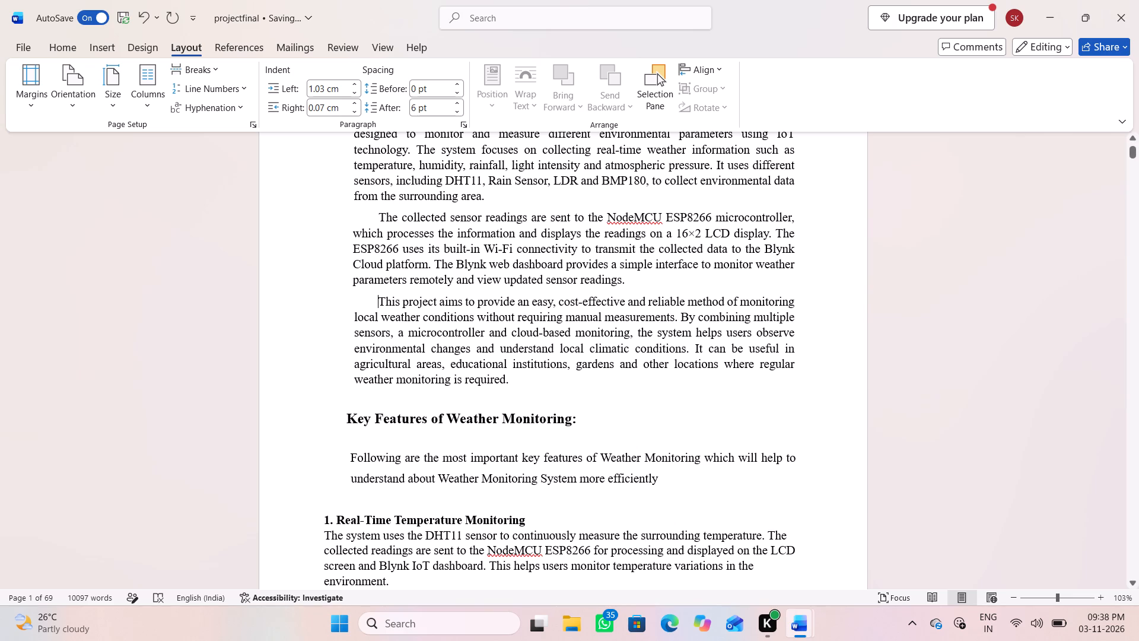
scroll(402, 471, down, 1)
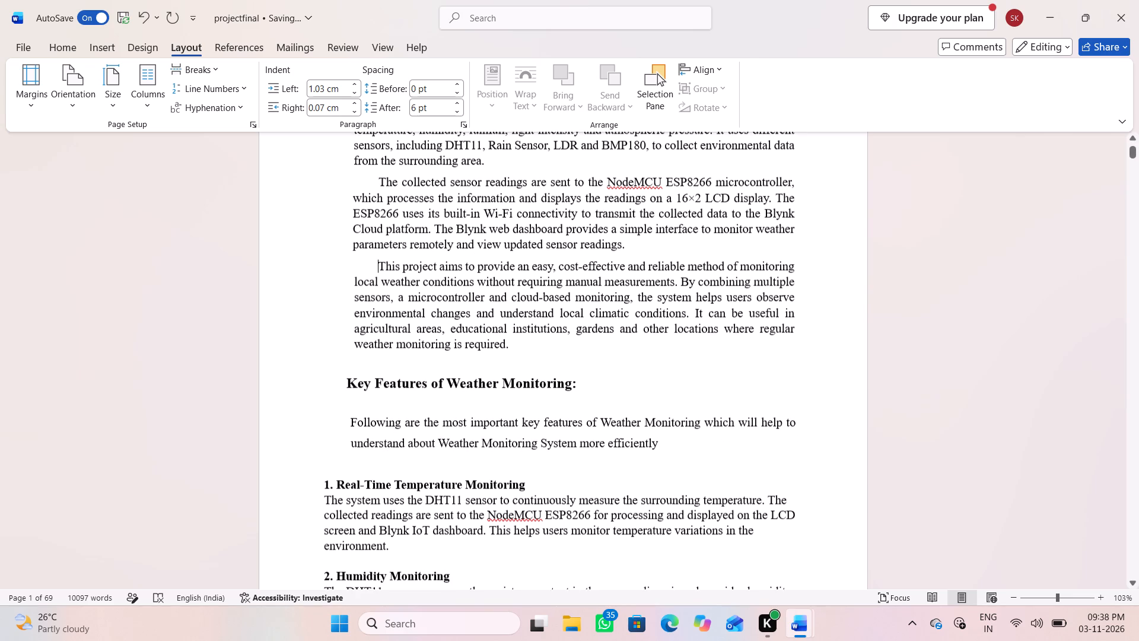
scroll(413, 470, down, 1)
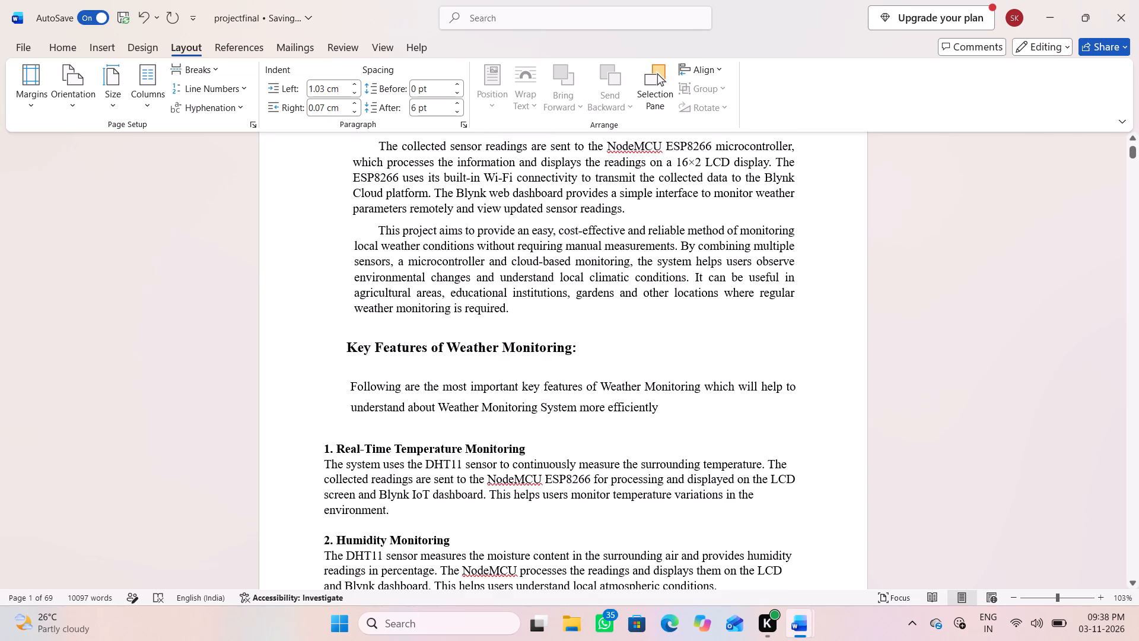
drag(348, 385, 731, 420)
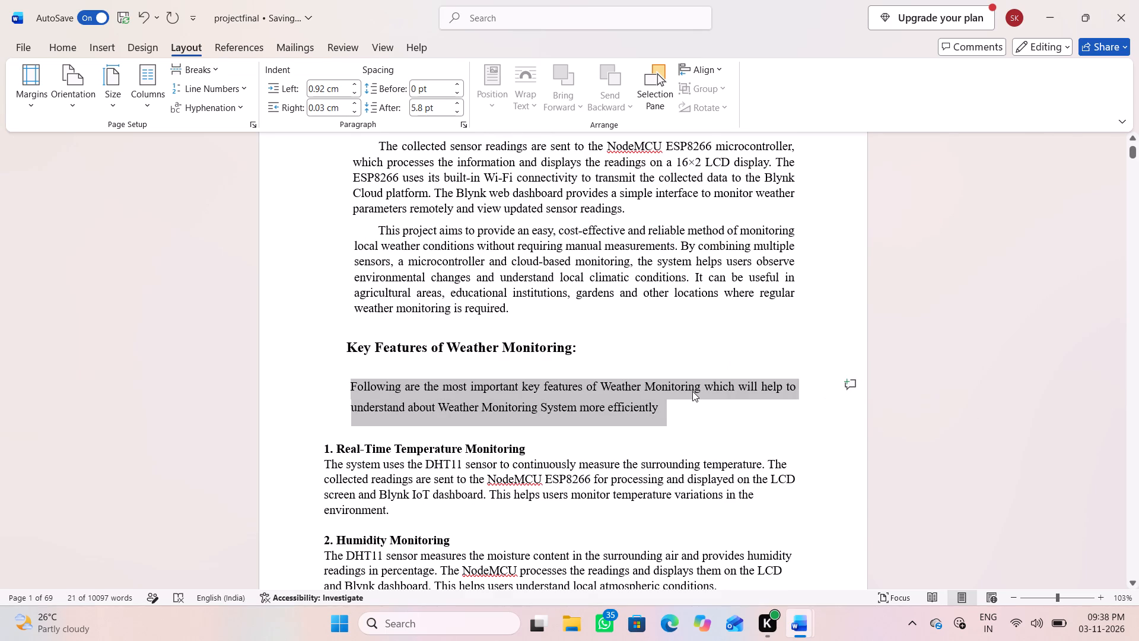
key(ctrl+j)
click(683, 429)
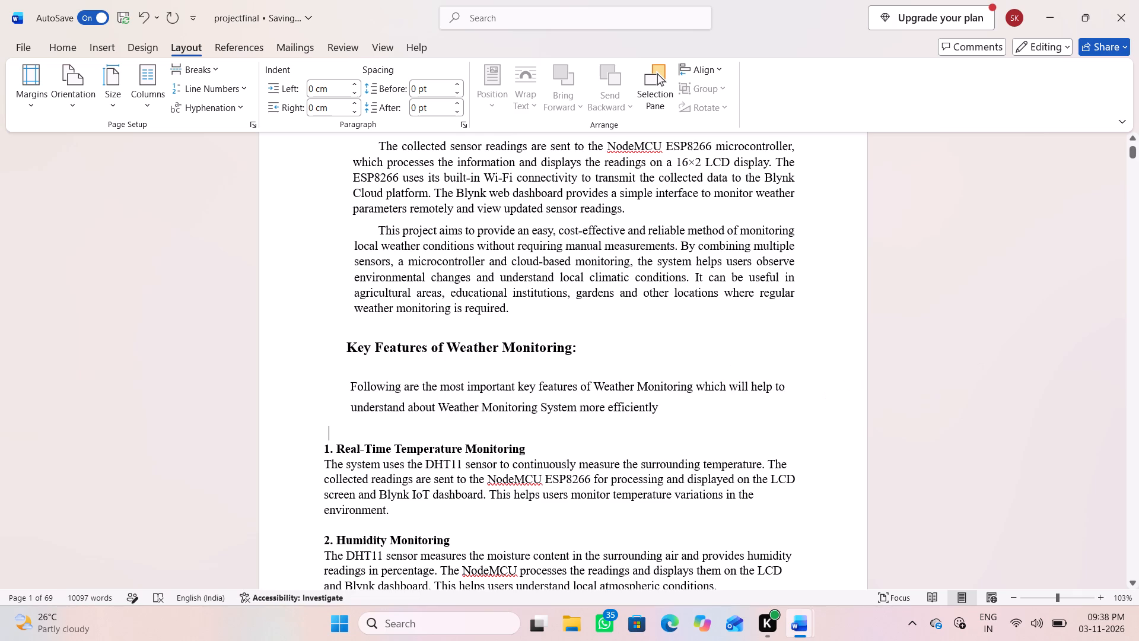
Try right, centred and left alignment on the "Key Features of Weather Monitoring:" heading, and finish with it justified.
scroll(679, 424, up, 5)
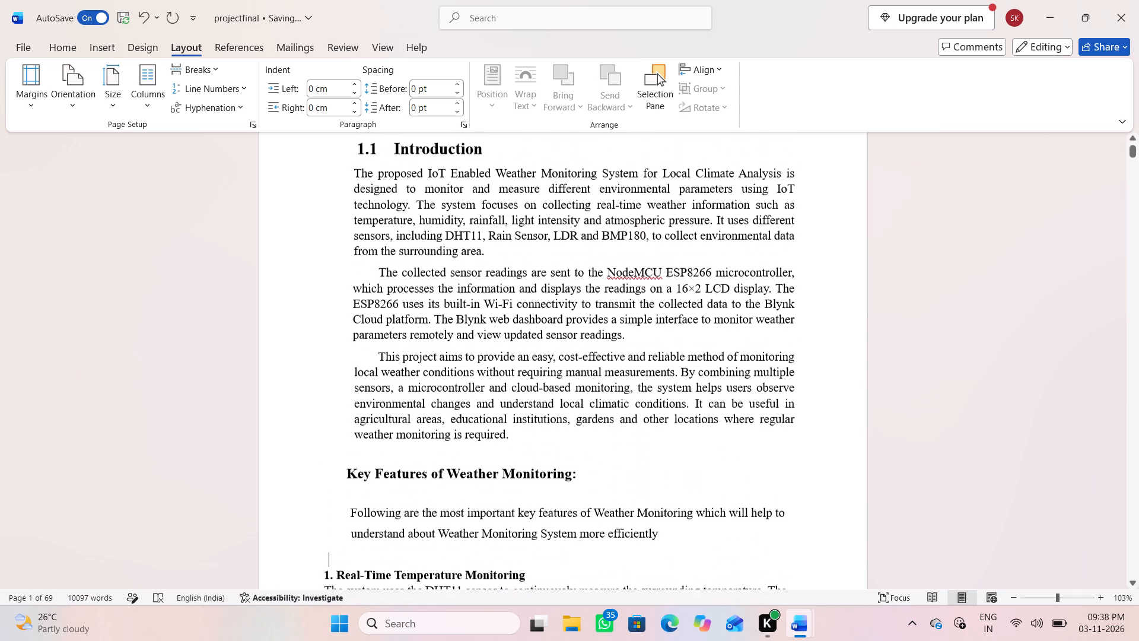
scroll(637, 459, down, 2)
drag(345, 453, 463, 461)
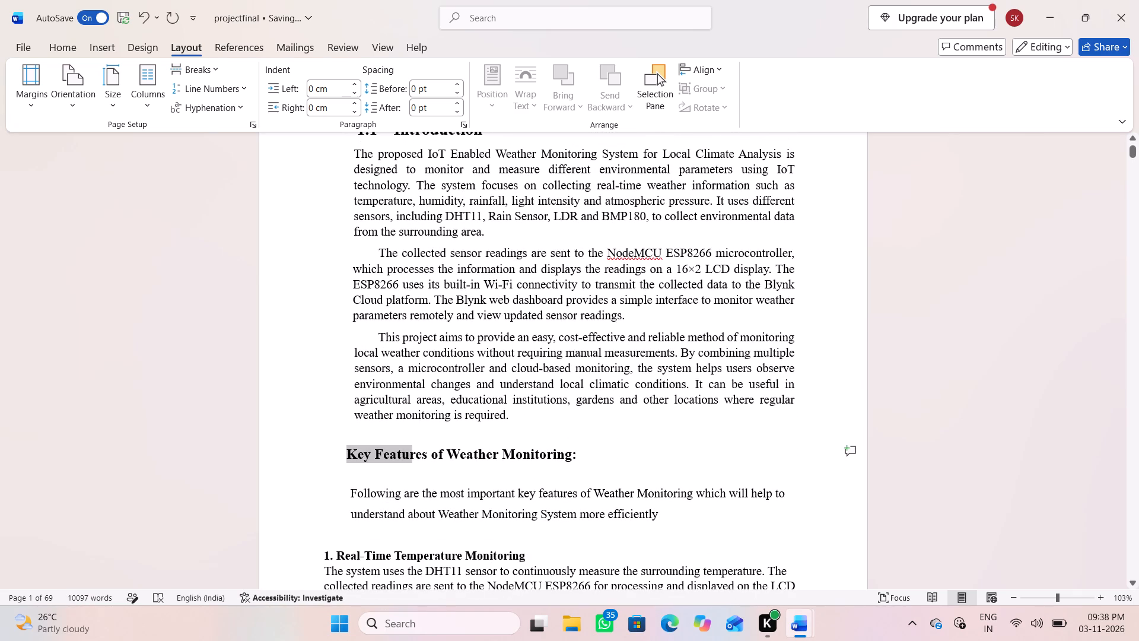
drag(463, 461, 574, 458)
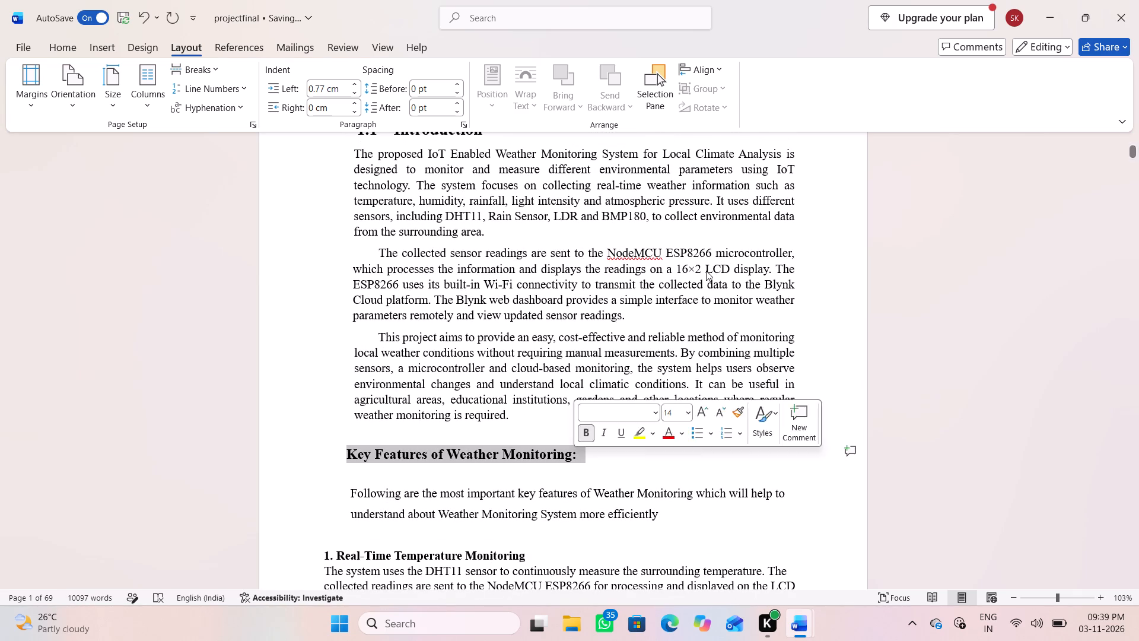
click(56, 47)
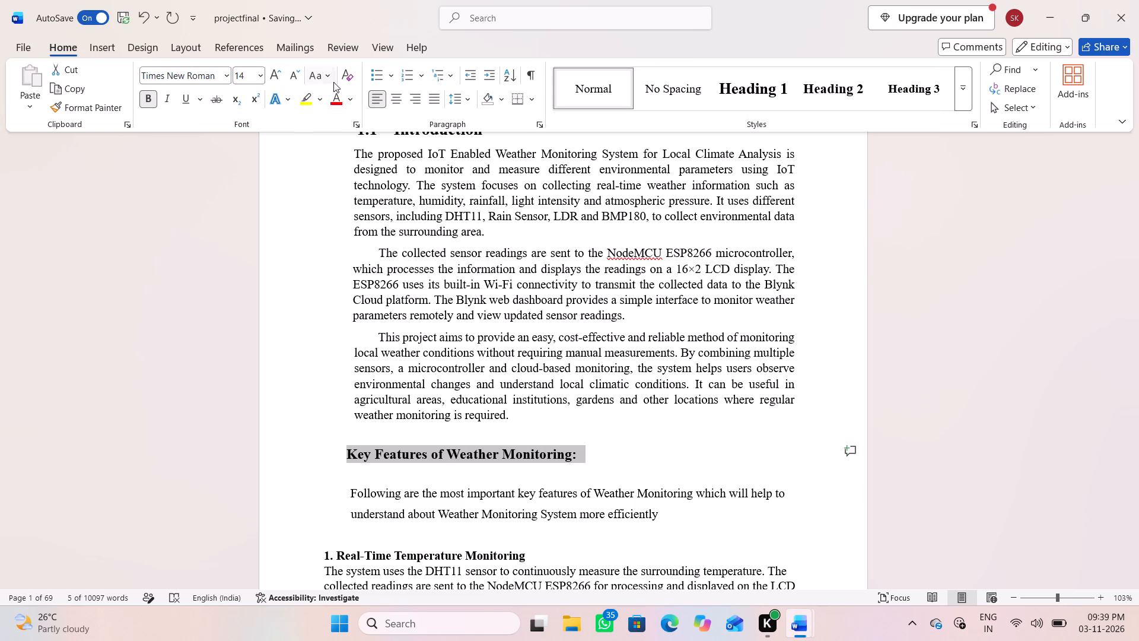
click(433, 98)
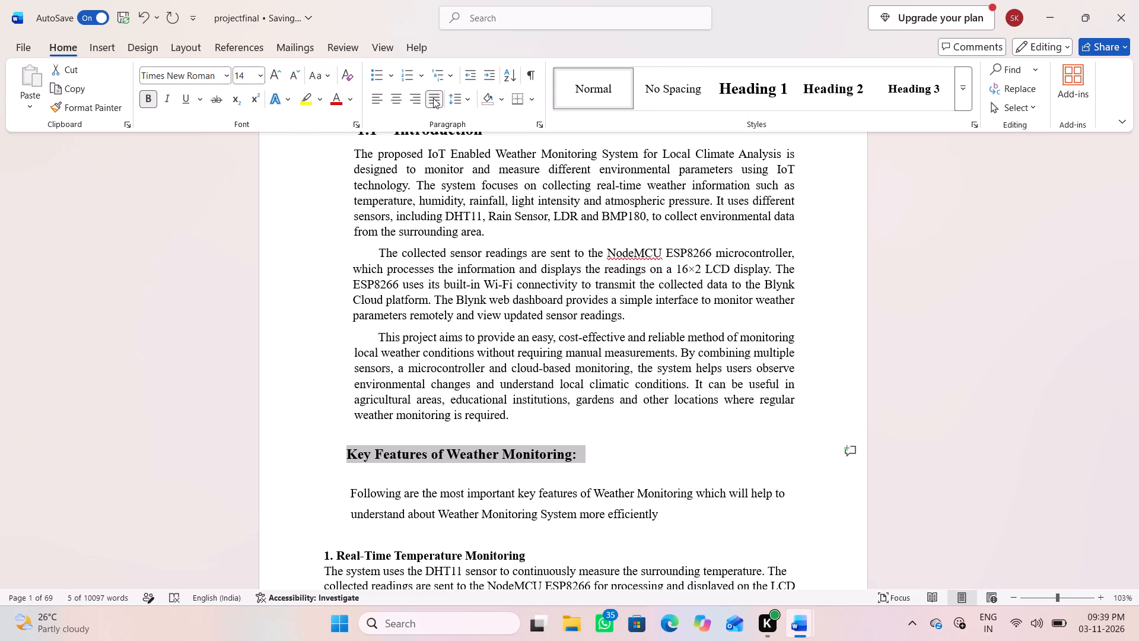
double_click(433, 98)
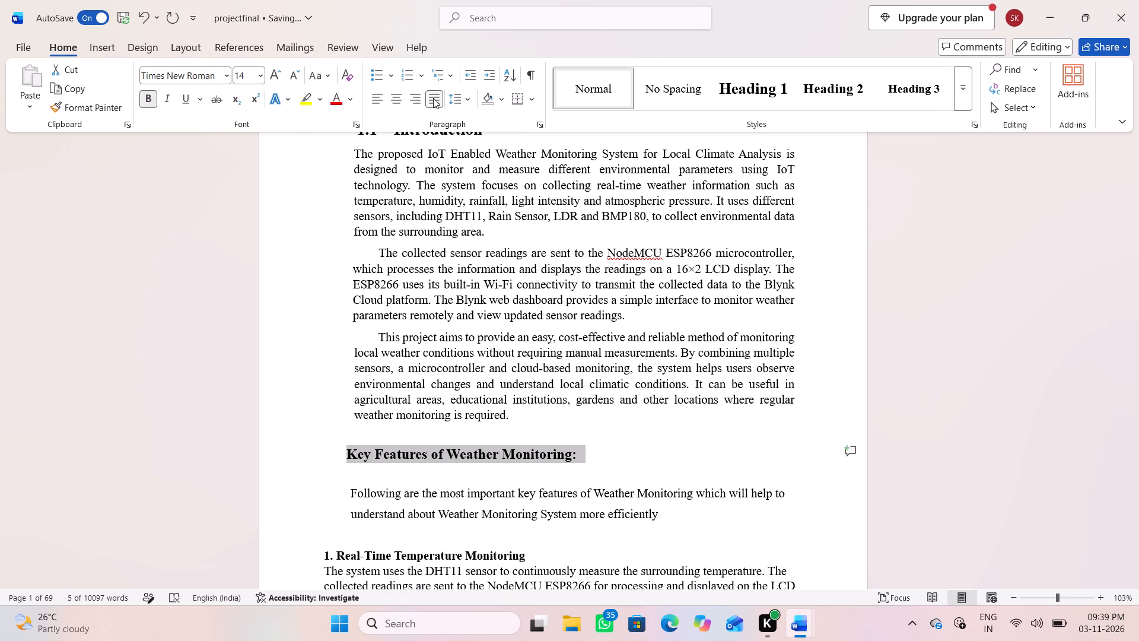
click(420, 98)
click(399, 99)
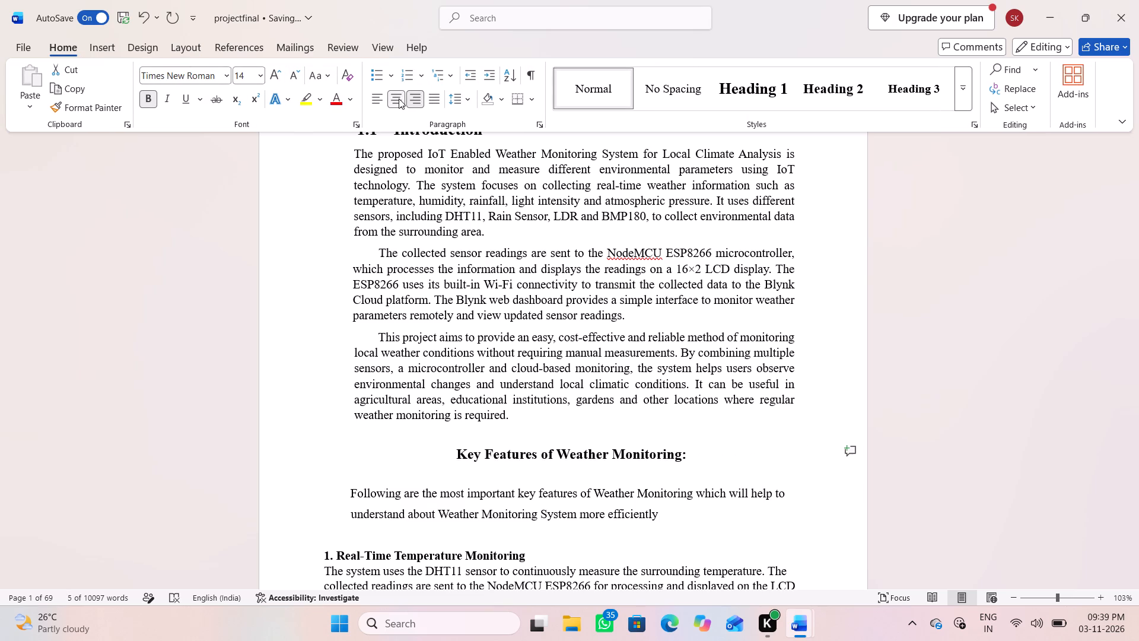
click(381, 99)
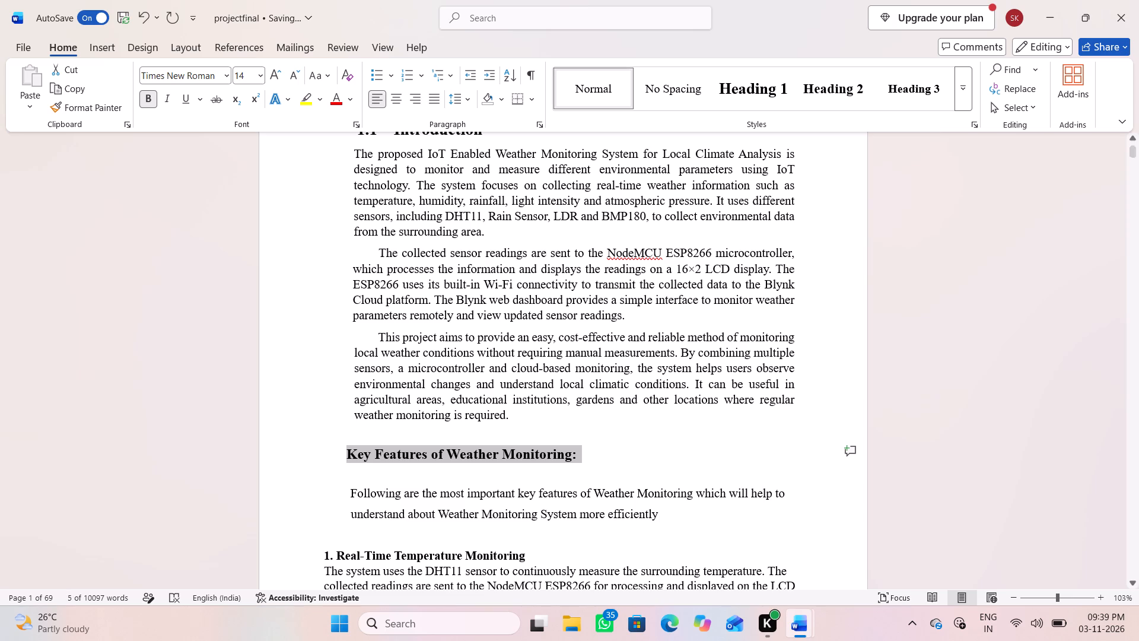
scroll(494, 324, up, 3)
scroll(494, 348, down, 2)
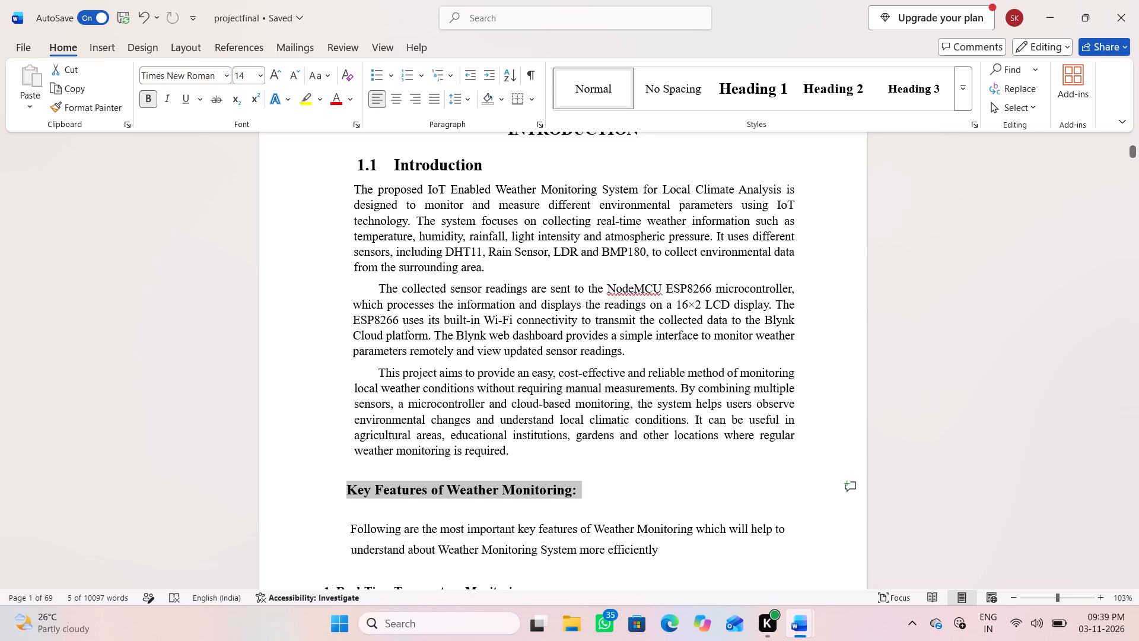
key(ctrl+j)
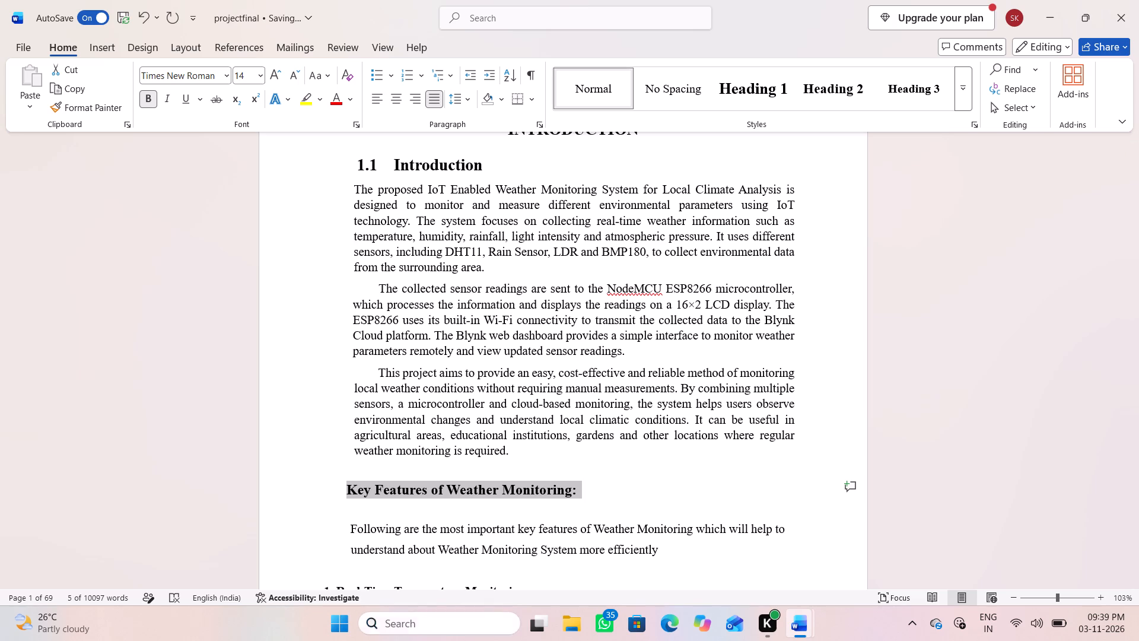
click(466, 415)
Justify the paragraph starting "Following are the most important key features of Weather Monitoring".
scroll(478, 452, down, 2)
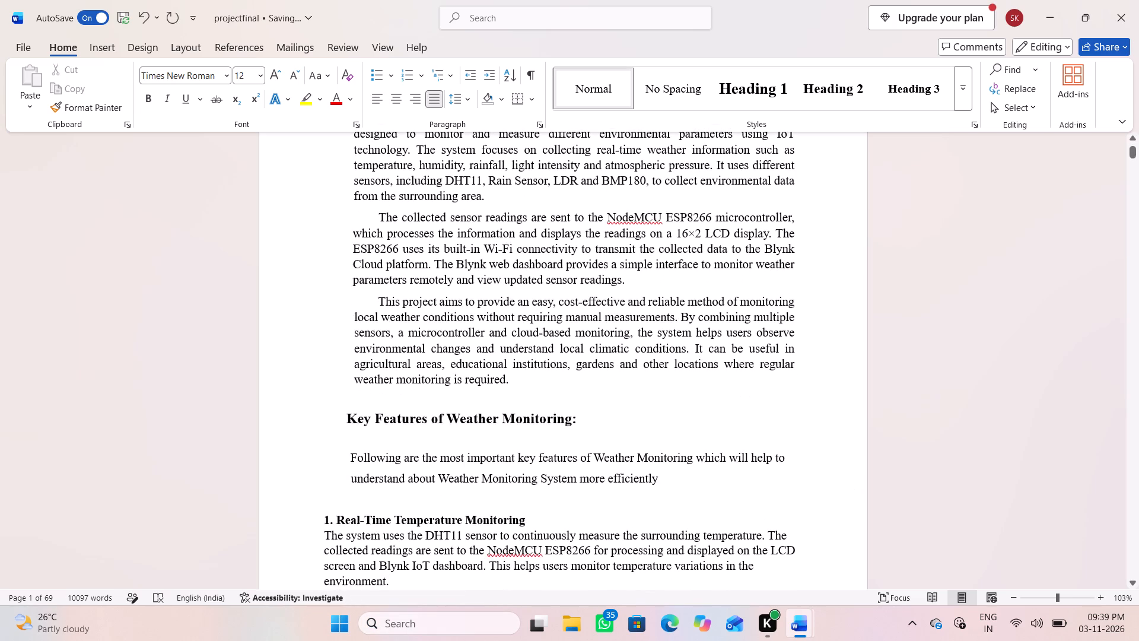
scroll(381, 446, down, 1)
drag(346, 418, 634, 449)
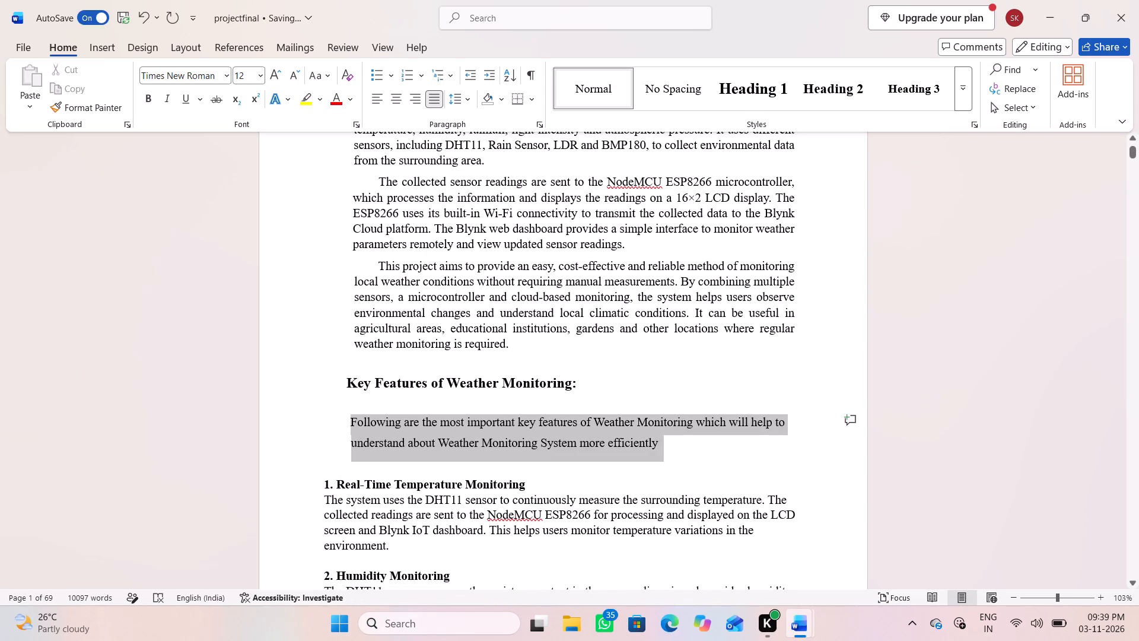
drag(634, 449, 656, 452)
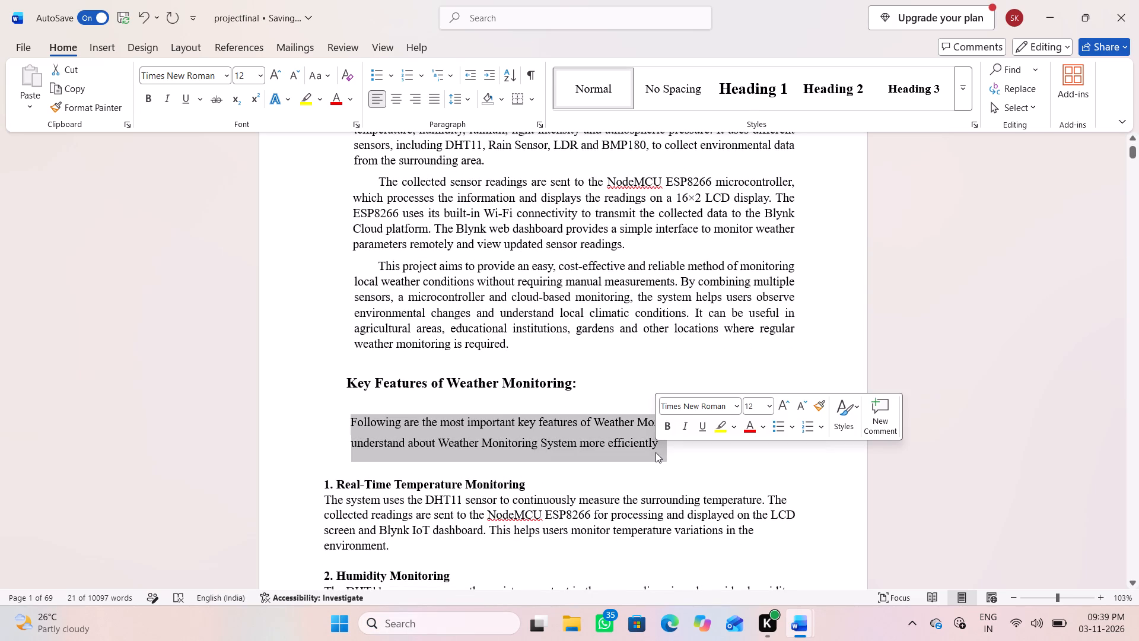
key(ctrl+j)
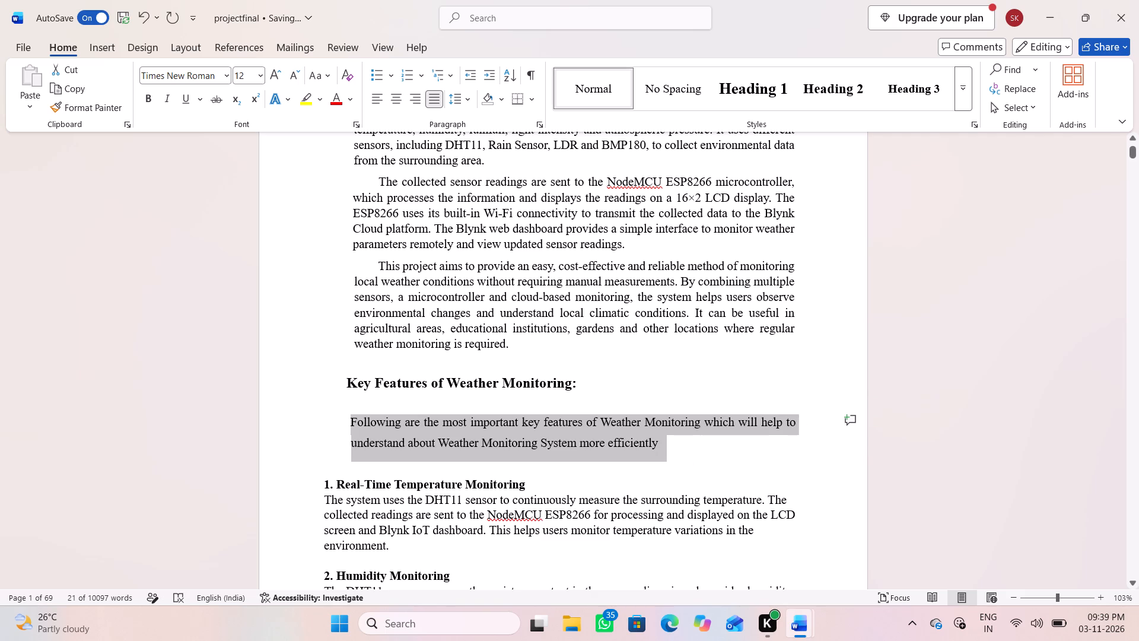
click(692, 464)
Justify the "1. Real-Time Temperature Monitoring" heading together with the paragraph beneath it.
scroll(692, 464, down, 1)
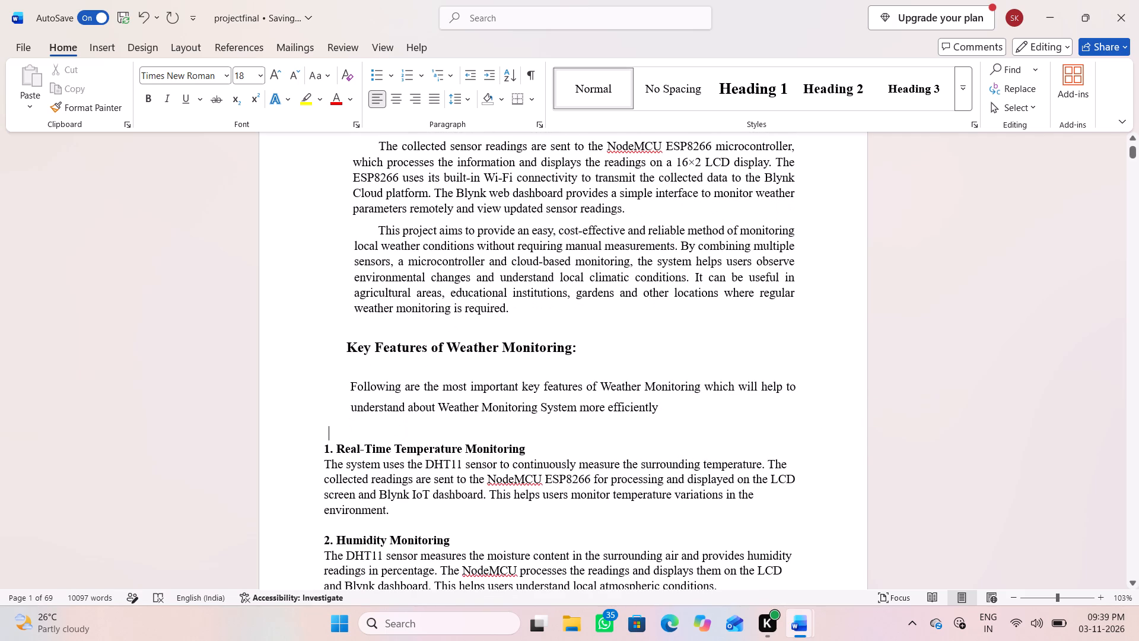
scroll(692, 464, down, 2)
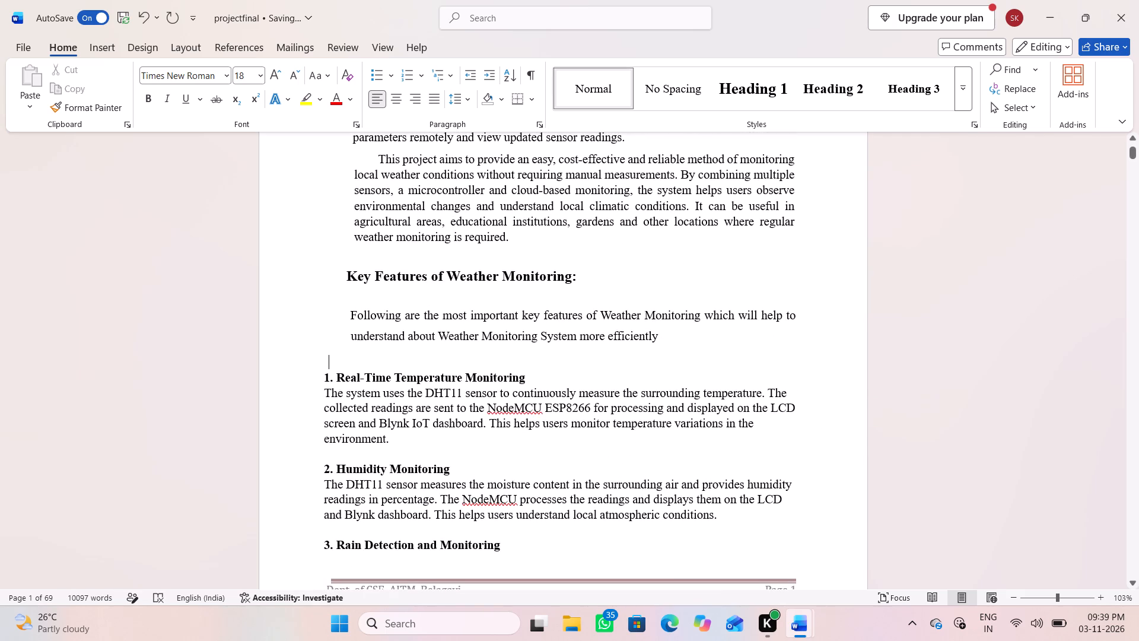
drag(322, 374, 390, 436)
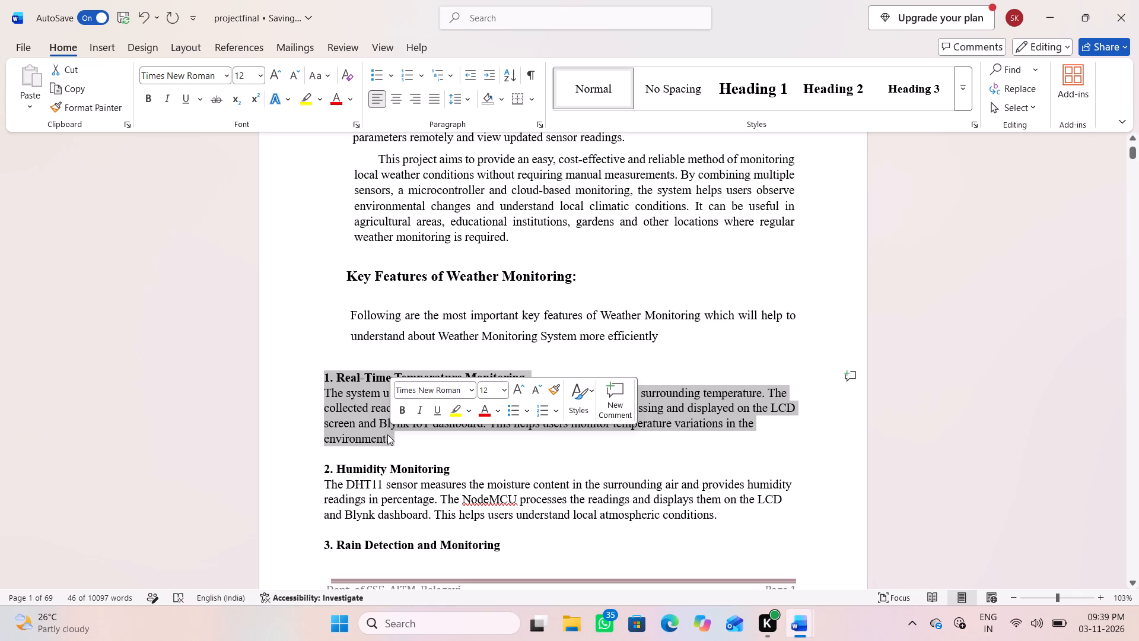
click(437, 96)
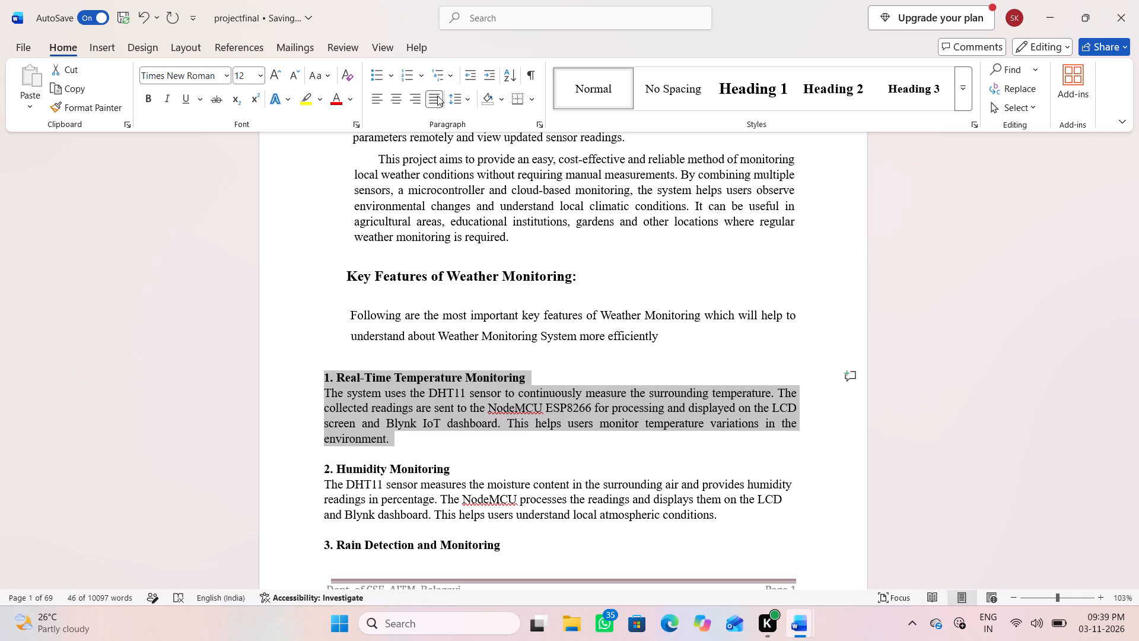
key(ctrl+j)
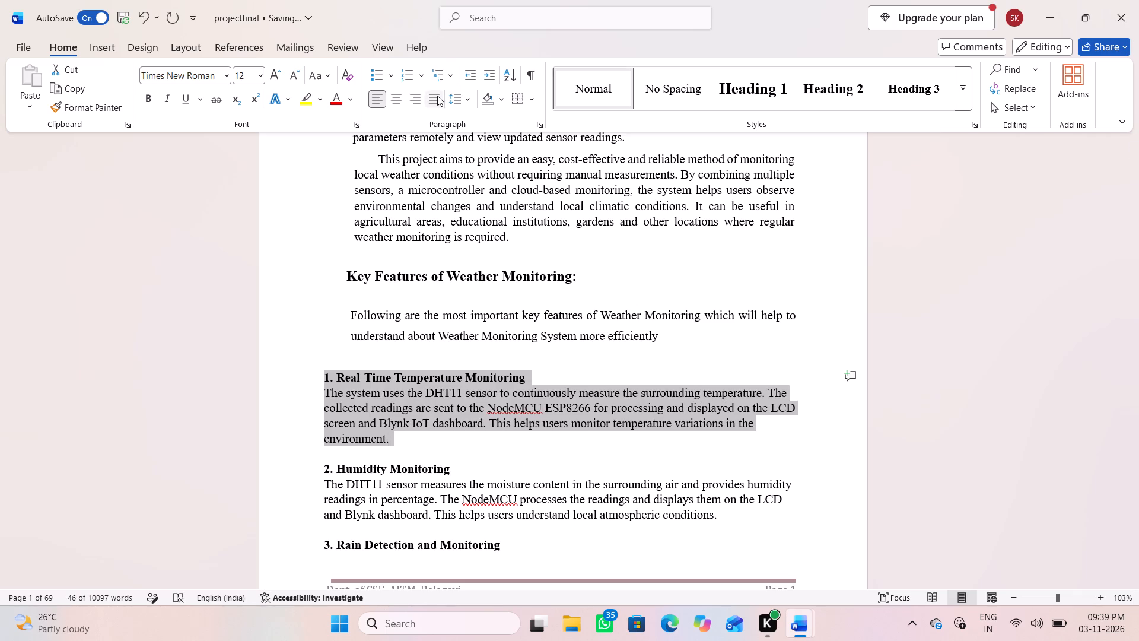
key(ctrl+j)
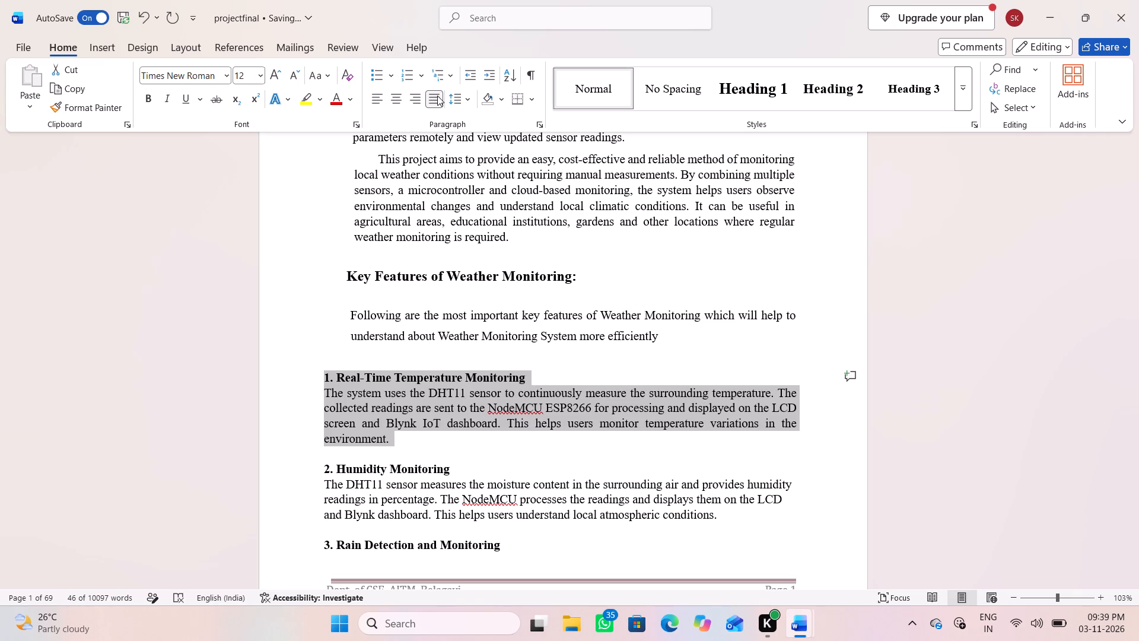
click(500, 450)
Review the Chapter 1 page's alignment and spacing from the header through the Humidity Monitoring section.
scroll(520, 418, up, 2)
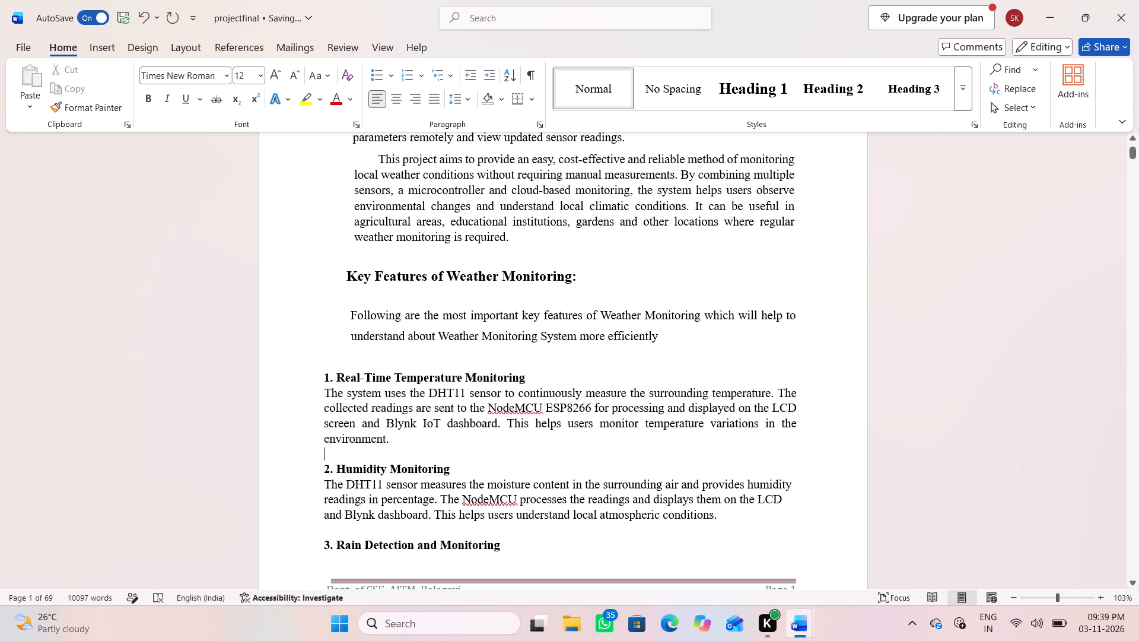
scroll(520, 418, up, 2)
scroll(520, 418, down, 1)
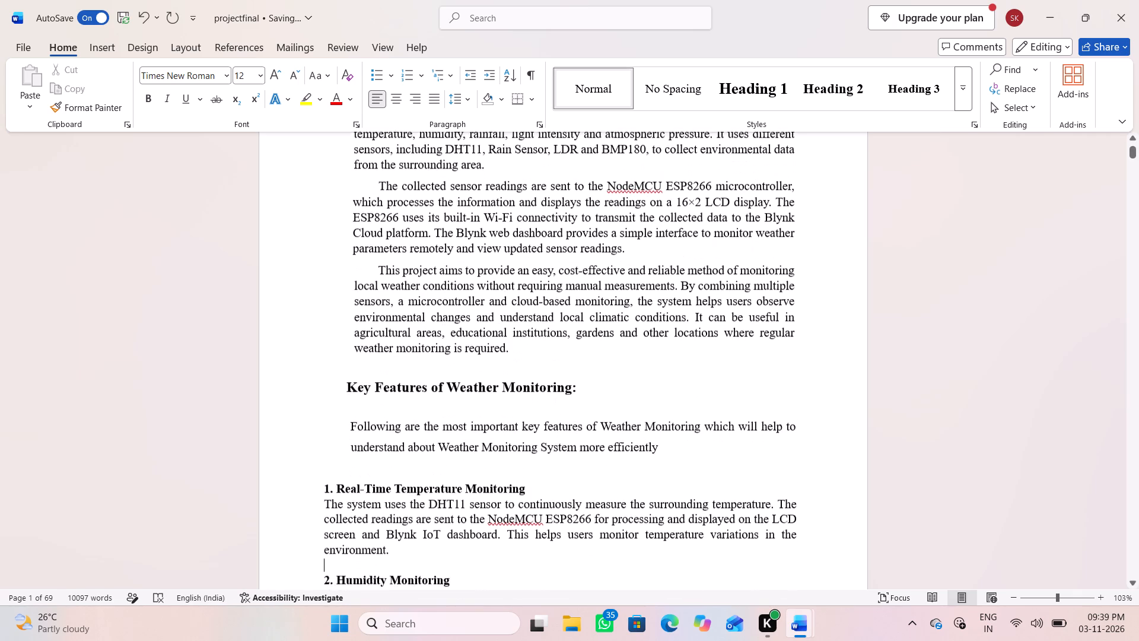
scroll(520, 418, up, 8)
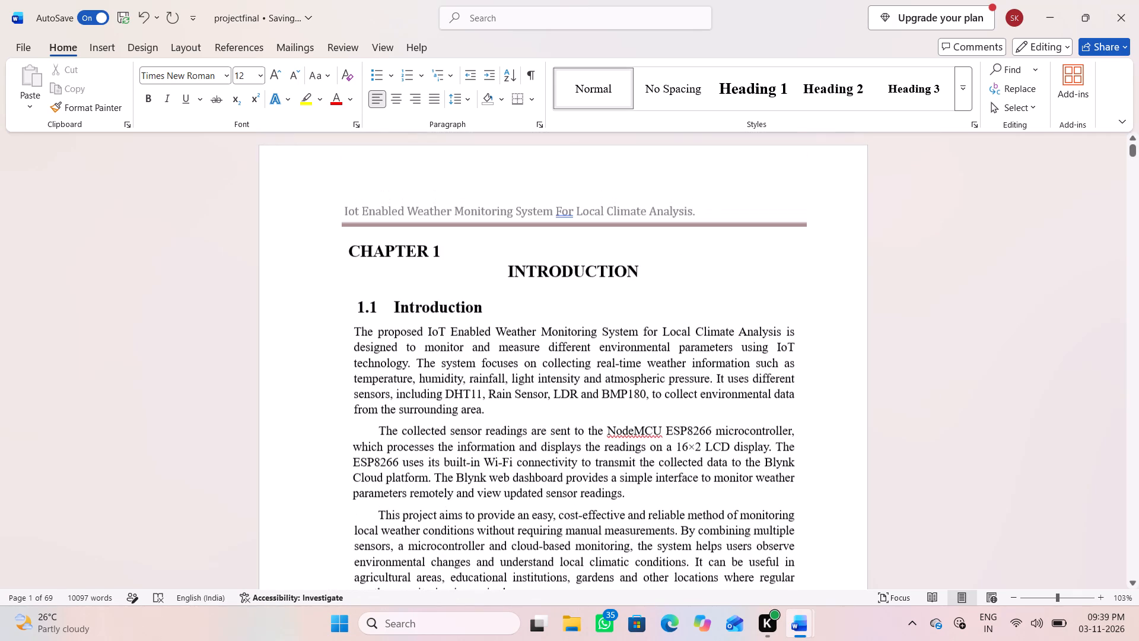
scroll(520, 418, down, 6)
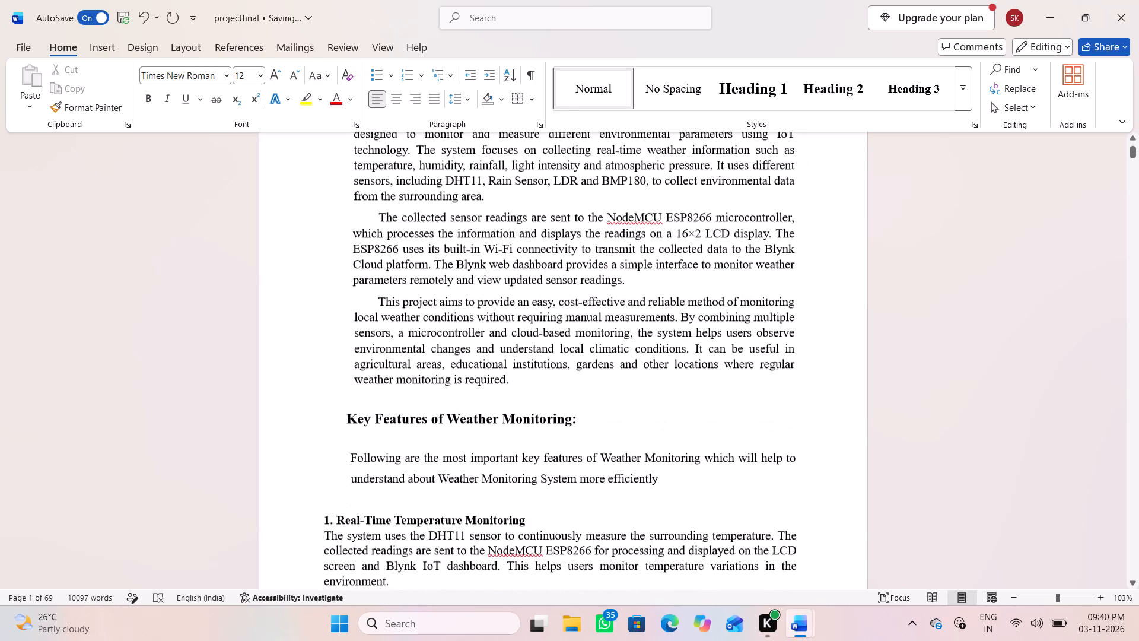
scroll(517, 418, down, 2)
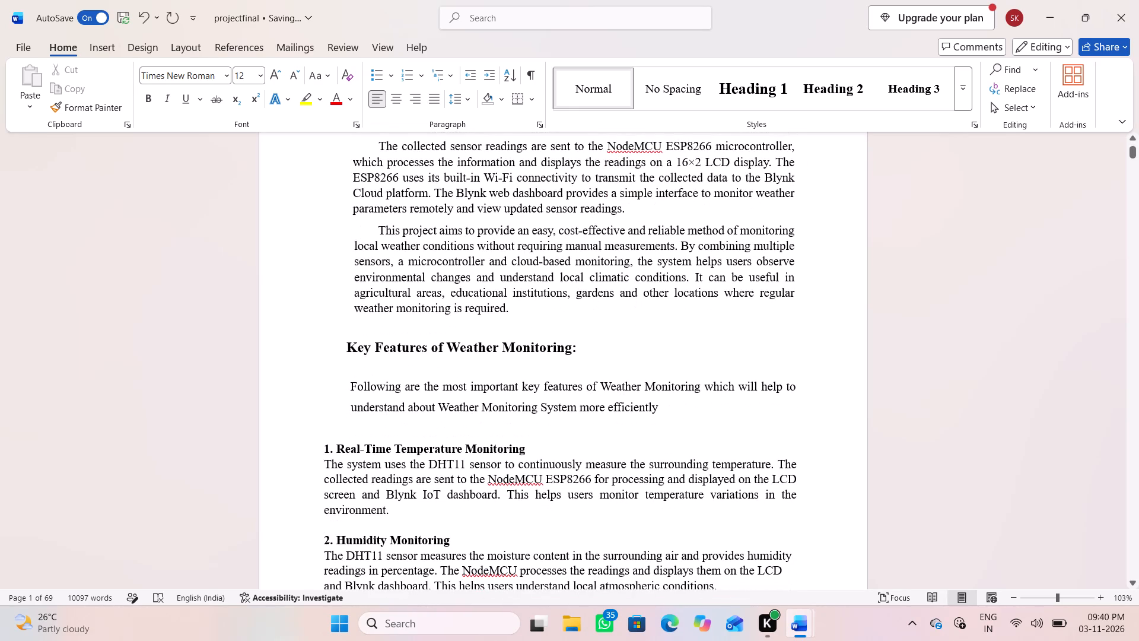
ctrl+scroll(517, 366, up, 2)
ctrl+scroll(517, 366, down, 4)
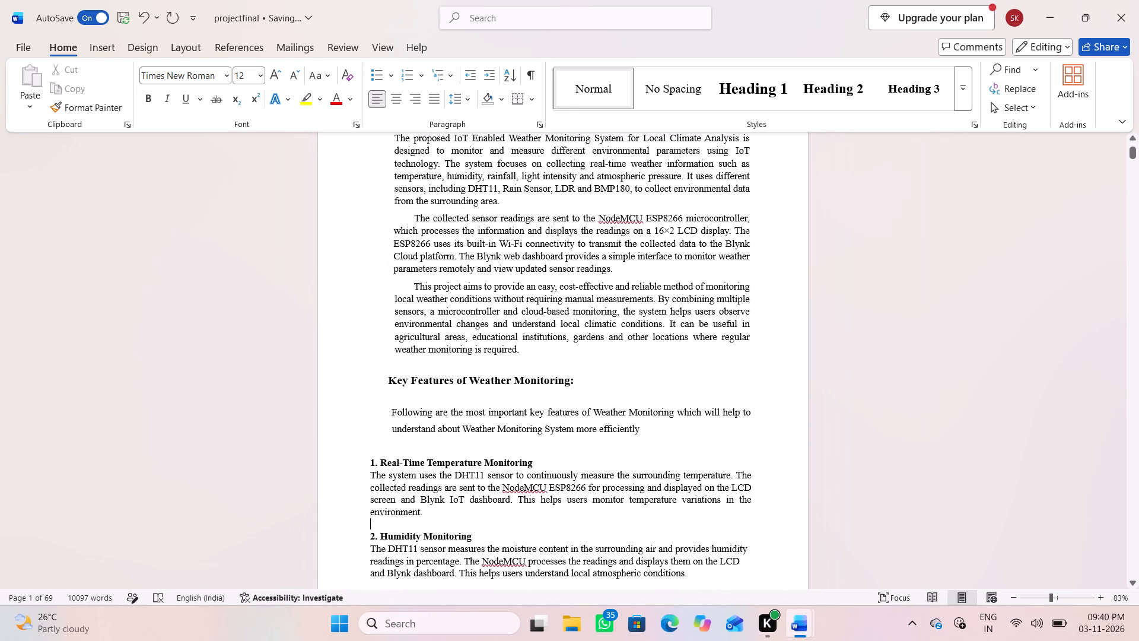
ctrl+scroll(517, 366, down, 2)
scroll(517, 366, up, 1)
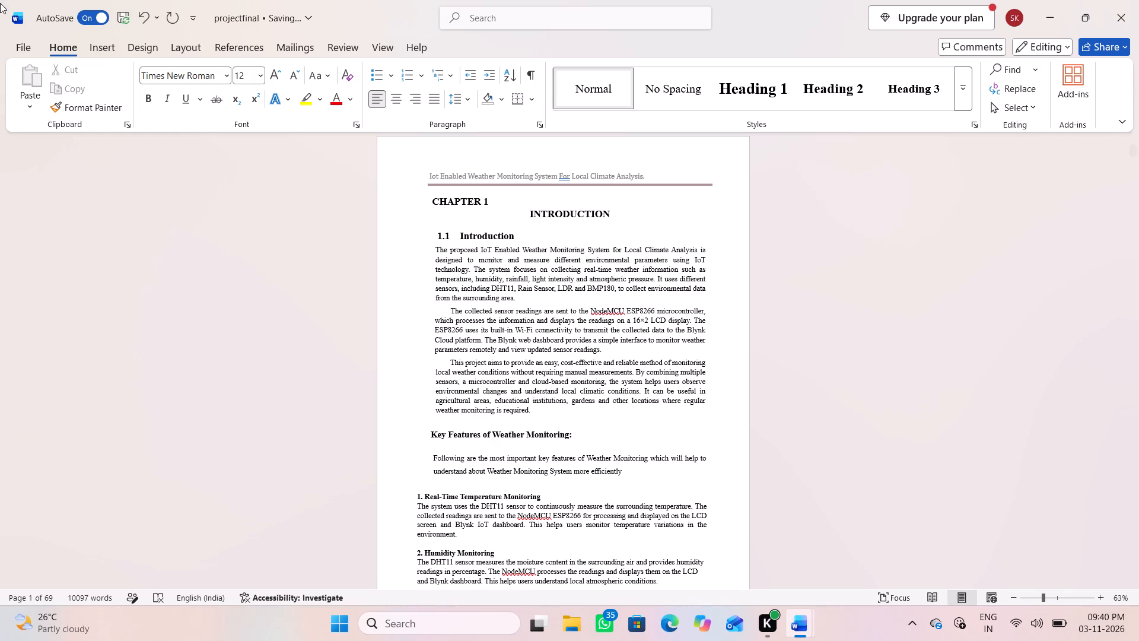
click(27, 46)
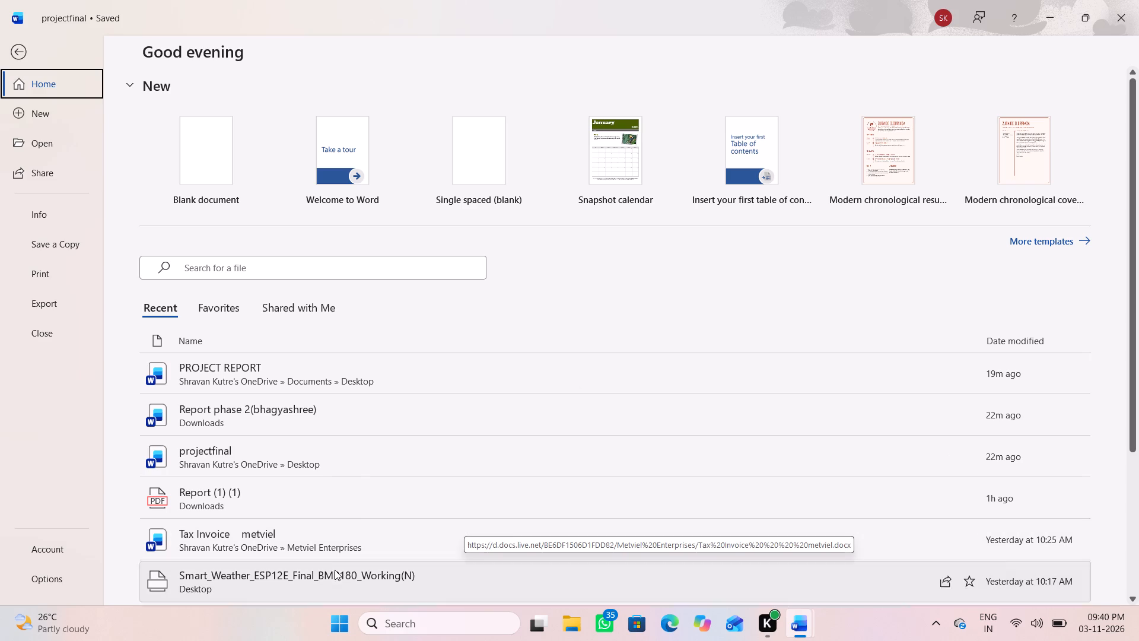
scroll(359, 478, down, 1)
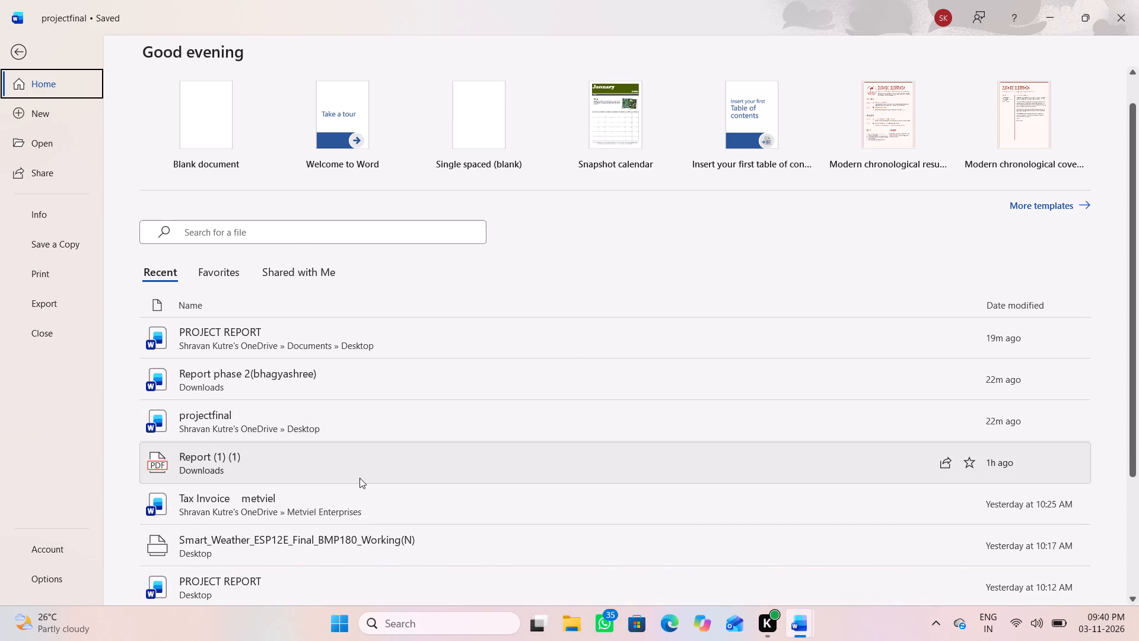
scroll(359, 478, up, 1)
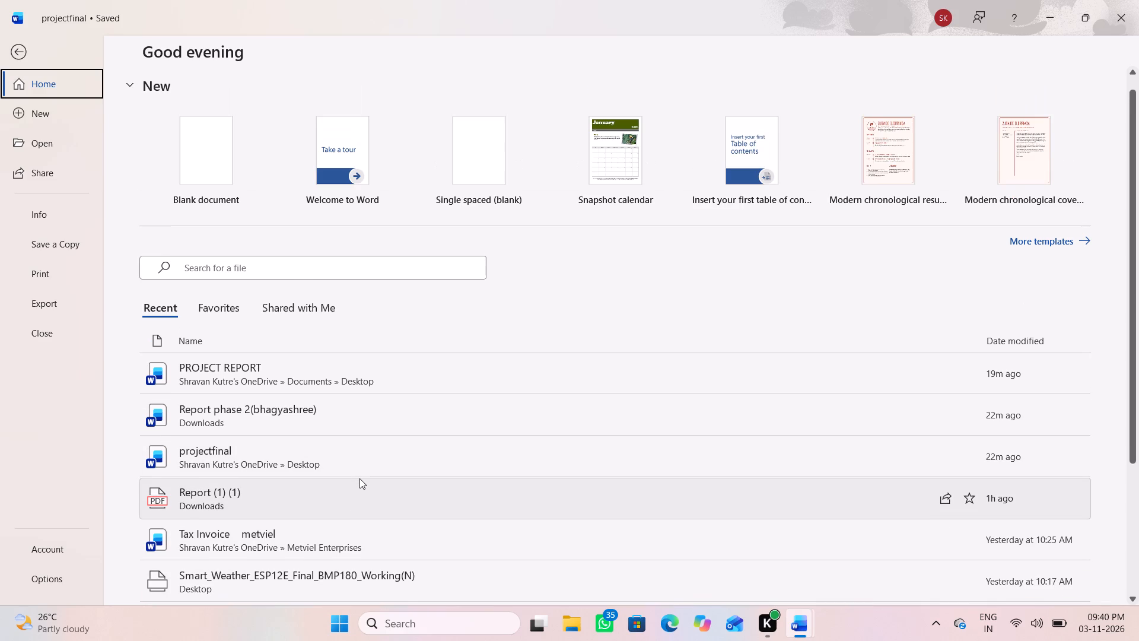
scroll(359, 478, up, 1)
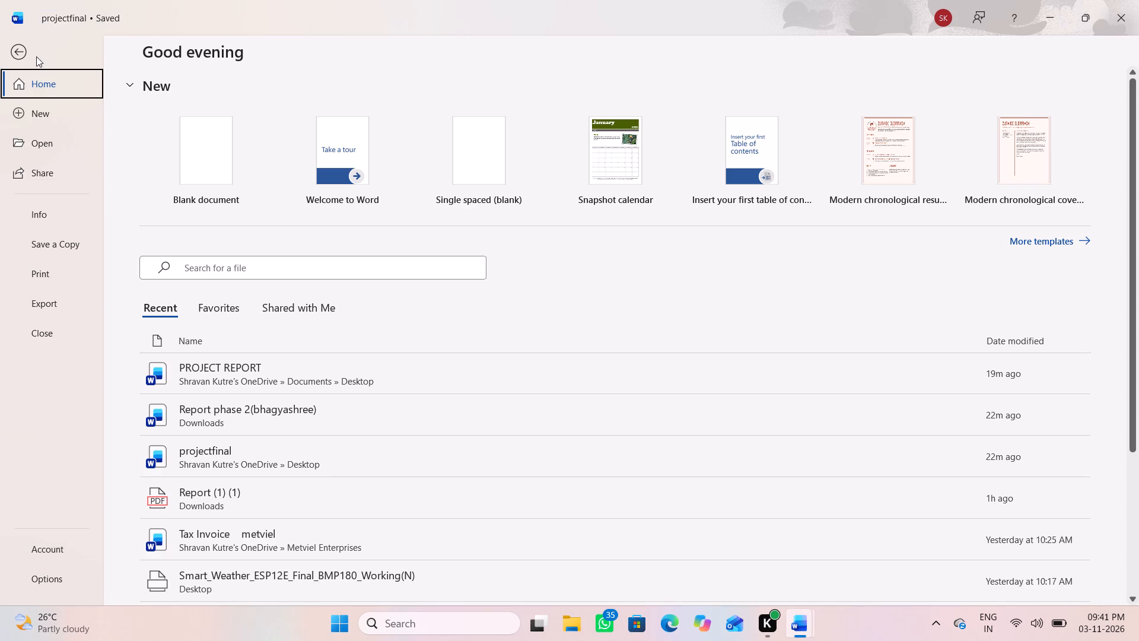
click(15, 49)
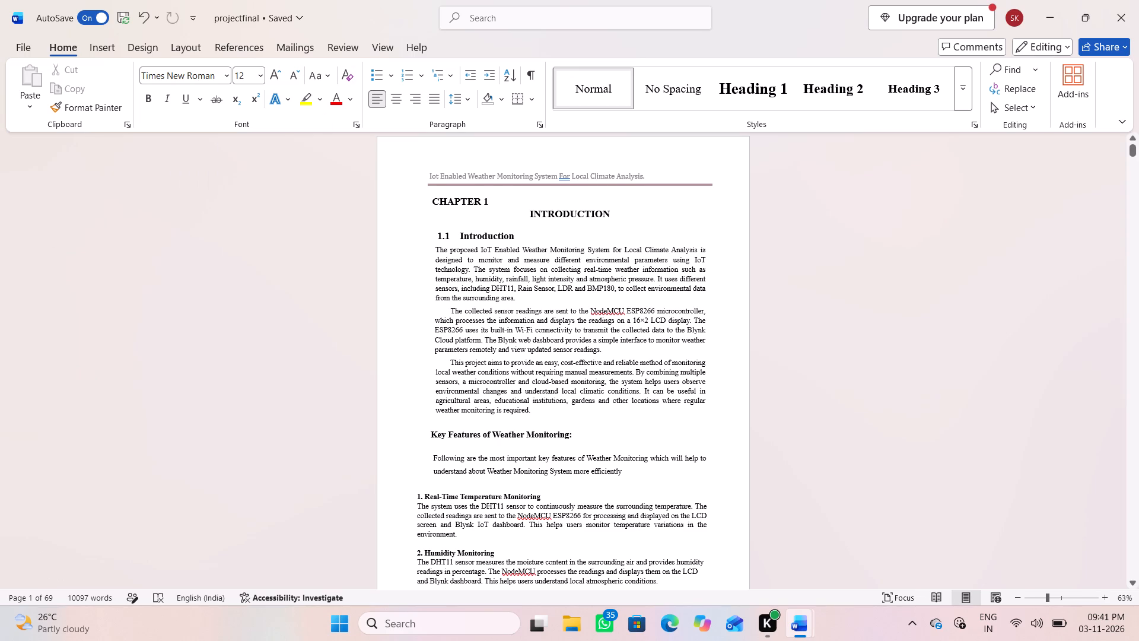
Try to indent the first line of the first Introduction paragraph, starting "The proposed IoT Enabled Weather Monitoring System", with a tab.
scroll(530, 361, down, 1)
scroll(530, 359, up, 10)
scroll(533, 357, down, 4)
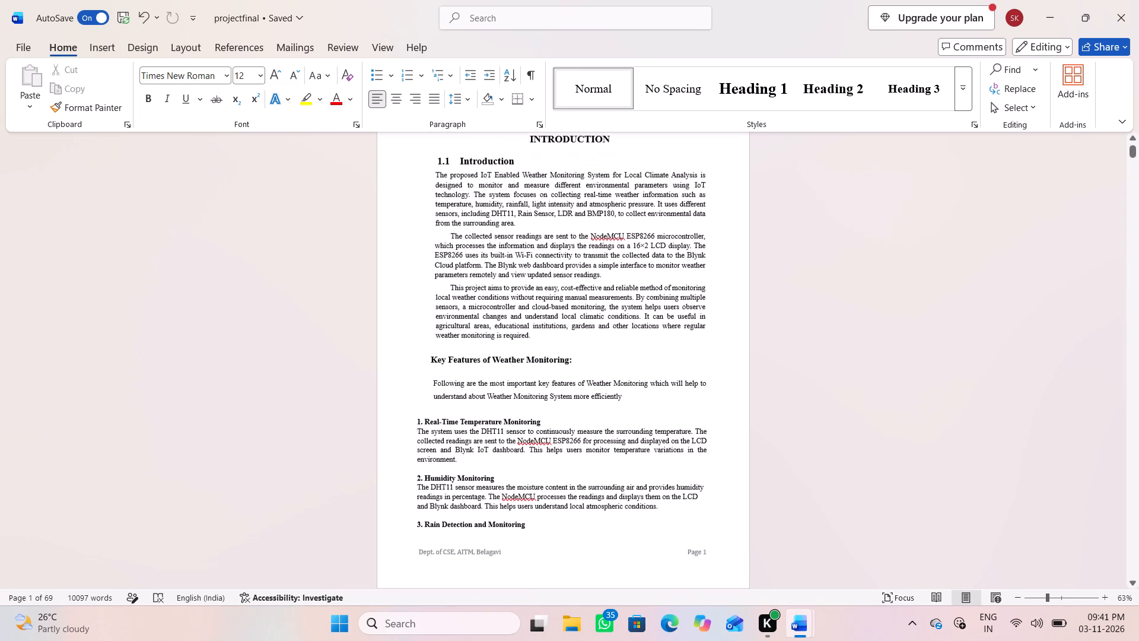
scroll(534, 370, down, 2)
scroll(534, 371, up, 9)
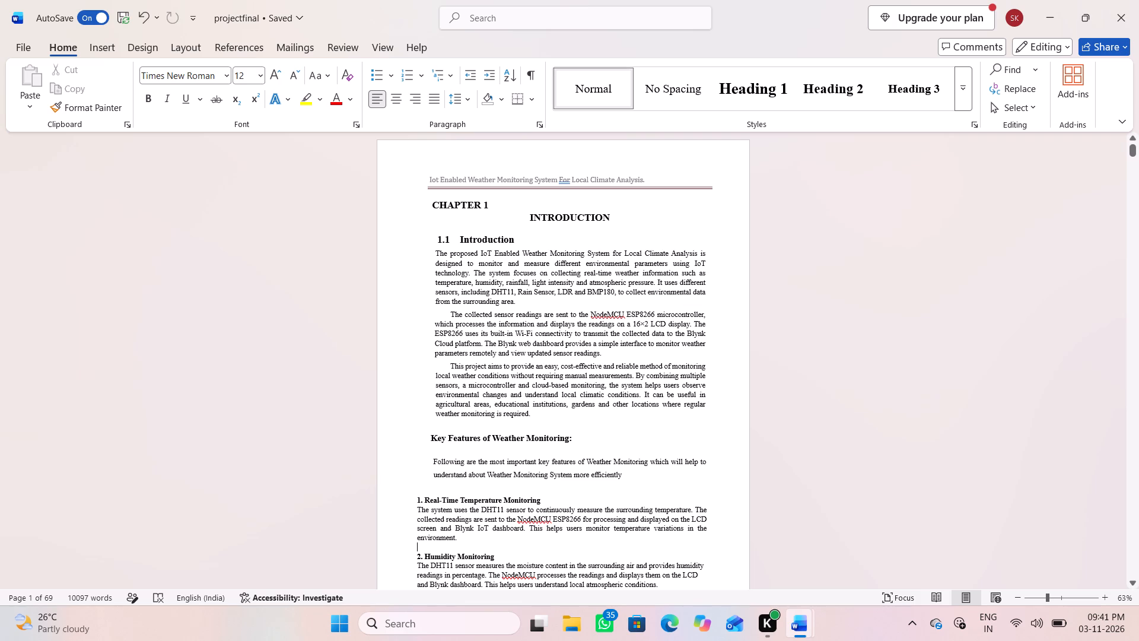
click(432, 252)
key(Tab)
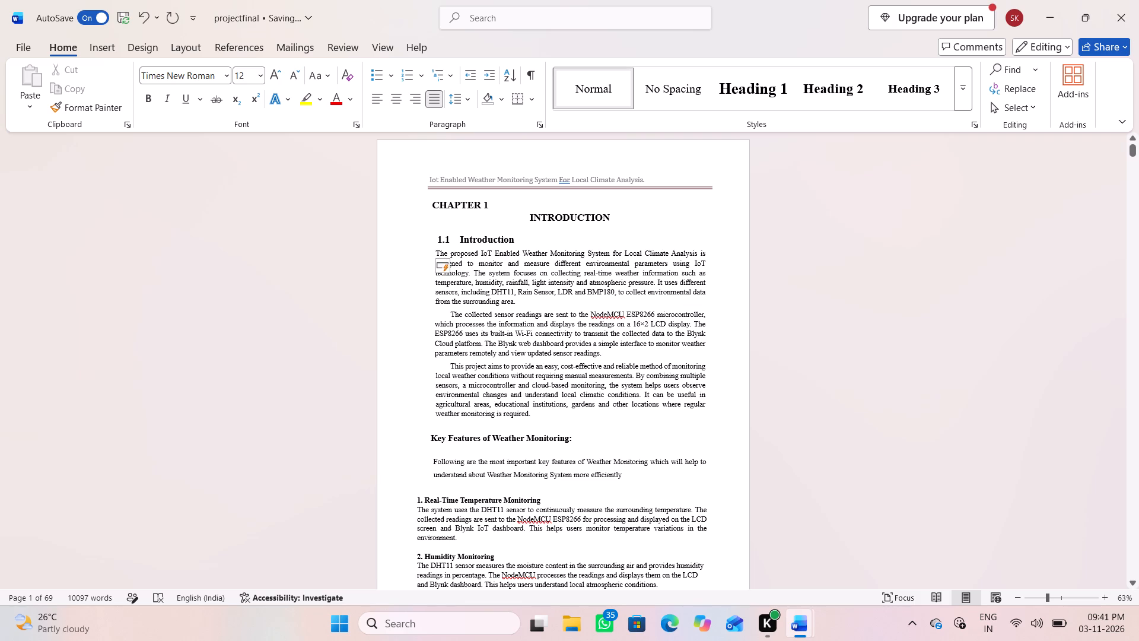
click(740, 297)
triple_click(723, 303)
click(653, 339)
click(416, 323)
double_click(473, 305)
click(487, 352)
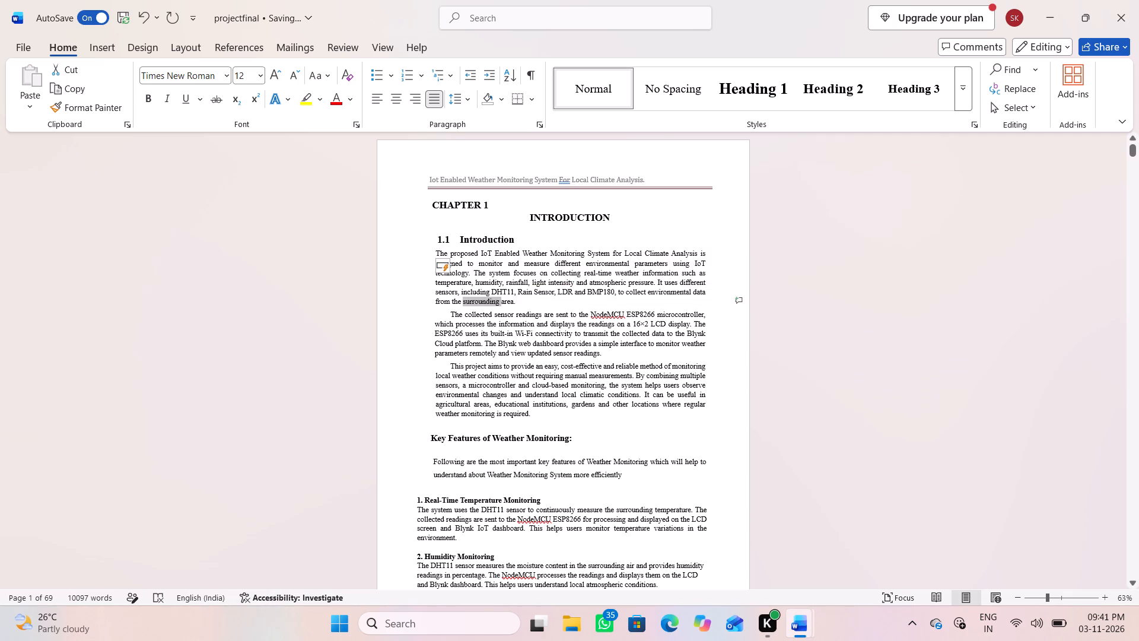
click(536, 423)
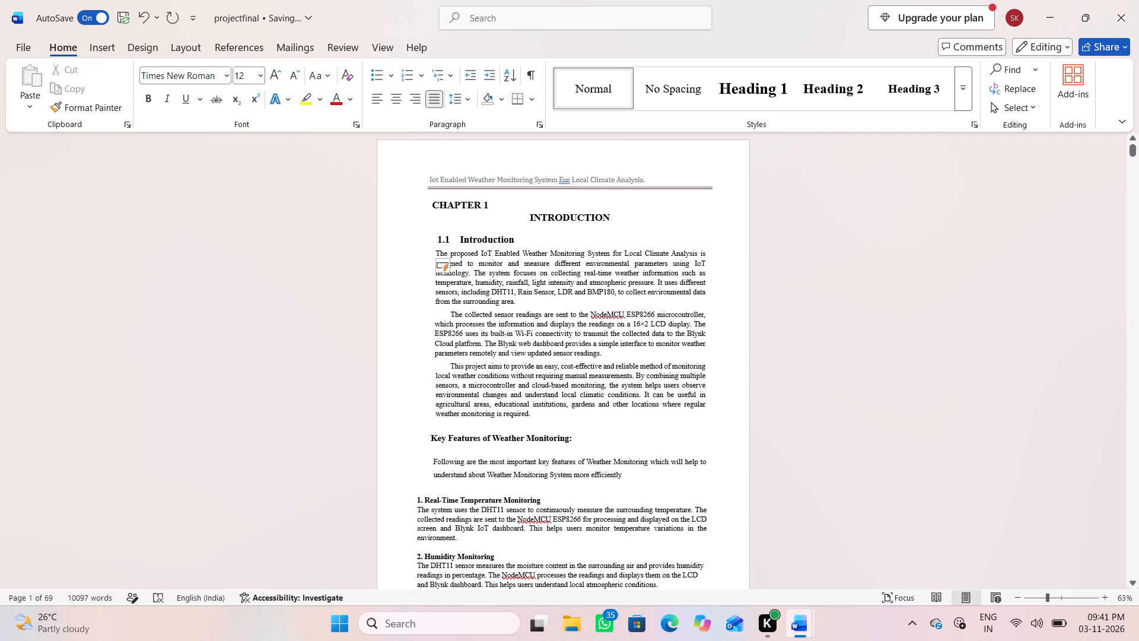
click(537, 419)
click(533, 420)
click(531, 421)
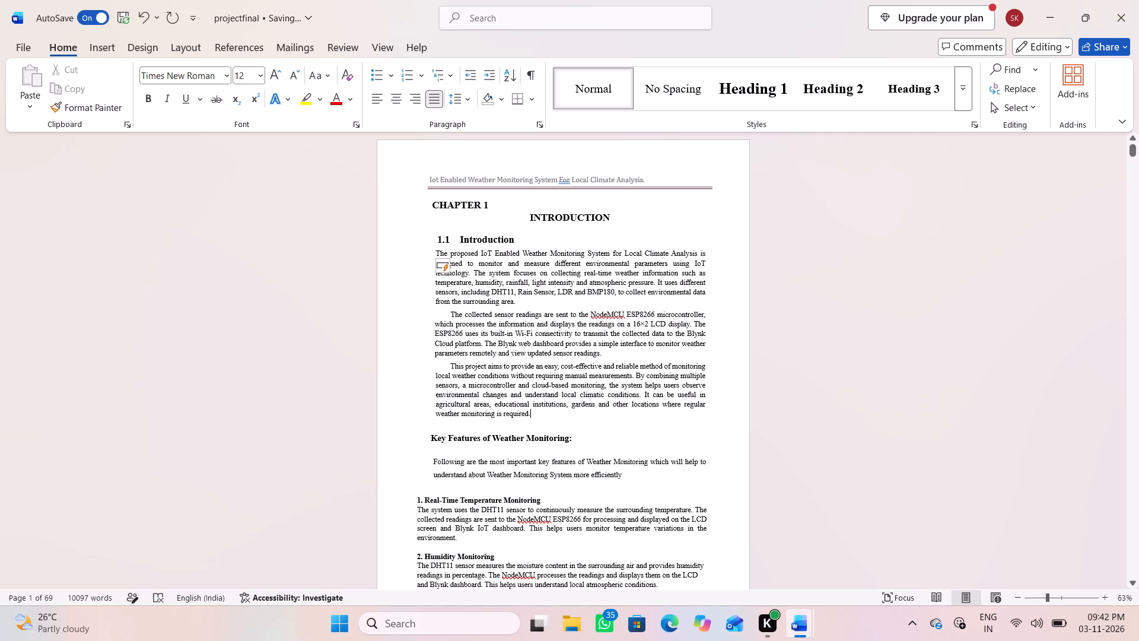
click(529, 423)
Examine the layout of page 1 and the header and opening sections of page 2.
scroll(556, 386, up, 3)
scroll(556, 386, down, 1)
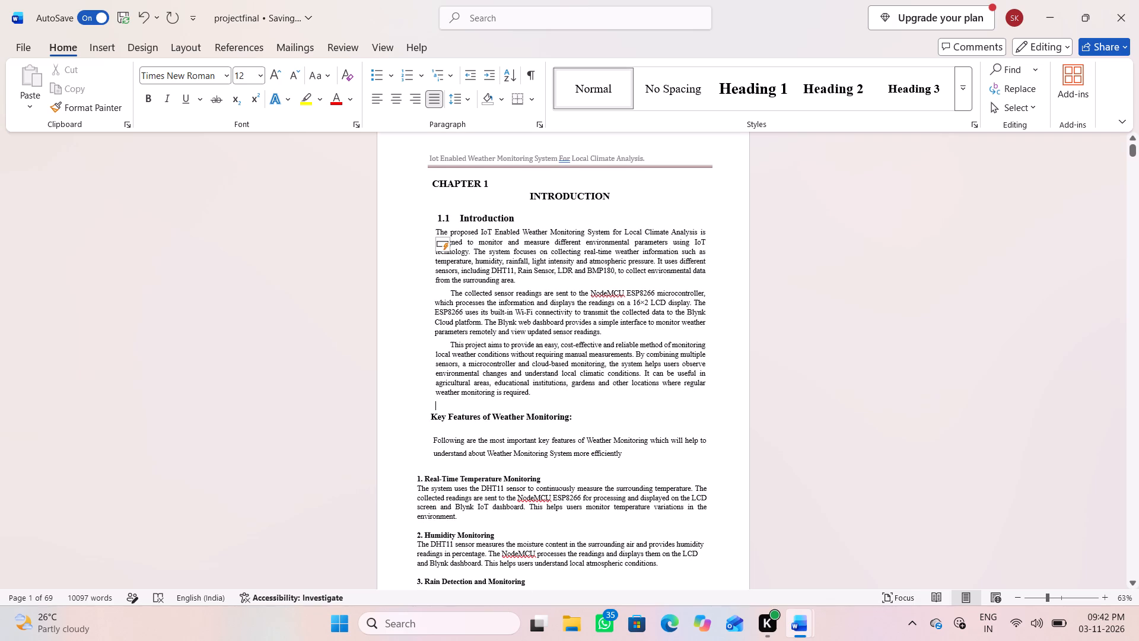
scroll(555, 386, up, 4)
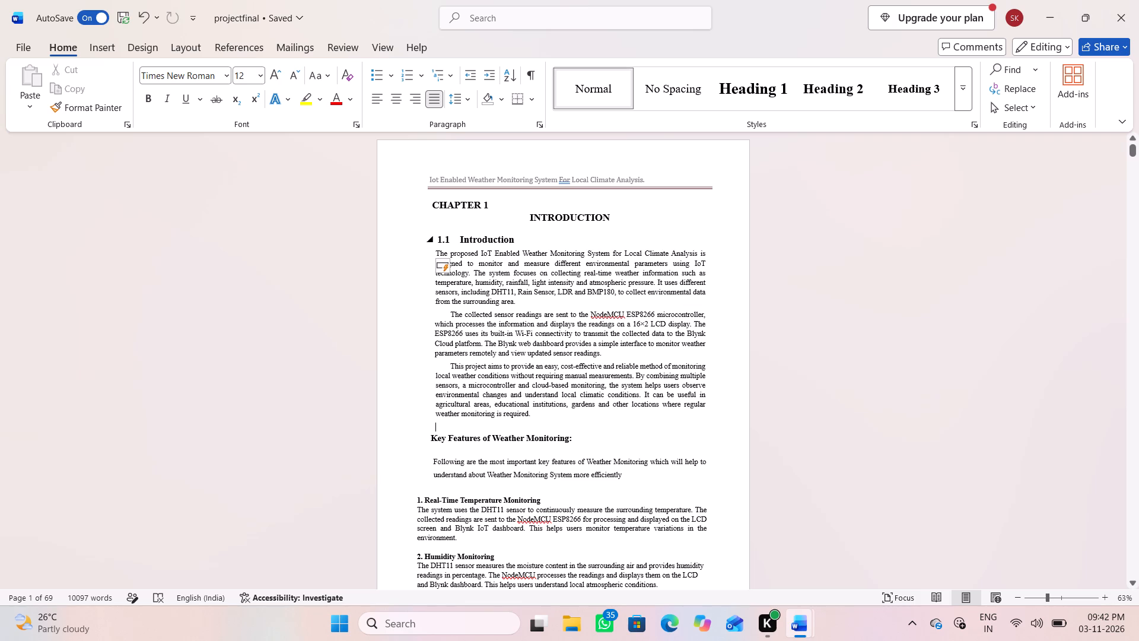
scroll(519, 236, up, 5)
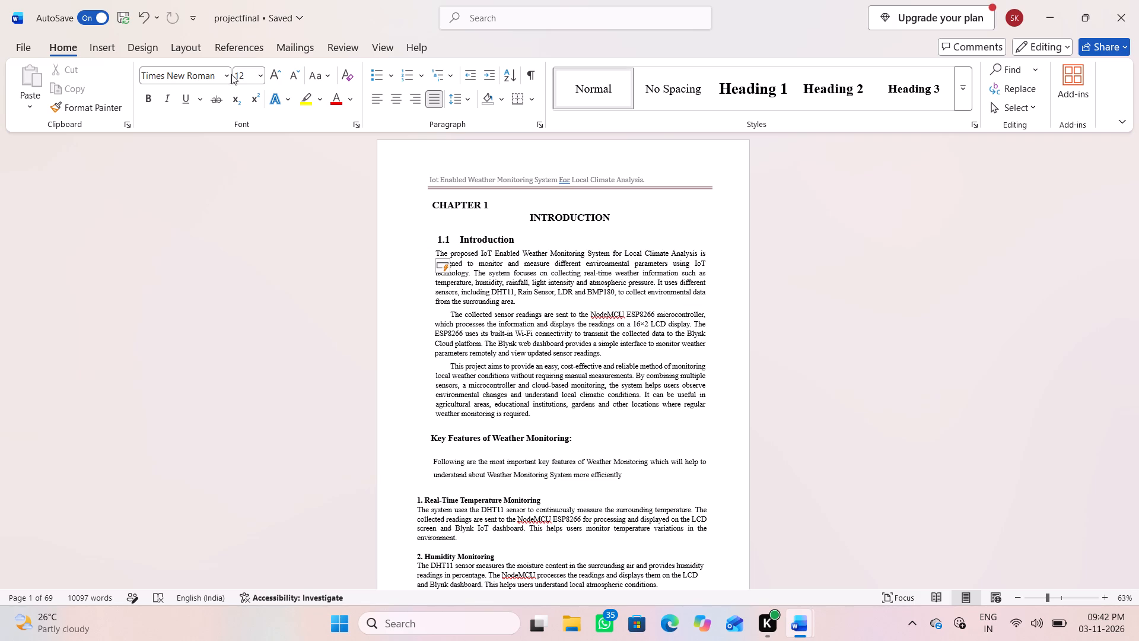
scroll(467, 262, up, 5)
scroll(467, 262, down, 6)
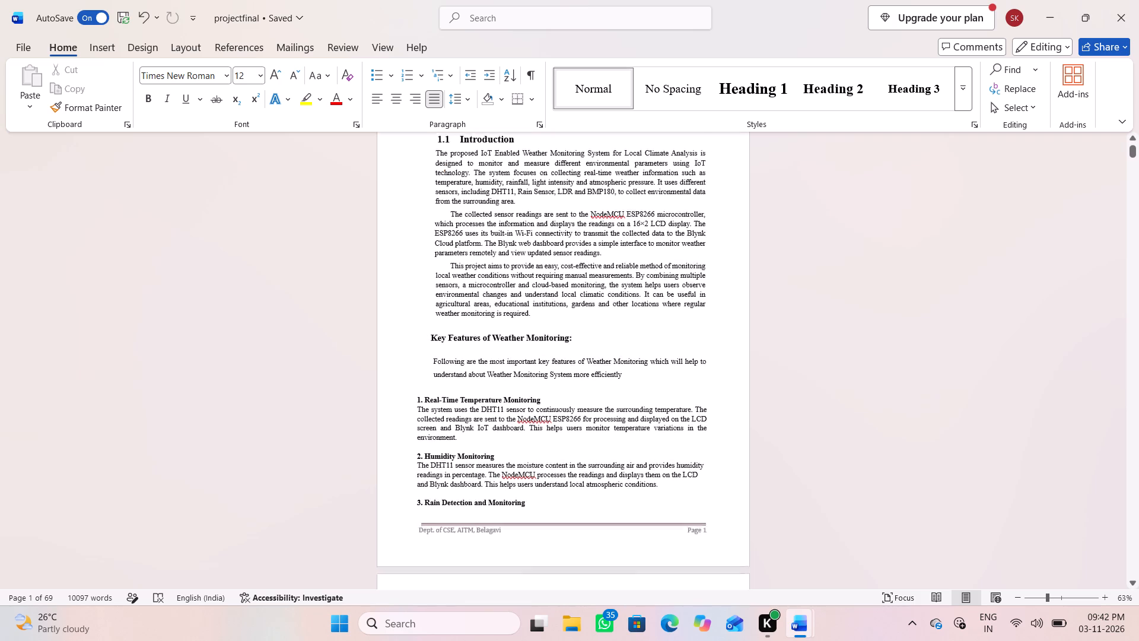
scroll(467, 262, down, 12)
scroll(467, 262, up, 1)
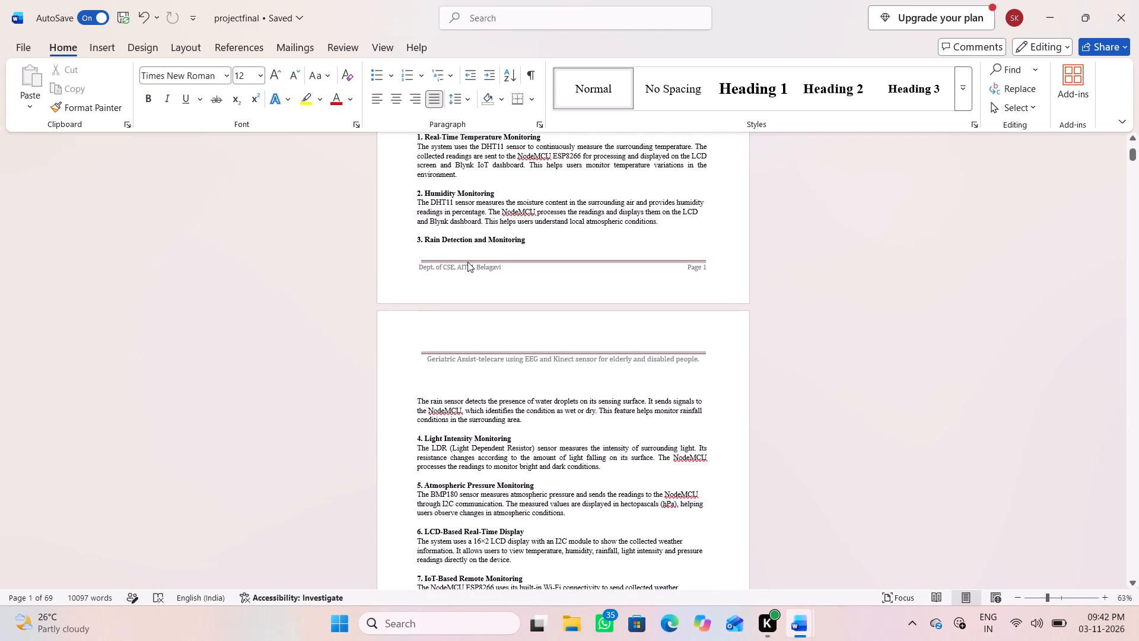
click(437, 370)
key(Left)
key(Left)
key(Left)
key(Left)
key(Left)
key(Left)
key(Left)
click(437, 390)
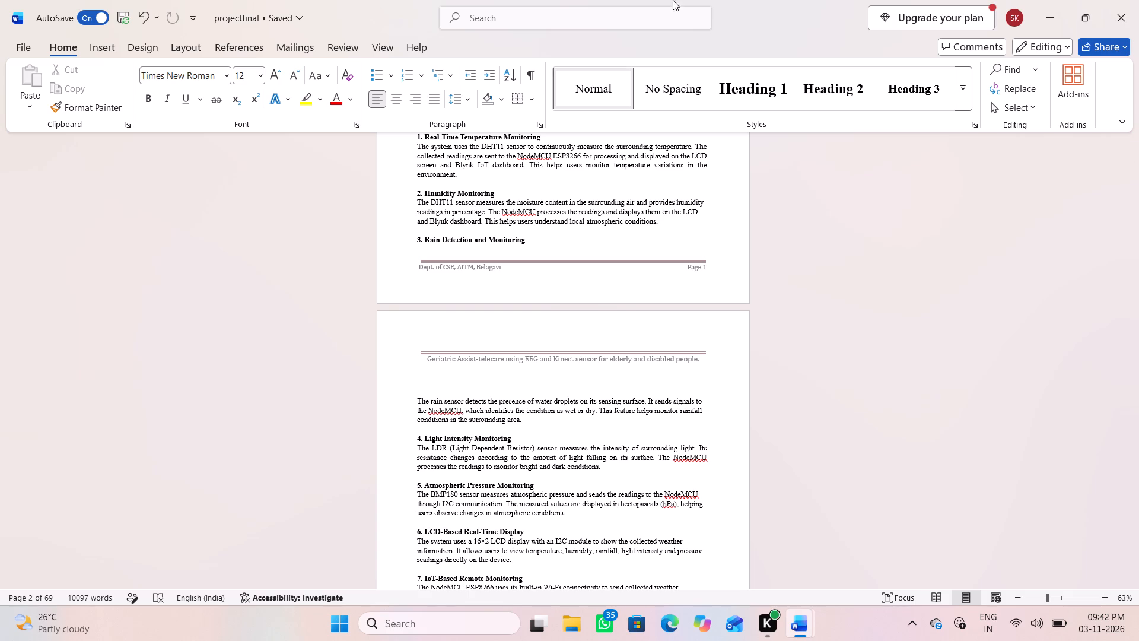
Minimize the projectfinal document window.
click(1053, 10)
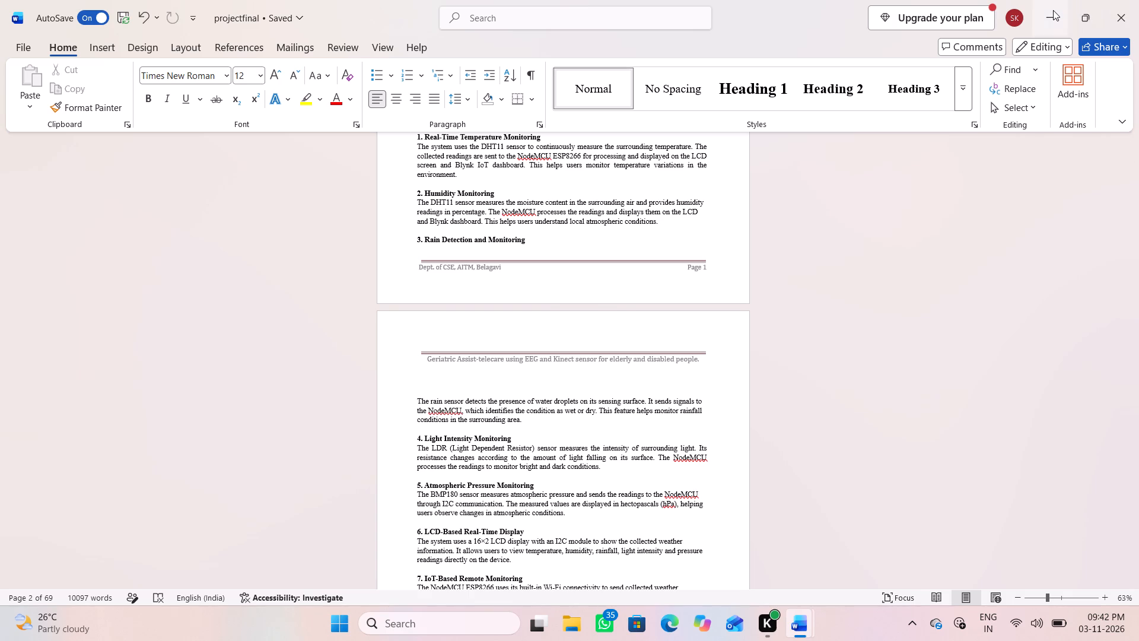
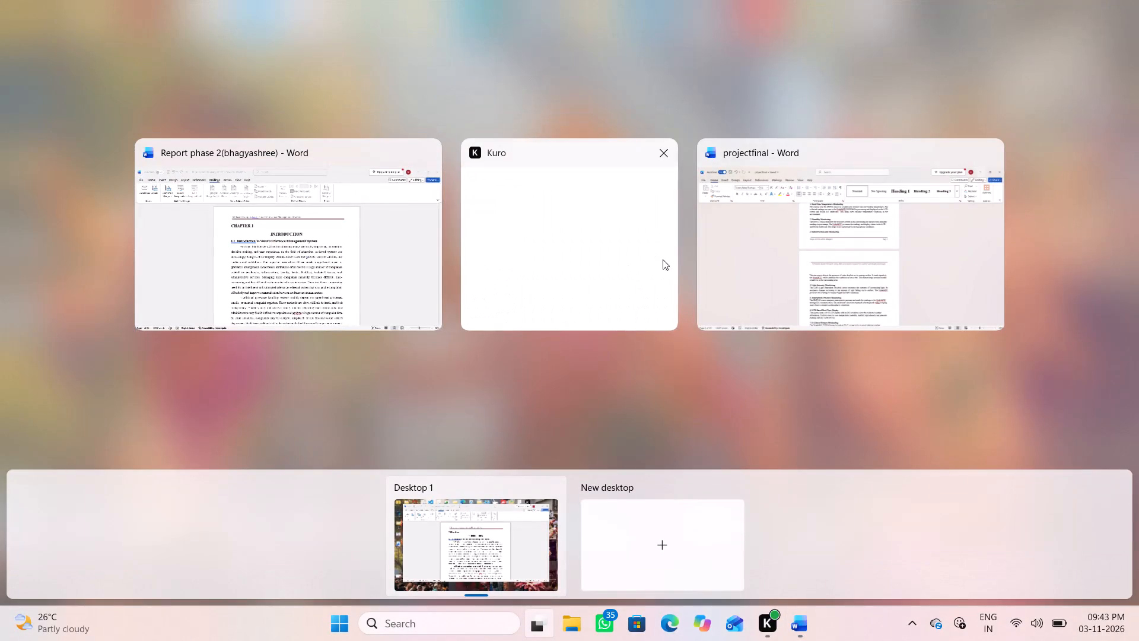
Switch back to the projectfinal document and examine page 1 up to its header and Chapter 1 Introduction.
click(864, 247)
scroll(651, 366, up, 3)
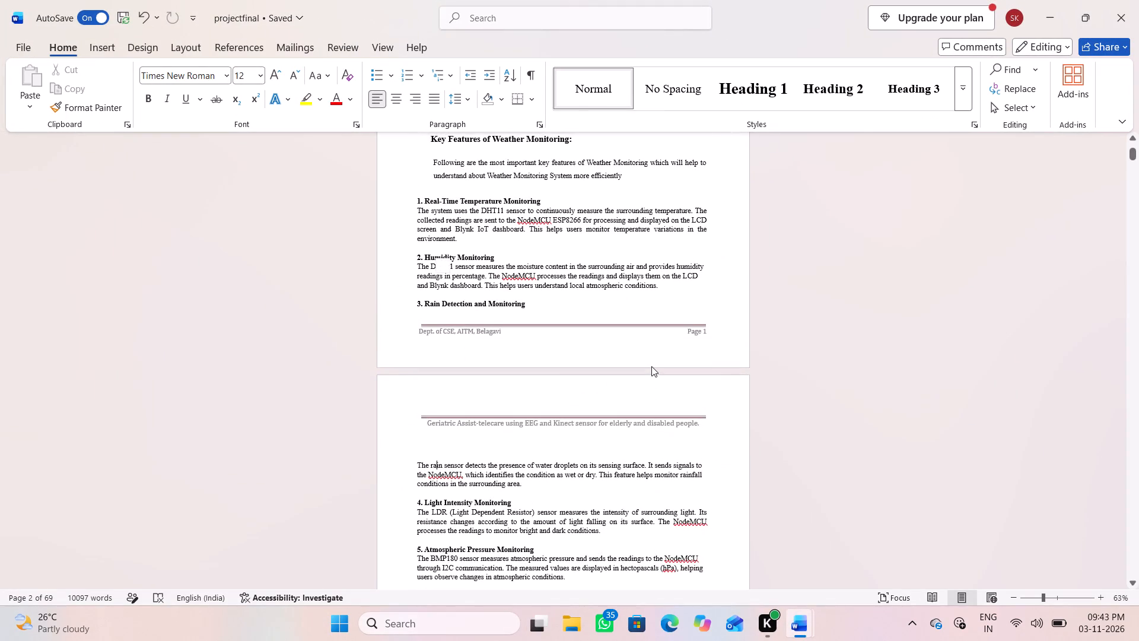
scroll(651, 366, up, 13)
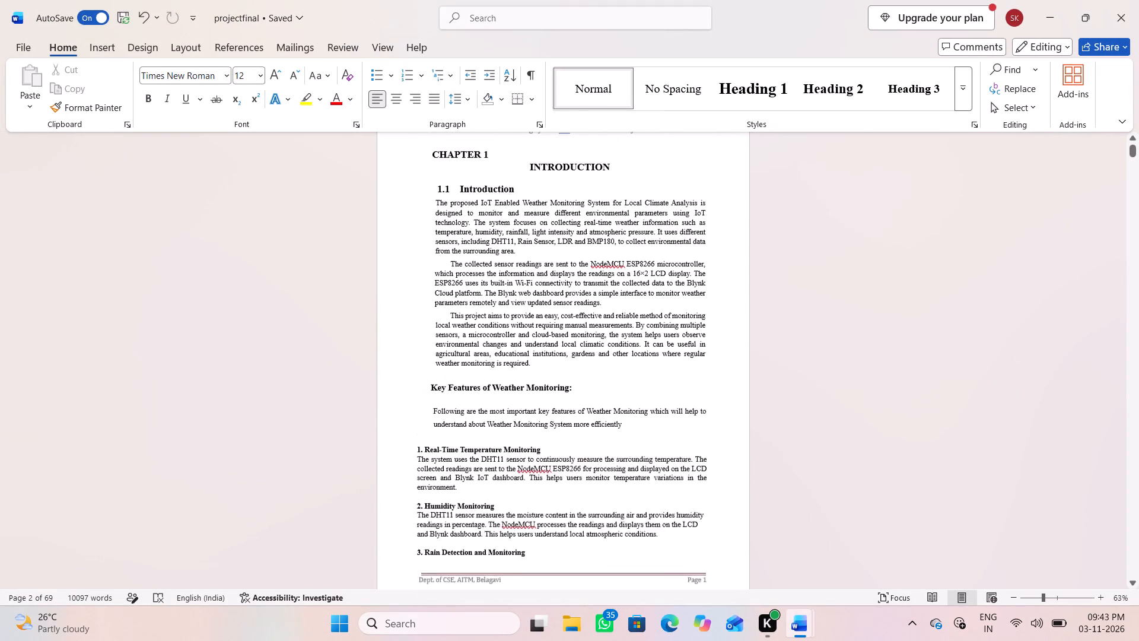
scroll(652, 366, up, 4)
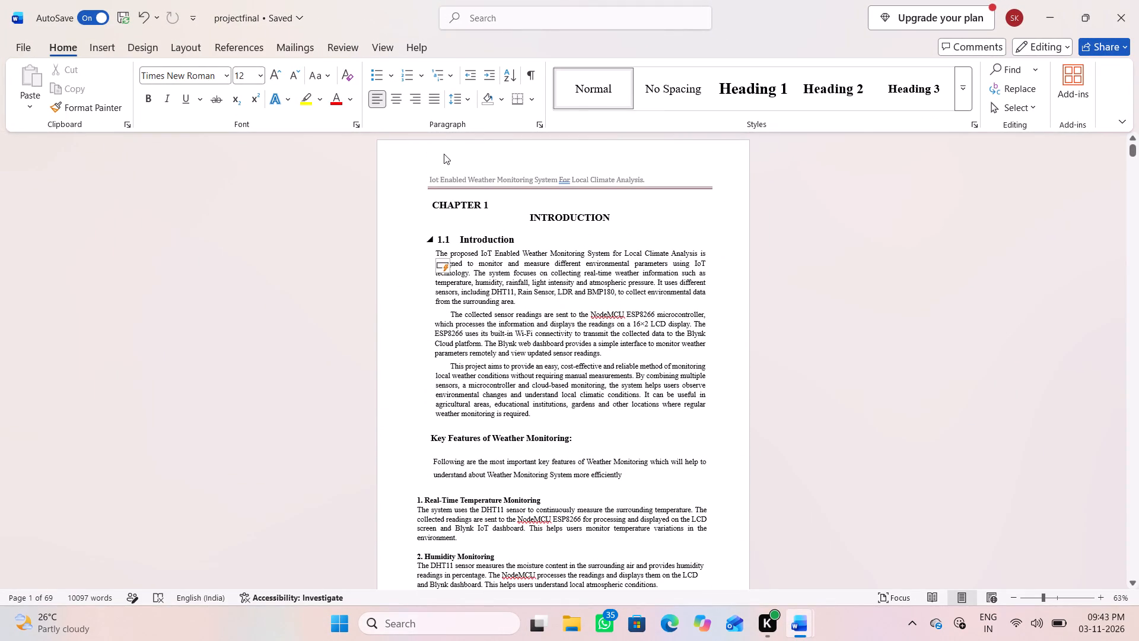
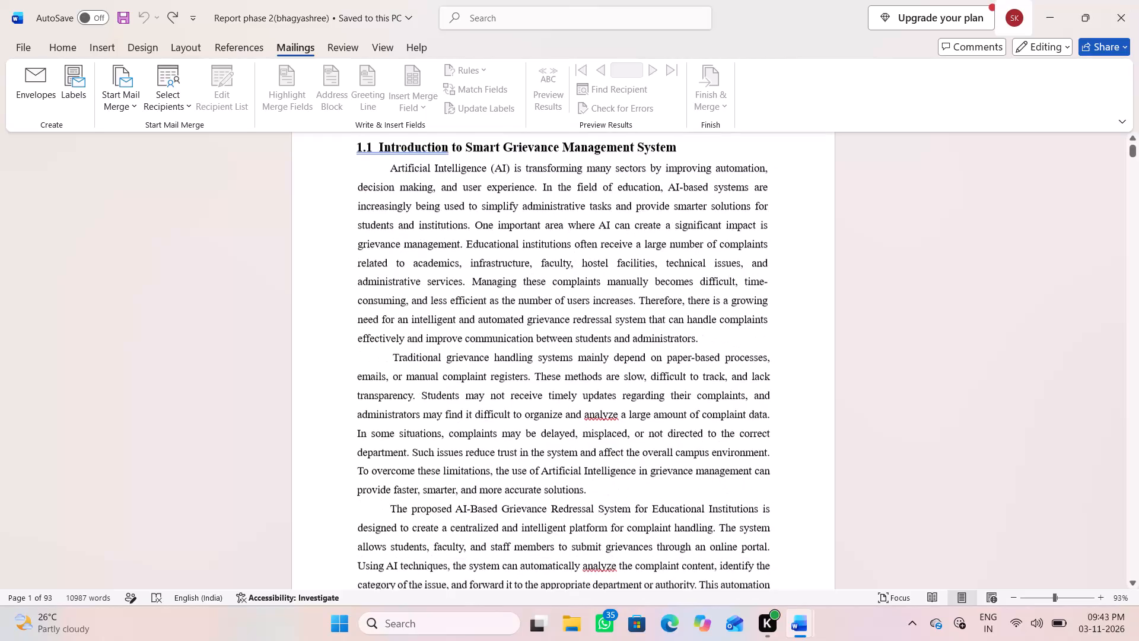
Examine Chapter 1 Introduction of the "Report phase 2" grievance report, from its page 1 header to the benefits list on page 2.
scroll(537, 475, down, 4)
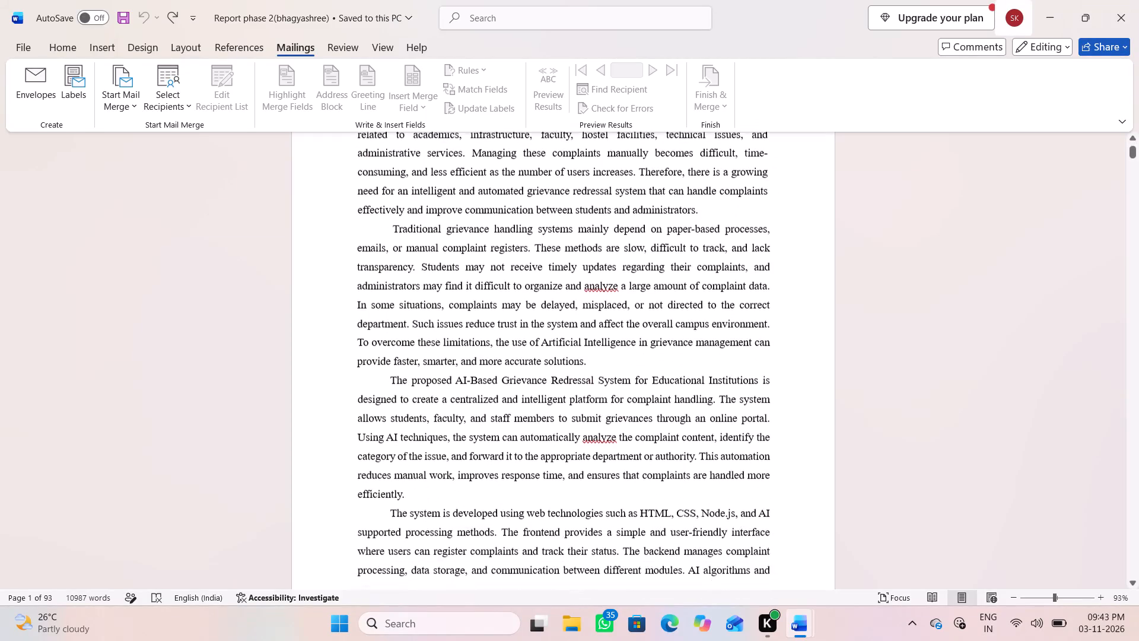
scroll(537, 475, down, 20)
scroll(537, 475, down, 6)
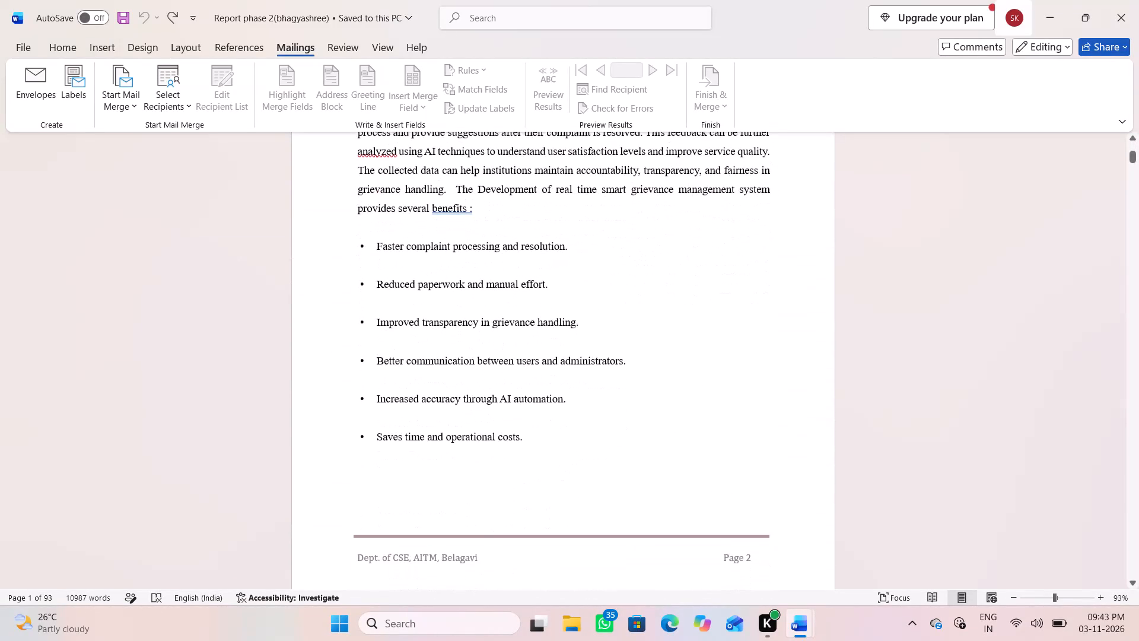
scroll(540, 480, up, 20)
scroll(540, 480, up, 12)
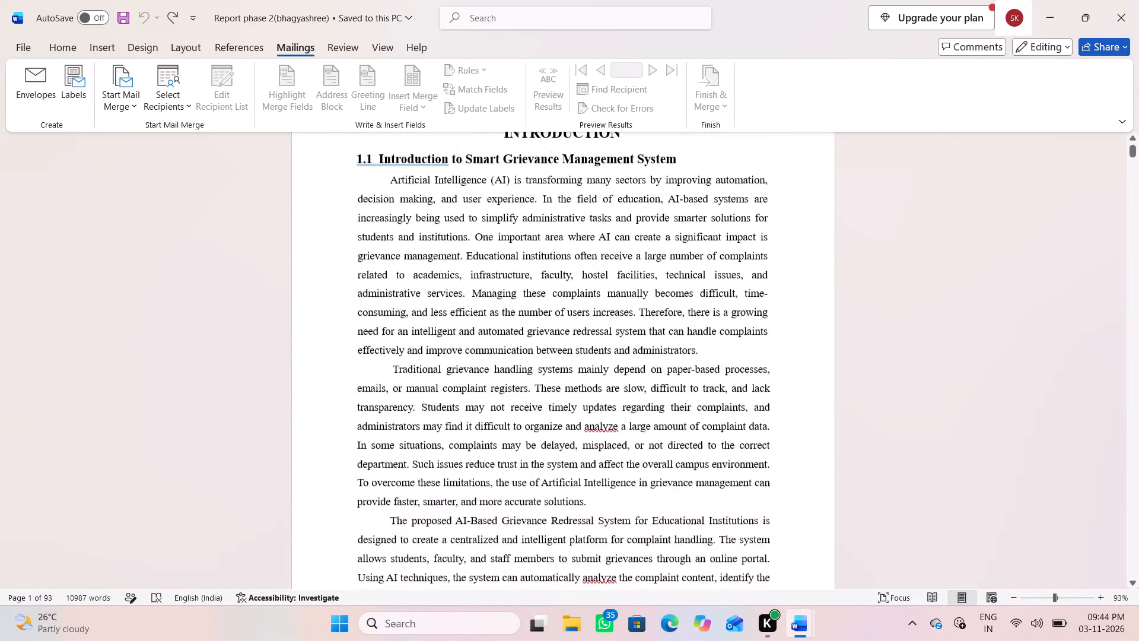
scroll(542, 479, up, 9)
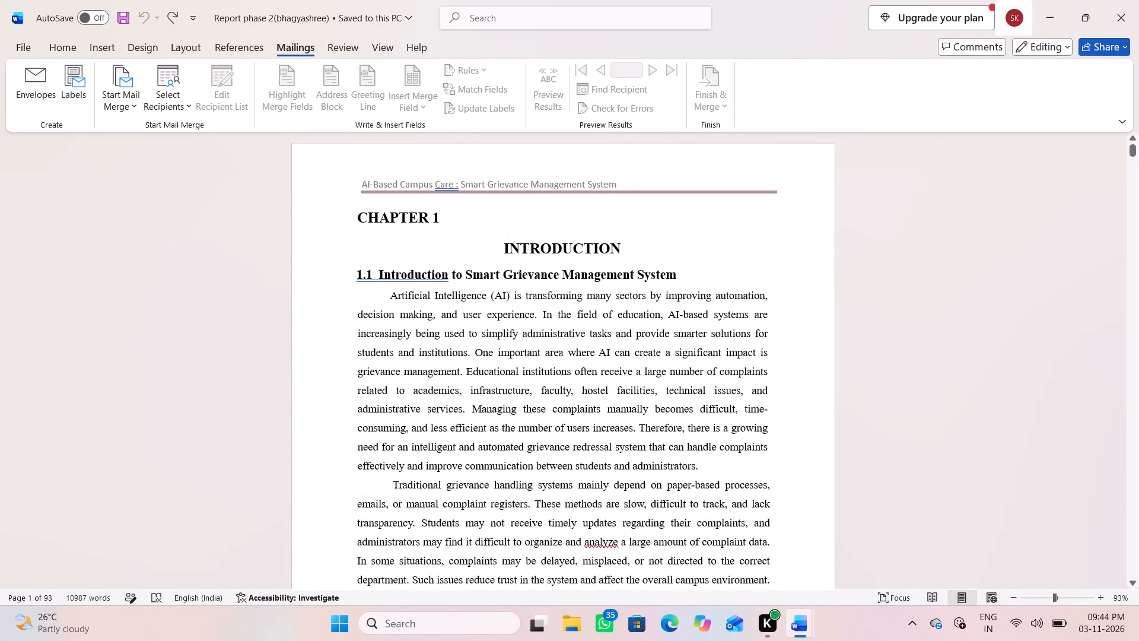
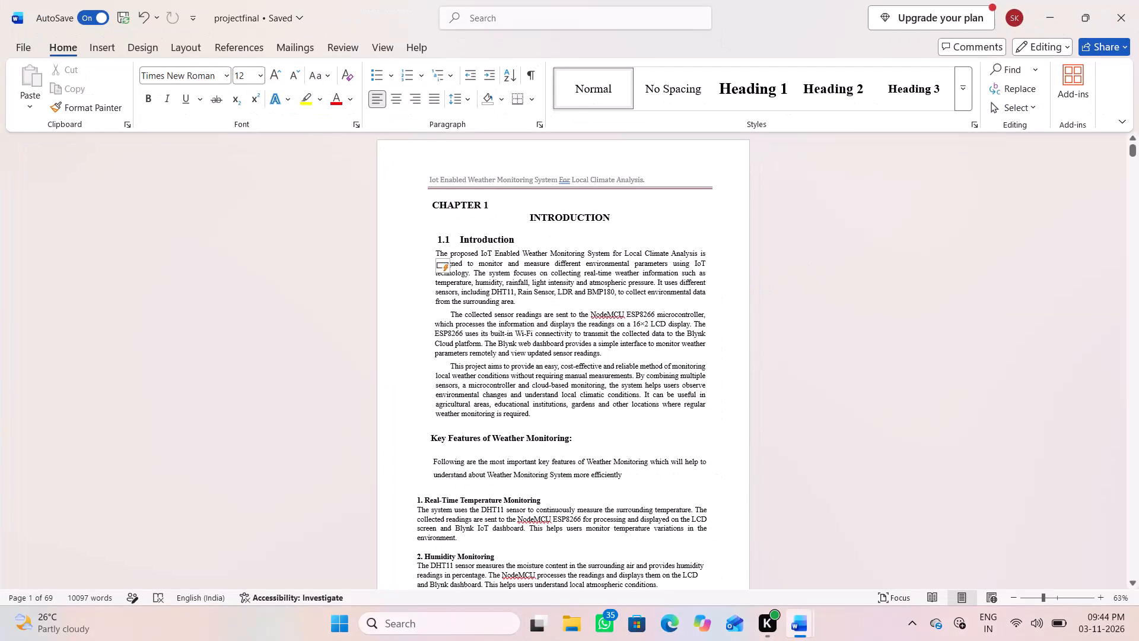
Examine the Chapter 1 pages from the Introduction on page 1 through section 1.2 to the top of page 4.
scroll(604, 291, down, 1)
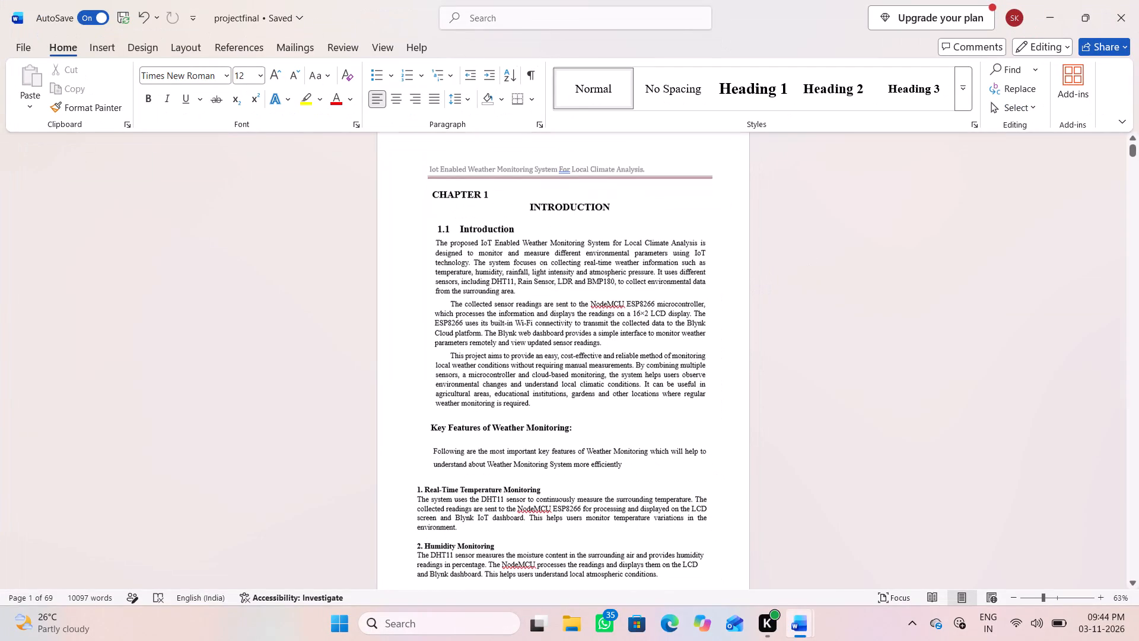
scroll(604, 291, down, 1)
scroll(602, 285, up, 3)
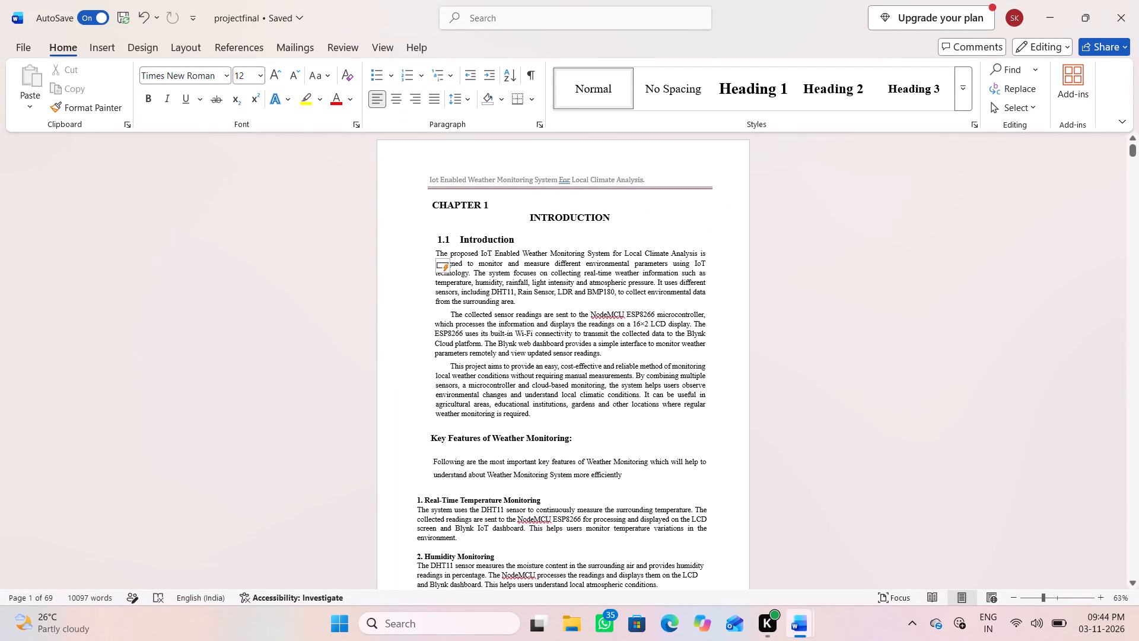
scroll(602, 284, down, 12)
scroll(603, 284, down, 17)
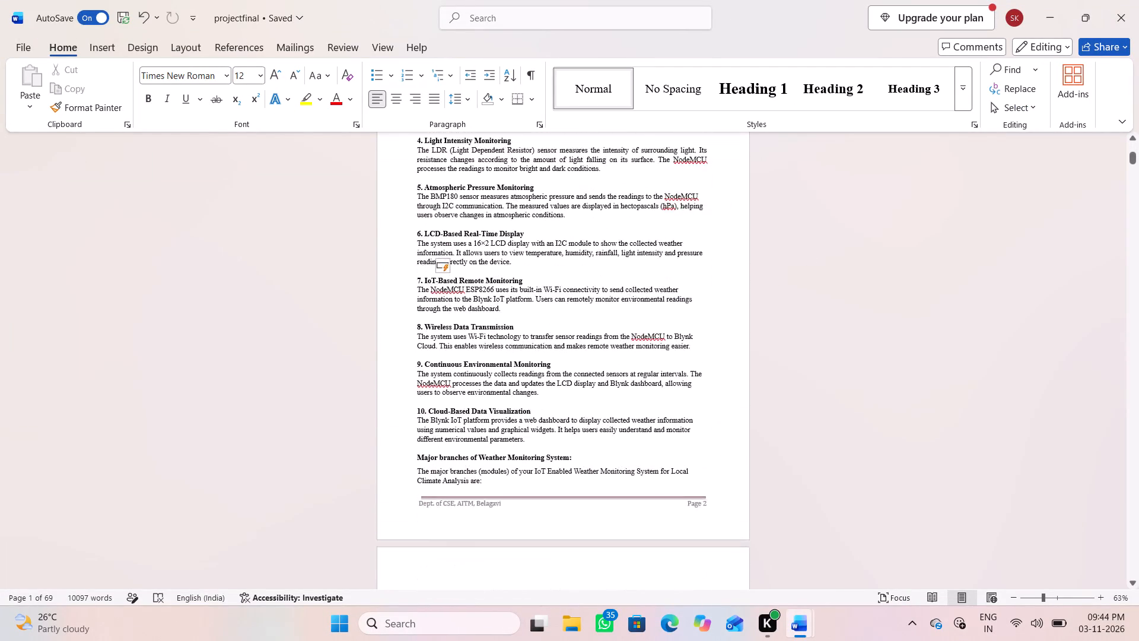
scroll(610, 296, down, 20)
scroll(610, 296, down, 6)
scroll(572, 441, down, 7)
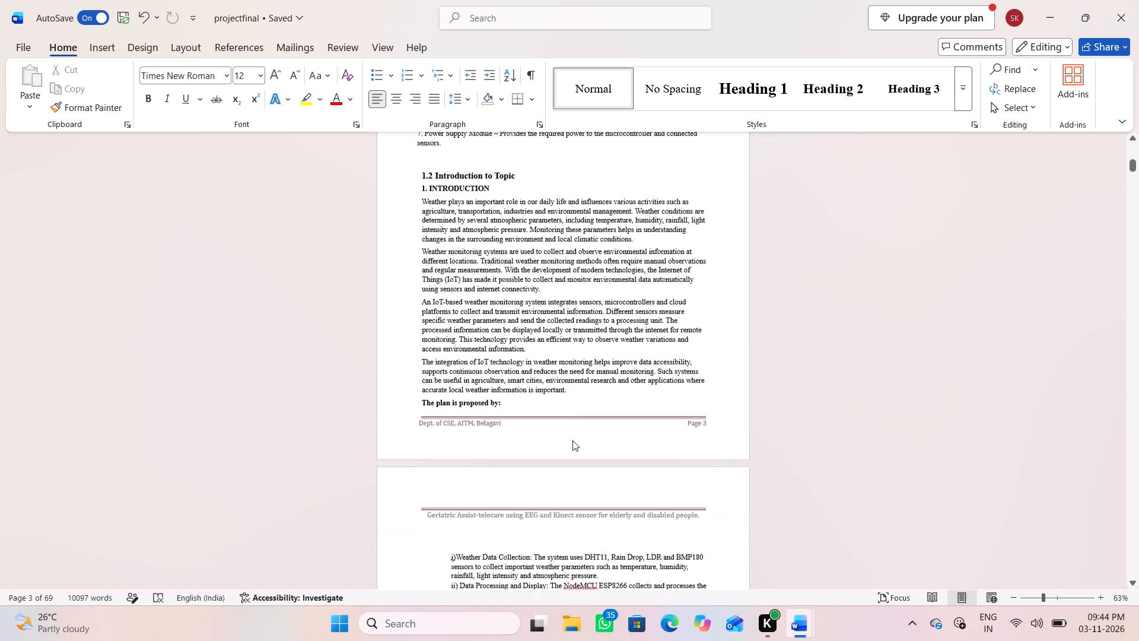
scroll(572, 440, down, 5)
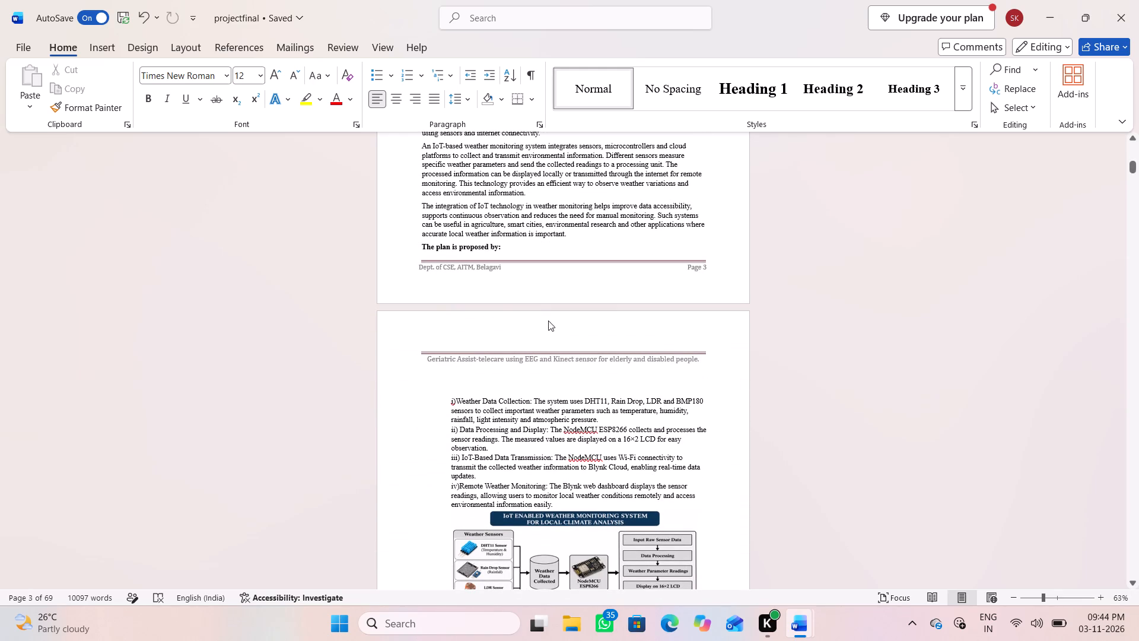
Examine page 4's header, its numbered plan items, the proposed method figure and the start of Chapter 2 Literature Survey.
click(586, 353)
click(693, 354)
scroll(538, 458, down, 12)
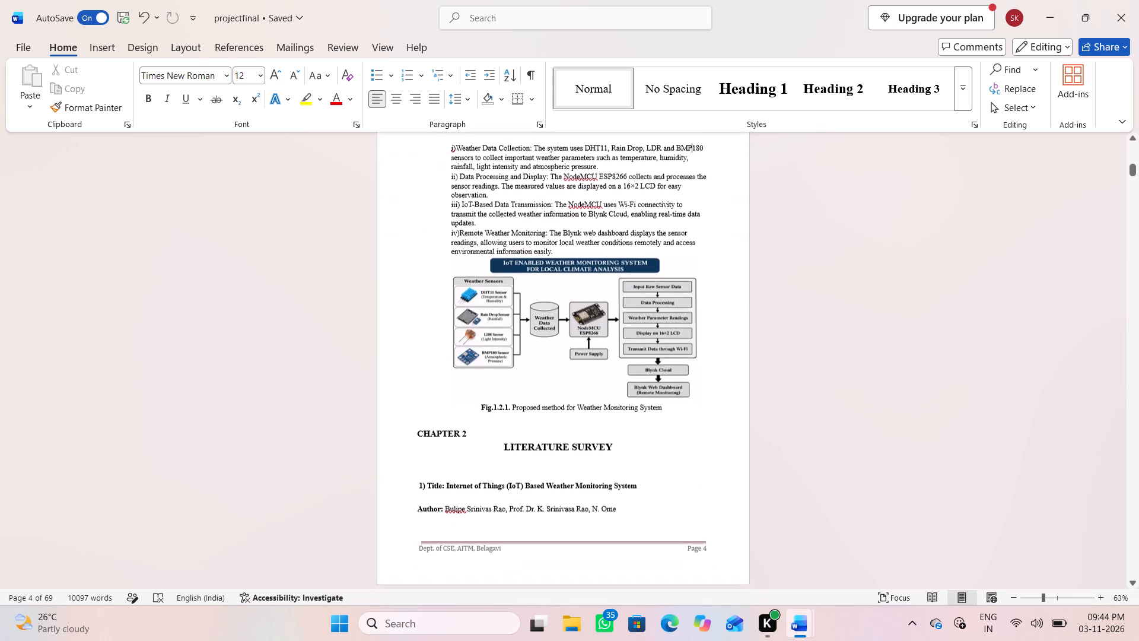
scroll(545, 451, up, 14)
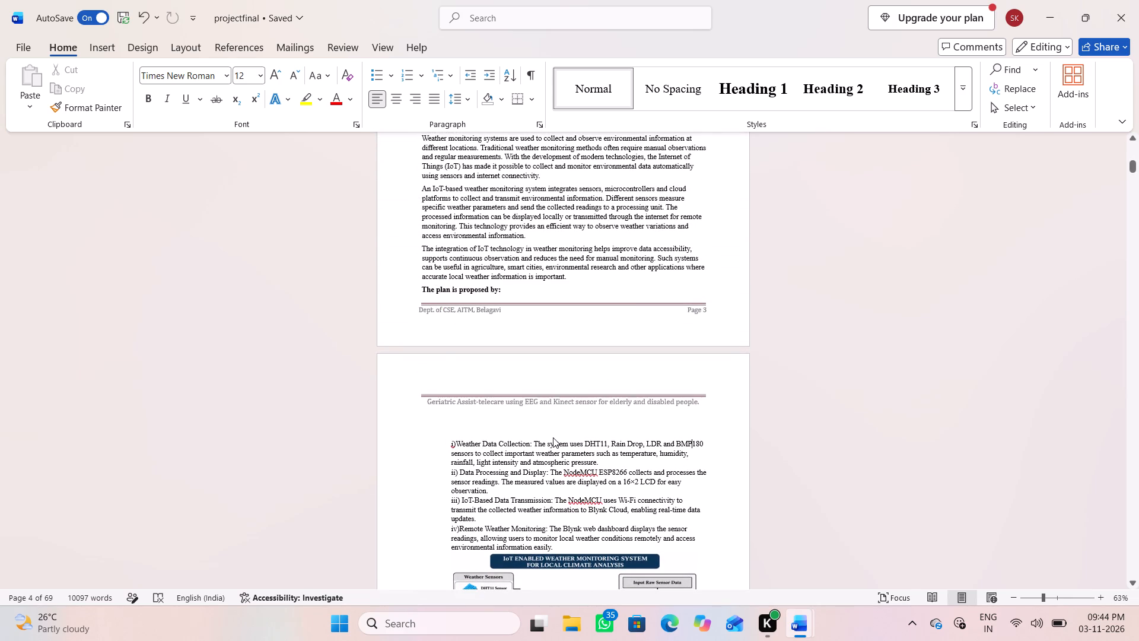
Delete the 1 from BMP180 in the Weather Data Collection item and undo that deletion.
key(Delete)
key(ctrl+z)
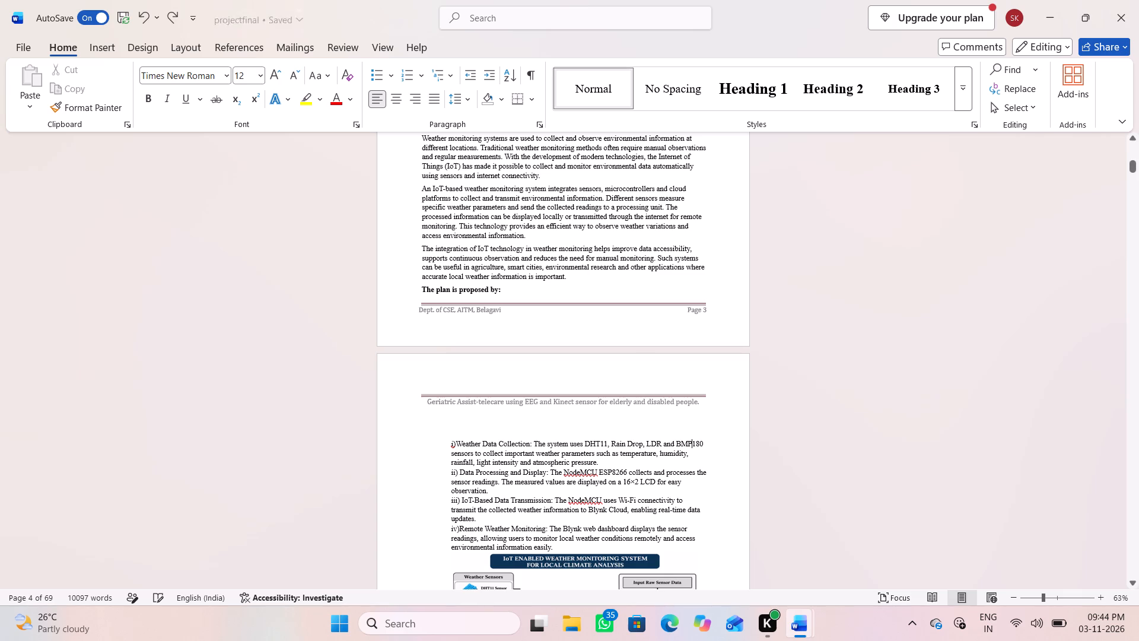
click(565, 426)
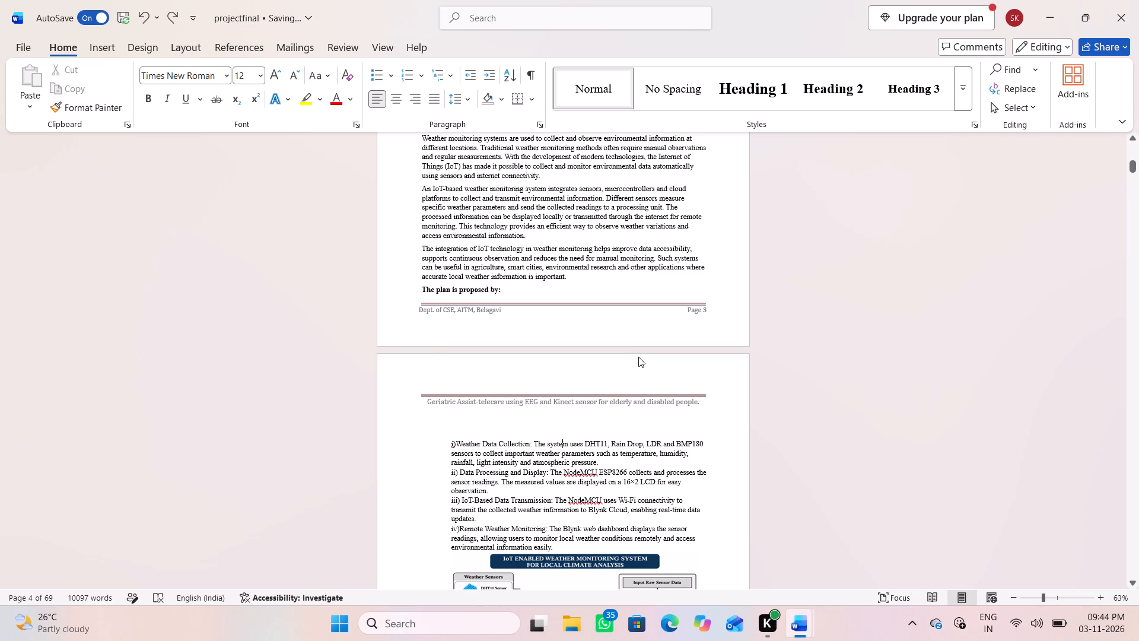
Examine the Literature Survey entries up to the third title, and go back through Chapter 1 to its Key Features section.
scroll(667, 354, up, 15)
scroll(489, 367, down, 20)
scroll(489, 367, down, 14)
scroll(479, 367, down, 14)
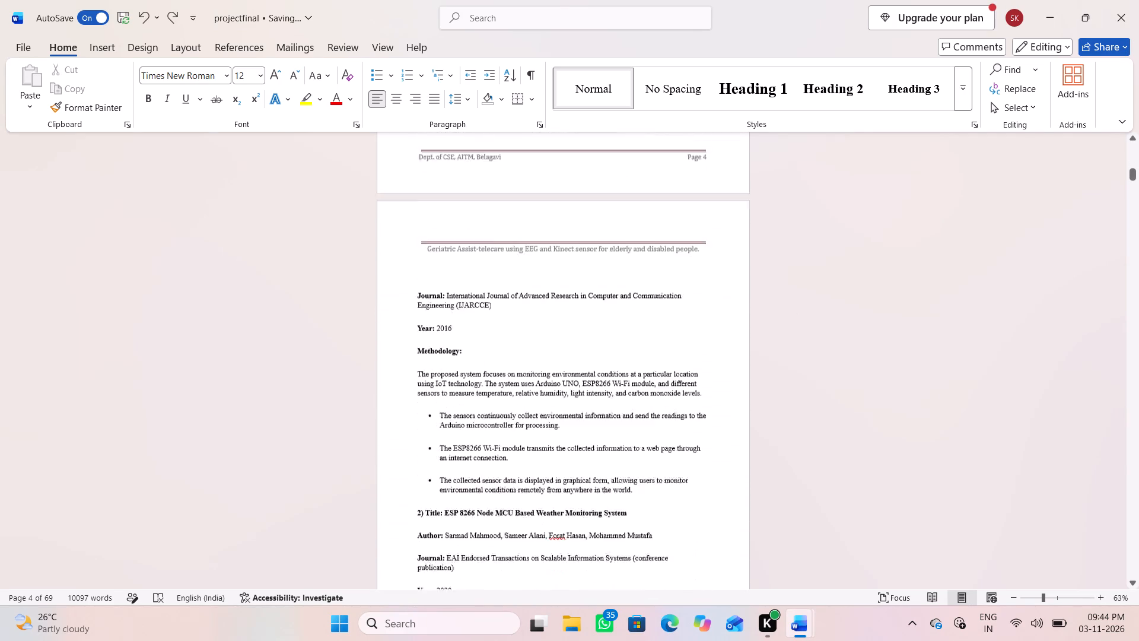
scroll(482, 362, down, 13)
scroll(483, 361, down, 11)
ctrl+scroll(484, 359, down, 3)
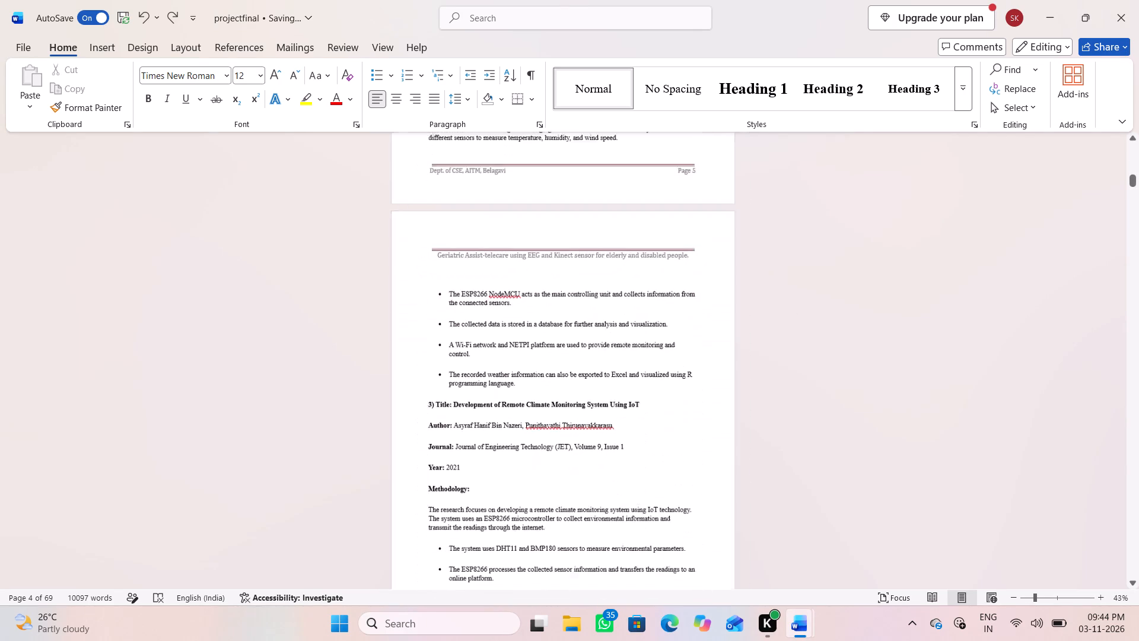
ctrl+scroll(484, 359, down, 2)
ctrl+scroll(484, 359, up, 8)
scroll(484, 359, up, 6)
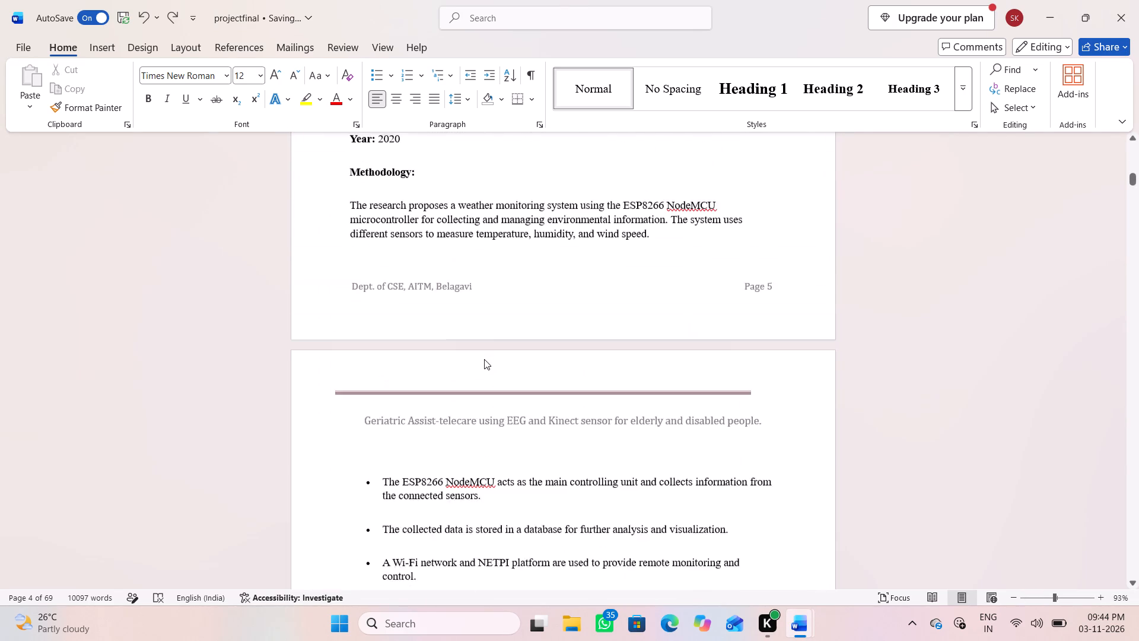
scroll(484, 359, up, 9)
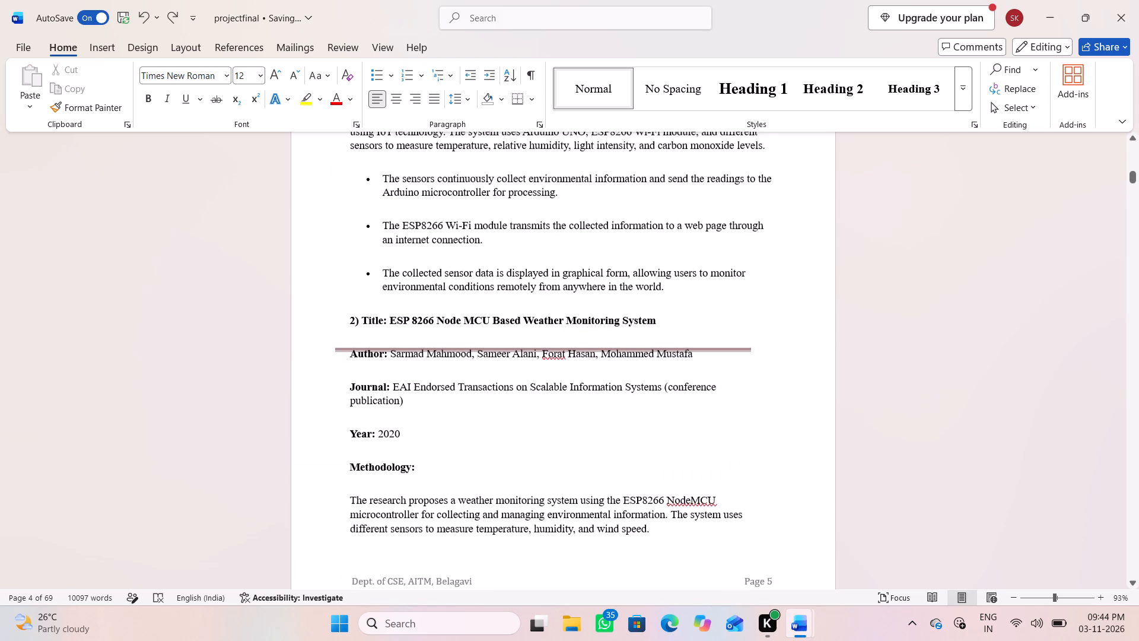
scroll(484, 359, up, 15)
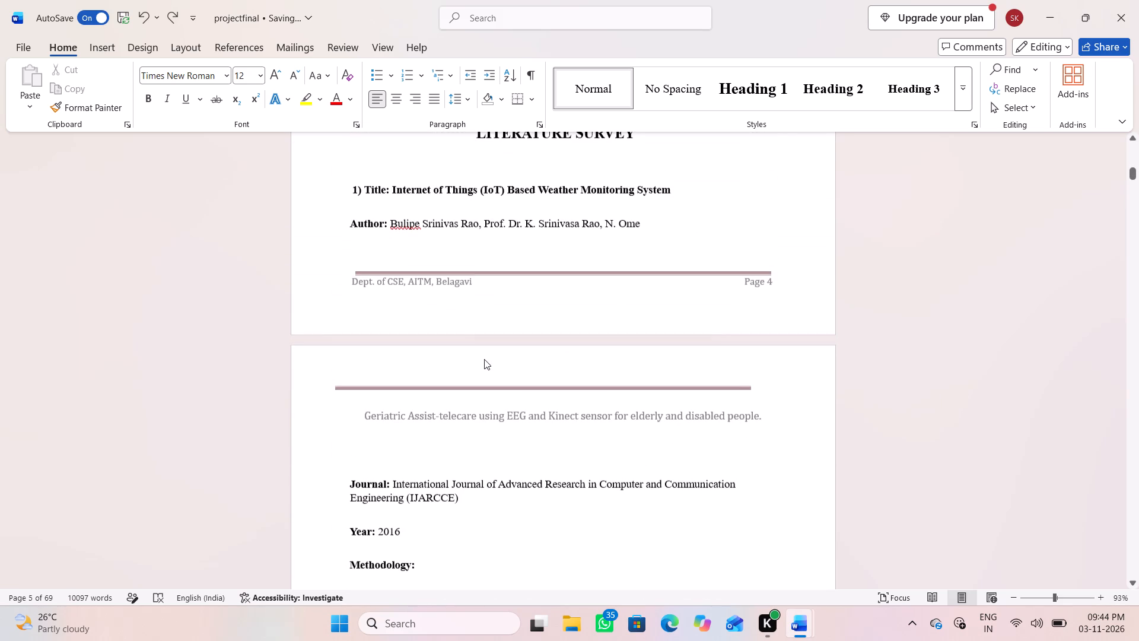
scroll(484, 359, up, 16)
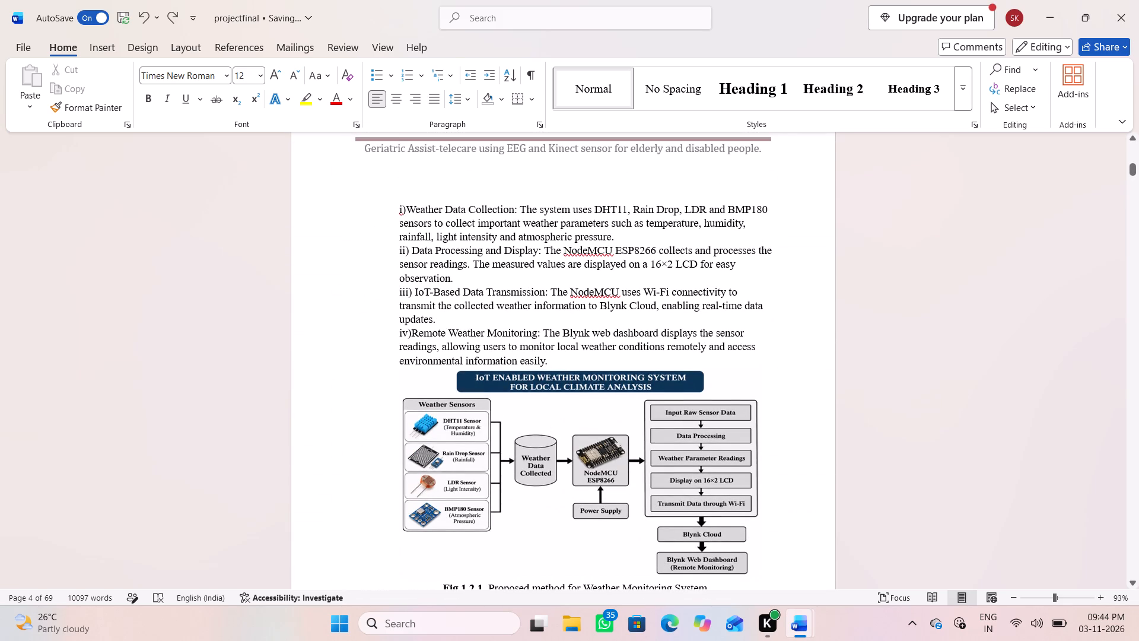
scroll(484, 359, up, 20)
scroll(484, 359, up, 1)
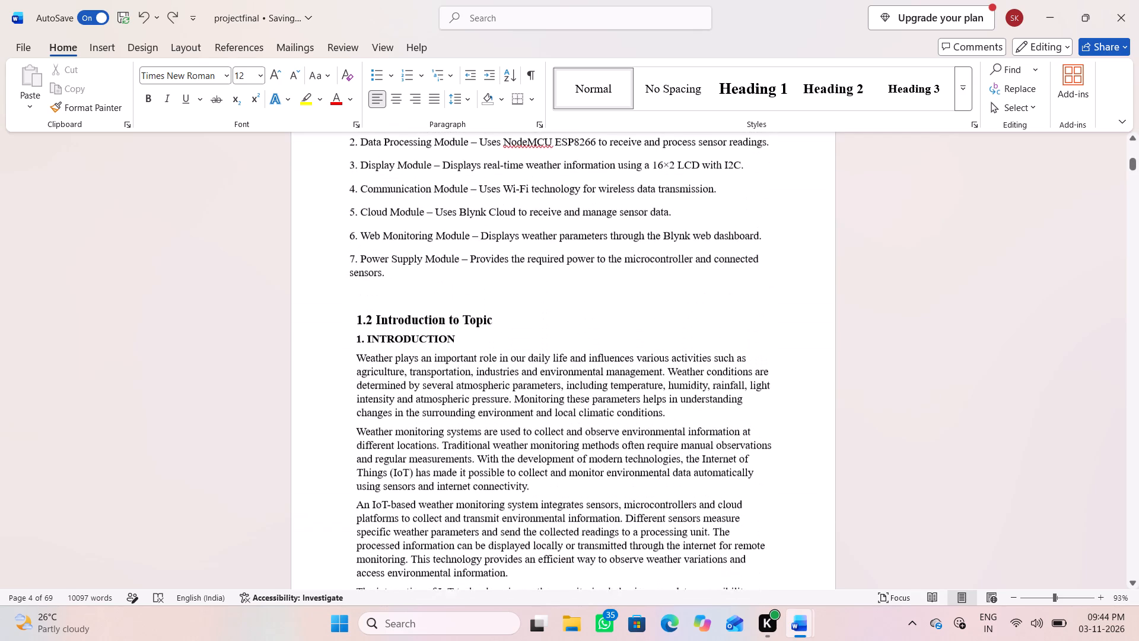
scroll(484, 359, up, 13)
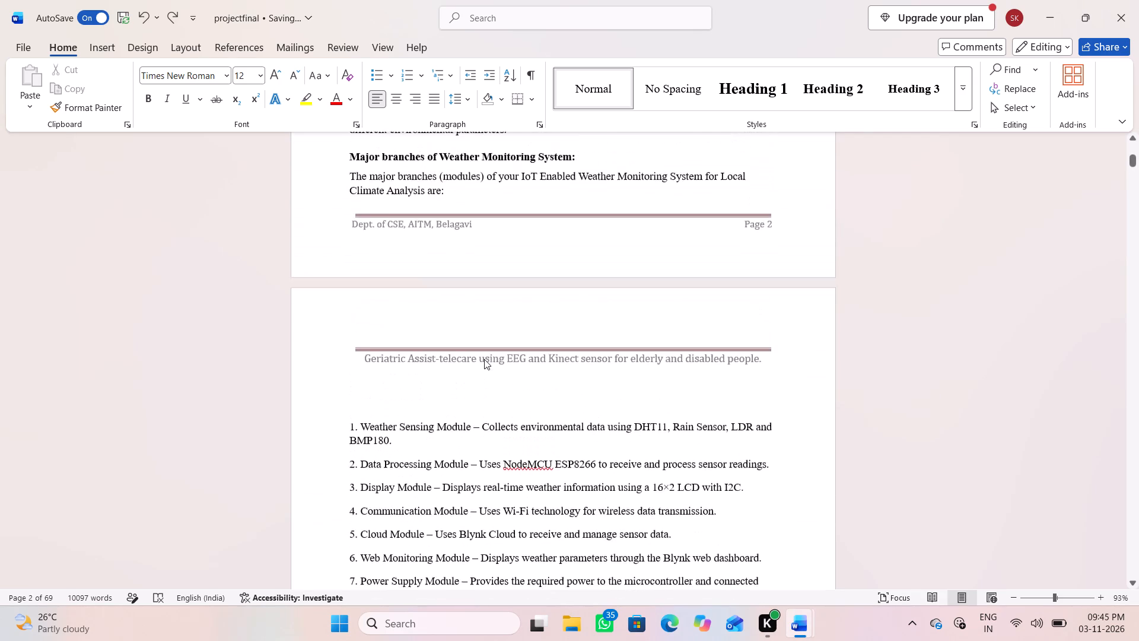
scroll(484, 359, up, 20)
scroll(484, 359, up, 17)
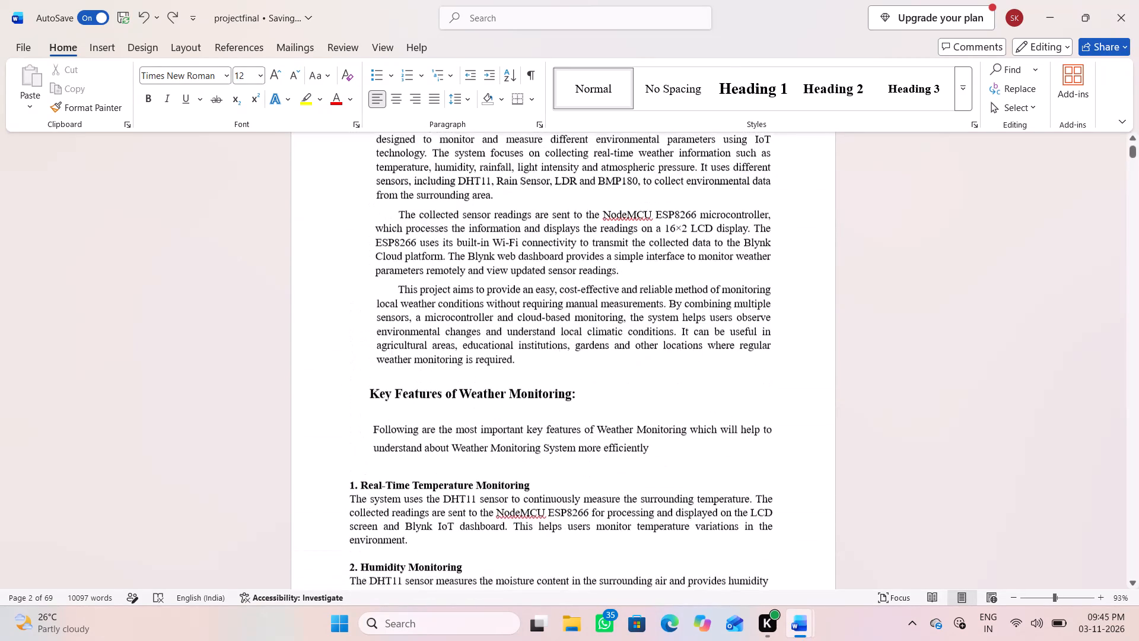
scroll(484, 359, up, 12)
Examine the layout from the Key Features section through the Chapter 2 Literature Survey up to the start of Chapter 3.
scroll(484, 359, down, 17)
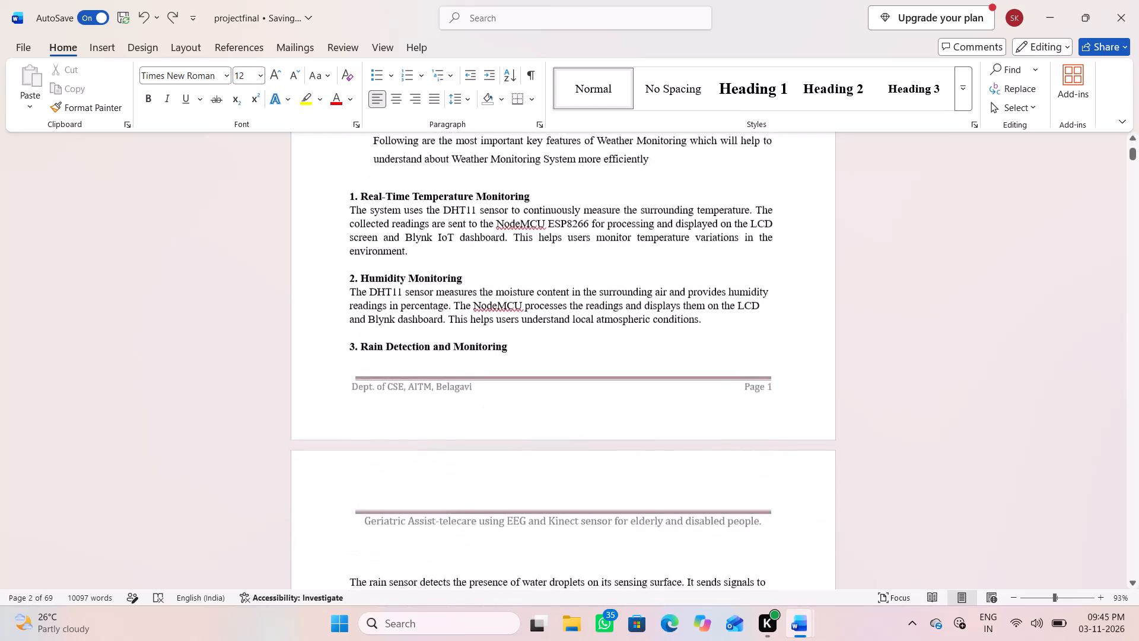
scroll(484, 358, down, 20)
scroll(484, 358, down, 19)
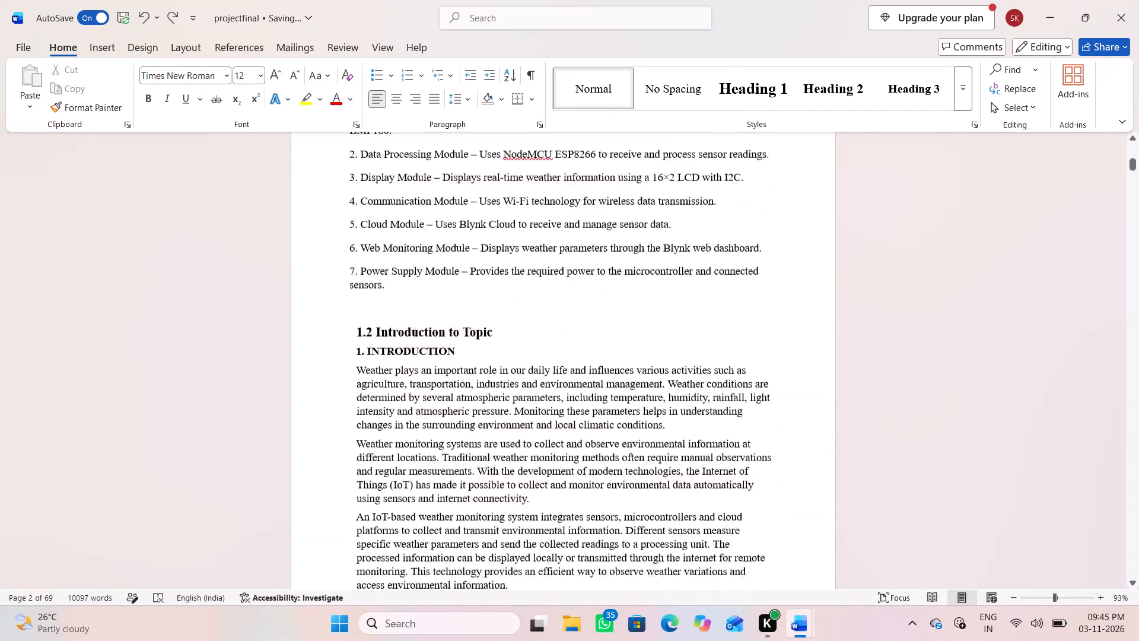
scroll(483, 362, down, 19)
scroll(483, 363, down, 6)
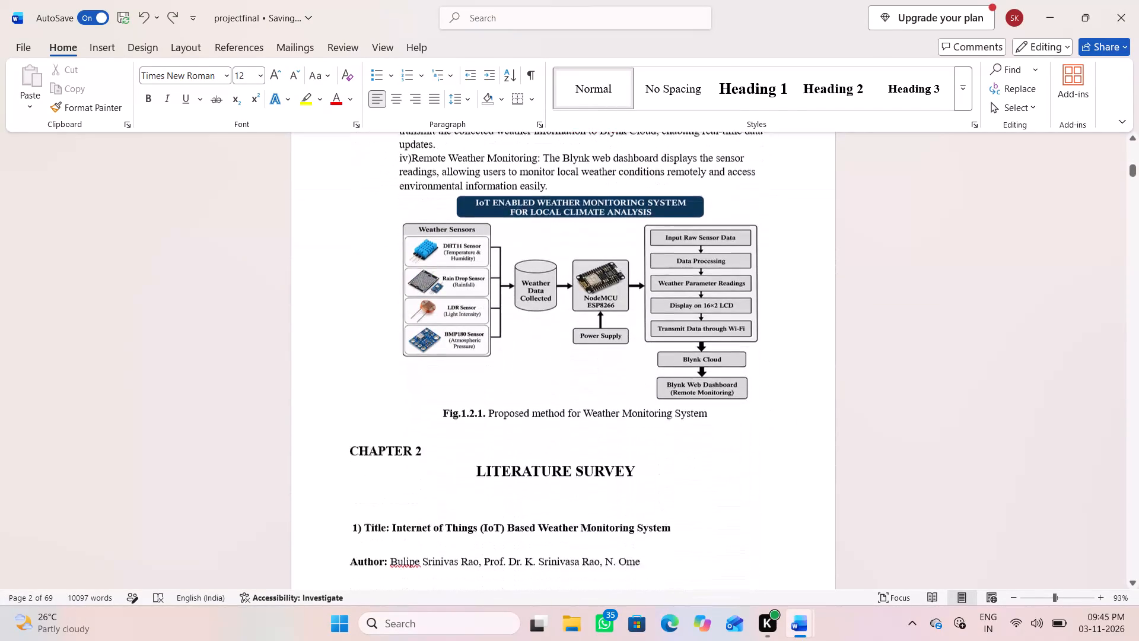
scroll(483, 363, down, 8)
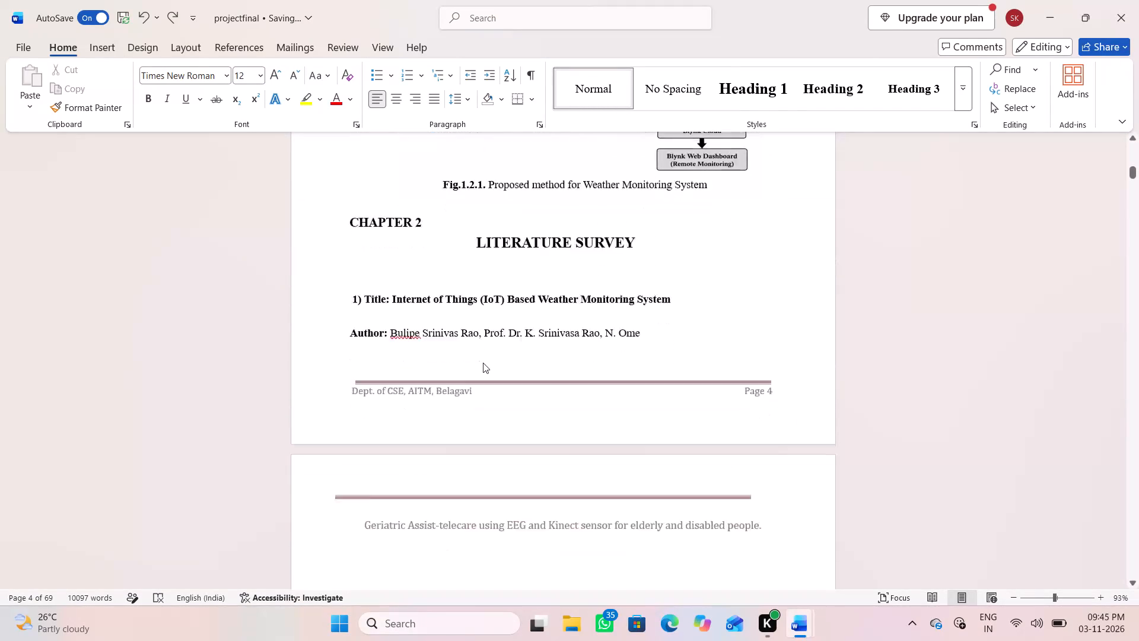
scroll(483, 363, down, 15)
scroll(483, 363, down, 6)
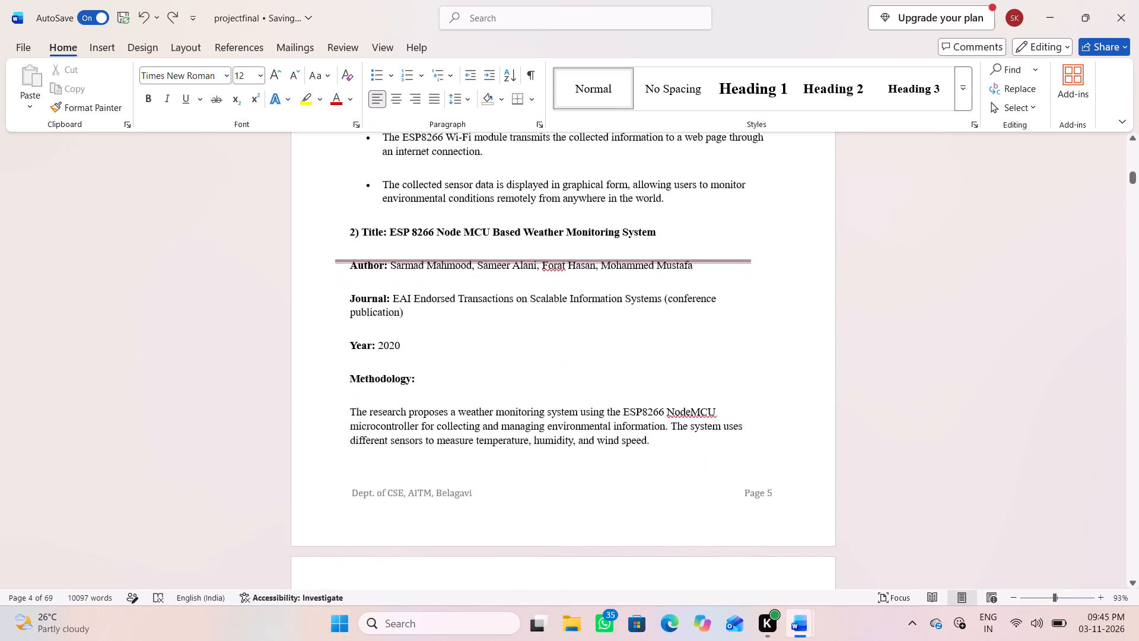
scroll(483, 363, down, 15)
scroll(483, 363, down, 17)
scroll(483, 363, down, 16)
scroll(483, 363, down, 6)
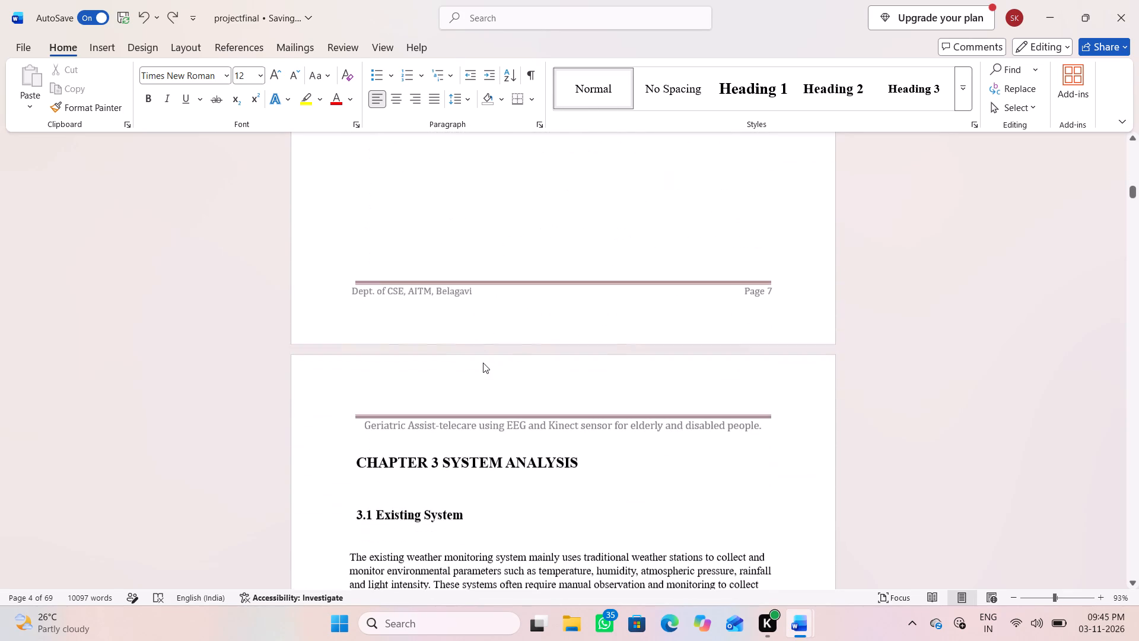
Examine Chapter 3 System Analysis, covering the existing system, its disadvantages and the proposed system.
scroll(483, 363, down, 5)
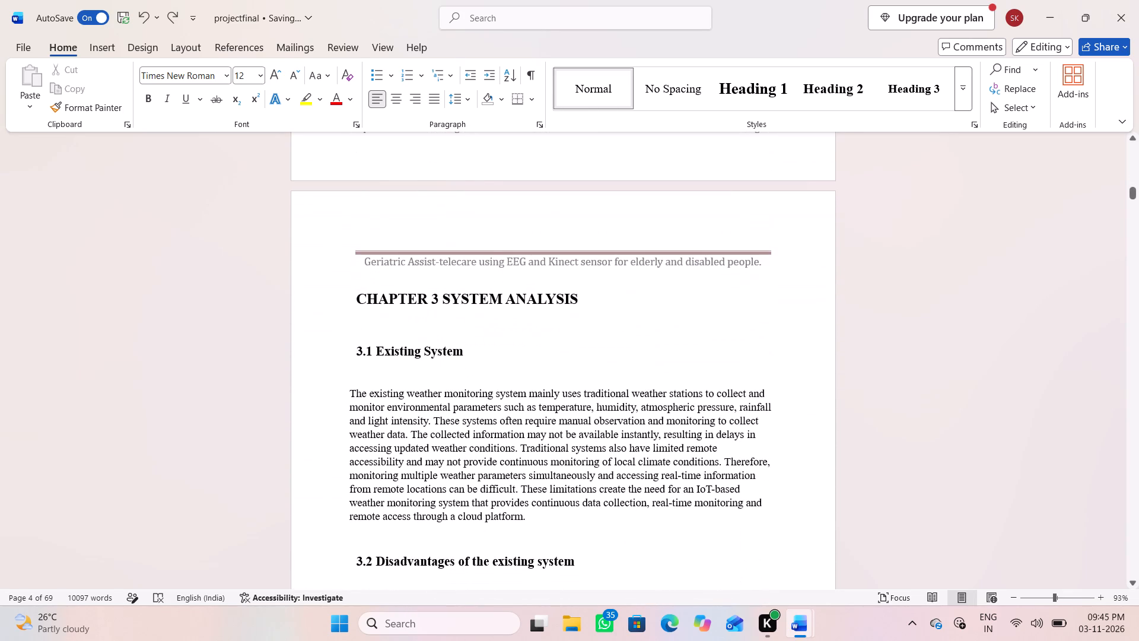
scroll(484, 367, down, 7)
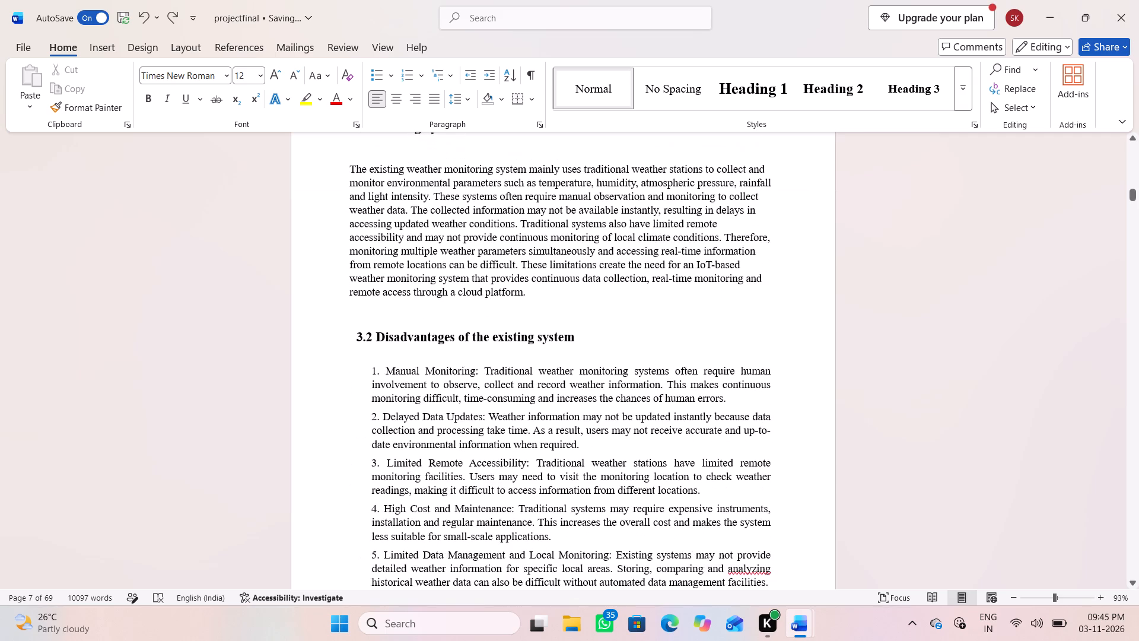
scroll(484, 367, down, 16)
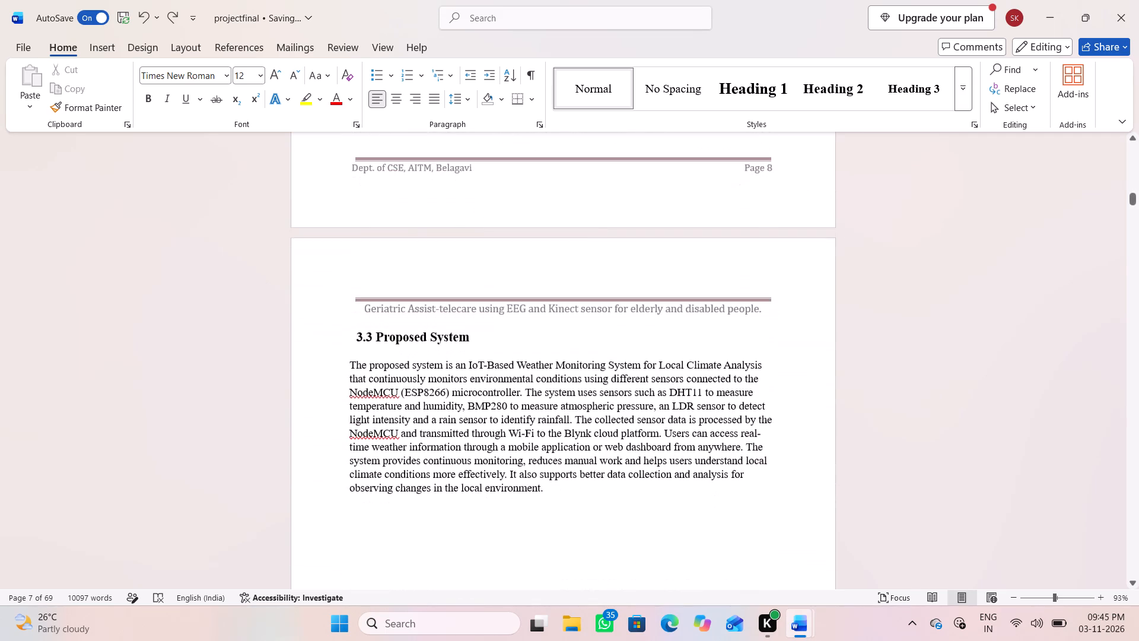
scroll(484, 367, down, 6)
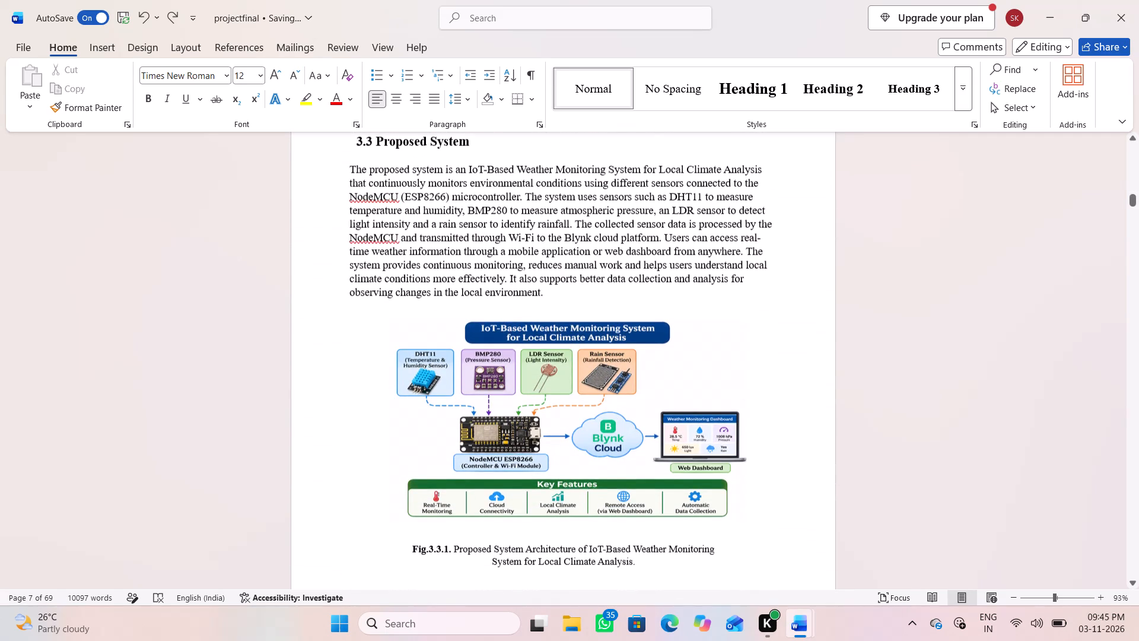
Examine section 3.3 Proposed System, covering the architecture figure 3.3.1, the sensor data flow figure 3.3.2 and their descriptions.
scroll(484, 367, down, 6)
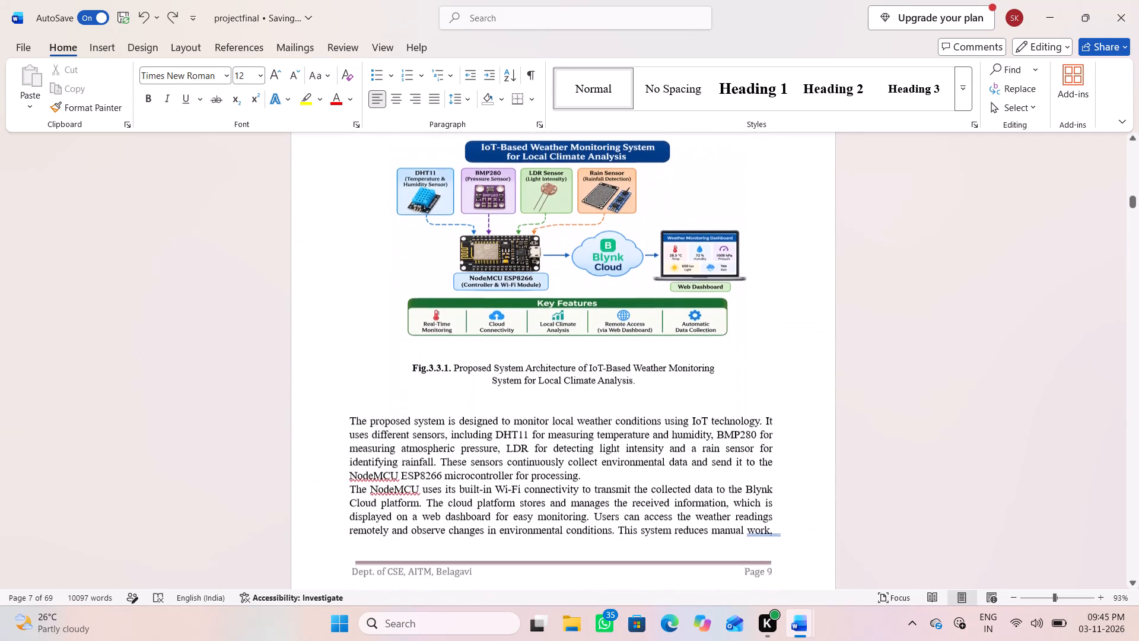
scroll(484, 367, down, 16)
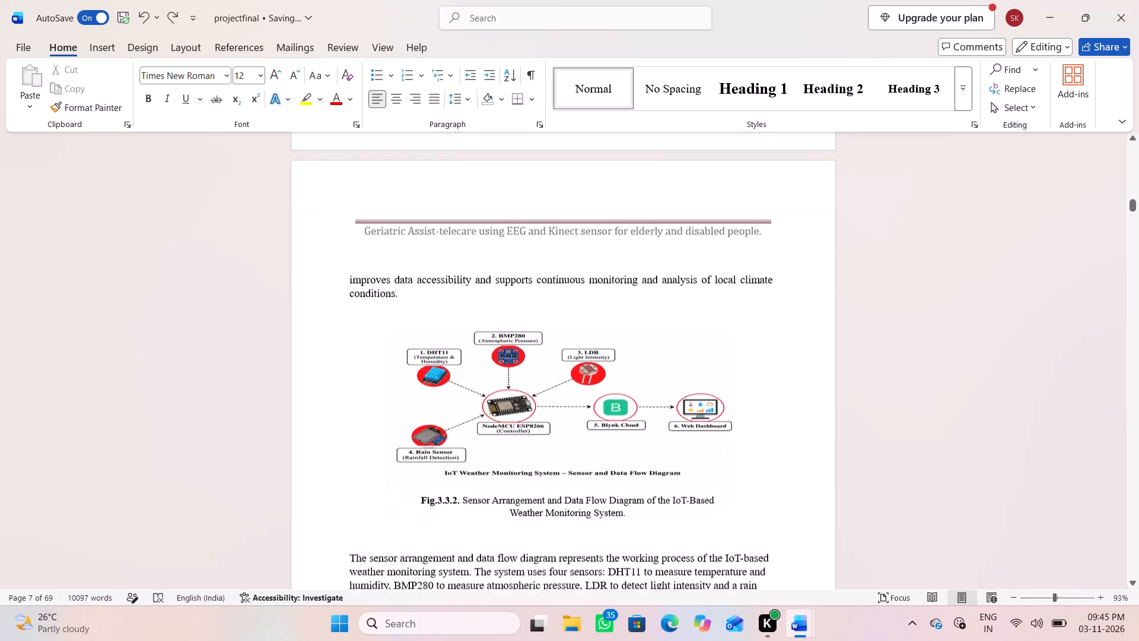
scroll(484, 367, down, 17)
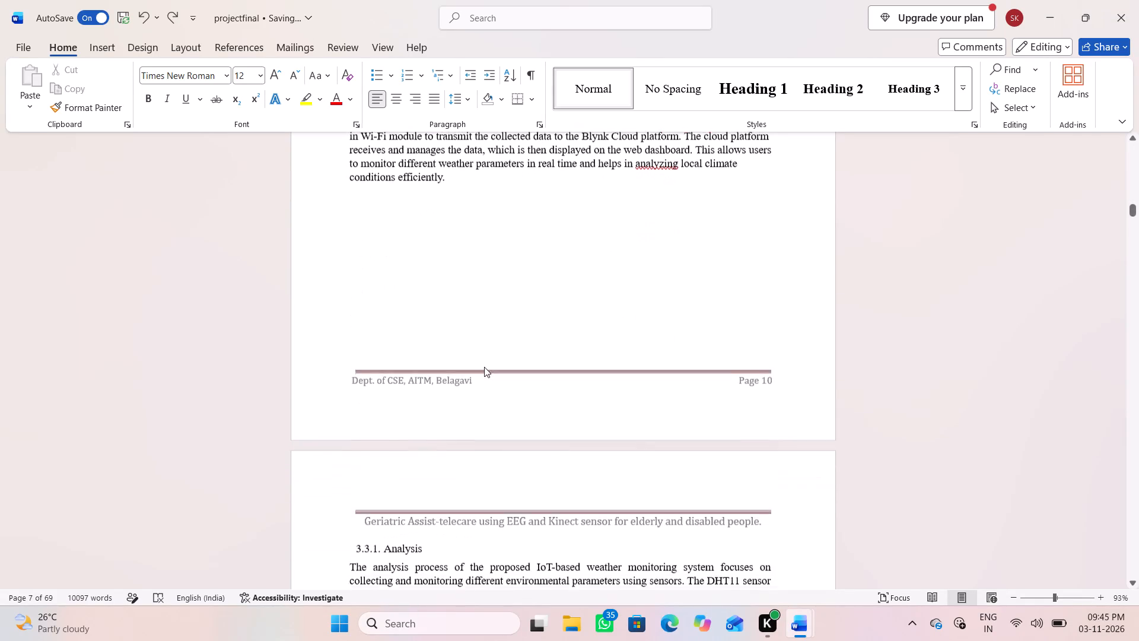
Examine section 3.3.1 Analysis, including its figure, caption spacing and the explanatory paragraphs to the end of page 11.
scroll(484, 367, down, 8)
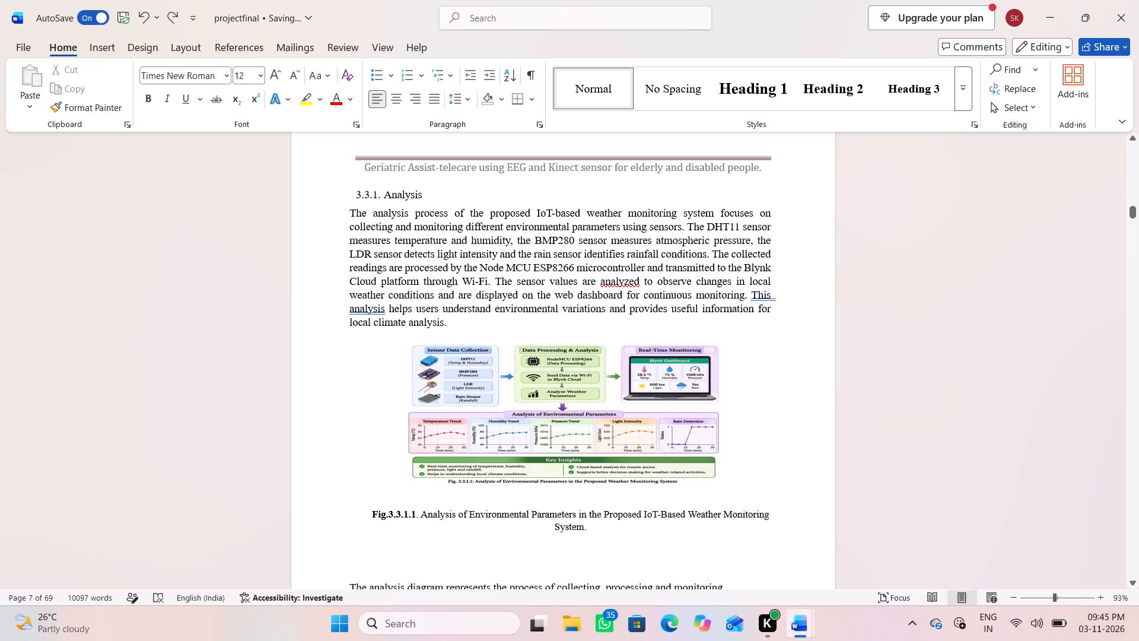
scroll(523, 361, down, 2)
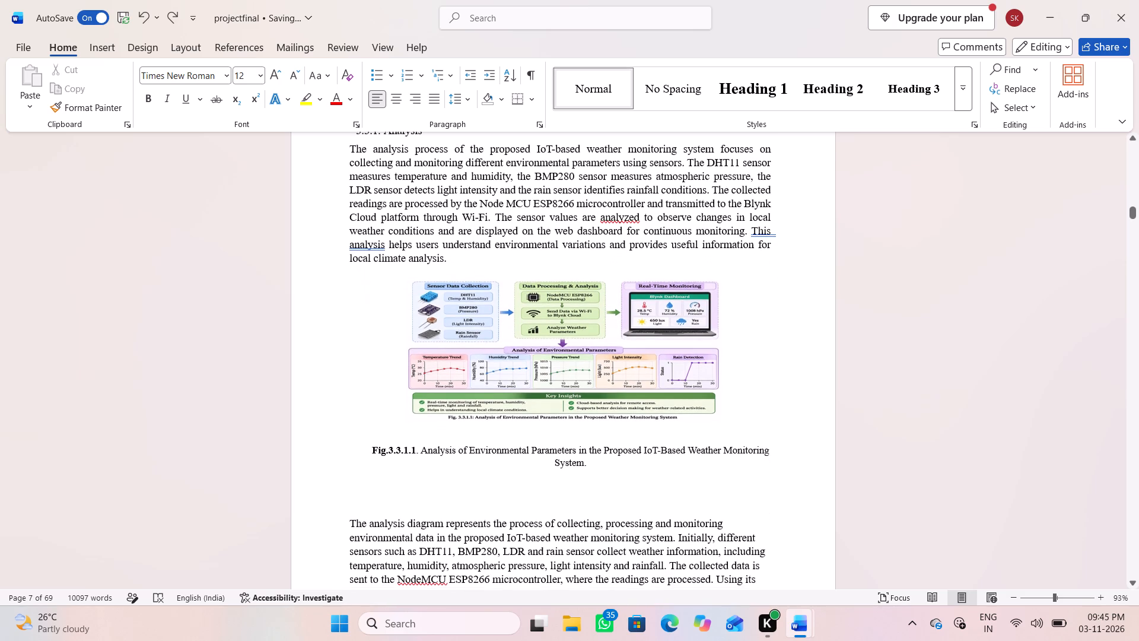
scroll(523, 361, down, 4)
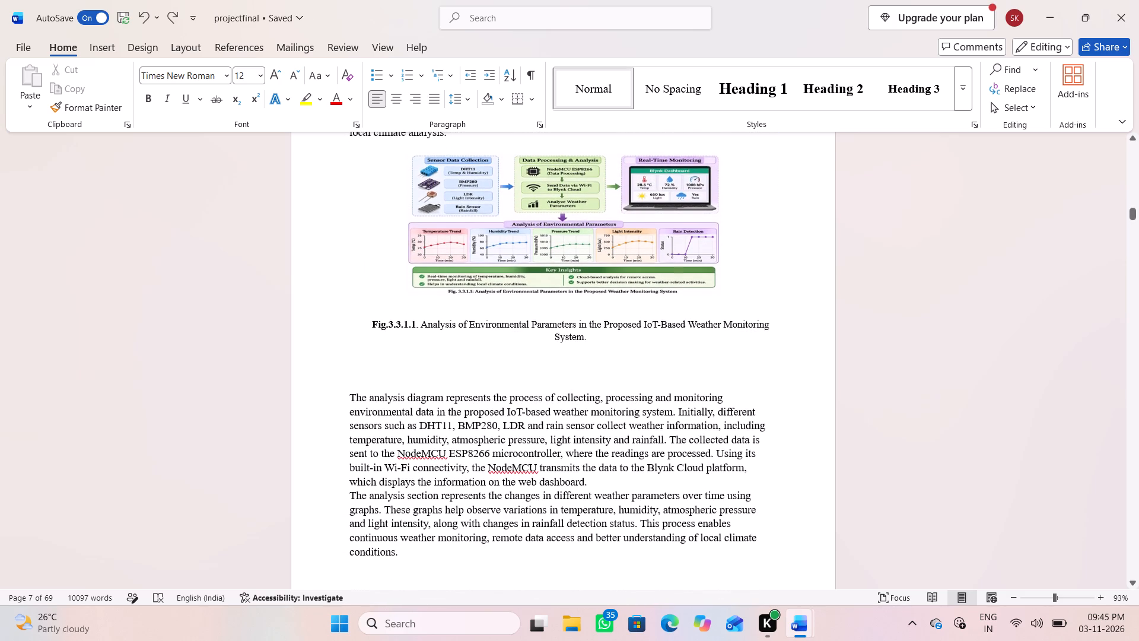
click(505, 368)
scroll(505, 368, down, 6)
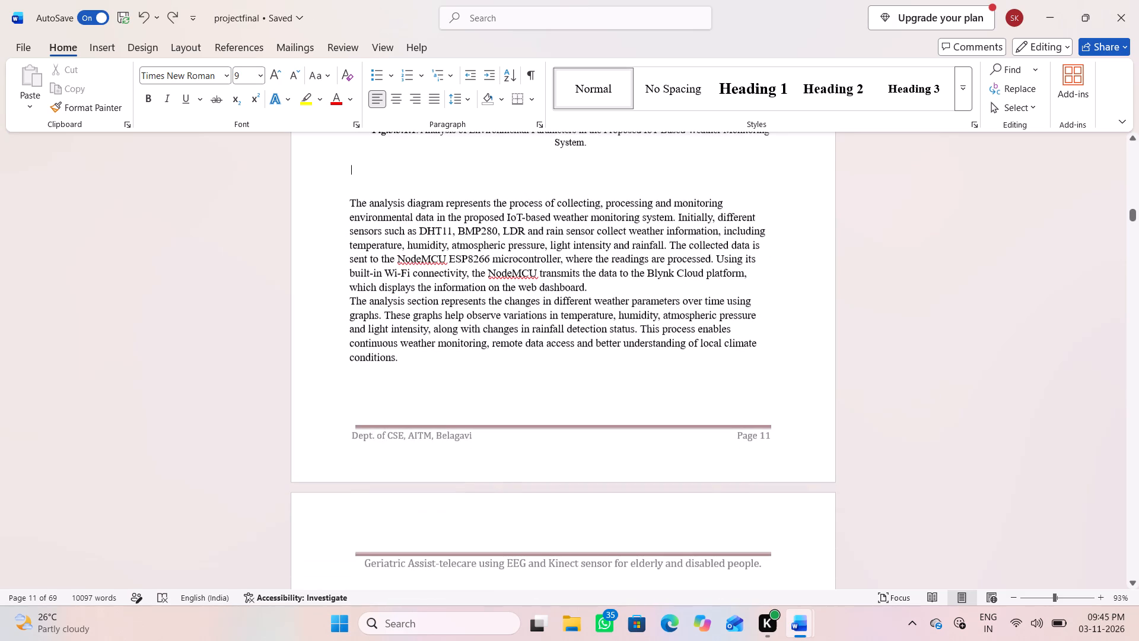
Examine section 3.3.2 Feature separation with its two figures, and continue to section 3.4 Classification.
scroll(505, 368, down, 16)
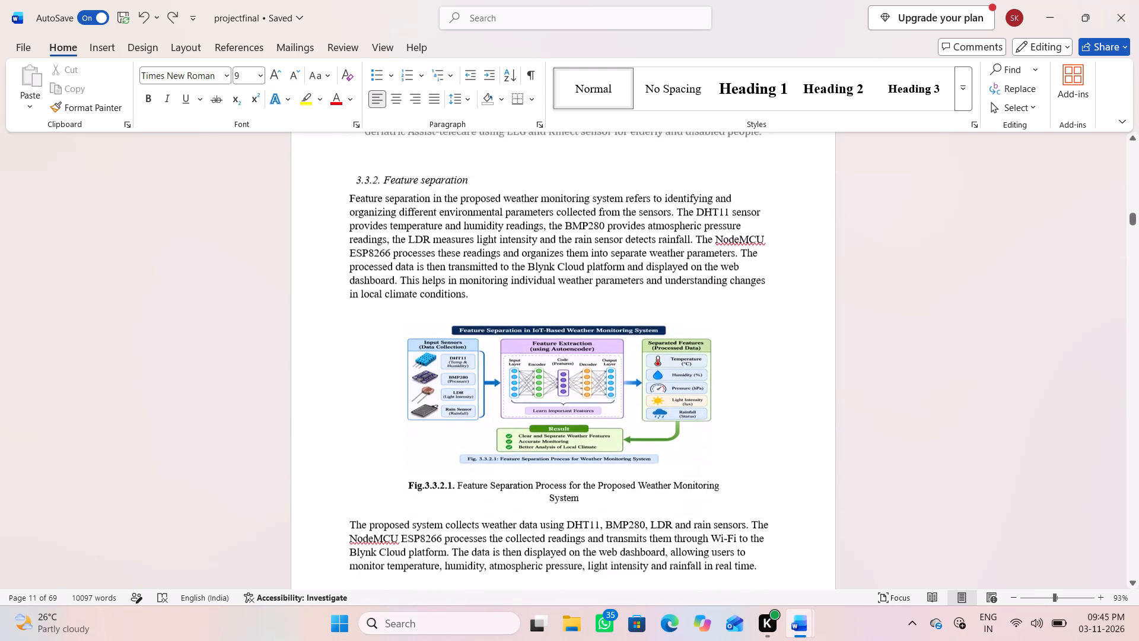
scroll(505, 368, down, 9)
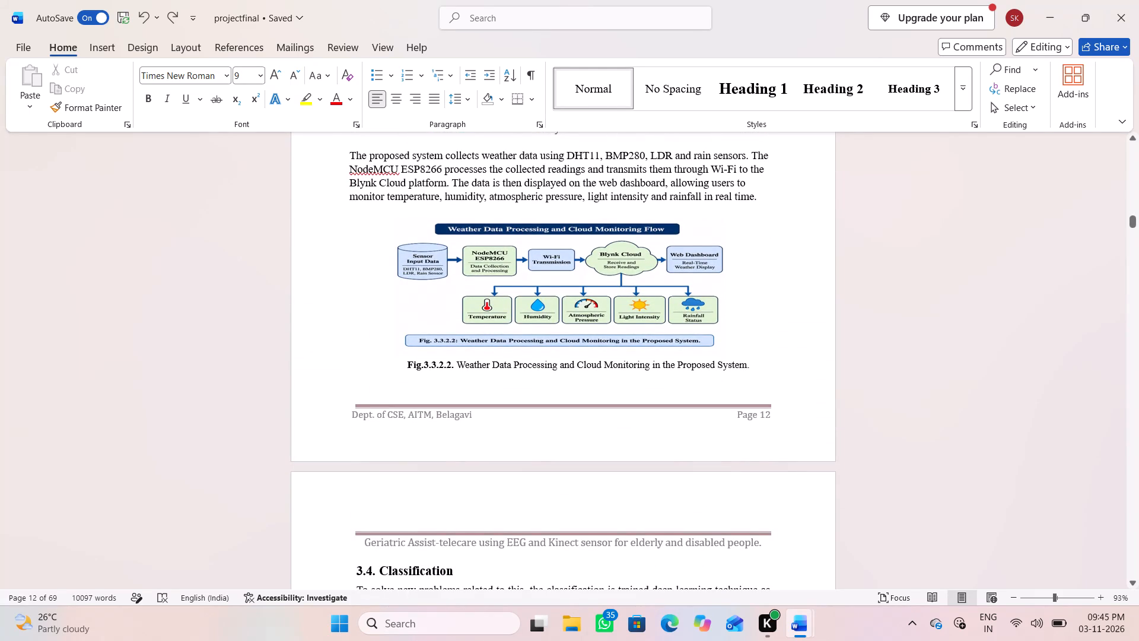
scroll(505, 368, down, 5)
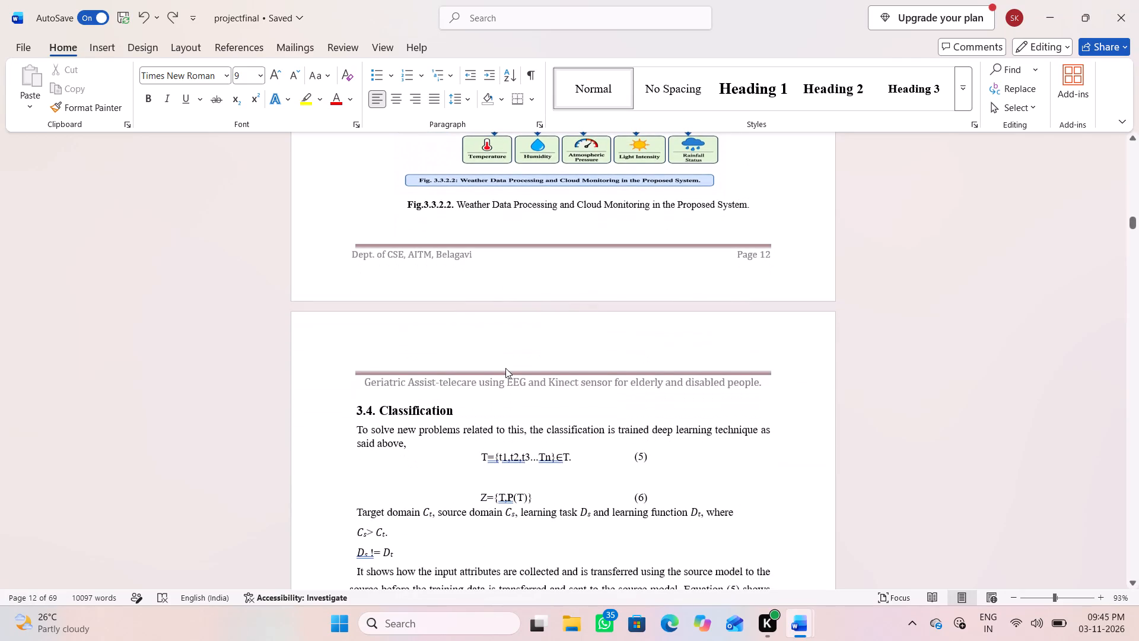
scroll(505, 368, down, 4)
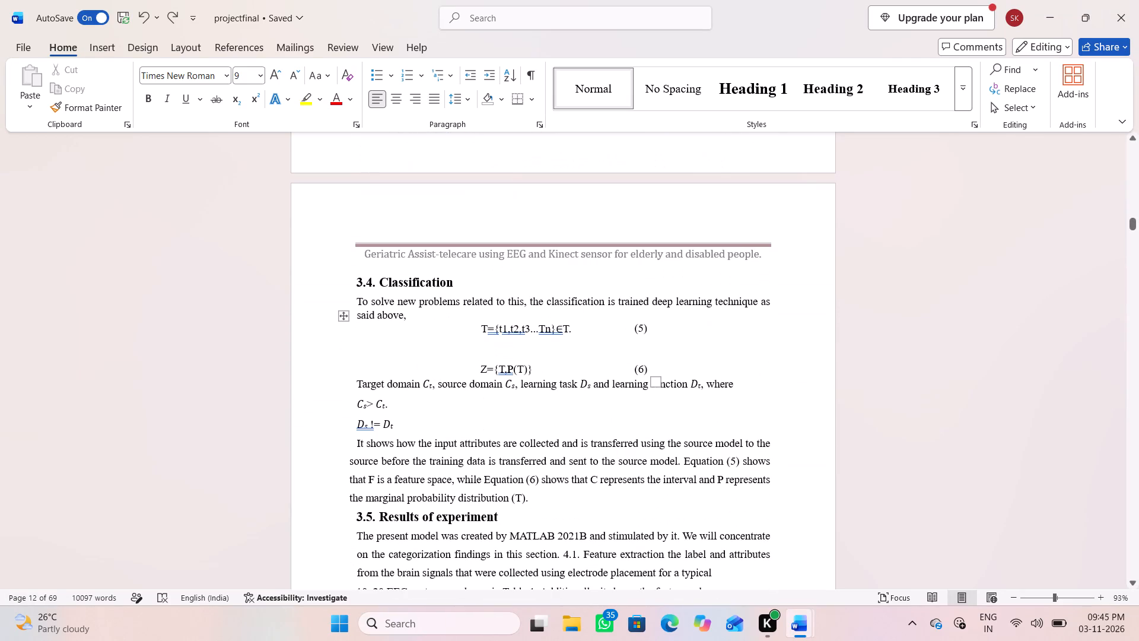
Examine Fig.3.3.2.1 and Fig.3.3.2.2 of the proposed system and the following sections 3.4 Classification and 3.5 Results of experiment.
scroll(505, 369, down, 2)
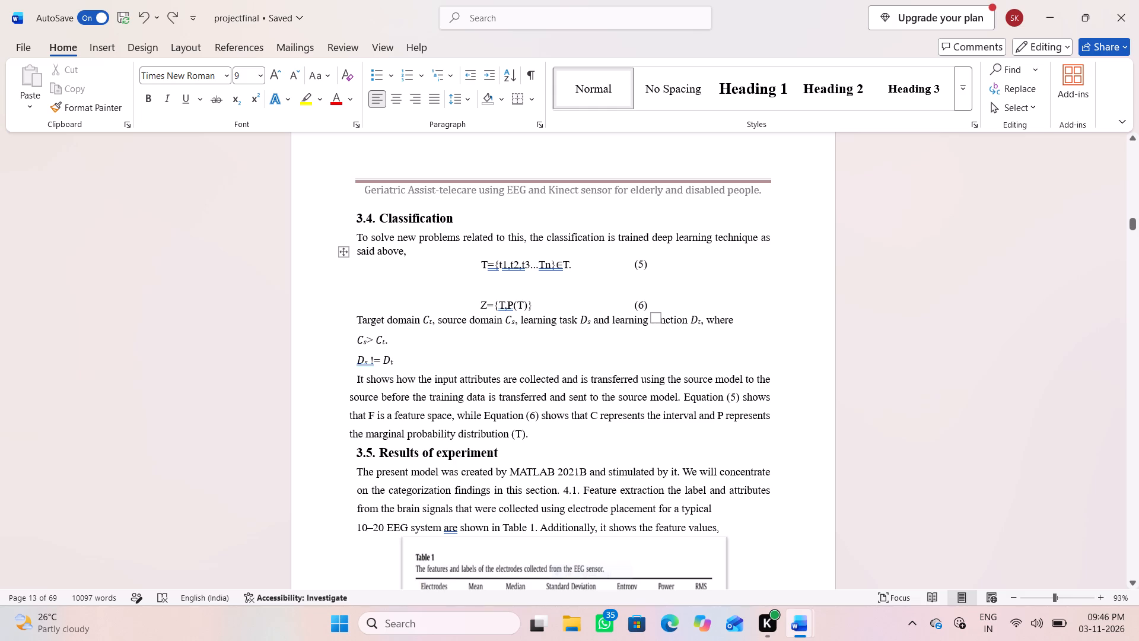
scroll(504, 370, down, 4)
scroll(504, 370, up, 10)
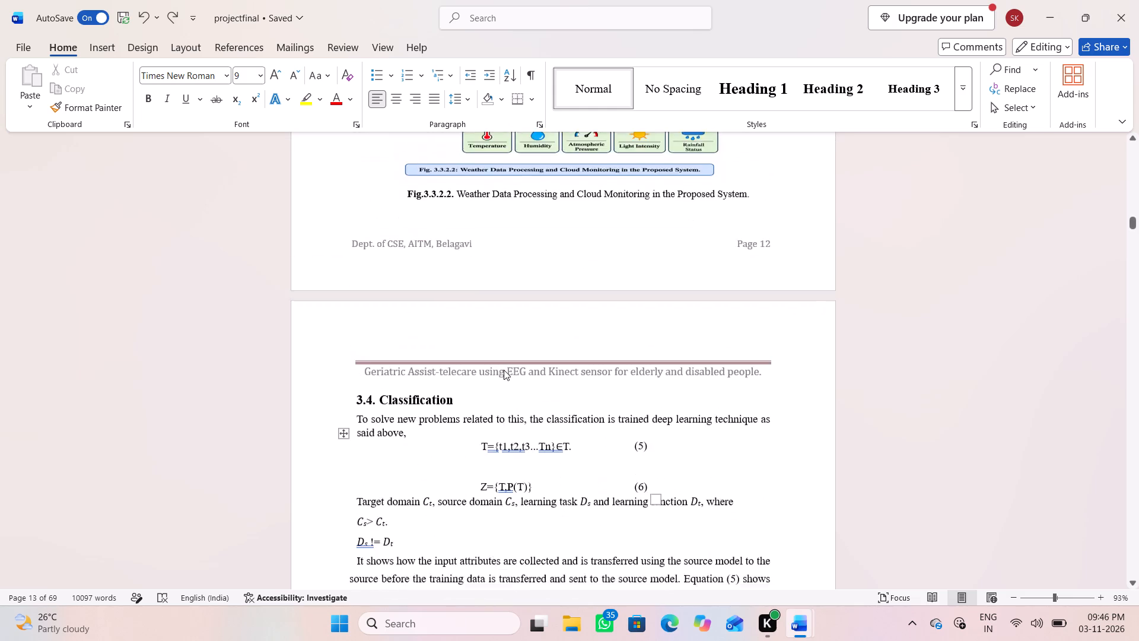
scroll(504, 370, up, 10)
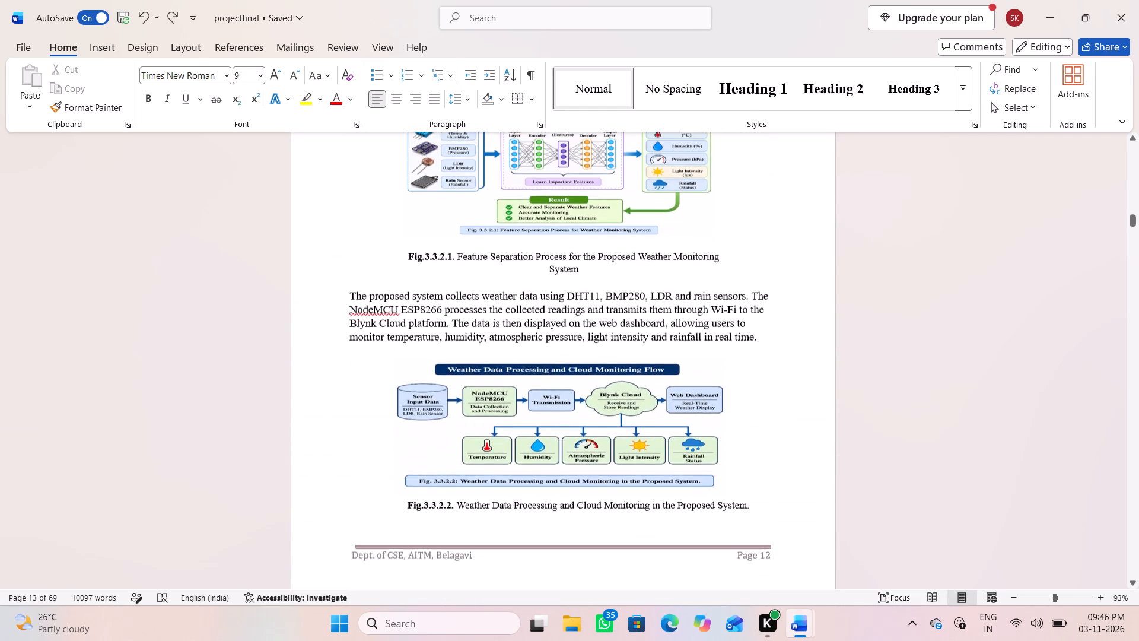
scroll(504, 370, up, 4)
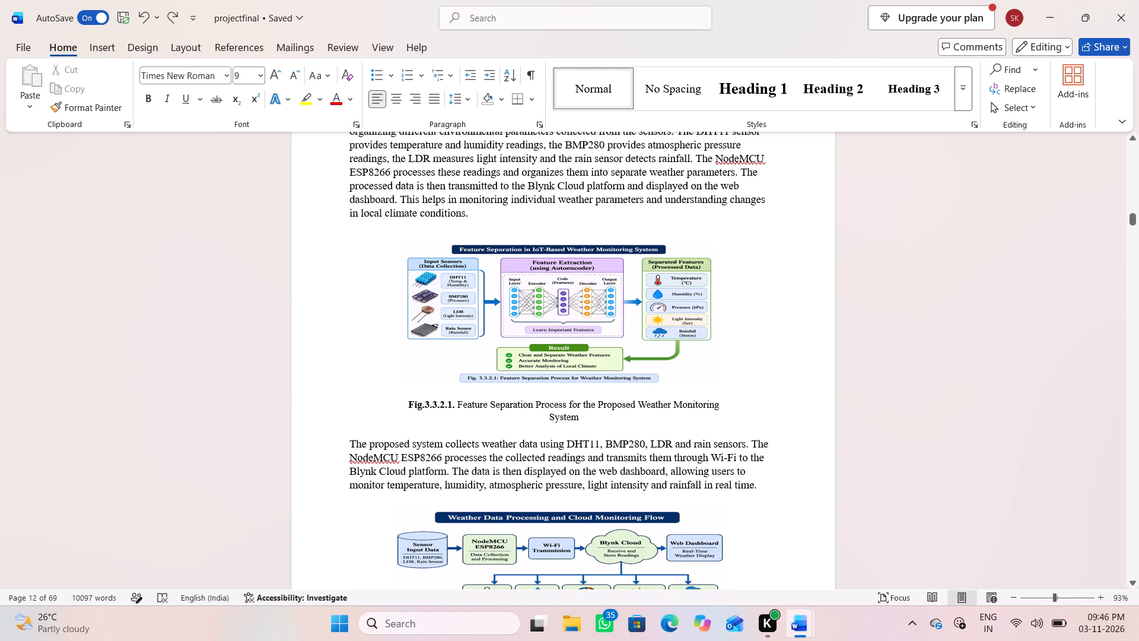
scroll(648, 446, down, 2)
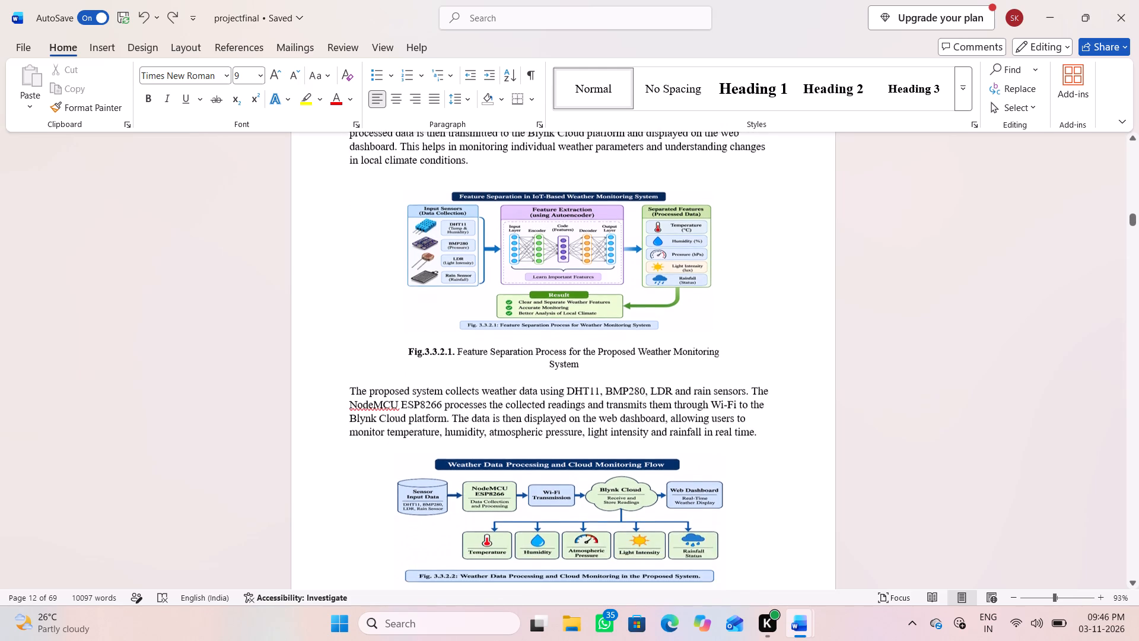
scroll(648, 446, down, 10)
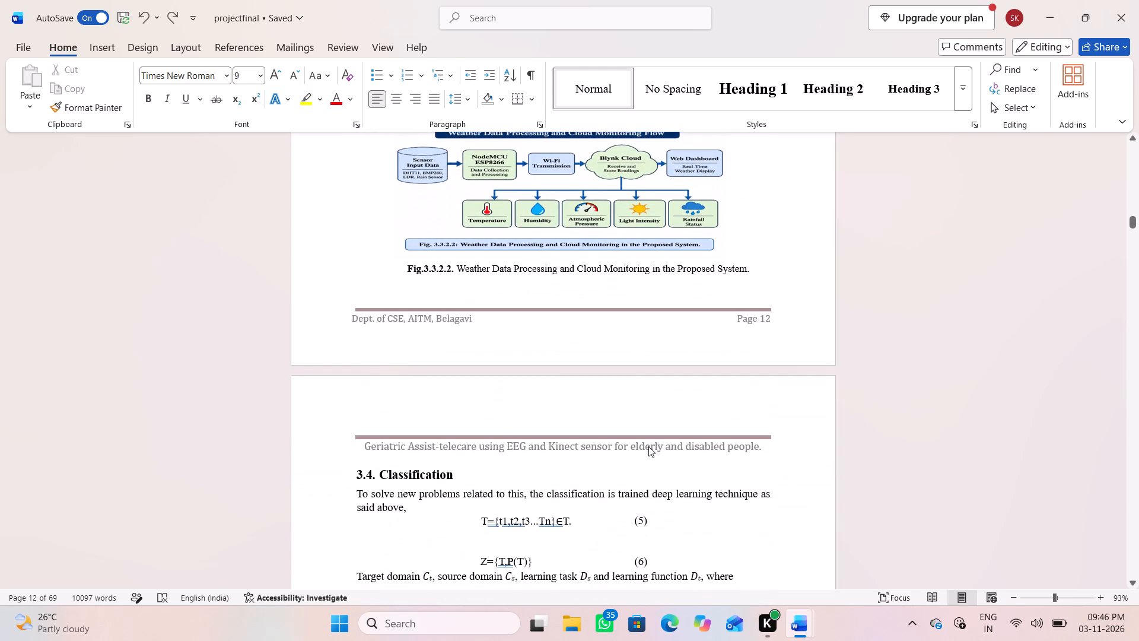
scroll(648, 446, down, 1)
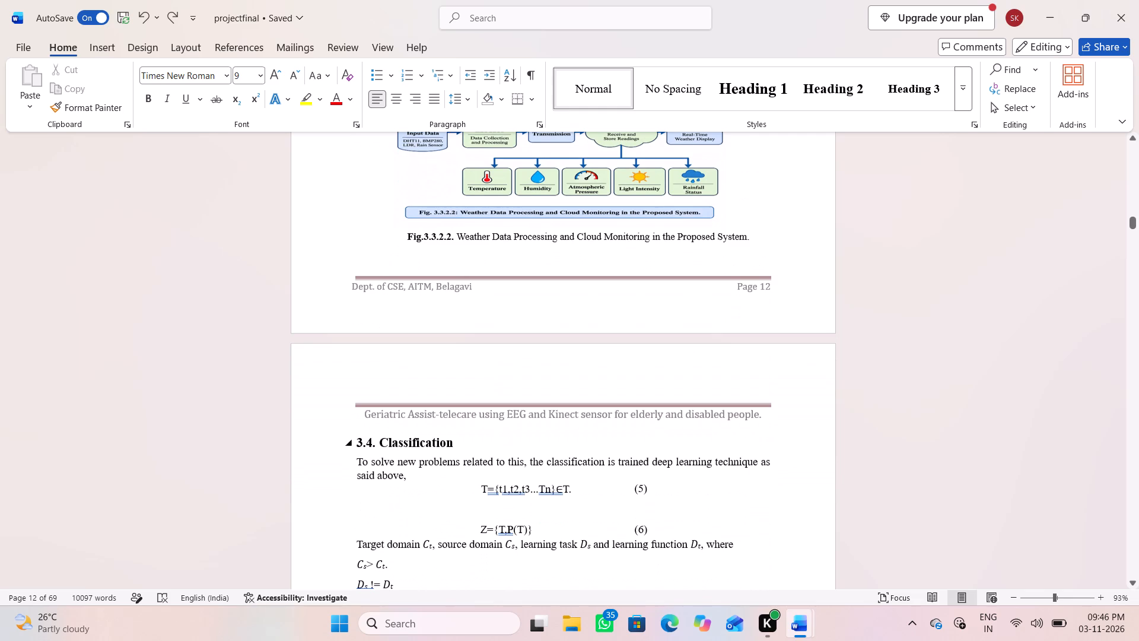
scroll(648, 446, down, 2)
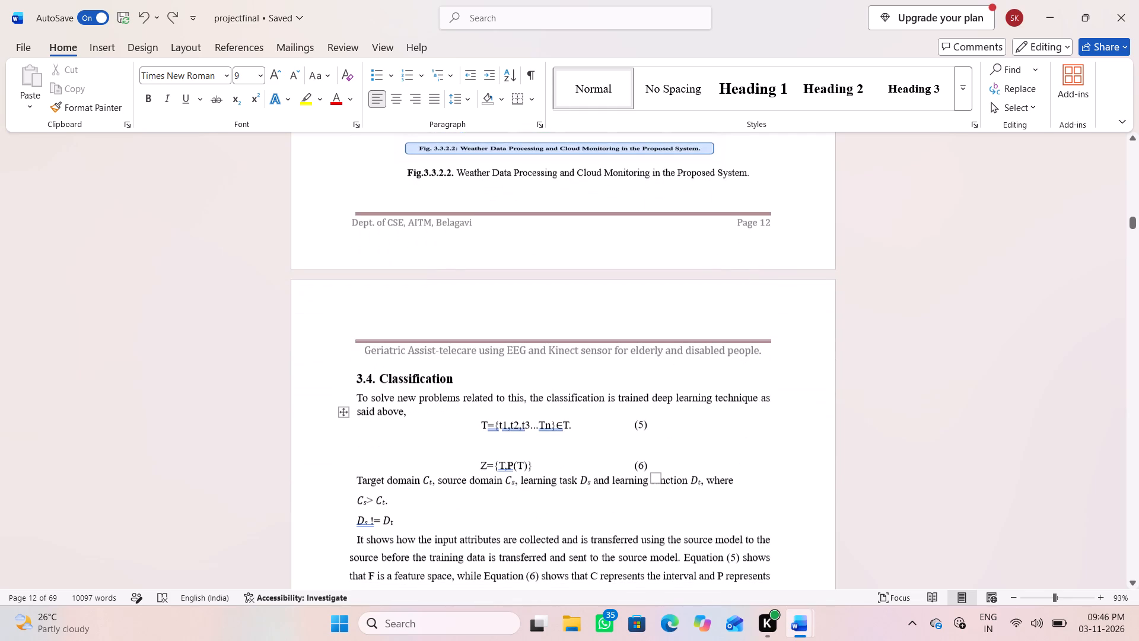
scroll(648, 446, down, 2)
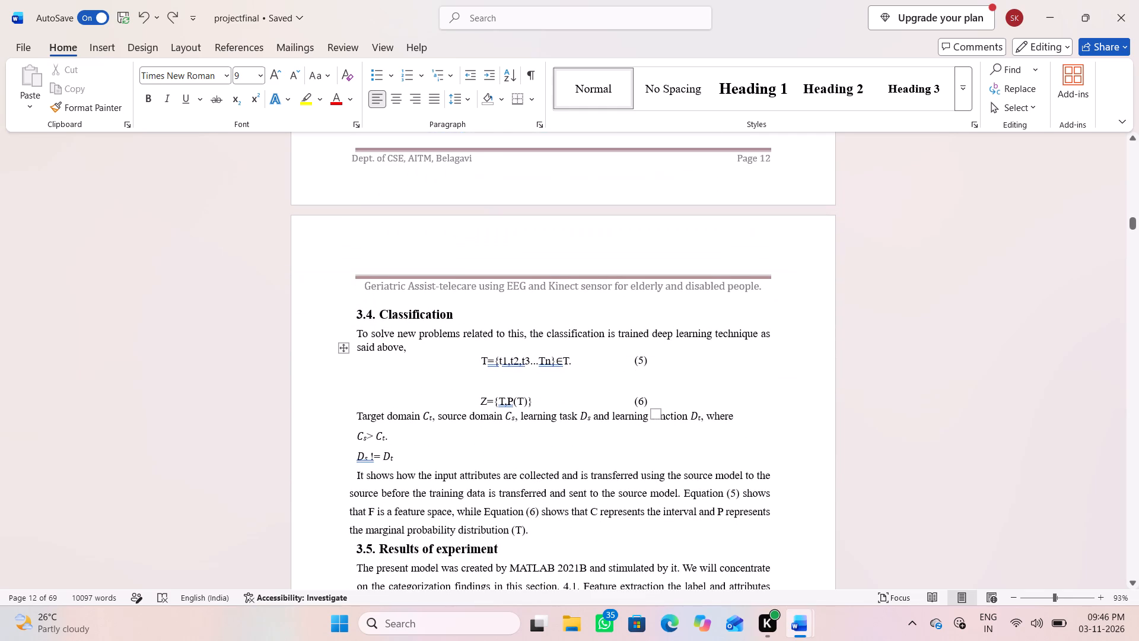
scroll(638, 448, down, 1)
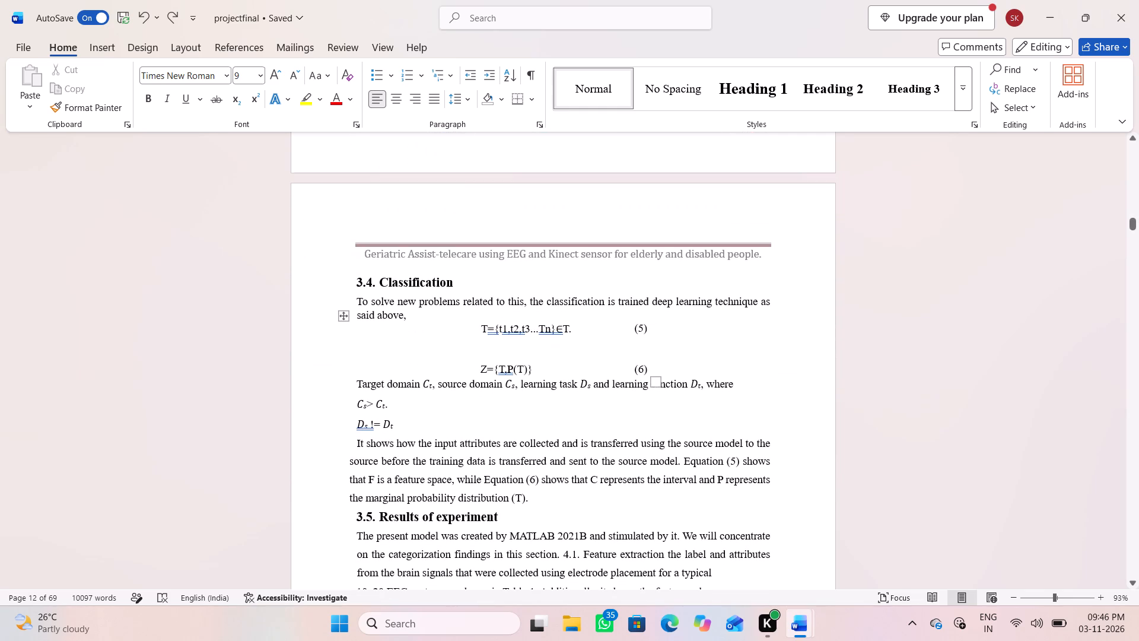
scroll(638, 448, down, 3)
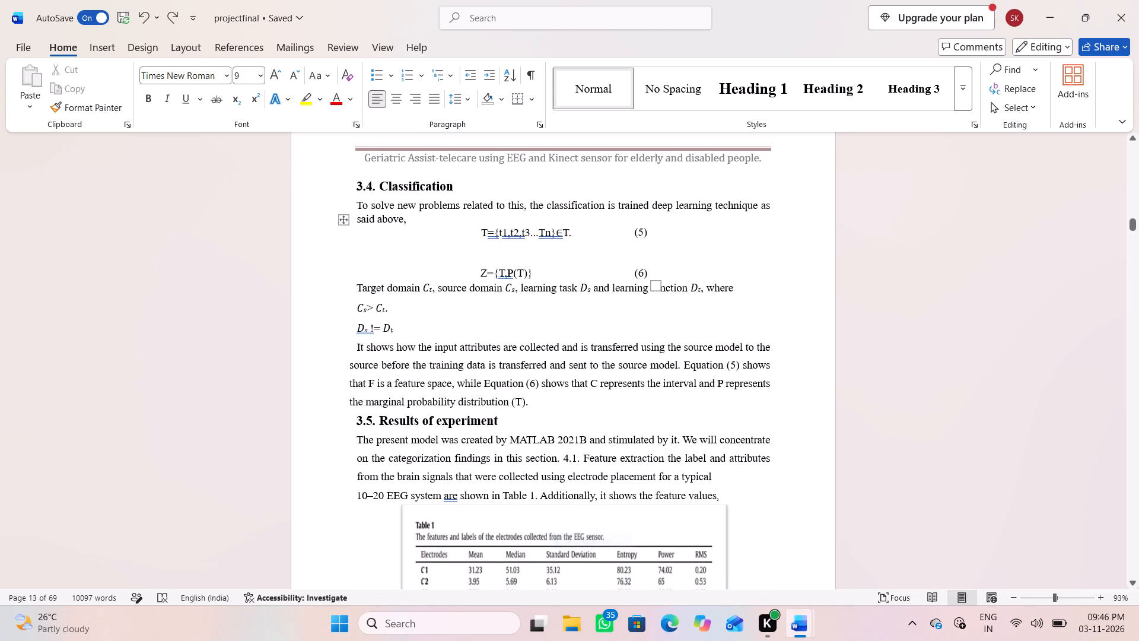
scroll(490, 434, up, 3)
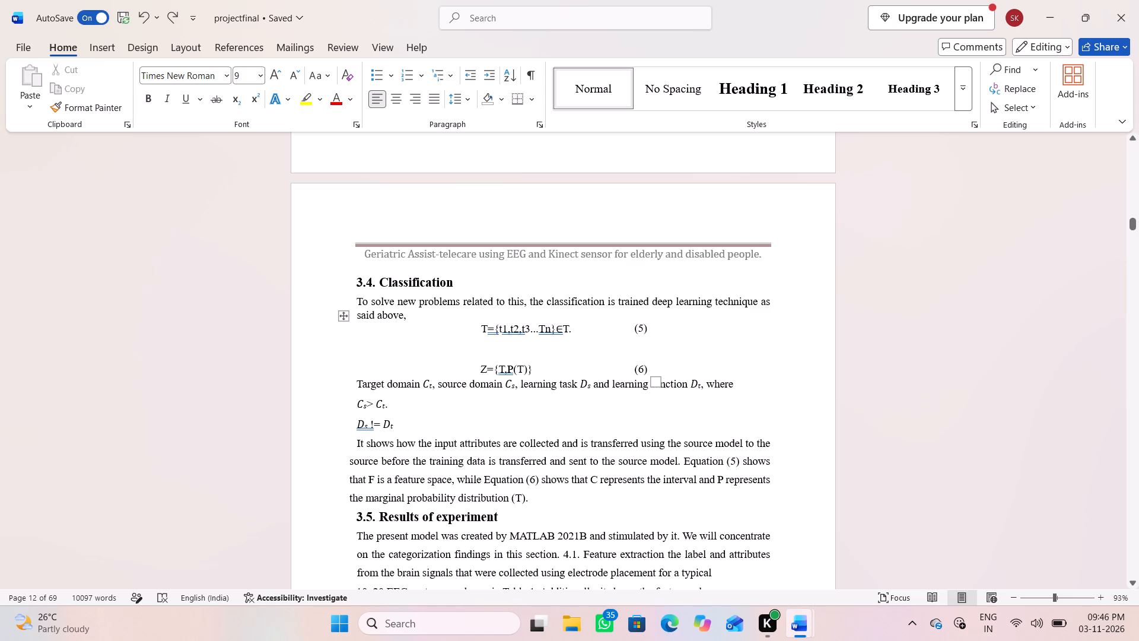
scroll(502, 414, down, 2)
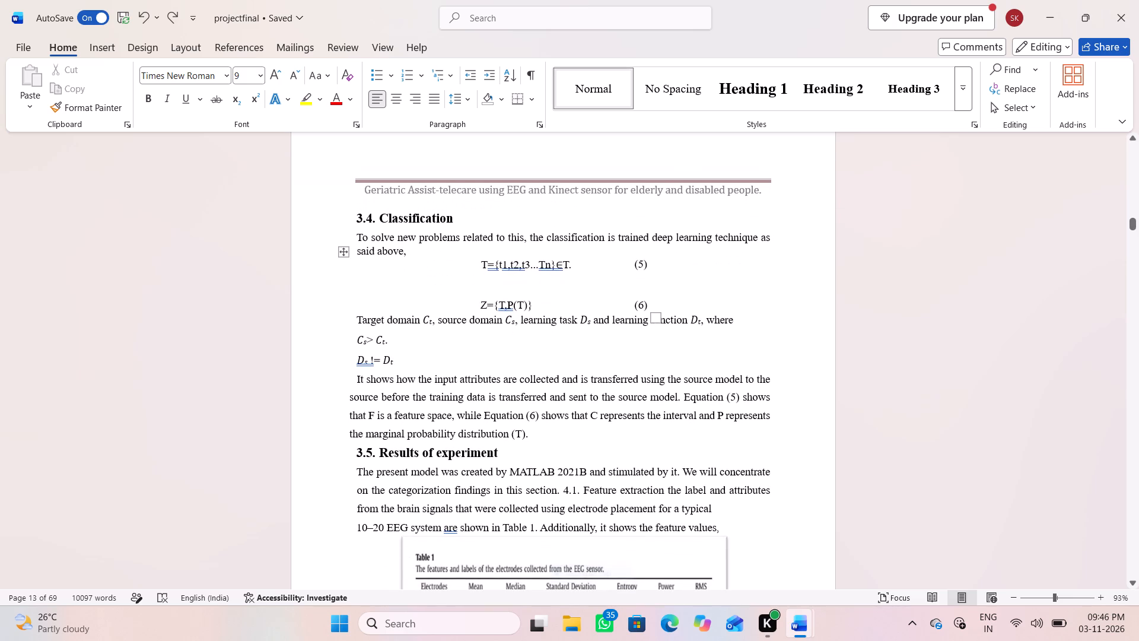
Examine section 3.5 Results of experiment, covering Table 1, equations (7) to (12) and the Kinect sensor paragraphs on page 14.
scroll(502, 414, down, 4)
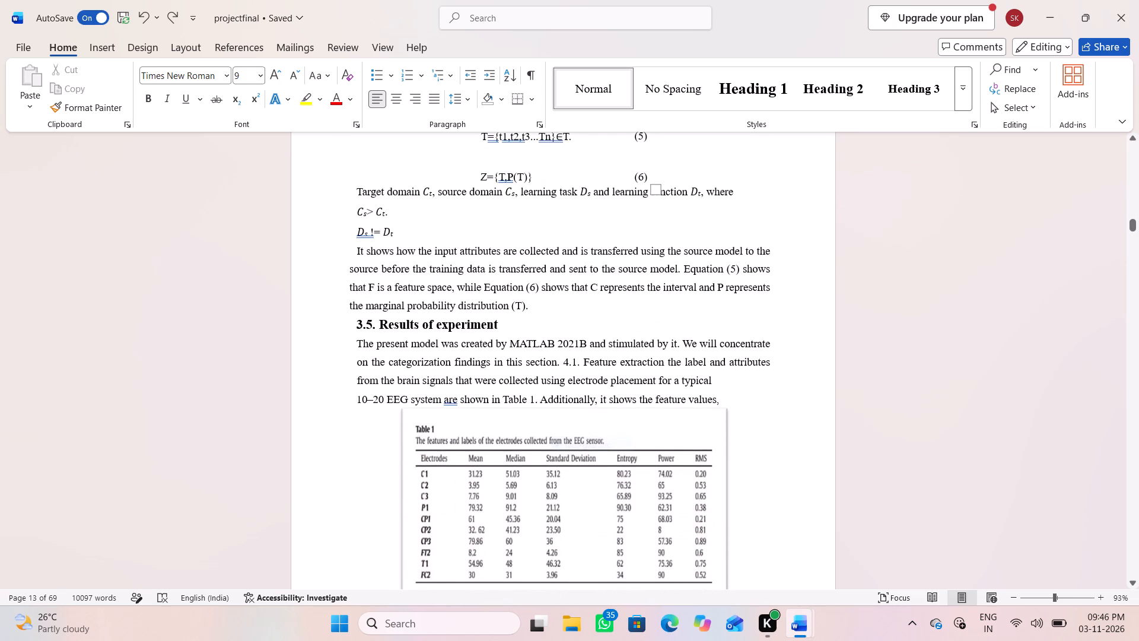
scroll(502, 414, down, 17)
scroll(502, 414, down, 4)
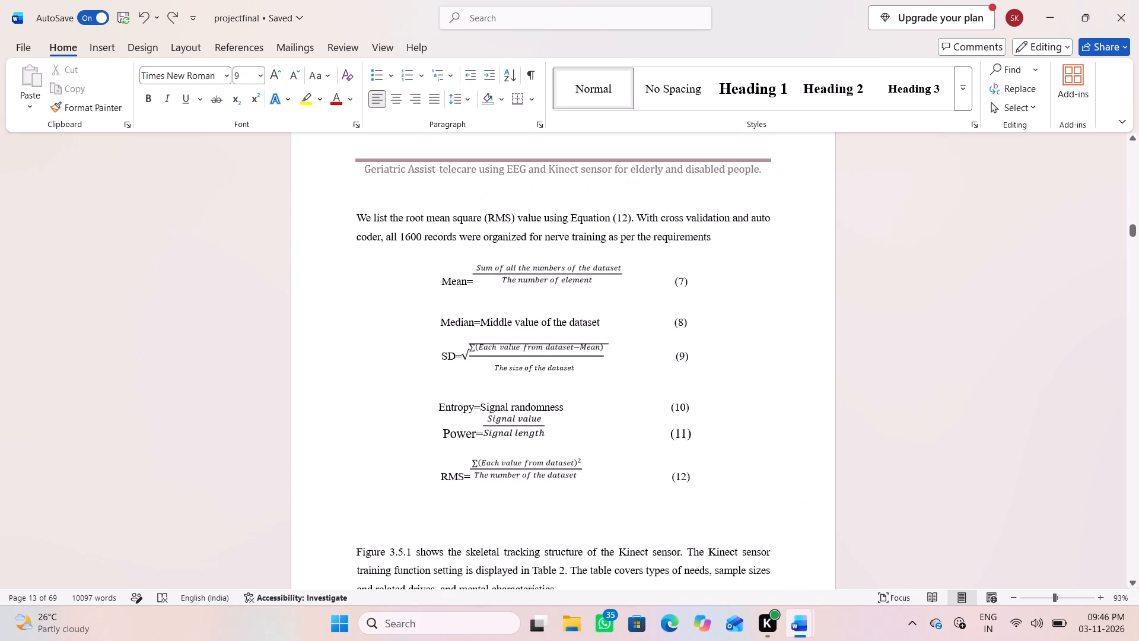
scroll(502, 414, down, 11)
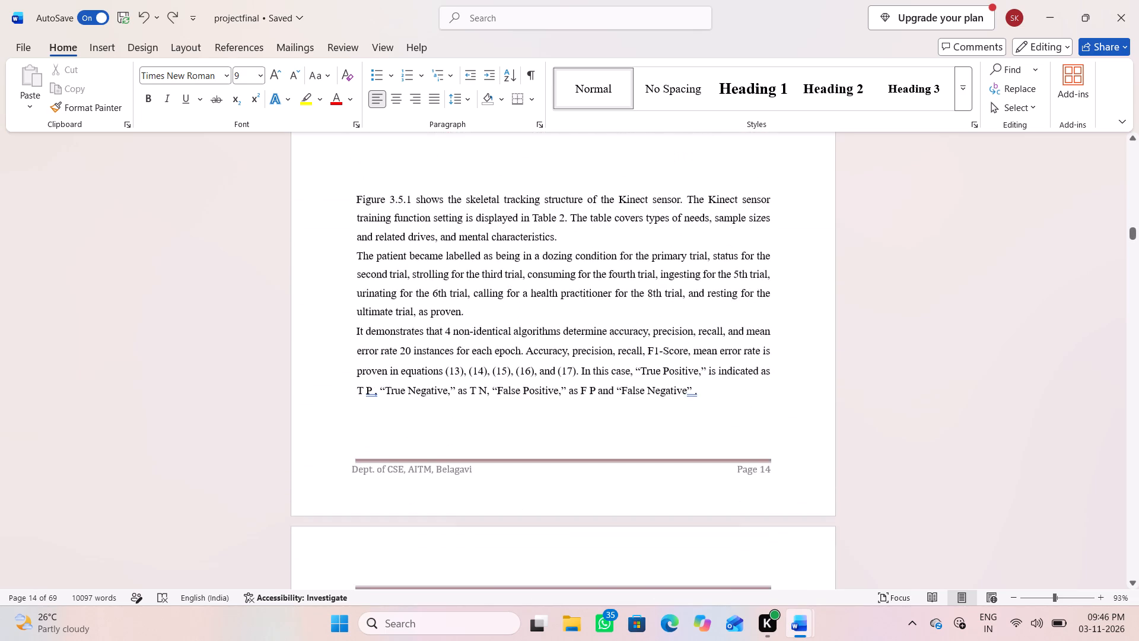
scroll(502, 414, down, 10)
Go back to section 3.3.2 Feature separation and review the content from there through 3.4 Classification to the start of 3.5.
scroll(507, 406, up, 20)
scroll(507, 406, up, 20)
scroll(507, 406, up, 1)
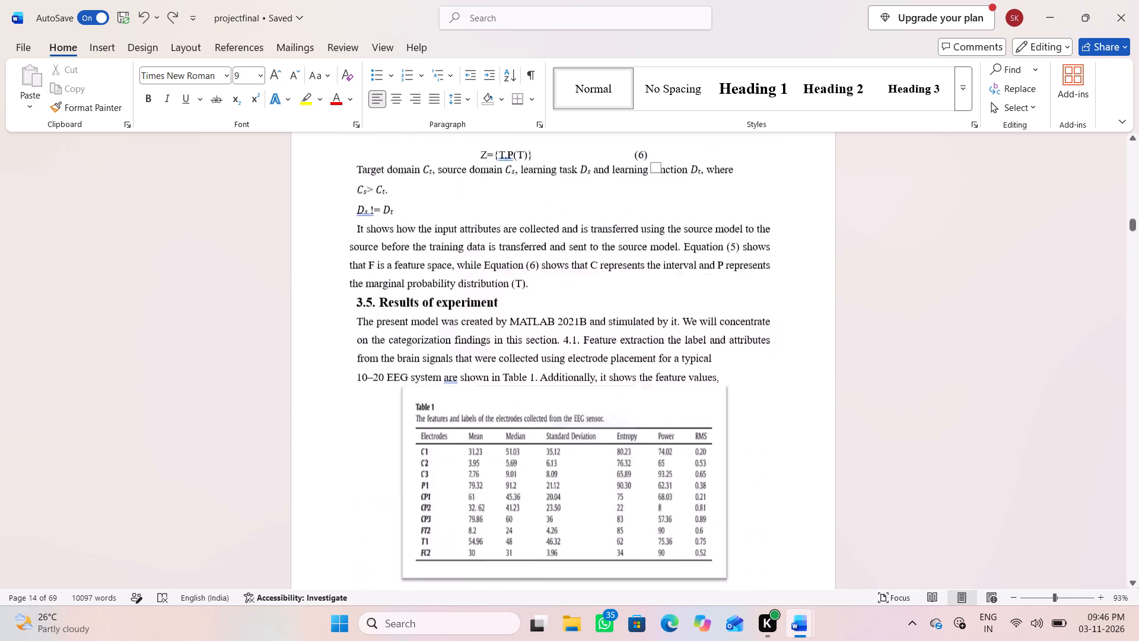
scroll(507, 406, up, 20)
scroll(507, 406, up, 10)
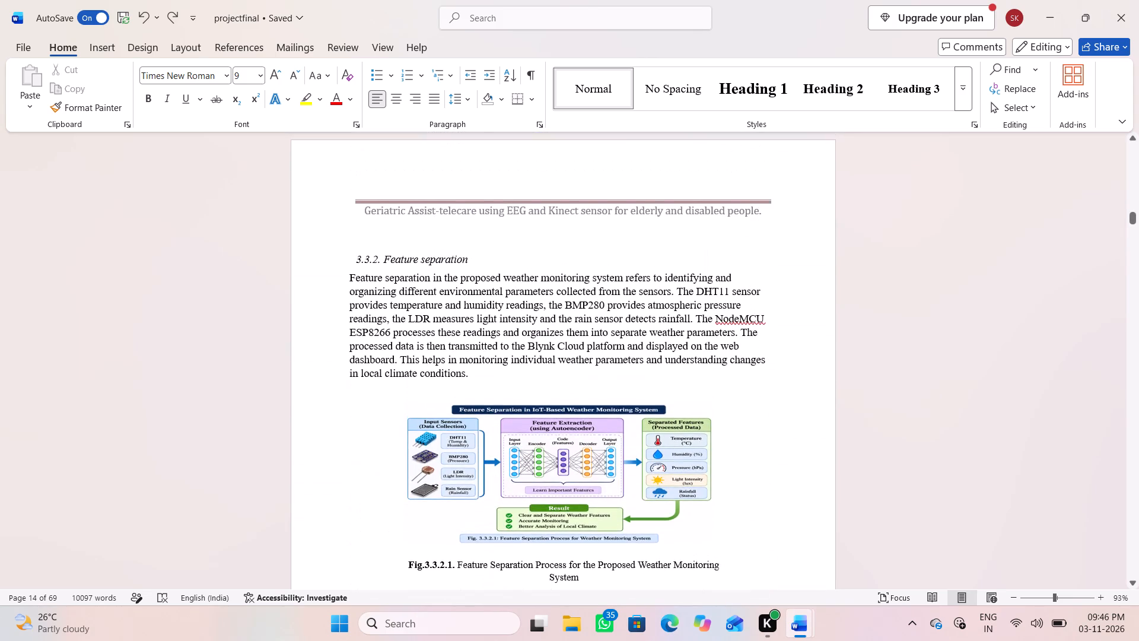
scroll(507, 406, down, 2)
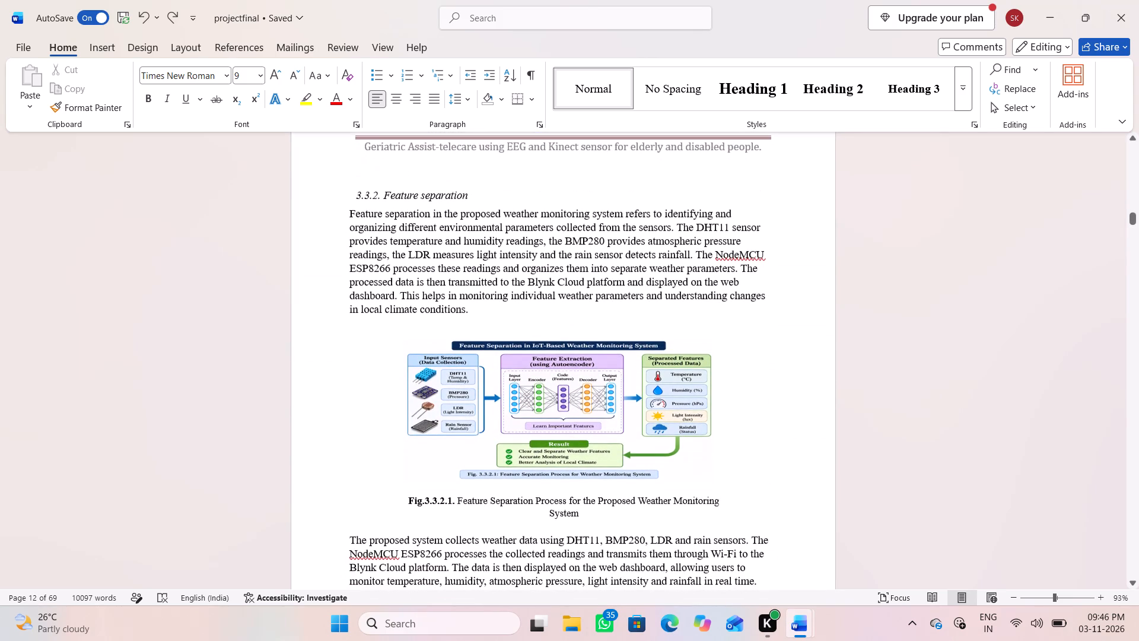
scroll(501, 415, down, 16)
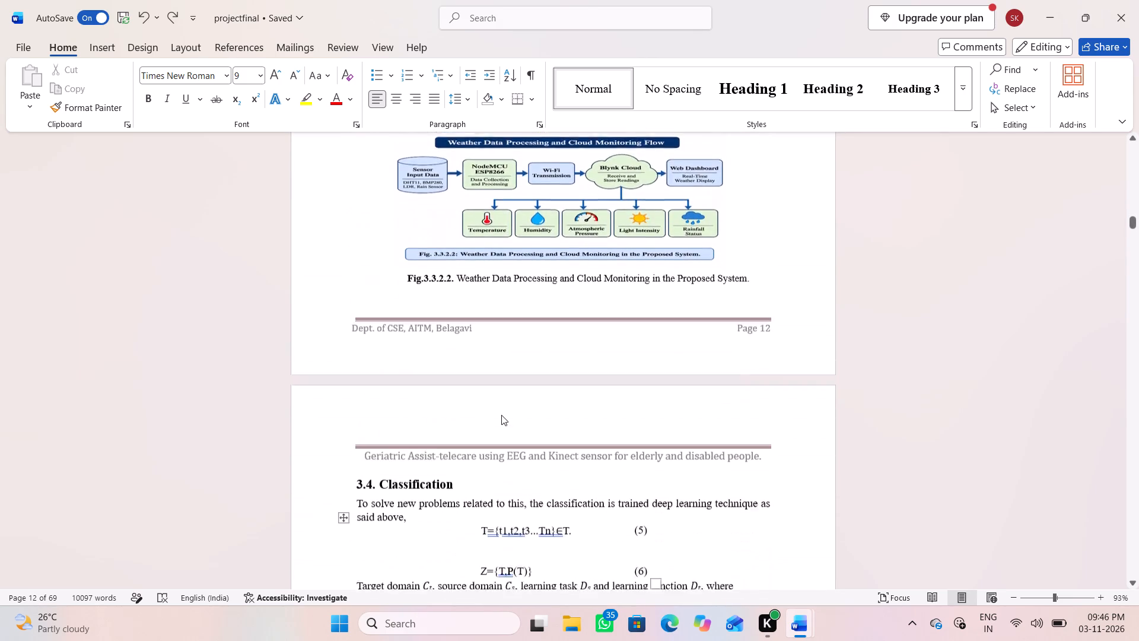
scroll(501, 415, down, 5)
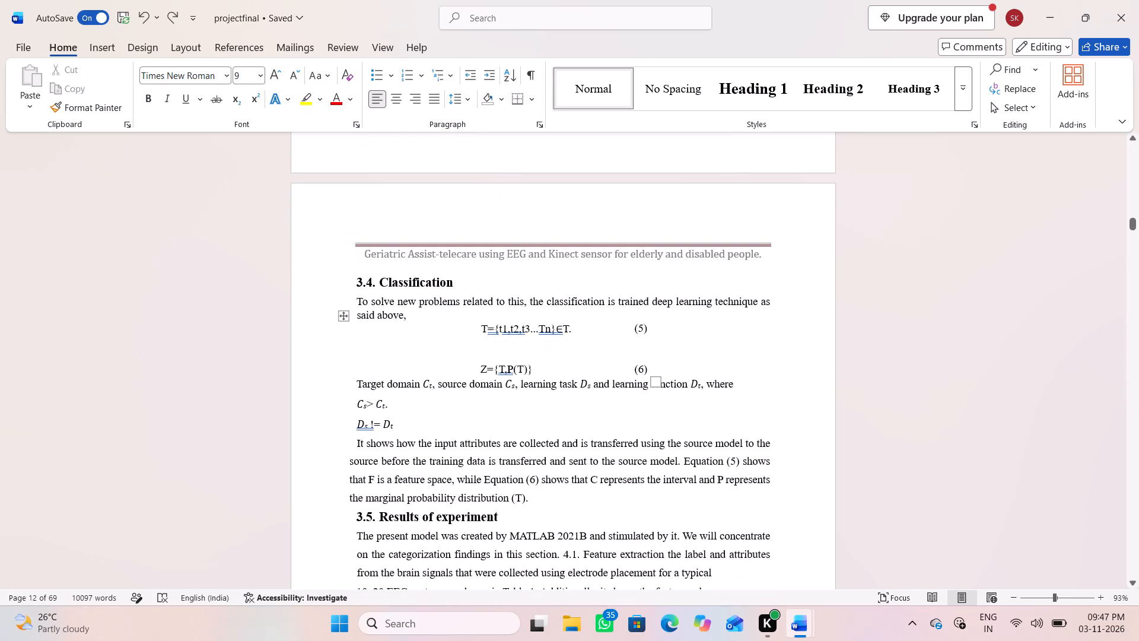
scroll(501, 415, down, 3)
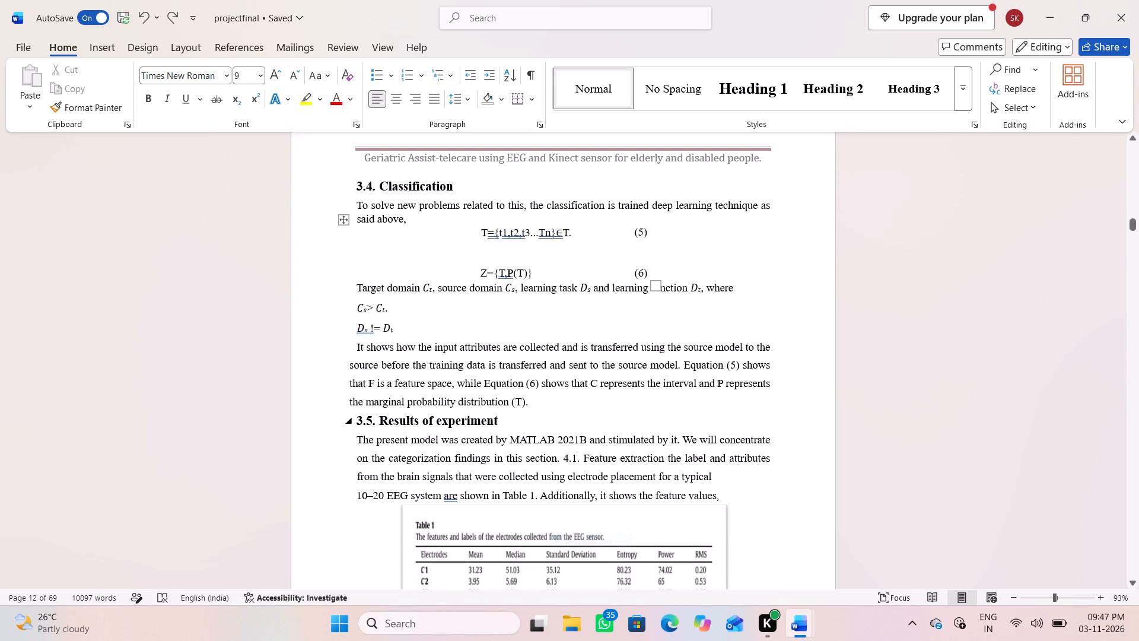
scroll(501, 415, down, 1)
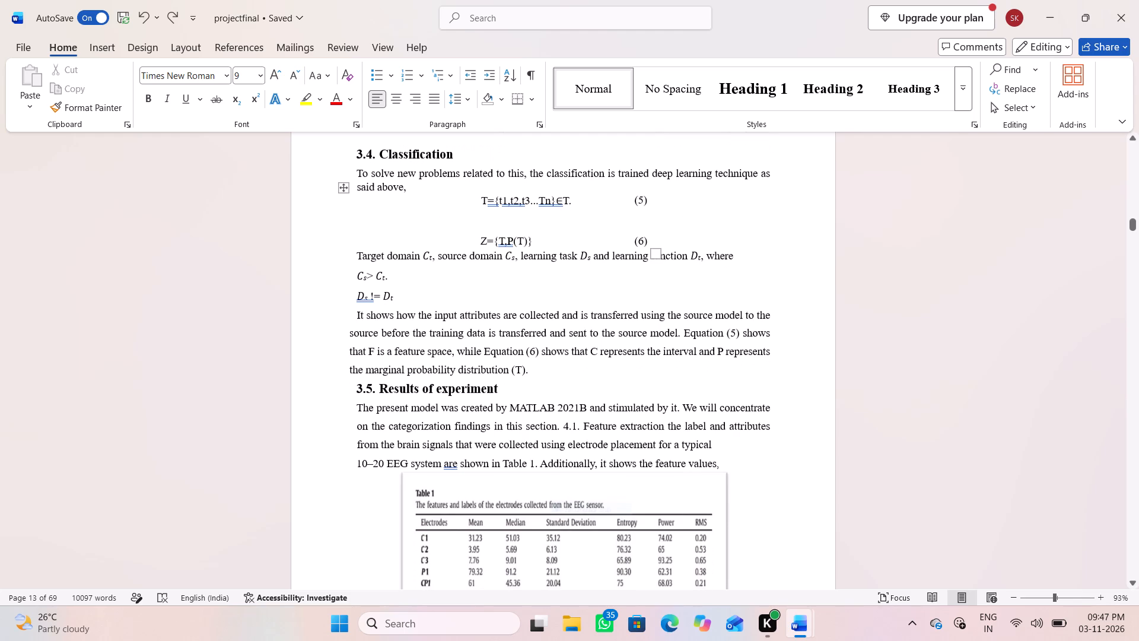
scroll(501, 416, down, 1)
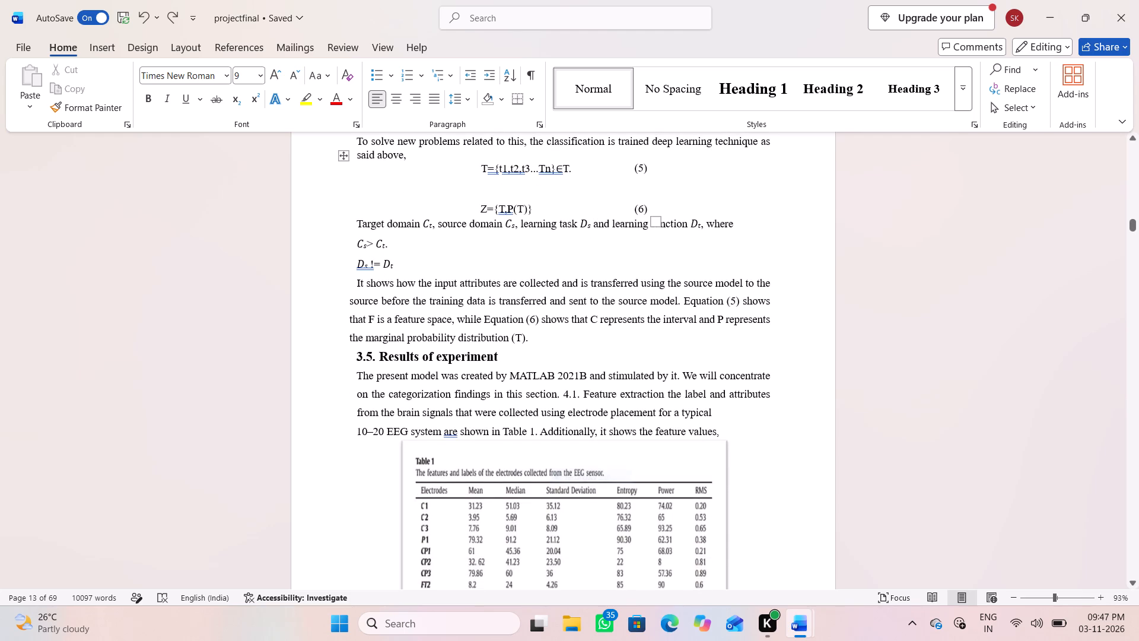
Recheck the figures in section 3.3.2 against the 3.4 Classification text and the 3.5 Results of experiment section with Table 1.
scroll(537, 356, up, 8)
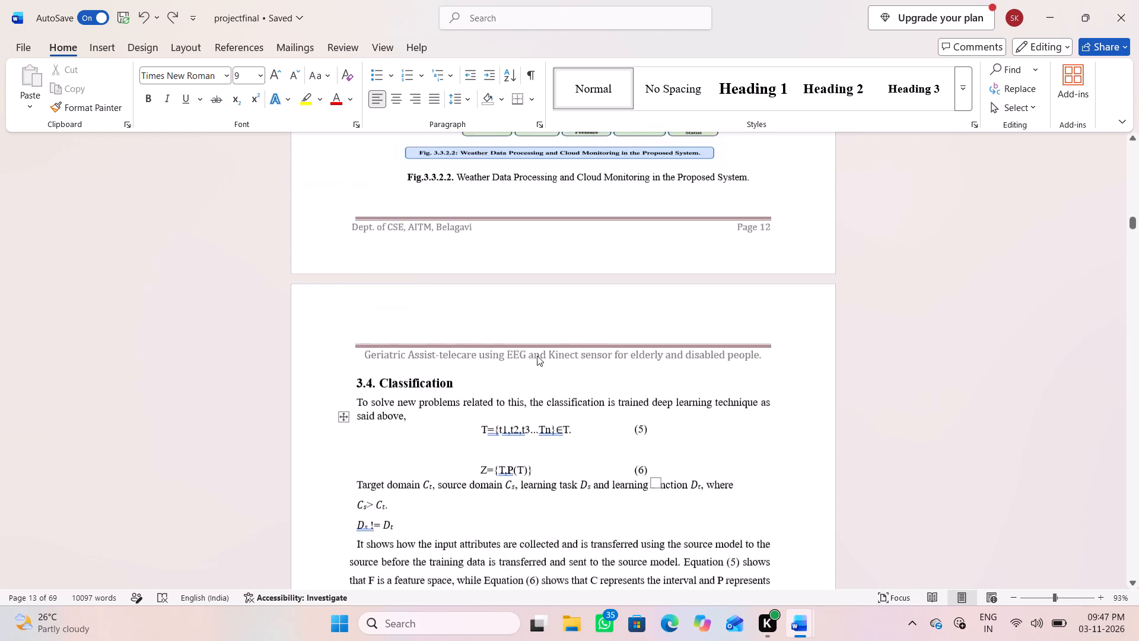
scroll(537, 356, up, 18)
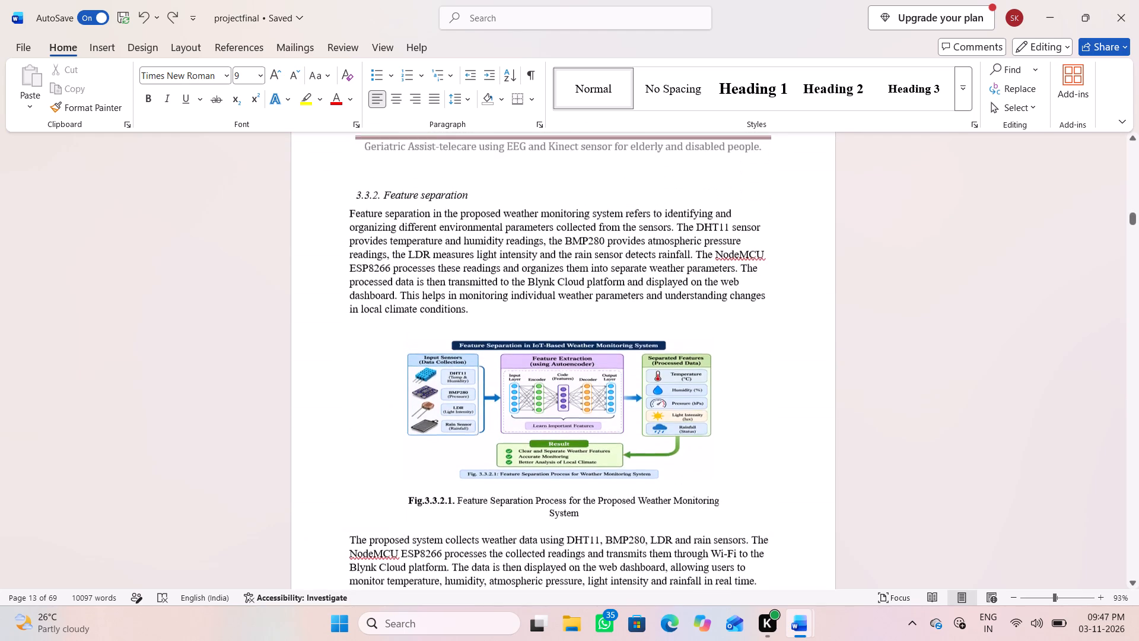
scroll(529, 376, down, 18)
scroll(529, 376, up, 16)
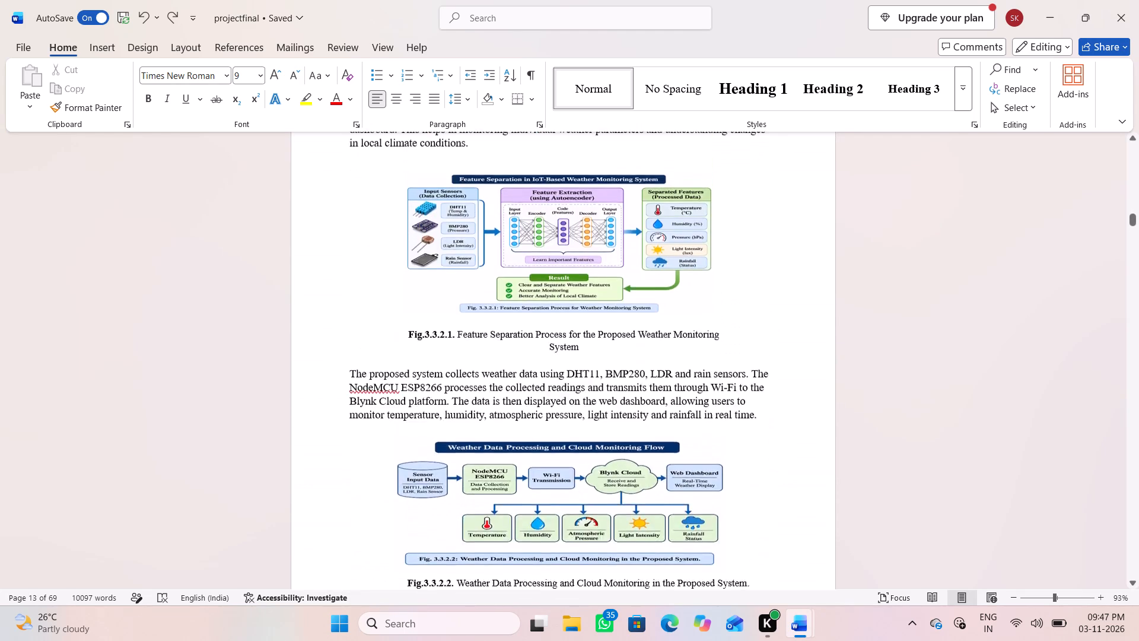
scroll(529, 376, up, 2)
scroll(529, 376, down, 20)
scroll(529, 376, down, 1)
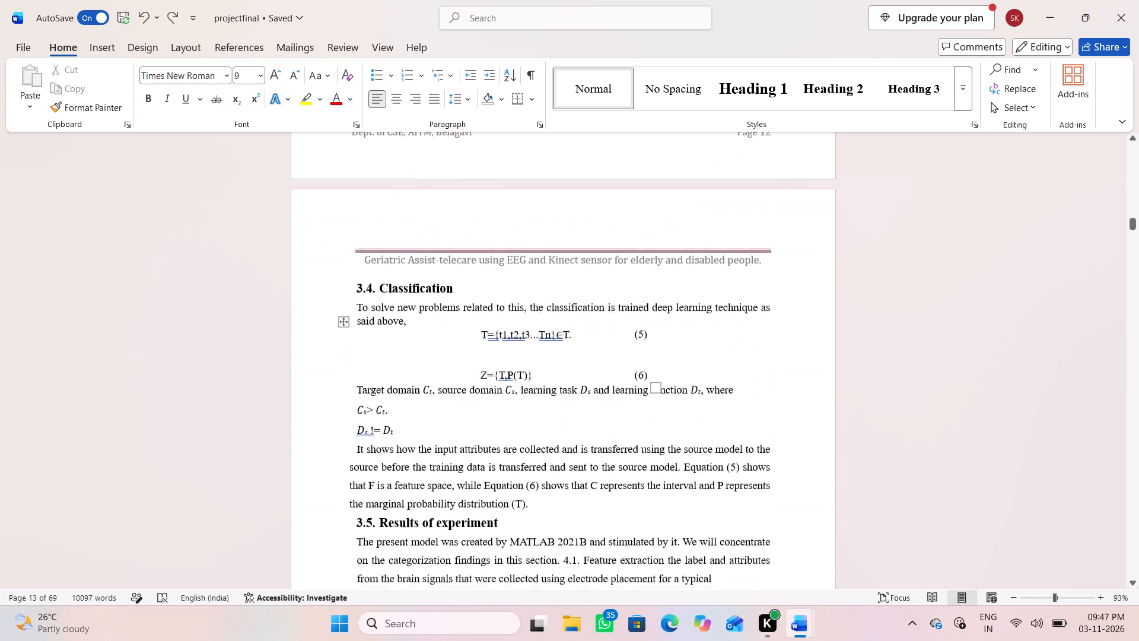
scroll(530, 377, down, 7)
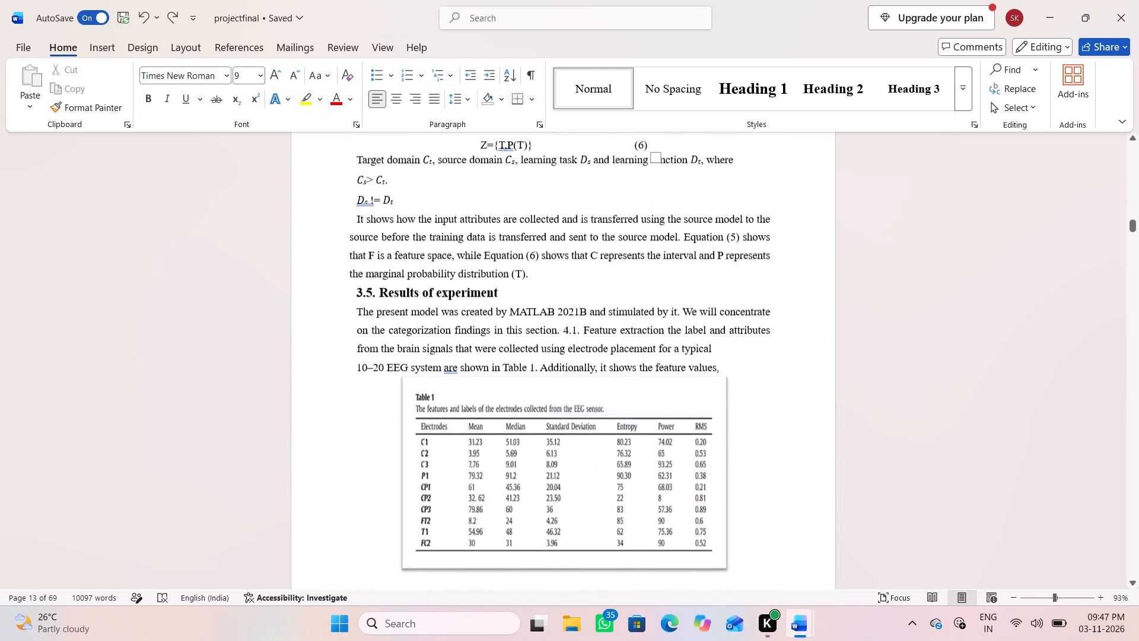
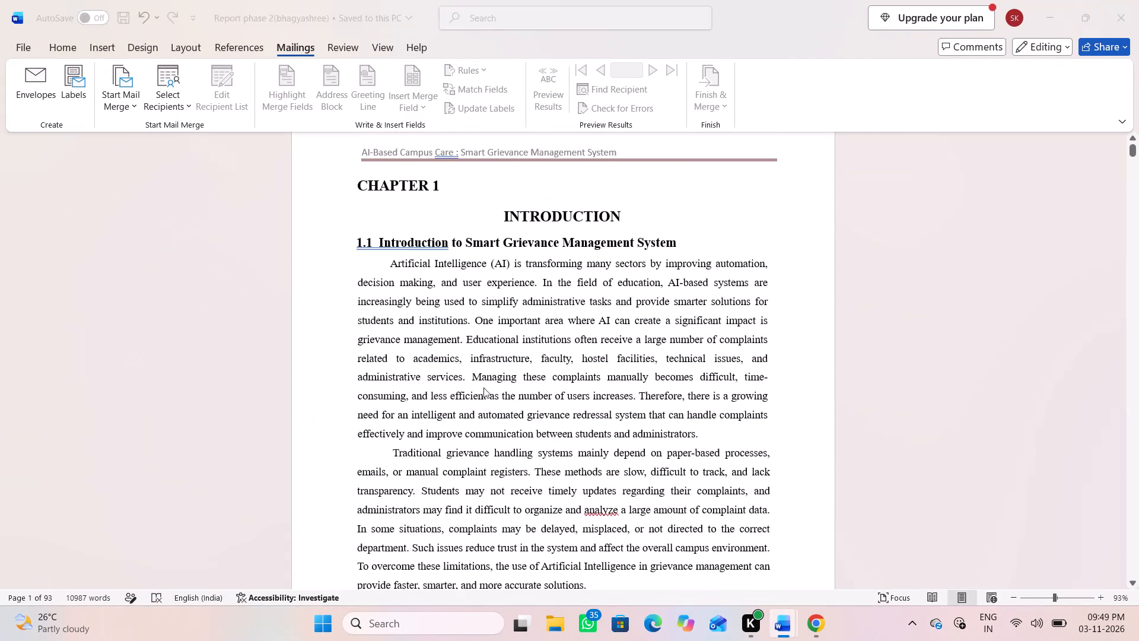
key(super+Tab)
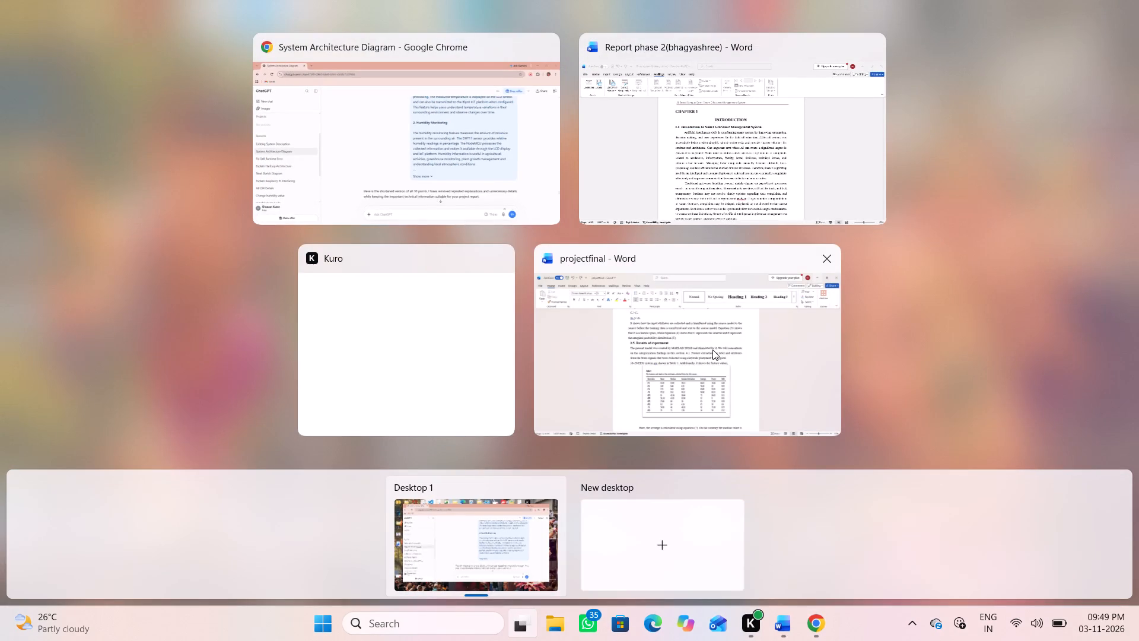
click(712, 350)
scroll(567, 374, up, 7)
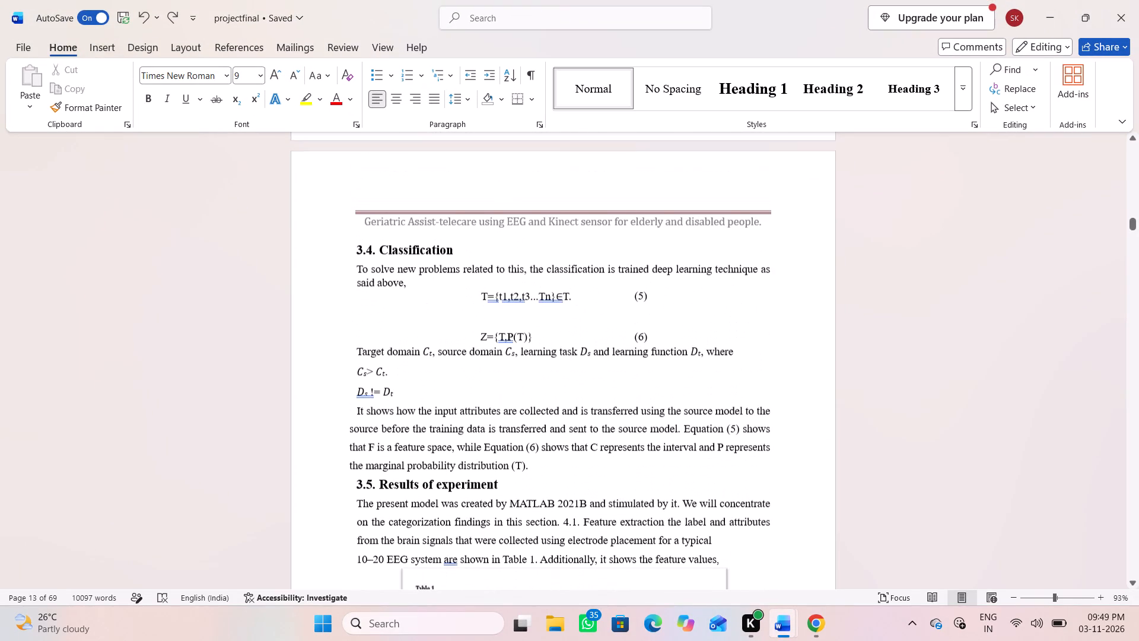
scroll(567, 374, up, 9)
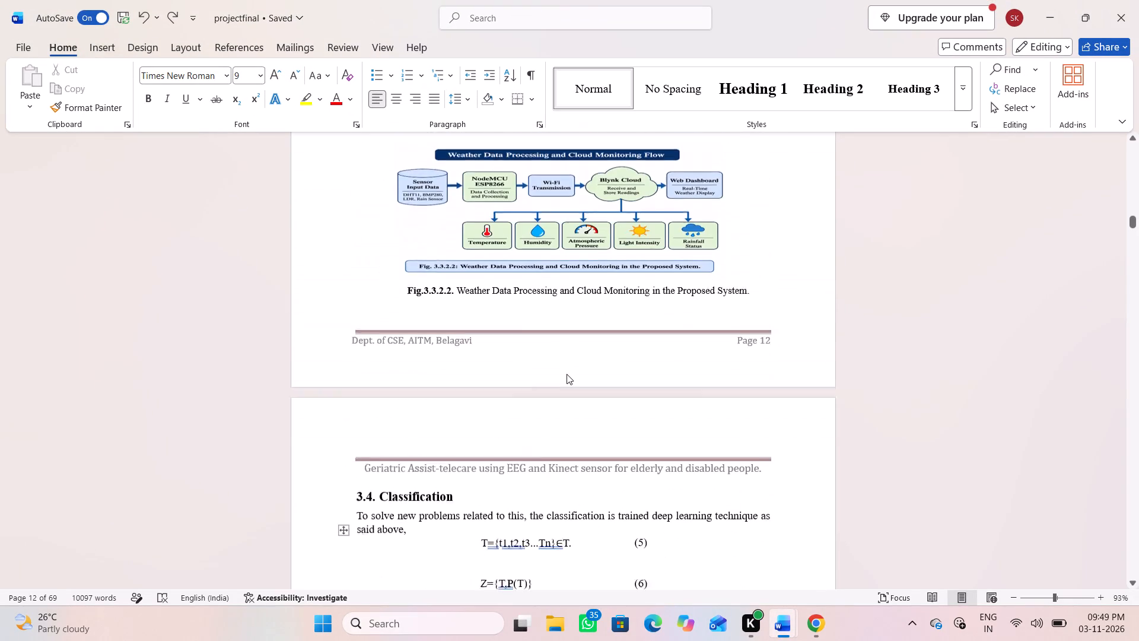
scroll(567, 374, down, 5)
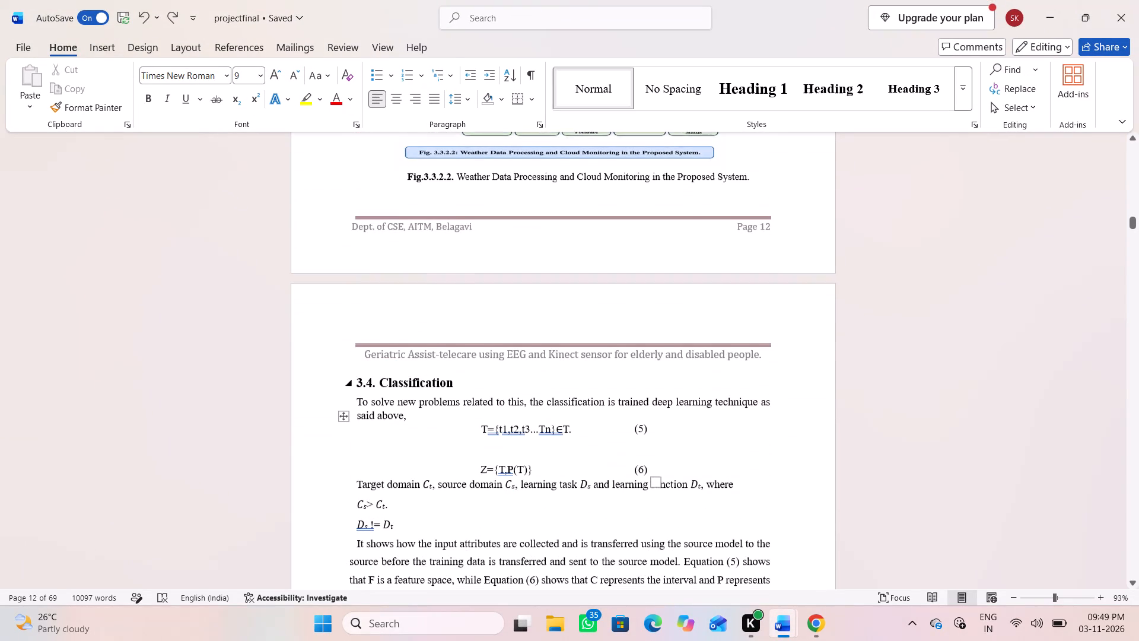
scroll(567, 374, down, 2)
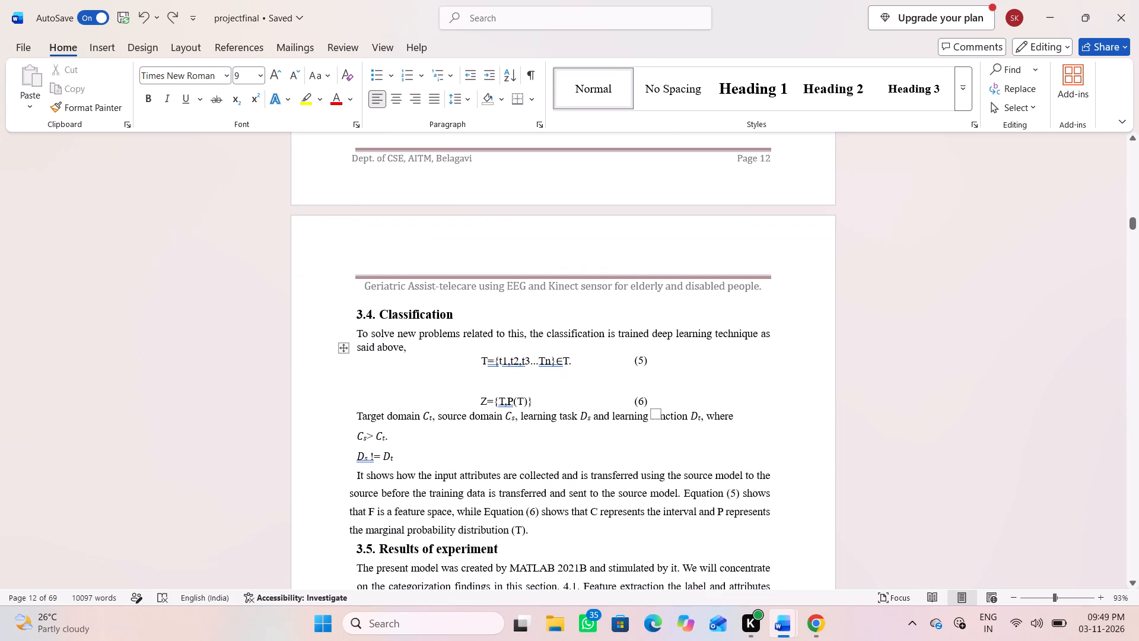
scroll(565, 375, down, 3)
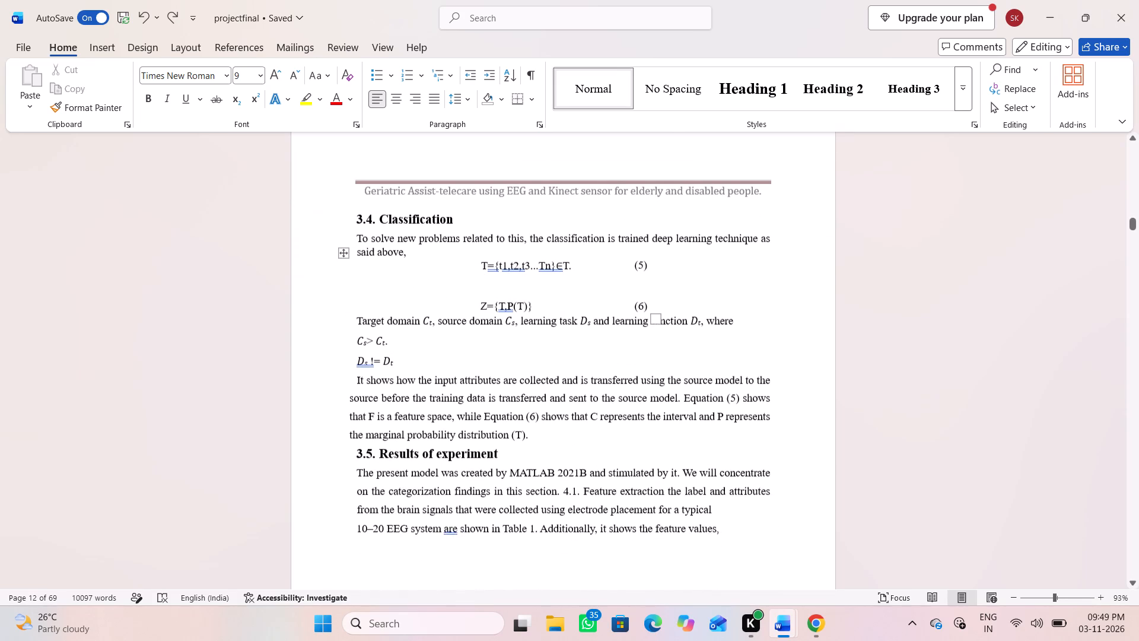
scroll(567, 375, up, 1)
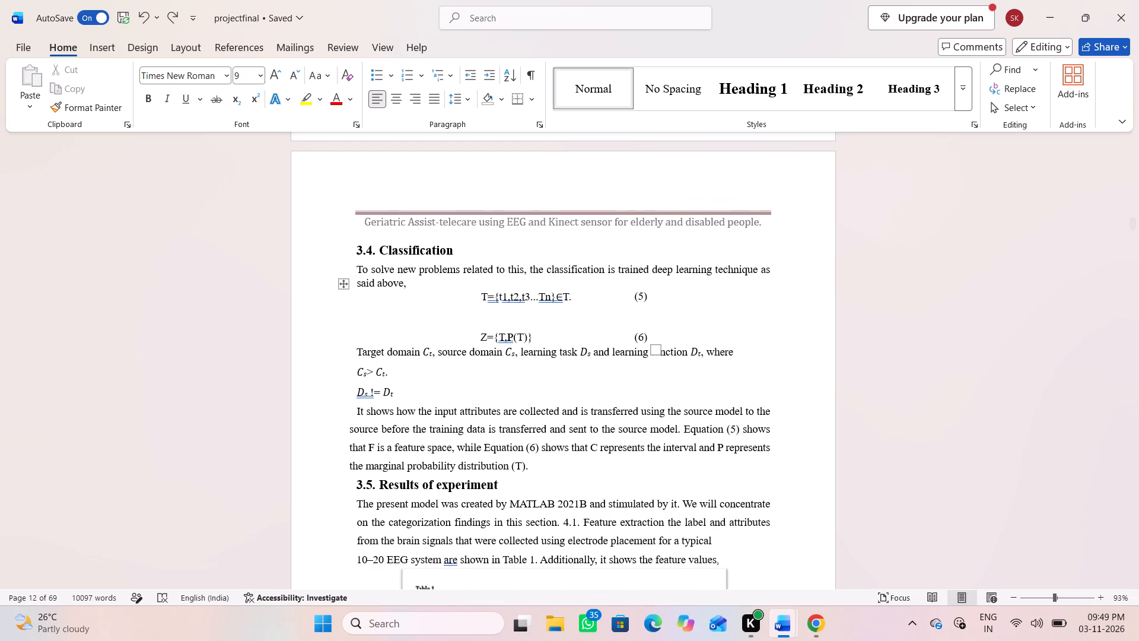
scroll(567, 375, down, 4)
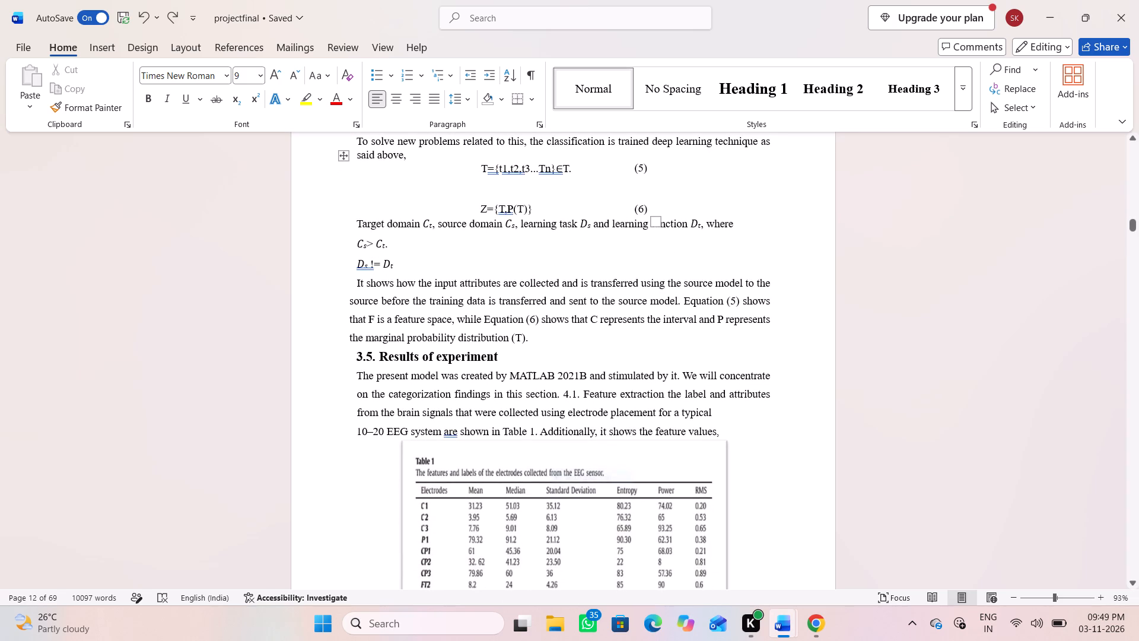
scroll(567, 375, up, 2)
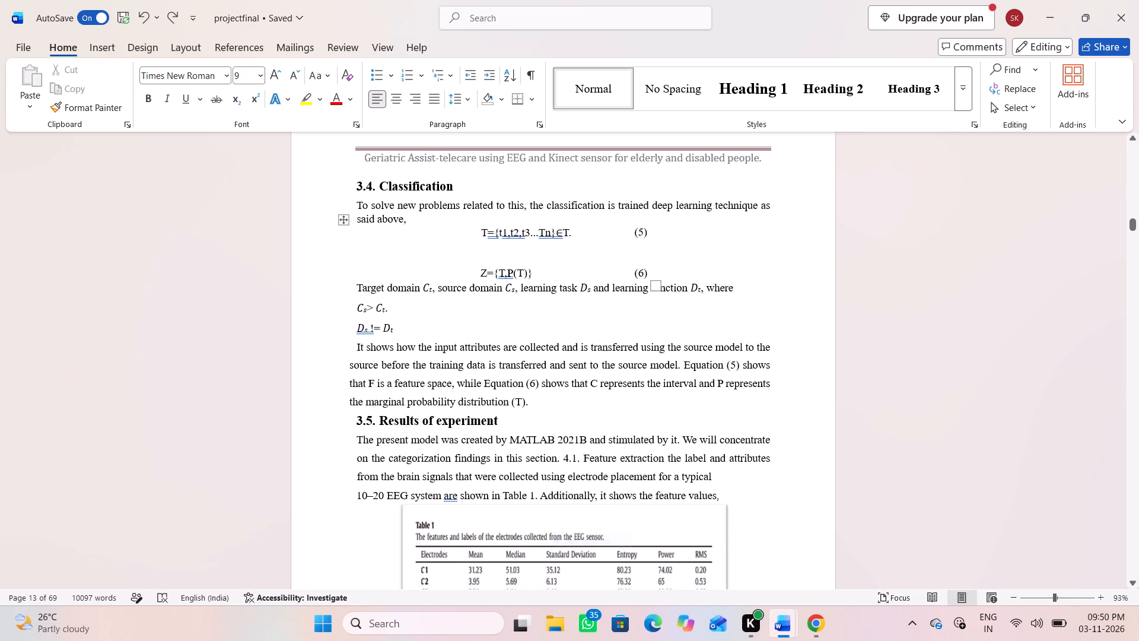
scroll(476, 280, down, 3)
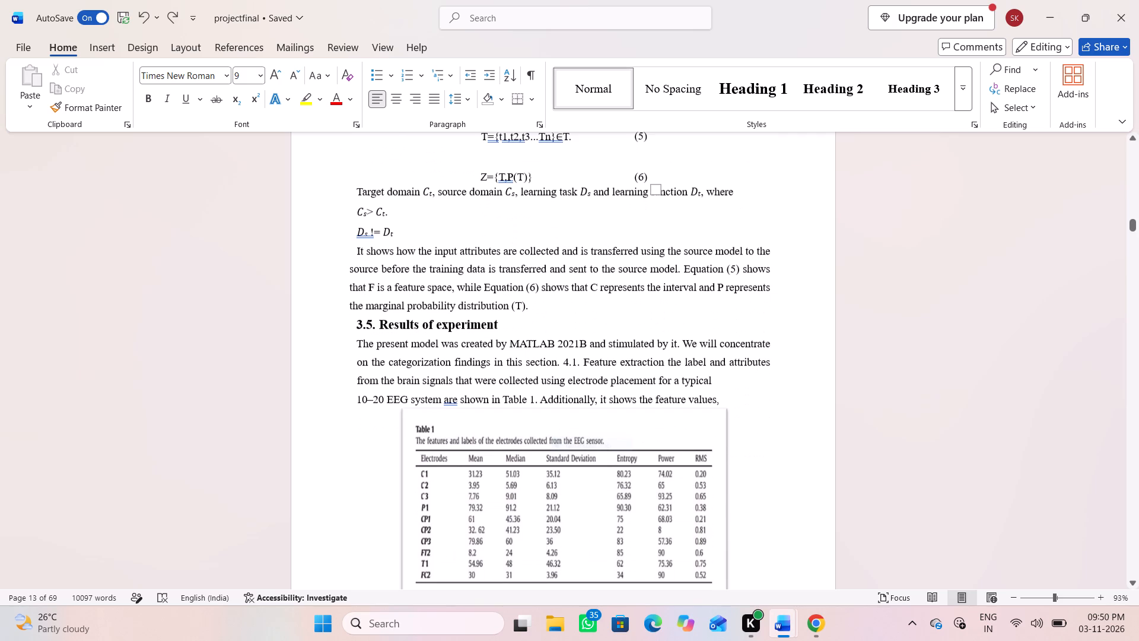
scroll(476, 283, down, 3)
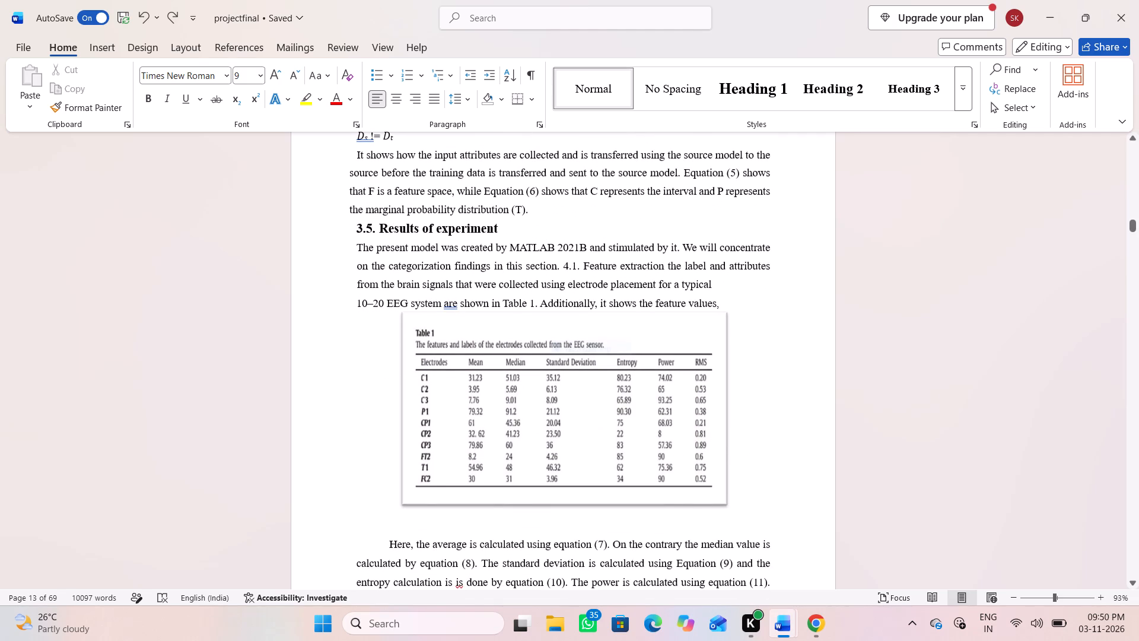
click(582, 355)
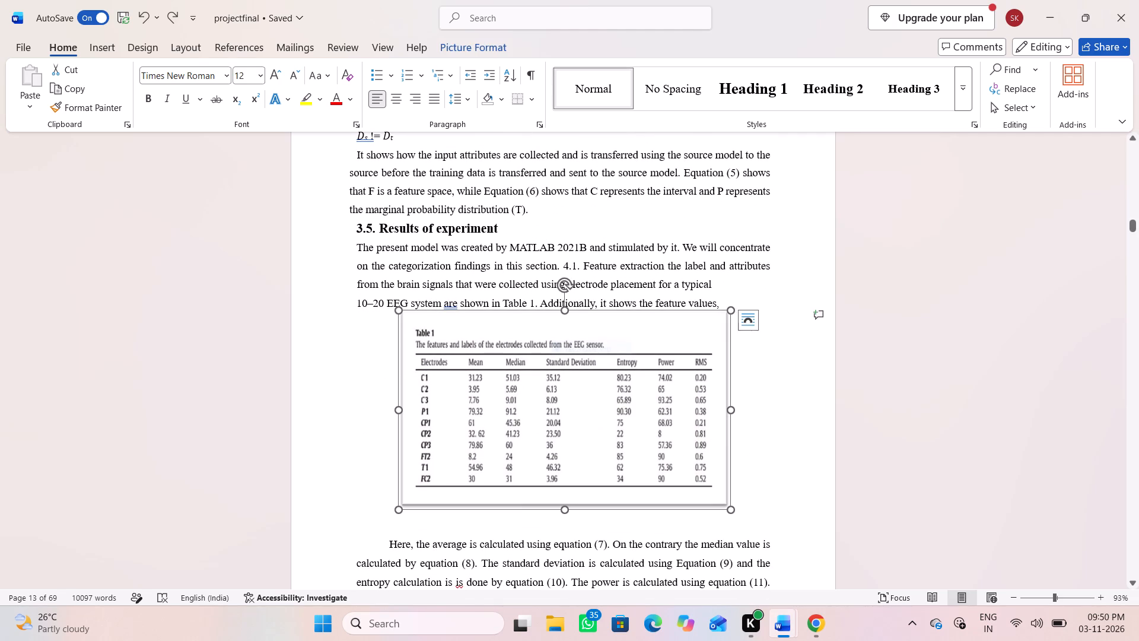
click(582, 355)
click(817, 394)
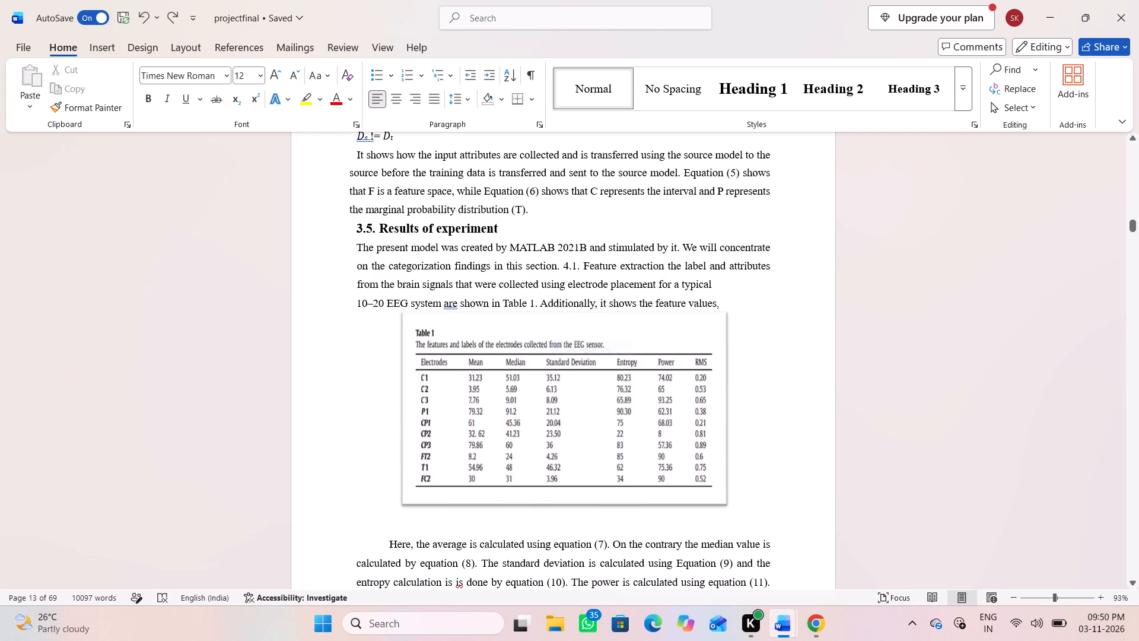
Review the rest of section 3.5 in projectfinal, from the equations to the performance evaluation chart, and return to section 3.4.
scroll(549, 383, down, 9)
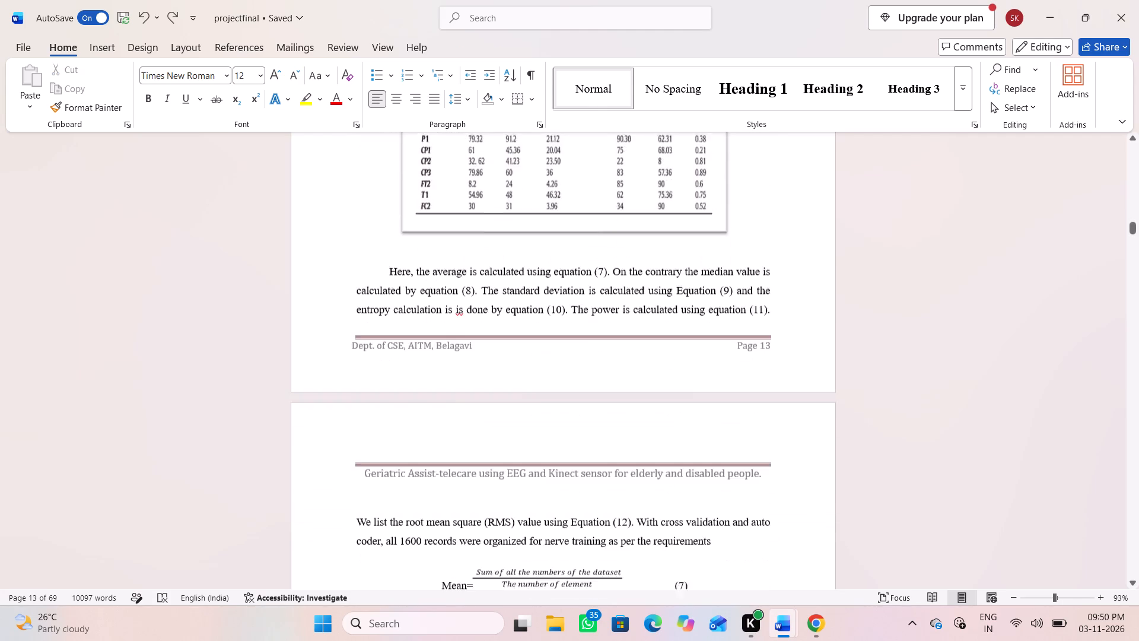
scroll(547, 385, down, 16)
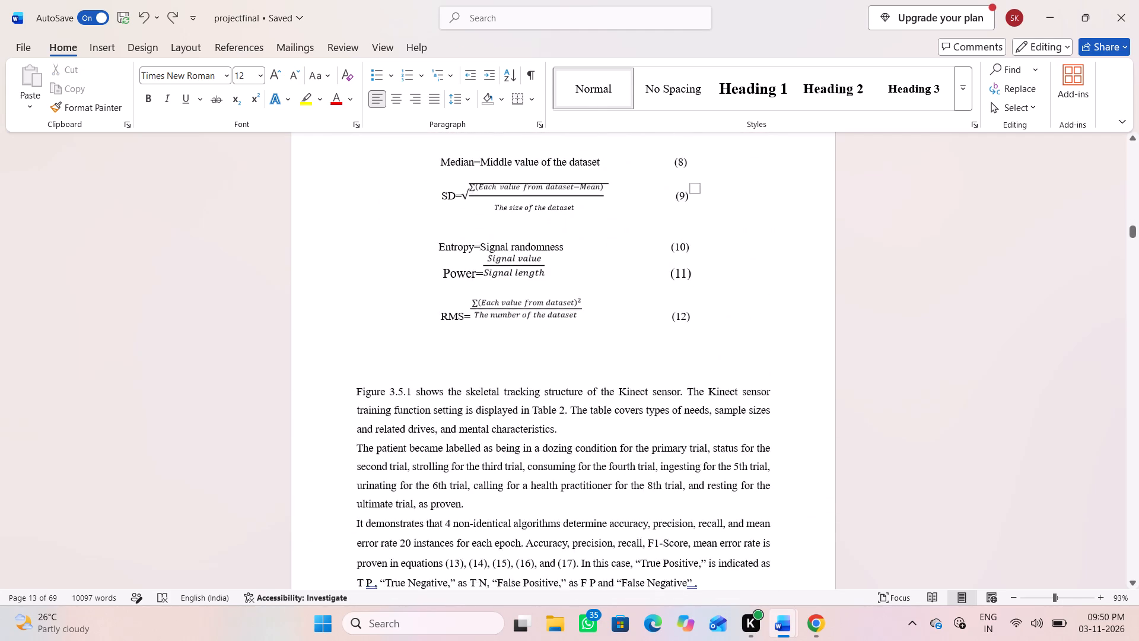
scroll(547, 384, down, 3)
scroll(547, 384, up, 7)
scroll(547, 384, down, 16)
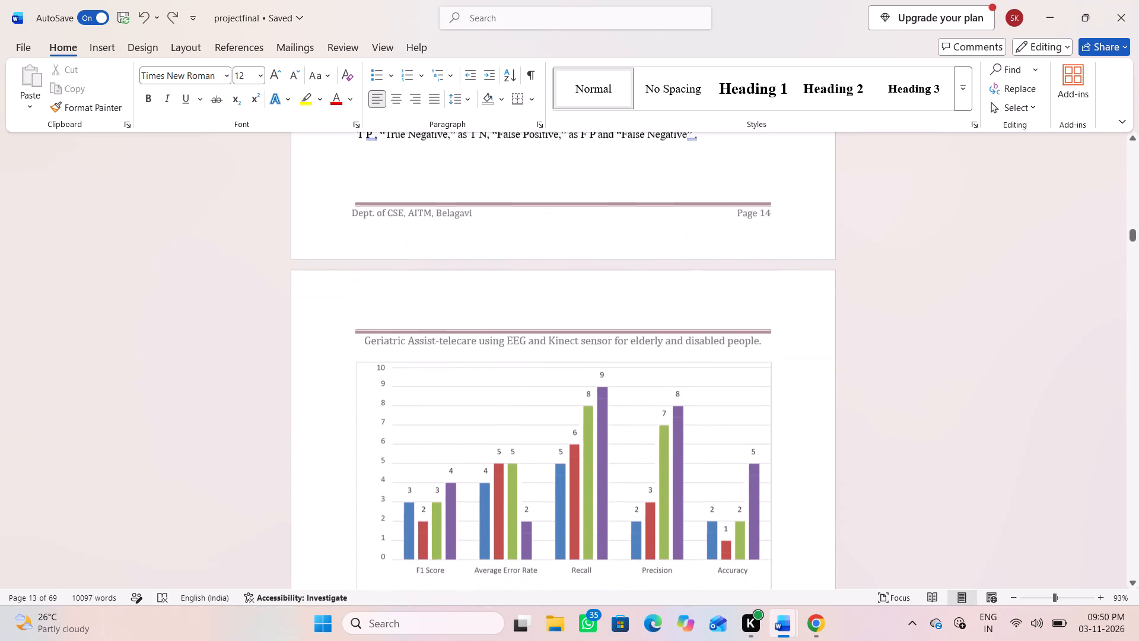
scroll(547, 383, down, 10)
scroll(547, 383, up, 2)
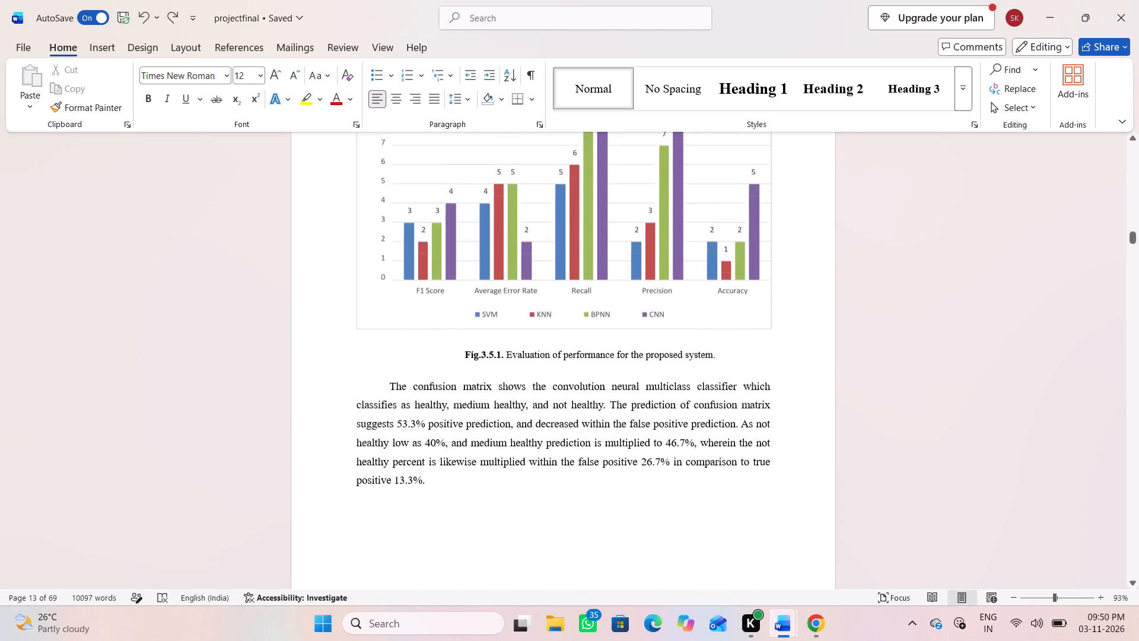
scroll(547, 383, up, 4)
scroll(547, 383, up, 20)
scroll(547, 383, up, 5)
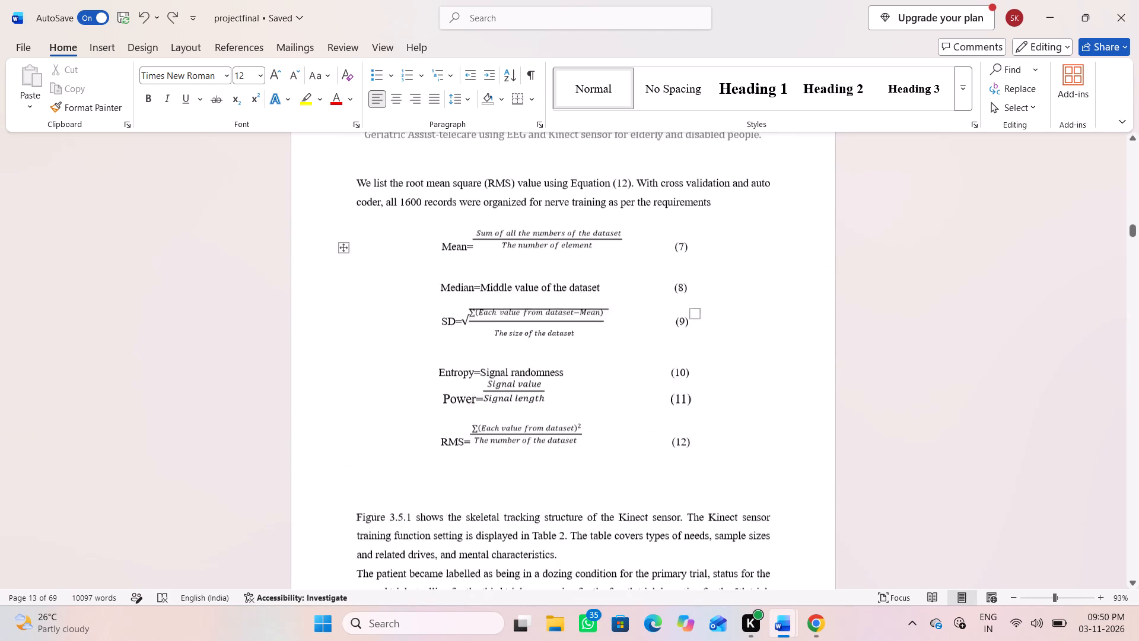
scroll(547, 383, up, 15)
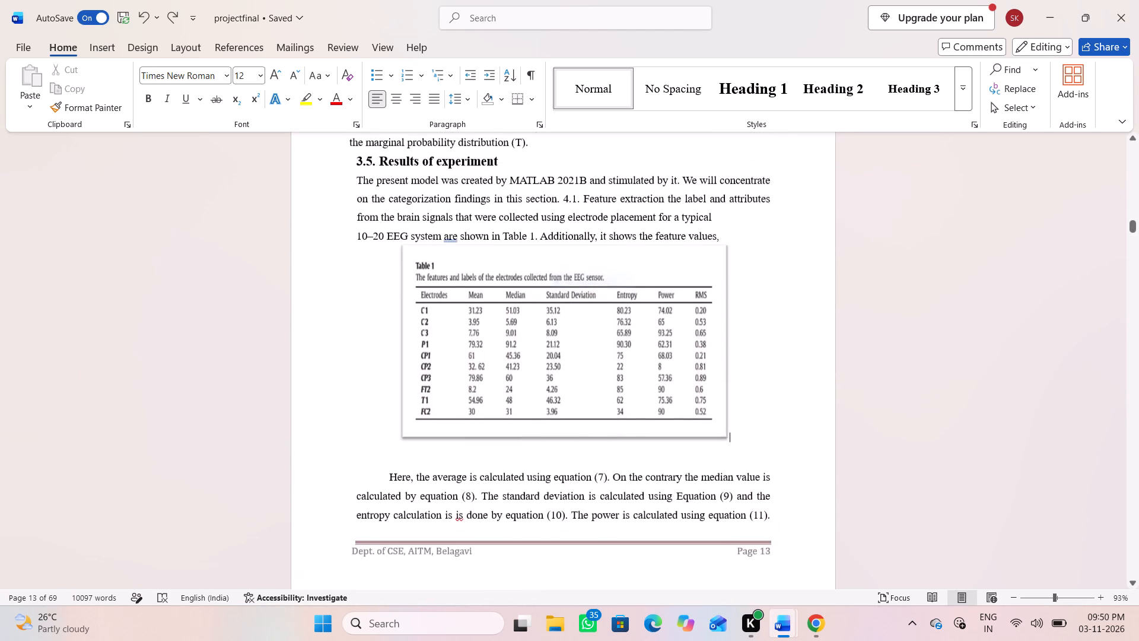
scroll(547, 383, up, 10)
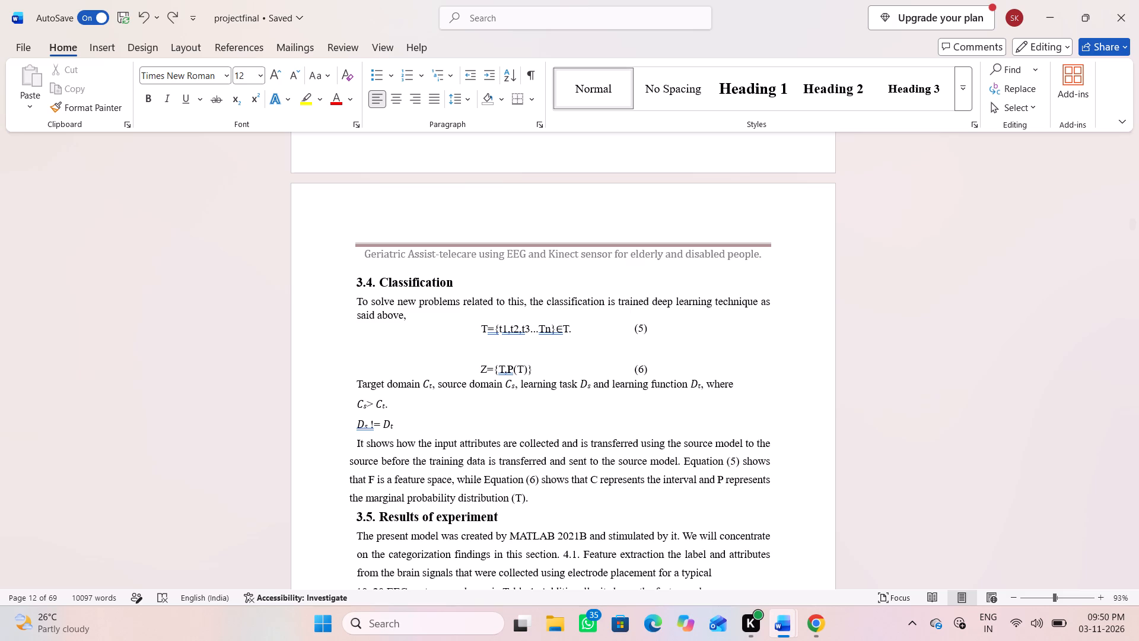
Switch to the Report phase 2 document and look through it from Chapter 1 to section 3.1 Existing System.
key(alt+Tab)
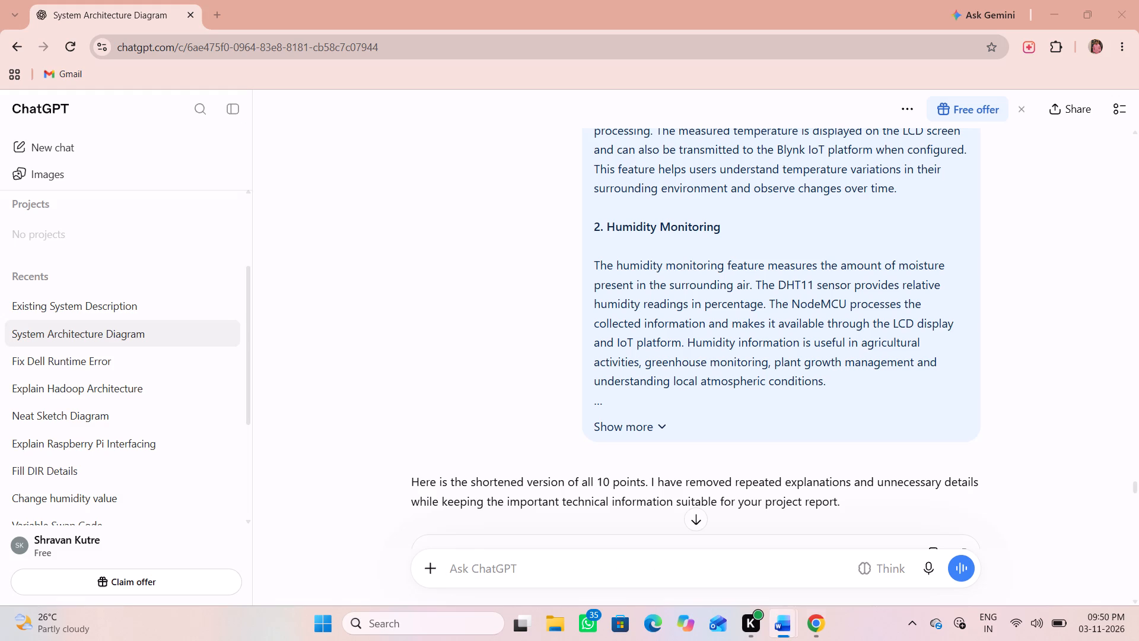
key(super+Tab)
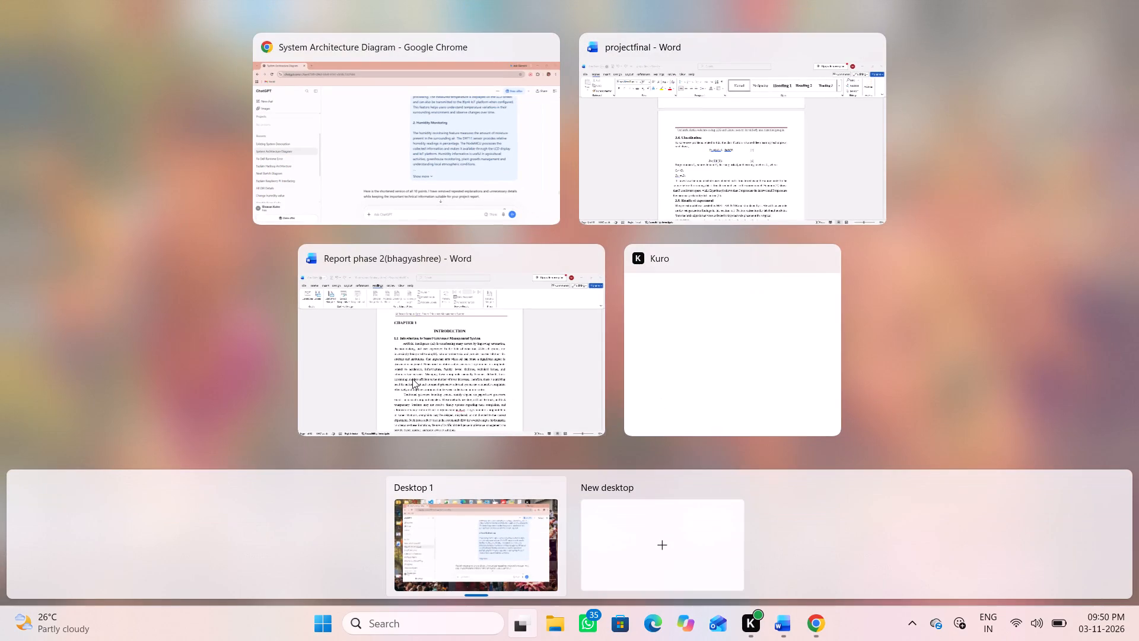
click(660, 158)
key(alt+Tab)
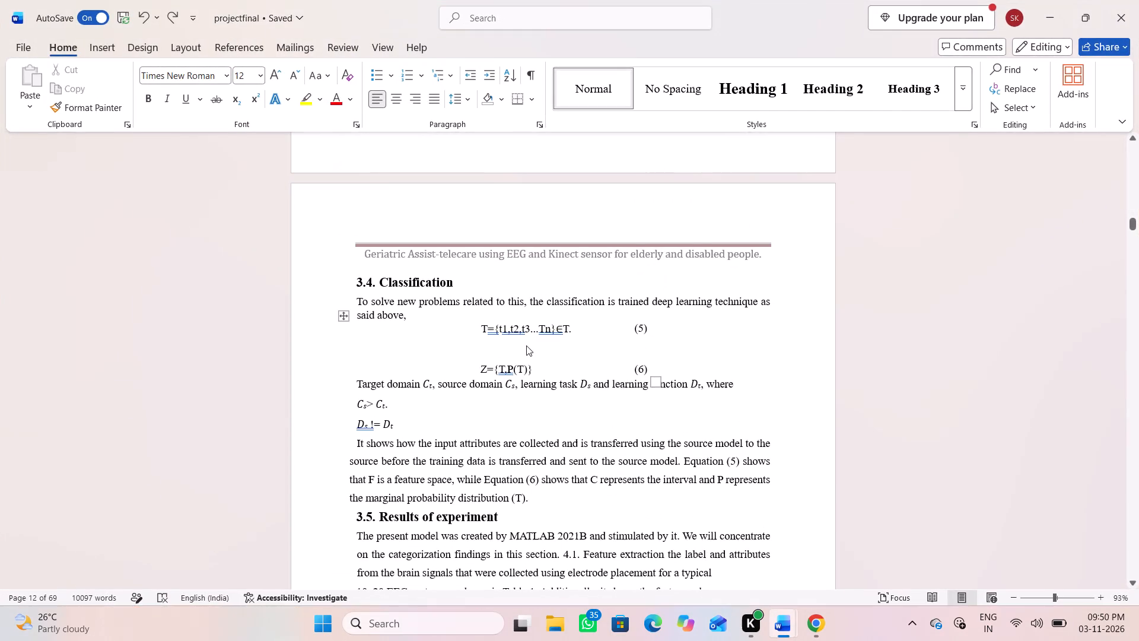
key(super+Tab)
click(517, 393)
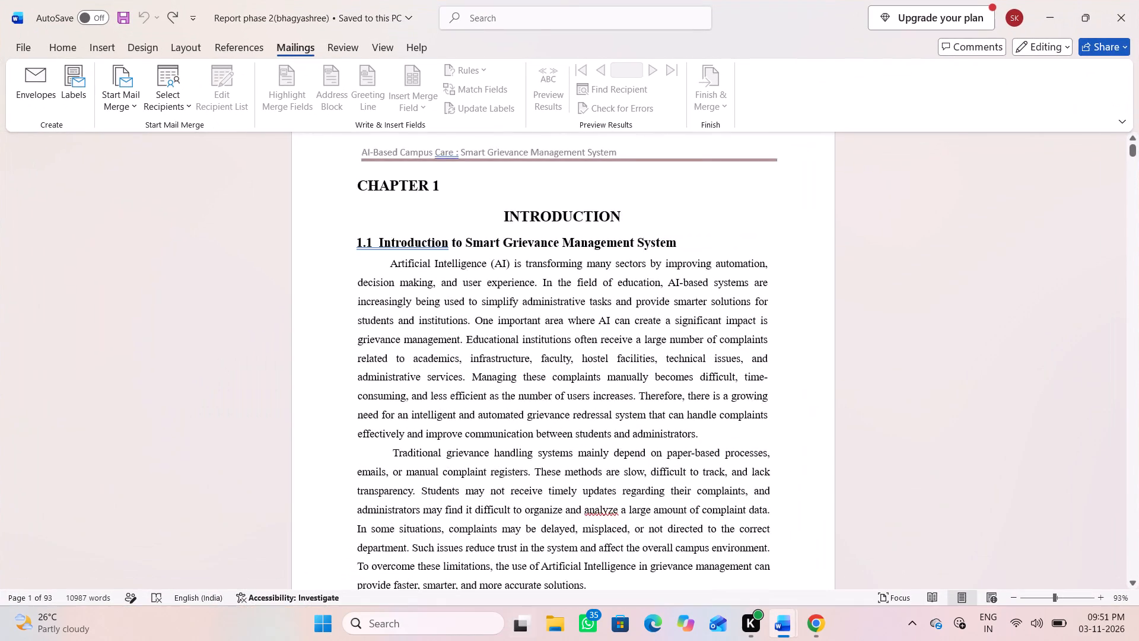
scroll(517, 393, down, 20)
scroll(517, 393, down, 20)
scroll(517, 393, down, 8)
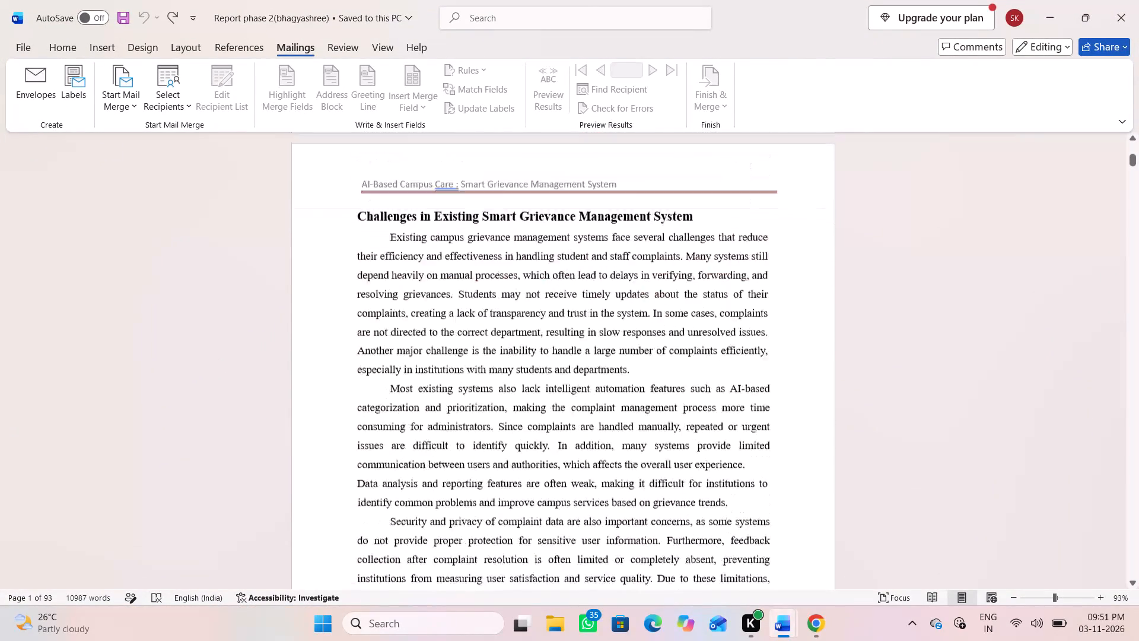
scroll(517, 391, down, 20)
scroll(517, 391, down, 20)
scroll(517, 391, down, 8)
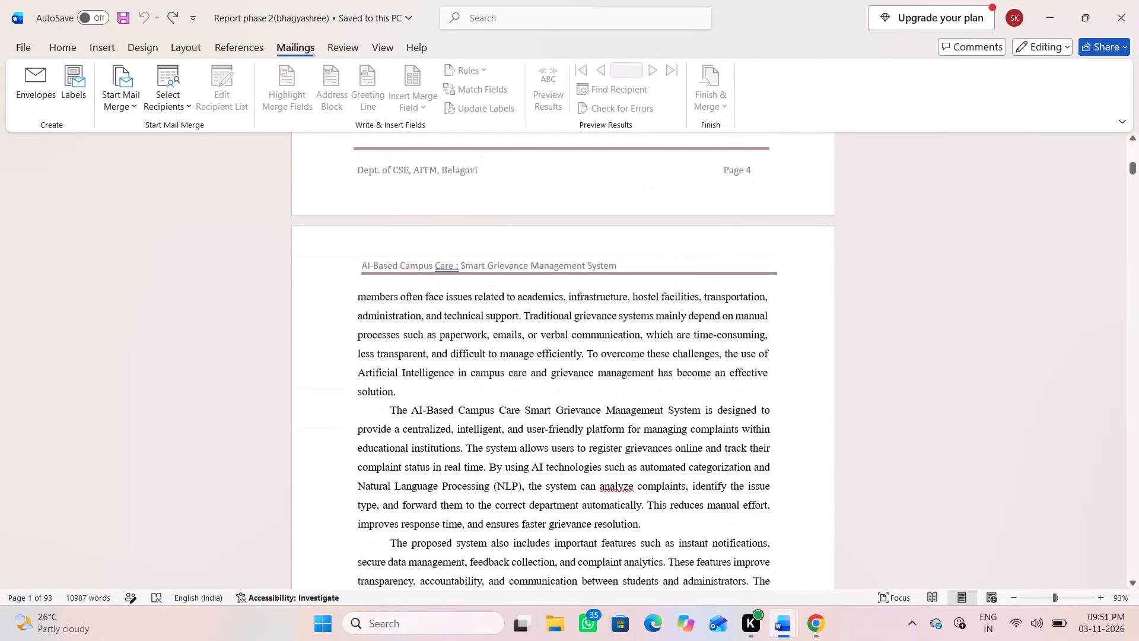
scroll(517, 391, down, 20)
scroll(517, 391, down, 20)
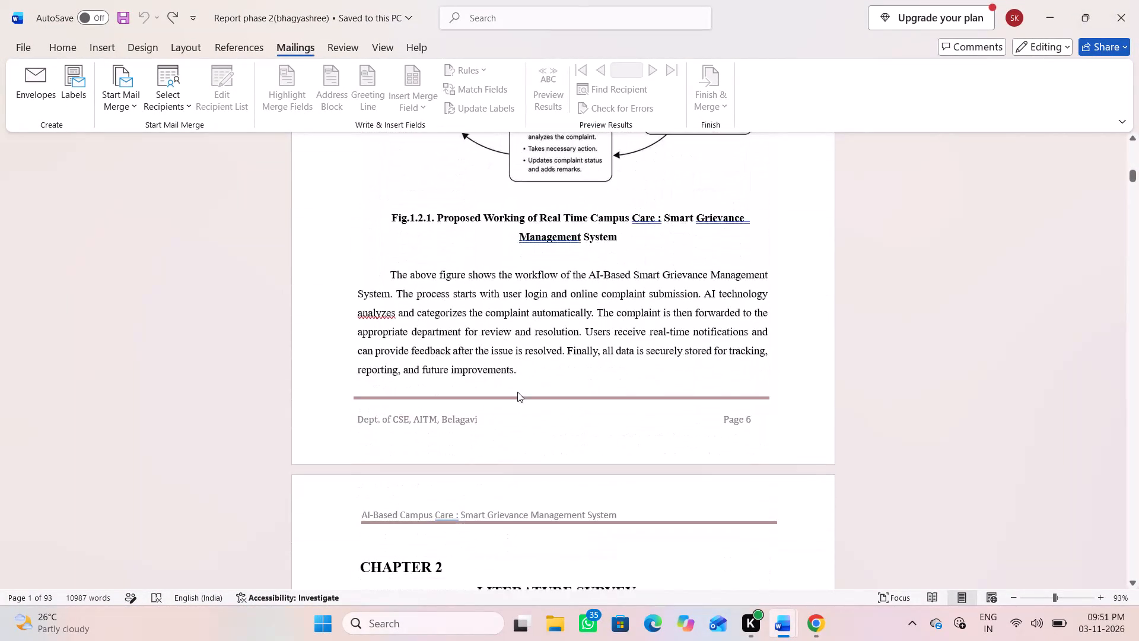
scroll(517, 392, down, 5)
scroll(517, 392, down, 20)
scroll(517, 392, down, 4)
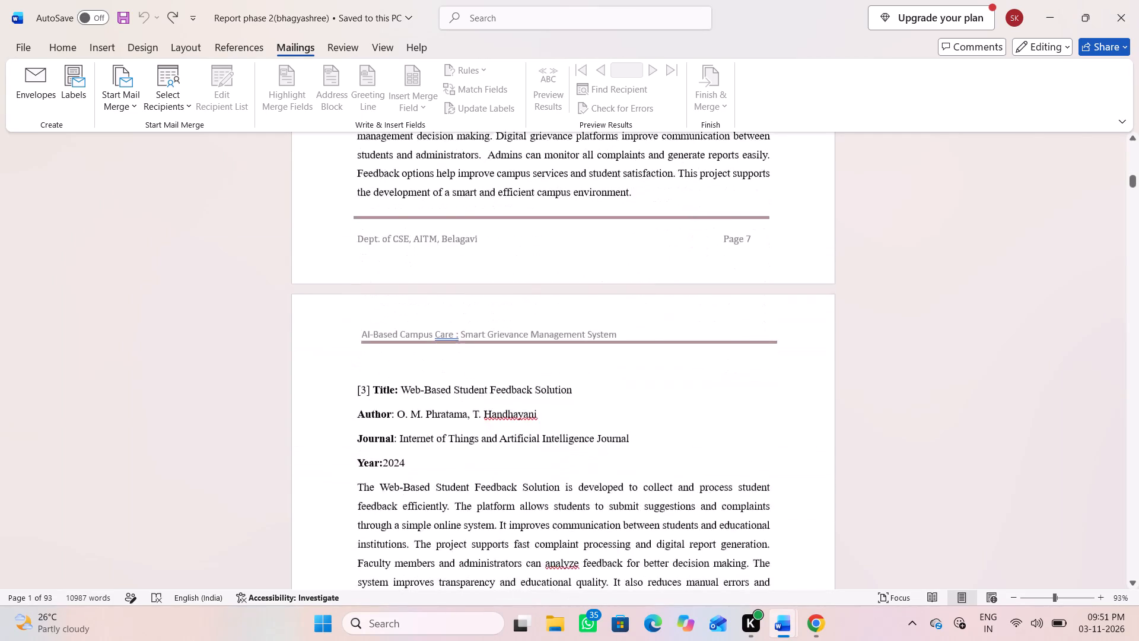
scroll(514, 392, down, 20)
scroll(514, 392, down, 20)
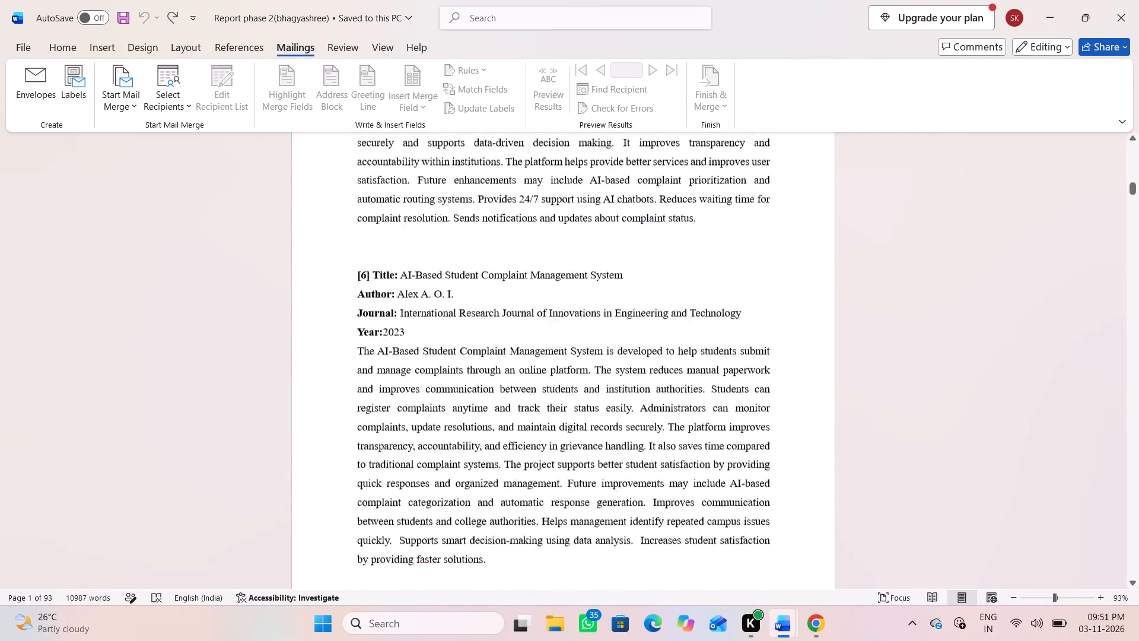
scroll(511, 392, down, 20)
scroll(511, 392, down, 20)
scroll(511, 392, down, 1)
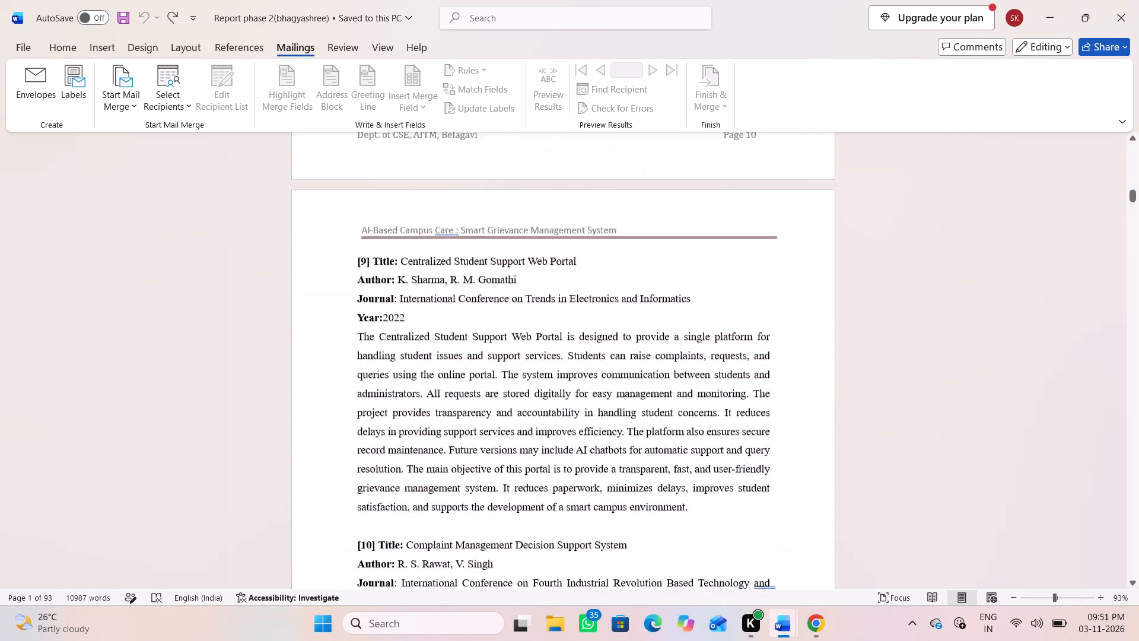
scroll(510, 393, down, 20)
scroll(510, 393, down, 6)
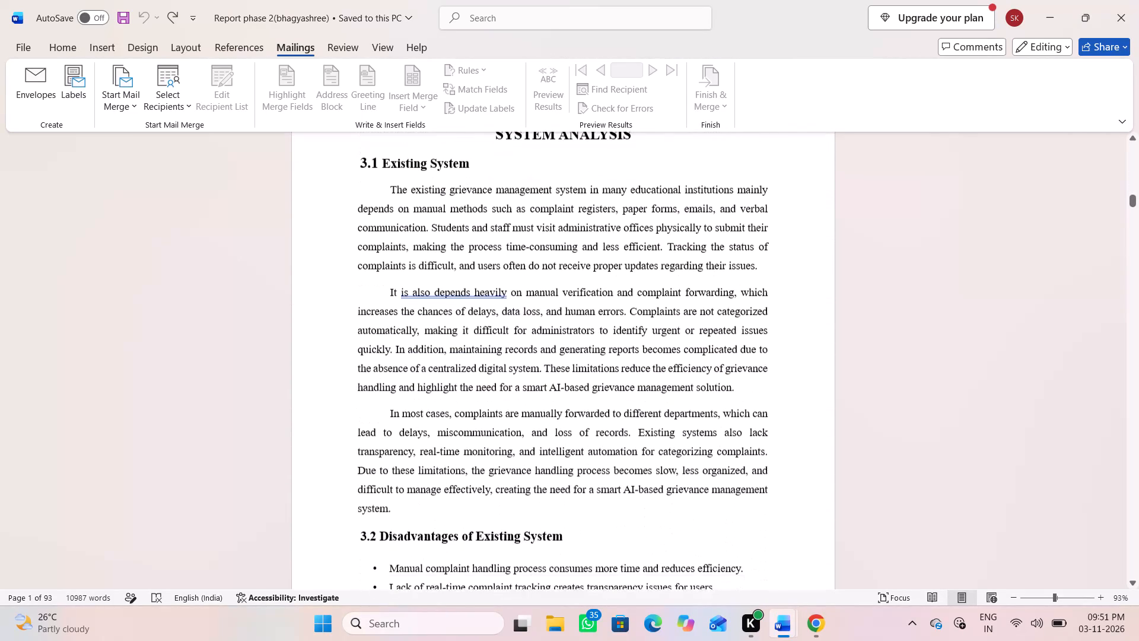
Look through the disadvantages of the existing system, the Proposed System section and its architecture figure in Report phase 2.
scroll(510, 393, down, 15)
scroll(510, 393, down, 12)
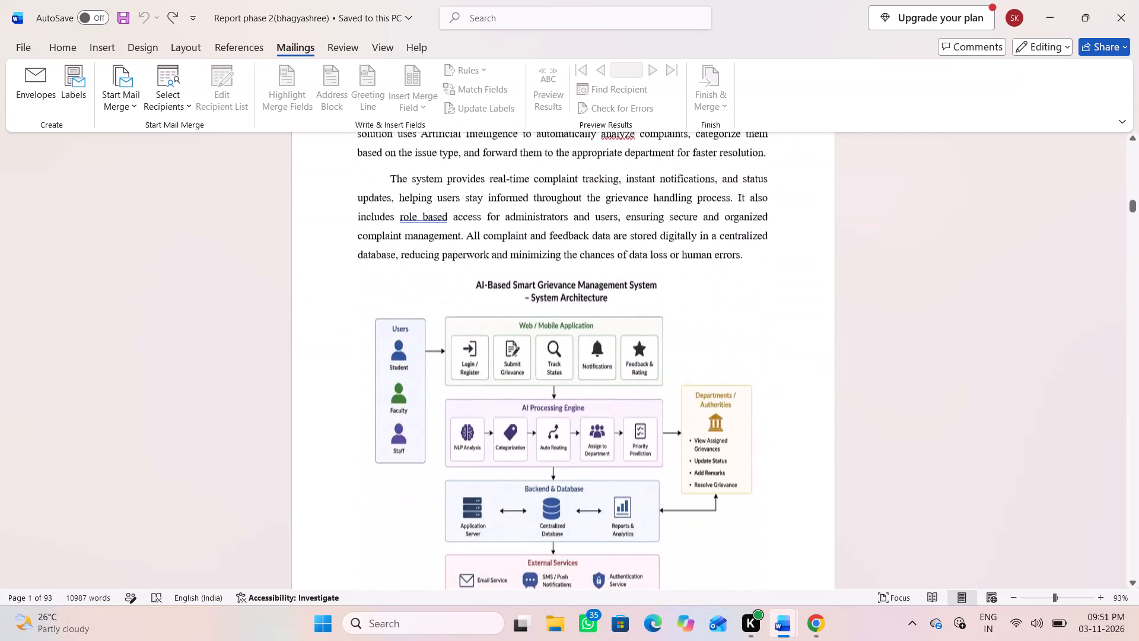
scroll(510, 393, down, 18)
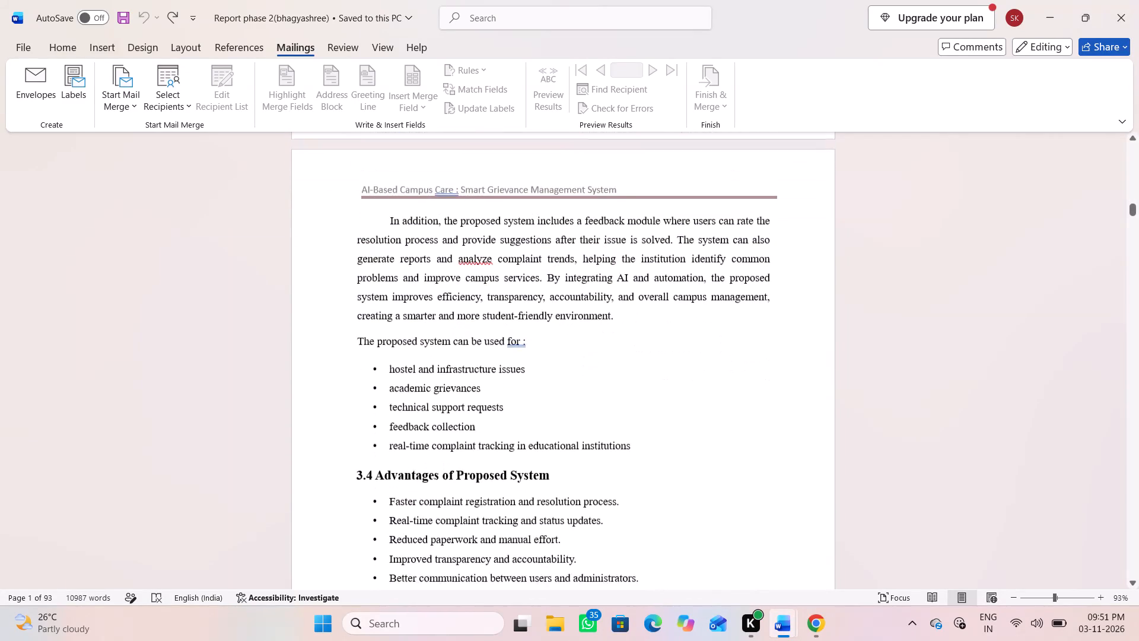
Examine section 3.5 Methodology in Report phase 2, from Step 1 Requirement Analysis to the methodology flowchart.
scroll(510, 393, down, 19)
scroll(510, 393, down, 7)
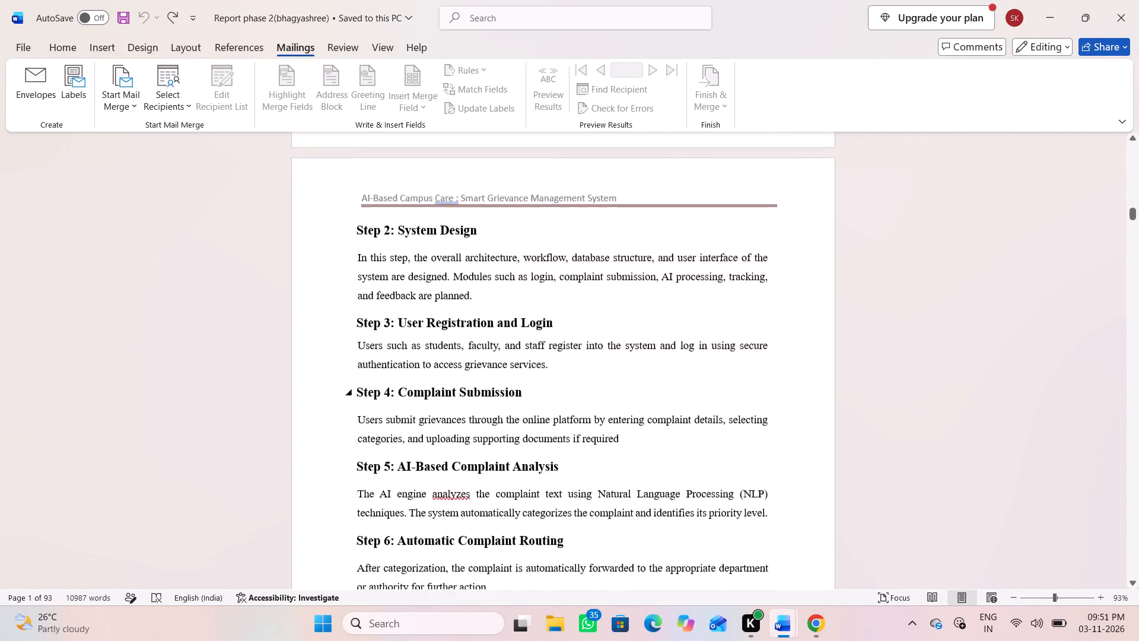
scroll(510, 393, down, 3)
scroll(510, 393, up, 4)
scroll(510, 393, down, 16)
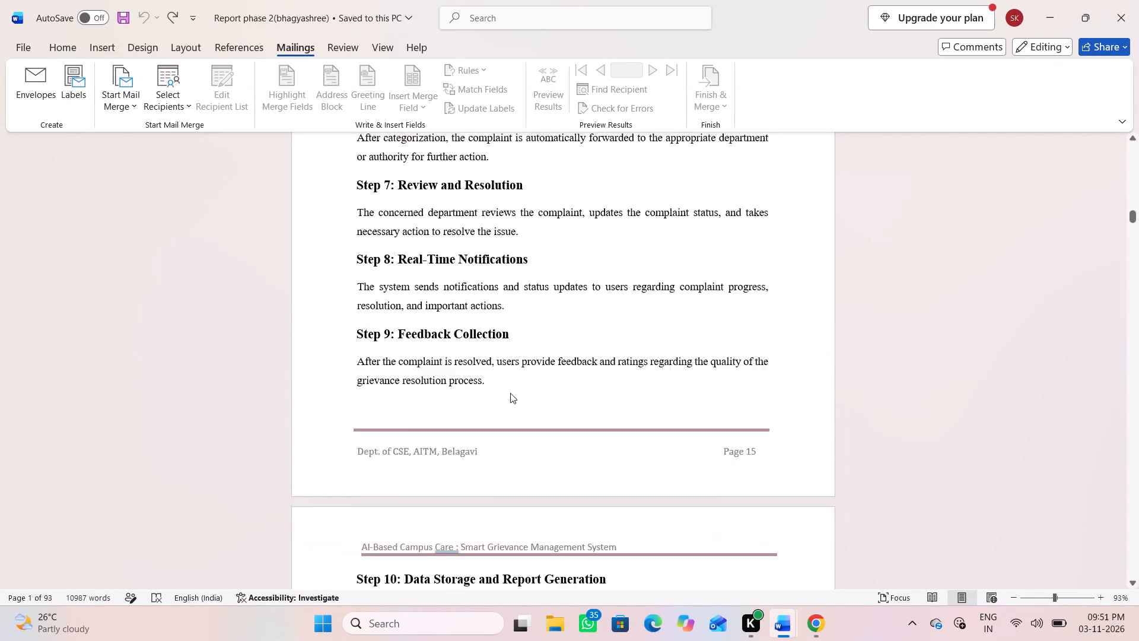
scroll(510, 393, down, 17)
scroll(510, 393, down, 5)
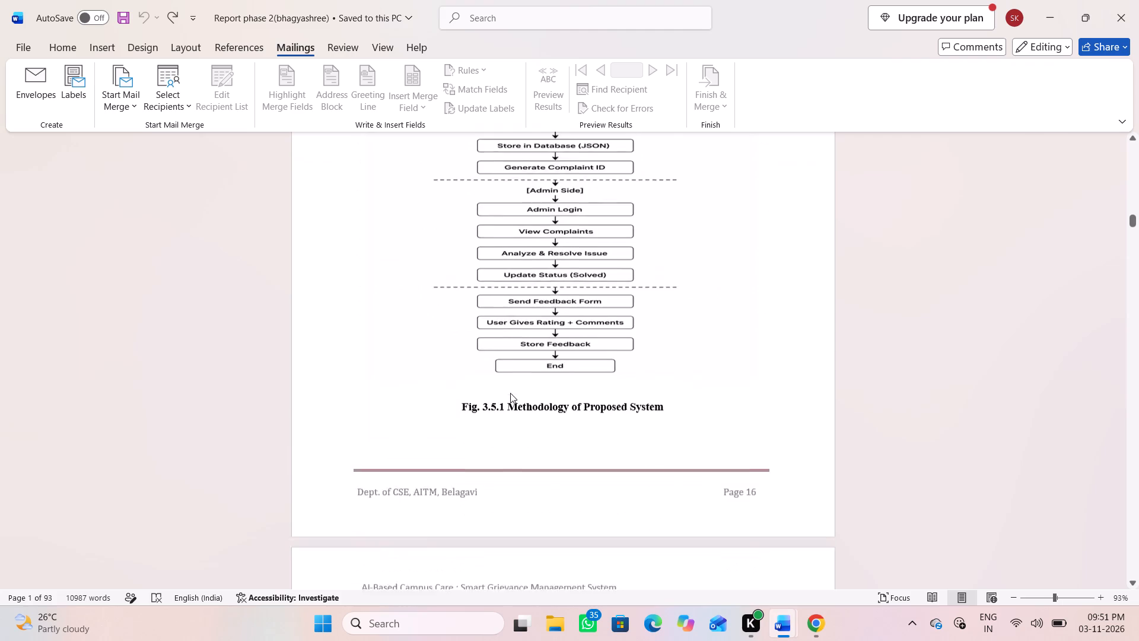
Look through Chapter 4 Requirements and Chapter 5 System Design in Report phase 2, as far as the use case diagram.
scroll(510, 393, down, 6)
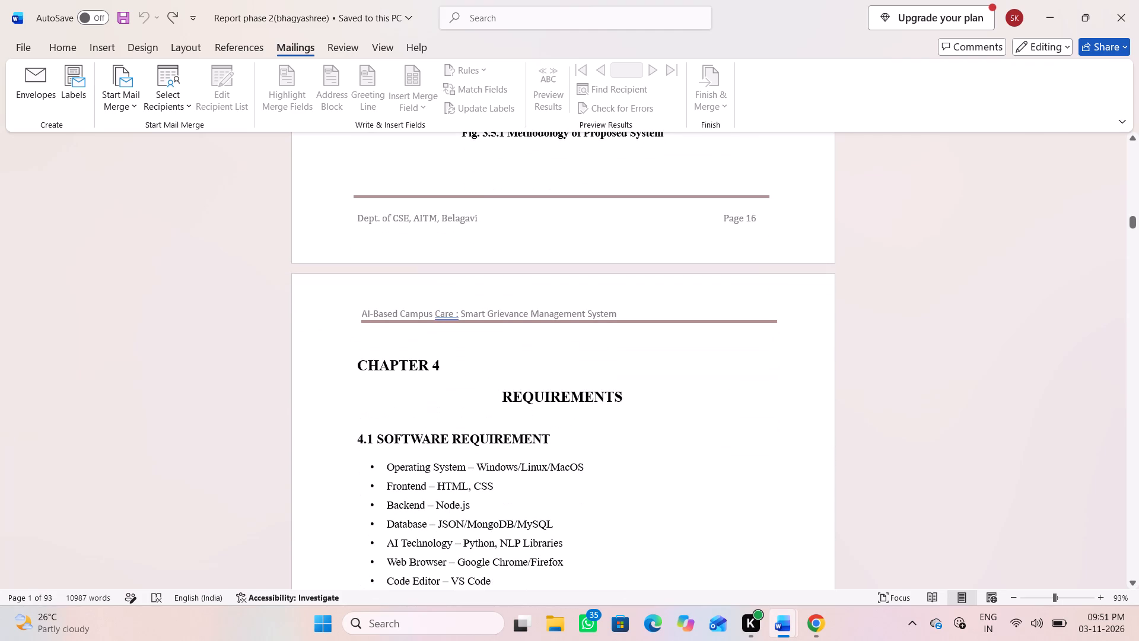
scroll(510, 393, down, 13)
scroll(510, 393, down, 10)
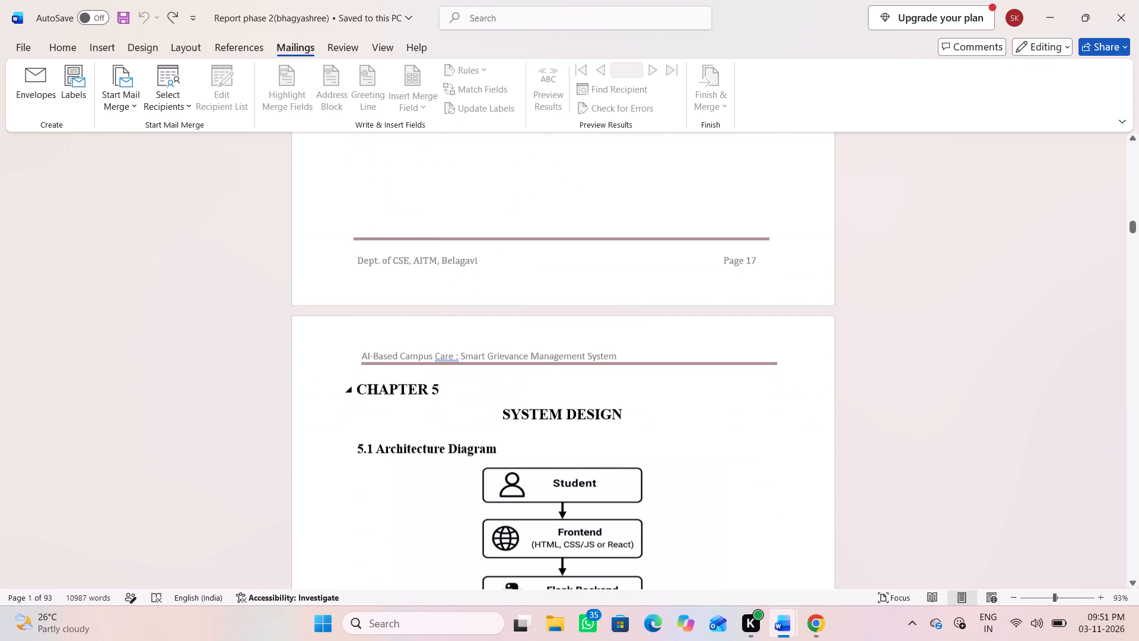
scroll(510, 393, down, 4)
scroll(510, 393, up, 1)
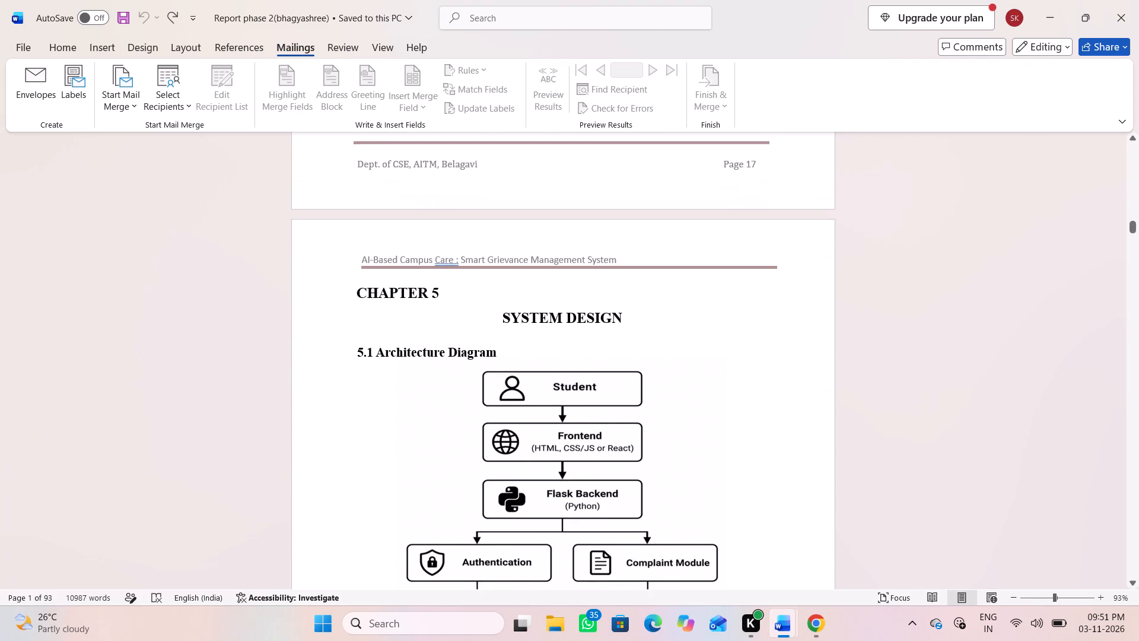
scroll(510, 393, down, 13)
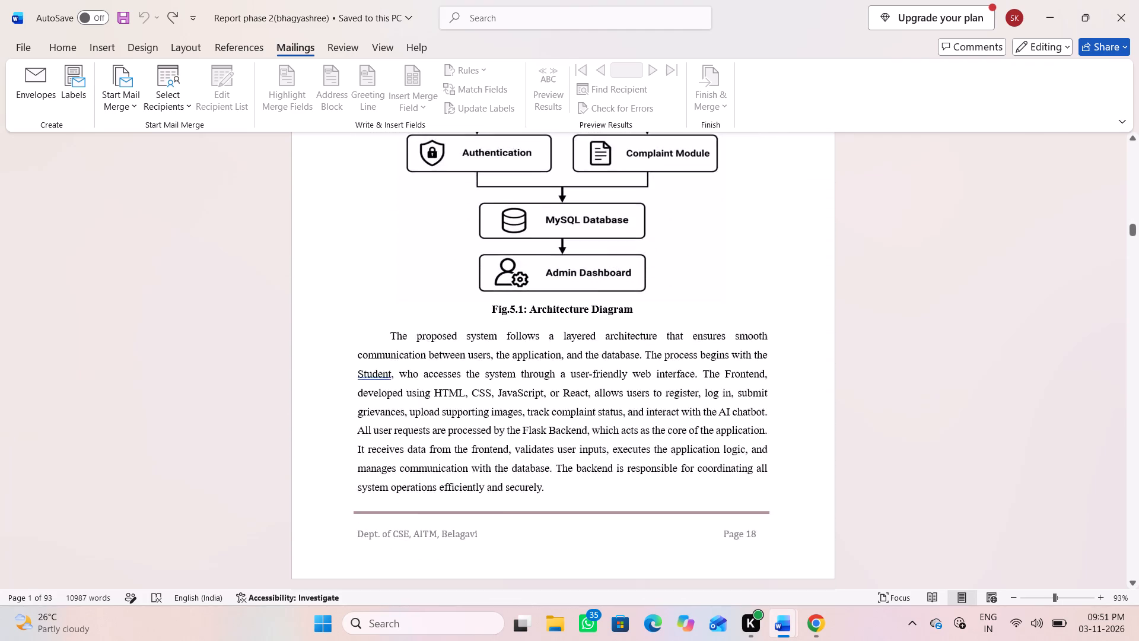
scroll(510, 393, down, 20)
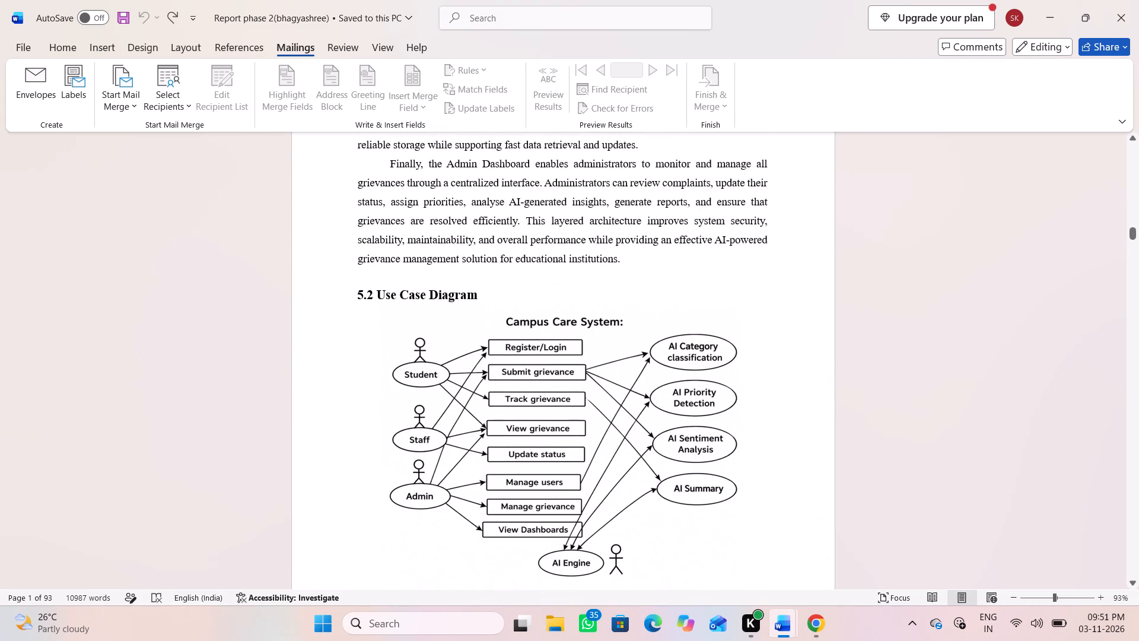
scroll(510, 393, up, 20)
scroll(510, 393, up, 16)
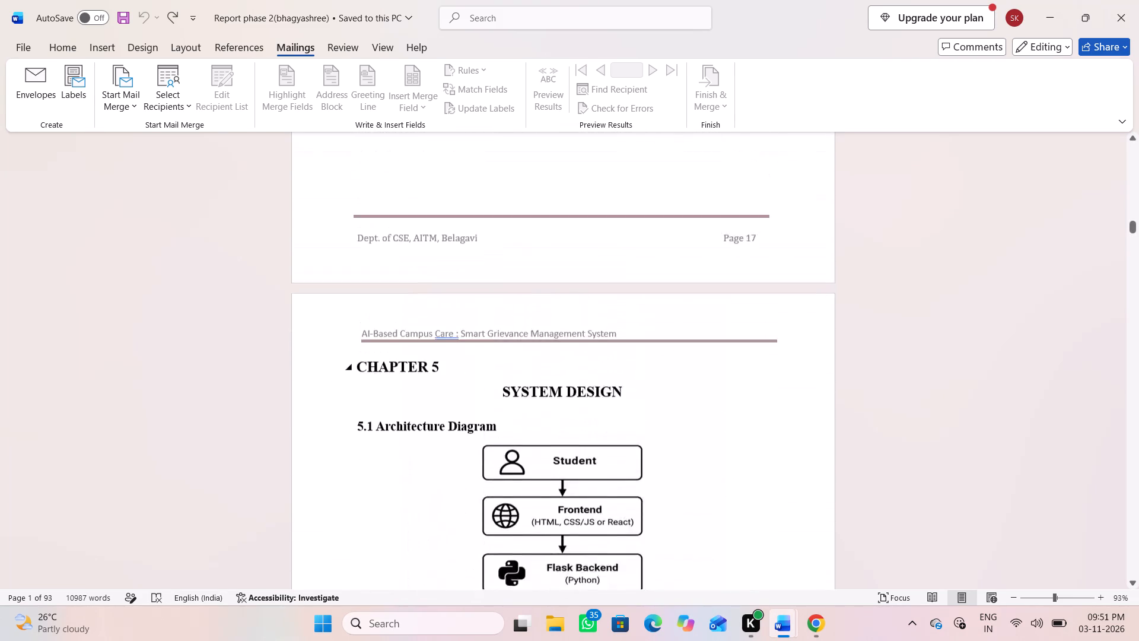
scroll(510, 393, up, 3)
scroll(510, 393, up, 20)
scroll(510, 393, up, 1)
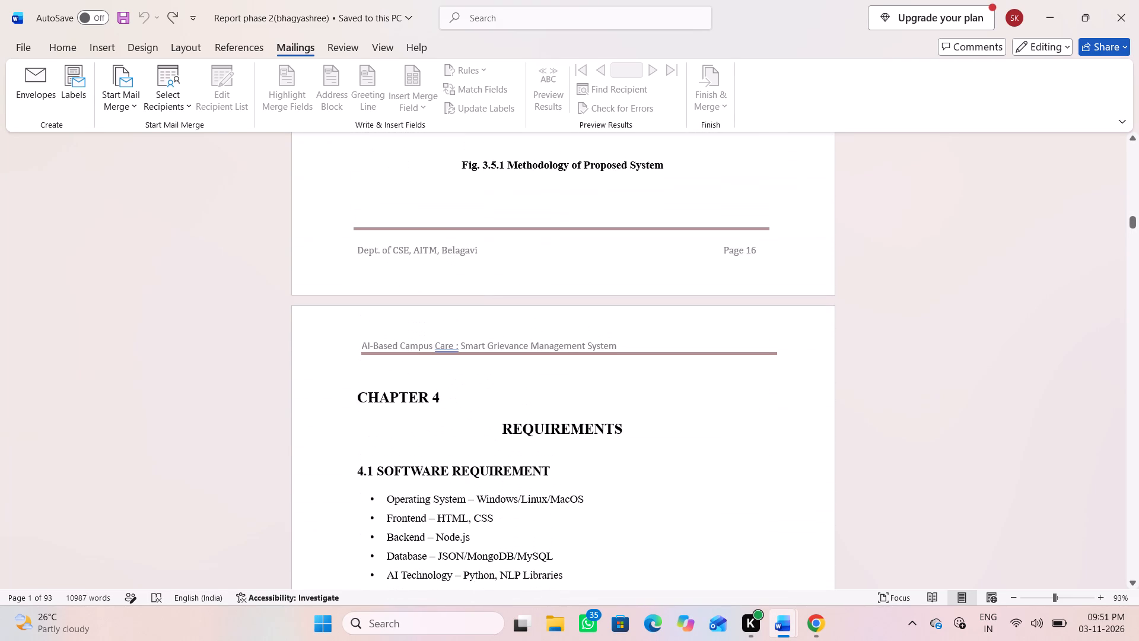
scroll(510, 393, up, 3)
scroll(510, 393, up, 20)
scroll(510, 393, up, 2)
middle_click(510, 393)
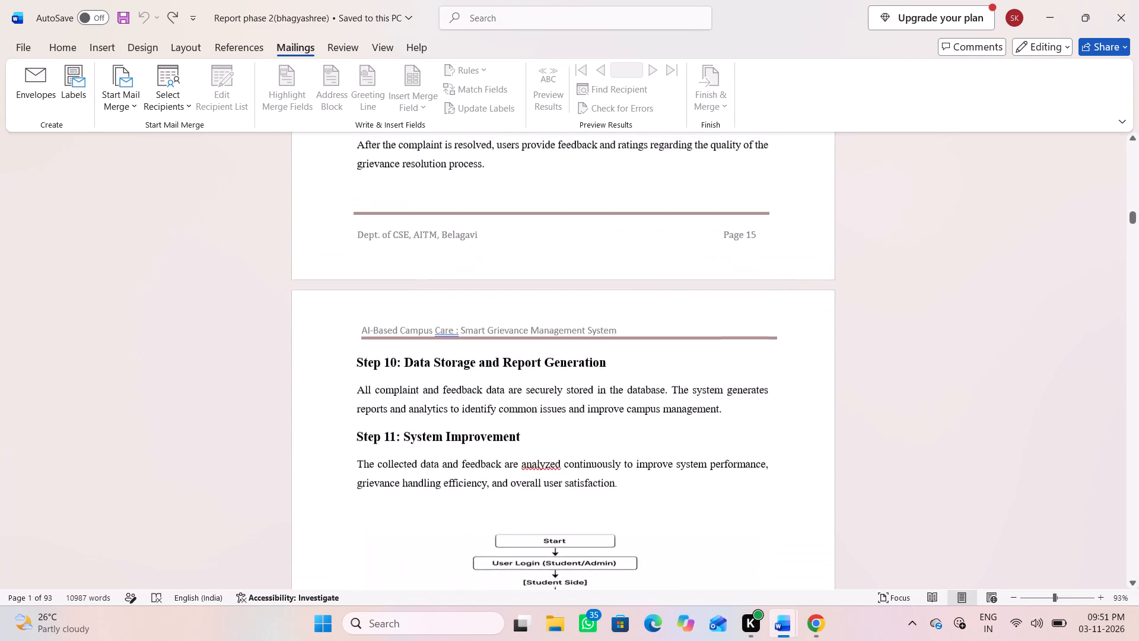
scroll(510, 393, up, 16)
scroll(510, 393, up, 15)
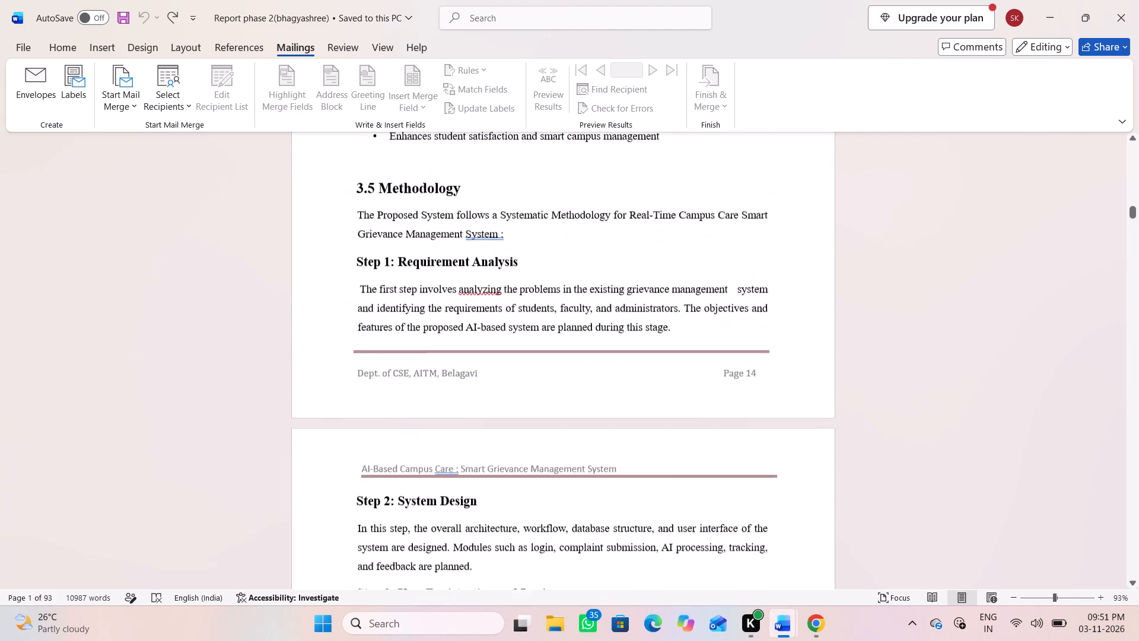
scroll(510, 393, up, 15)
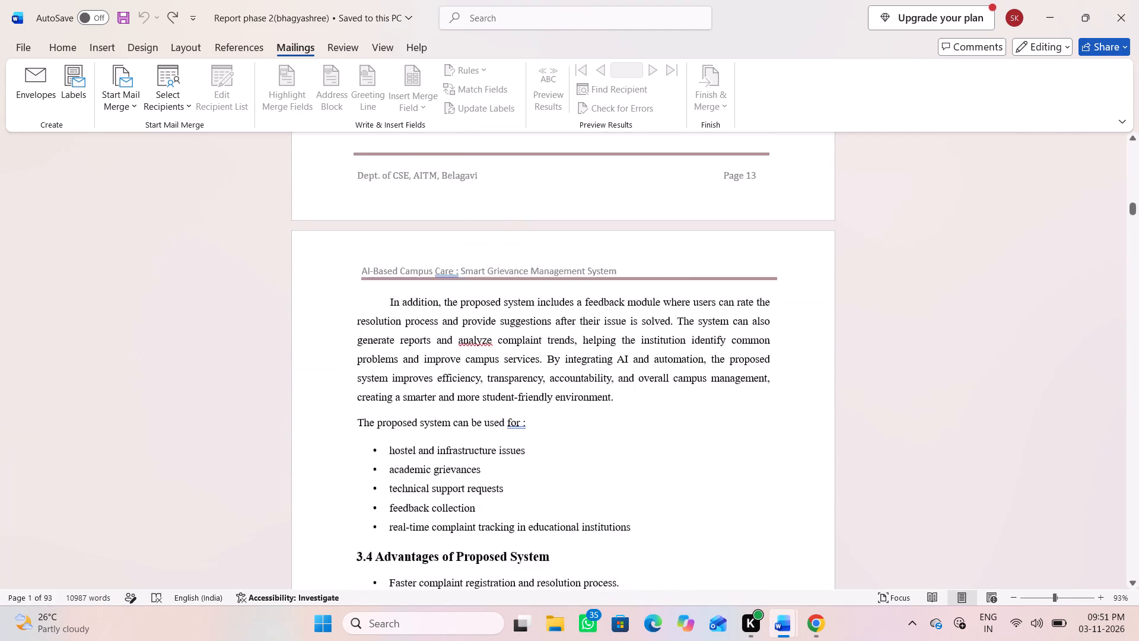
scroll(510, 393, up, 15)
scroll(510, 393, up, 13)
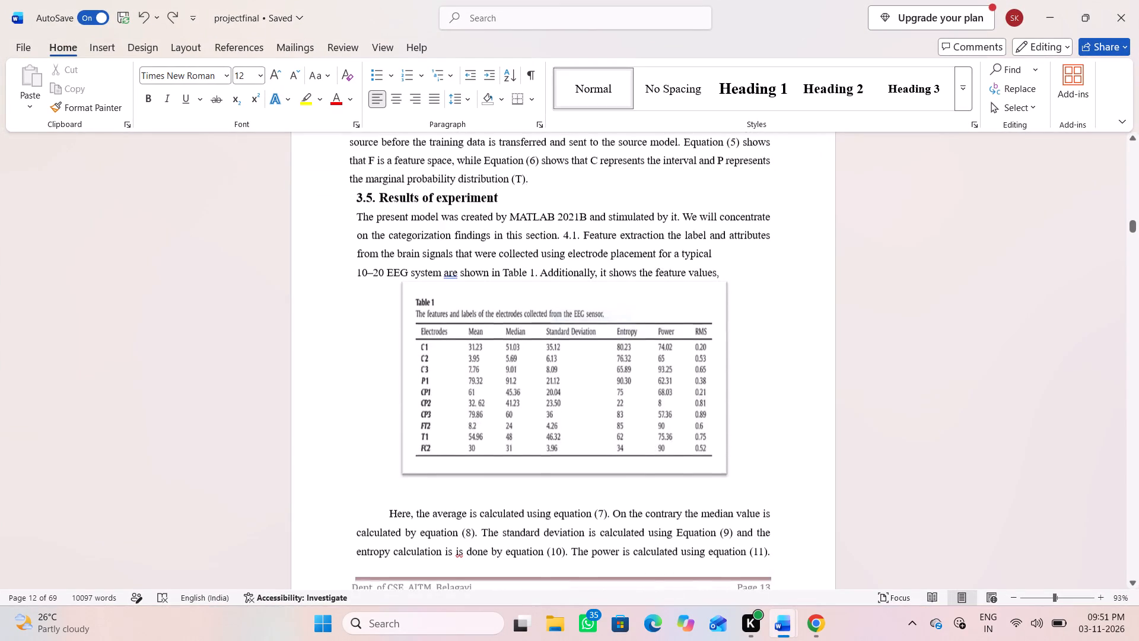
scroll(531, 350, down, 12)
scroll(531, 350, down, 15)
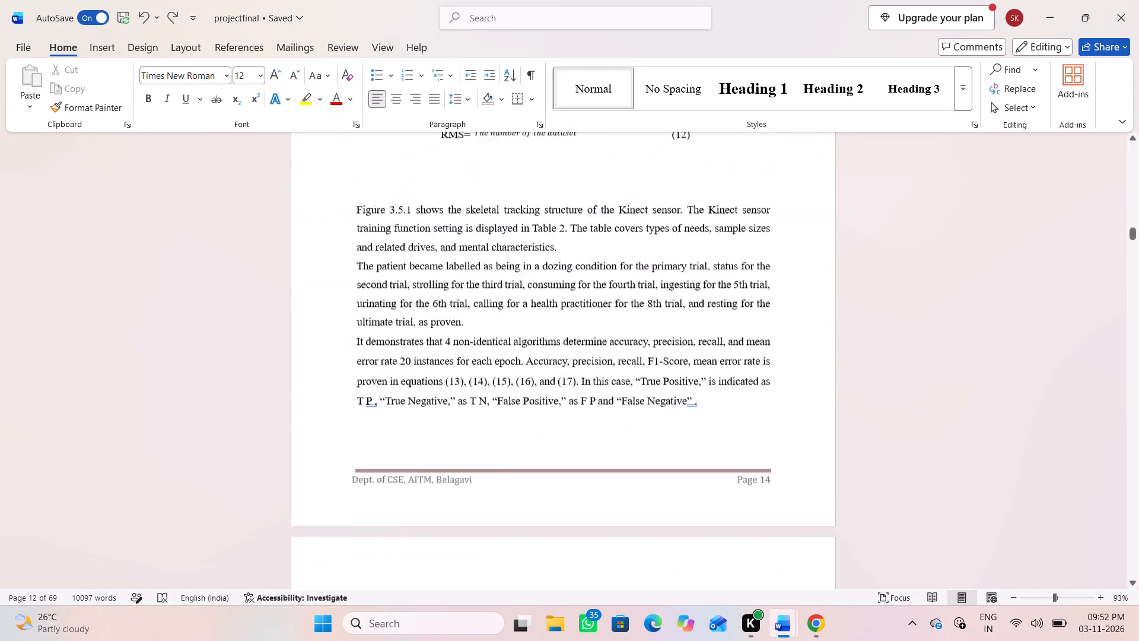
scroll(531, 349, down, 20)
scroll(531, 349, down, 14)
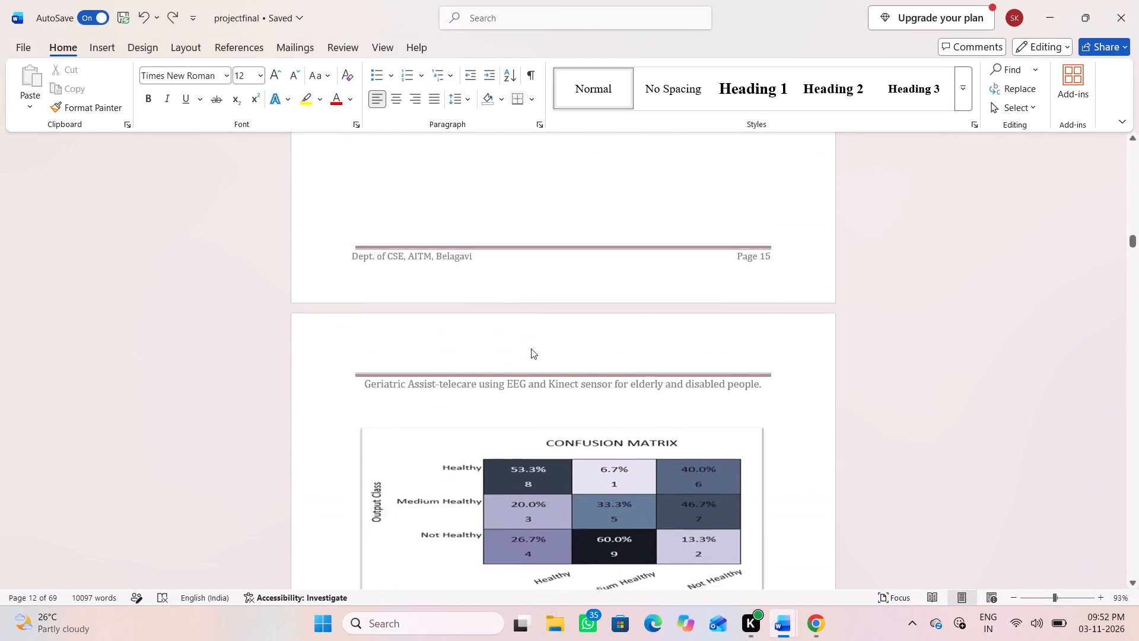
scroll(531, 348, down, 20)
scroll(531, 348, down, 5)
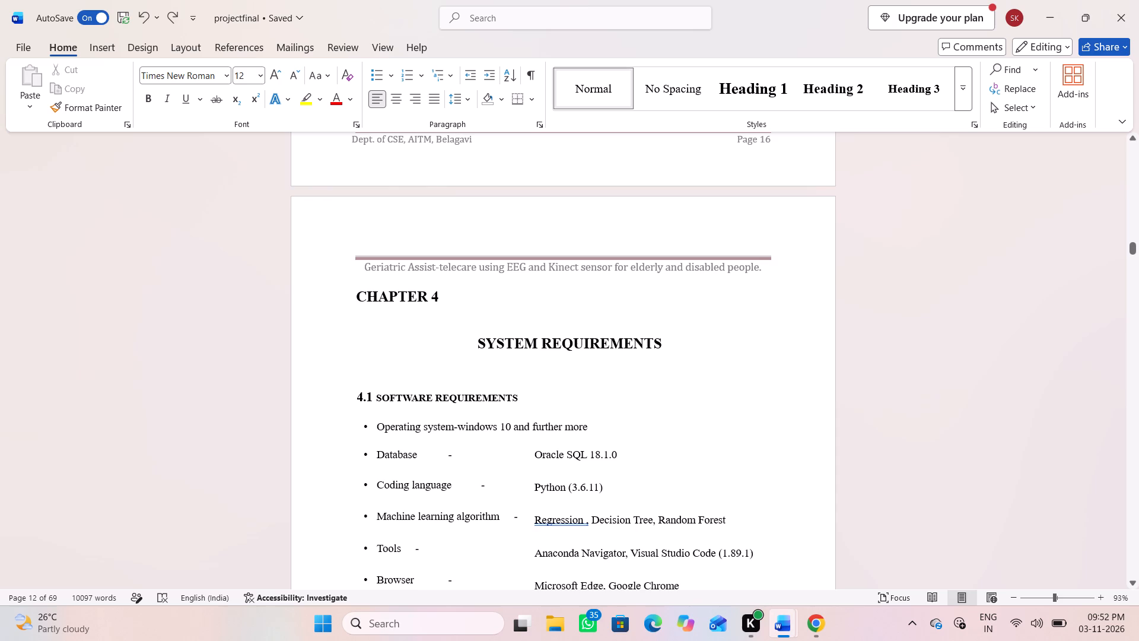
scroll(531, 348, up, 8)
Switch to Report phase 2 and compare its Chapter 3 structure, from 3.1 Existing System to 3.5 Methodology.
key(alt+Tab)
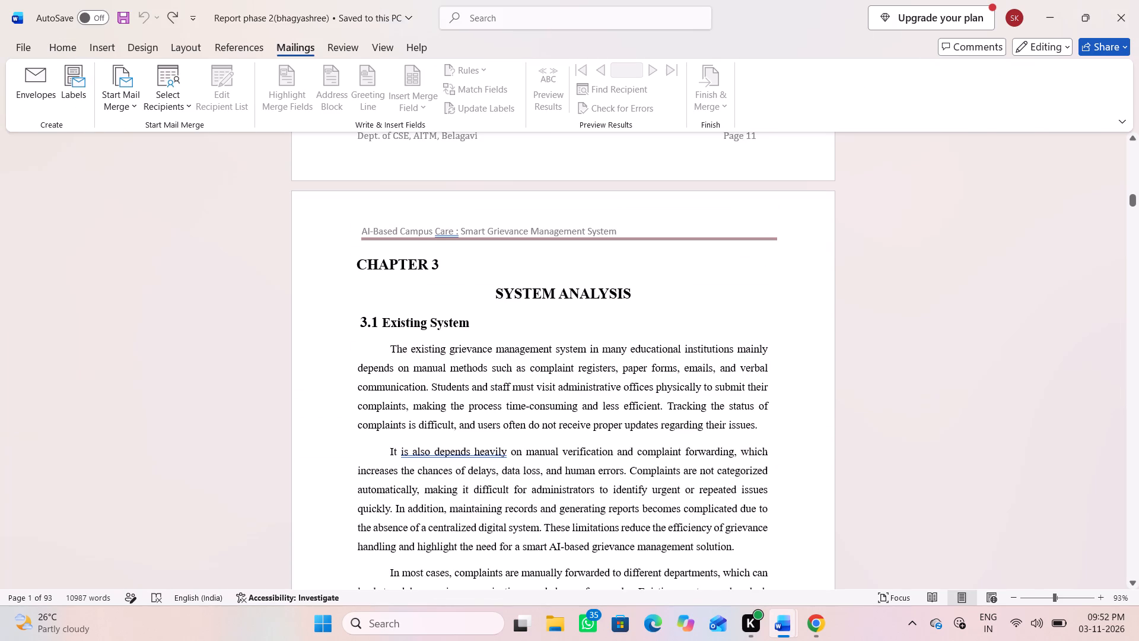
scroll(555, 332, down, 10)
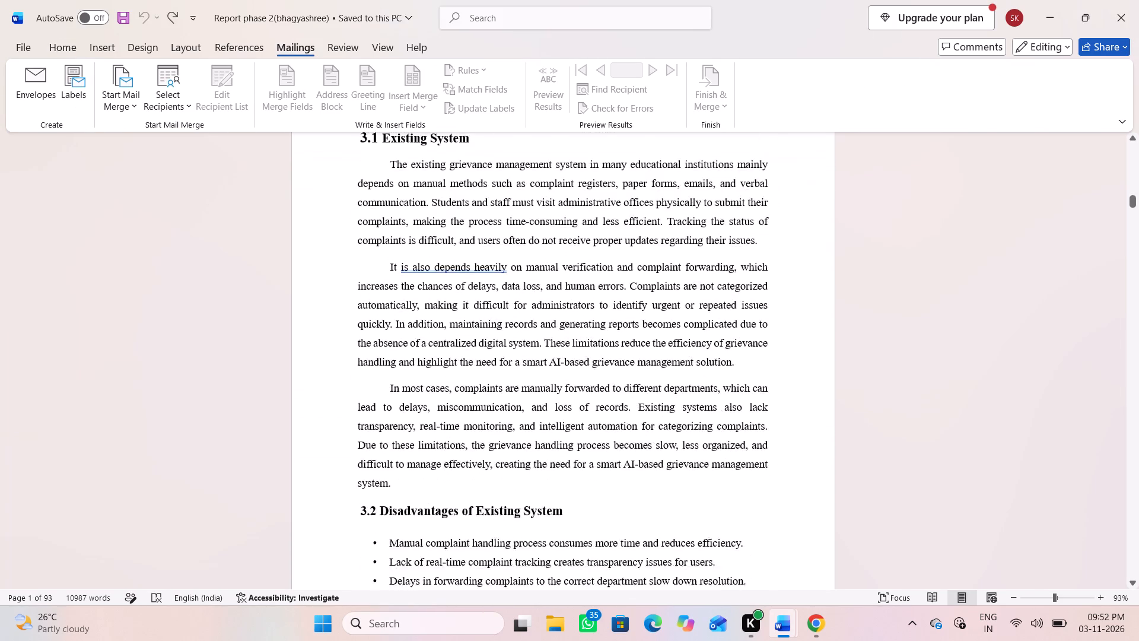
scroll(542, 350, down, 18)
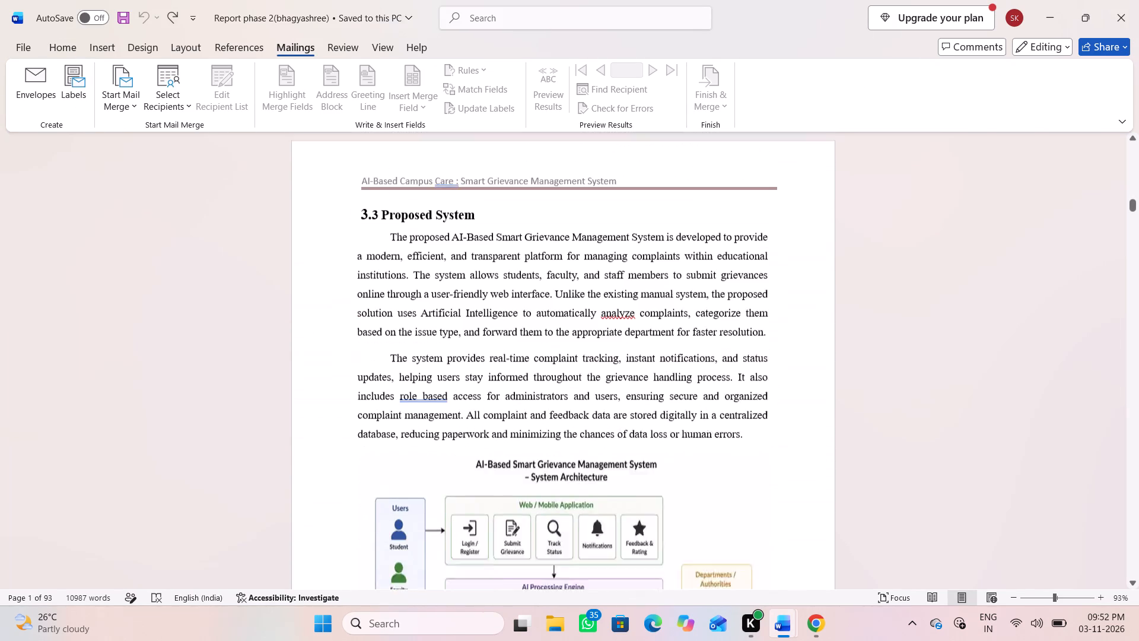
scroll(542, 350, down, 1)
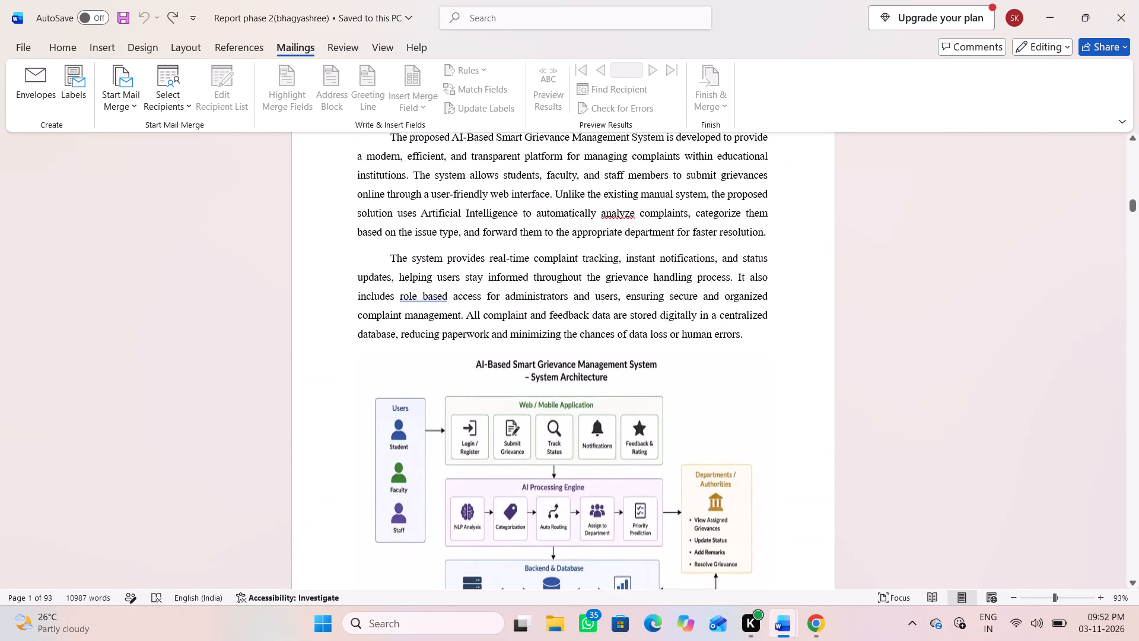
scroll(542, 350, down, 17)
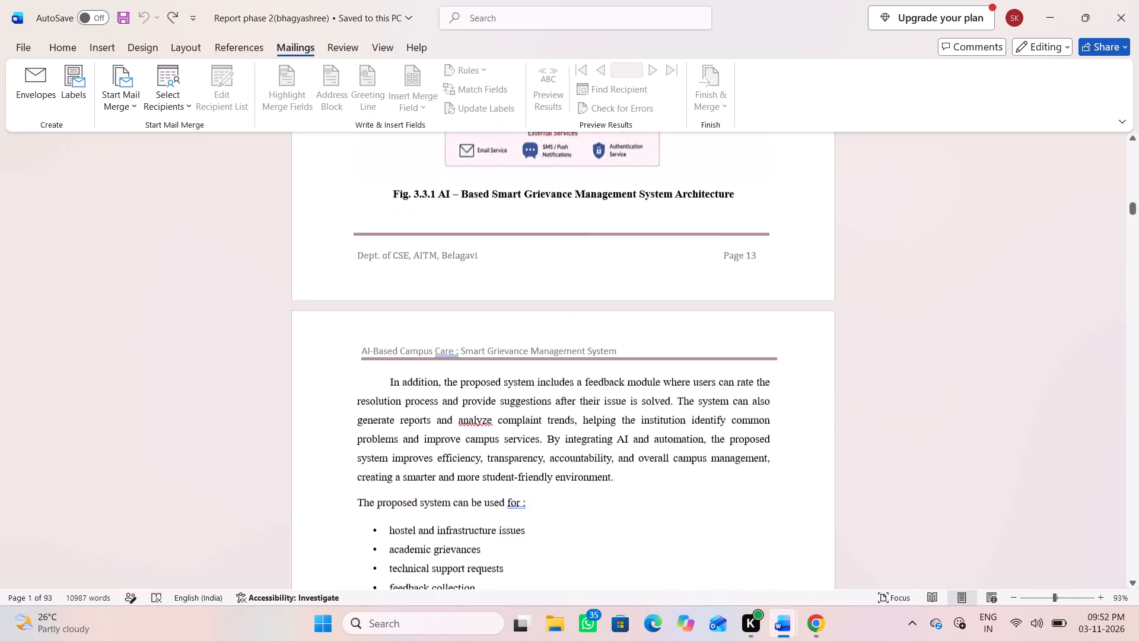
scroll(542, 350, down, 14)
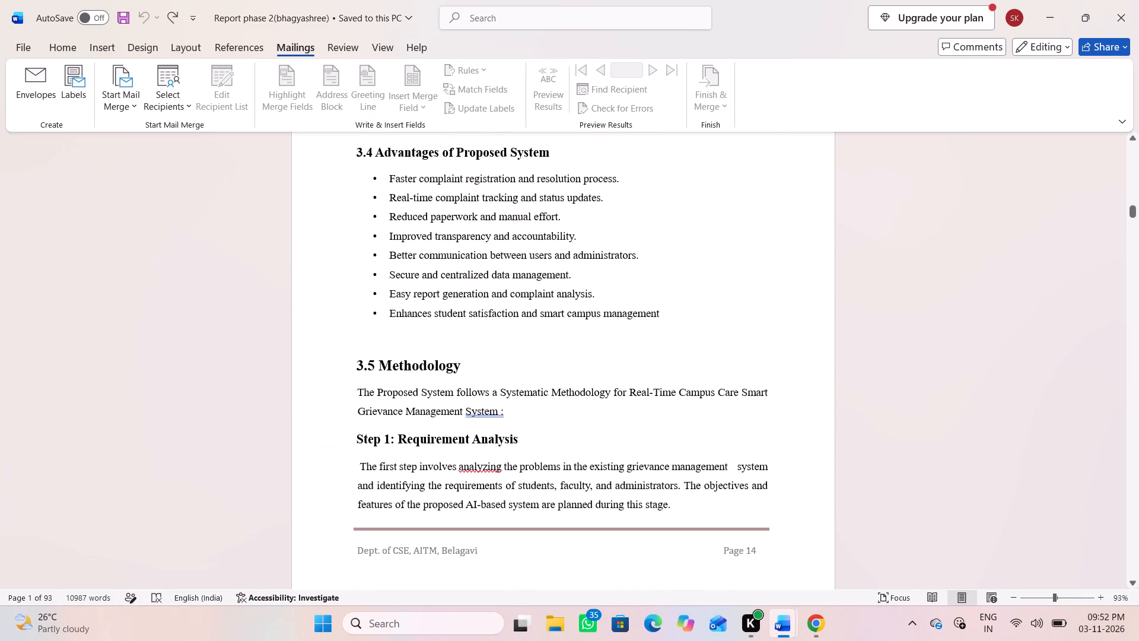
Switch back to projectfinal and review section 3.5 backwards from the confusion matrix to the end of 3.4 Classification.
key(alt+Tab)
scroll(548, 340, down, 3)
scroll(546, 341, up, 14)
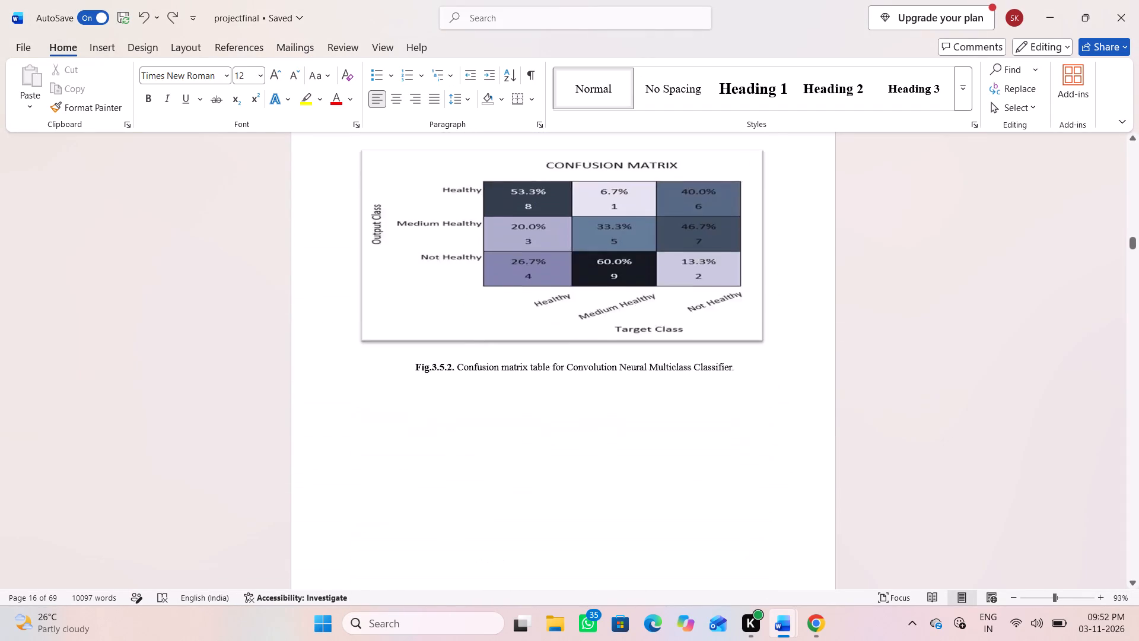
scroll(546, 341, up, 20)
scroll(546, 341, up, 16)
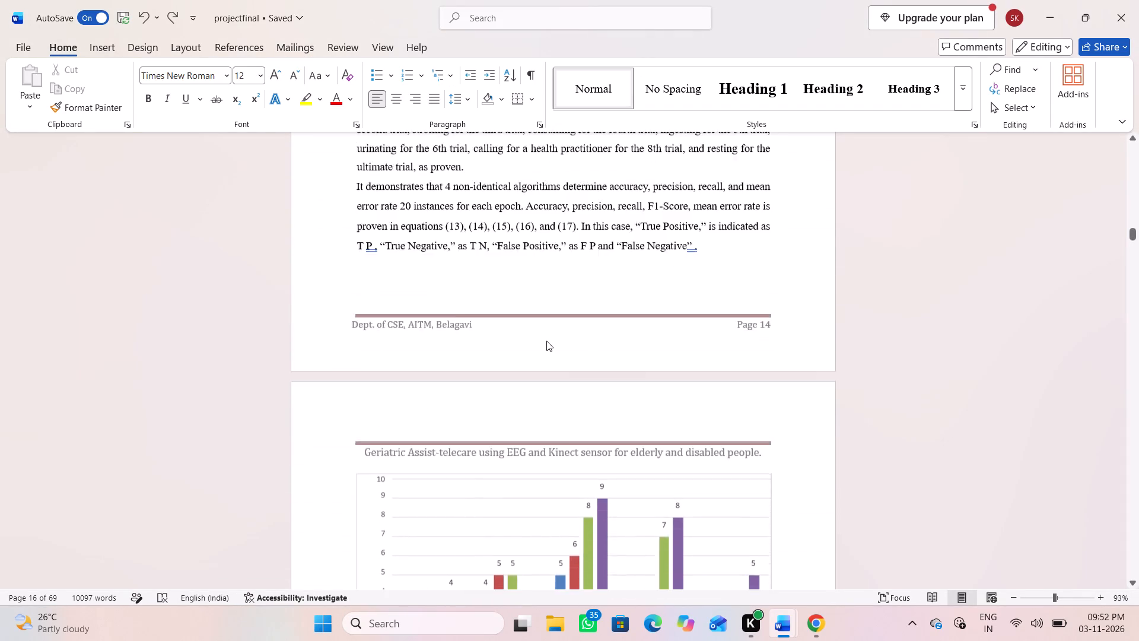
scroll(546, 341, up, 20)
scroll(546, 341, up, 2)
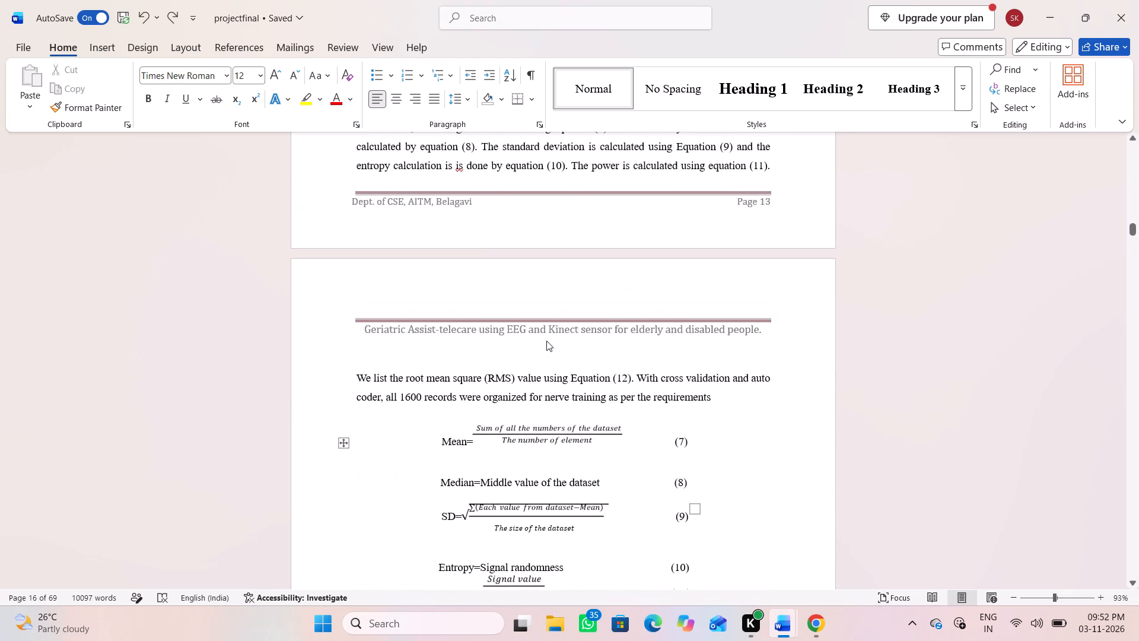
scroll(546, 341, up, 15)
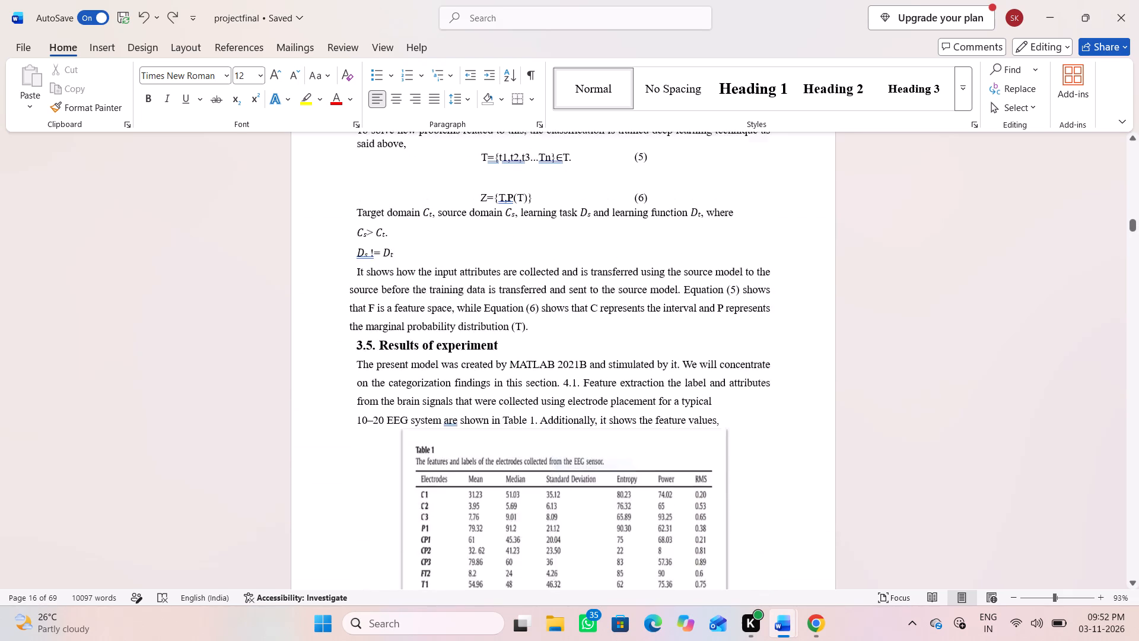
Review projectfinal backwards from section 3.4 Classification to 3.3.2 Feature separation, returning to 3.5 Results of experiment.
scroll(546, 341, up, 4)
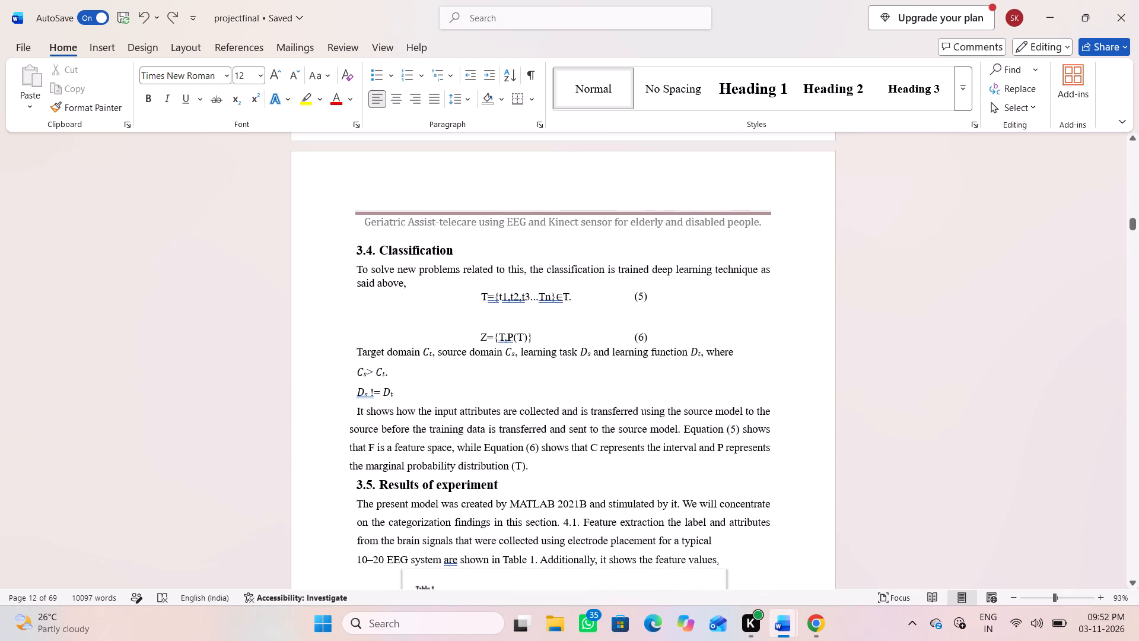
scroll(546, 341, up, 20)
scroll(546, 341, up, 2)
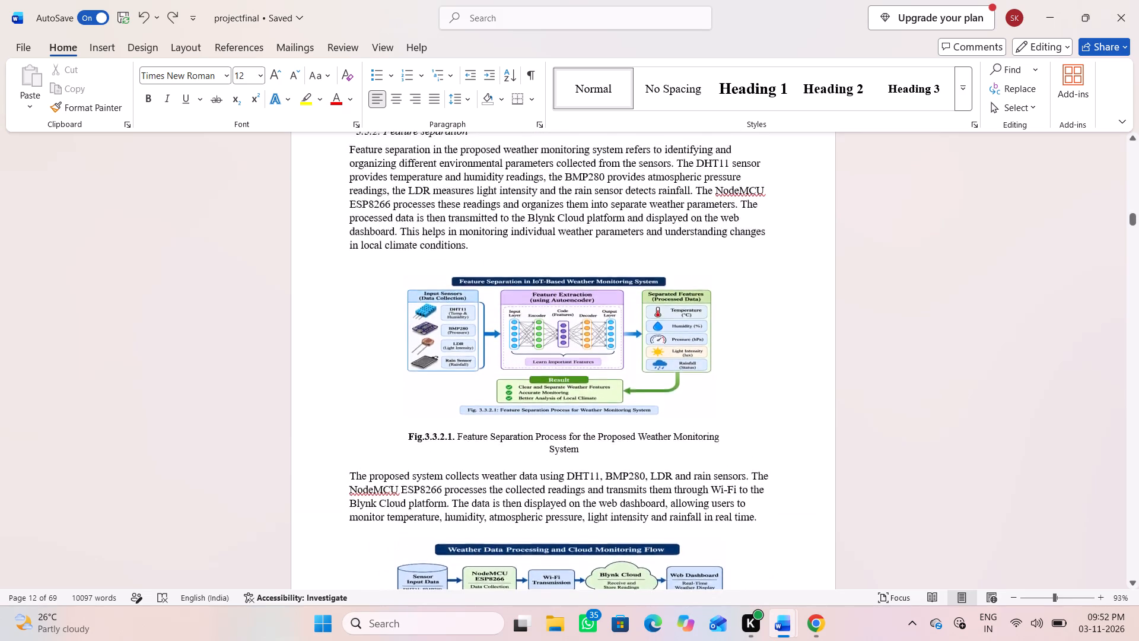
scroll(546, 341, up, 9)
scroll(546, 341, down, 7)
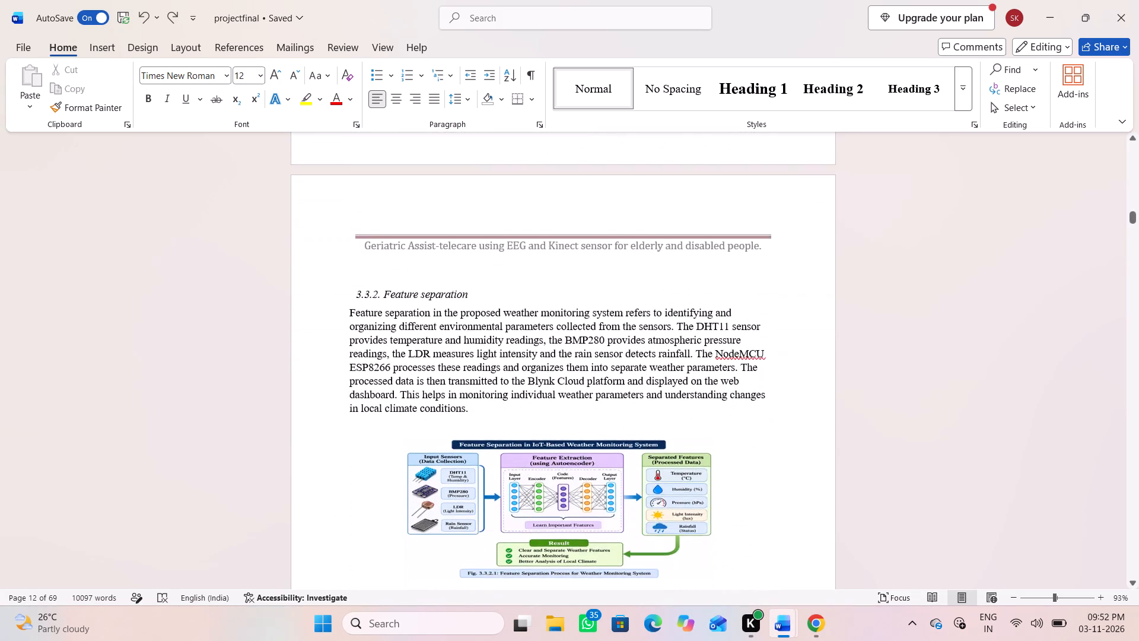
scroll(546, 341, down, 19)
scroll(546, 341, down, 4)
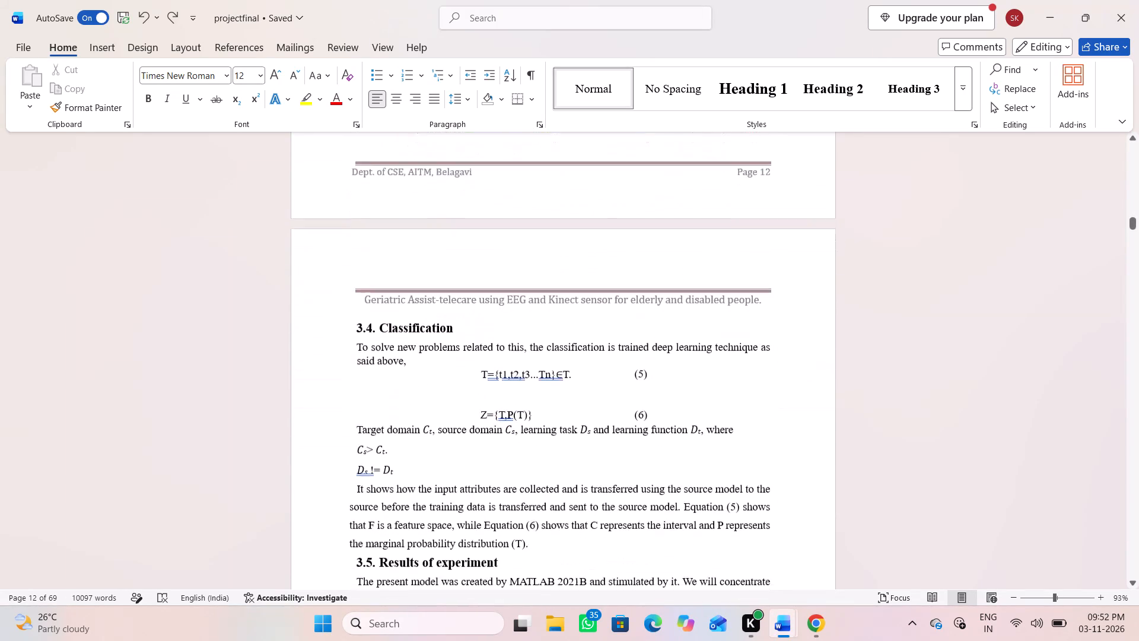
scroll(546, 341, down, 6)
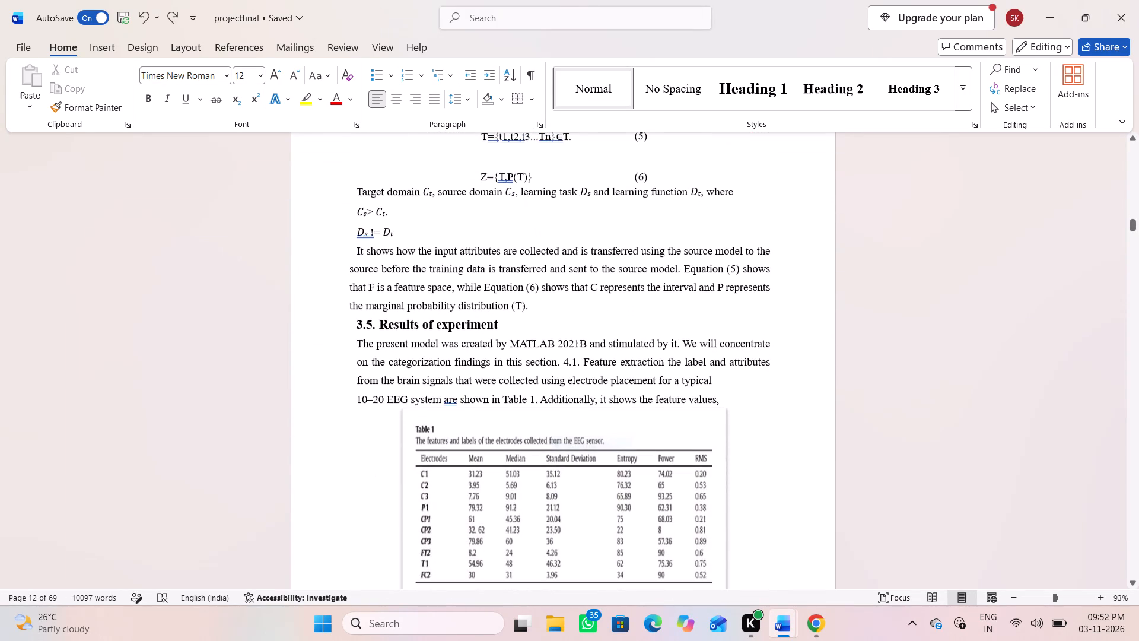
Switch to Report phase 2 and examine its Proposed System and 3.4 Advantages of Proposed System sections.
key(alt+Tab)
scroll(532, 346, up, 1)
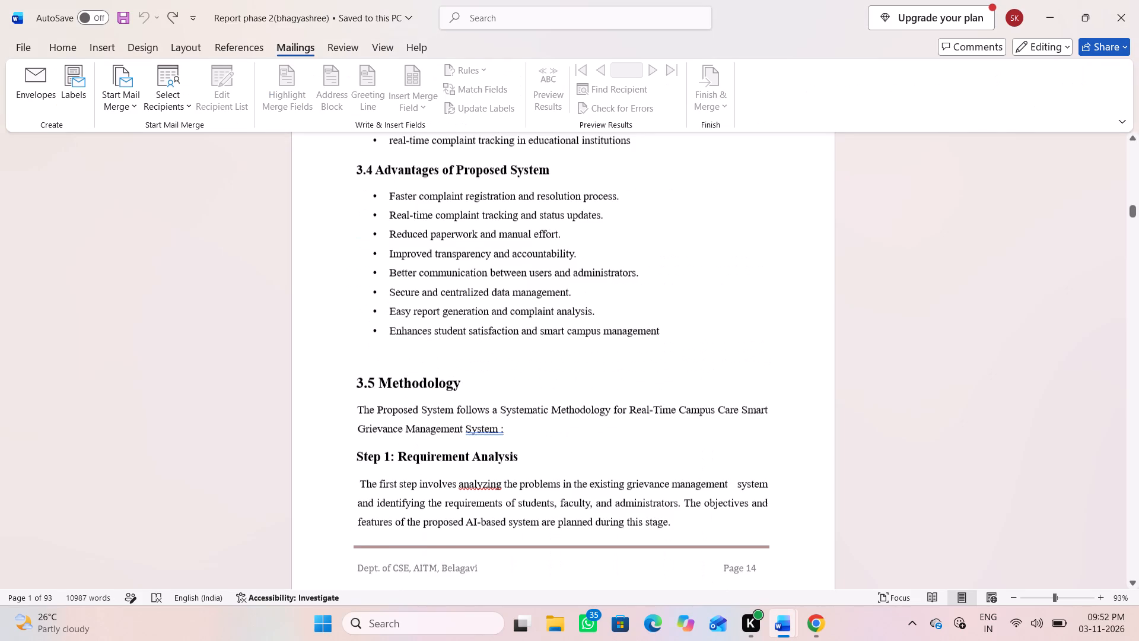
scroll(532, 346, up, 11)
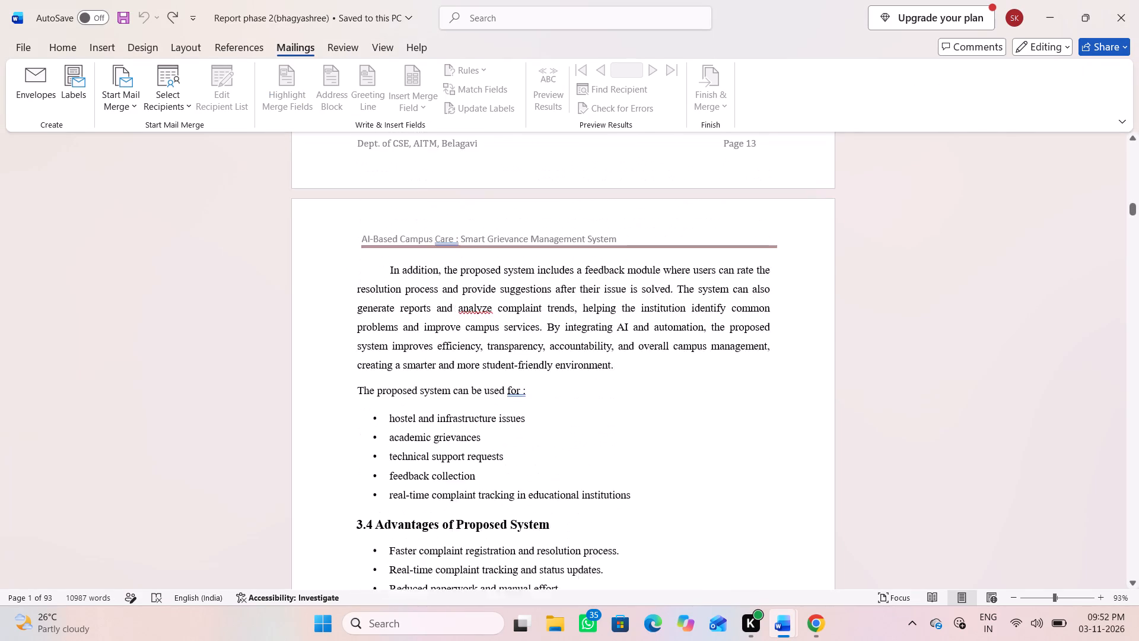
scroll(532, 346, up, 9)
scroll(532, 346, down, 13)
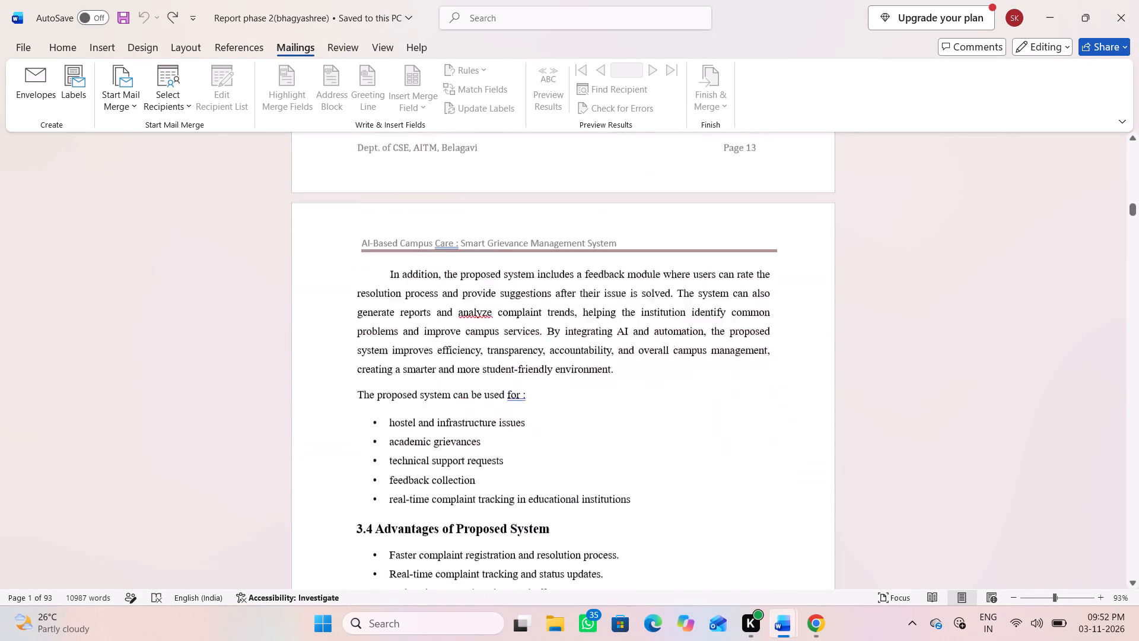
Switch back to projectfinal and recheck section 3.3.2 Feature separation through 3.4 Classification.
key(alt+Tab)
scroll(578, 323, up, 10)
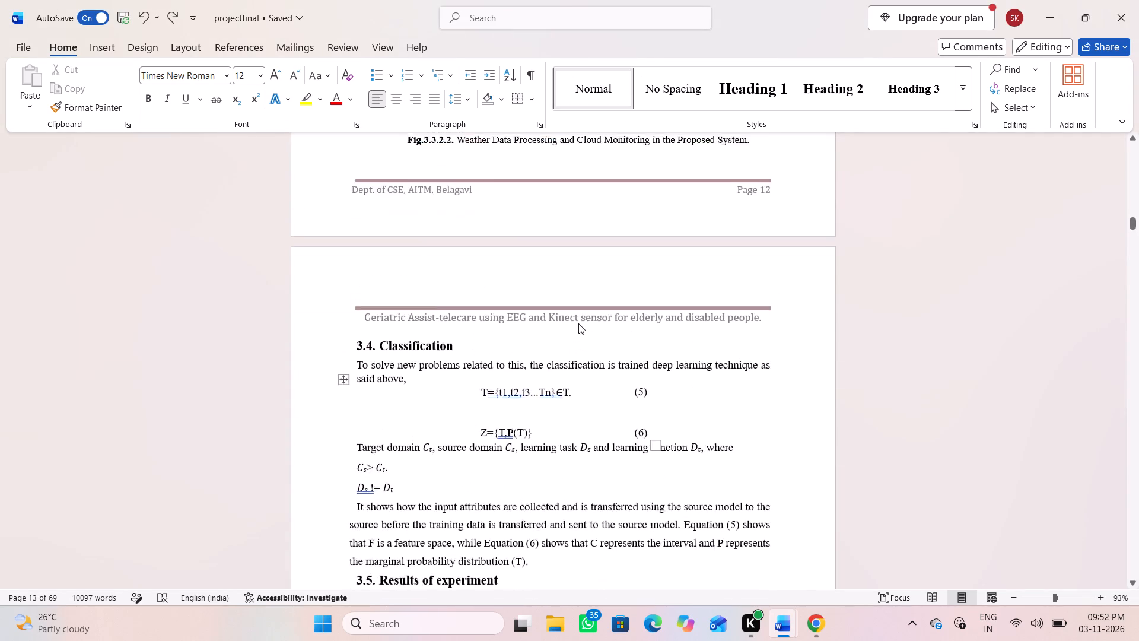
scroll(578, 323, up, 18)
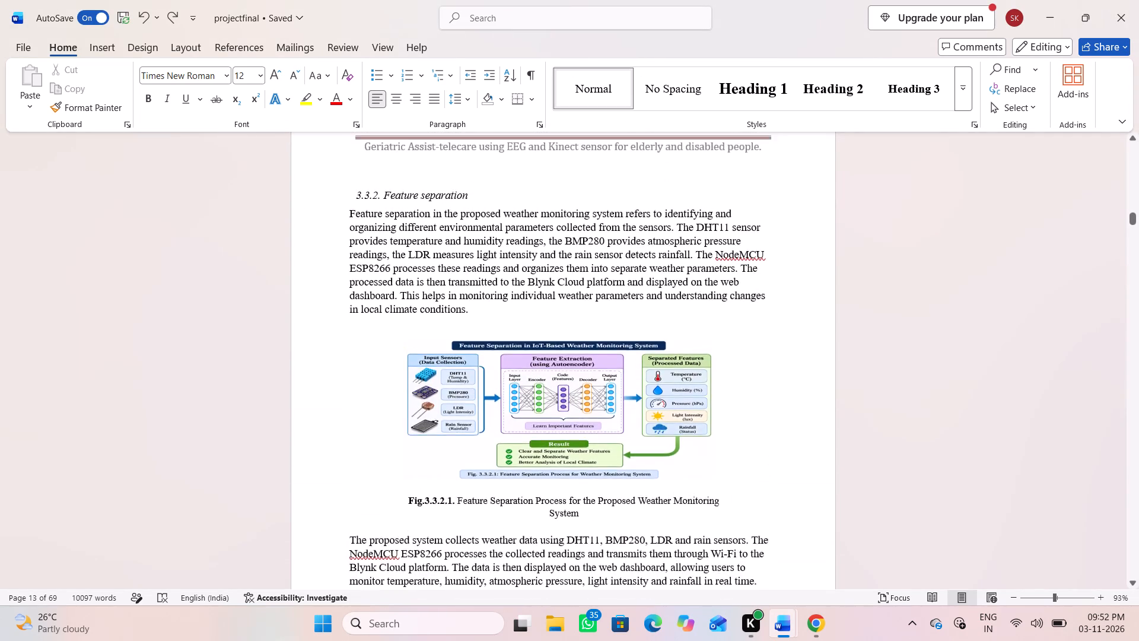
scroll(578, 323, up, 1)
scroll(578, 323, down, 15)
scroll(578, 325, down, 7)
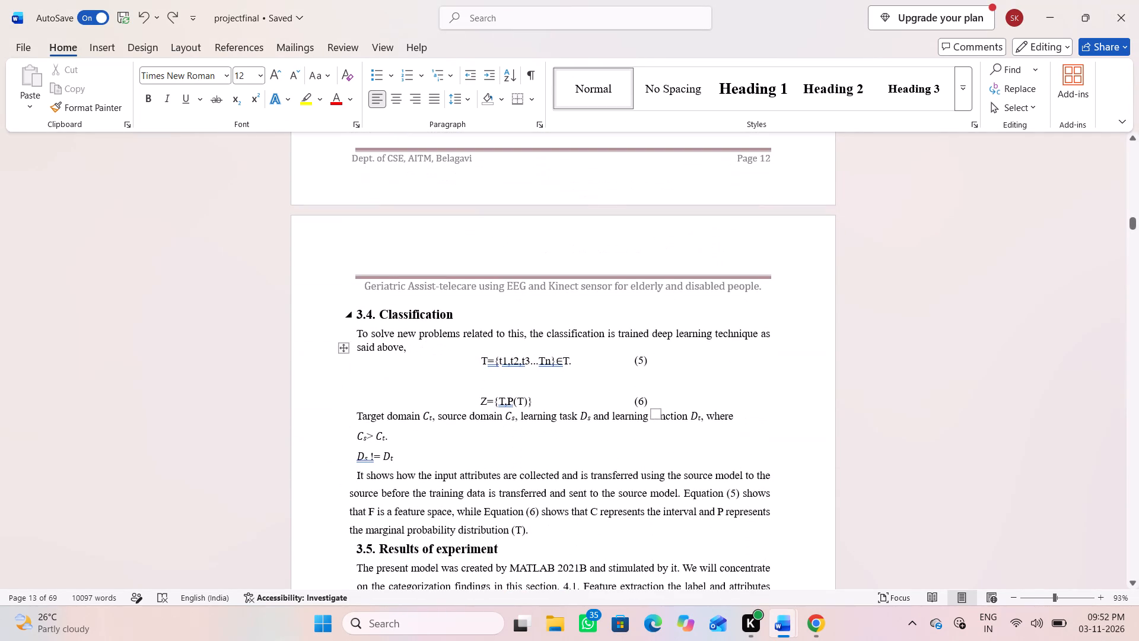
scroll(578, 325, down, 2)
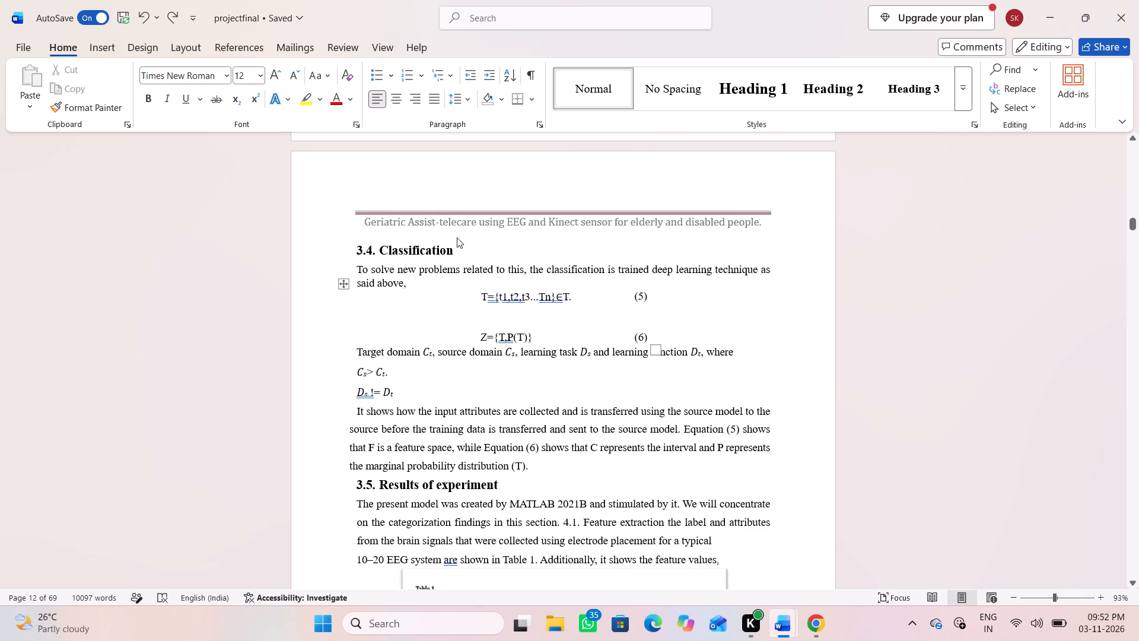
drag(359, 250, 365, 256)
drag(365, 256, 545, 460)
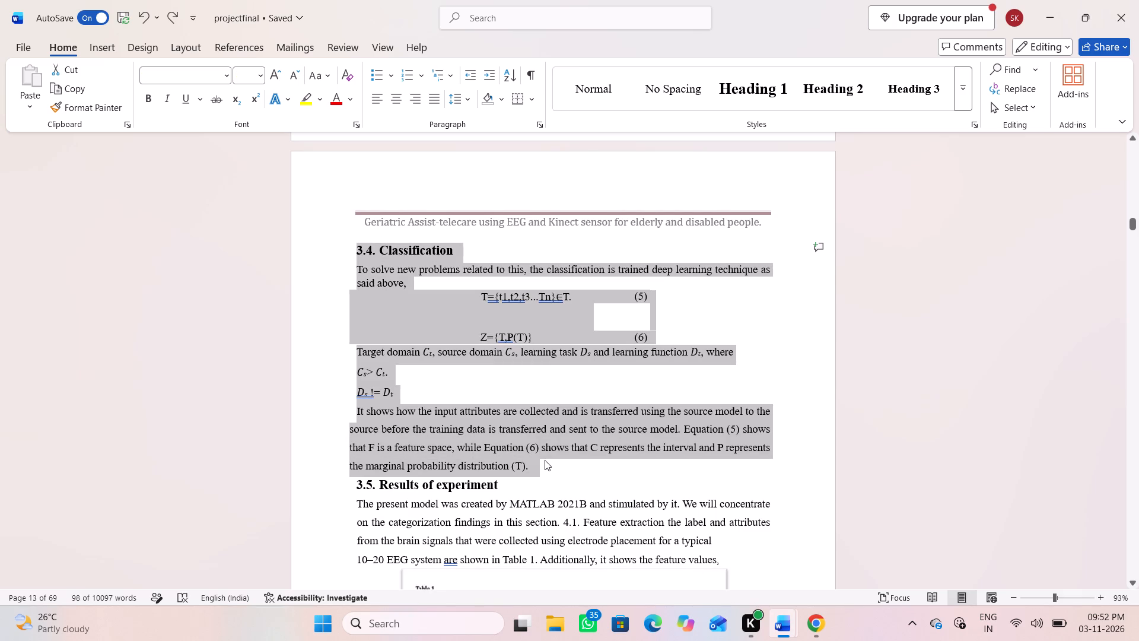
key(ctrl+c)
key(super+Tab)
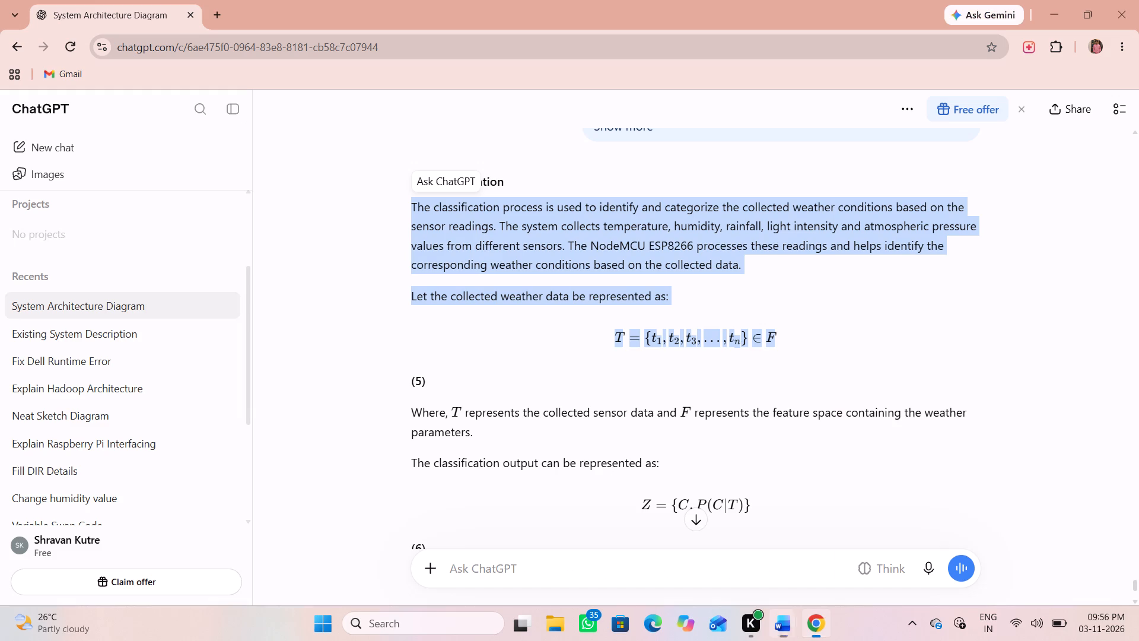
key(alt+Tab)
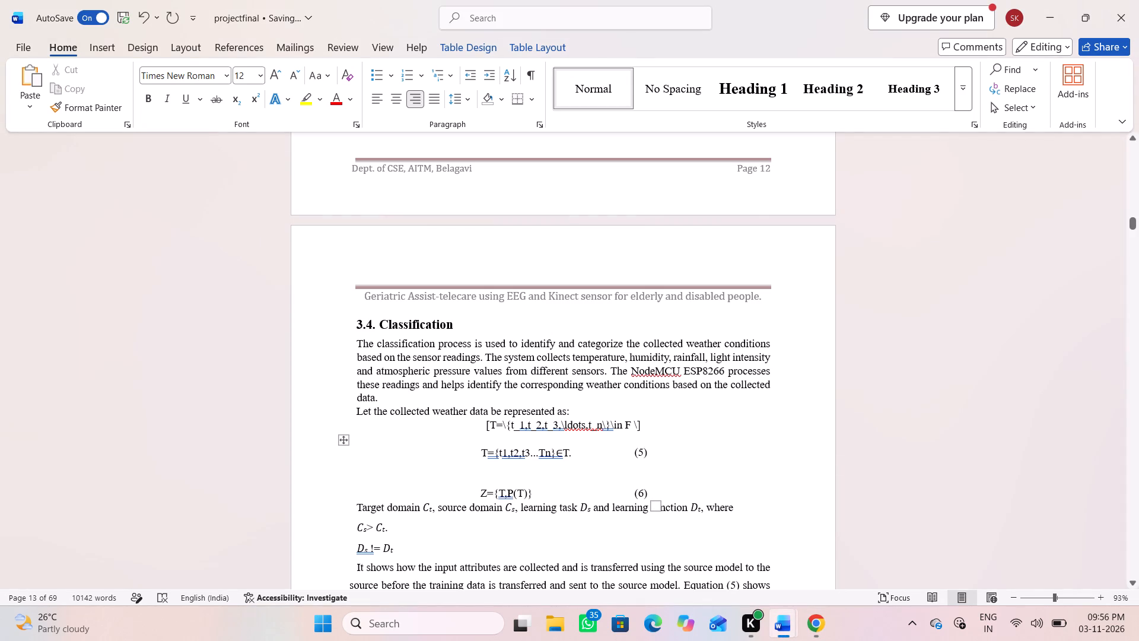
click(561, 453)
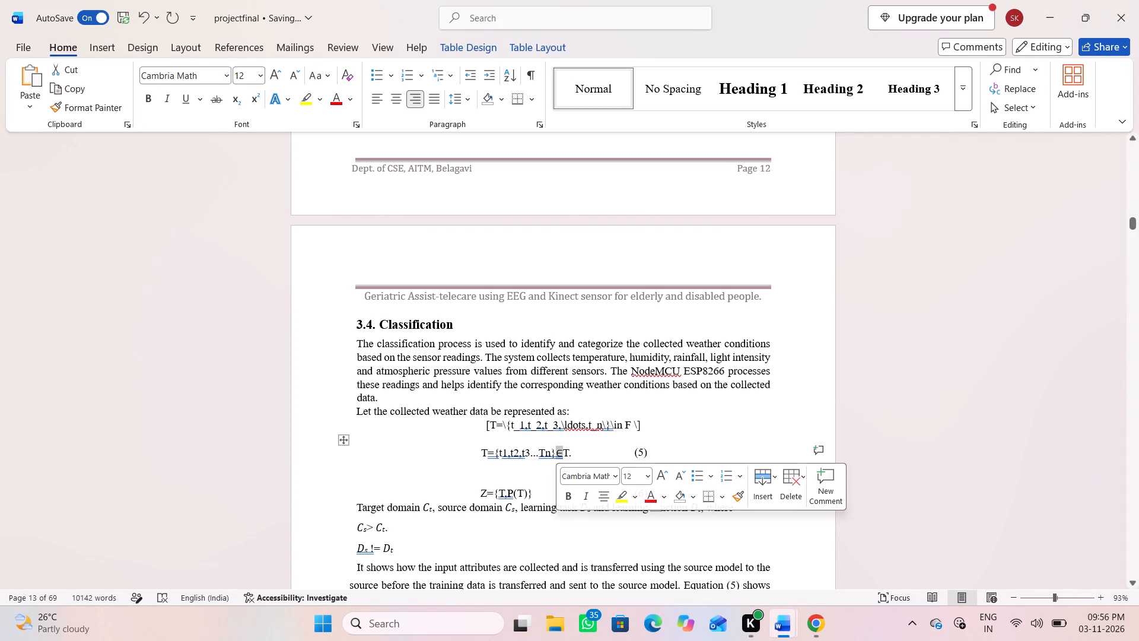
key(ctrl+c)
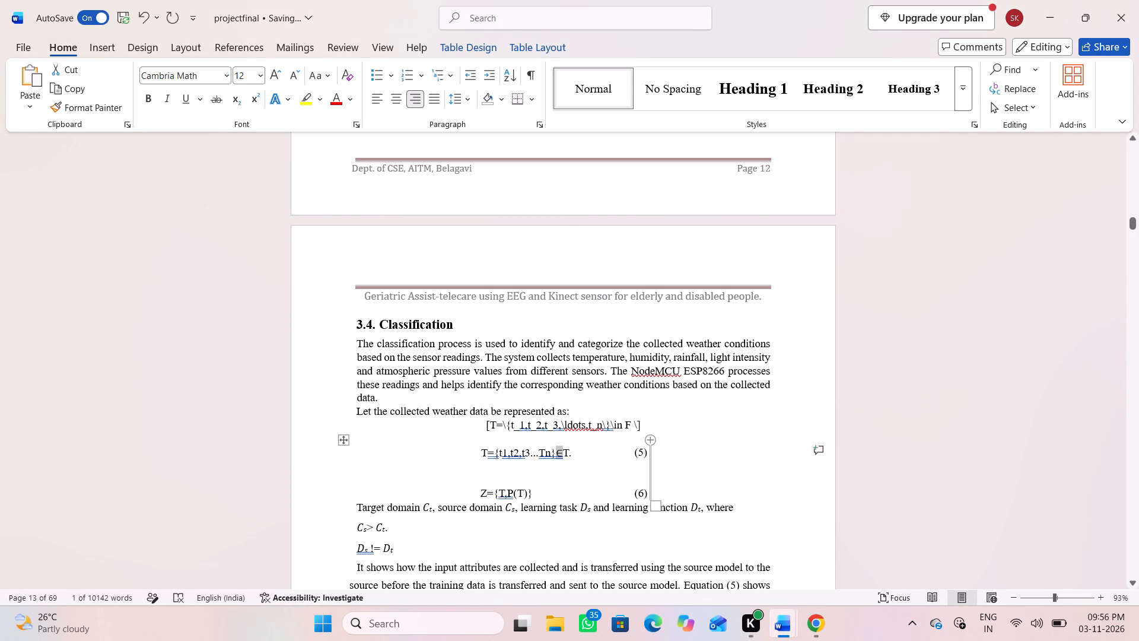
click(622, 427)
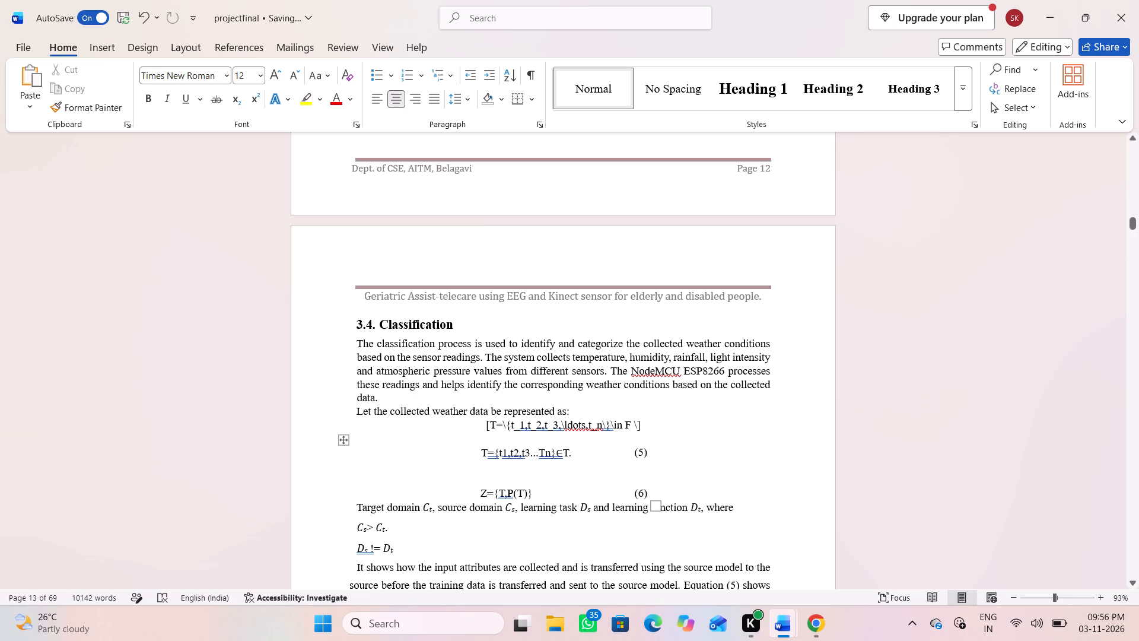
key(BackSpace)
key(BackSpace)
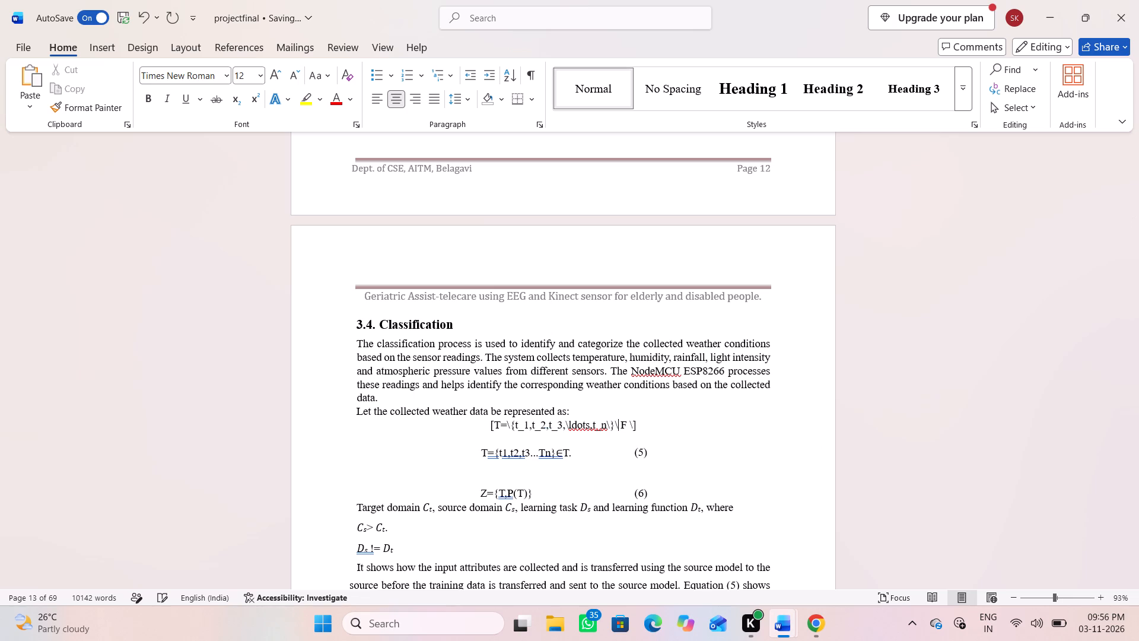
key(ctrl+v)
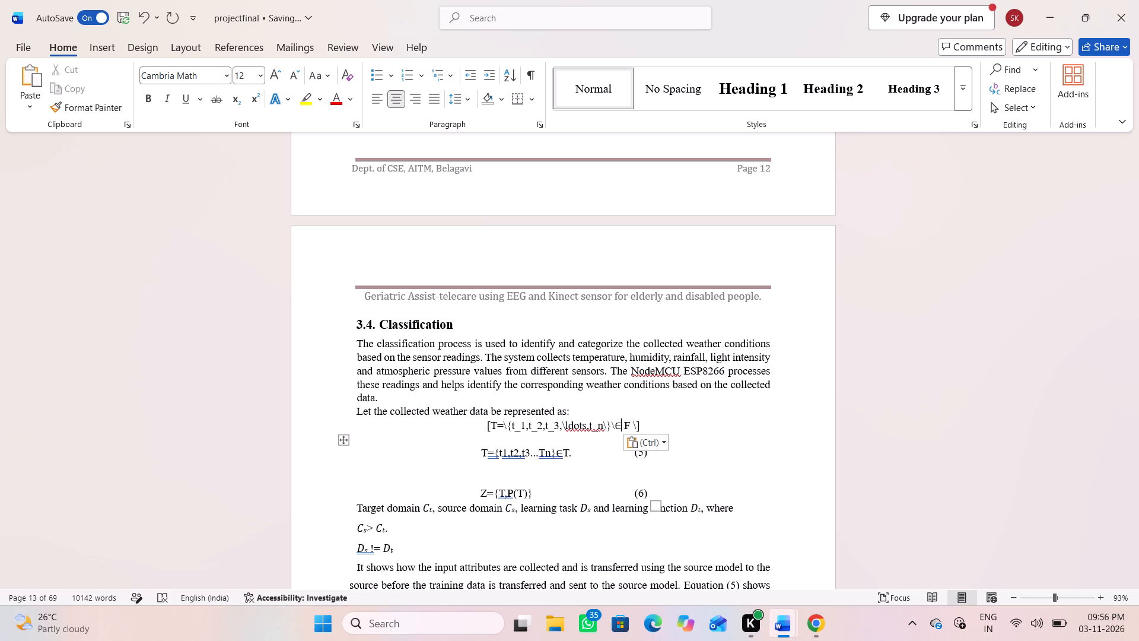
Copy the tₙ term from ChatGPT's T equation and paste it in place of t_n in projectfinal's pasted equation line.
key(alt+Tab)
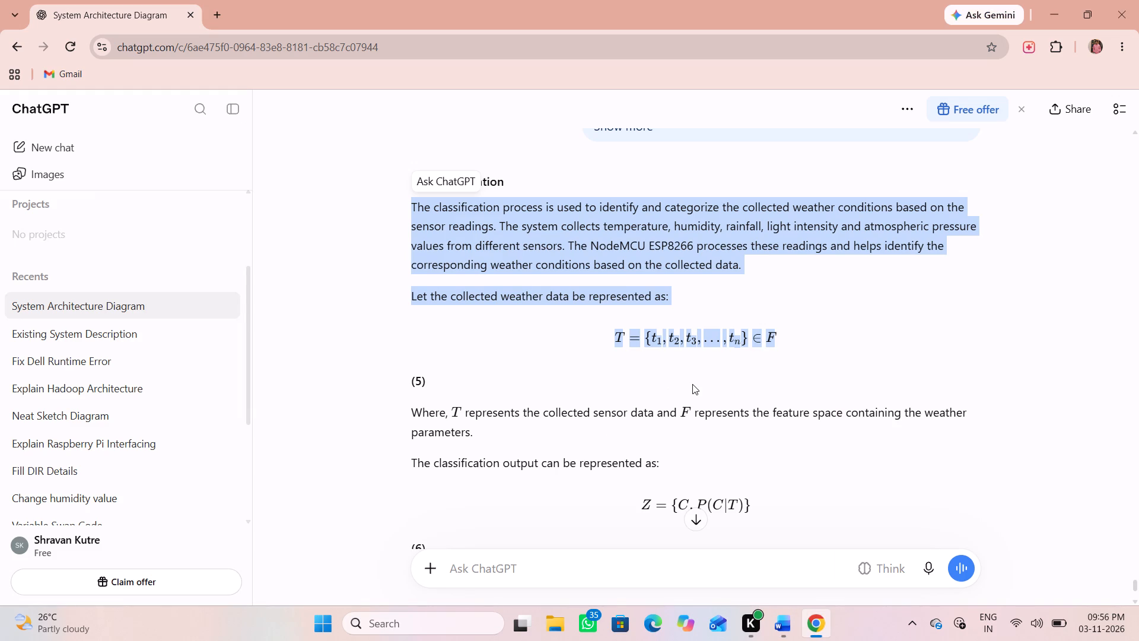
key(alt+Tab)
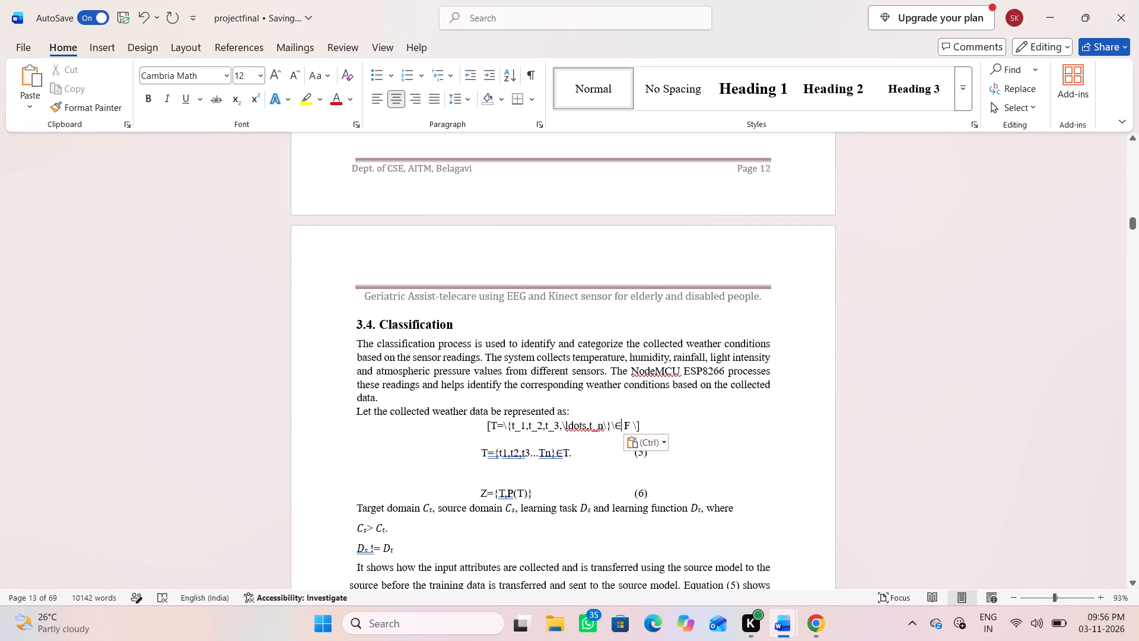
key(alt+Tab)
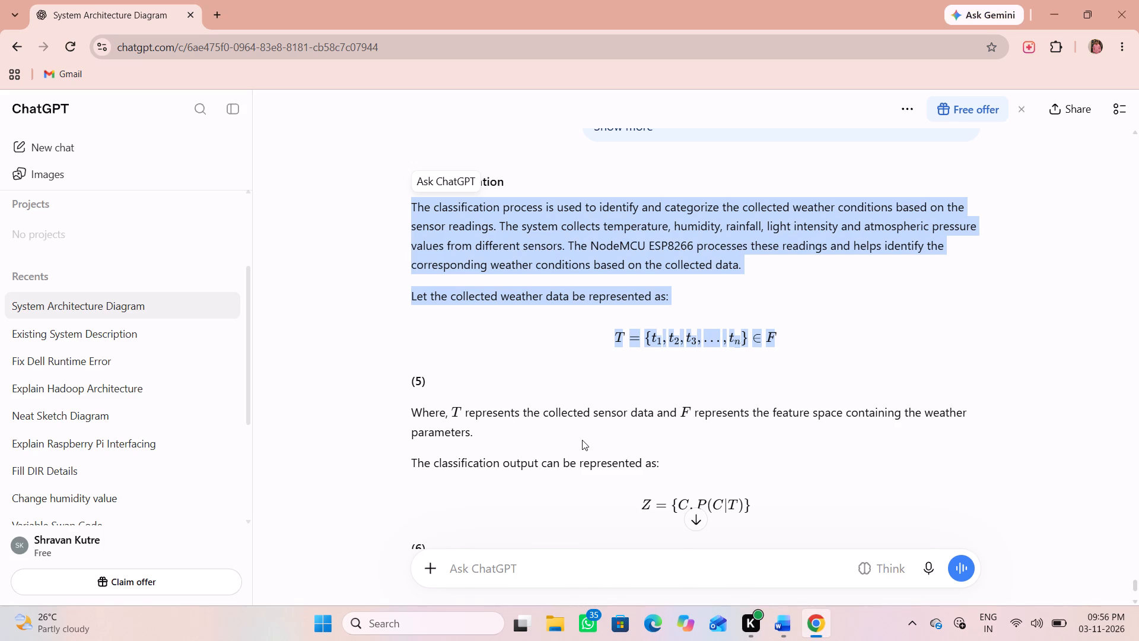
key(alt+Tab)
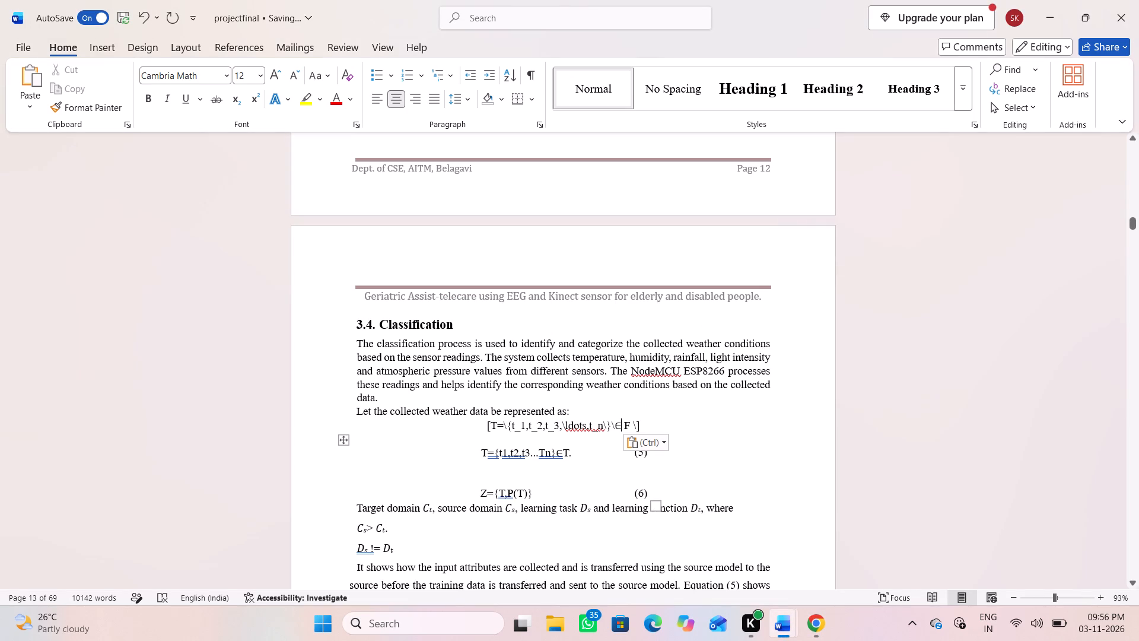
key(alt+Tab)
click(734, 348)
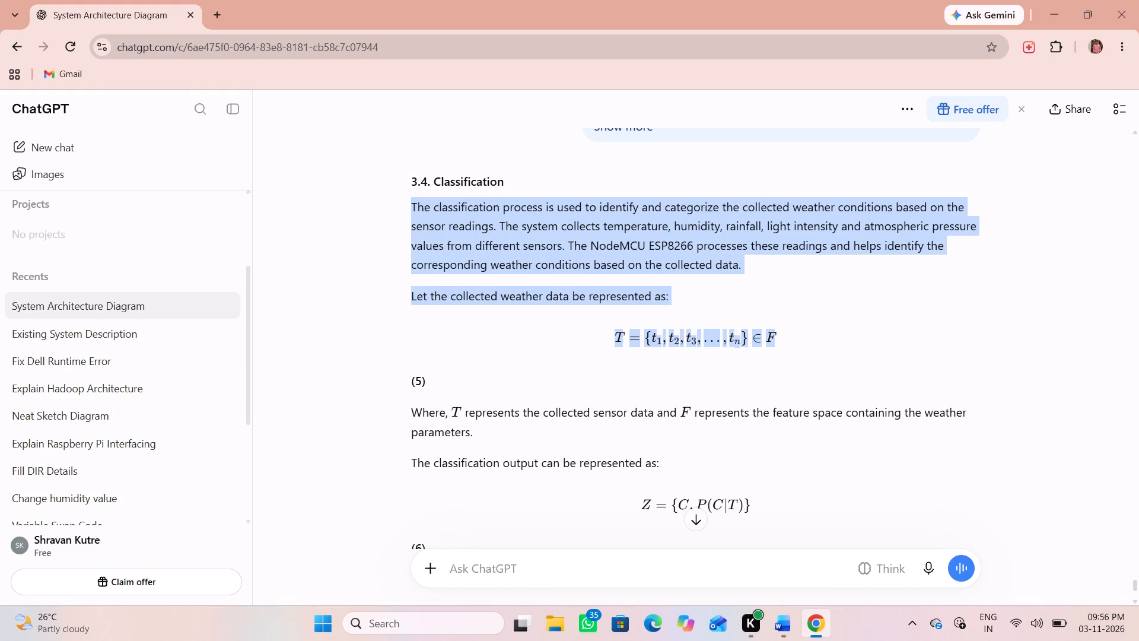
drag(728, 337, 737, 342)
key(ctrl+c)
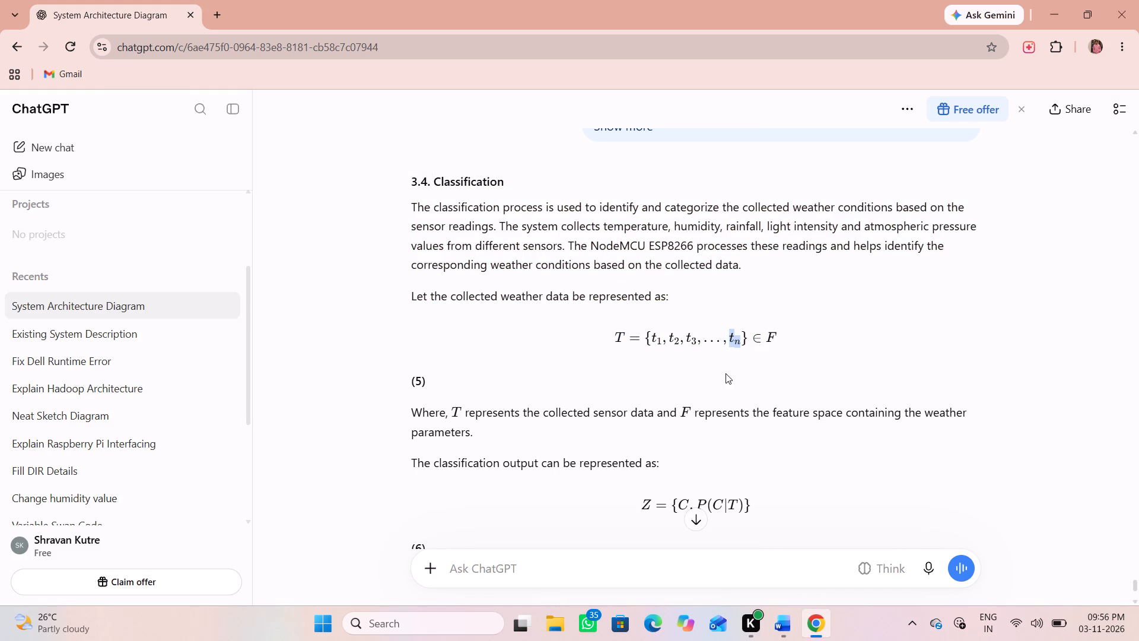
key(alt+Tab)
click(602, 427)
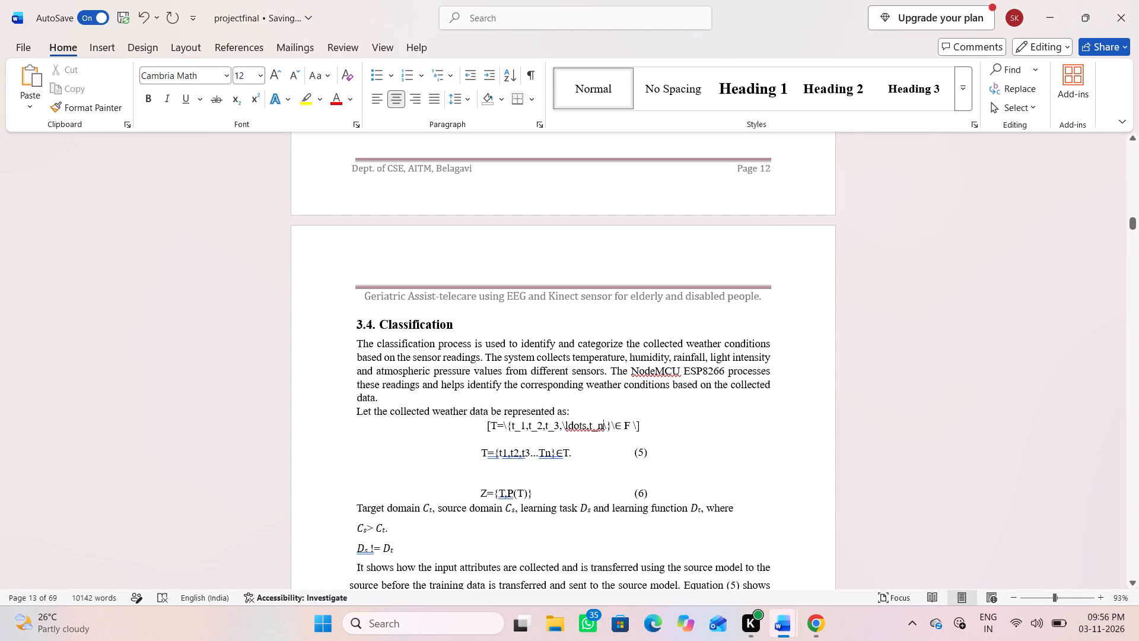
key(BackSpace)
key(BackSpace)
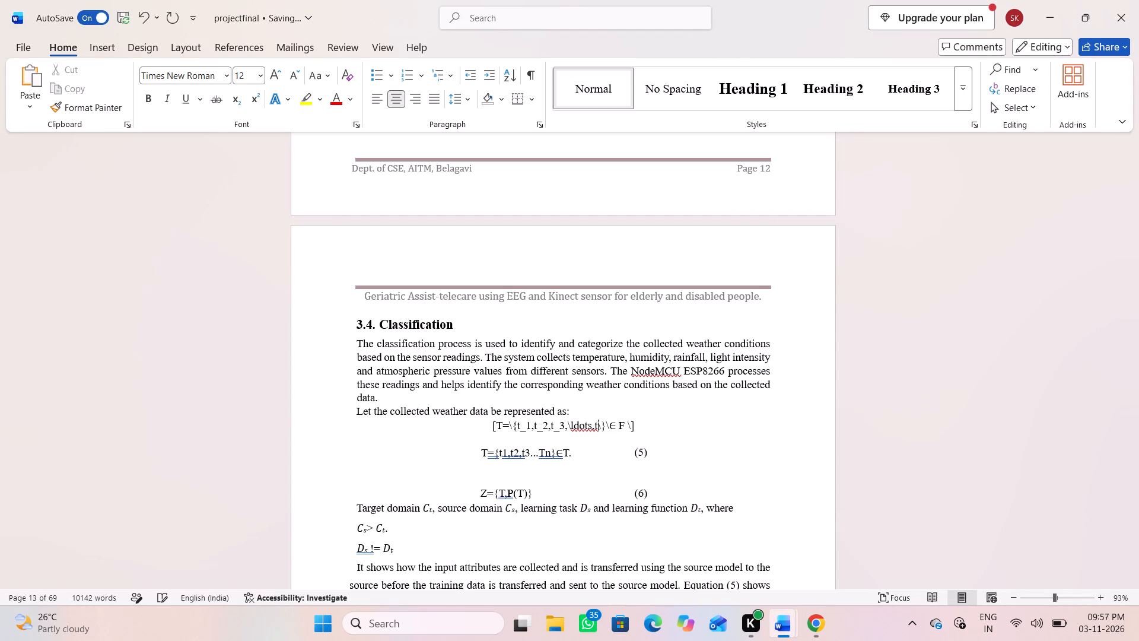
key(BackSpace)
key(ctrl+v)
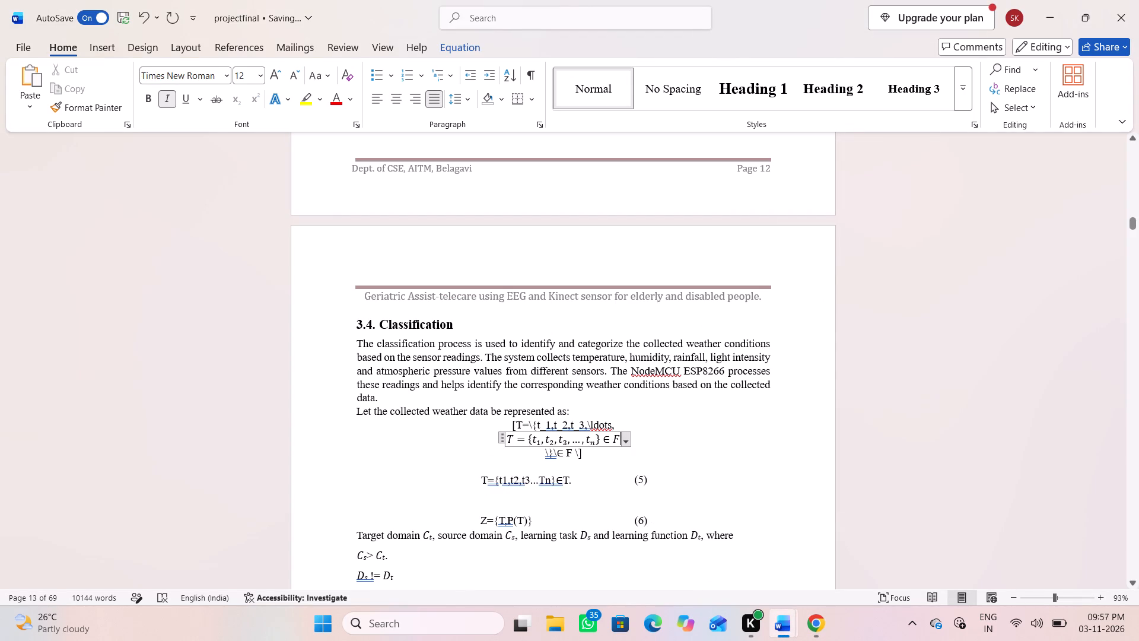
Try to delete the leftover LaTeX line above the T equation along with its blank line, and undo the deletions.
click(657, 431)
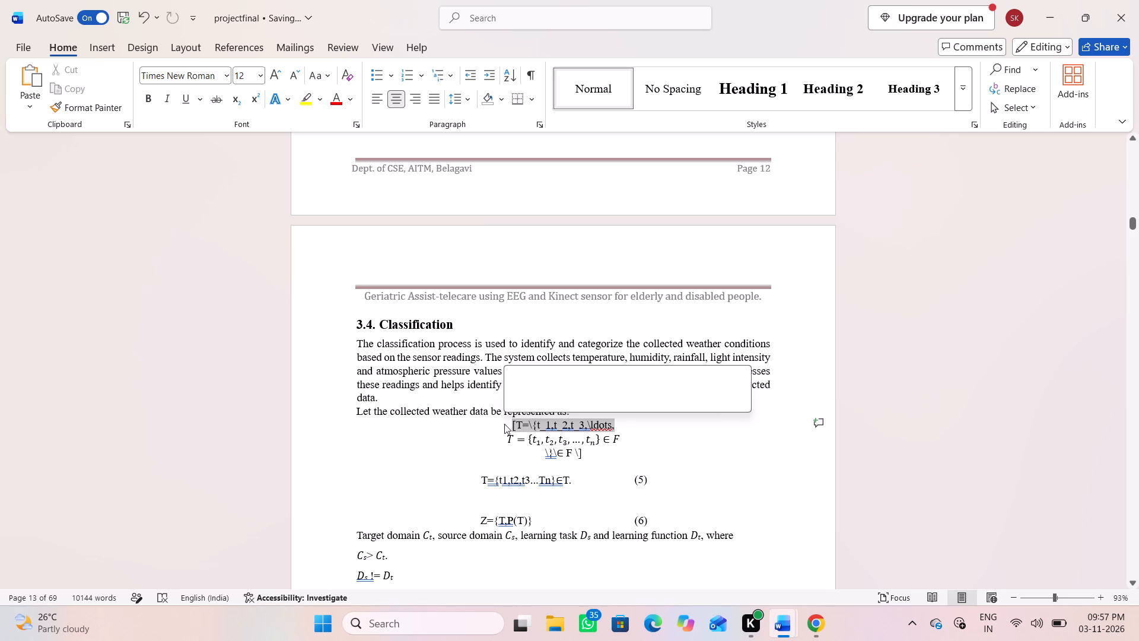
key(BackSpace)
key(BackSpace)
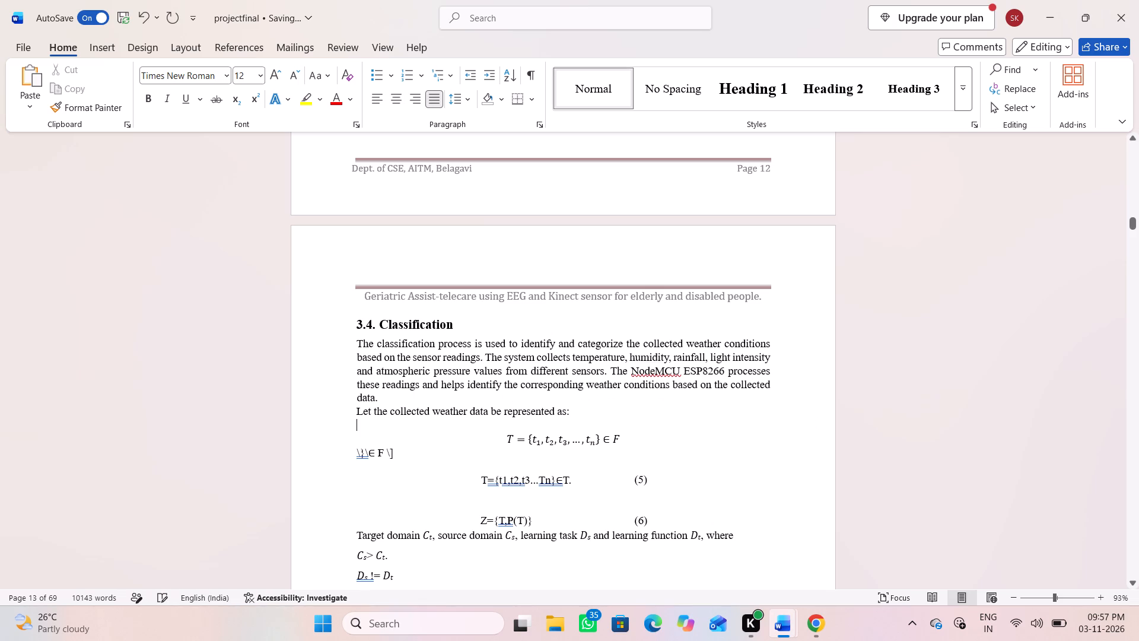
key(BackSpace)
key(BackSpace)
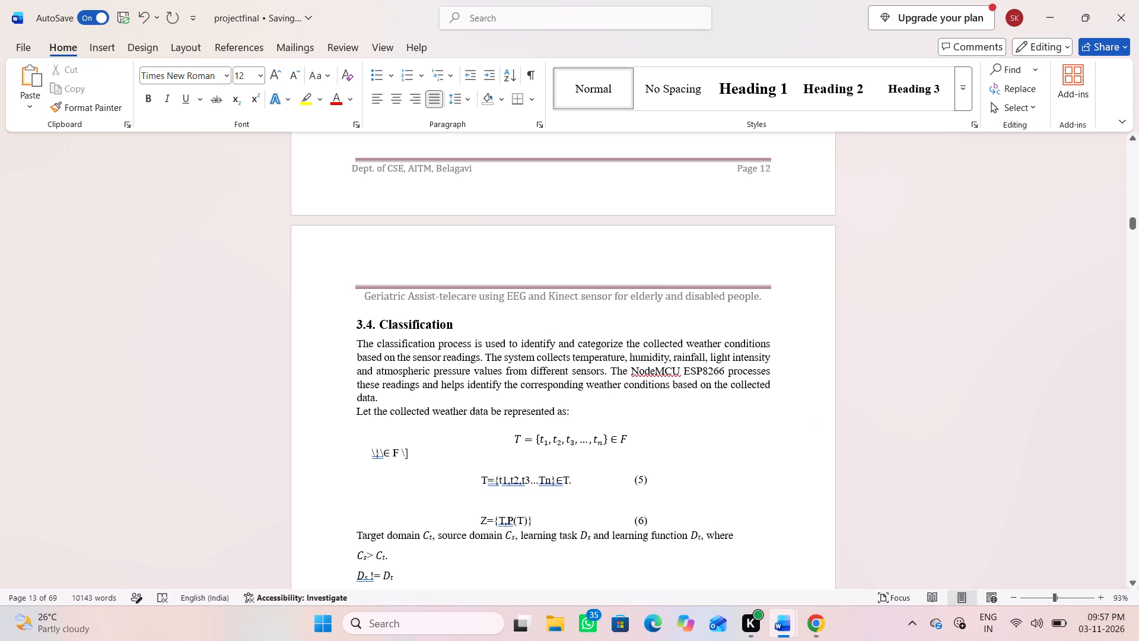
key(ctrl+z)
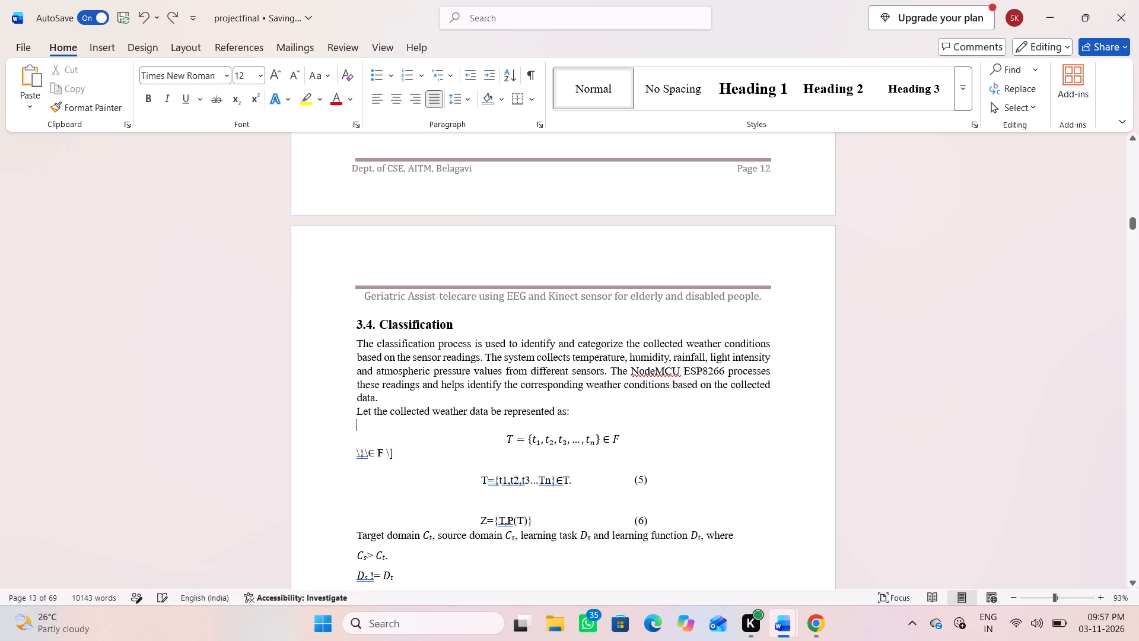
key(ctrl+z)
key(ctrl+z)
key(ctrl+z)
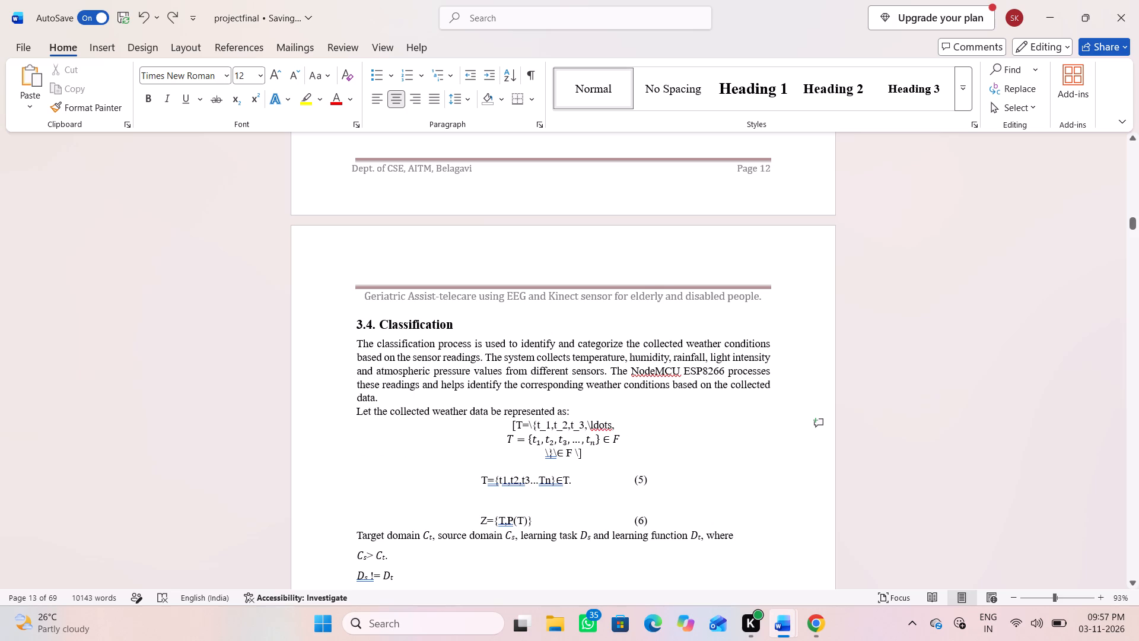
Delete the leftover raw LaTeX text on the lines directly above and below the formatted T equation in 3.4 Classification.
drag(627, 429, 597, 426)
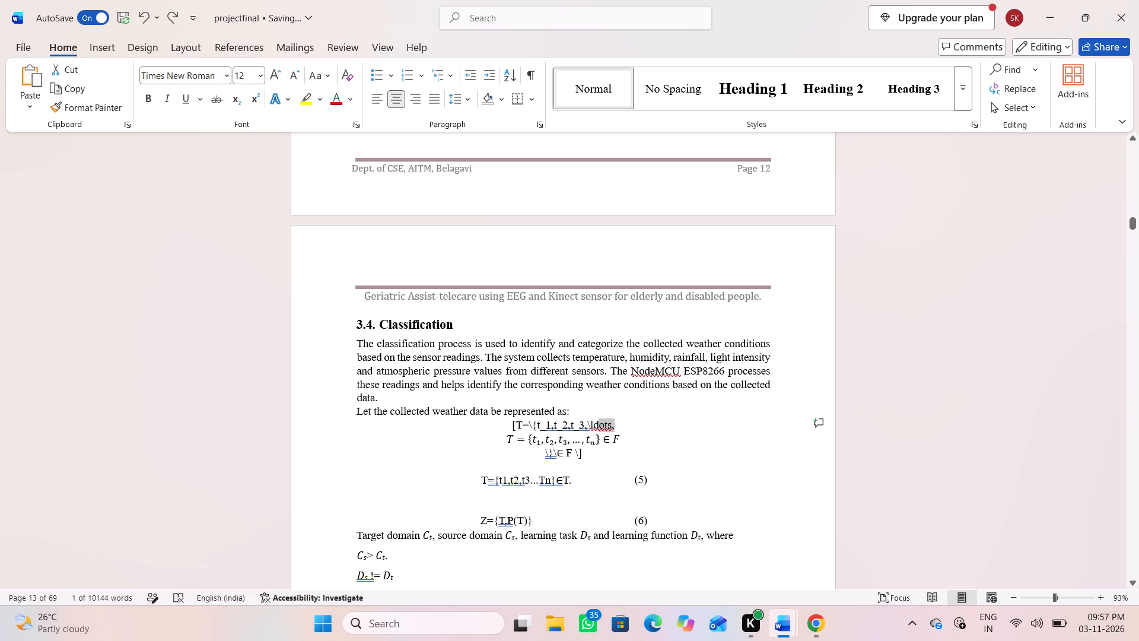
drag(597, 426, 510, 422)
key(BackSpace)
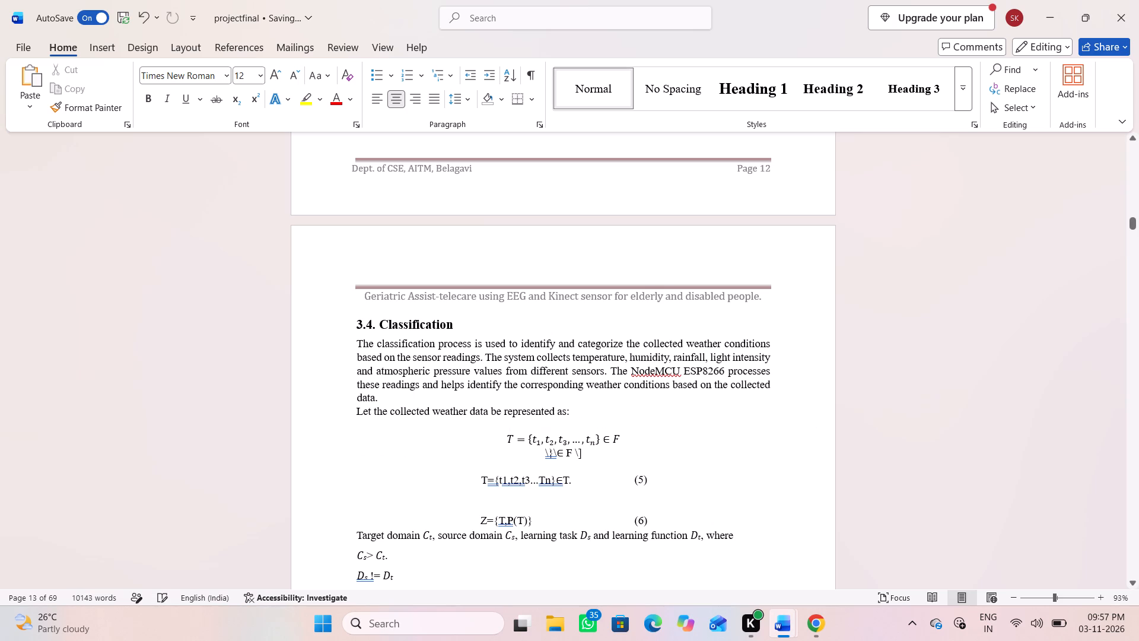
drag(592, 455, 550, 453)
key(BackSpace)
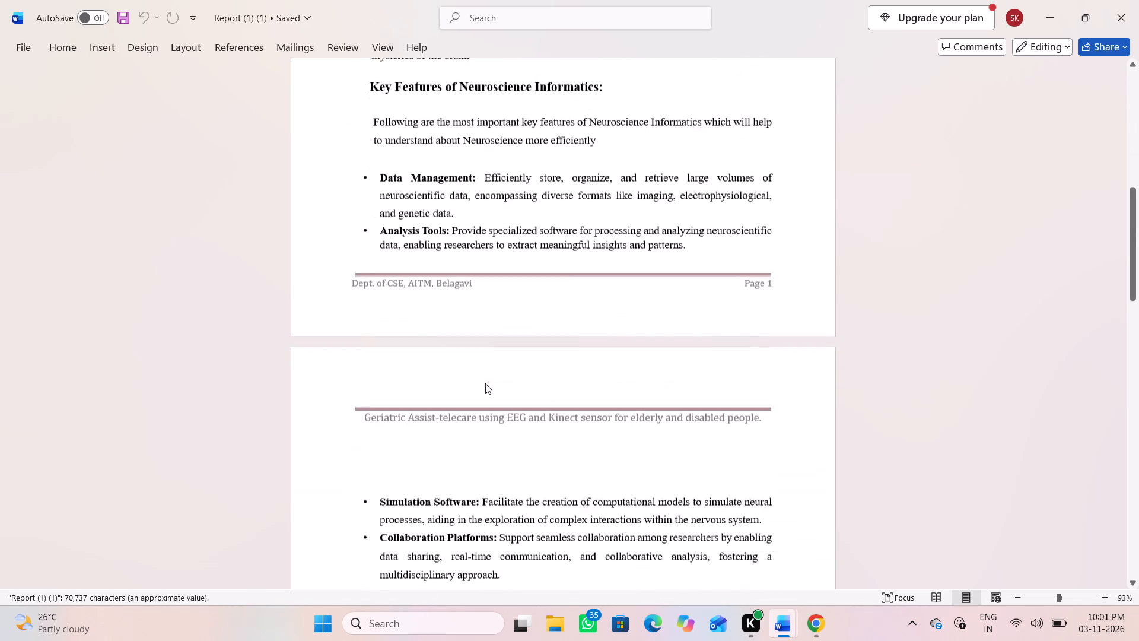
scroll(485, 383, down, 18)
scroll(485, 383, down, 8)
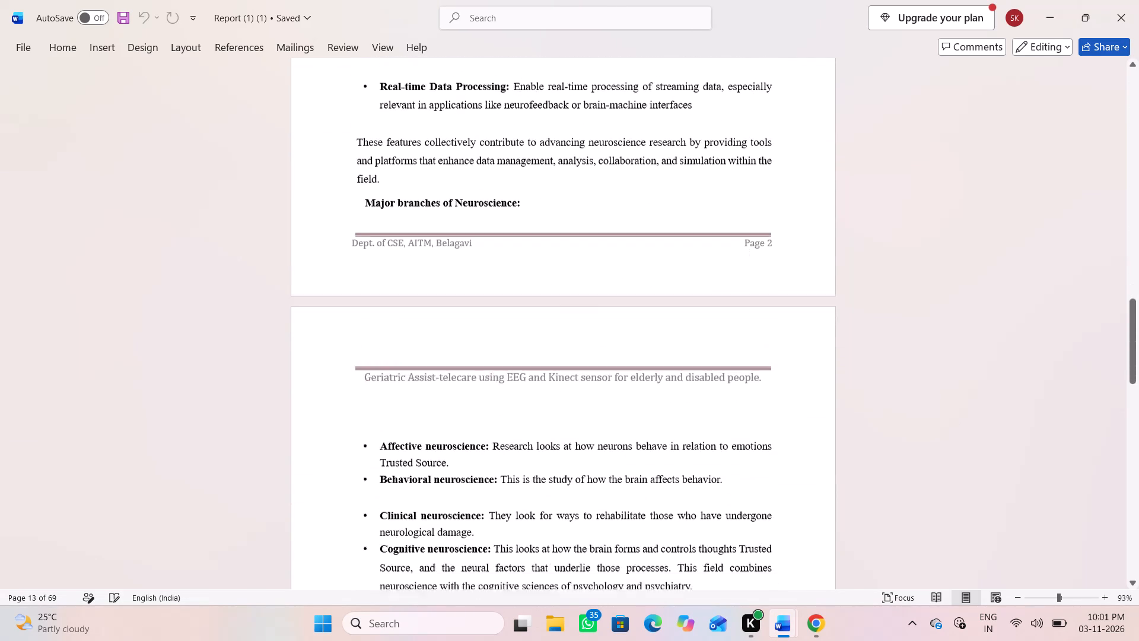
scroll(485, 383, down, 20)
scroll(485, 383, down, 16)
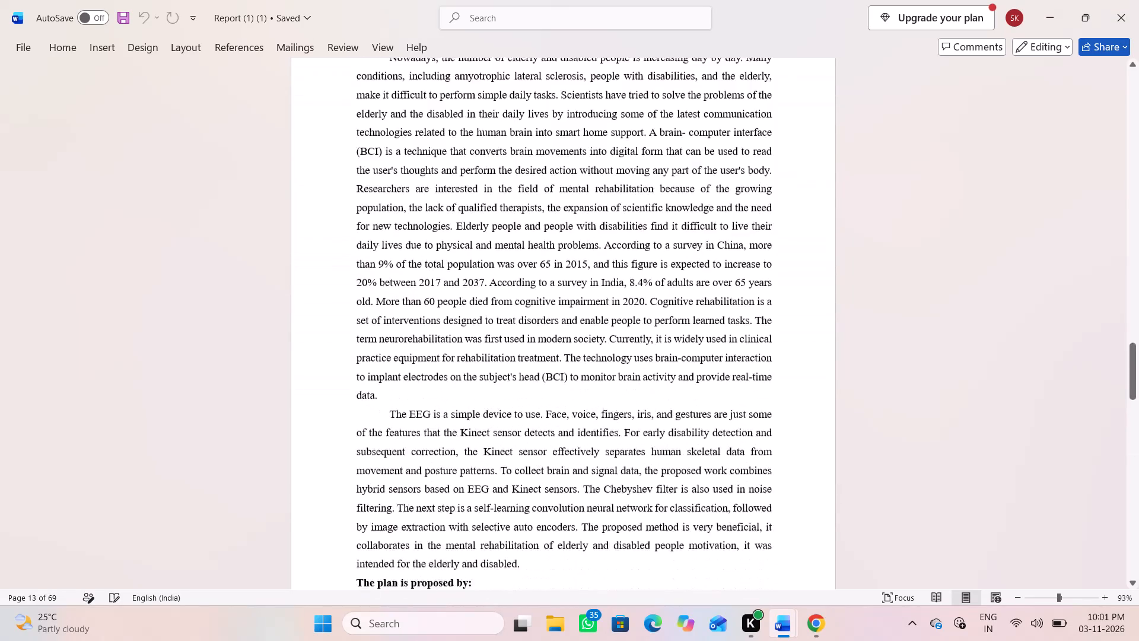
scroll(485, 383, down, 18)
scroll(485, 383, down, 13)
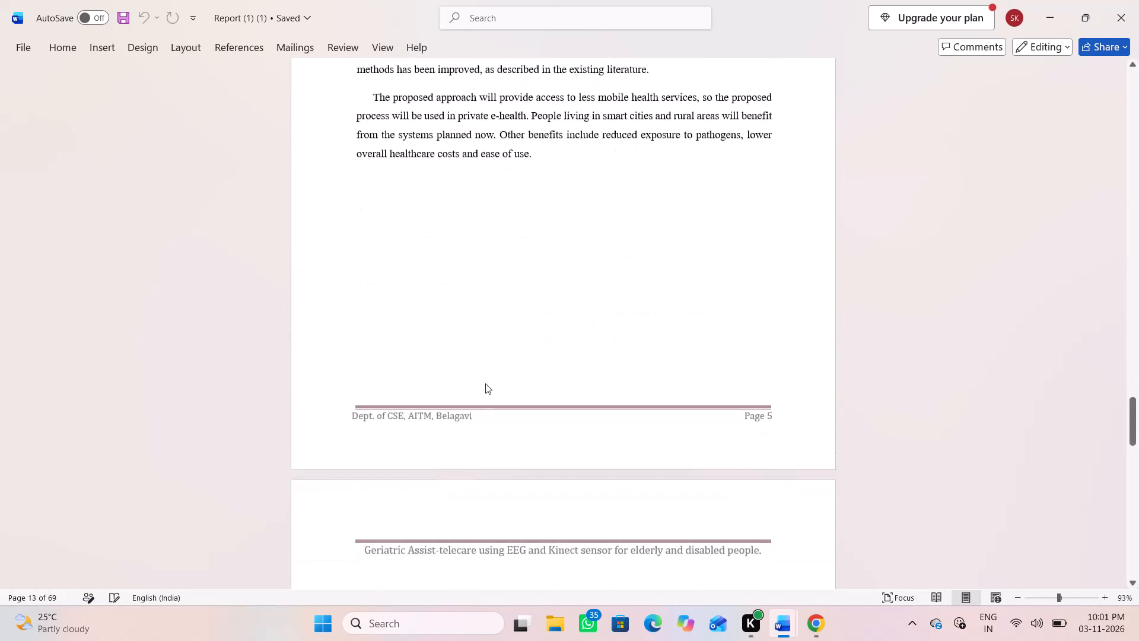
scroll(485, 383, down, 20)
scroll(485, 383, down, 16)
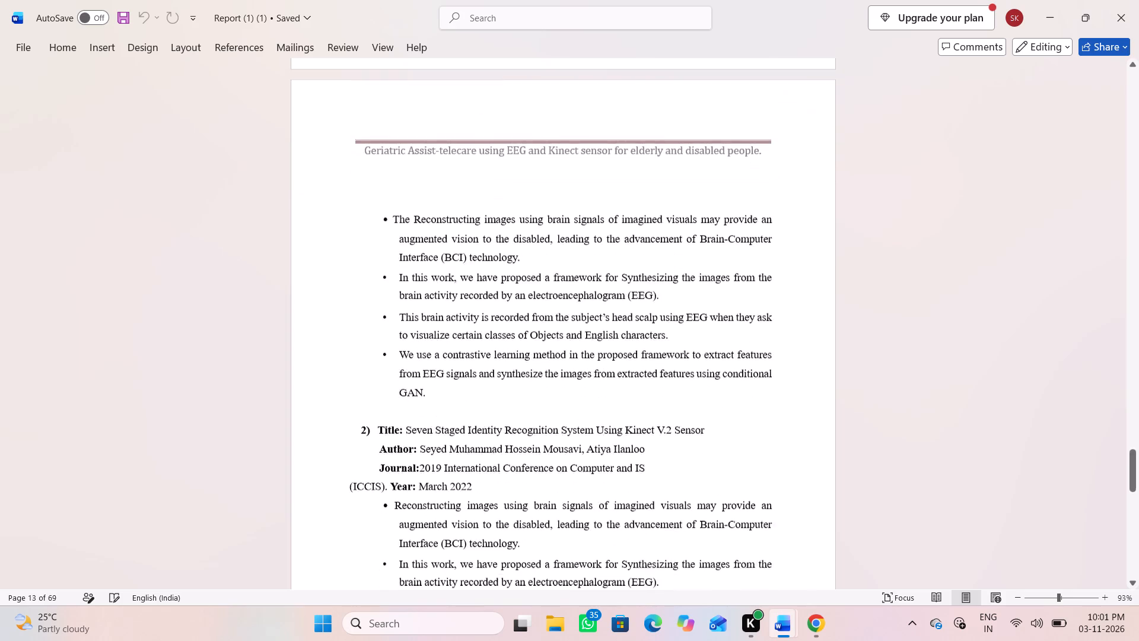
scroll(485, 383, down, 20)
scroll(485, 383, down, 16)
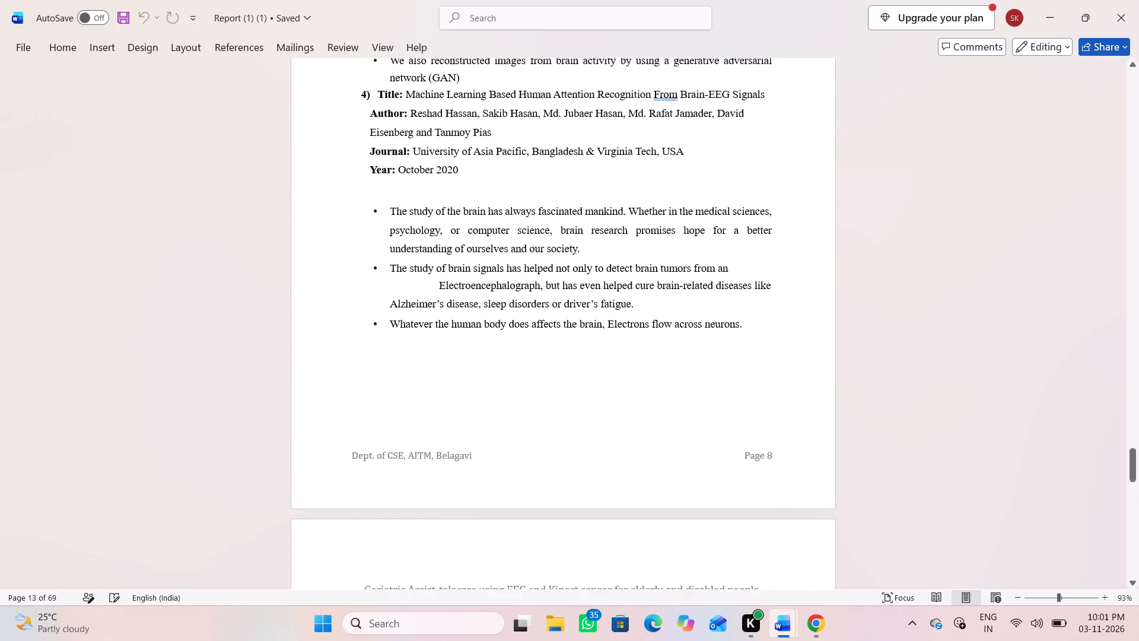
scroll(485, 383, down, 11)
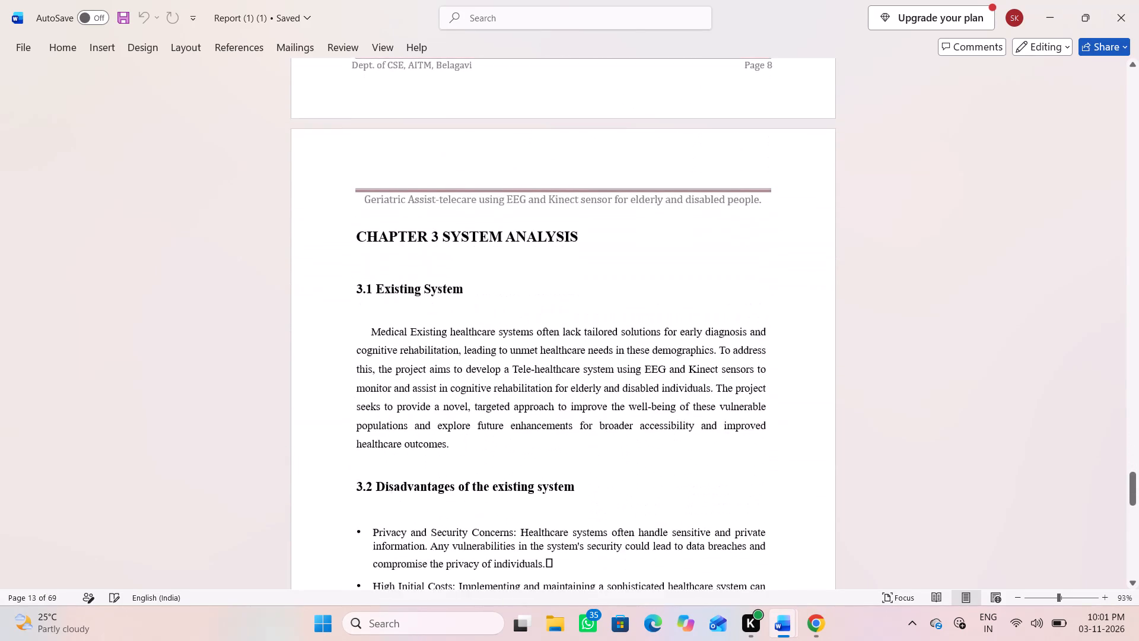
scroll(485, 383, down, 20)
scroll(485, 383, down, 11)
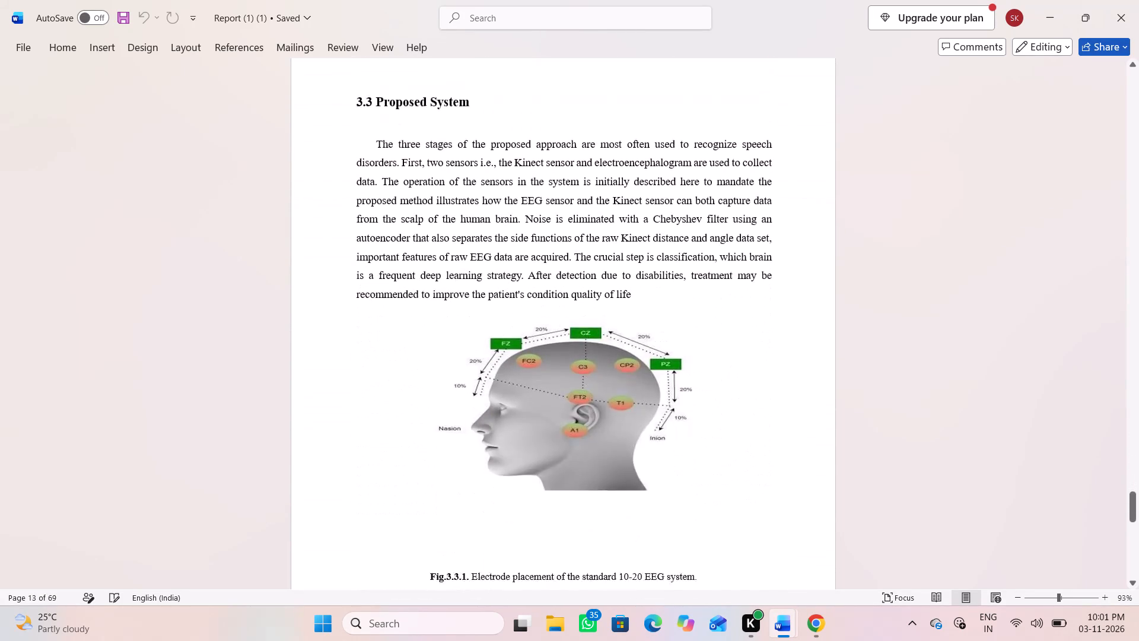
scroll(485, 383, down, 12)
scroll(485, 383, down, 17)
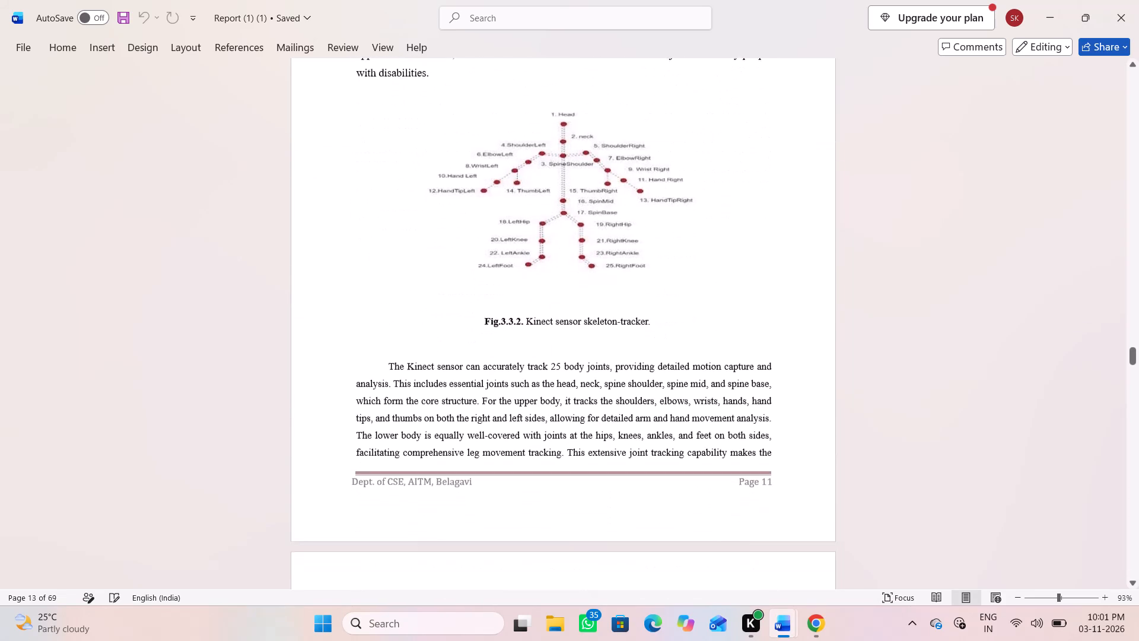
scroll(485, 383, down, 20)
scroll(485, 383, down, 17)
scroll(485, 383, down, 12)
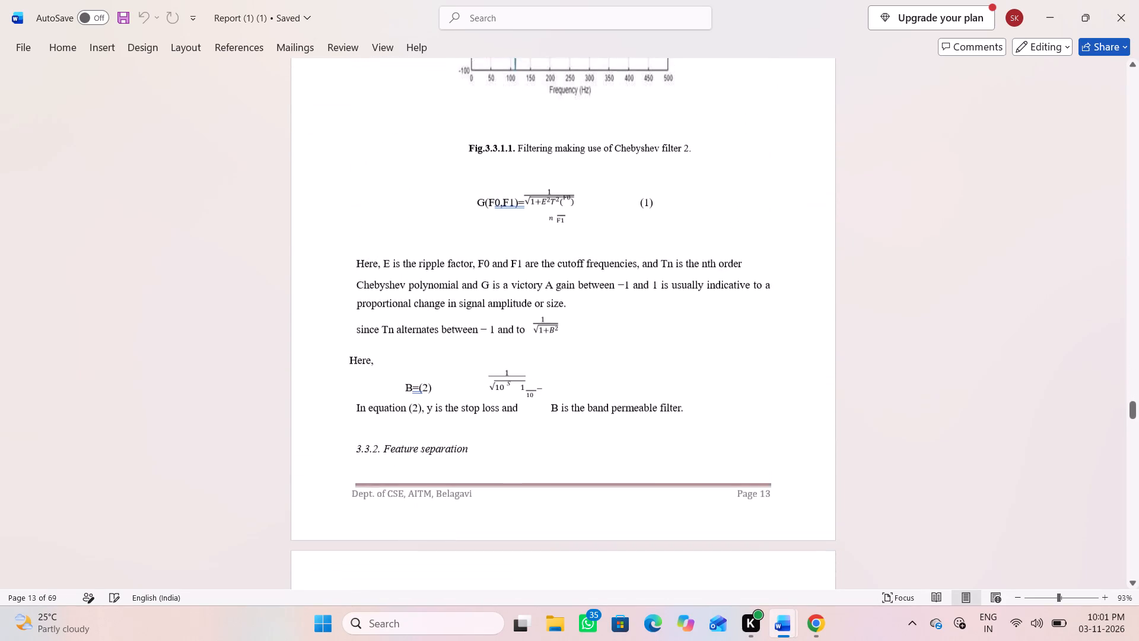
scroll(486, 380, up, 4)
scroll(486, 380, down, 7)
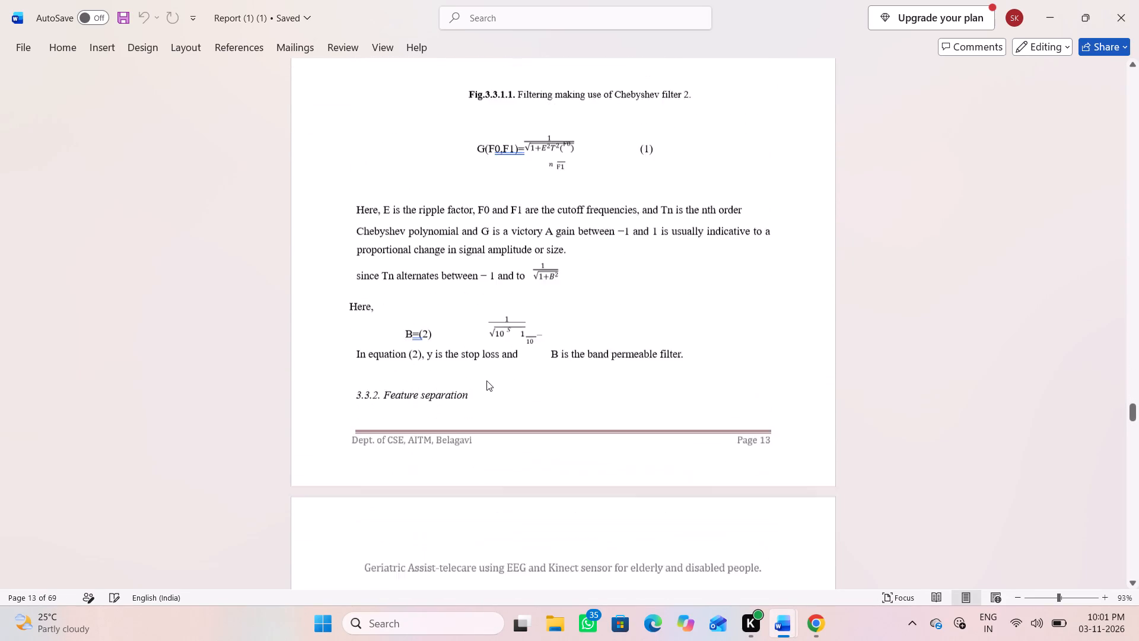
scroll(486, 380, down, 12)
scroll(486, 380, down, 18)
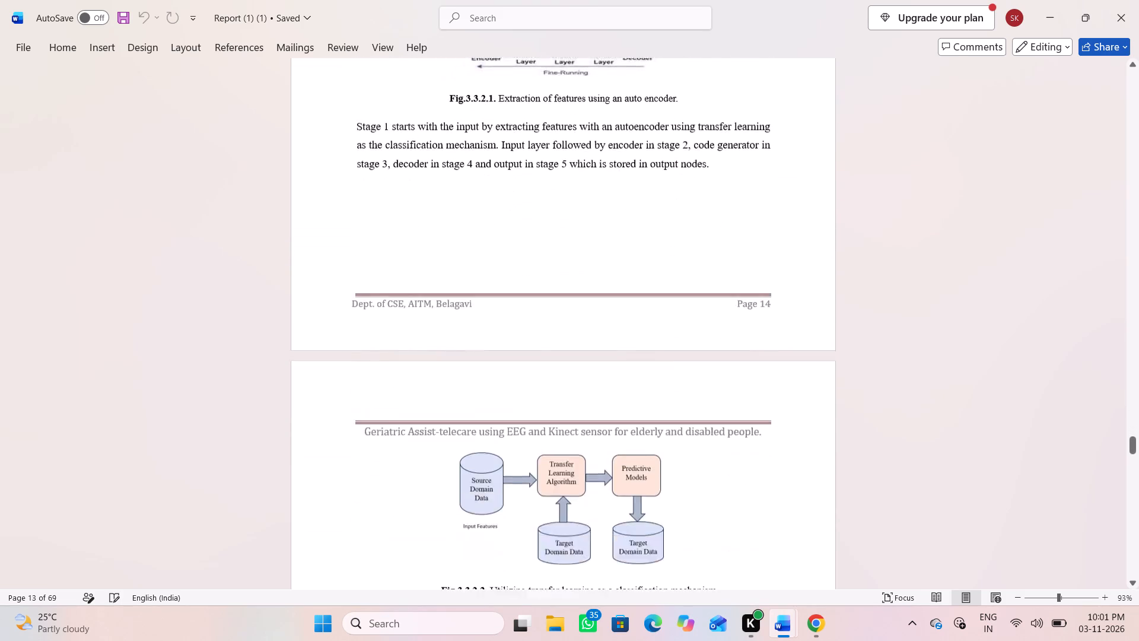
scroll(486, 380, down, 9)
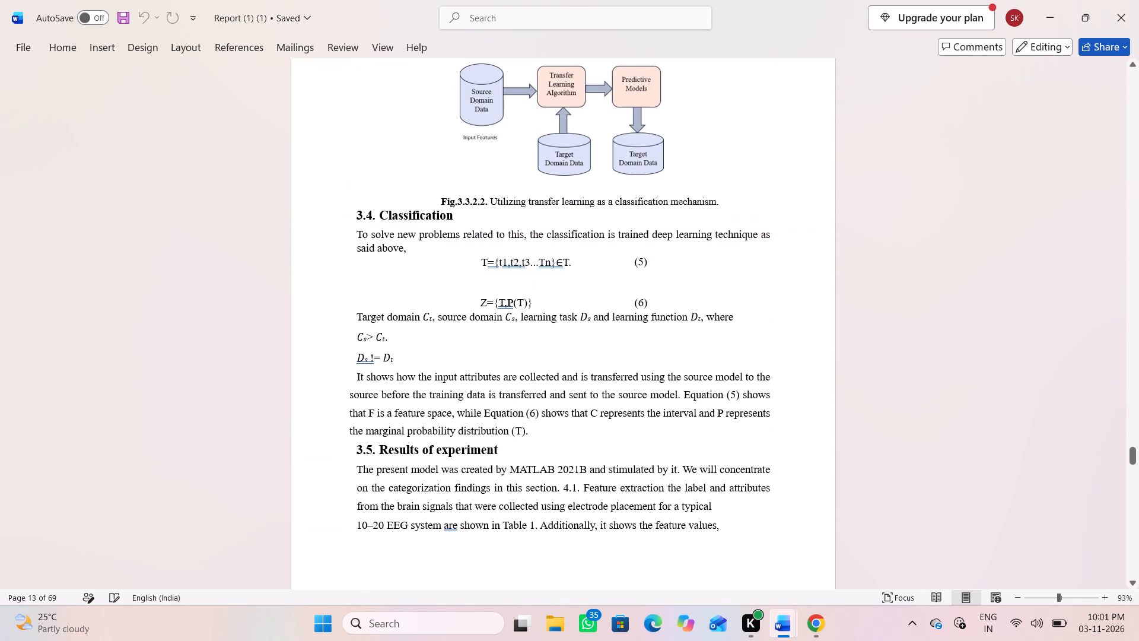
scroll(485, 382, down, 4)
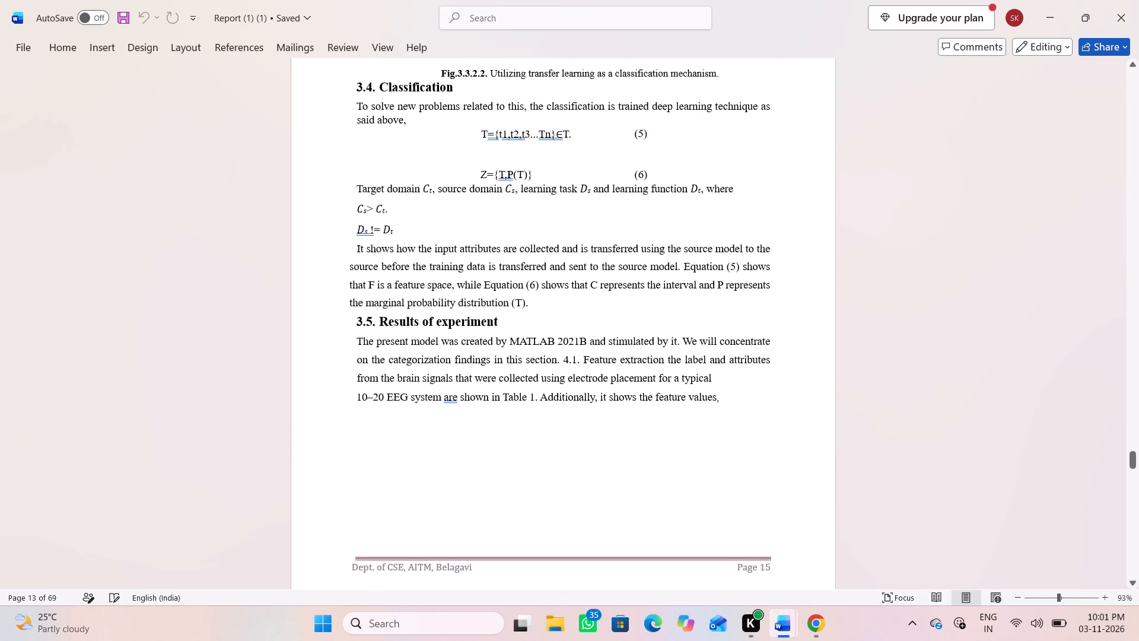
Back in projectfinal, set the spacing after to 0 pt for the paragraph beginning "The collected readings" and the blank line below it.
key(alt+Tab)
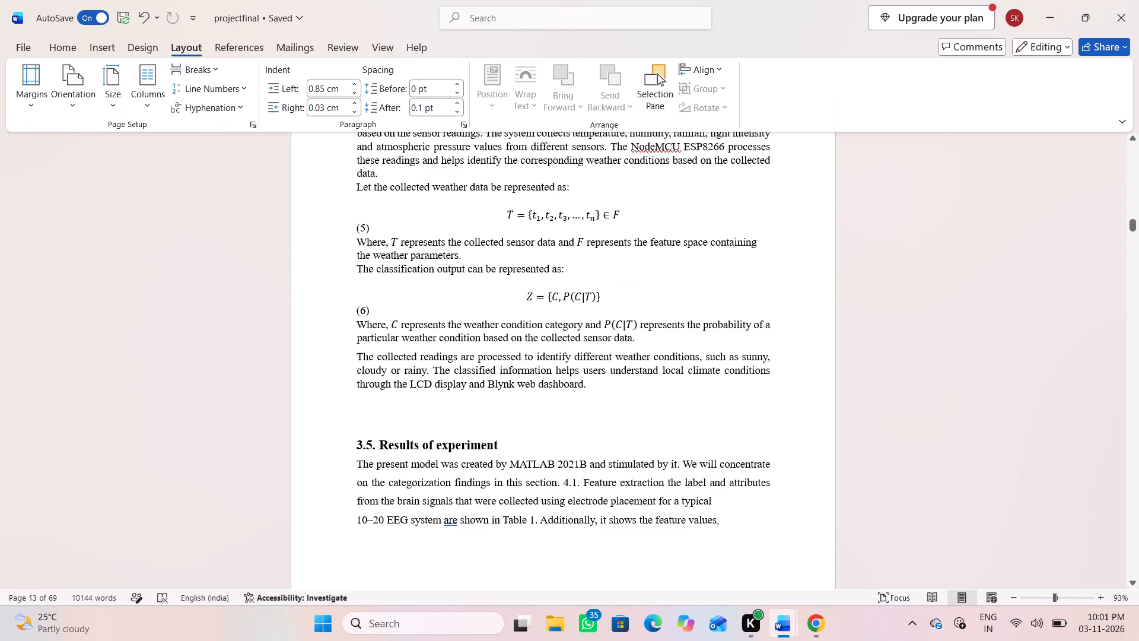
key(BackSpace)
key(BackSpace)
drag(355, 356, 554, 401)
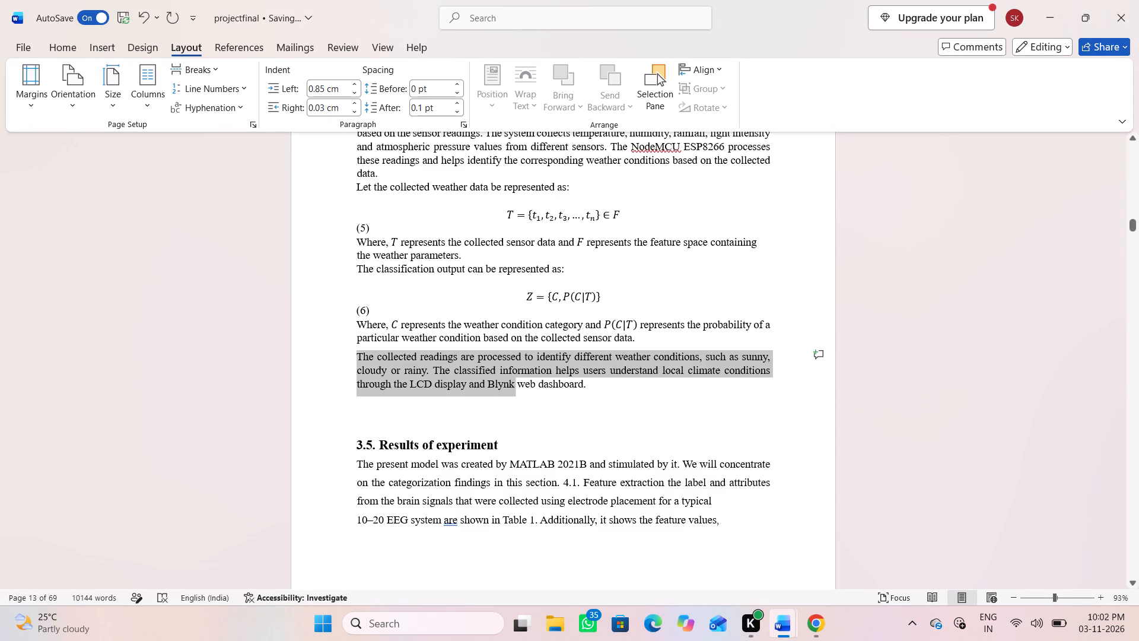
drag(554, 401, 586, 405)
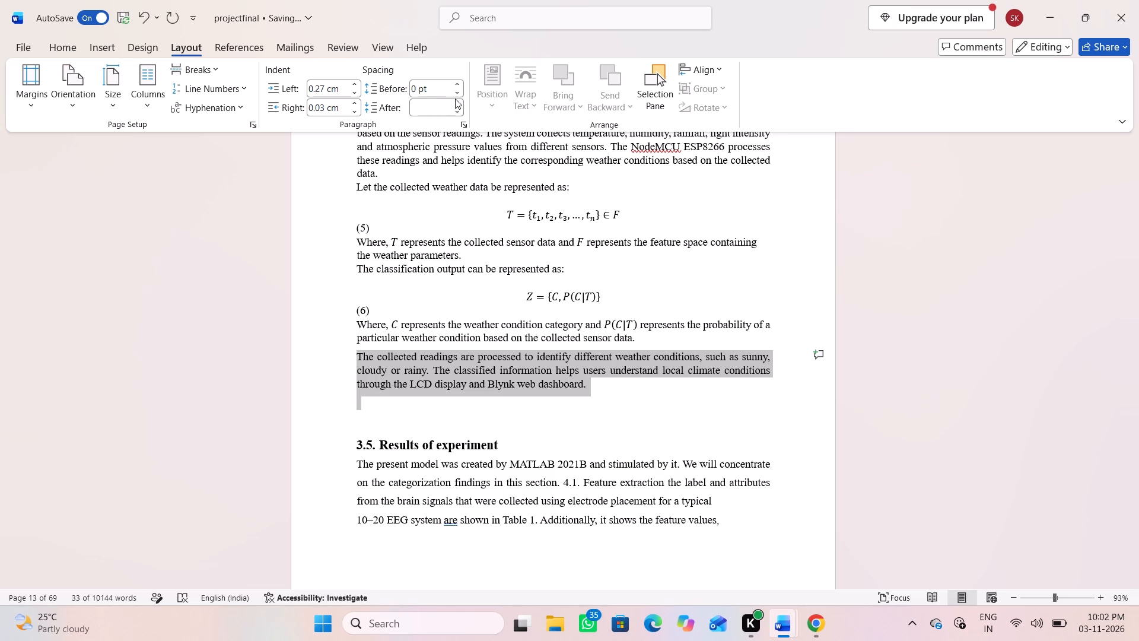
click(457, 104)
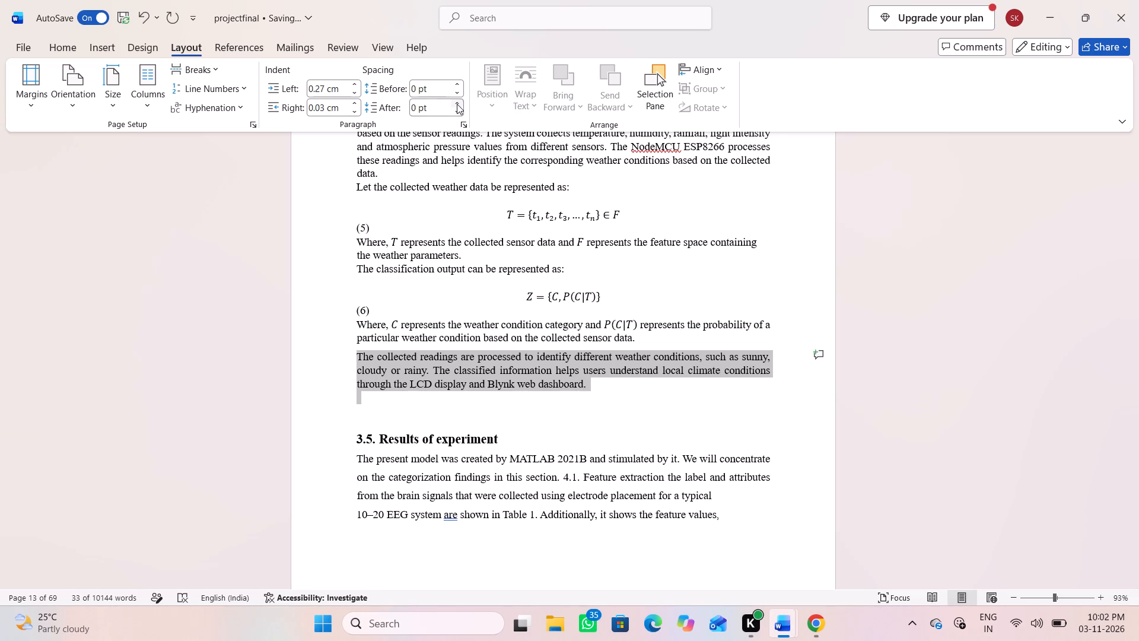
click(459, 110)
click(459, 110)
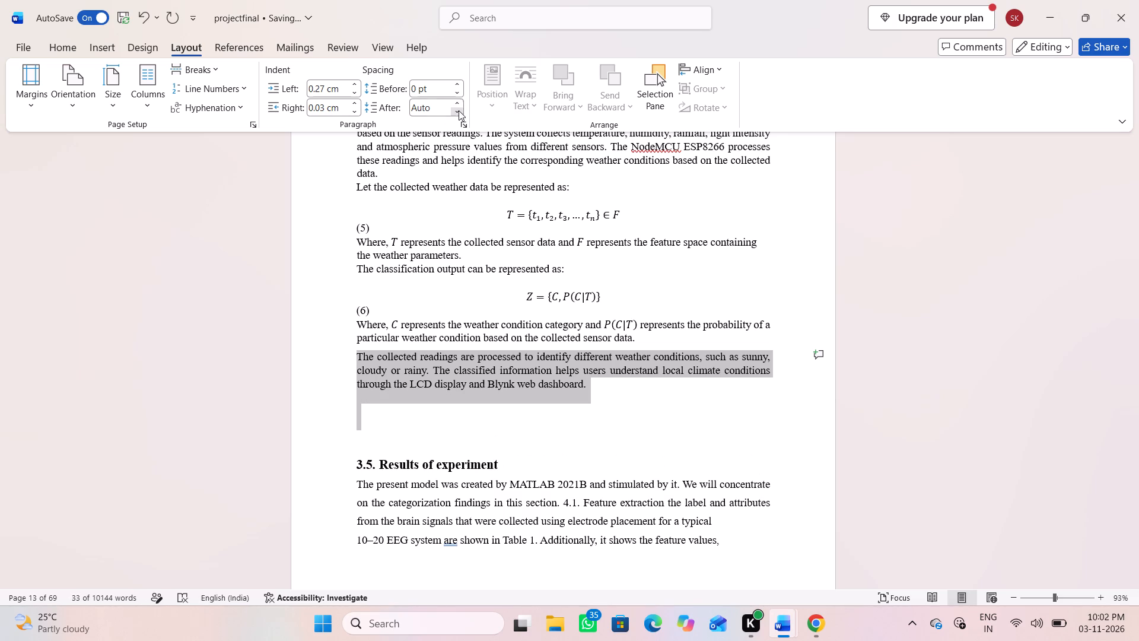
click(457, 104)
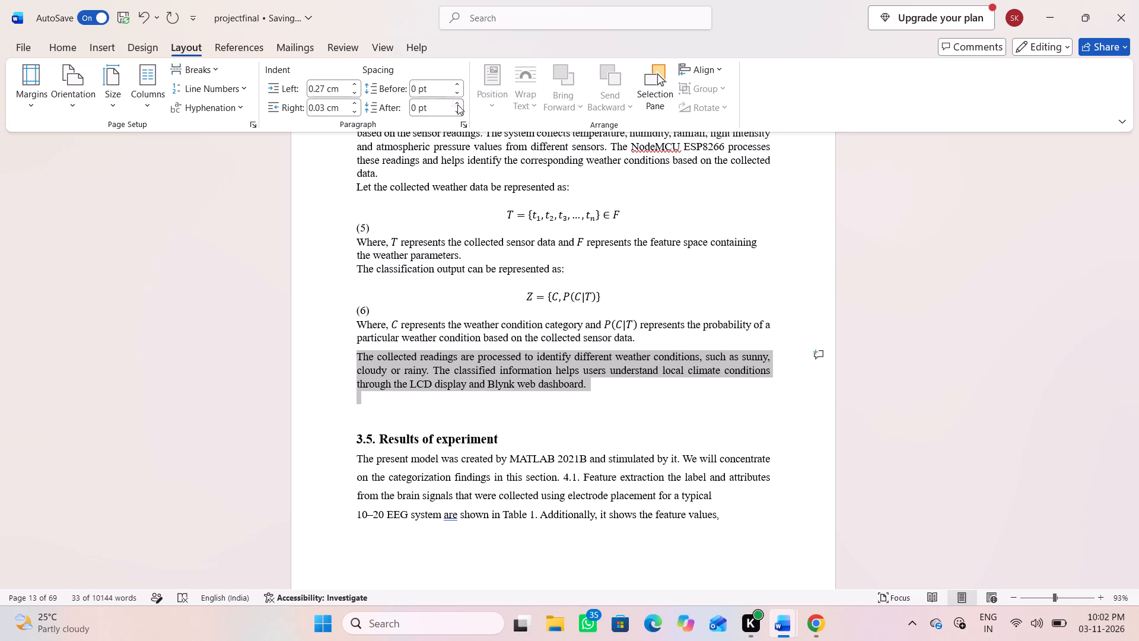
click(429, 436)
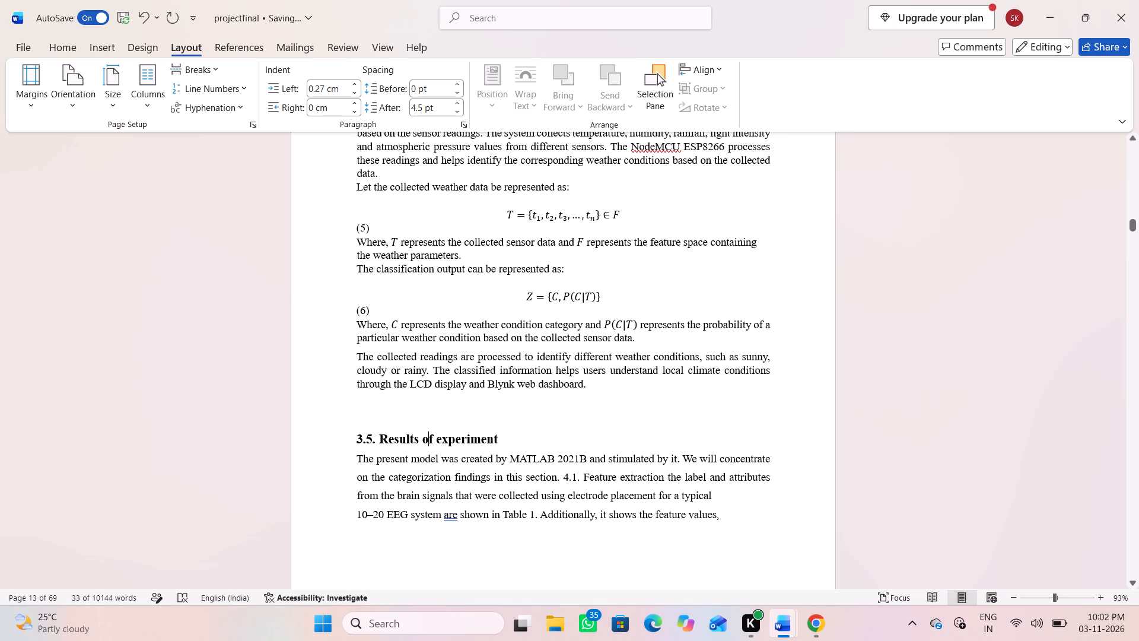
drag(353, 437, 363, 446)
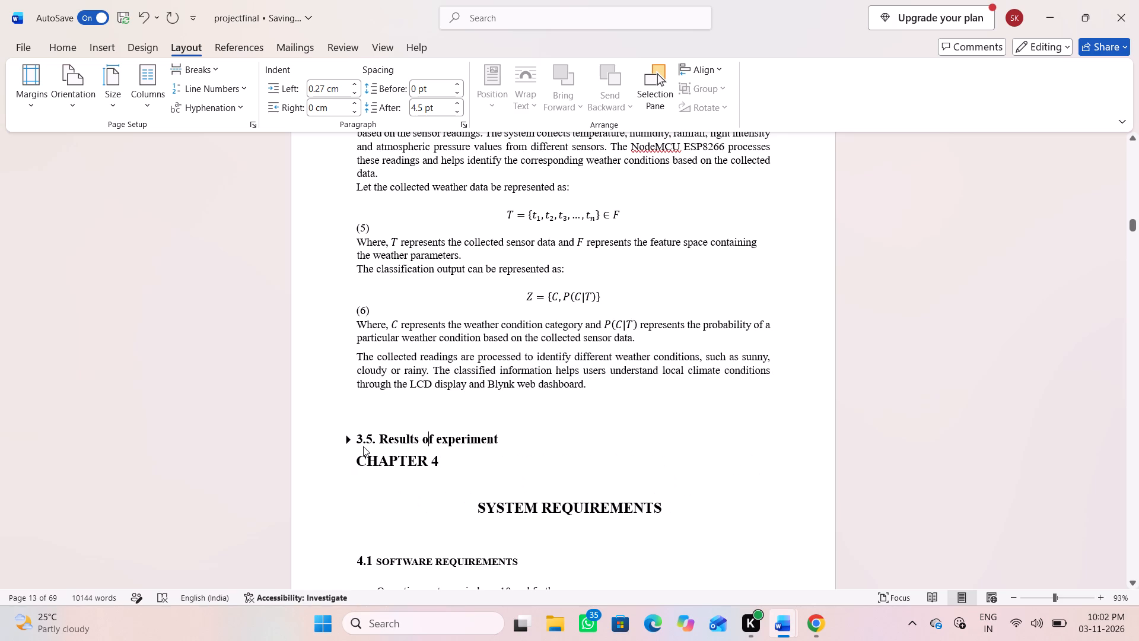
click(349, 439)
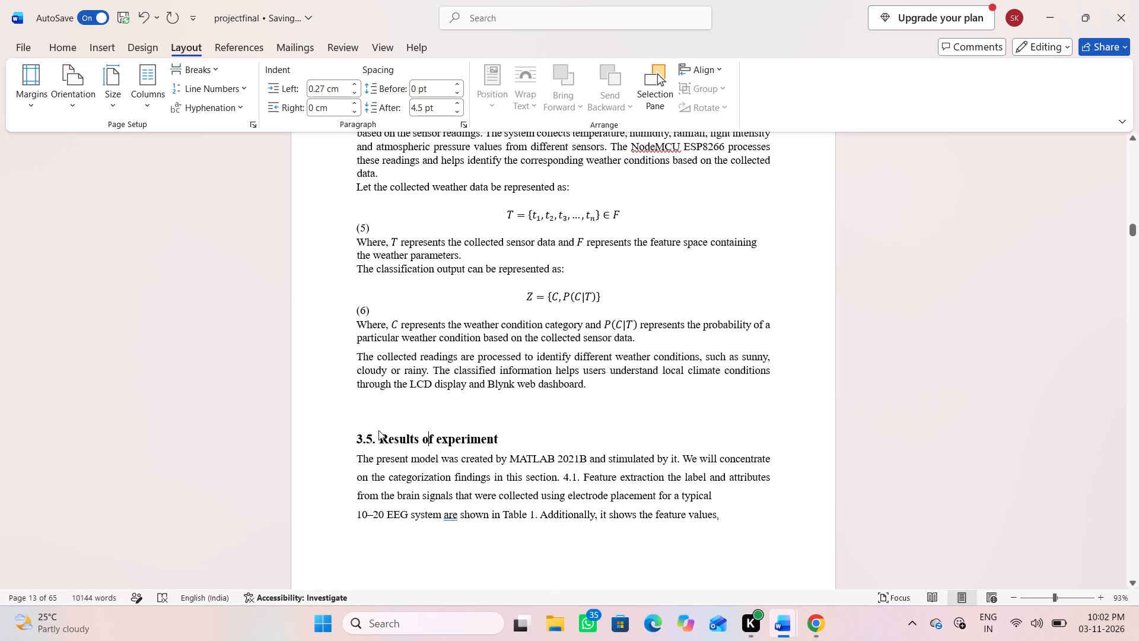
Set the spacing after the "3.5. Results of experiment" heading to 0 pt.
drag(723, 516, 720, 516)
drag(720, 516, 676, 507)
drag(507, 445, 380, 433)
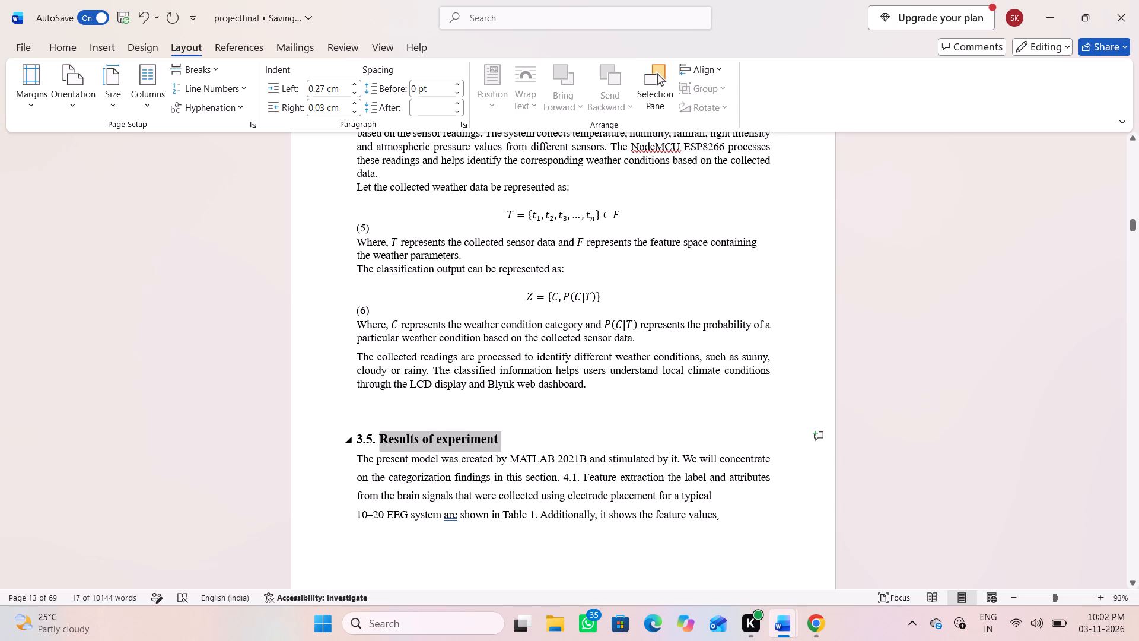
drag(380, 433, 358, 431)
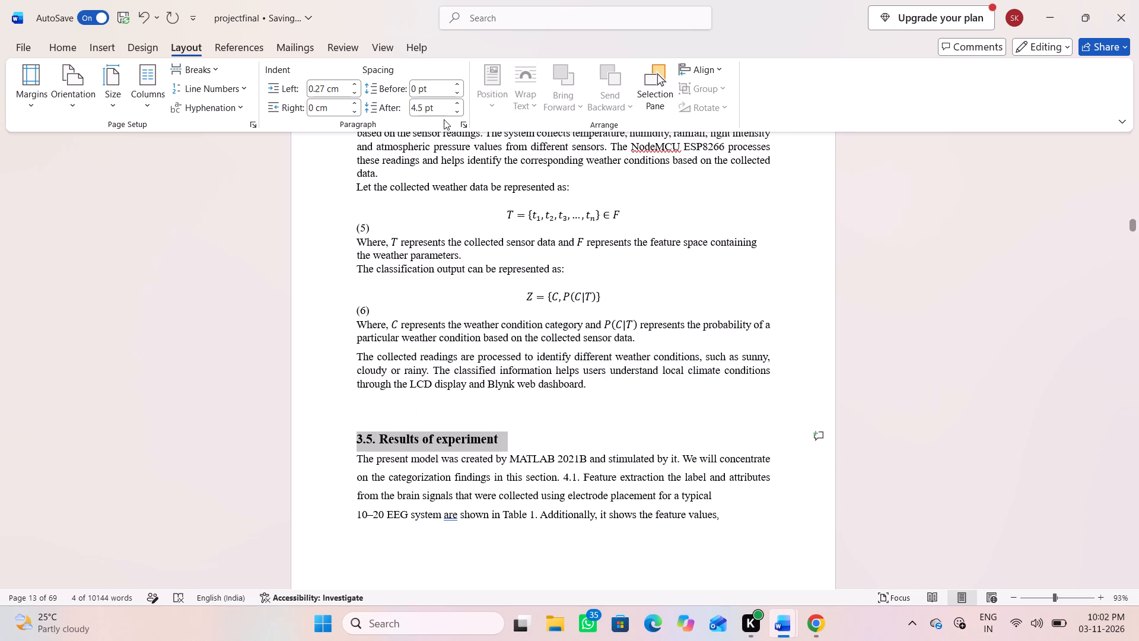
click(455, 104)
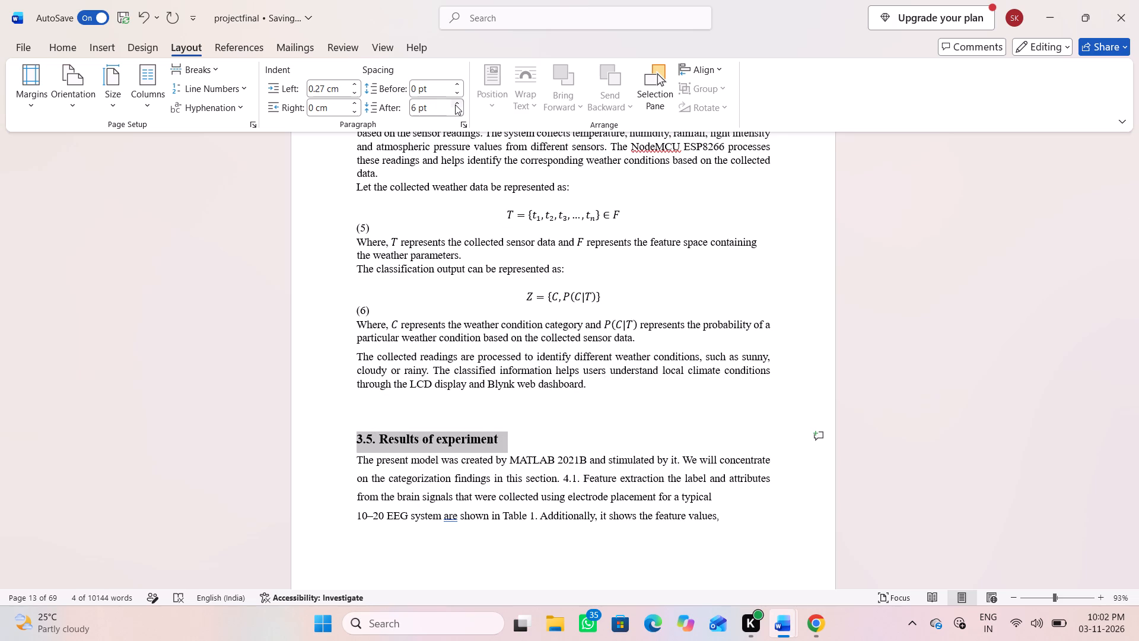
click(455, 104)
click(455, 104)
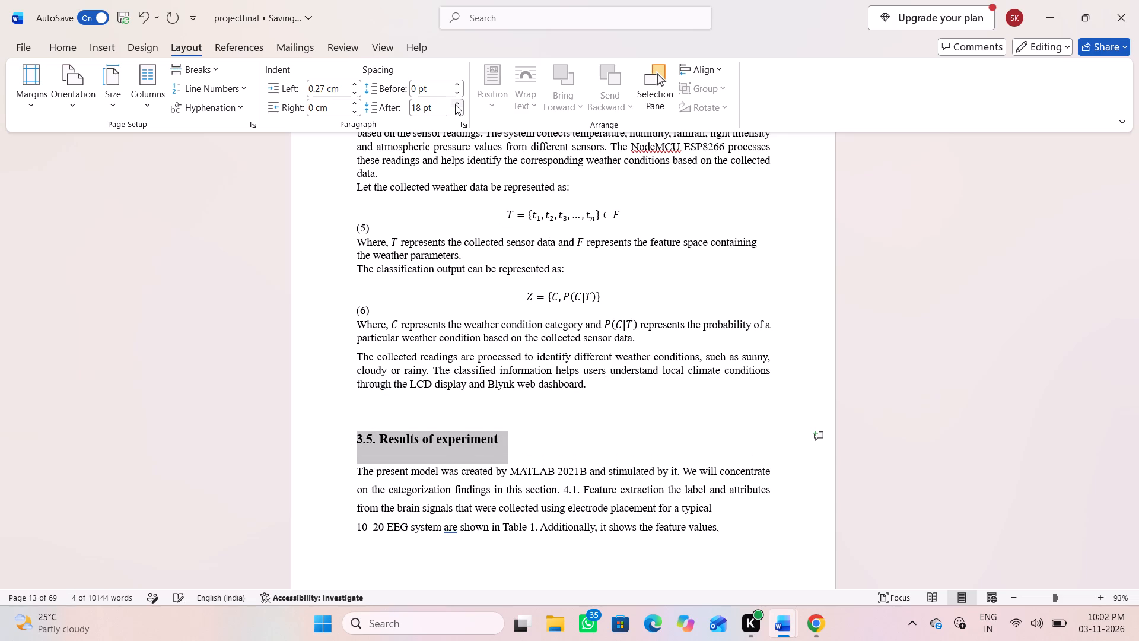
click(457, 111)
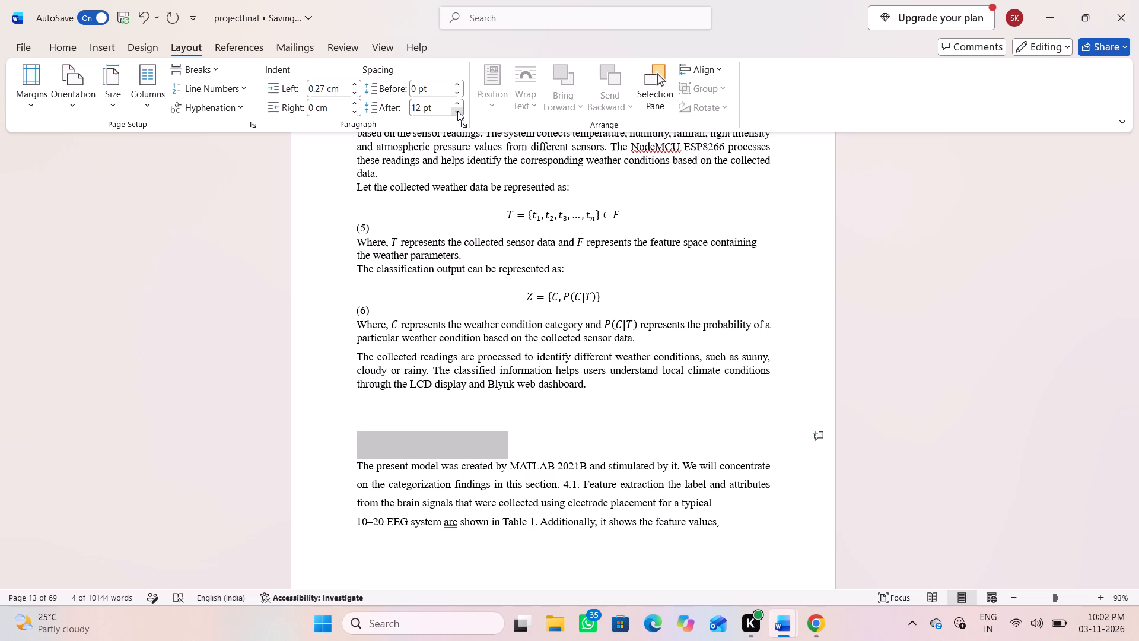
click(457, 111)
click(457, 111)
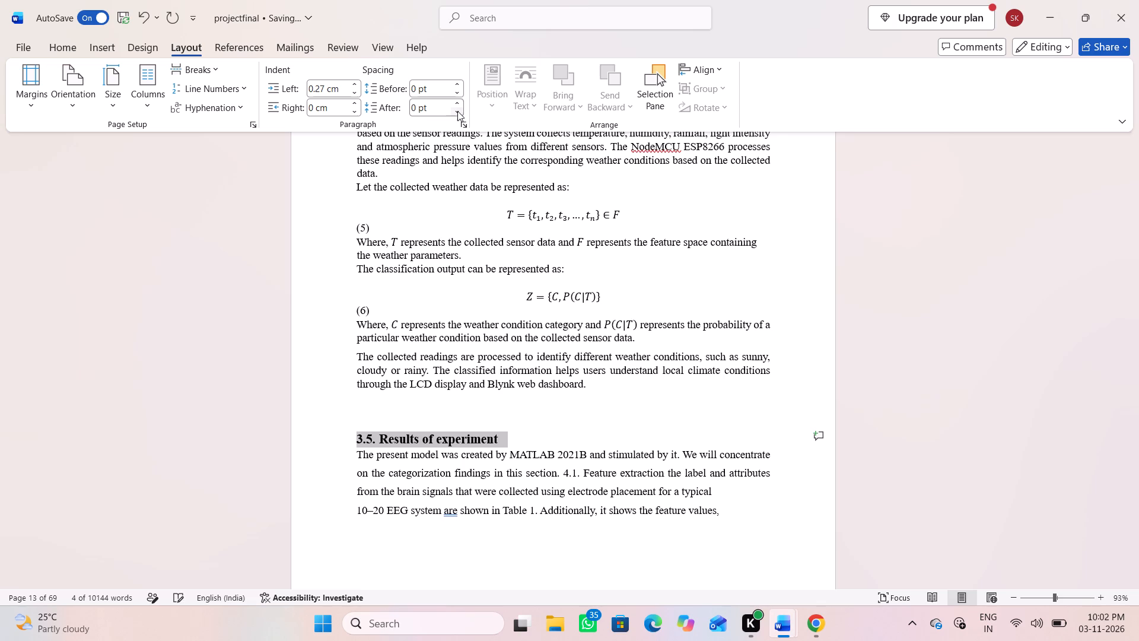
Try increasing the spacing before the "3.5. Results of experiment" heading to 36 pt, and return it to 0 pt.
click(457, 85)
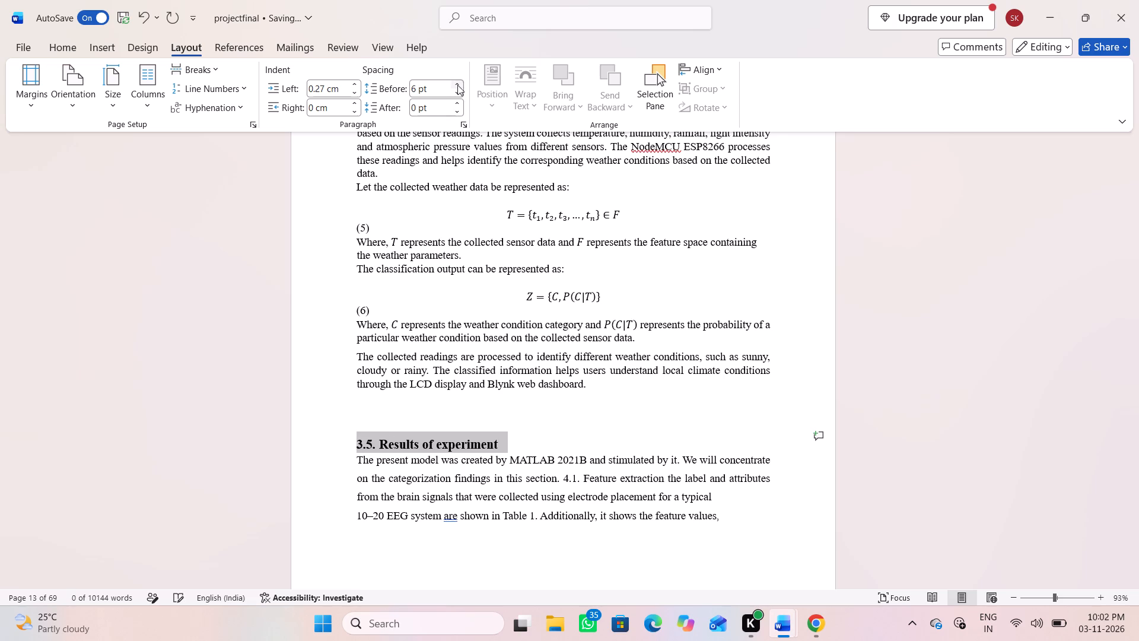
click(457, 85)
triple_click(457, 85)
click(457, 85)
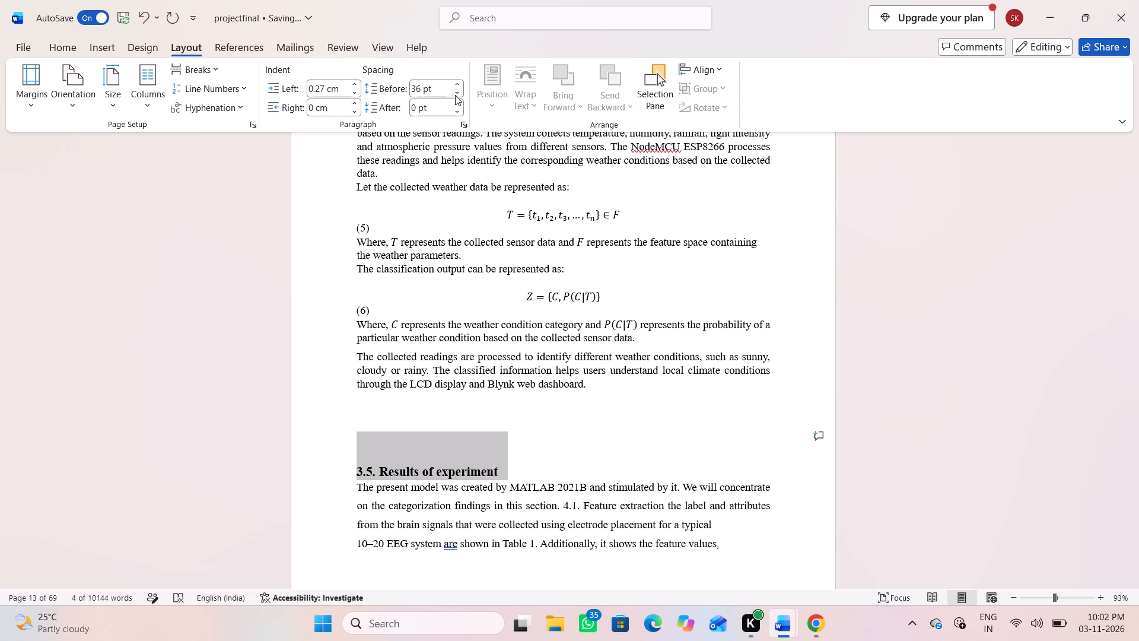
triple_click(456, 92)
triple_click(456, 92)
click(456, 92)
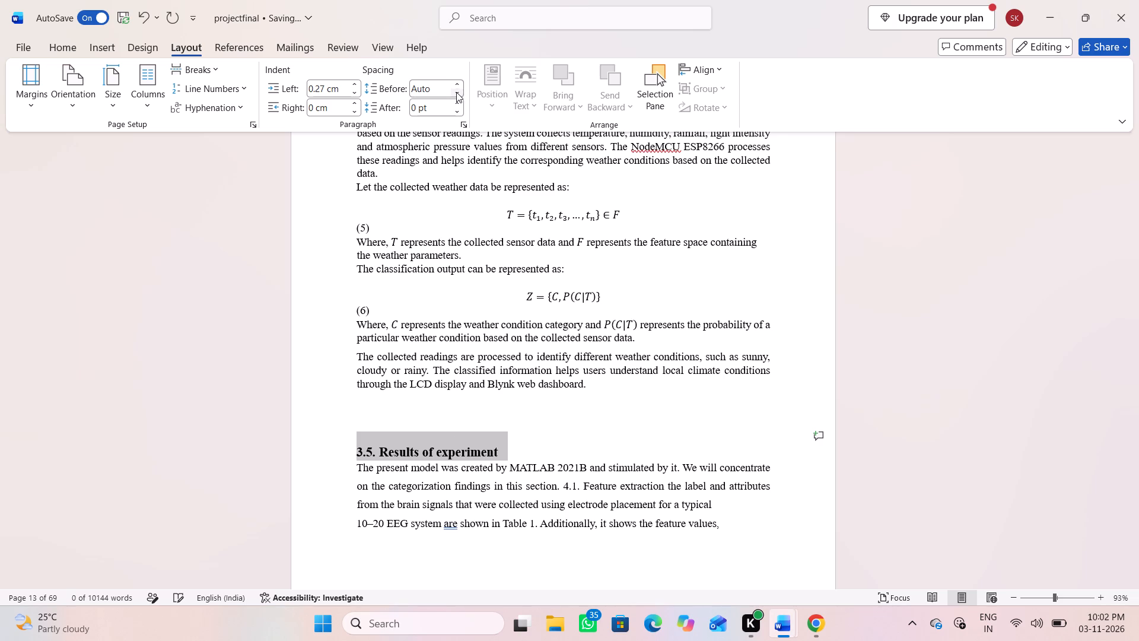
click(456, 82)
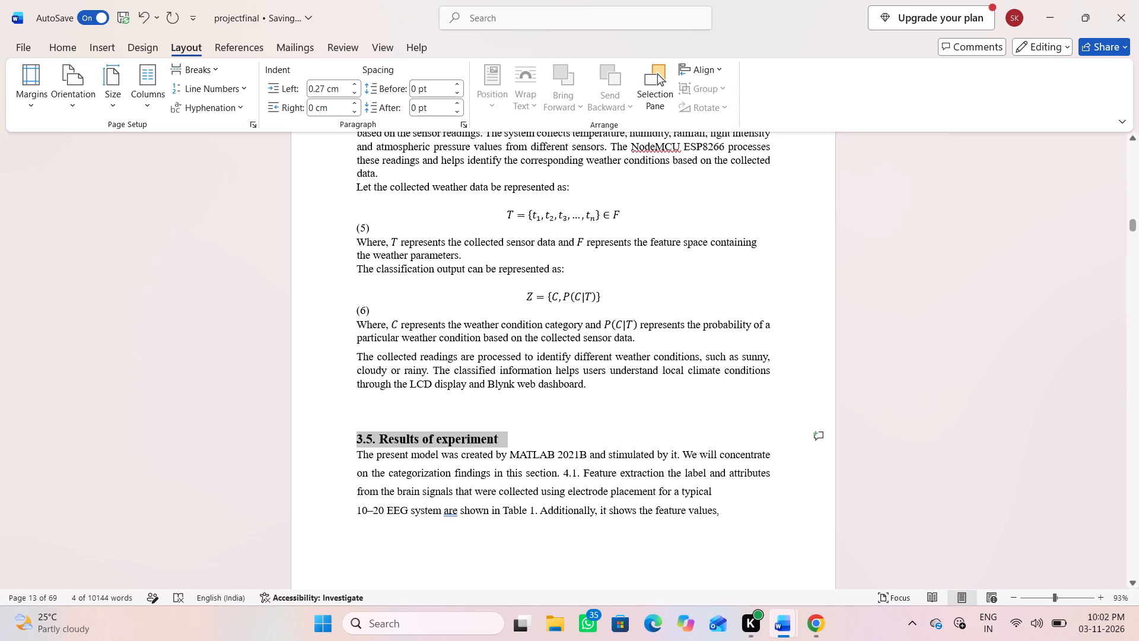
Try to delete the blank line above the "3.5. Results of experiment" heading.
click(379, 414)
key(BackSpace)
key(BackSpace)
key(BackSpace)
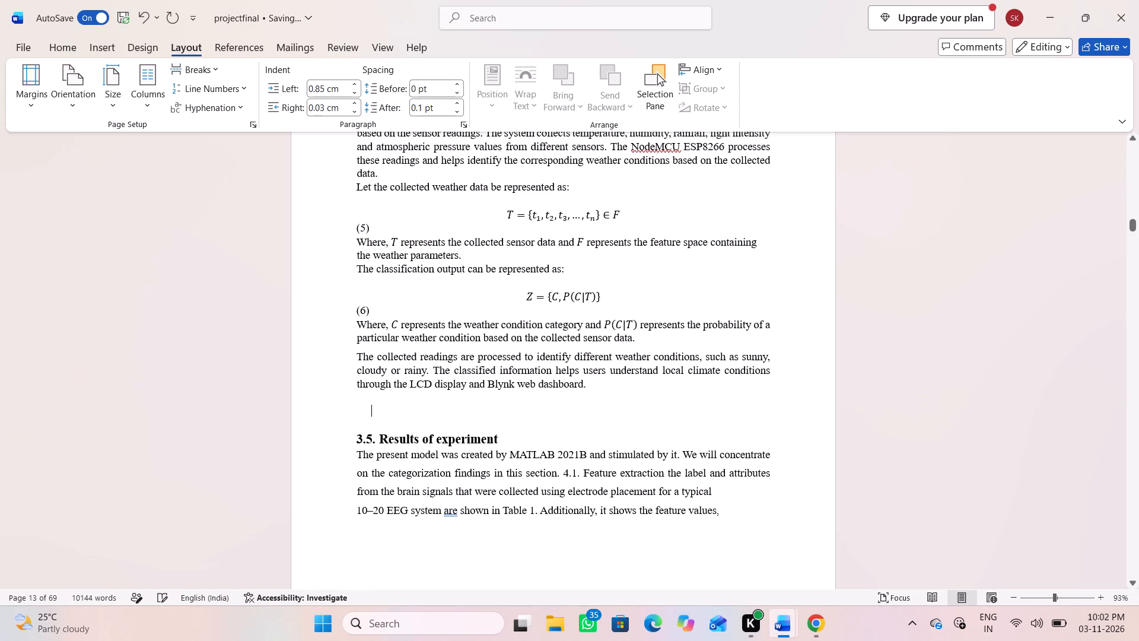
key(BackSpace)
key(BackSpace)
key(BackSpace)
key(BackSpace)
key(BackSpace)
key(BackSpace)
Review the text of section 3.5 and its surroundings, from section 3.4 to the Table 1 page that follows.
scroll(454, 410, down, 2)
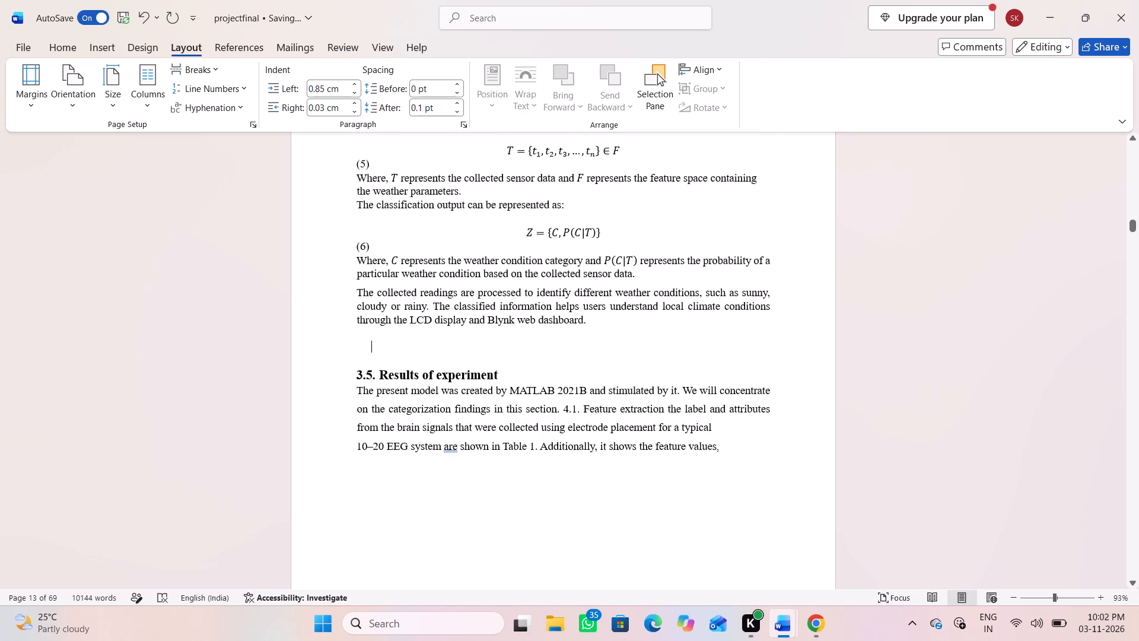
scroll(454, 409, down, 6)
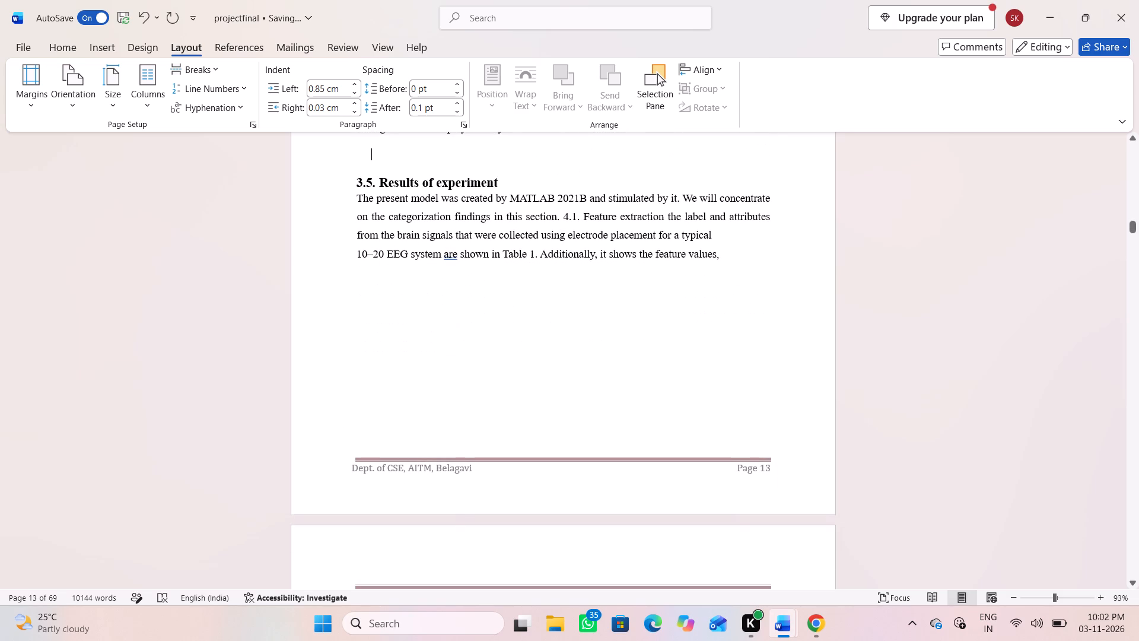
scroll(454, 327, up, 18)
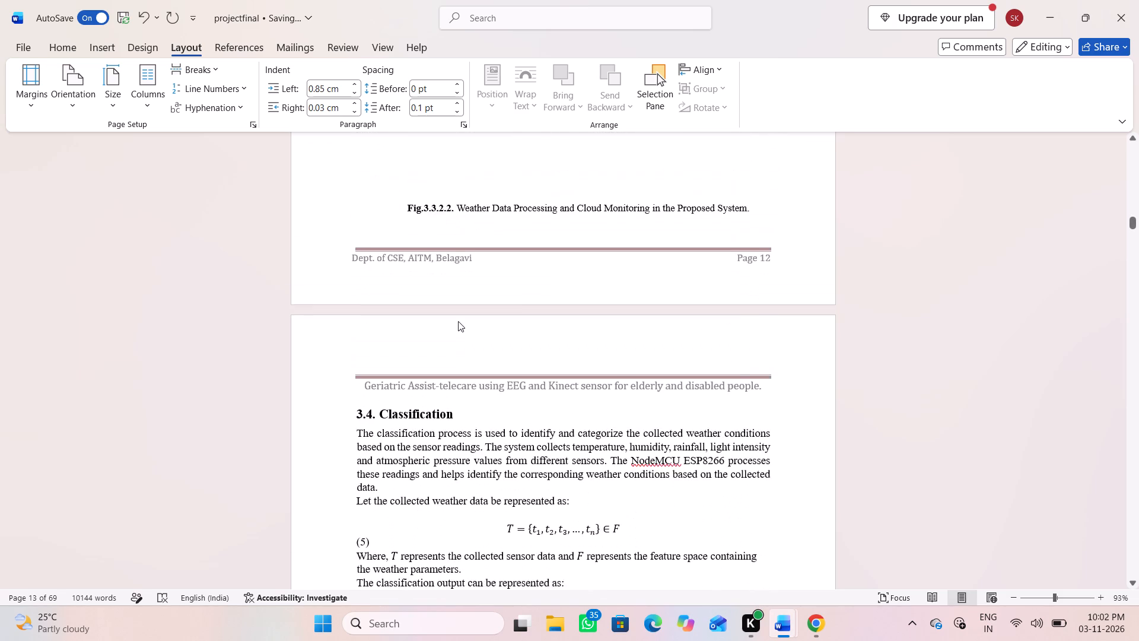
scroll(458, 321, down, 14)
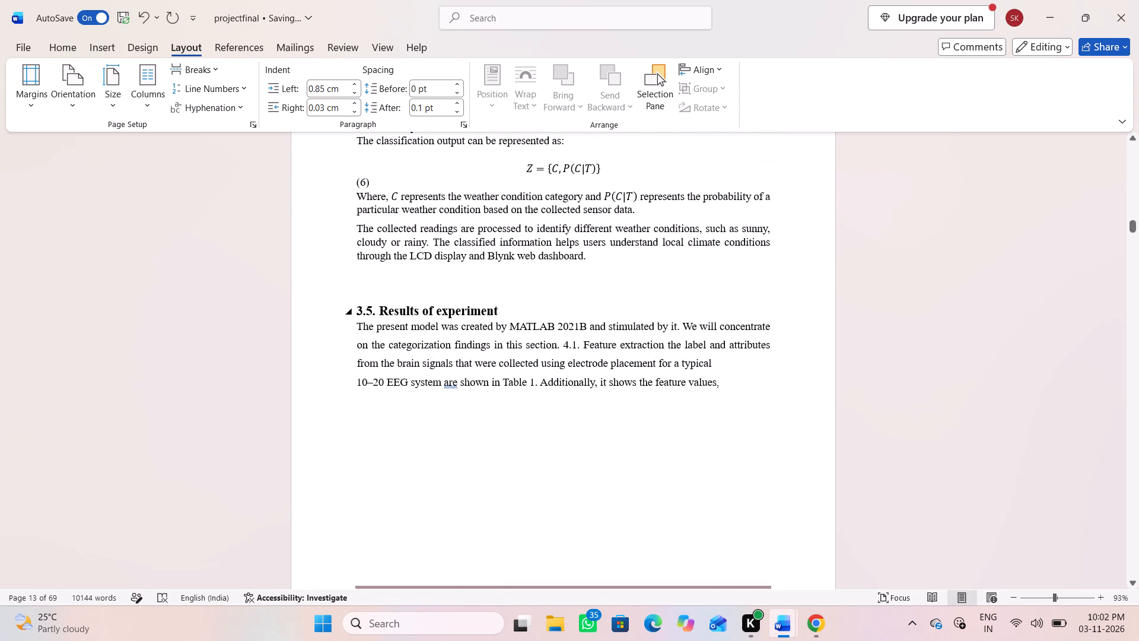
drag(355, 309, 717, 382)
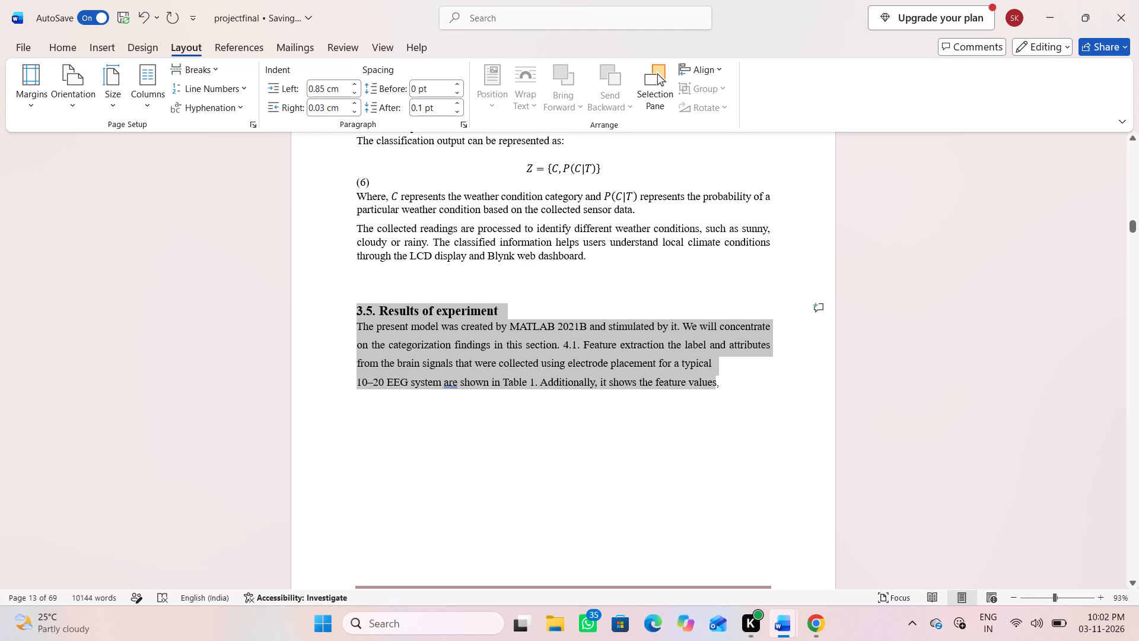
drag(717, 382, 718, 382)
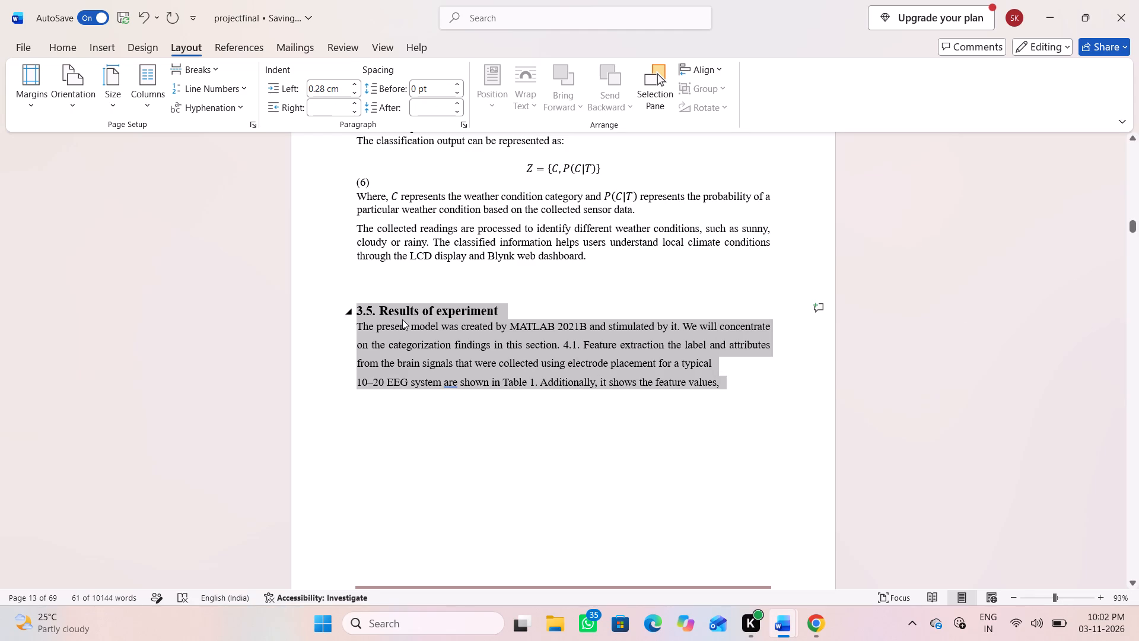
click(394, 323)
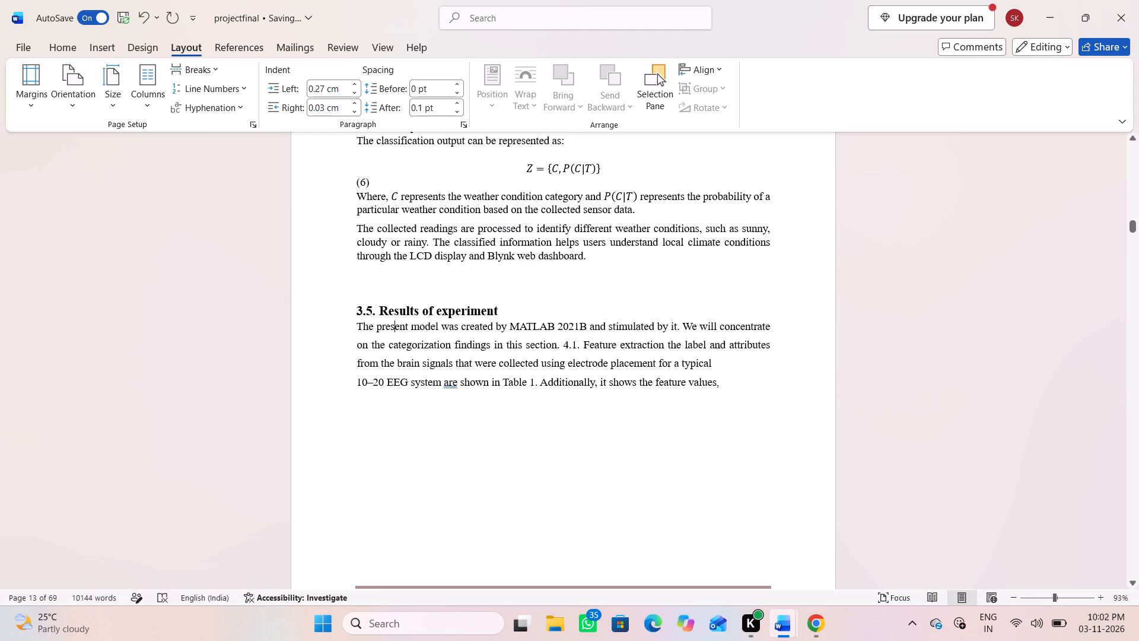
scroll(516, 368, down, 11)
scroll(516, 368, up, 2)
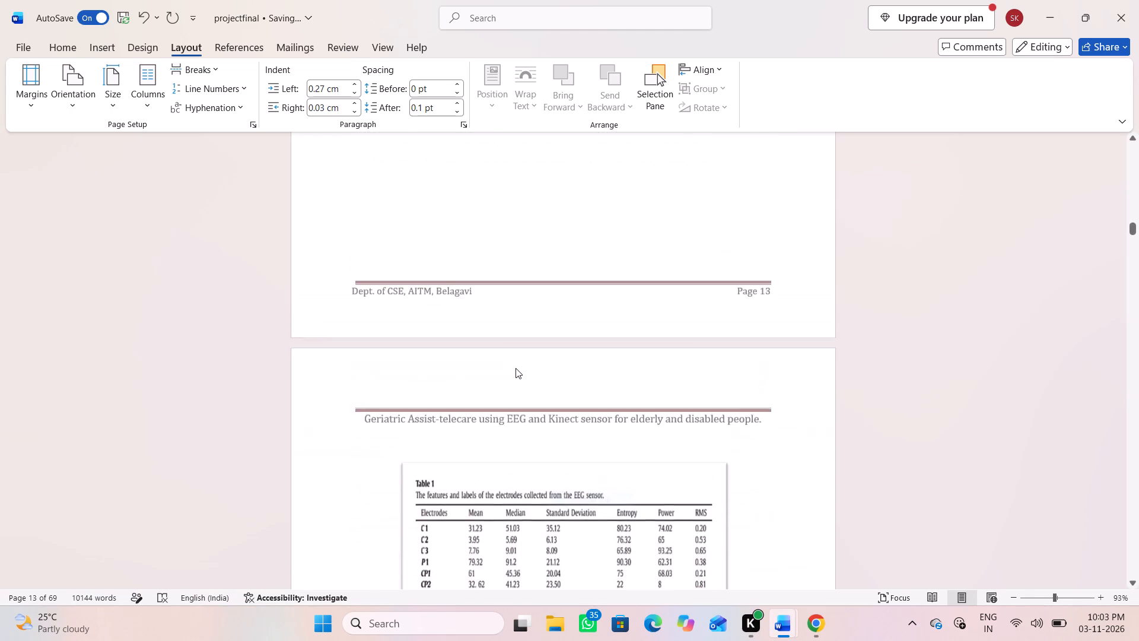
scroll(516, 368, up, 5)
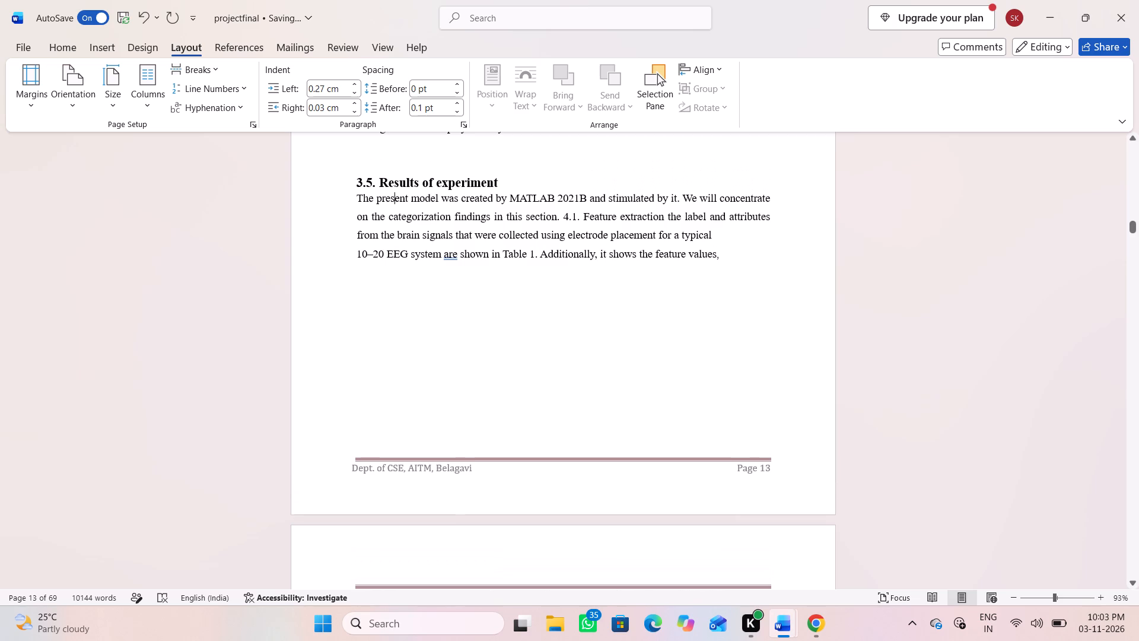
scroll(516, 368, up, 12)
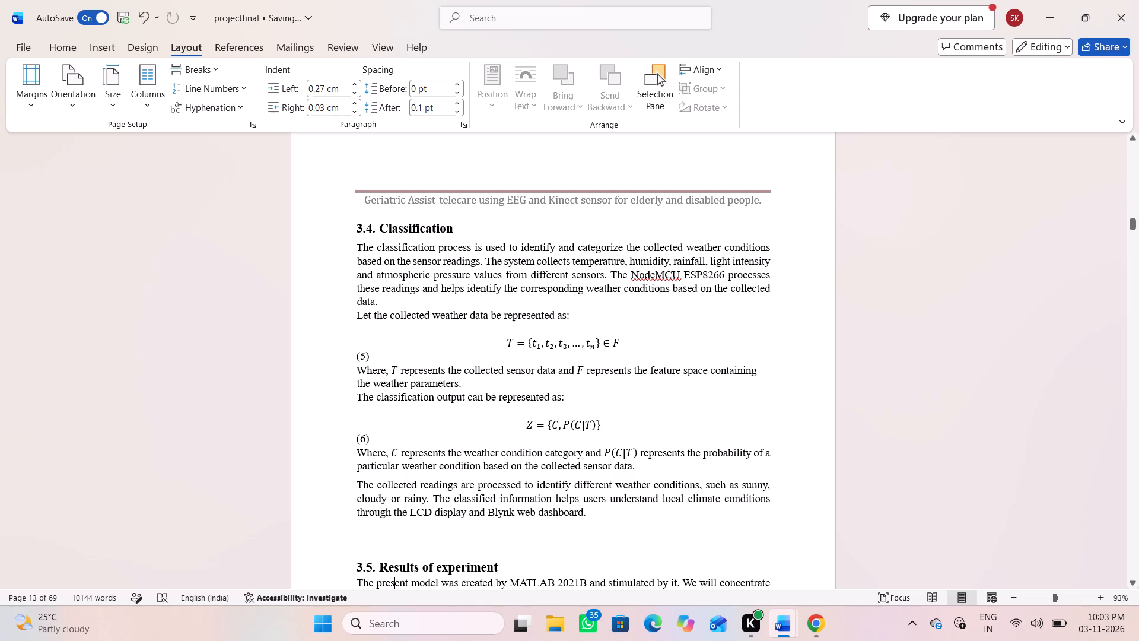
Start a new paragraph in section 3.4 Classification at the sentence beginning "The NodeMCU ESP8266 processes", without a blank line before it.
click(612, 277)
key(Return)
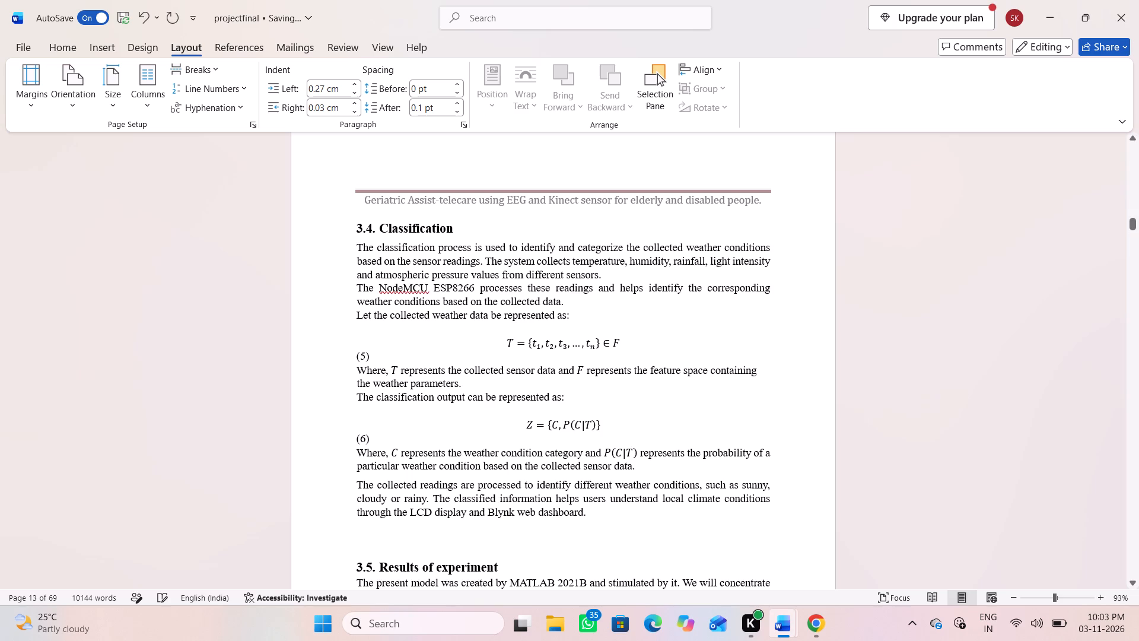
key(Return)
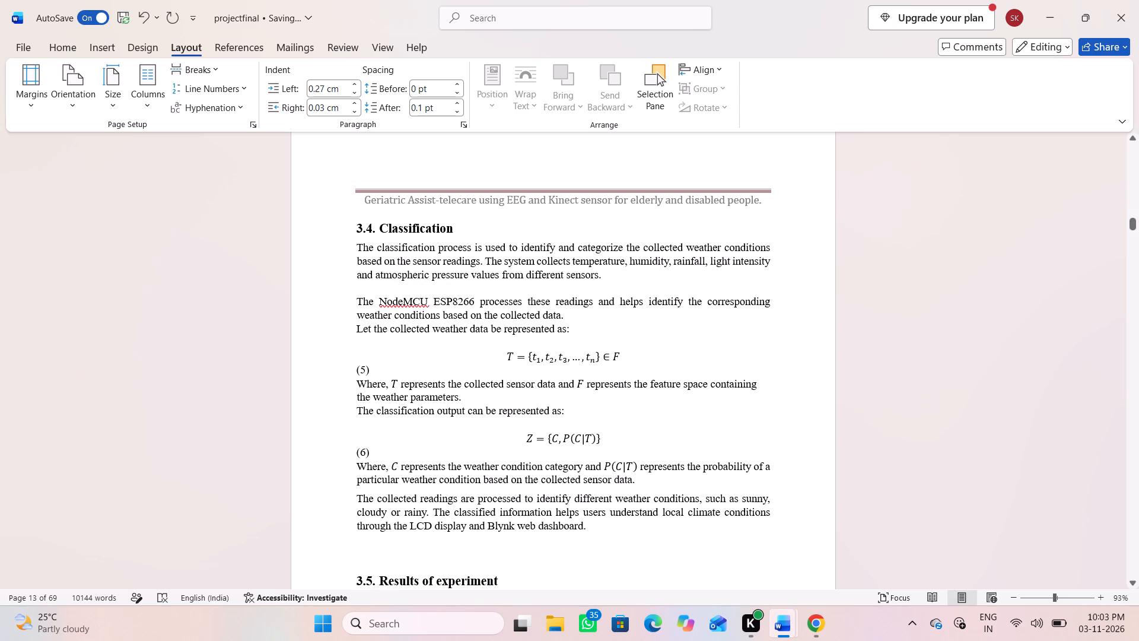
key(BackSpace)
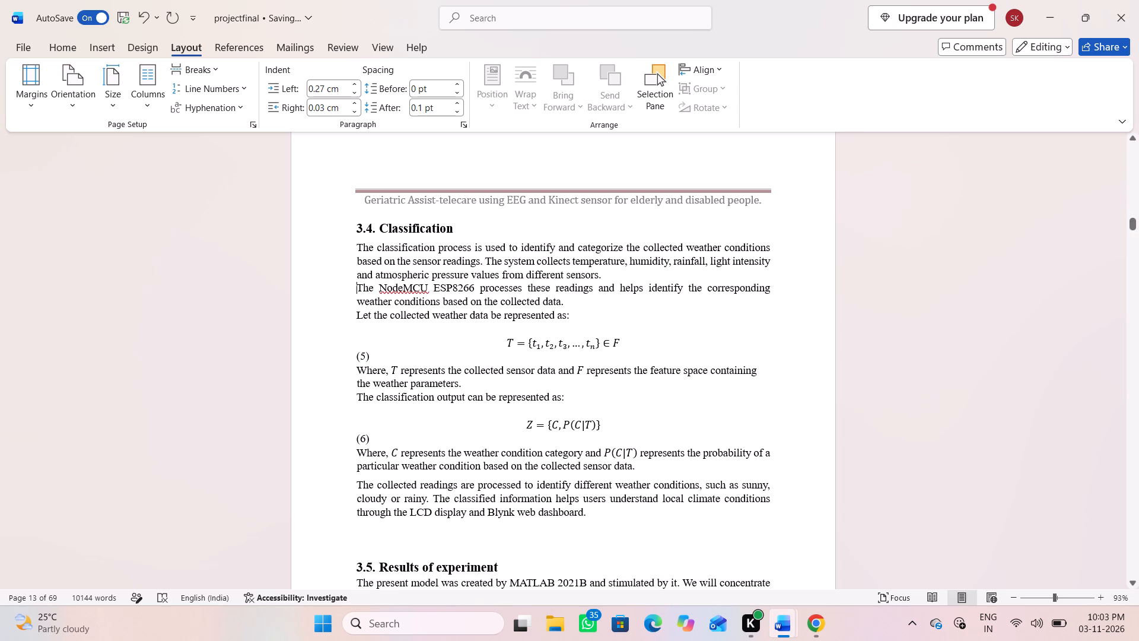
Delete the word "NodeMCU" from that sentence in section 3.4 so it begins "The ESP8266 processes these readings".
click(429, 286)
key(Right)
key(BackSpace)
key(BackSpace)
key(BackSpace)
key(BackSpace)
key(BackSpace)
key(BackSpace)
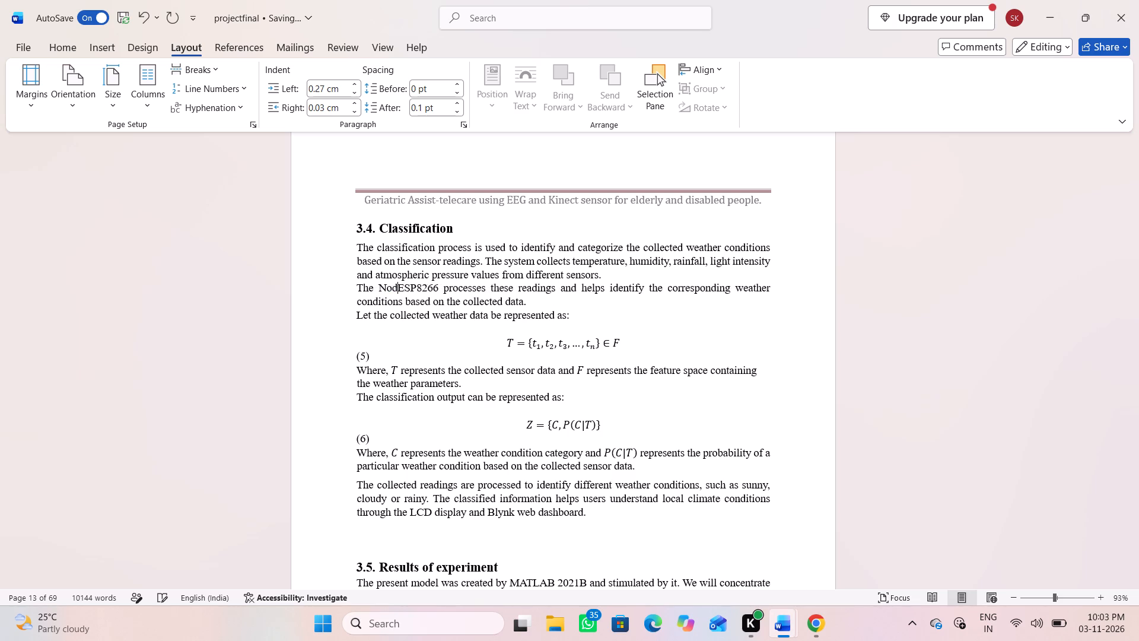
key(BackSpace)
key(BackSpace)
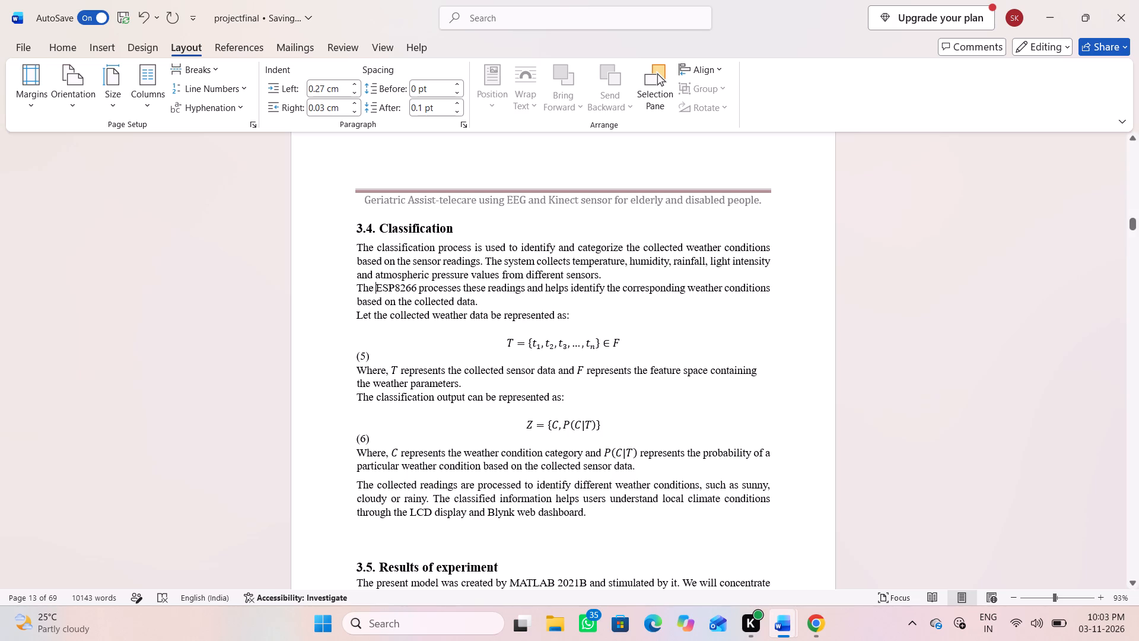
Examine the page layout of sections 3.4 and 3.5 and the electrode features Table 1 image on the following page.
scroll(499, 320, down, 1)
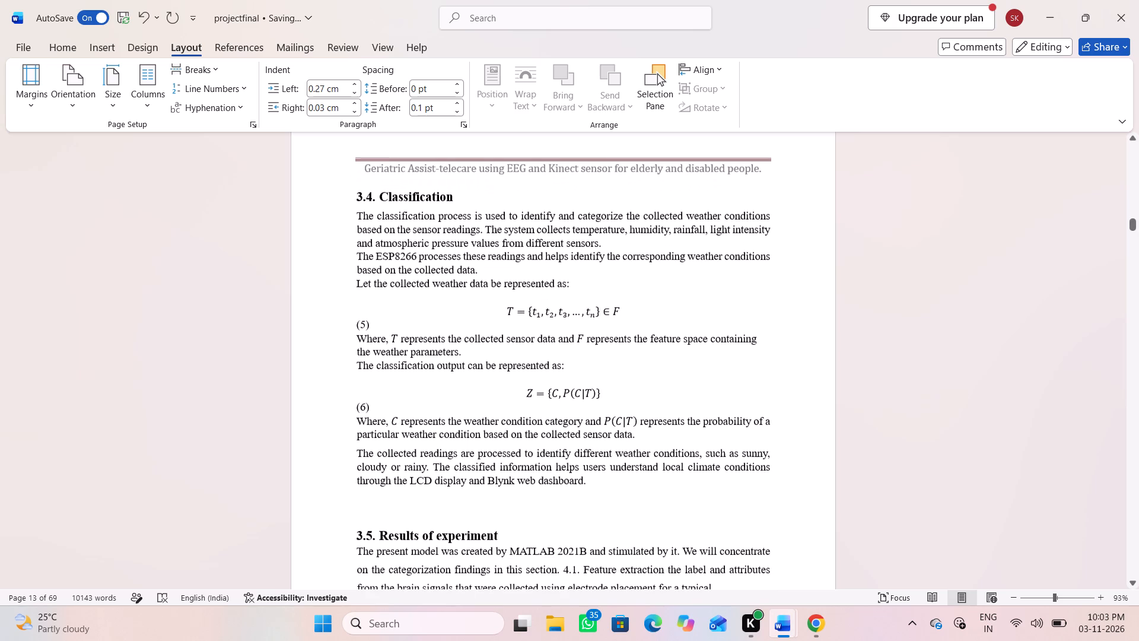
scroll(500, 320, down, 3)
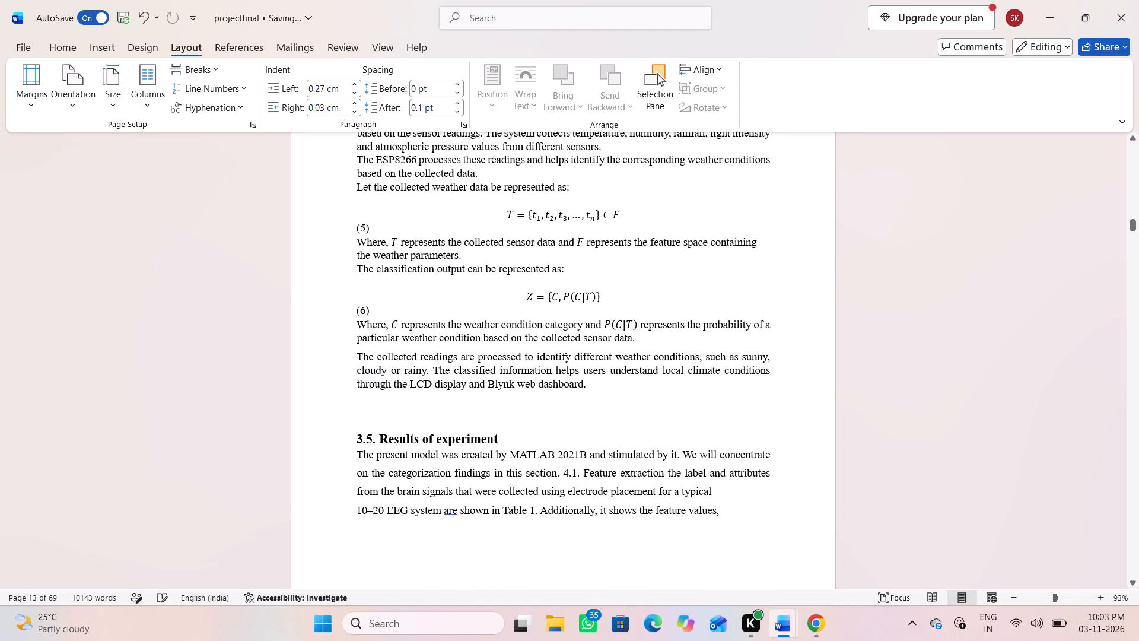
scroll(504, 351, down, 6)
scroll(504, 354, up, 11)
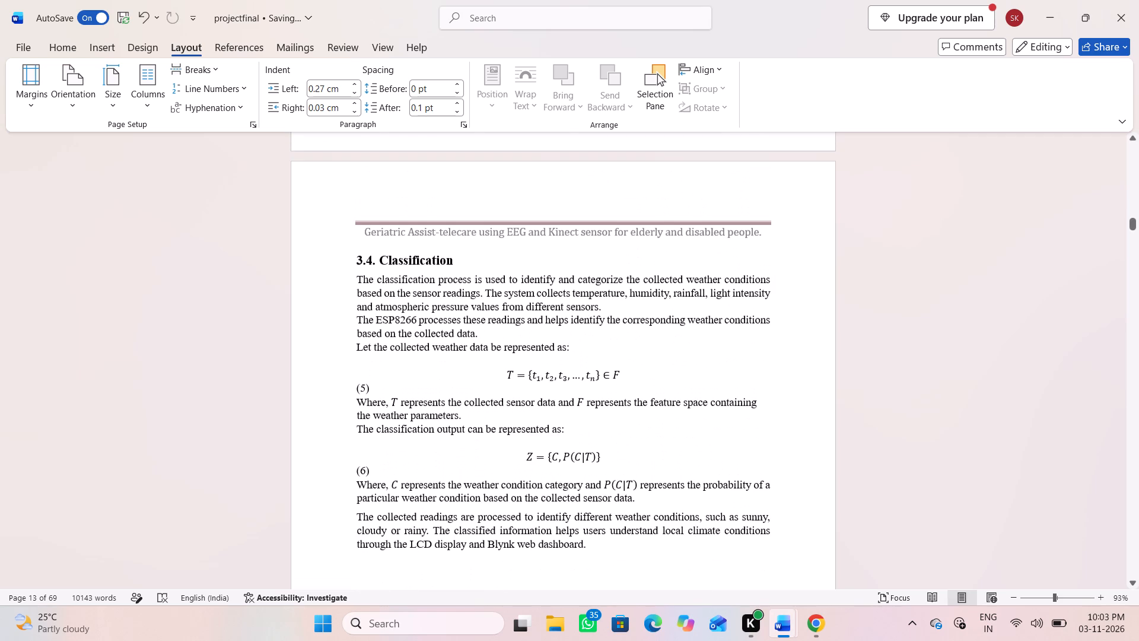
scroll(504, 354, down, 5)
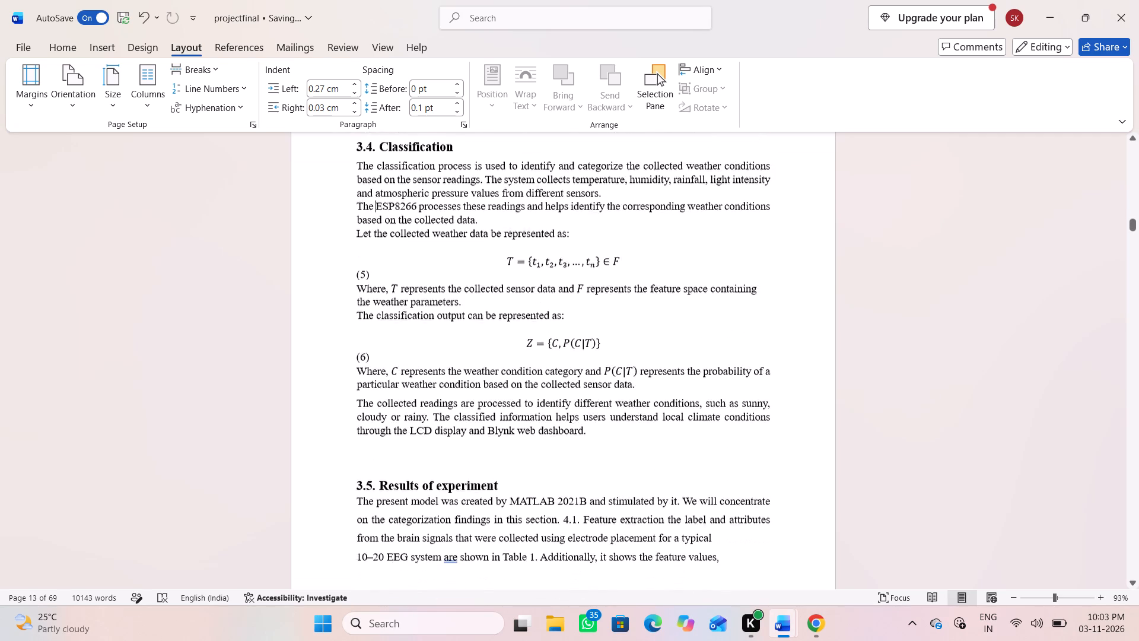
scroll(504, 354, down, 18)
scroll(504, 354, down, 3)
drag(504, 354, 516, 323)
click(516, 323)
scroll(517, 323, up, 14)
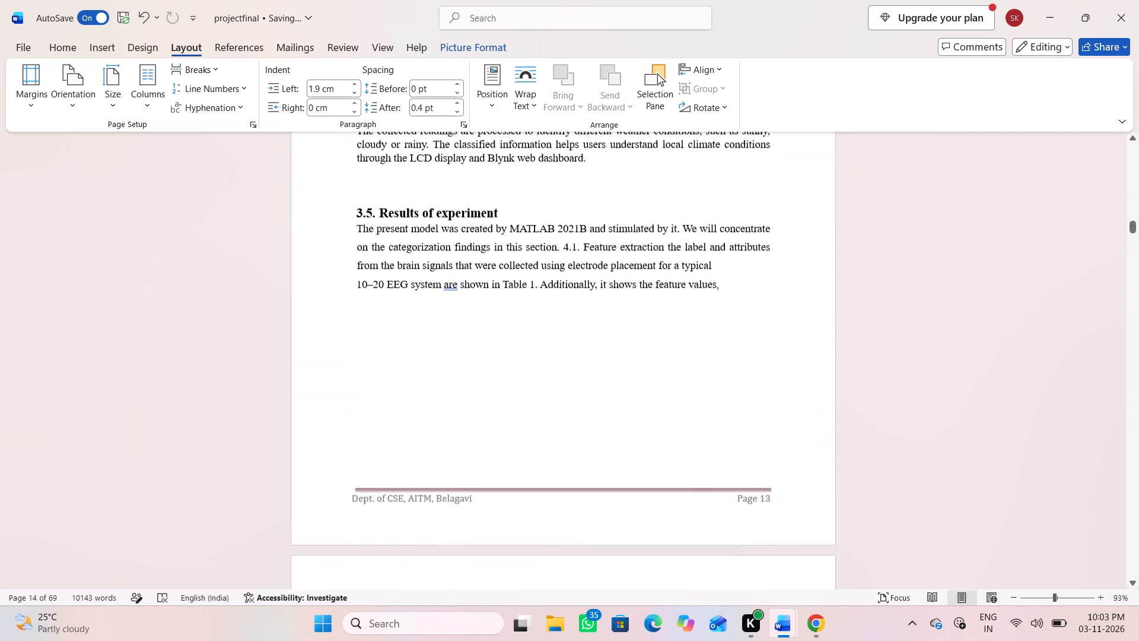
scroll(517, 323, up, 3)
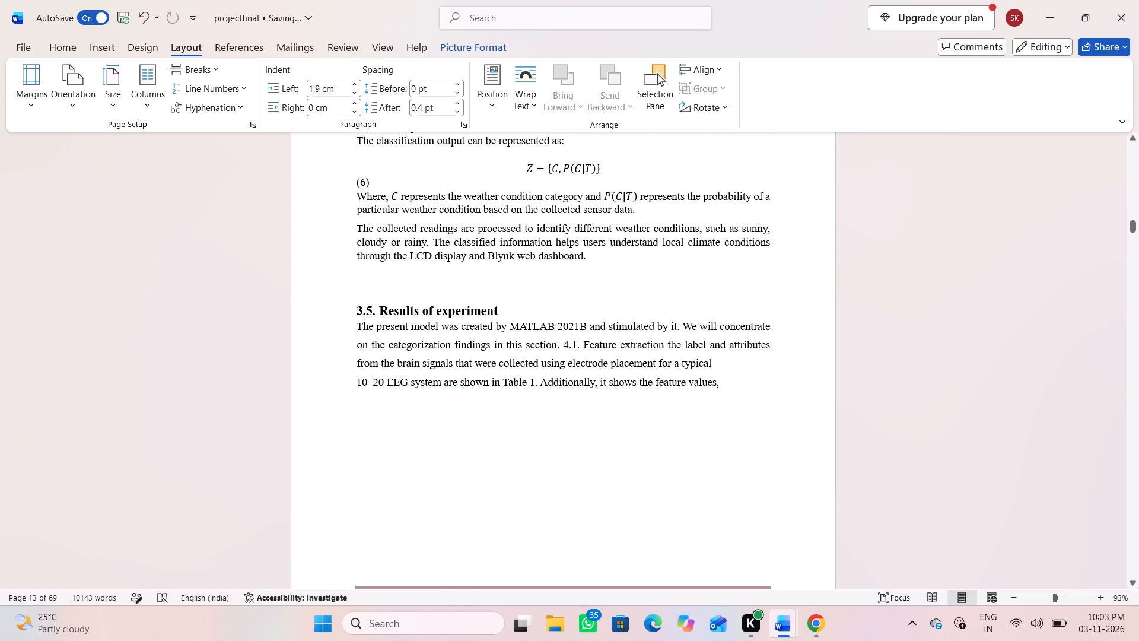
scroll(448, 363, up, 2)
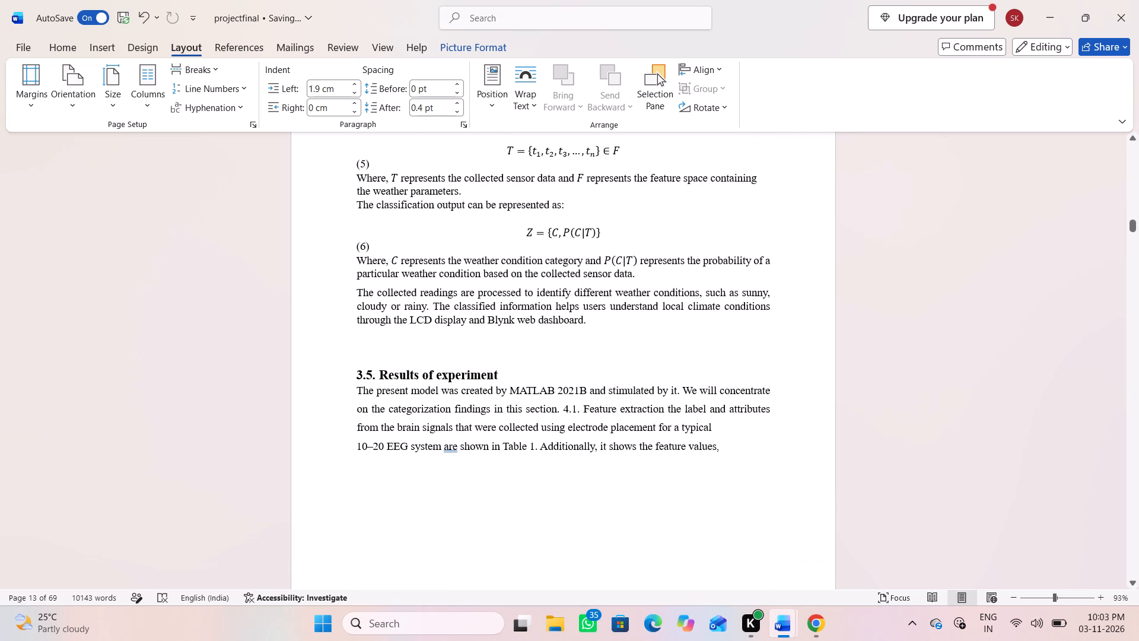
scroll(448, 363, up, 1)
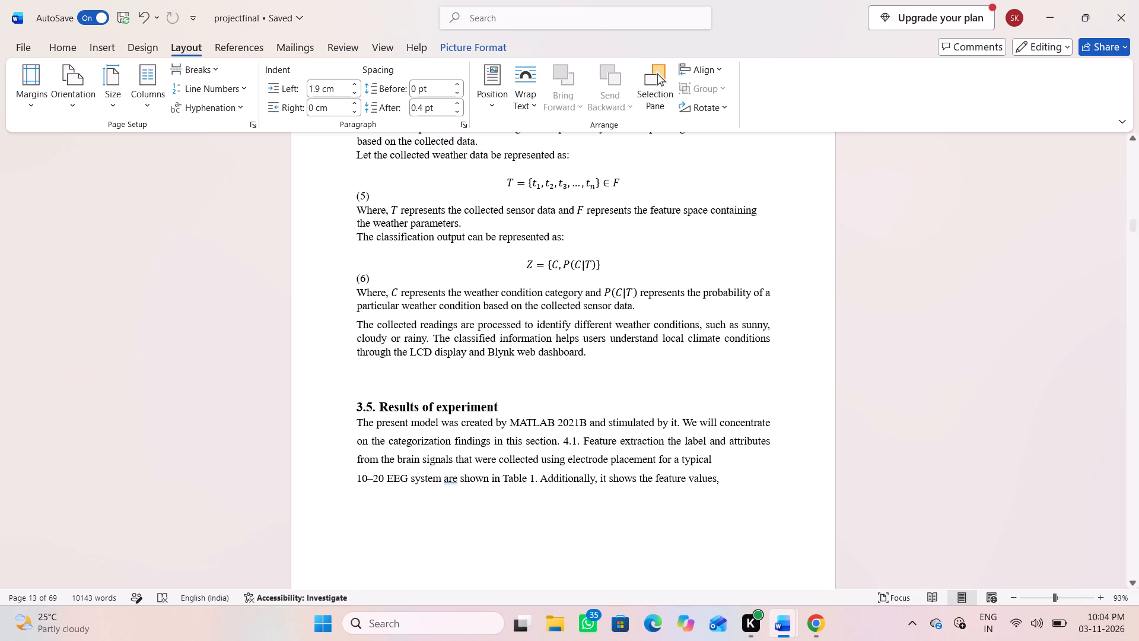
scroll(443, 364, down, 9)
scroll(444, 366, up, 2)
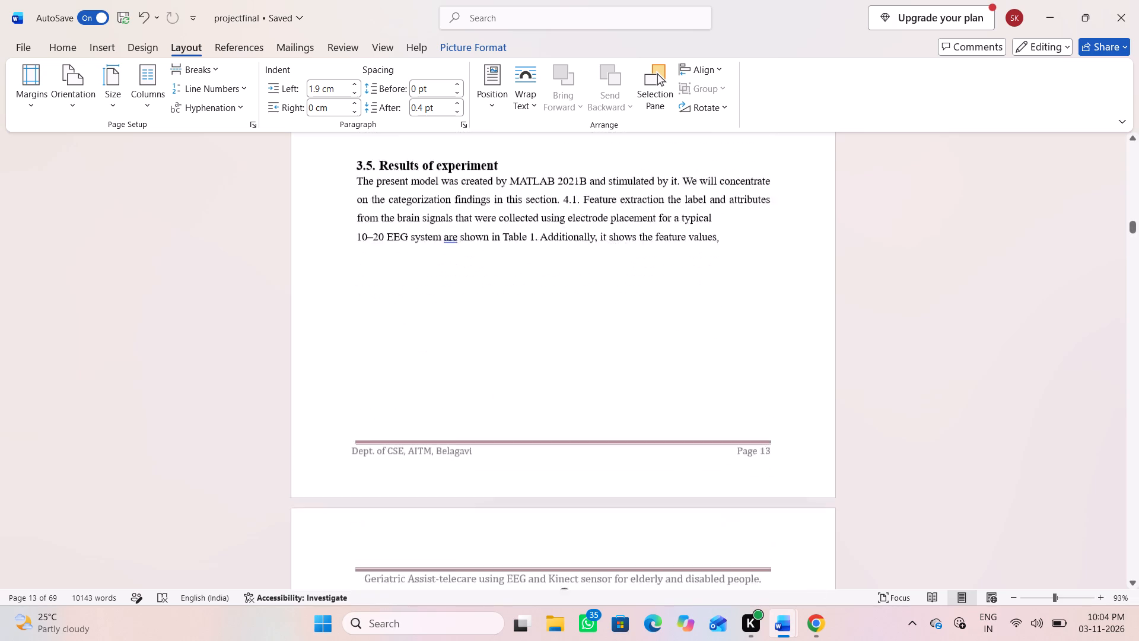
scroll(444, 366, up, 3)
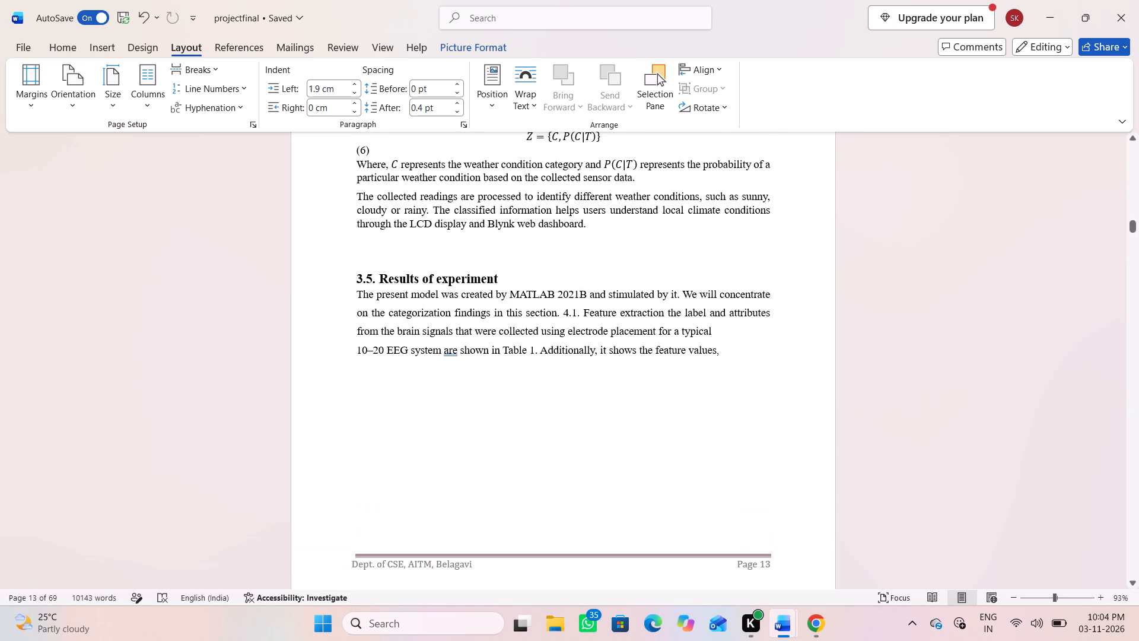
ctrl+scroll(404, 331, up, 2)
ctrl+scroll(404, 331, down, 3)
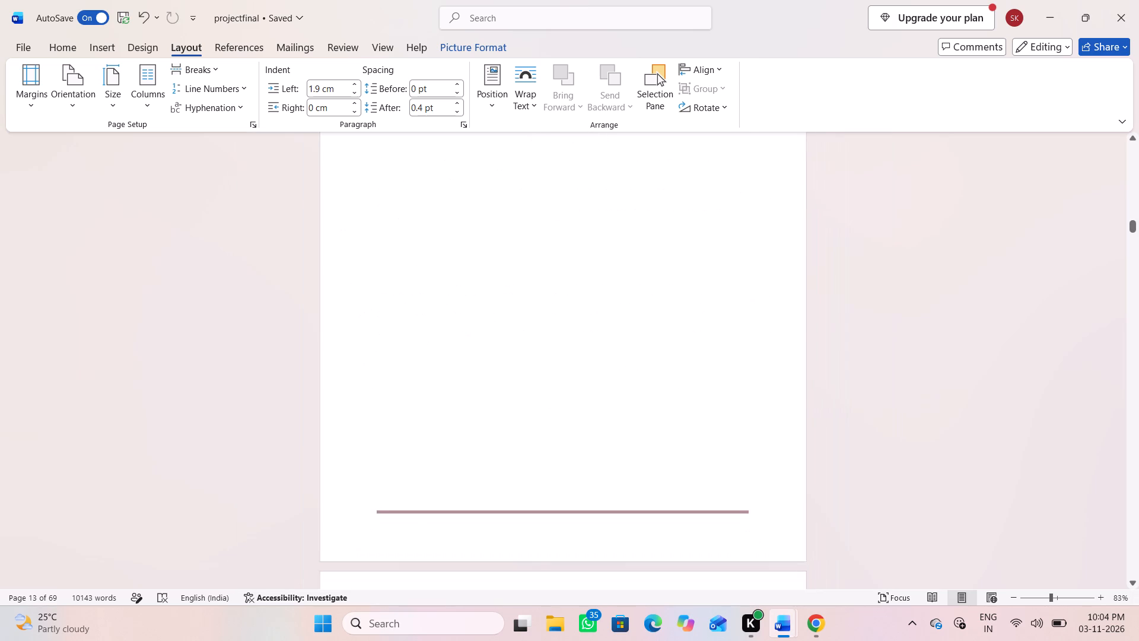
ctrl+scroll(404, 331, down, 3)
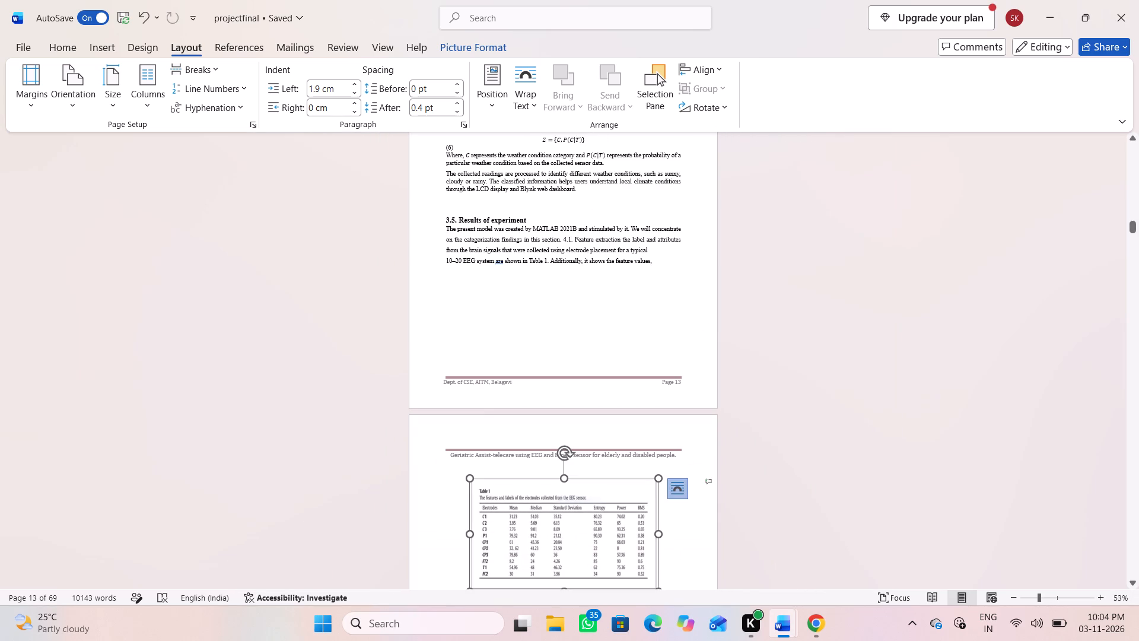
Examine the pages following section 3.5, including Table 1, equations (7) to (12), the Kinect sensor text and the performance chart.
scroll(454, 312, up, 1)
scroll(454, 312, down, 8)
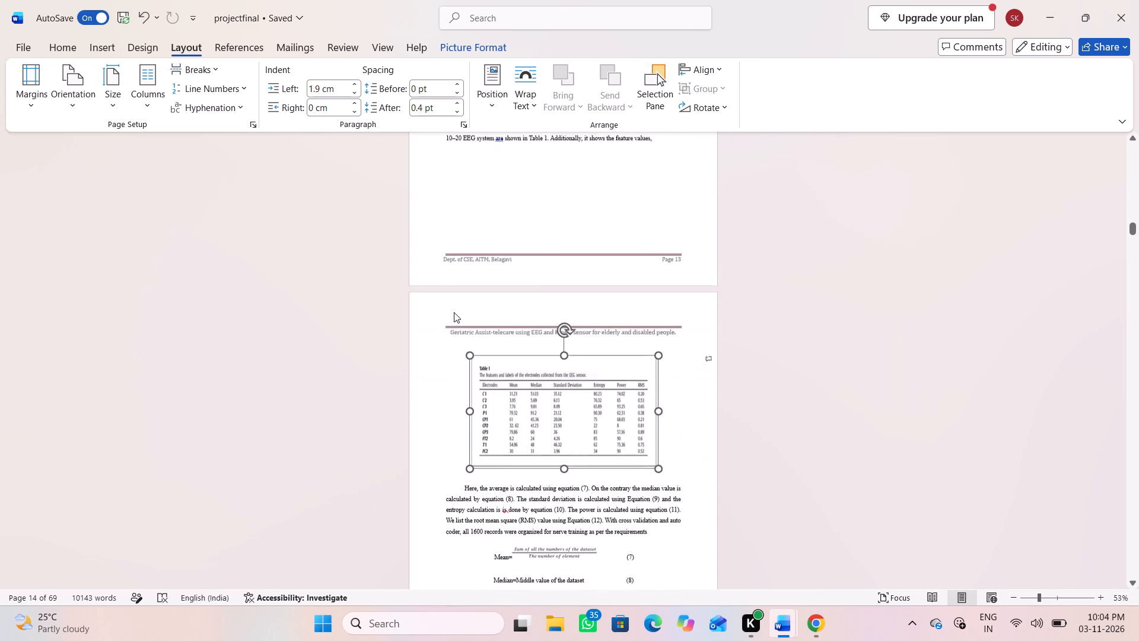
scroll(454, 312, down, 4)
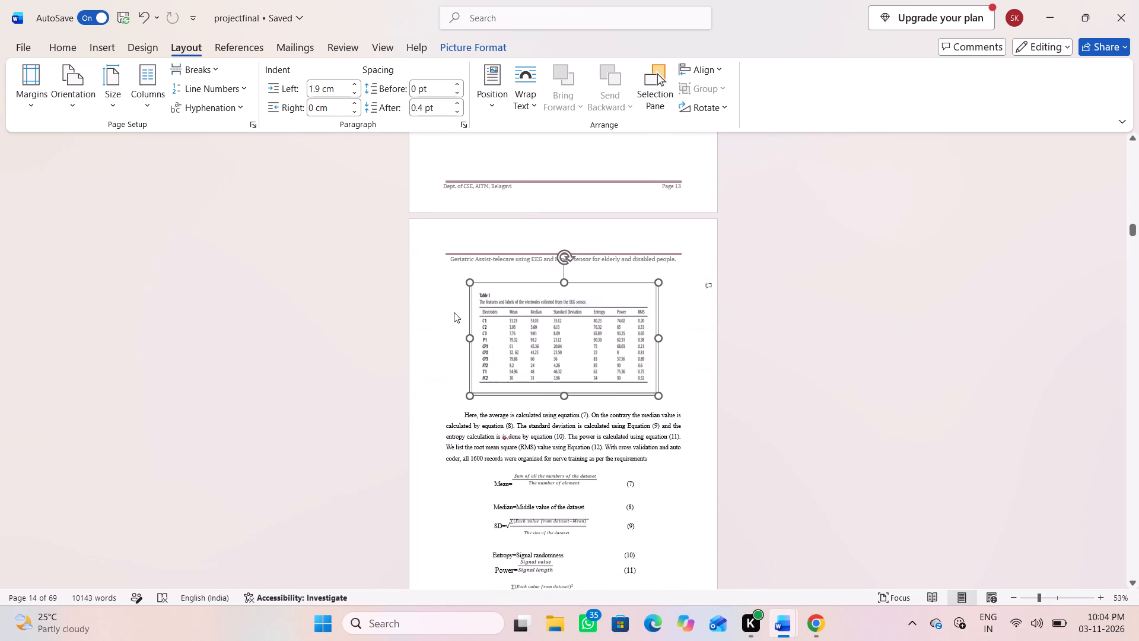
scroll(454, 312, down, 16)
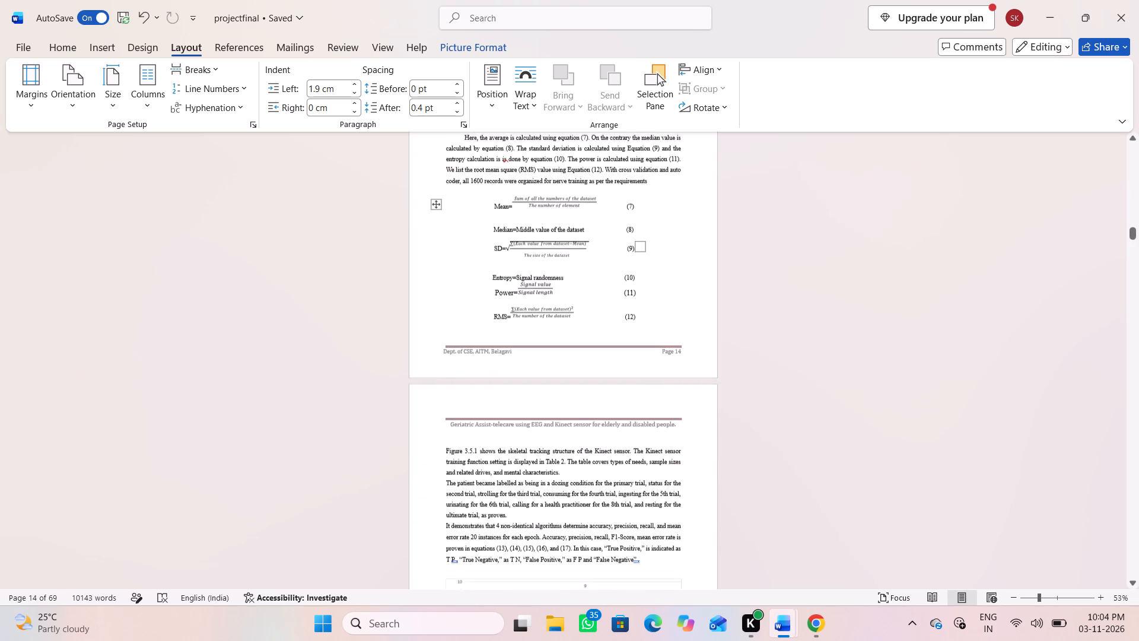
scroll(454, 312, down, 9)
scroll(454, 312, up, 1)
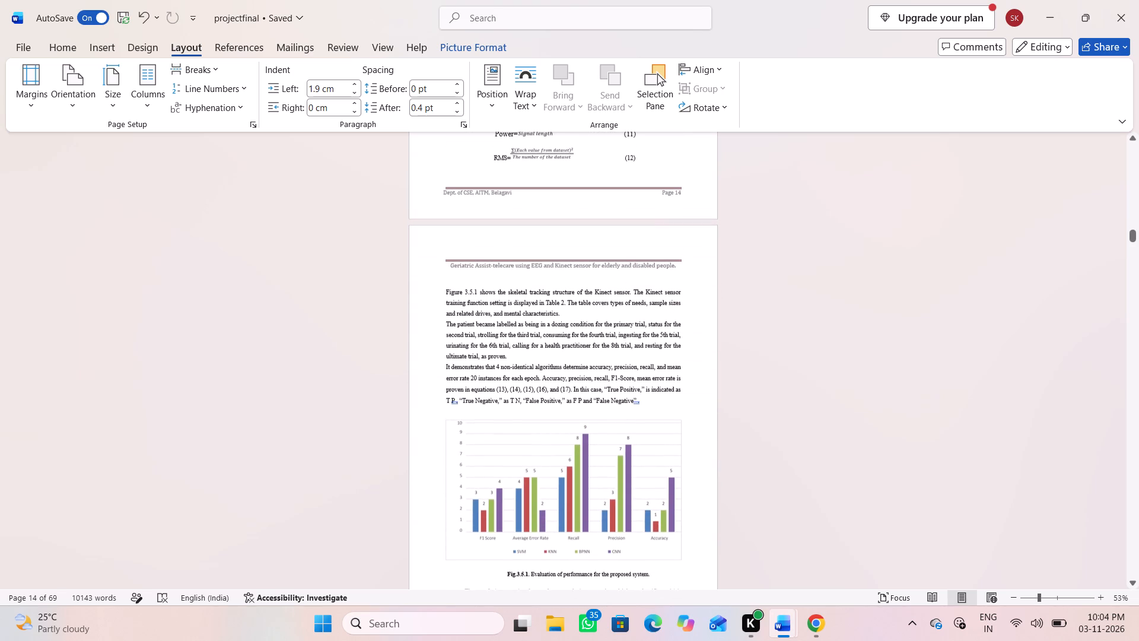
scroll(454, 312, down, 10)
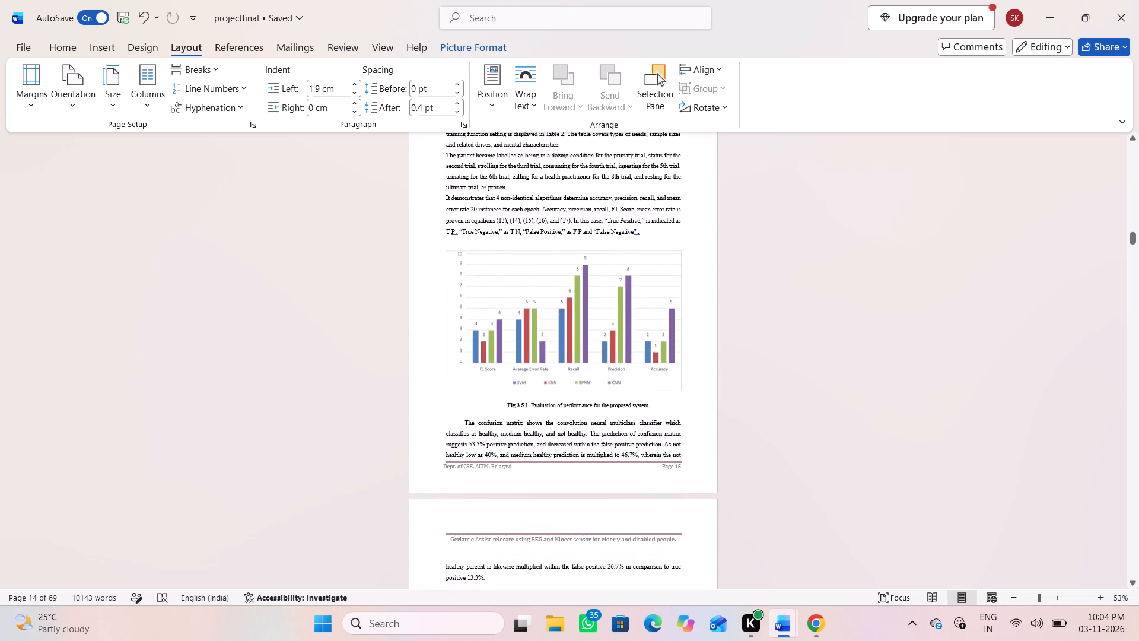
scroll(454, 312, down, 9)
scroll(454, 312, up, 20)
scroll(454, 312, up, 2)
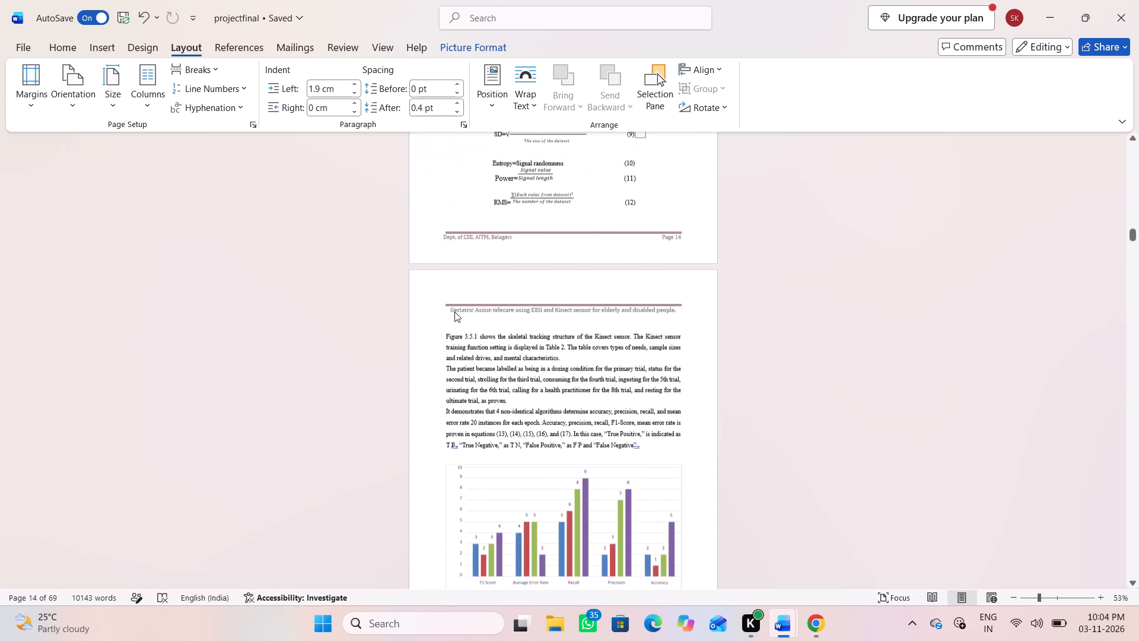
scroll(454, 312, up, 16)
scroll(454, 312, up, 12)
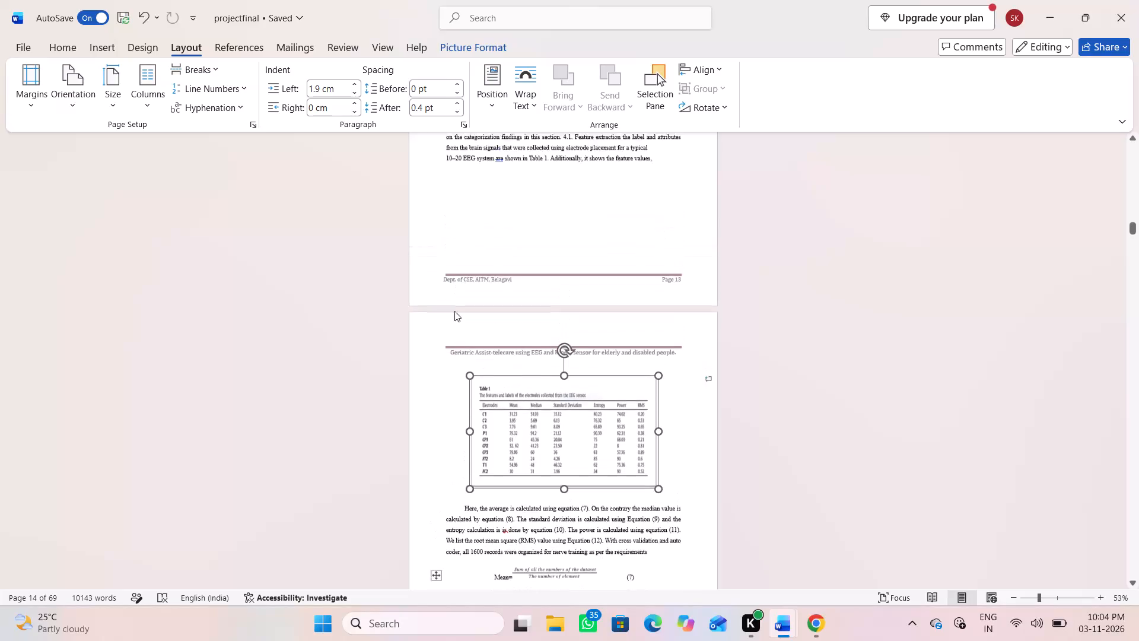
scroll(454, 311, up, 7)
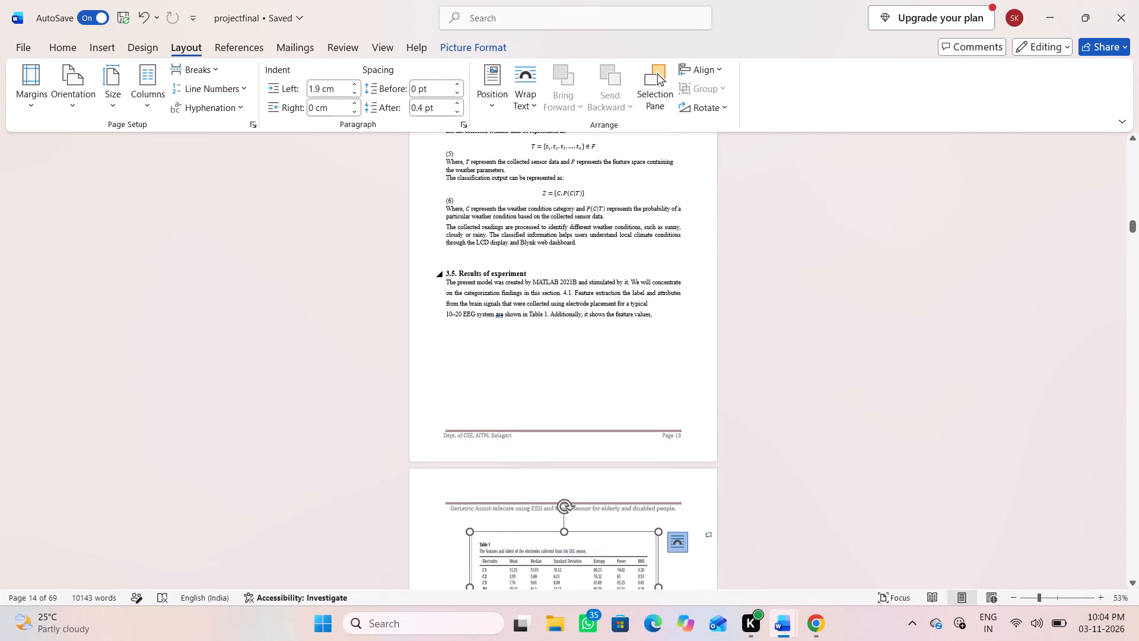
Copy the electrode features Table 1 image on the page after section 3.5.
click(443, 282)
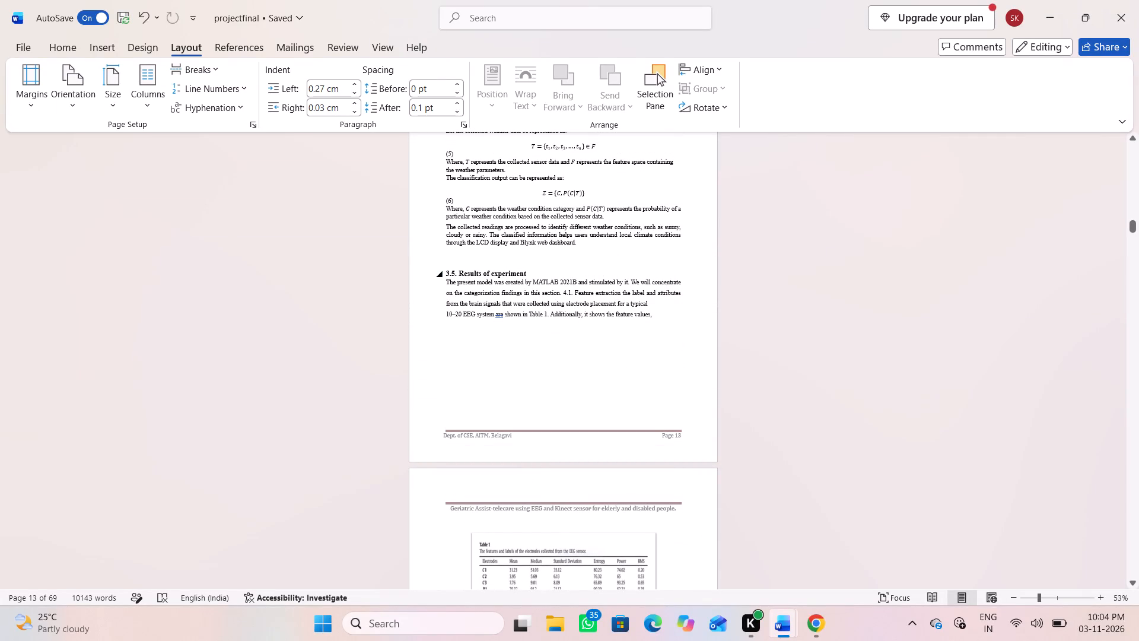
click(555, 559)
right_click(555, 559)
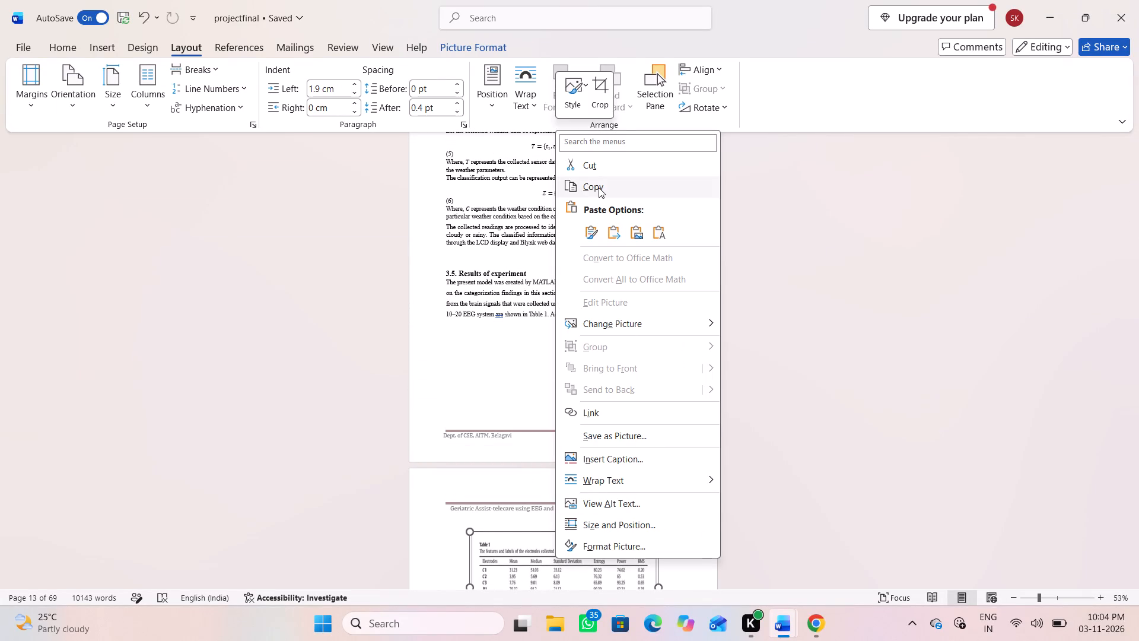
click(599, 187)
scroll(456, 288, down, 10)
scroll(459, 288, up, 1)
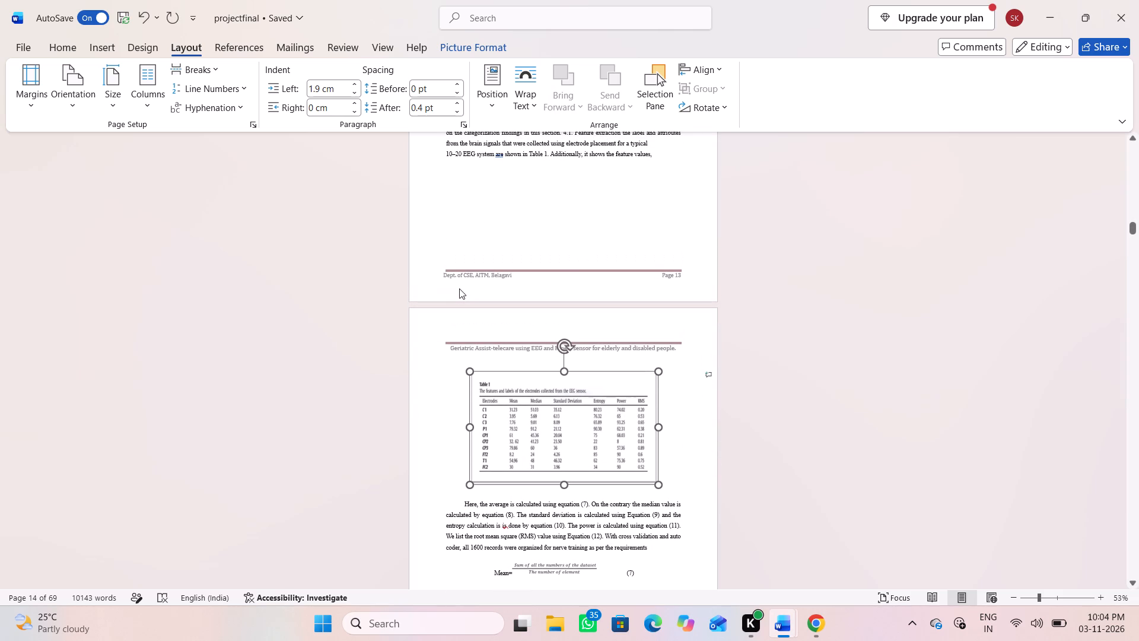
scroll(459, 288, up, 2)
scroll(445, 204, up, 3)
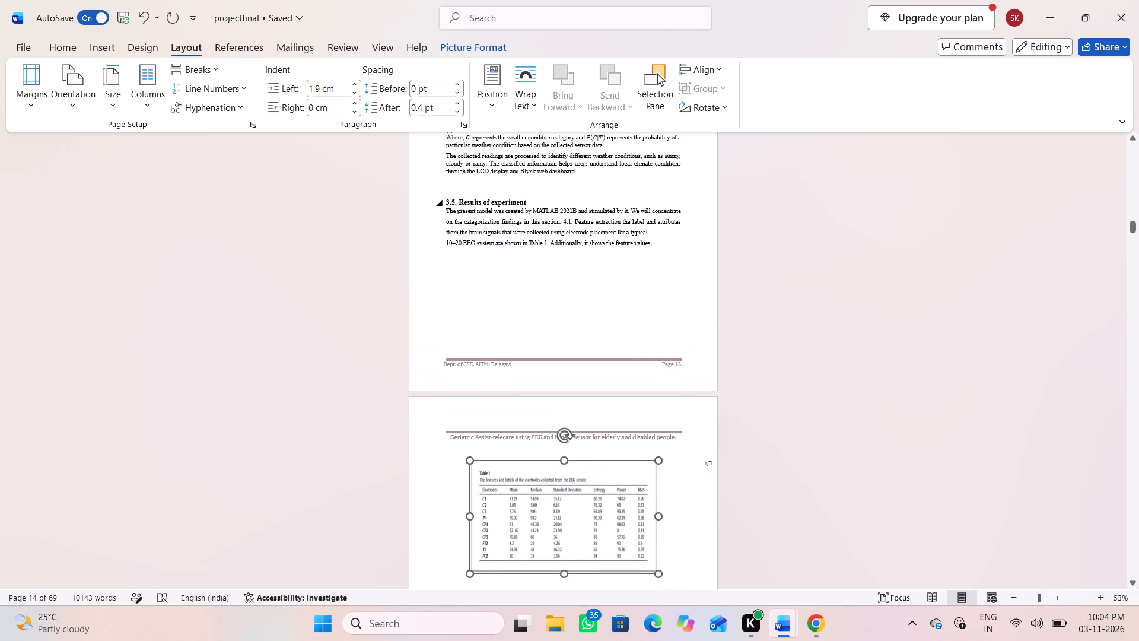
drag(445, 208, 637, 242)
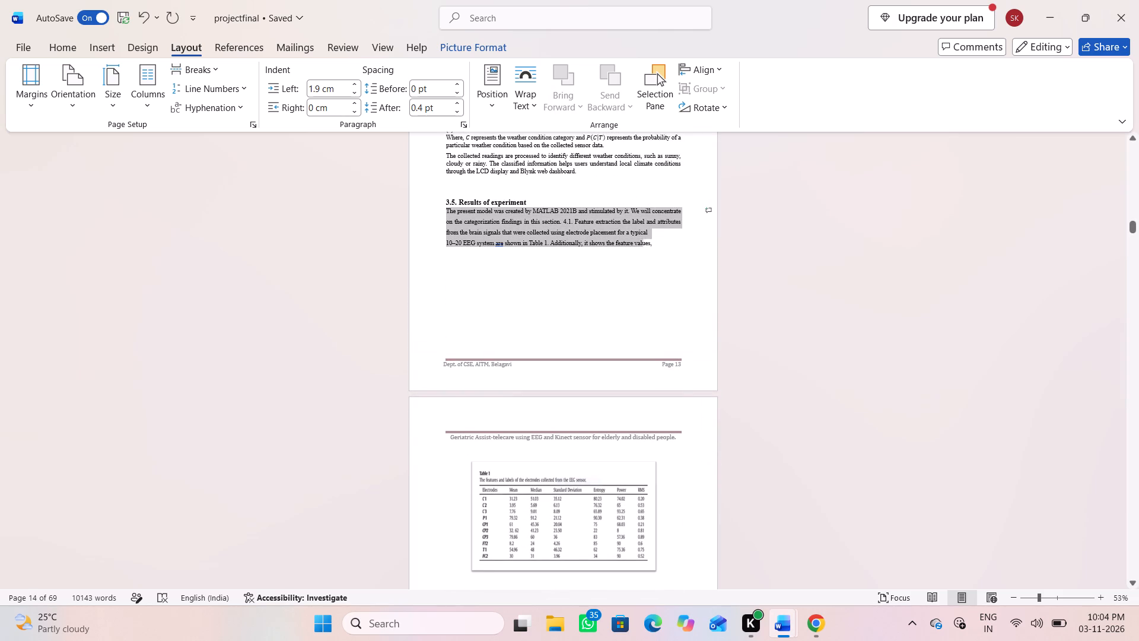
drag(637, 242, 656, 247)
key(ctrl+c)
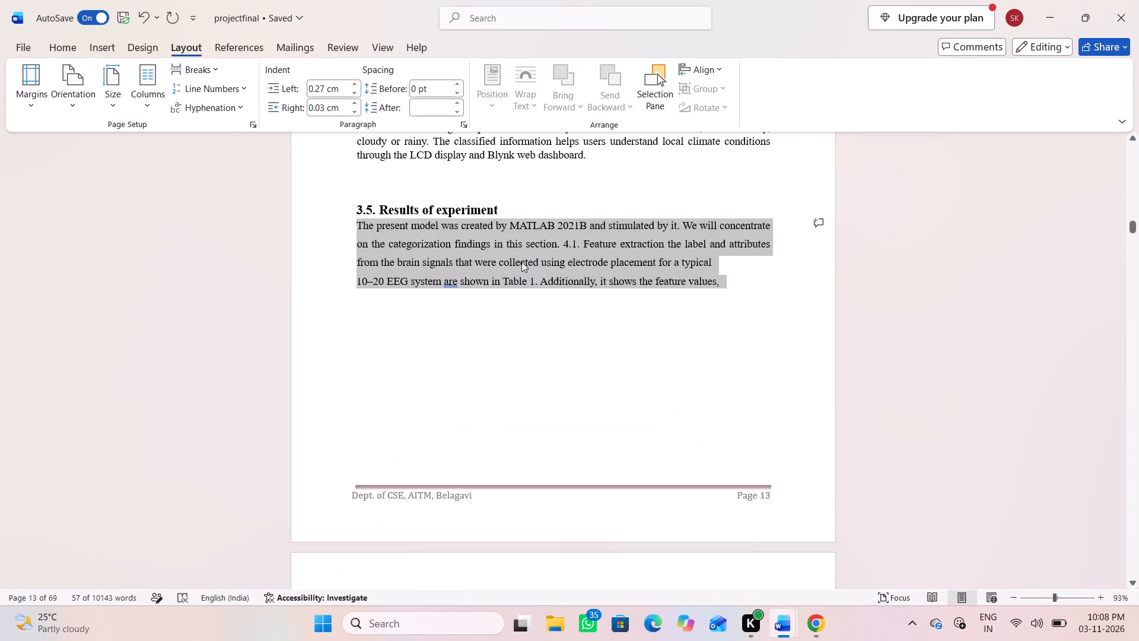
key(BackSpace)
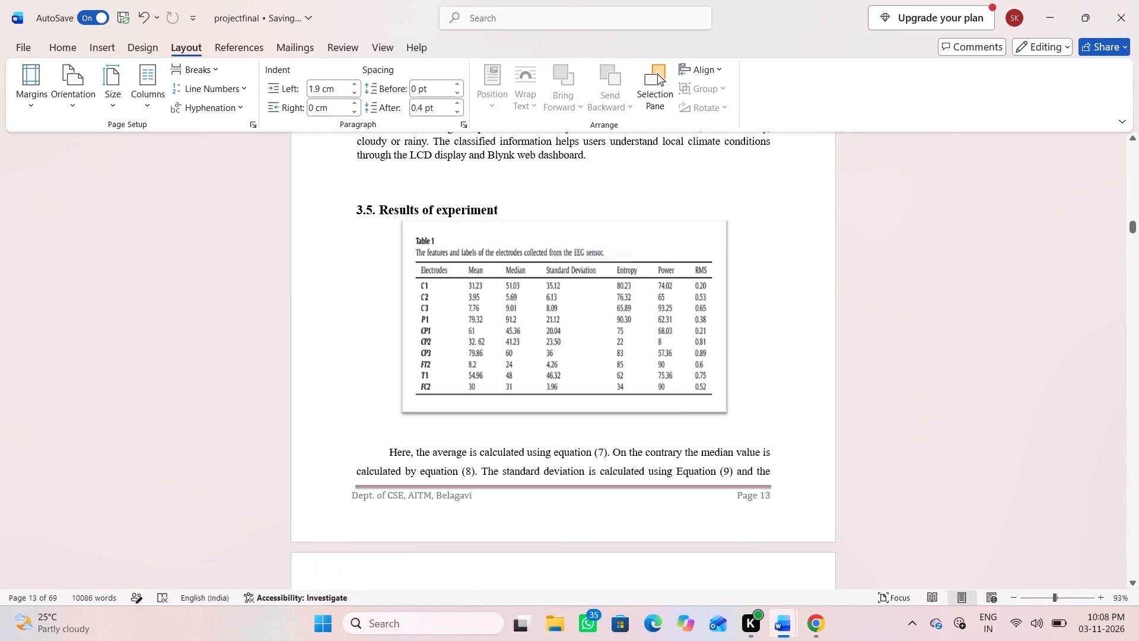
key(ctrl+v)
Look through the rest of section 3.5 in projectfinal, including its table, equations, performance chart and confusion matrix, up to Chapter 4.
scroll(521, 262, up, 9)
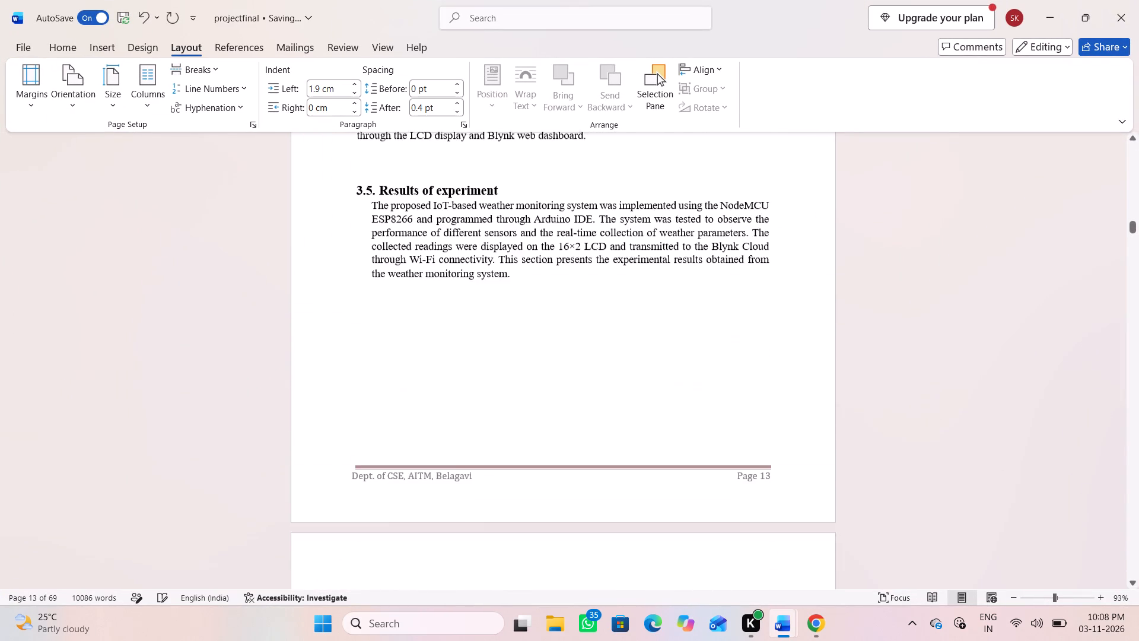
scroll(521, 262, down, 3)
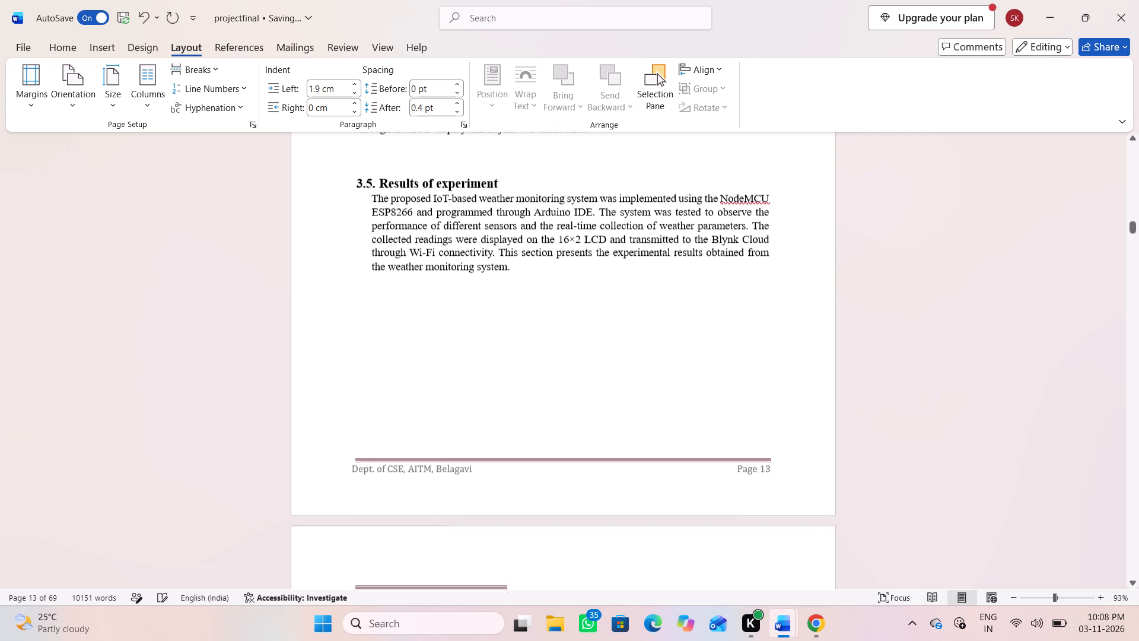
scroll(521, 263, down, 13)
scroll(525, 266, down, 9)
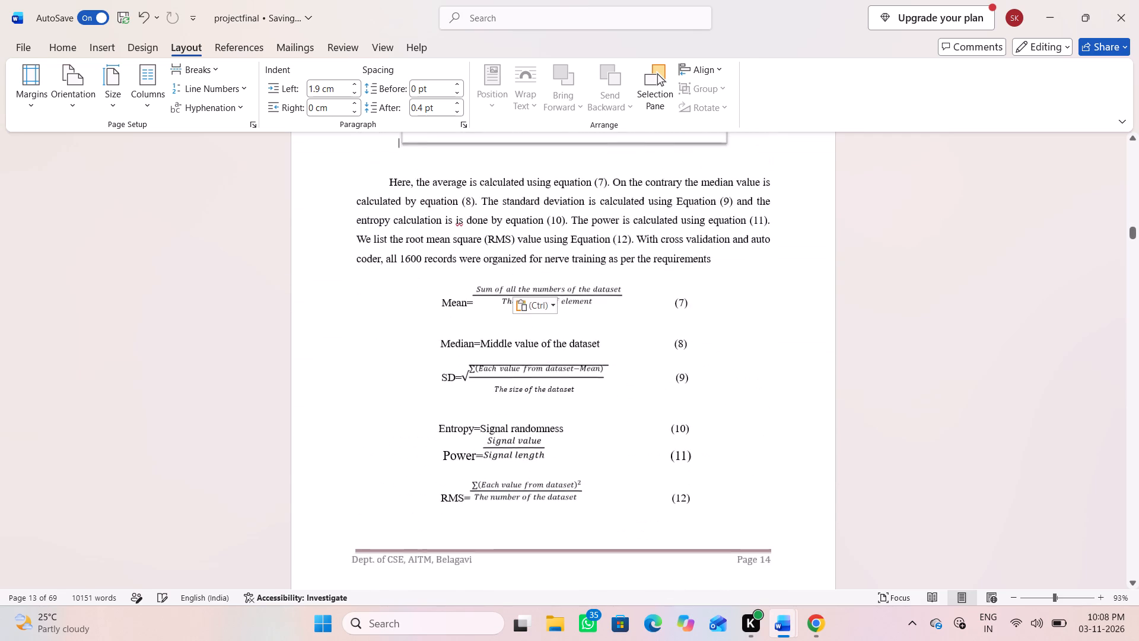
scroll(525, 267, down, 19)
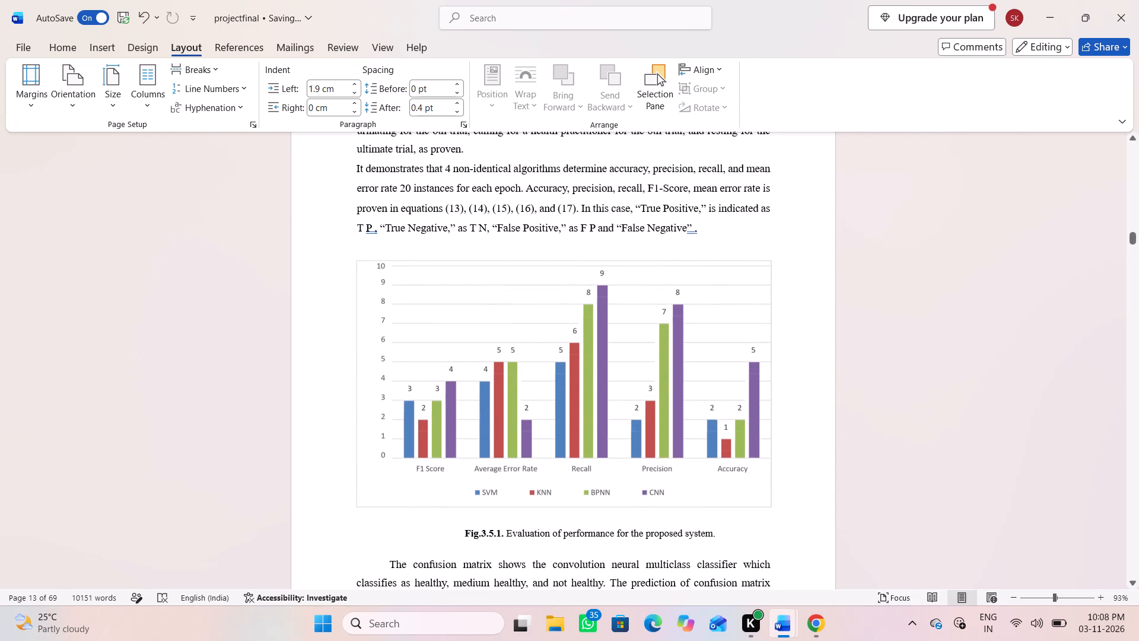
scroll(525, 267, up, 7)
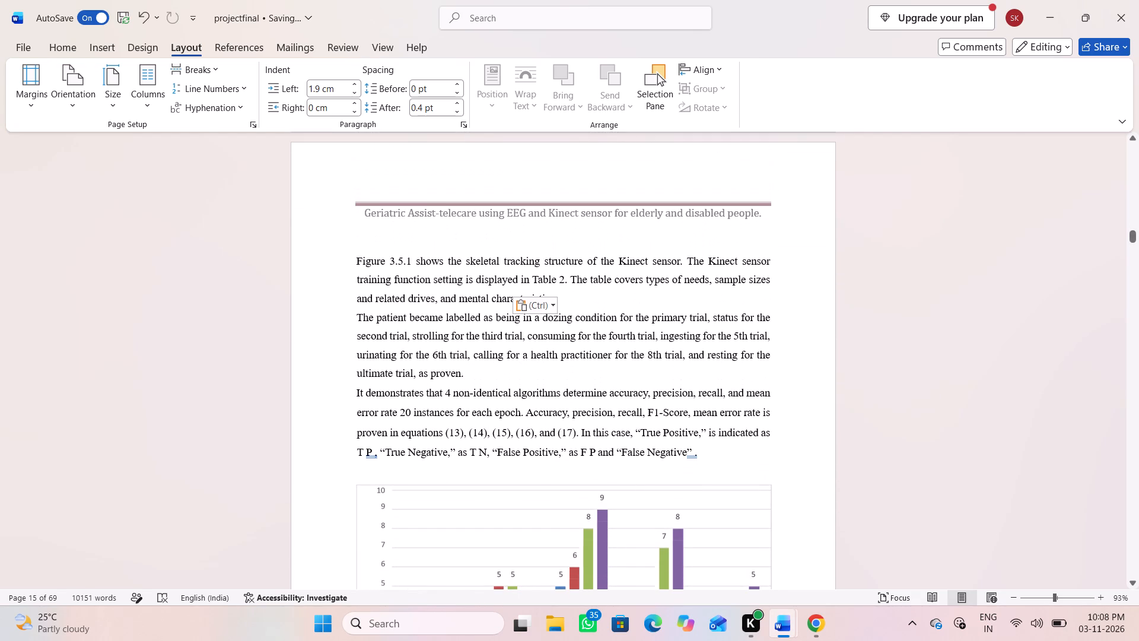
scroll(525, 267, down, 17)
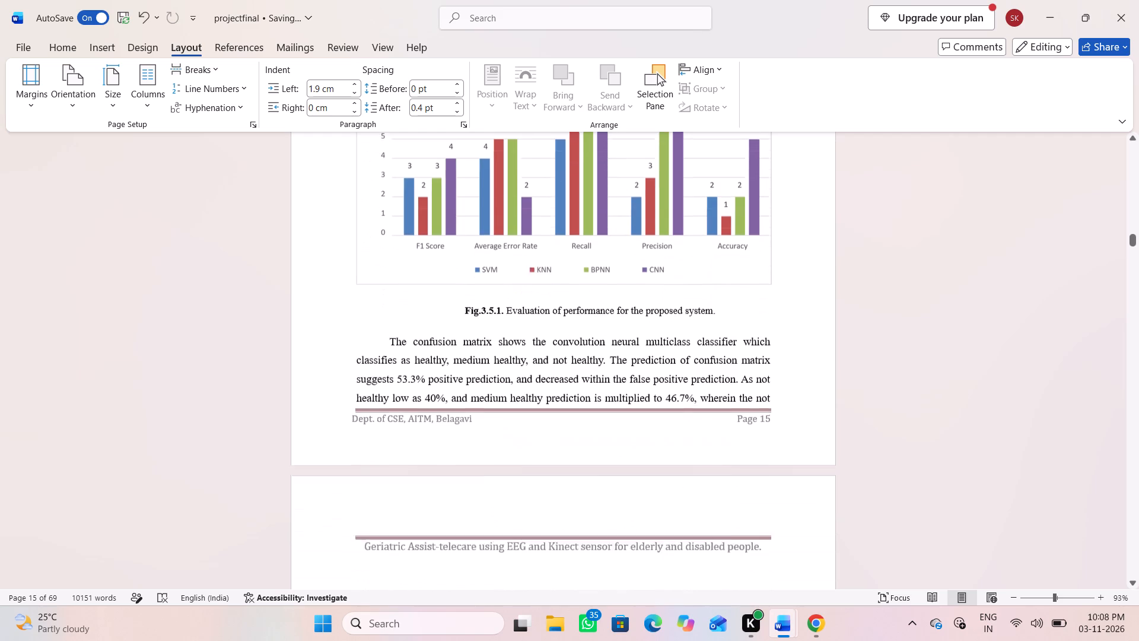
scroll(525, 267, down, 10)
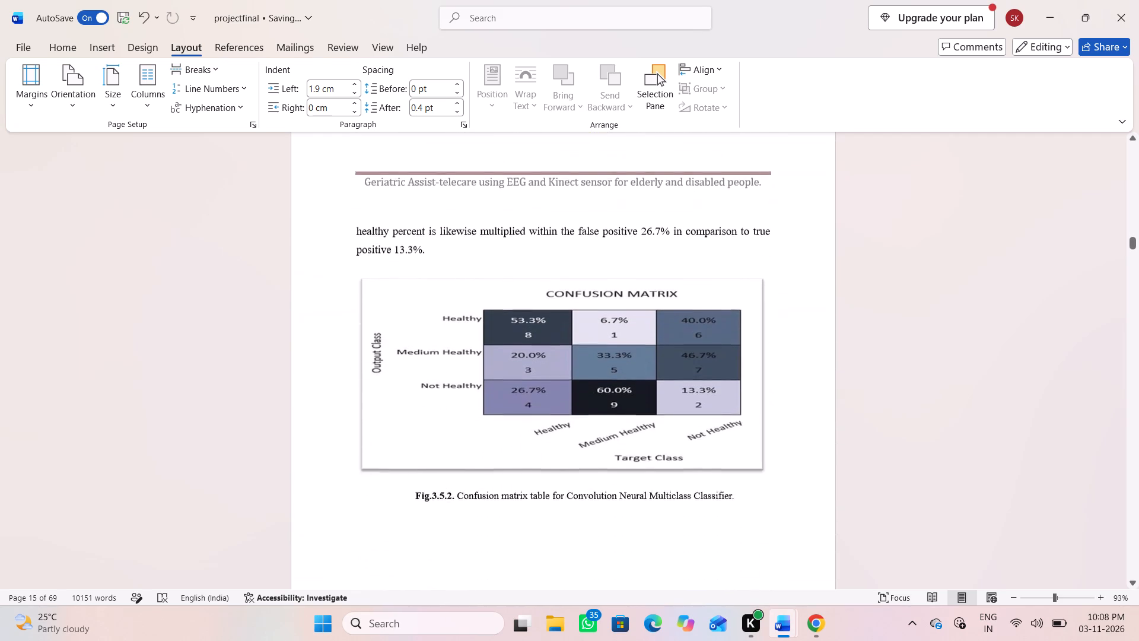
scroll(525, 267, down, 16)
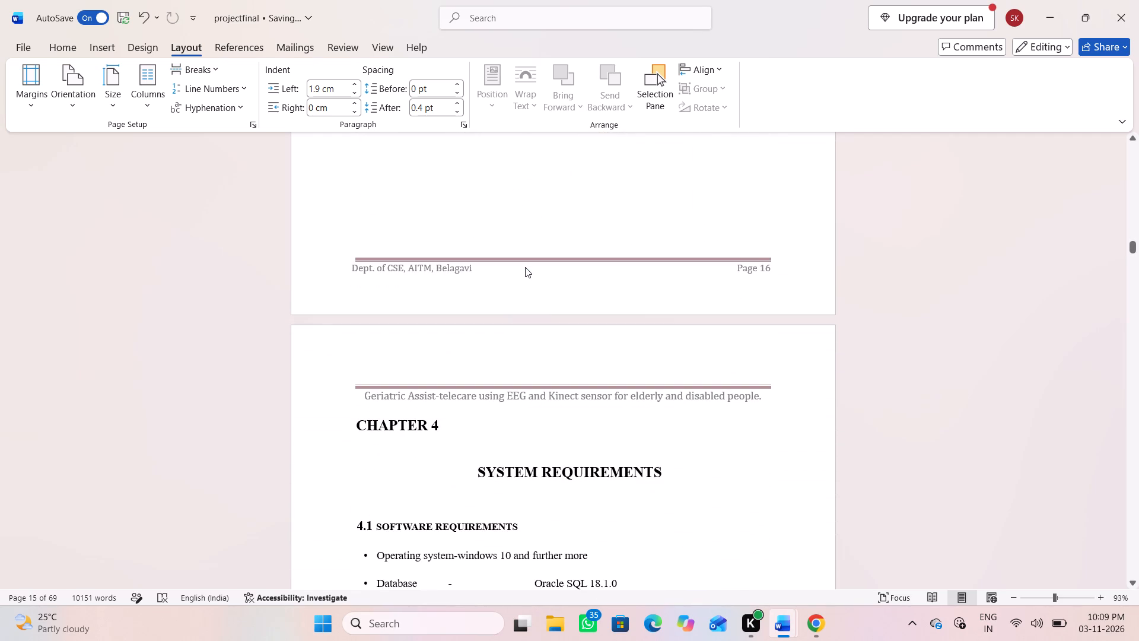
scroll(525, 267, up, 5)
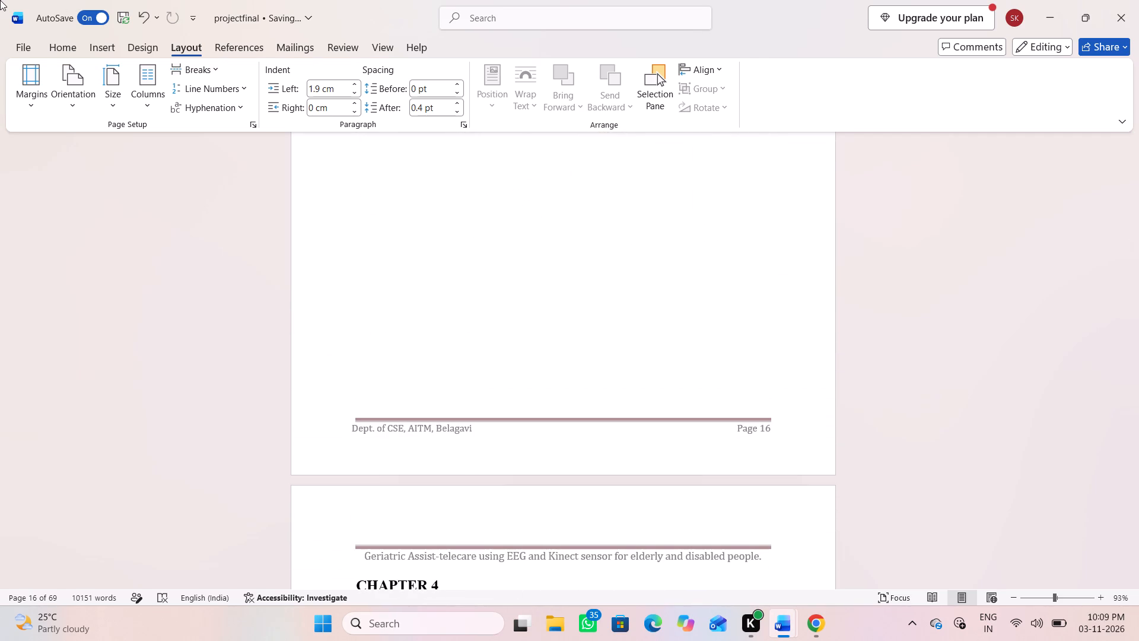
Switch to Report phase 2(bhagyashree) and look through its Chapter 3, from 3.4 Advantages through the 3.5 Methodology steps and flowchart to Chapter 4.
key(super+Tab)
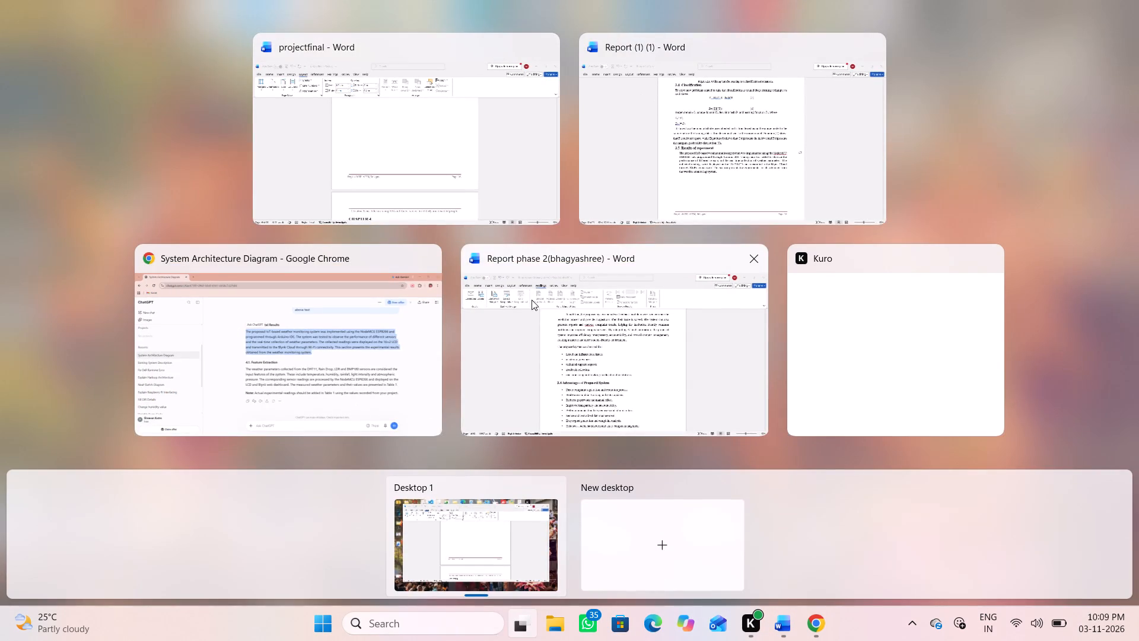
click(532, 302)
scroll(501, 303, up, 2)
scroll(501, 306, down, 7)
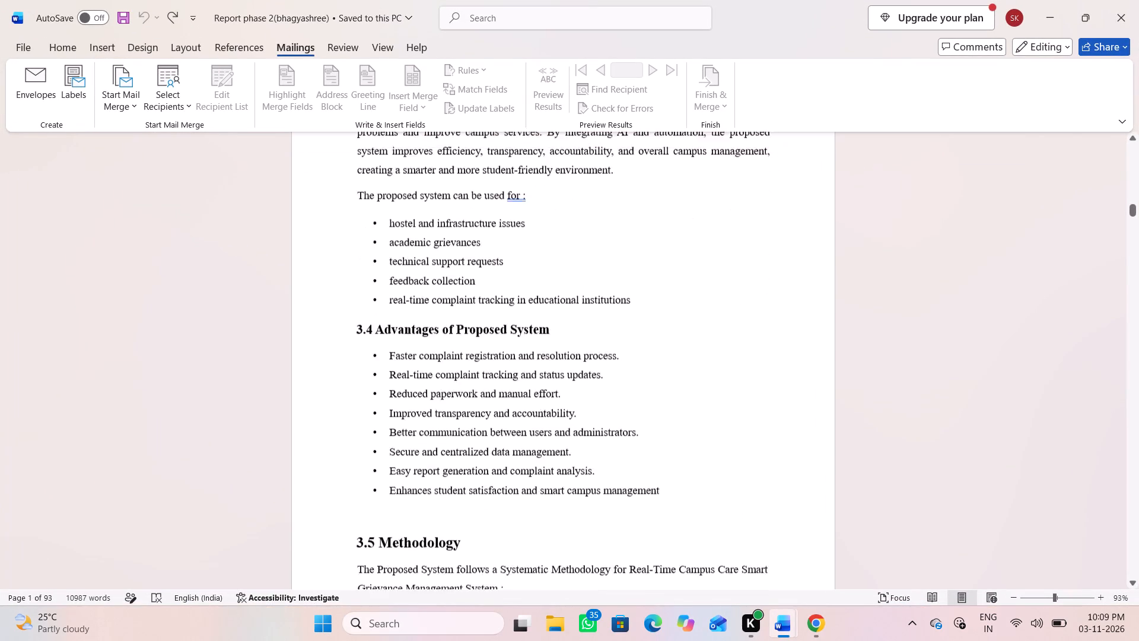
scroll(501, 306, down, 17)
scroll(501, 306, down, 7)
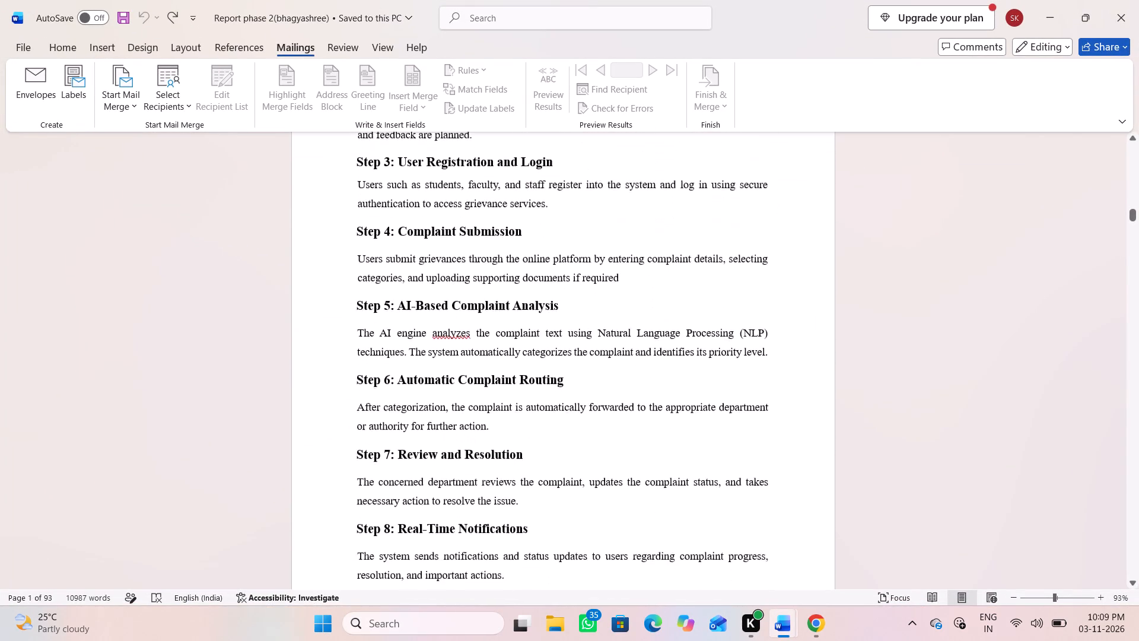
scroll(501, 306, down, 20)
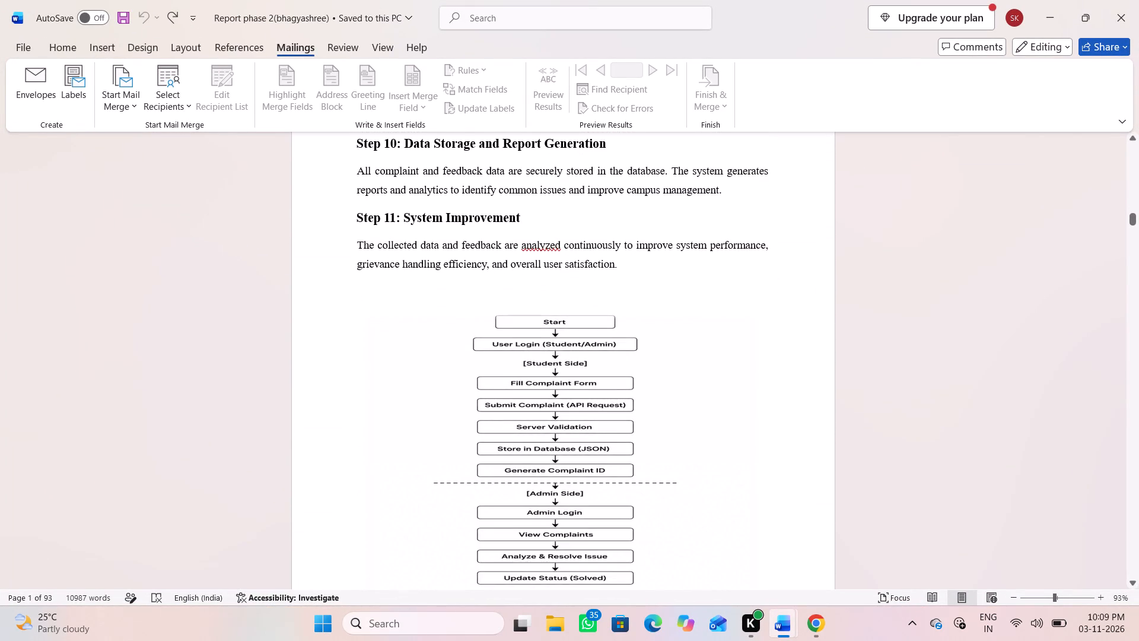
scroll(501, 306, down, 6)
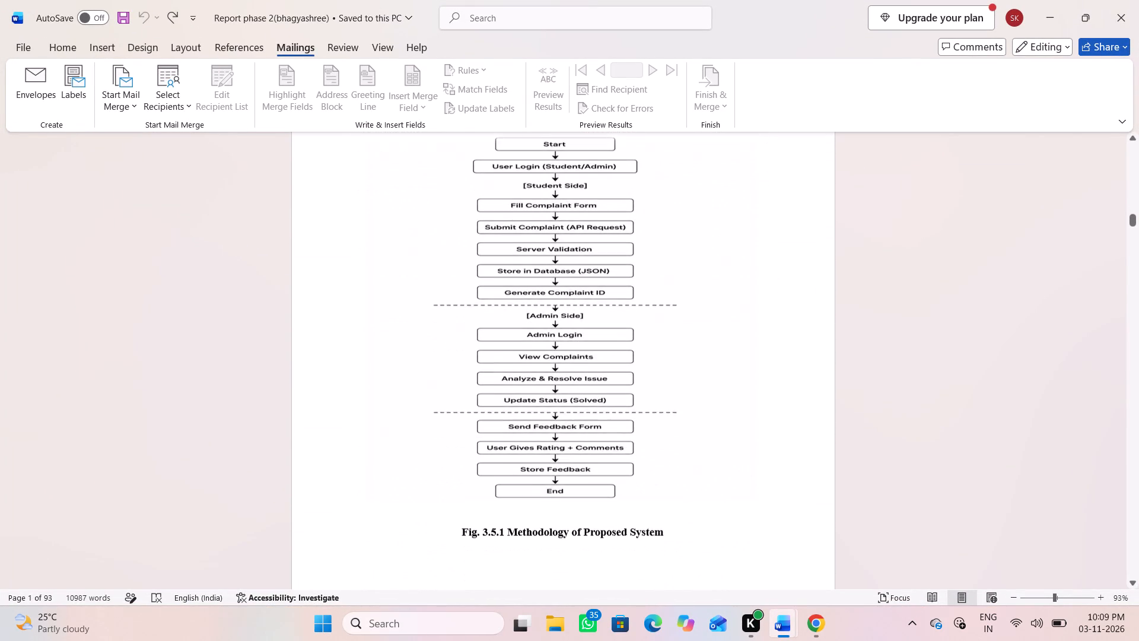
scroll(501, 306, down, 11)
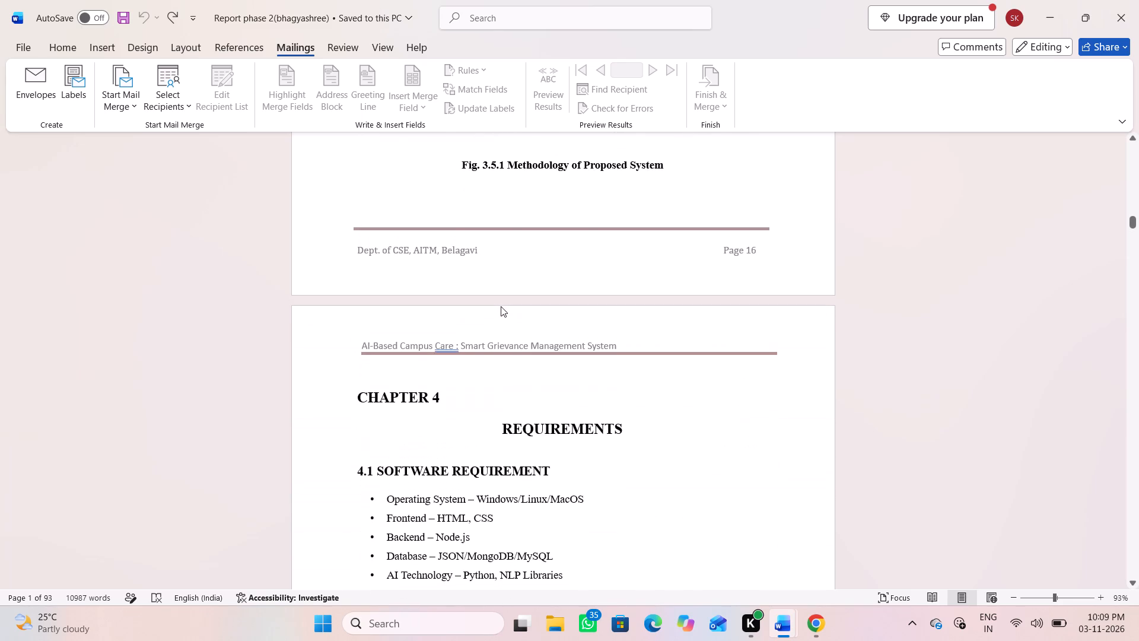
scroll(501, 306, up, 5)
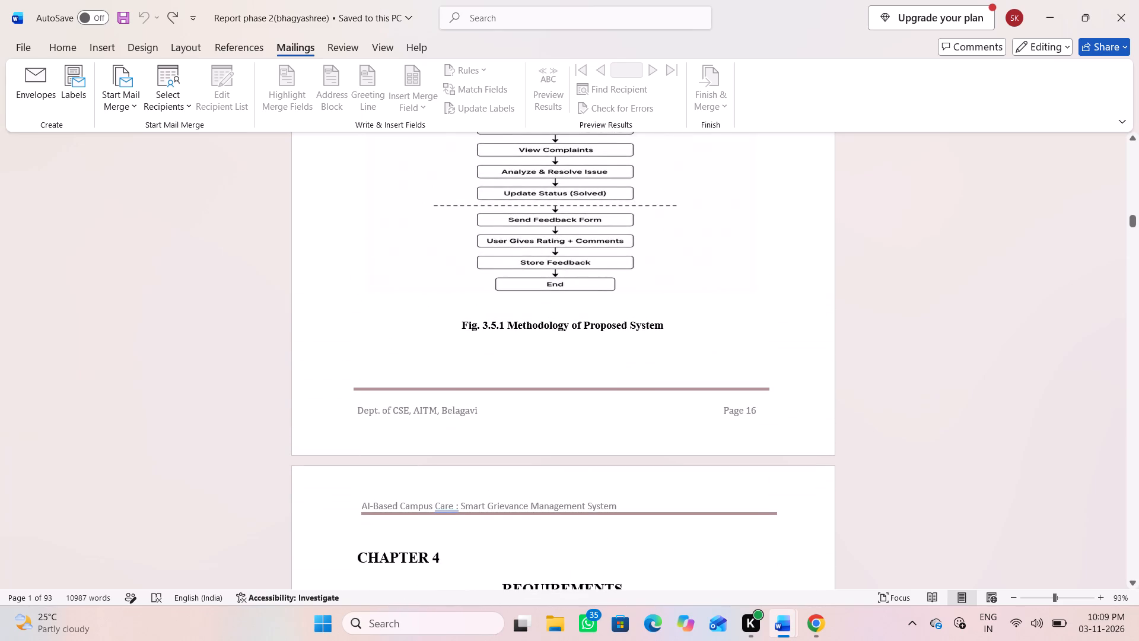
Return to projectfinal and review the remaining section 3.5 equations, Kinect text, performance chart and confusion matrix up to Chapter 4.
key(super+Tab)
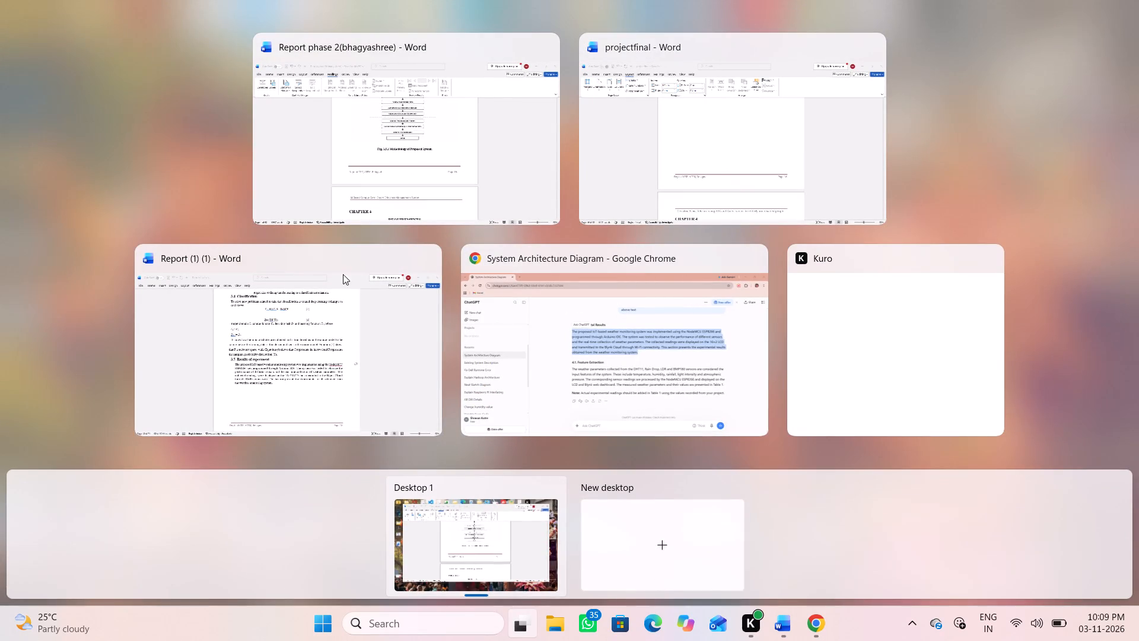
click(656, 117)
scroll(594, 280, up, 8)
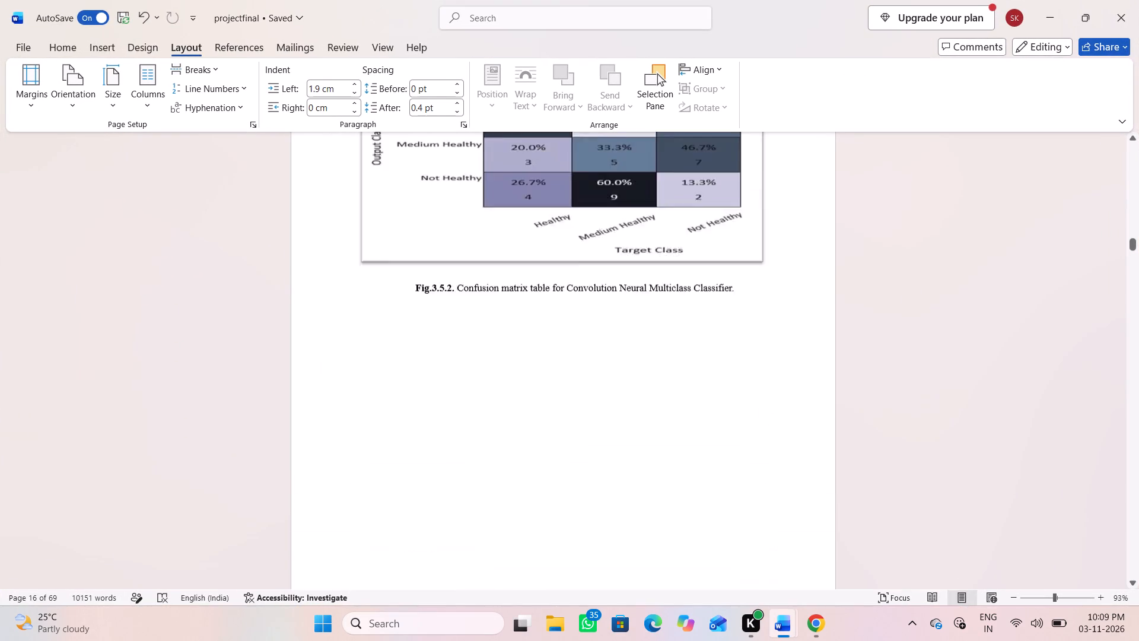
scroll(594, 280, up, 16)
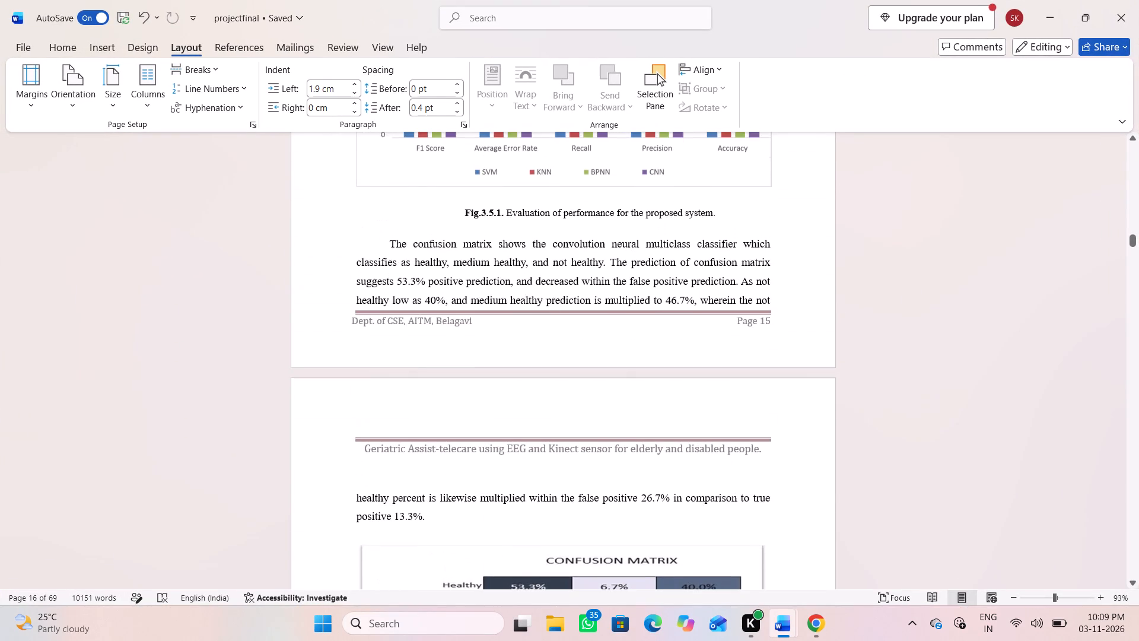
scroll(594, 280, up, 1)
scroll(594, 280, down, 9)
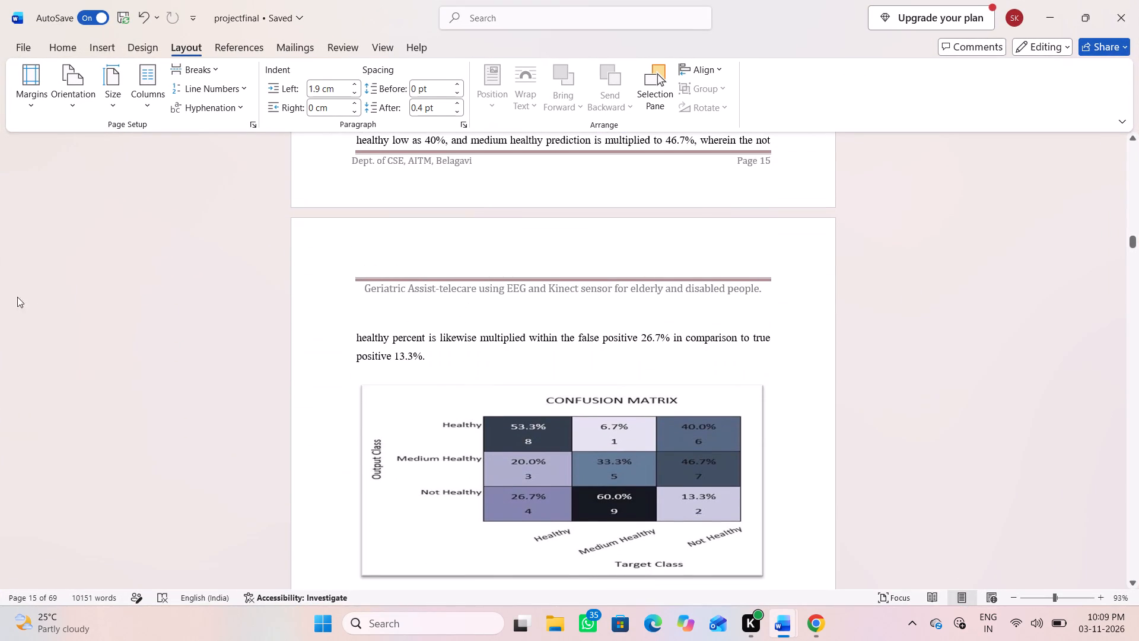
scroll(604, 333, down, 20)
scroll(604, 333, down, 2)
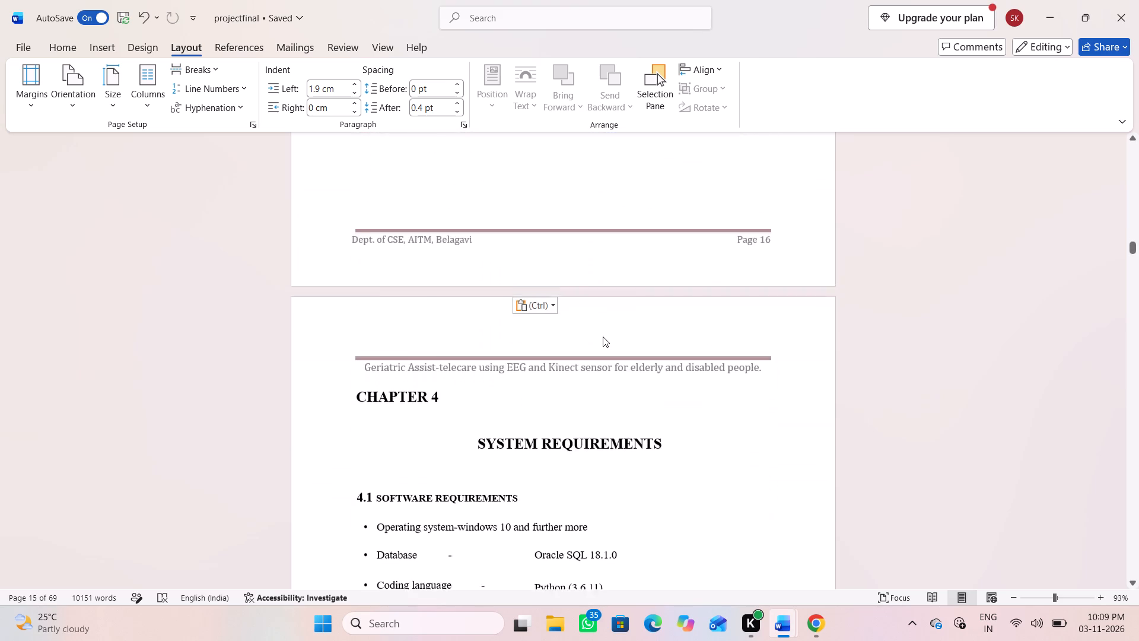
scroll(603, 337, up, 20)
scroll(603, 337, up, 12)
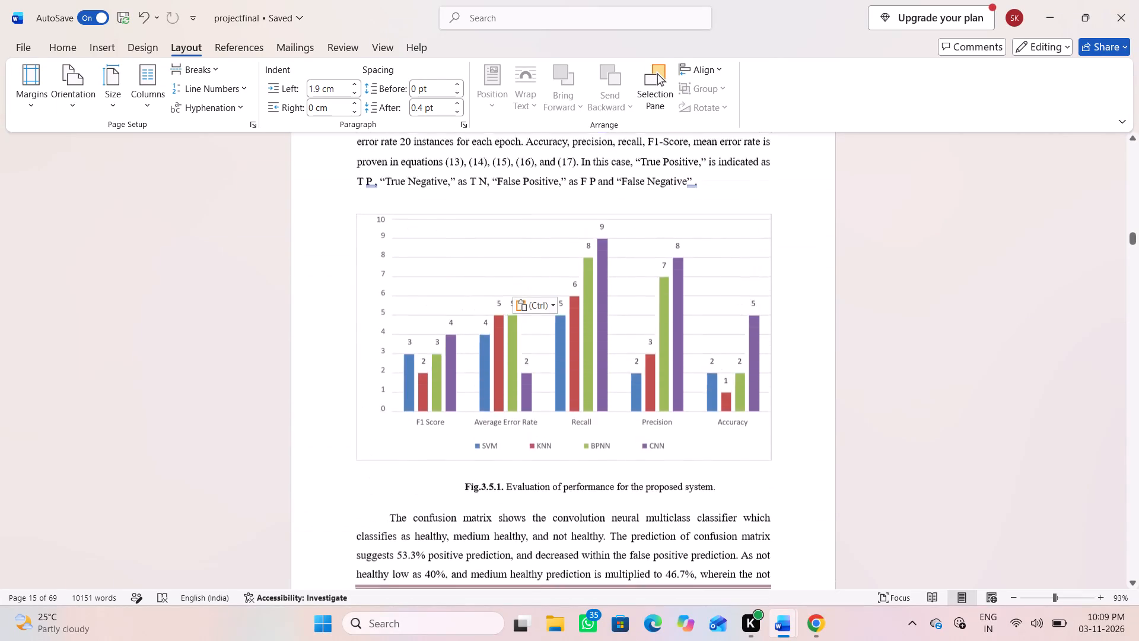
scroll(602, 335, up, 11)
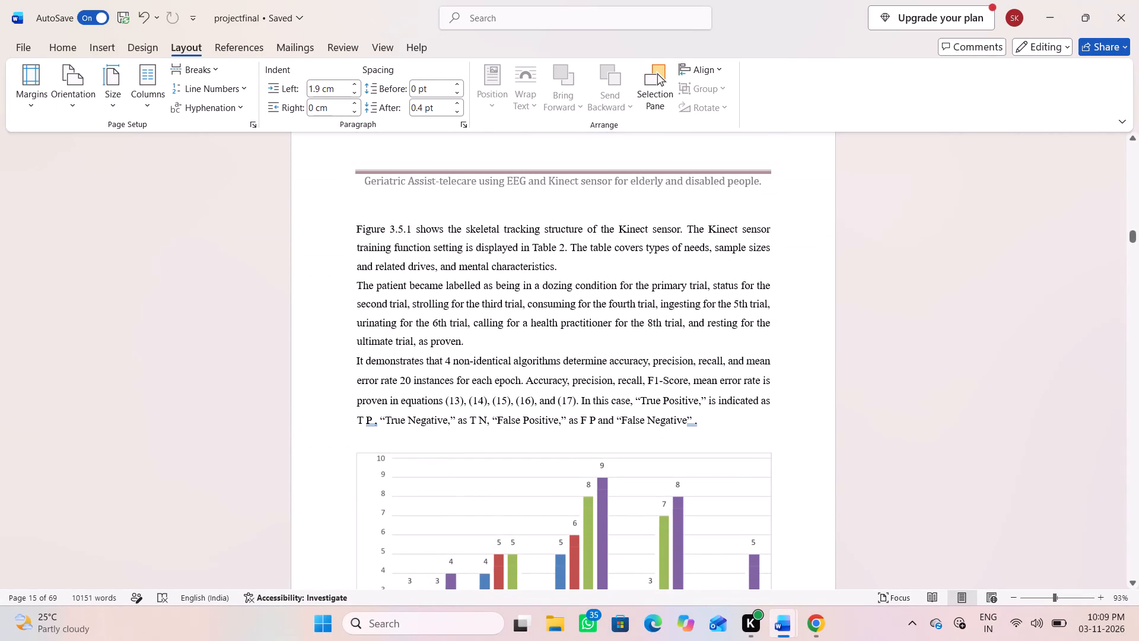
scroll(602, 335, up, 14)
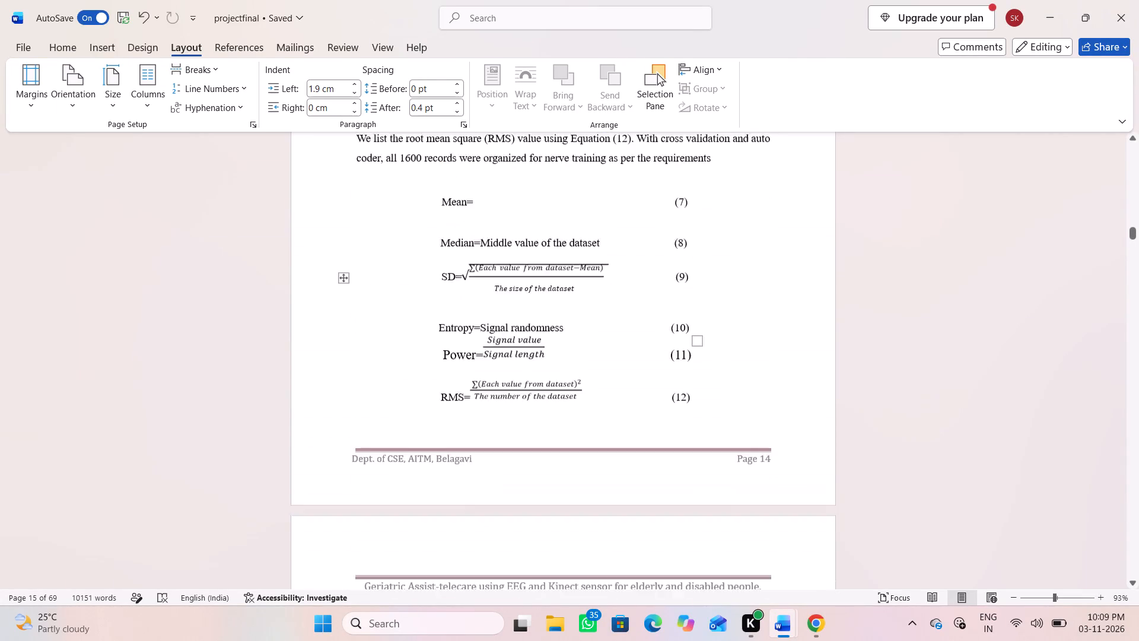
scroll(602, 335, up, 4)
scroll(602, 335, down, 17)
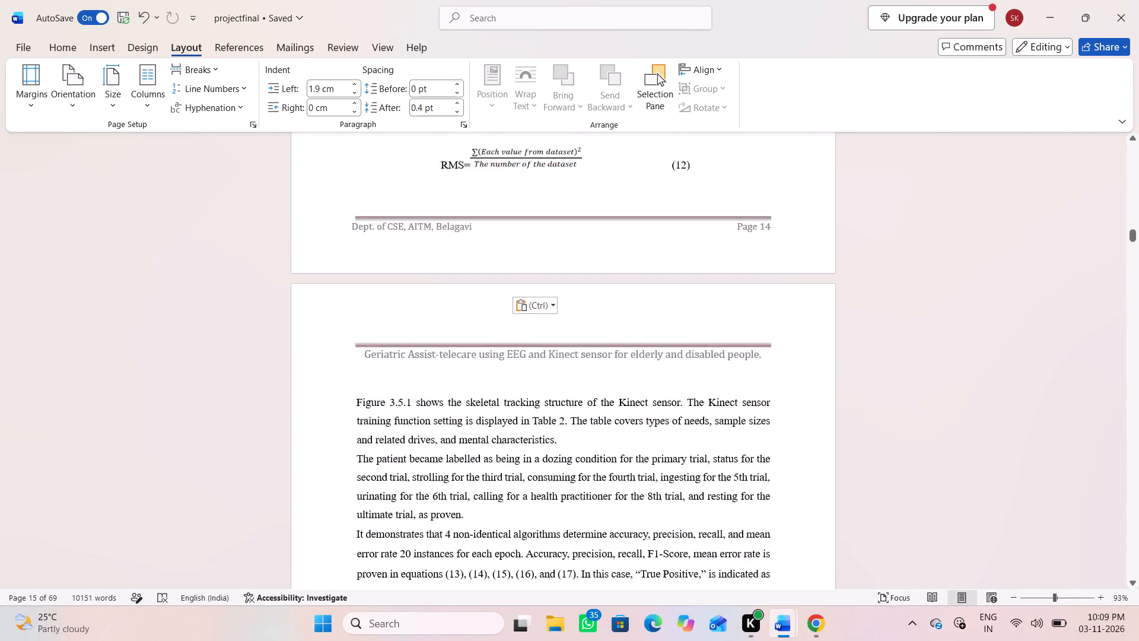
scroll(601, 339, down, 4)
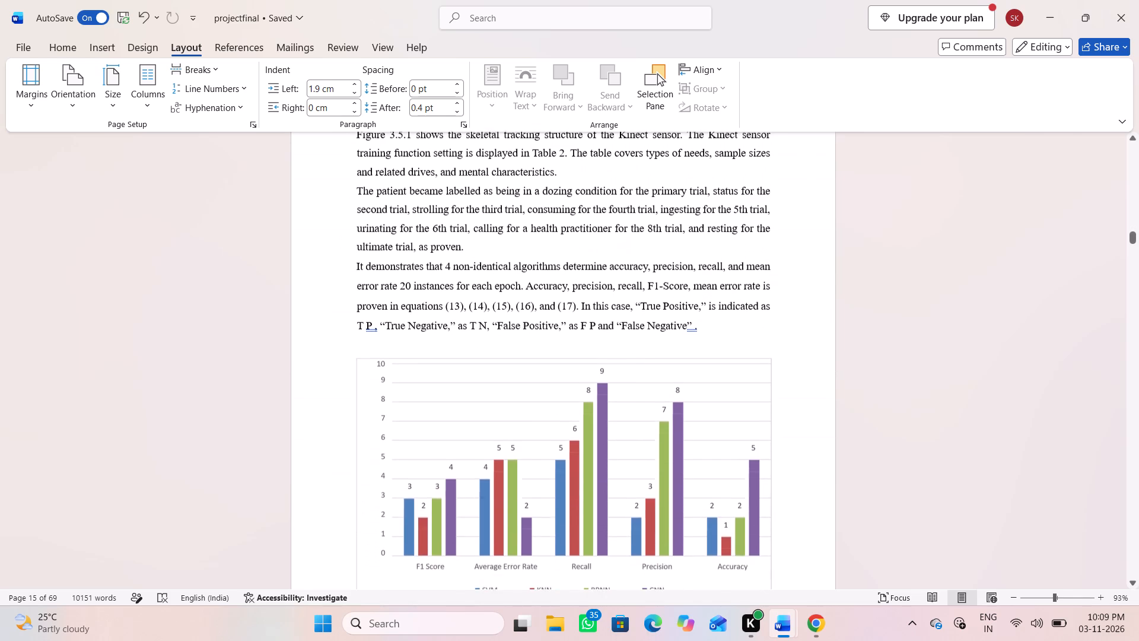
scroll(600, 341, down, 11)
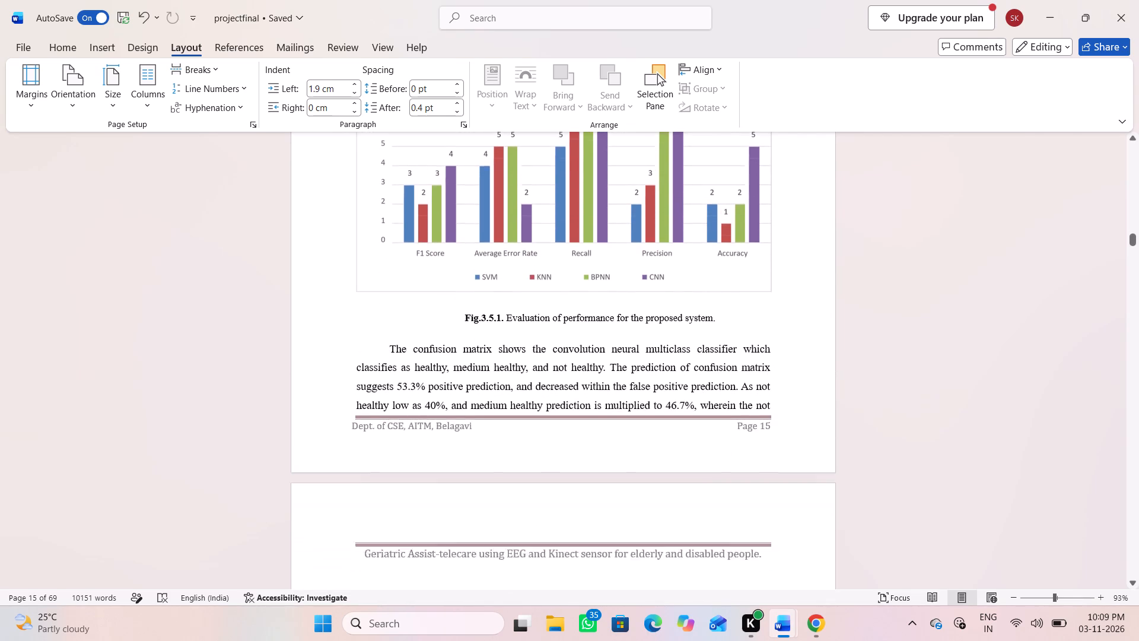
scroll(599, 343, down, 20)
scroll(599, 344, down, 9)
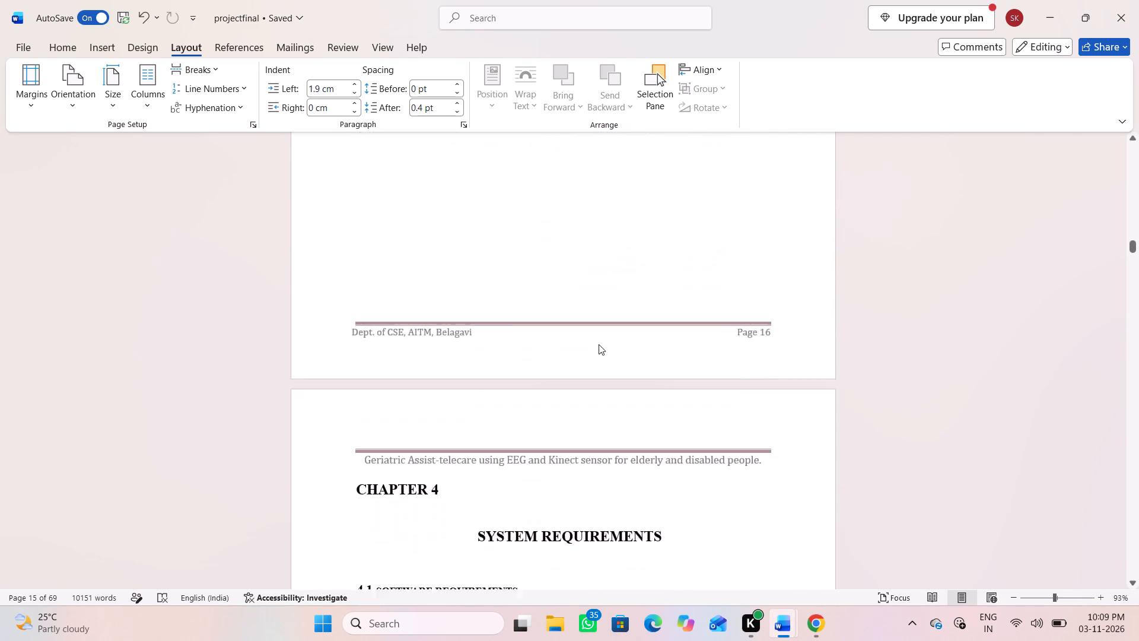
Examine Chapter 4 System Requirements and the Chapter 5 architecture, use case and EEG block diagrams with their descriptions.
scroll(599, 344, down, 15)
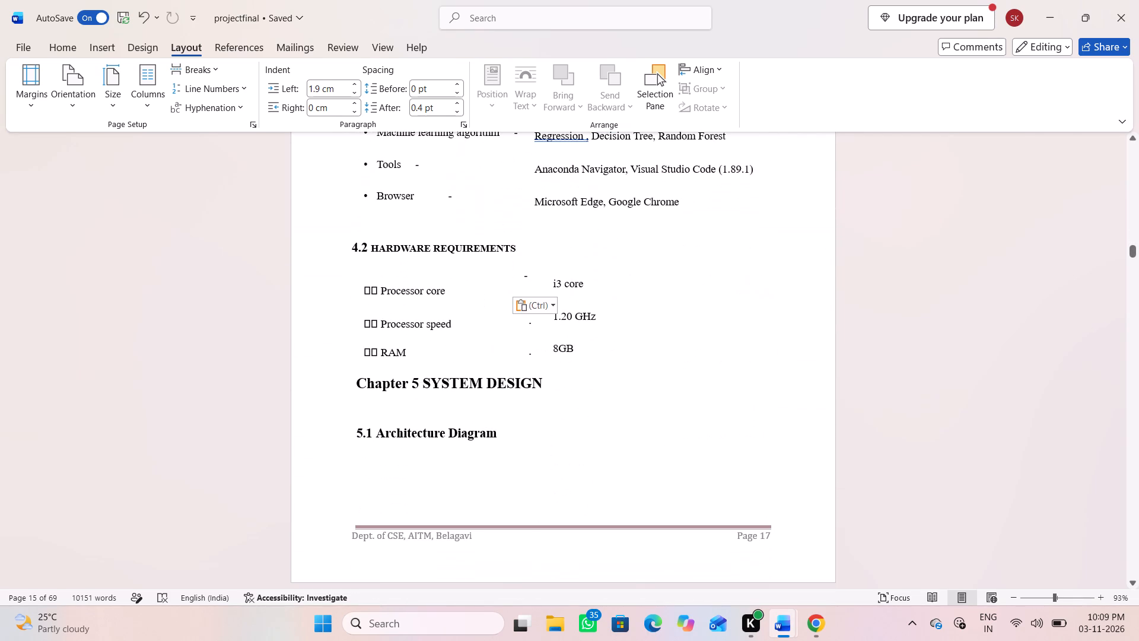
scroll(598, 346, up, 4)
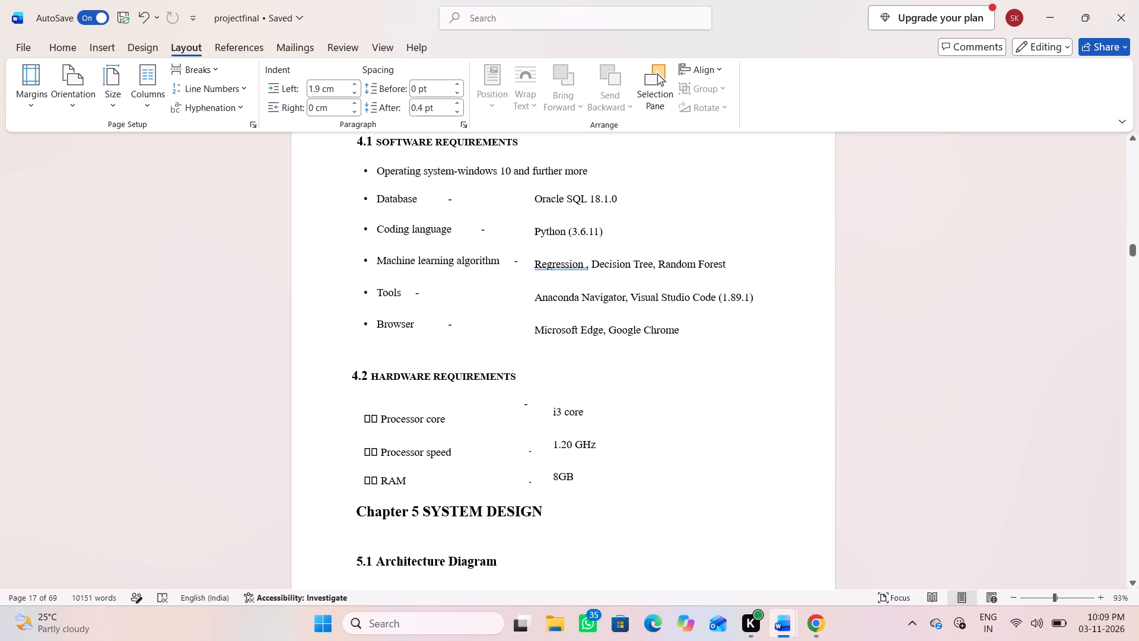
scroll(598, 346, up, 4)
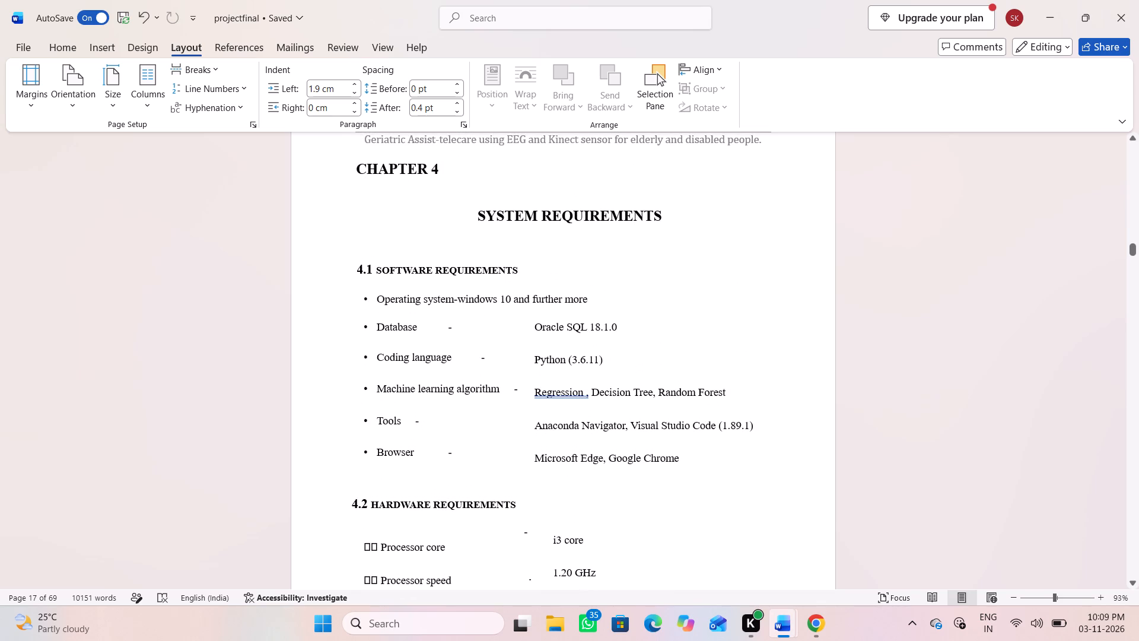
scroll(530, 247, down, 20)
scroll(530, 247, down, 7)
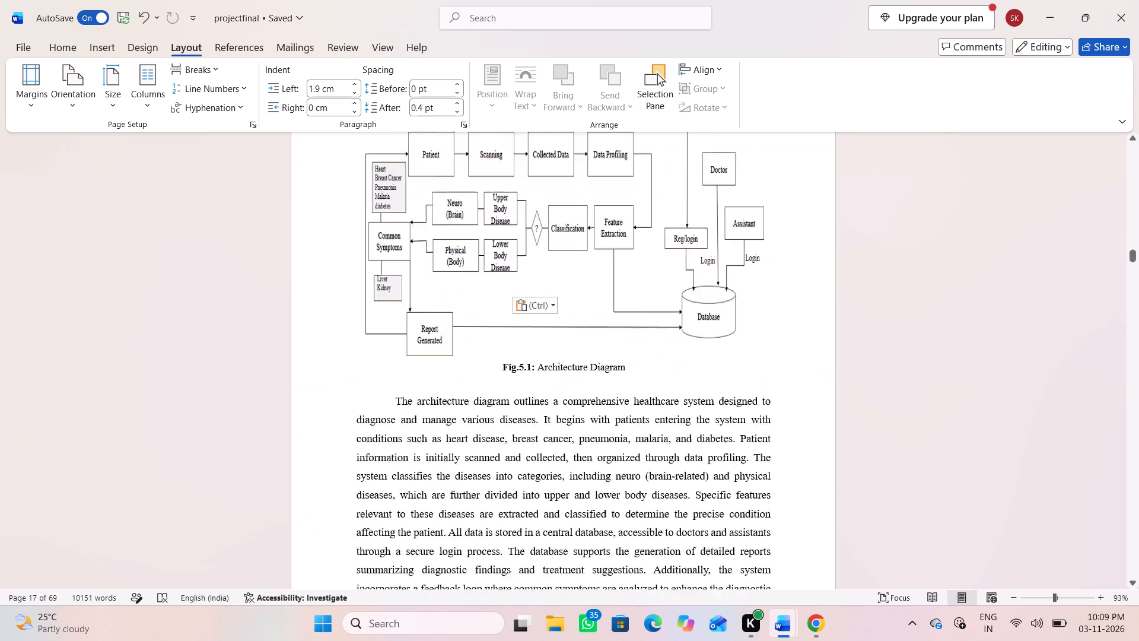
scroll(537, 268, down, 17)
scroll(537, 269, down, 6)
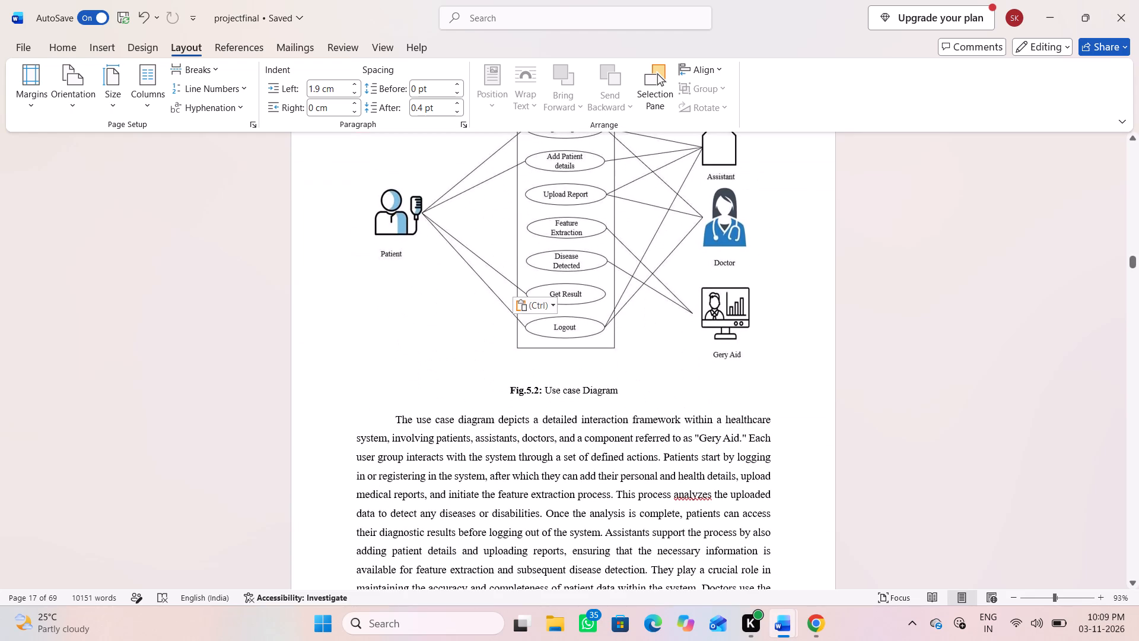
scroll(537, 269, down, 7)
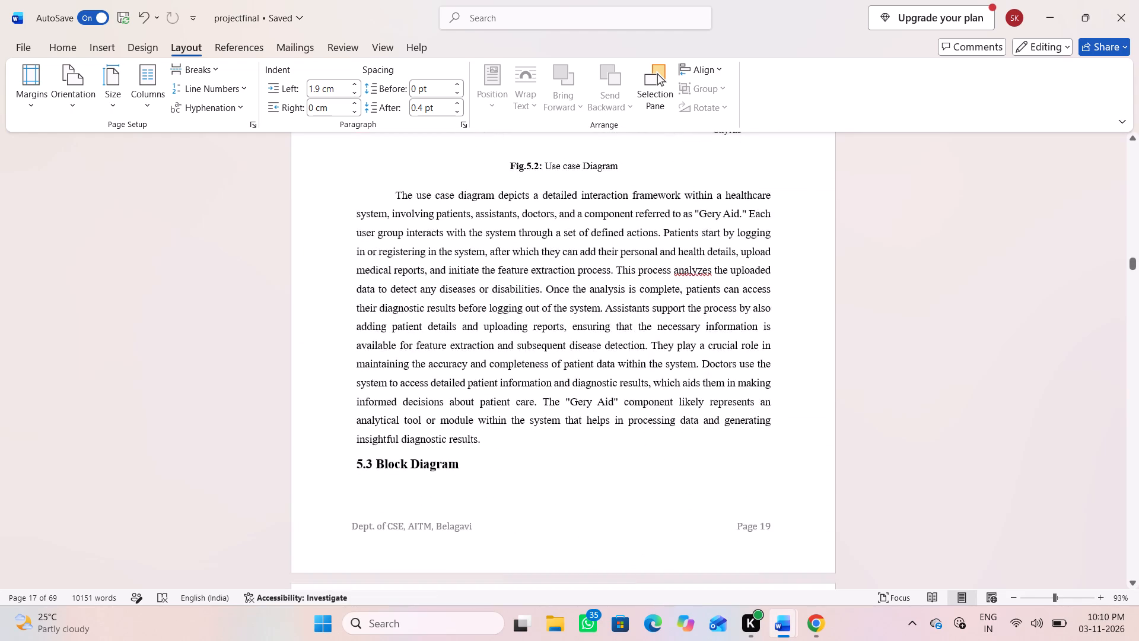
scroll(537, 269, down, 17)
scroll(537, 269, down, 12)
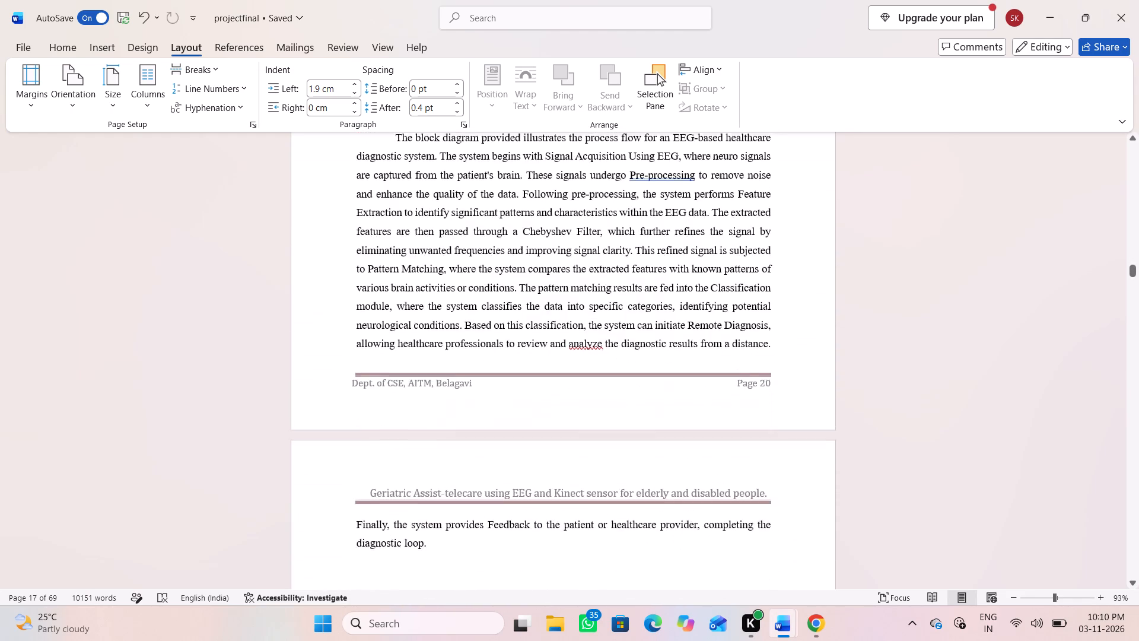
scroll(537, 269, down, 11)
scroll(537, 269, up, 20)
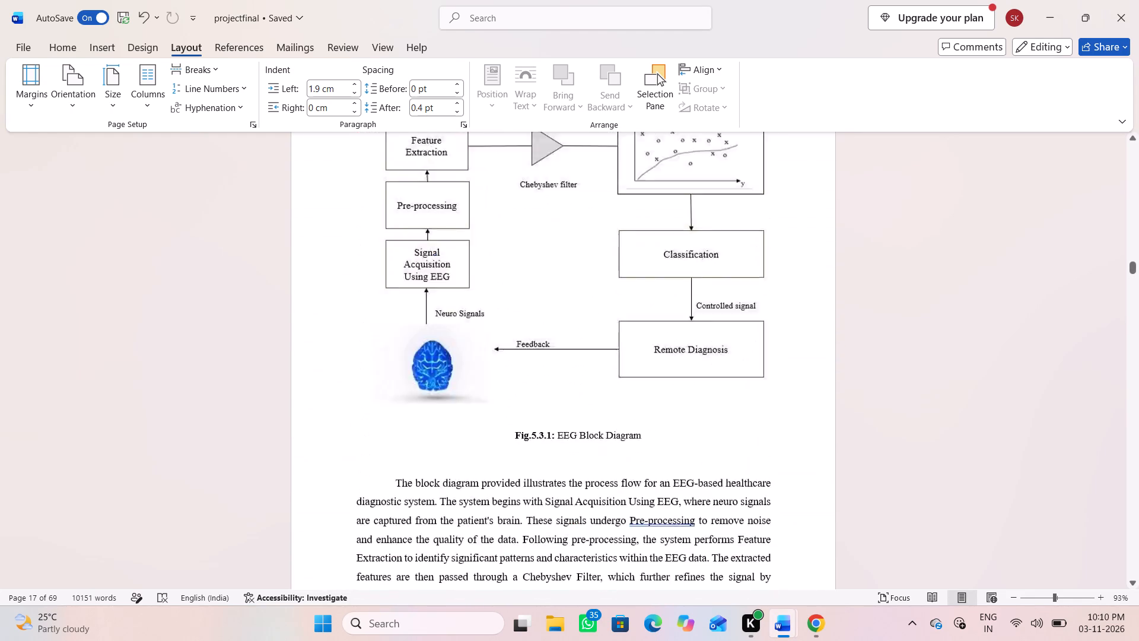
scroll(537, 269, up, 20)
scroll(537, 269, up, 20)
scroll(537, 269, up, 3)
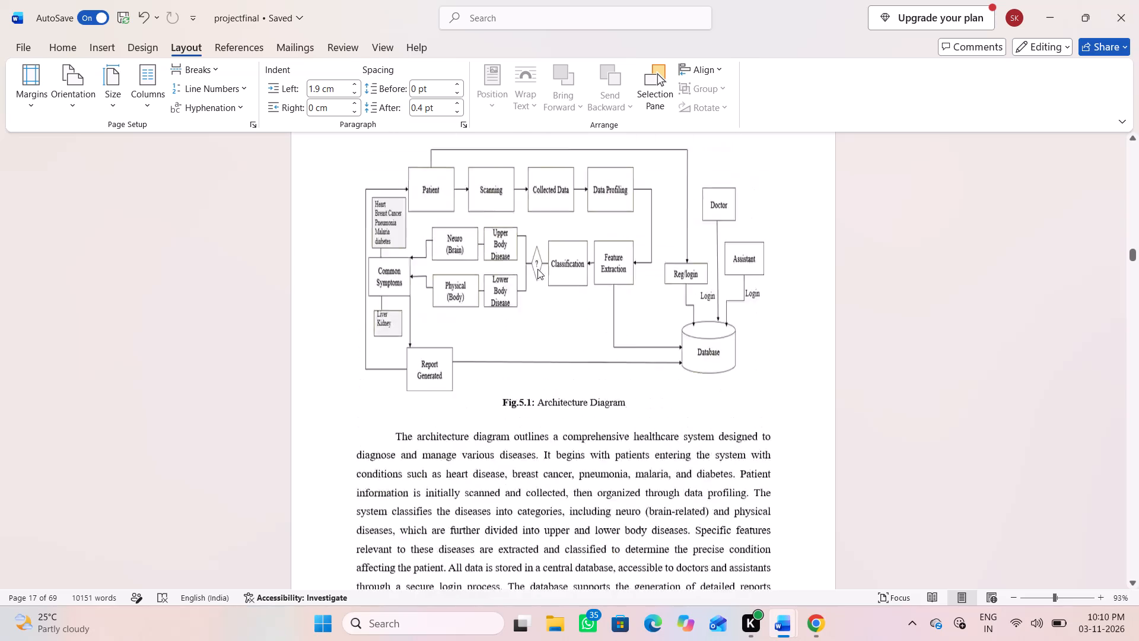
scroll(537, 269, up, 20)
scroll(537, 269, up, 20)
scroll(537, 269, up, 3)
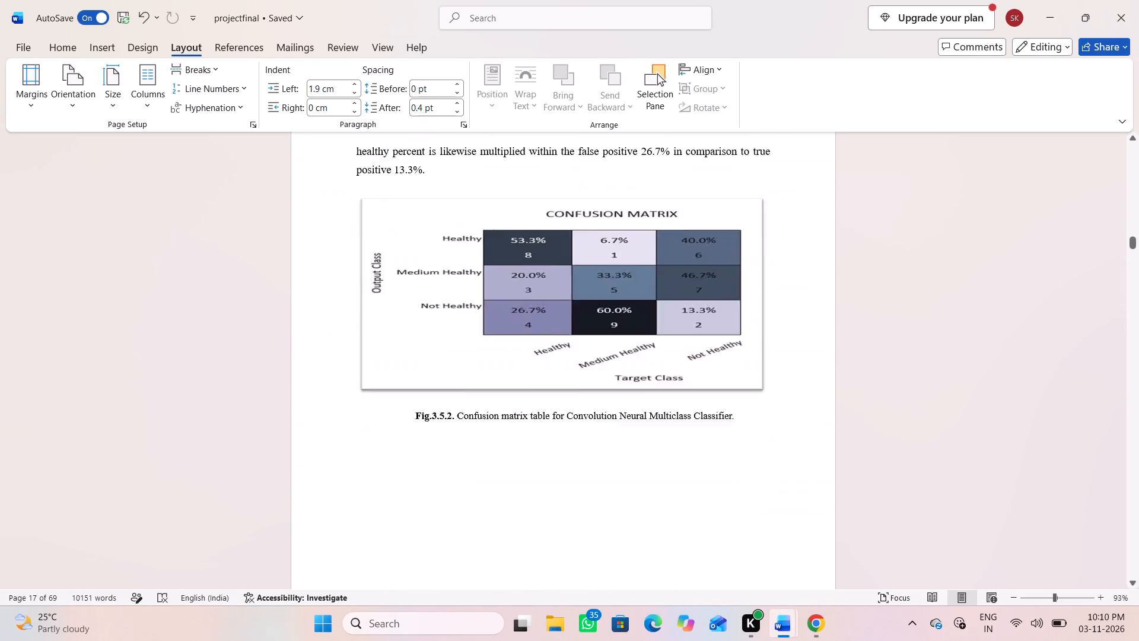
scroll(537, 269, up, 20)
scroll(537, 269, up, 20)
scroll(537, 269, up, 2)
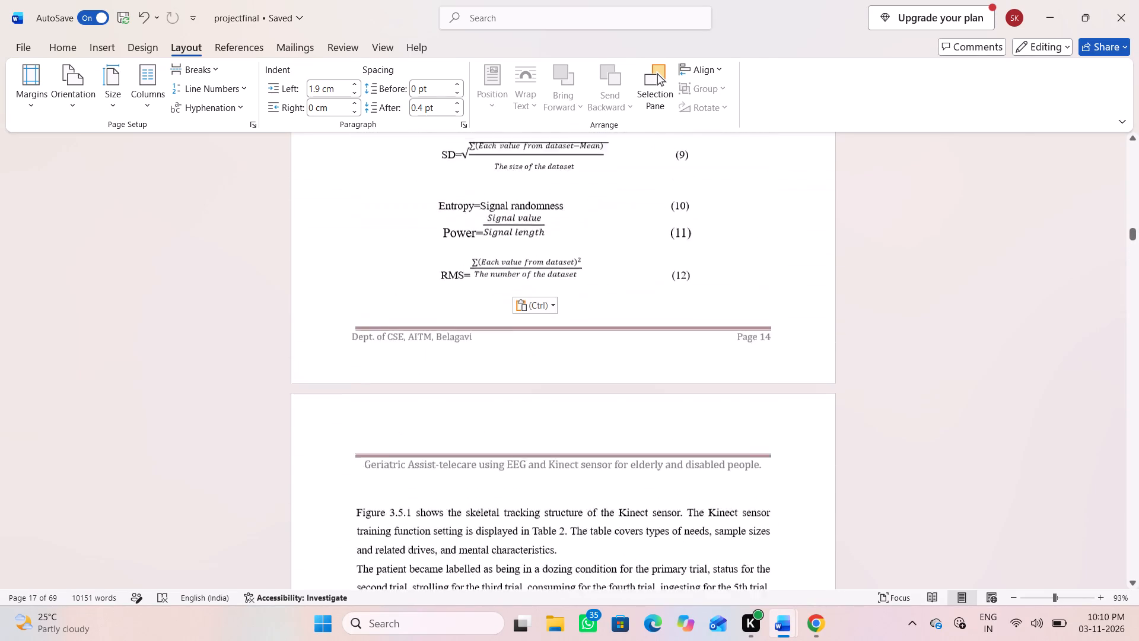
scroll(537, 269, up, 20)
scroll(537, 269, up, 20)
scroll(537, 269, up, 2)
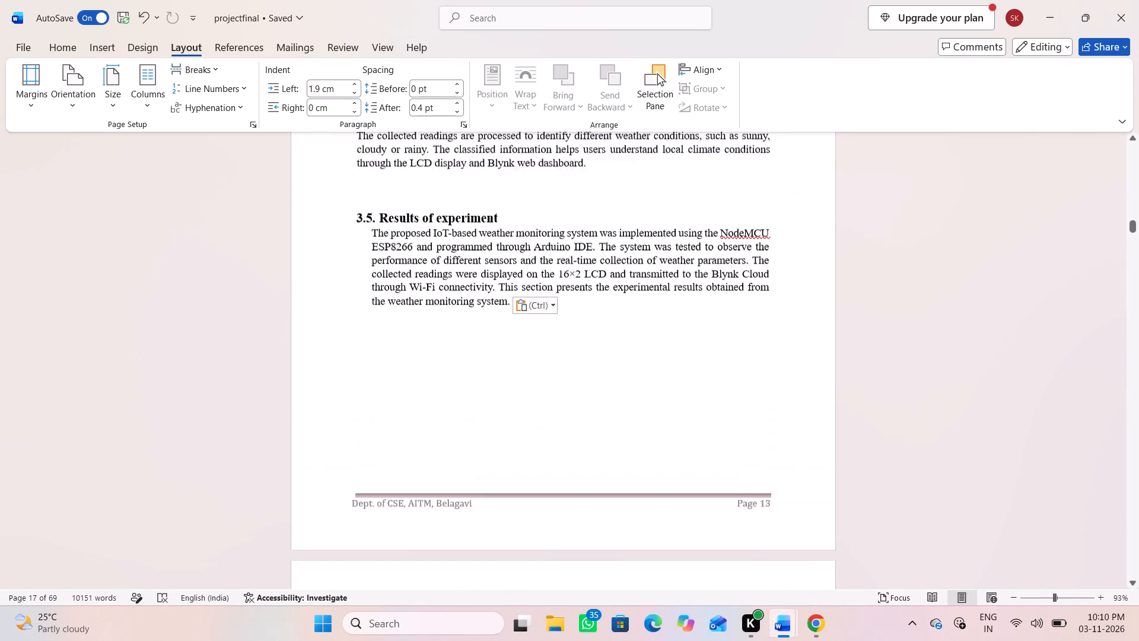
scroll(537, 269, up, 2)
scroll(537, 274, down, 18)
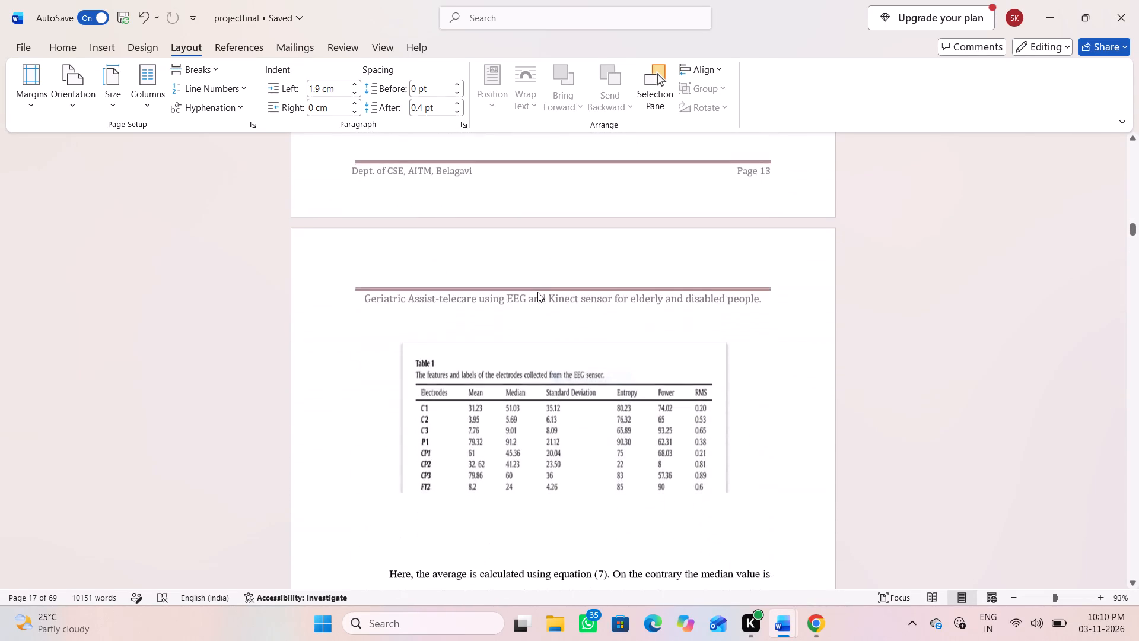
scroll(546, 351, down, 2)
right_click(545, 357)
click(606, 229)
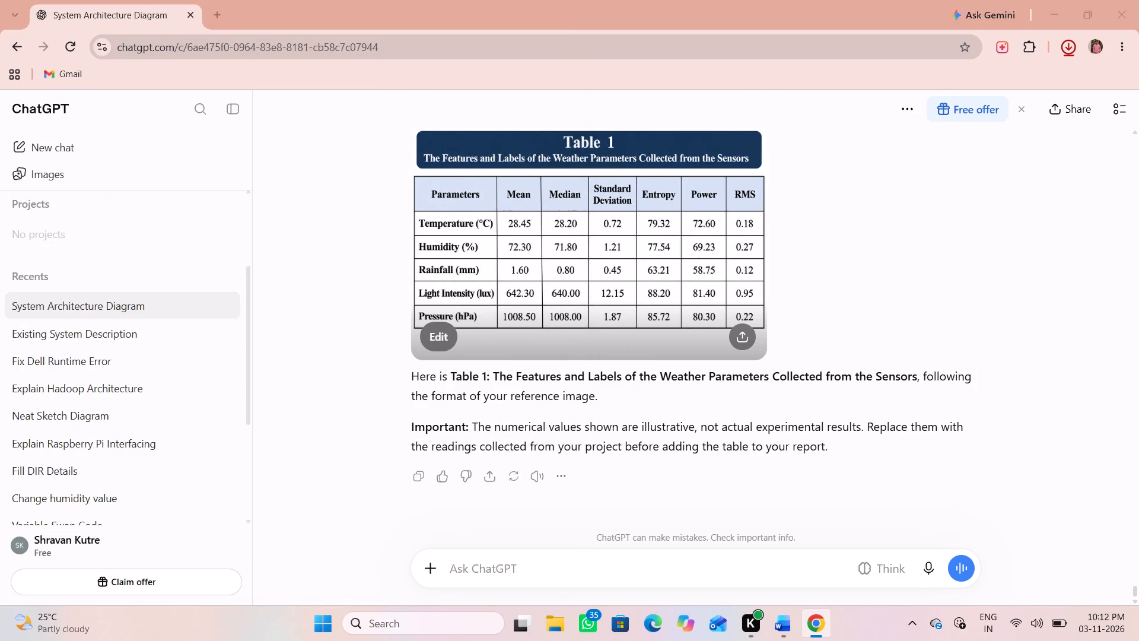
key(alt+Tab)
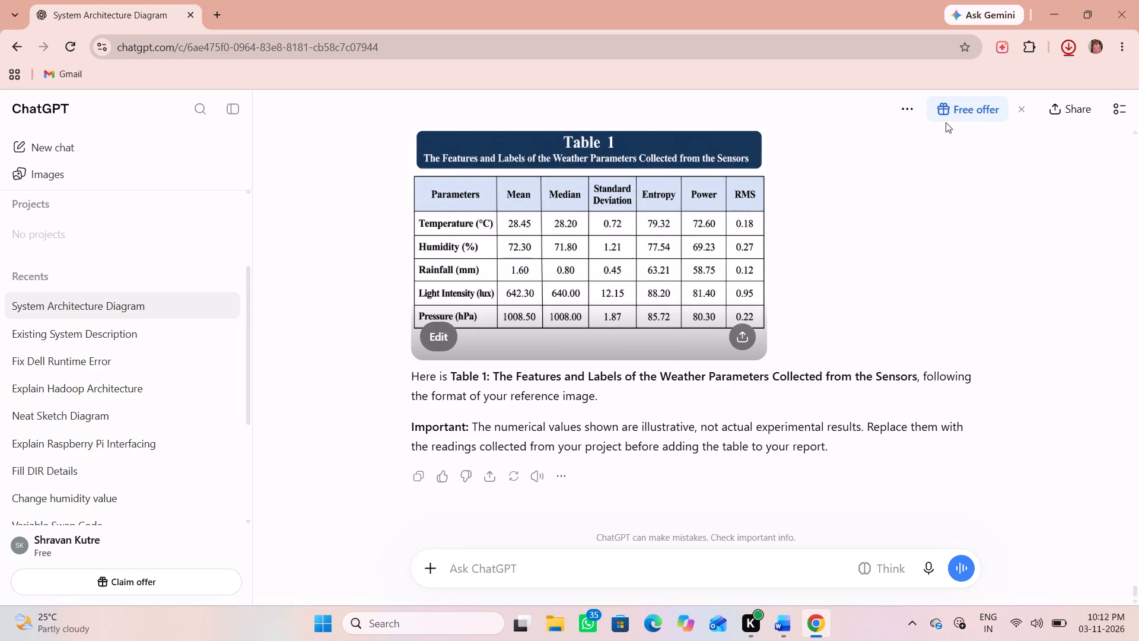
click(1058, 20)
click(1057, 18)
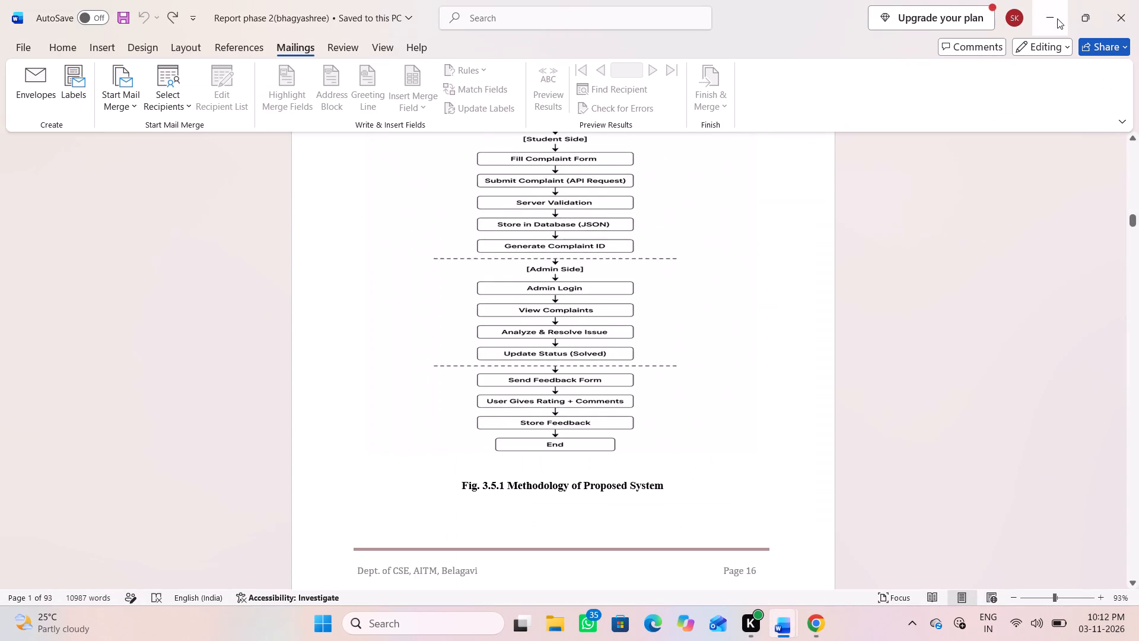
click(1057, 18)
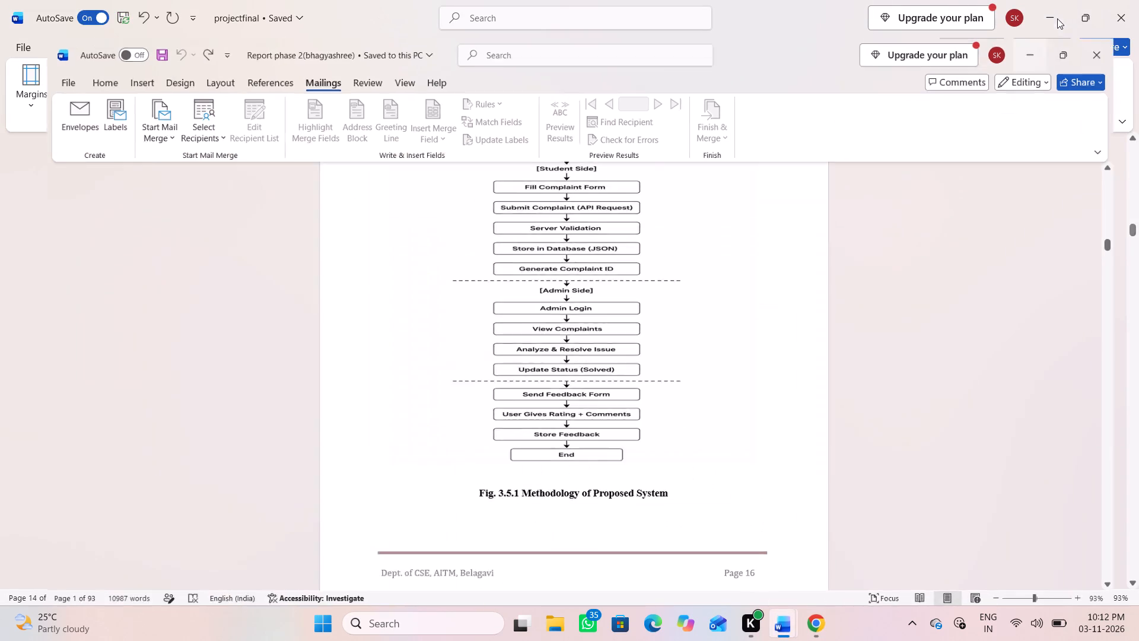
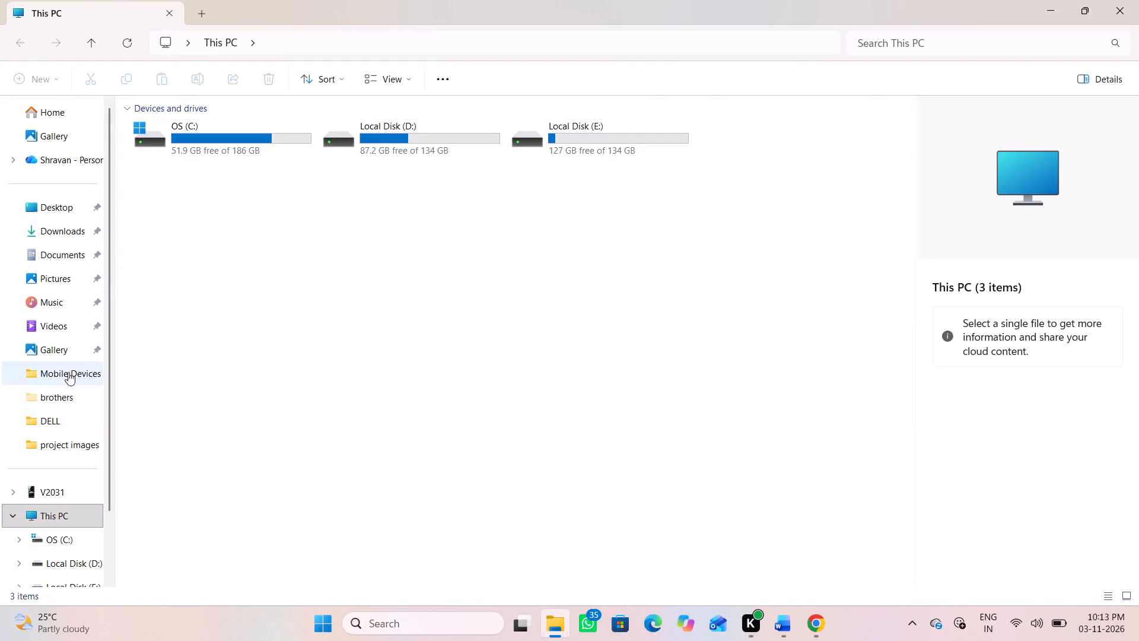
Look through the Documents and Downloads folders and the contents of Local Disk (D:) and Local Disk (E:).
click(77, 256)
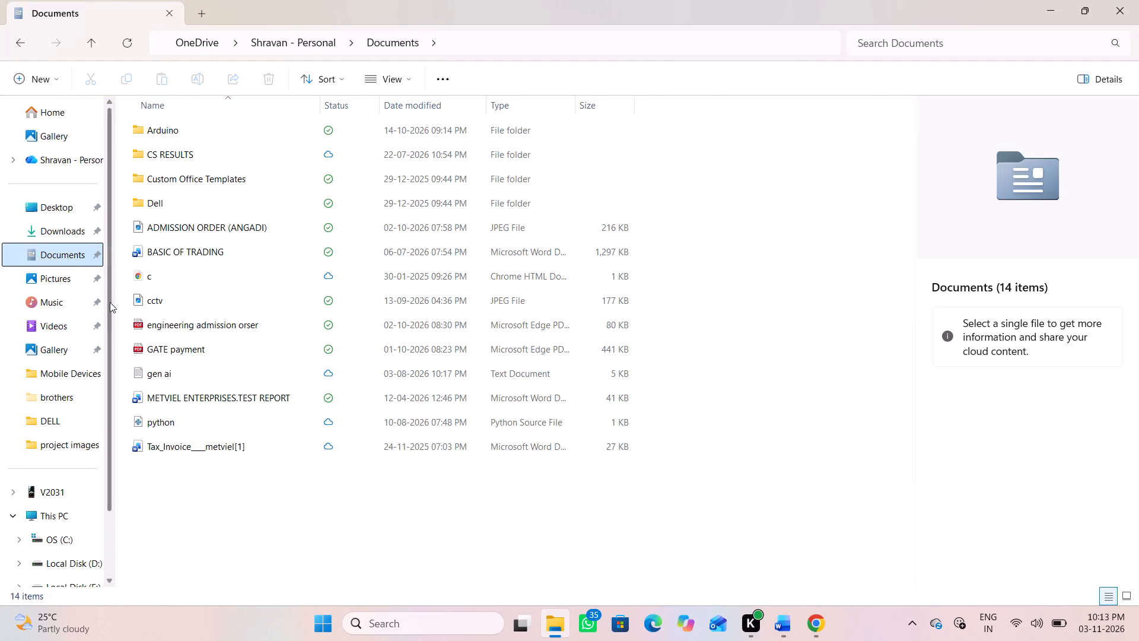
click(81, 230)
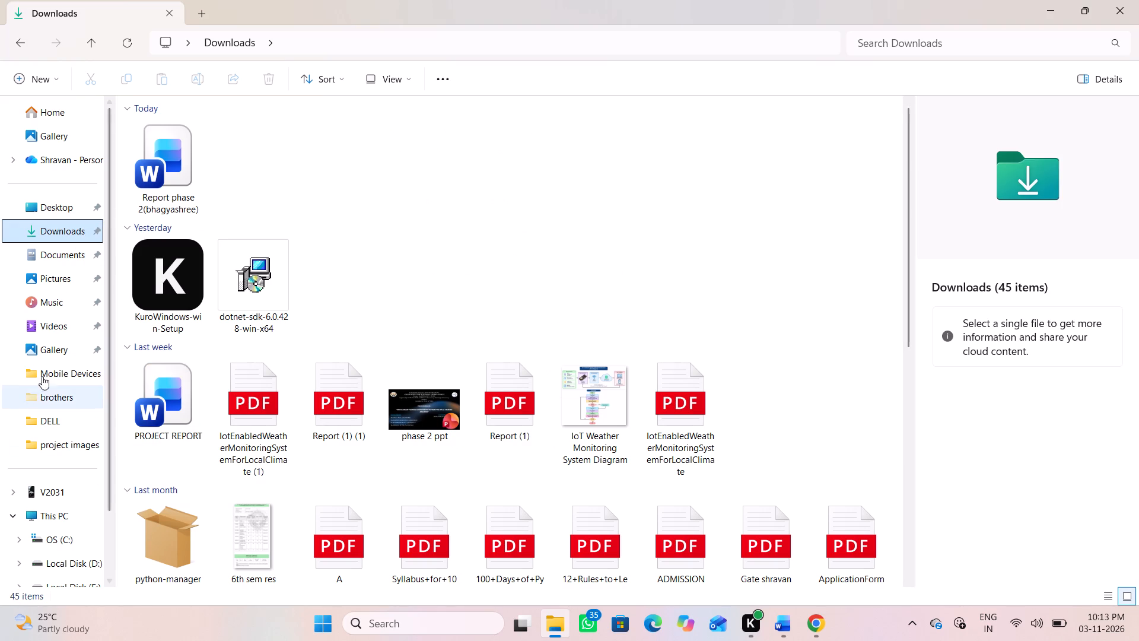
scroll(64, 480, down, 3)
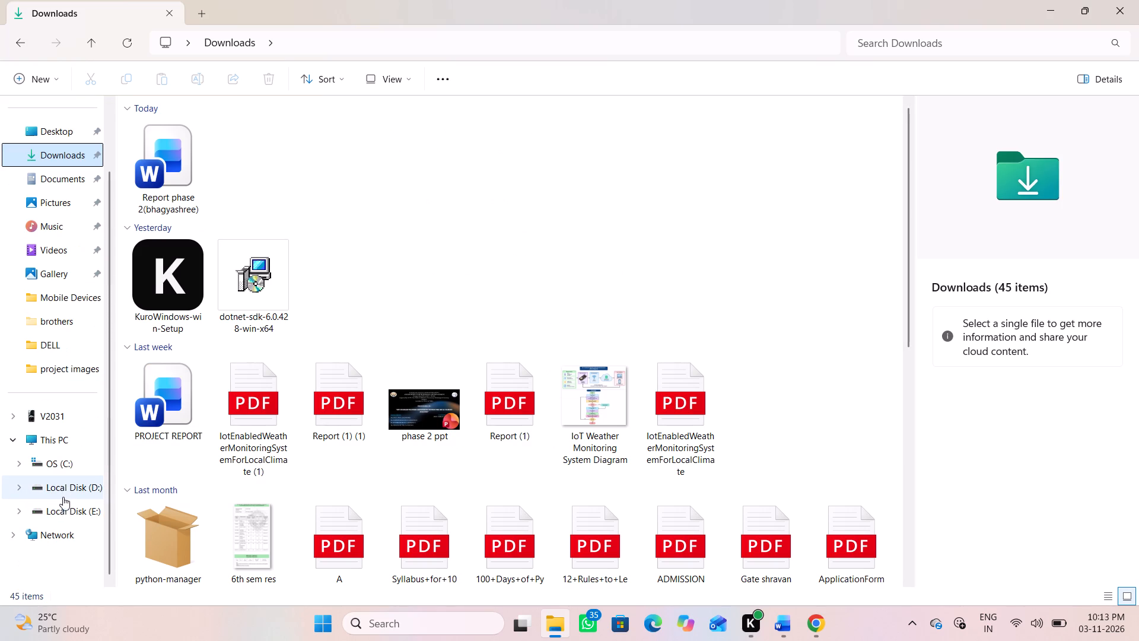
double_click(63, 496)
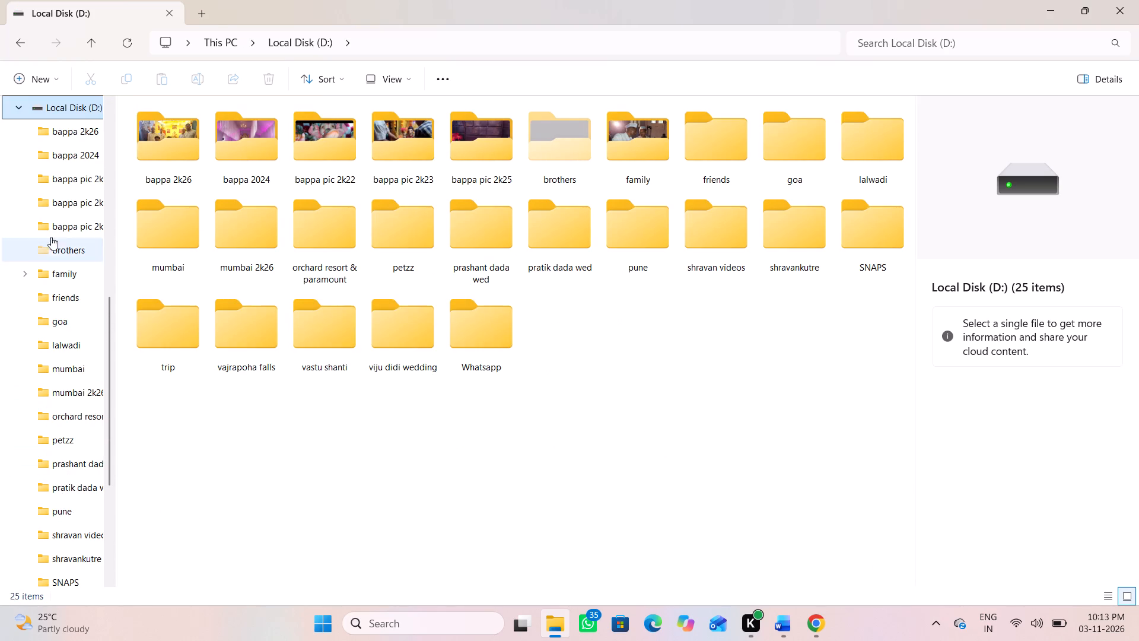
click(36, 50)
click(17, 47)
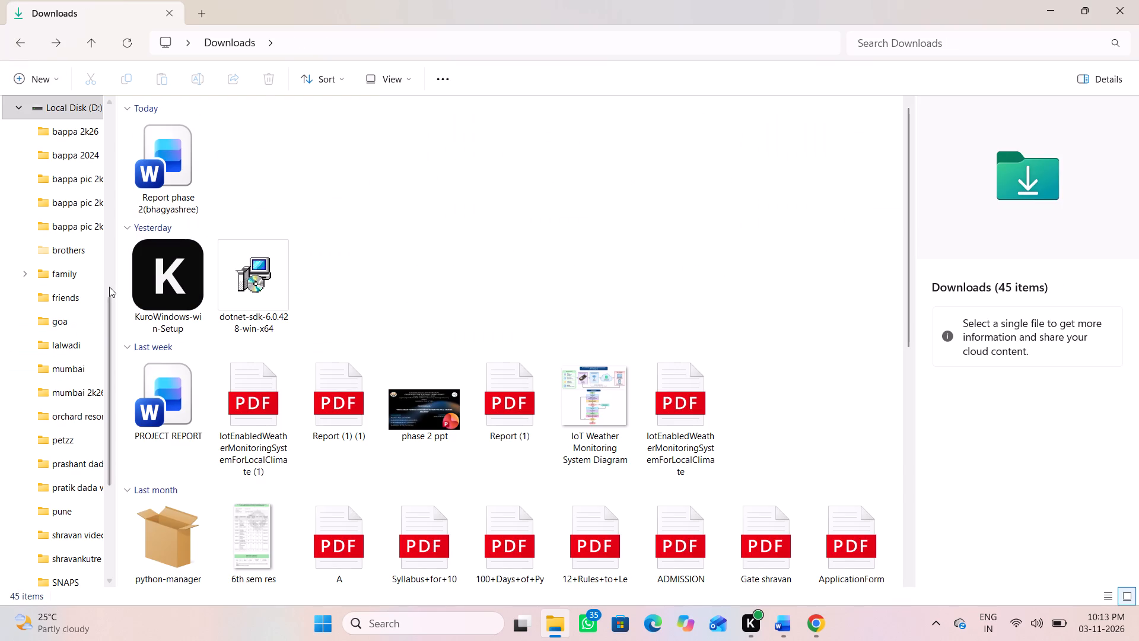
scroll(50, 248, up, 3)
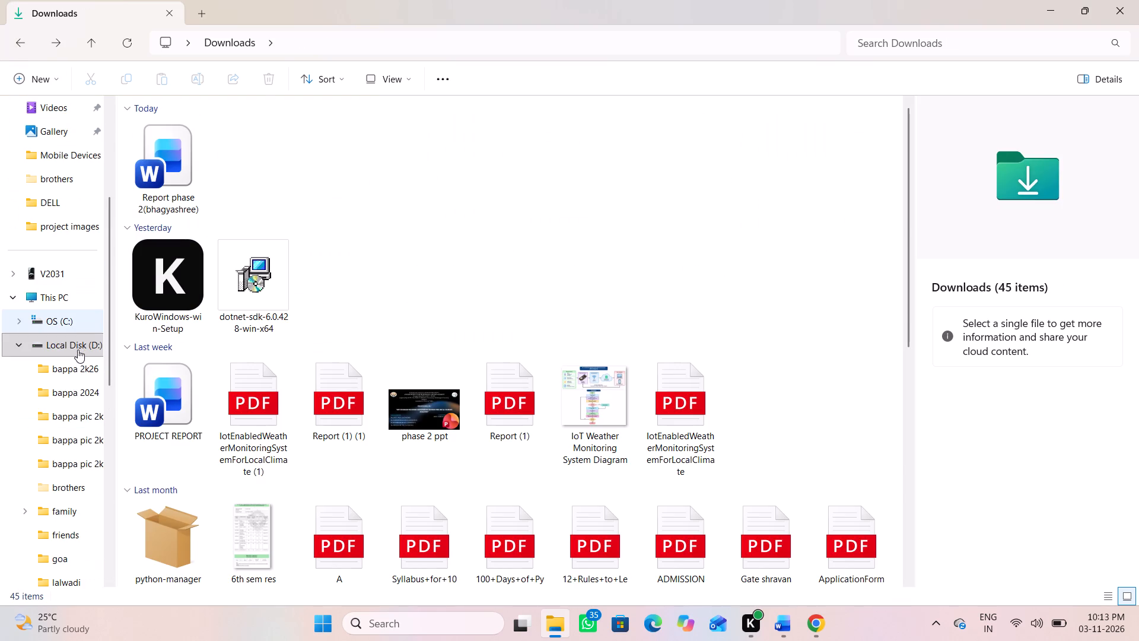
scroll(70, 426, down, 9)
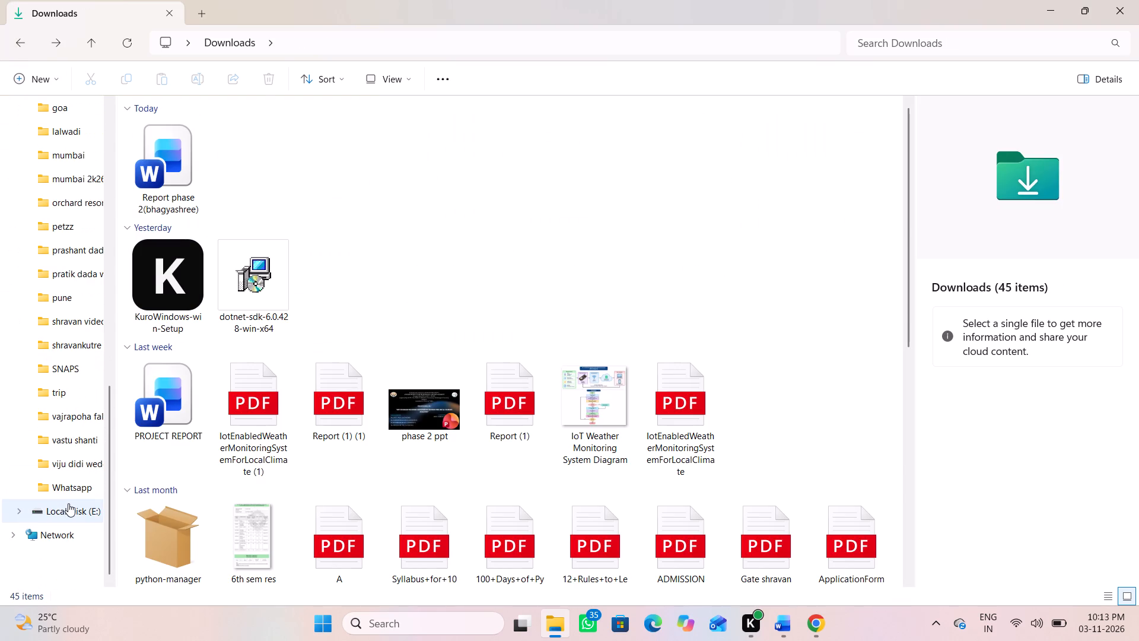
click(68, 503)
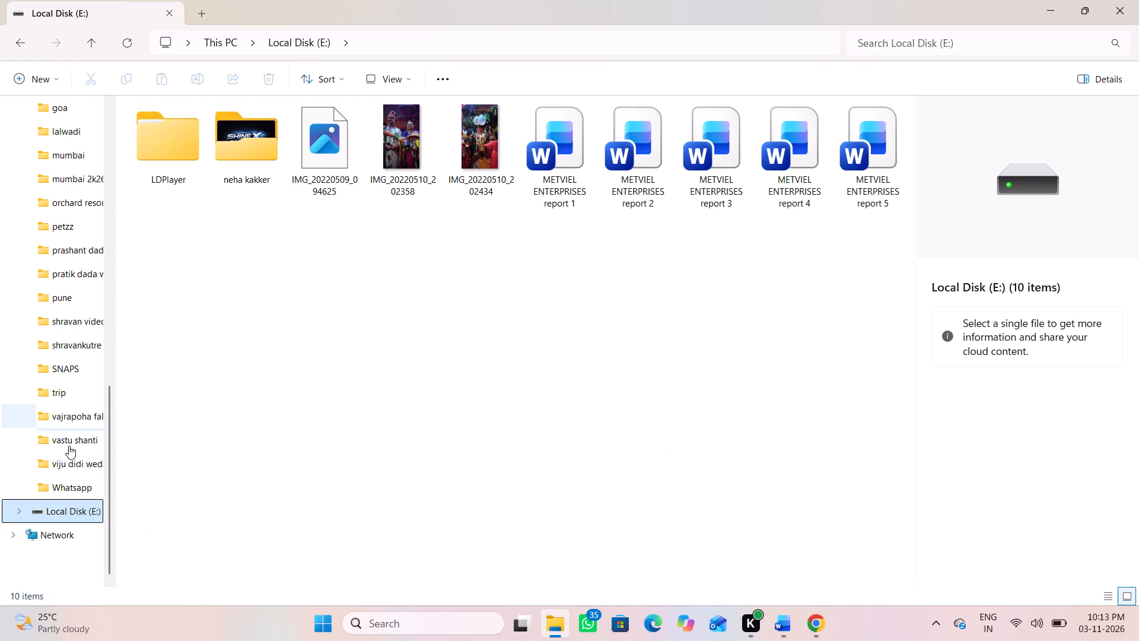
scroll(69, 459, up, 9)
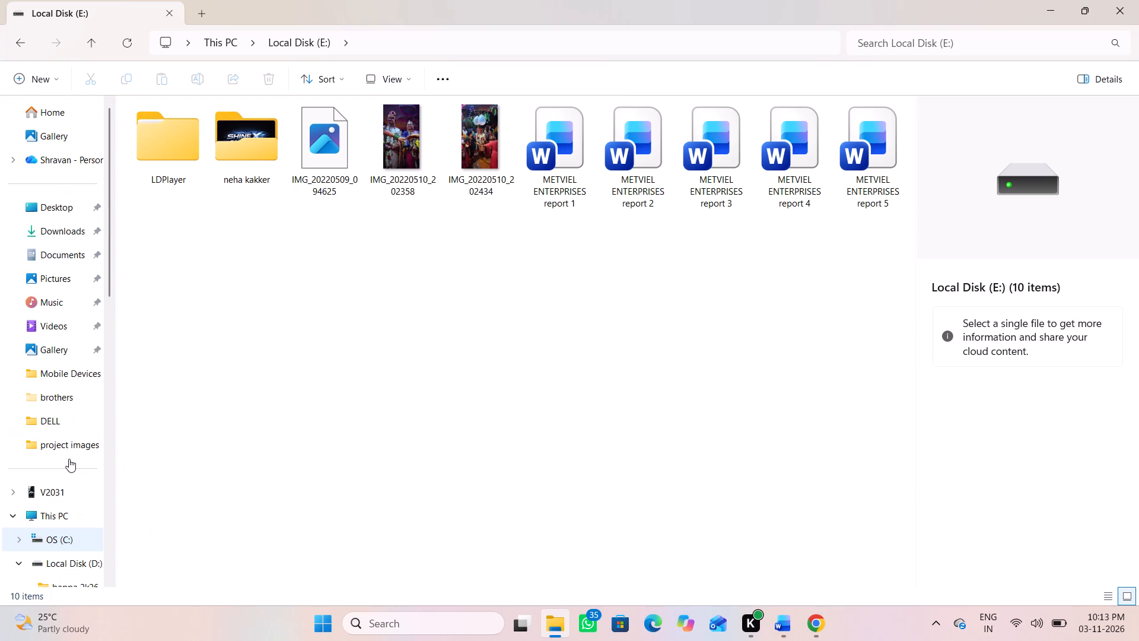
scroll(69, 459, down, 1)
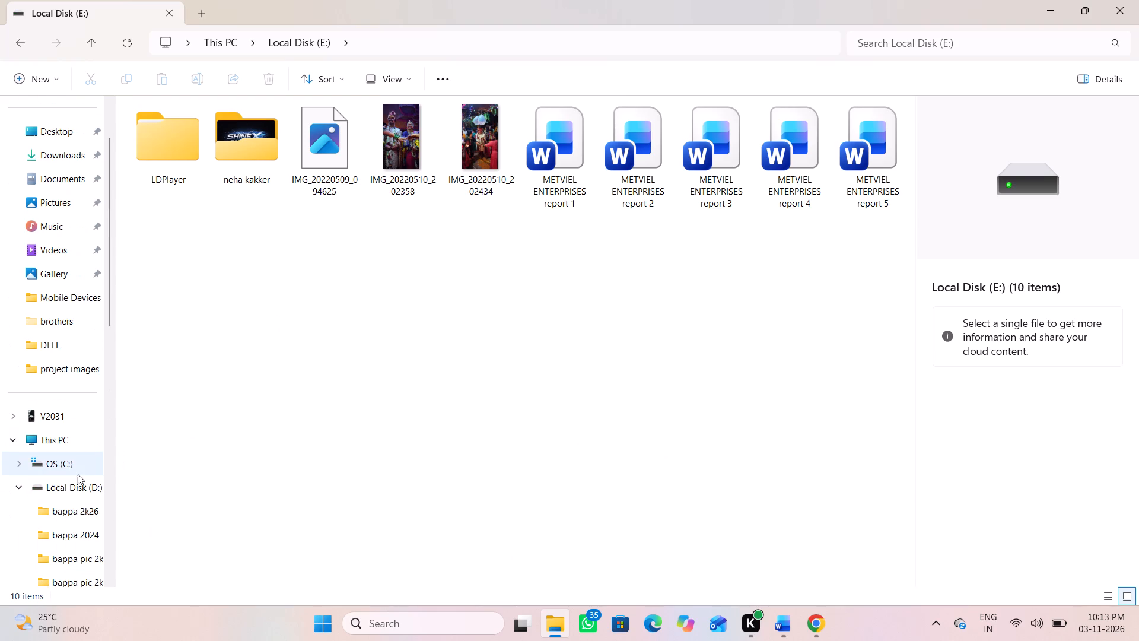
click(68, 429)
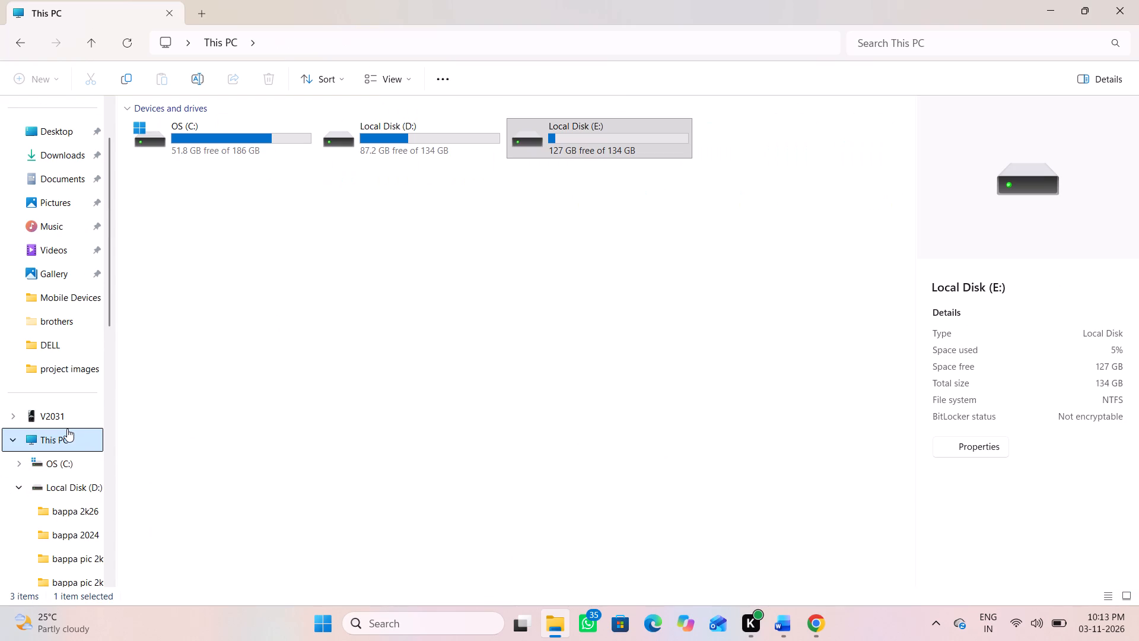
double_click(387, 135)
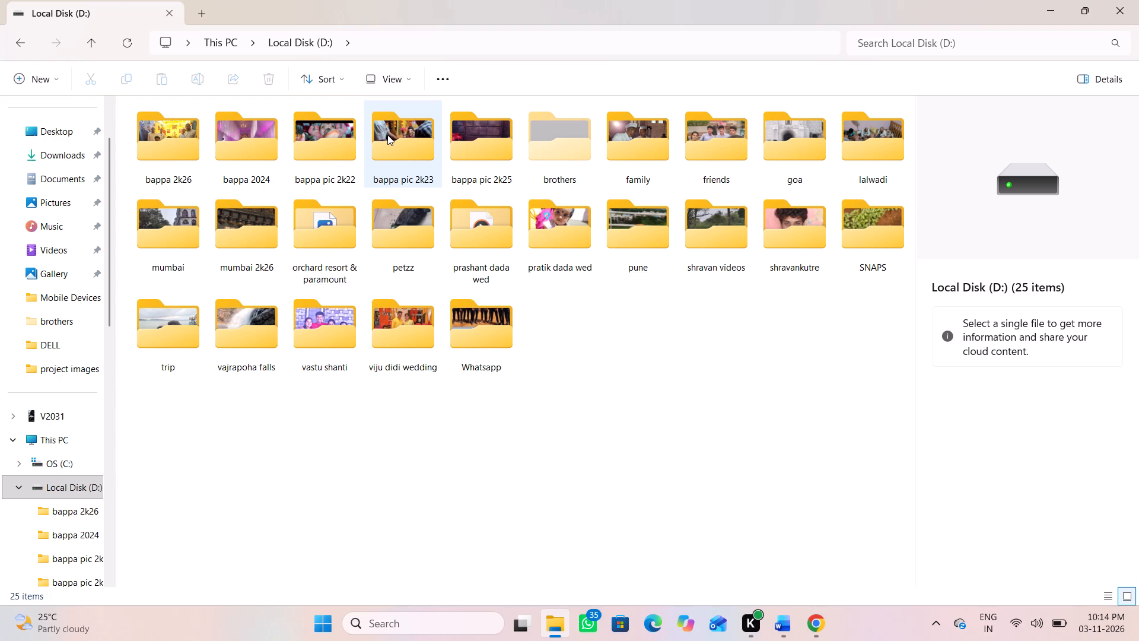
Open the project images folder.
click(85, 370)
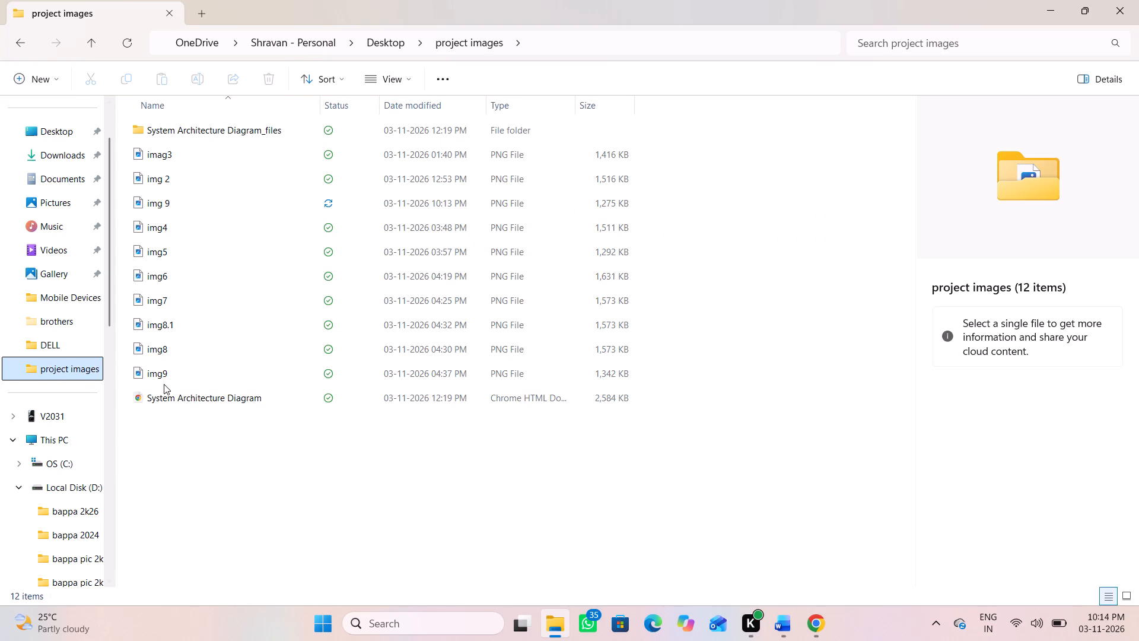
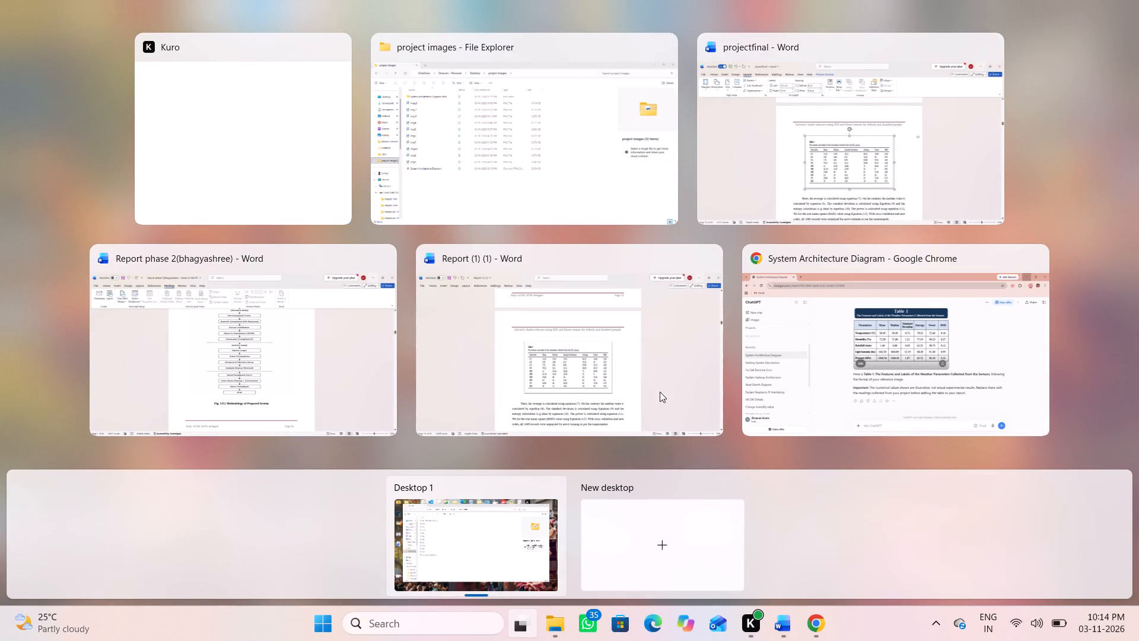
Save the Table 1 weather parameters image from the ChatGPT conversation as img 10 in the project images folder.
click(782, 342)
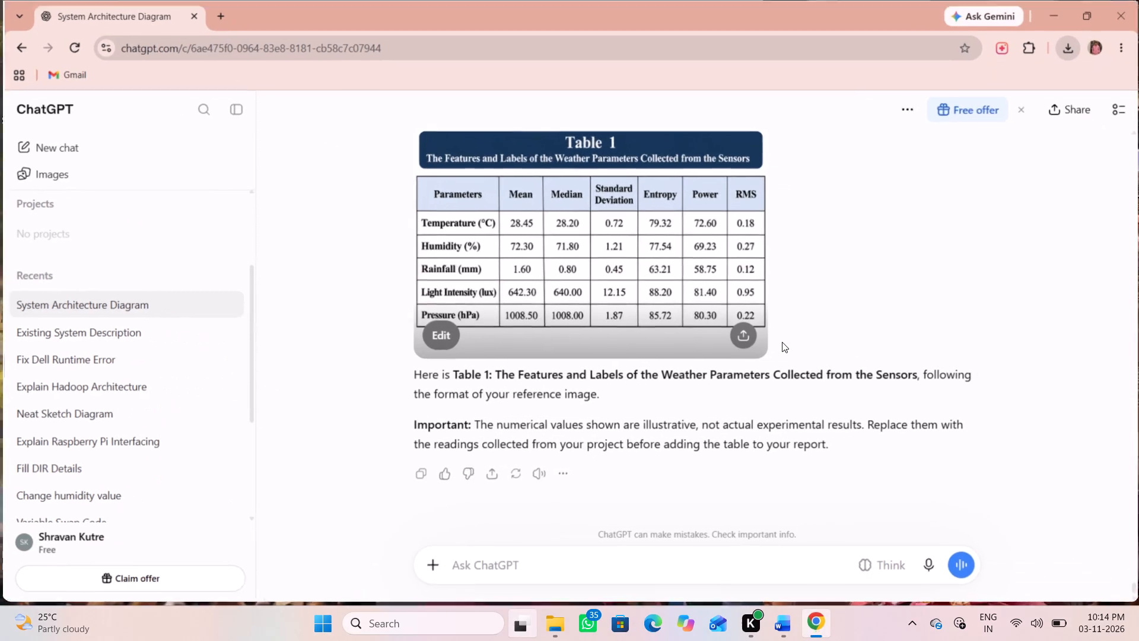
right_click(603, 266)
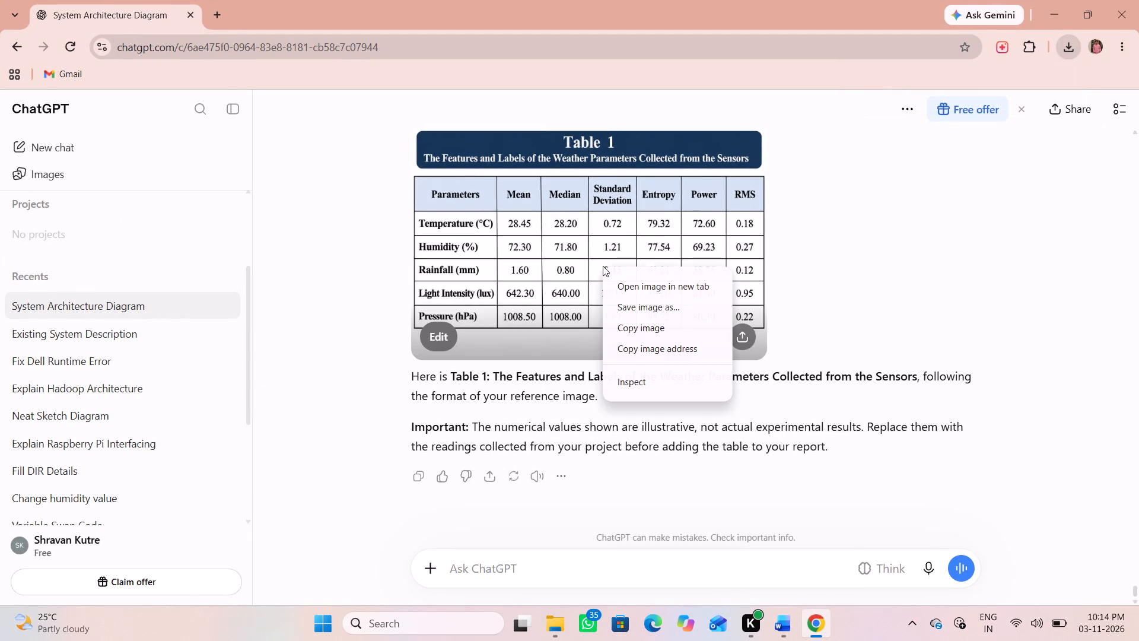
click(640, 308)
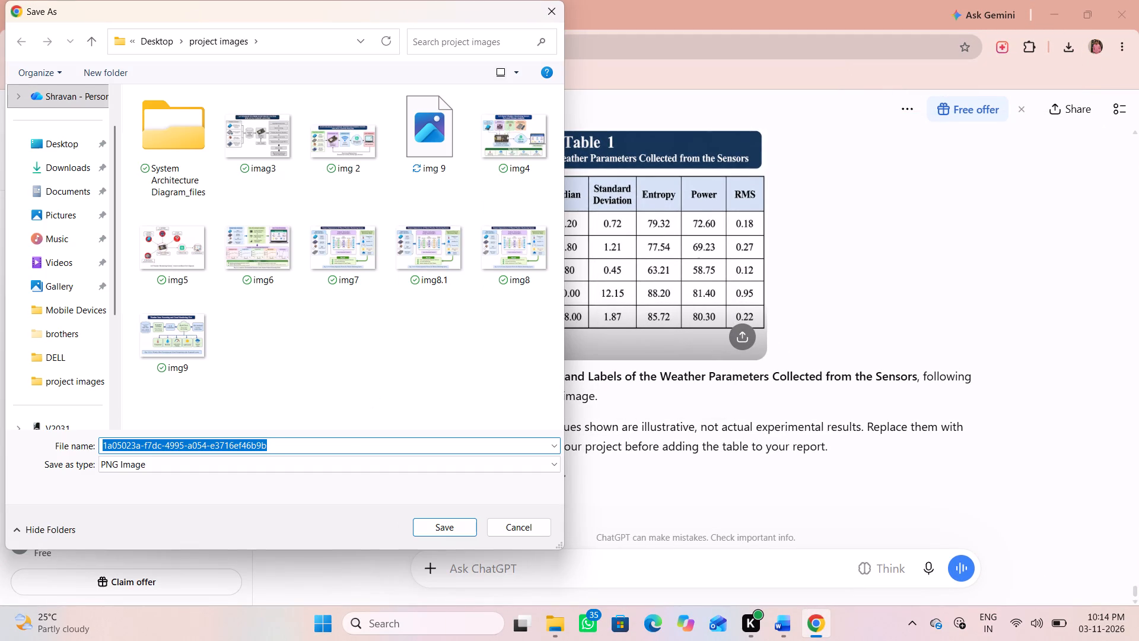
key(BackSpace)
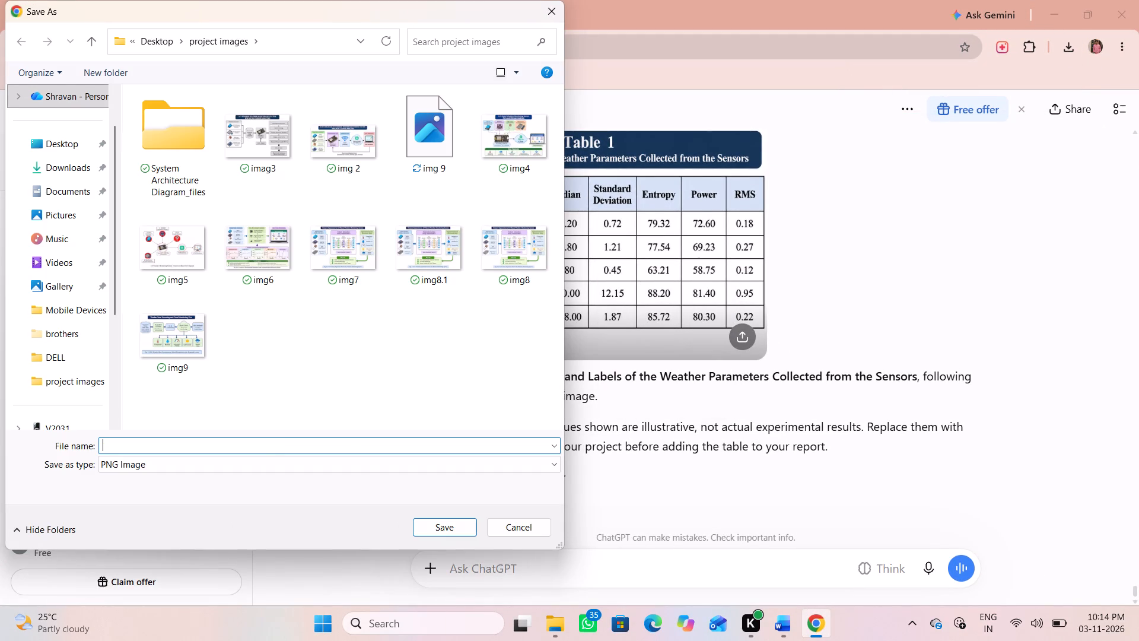
key(i)
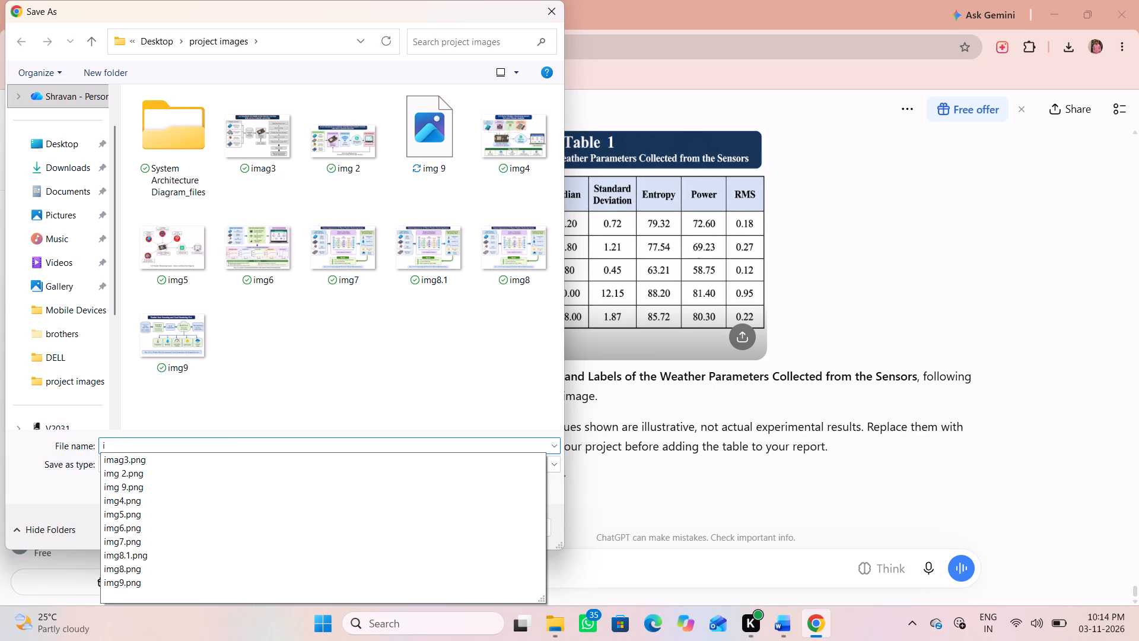
text(mg)
key(space)
text(10)
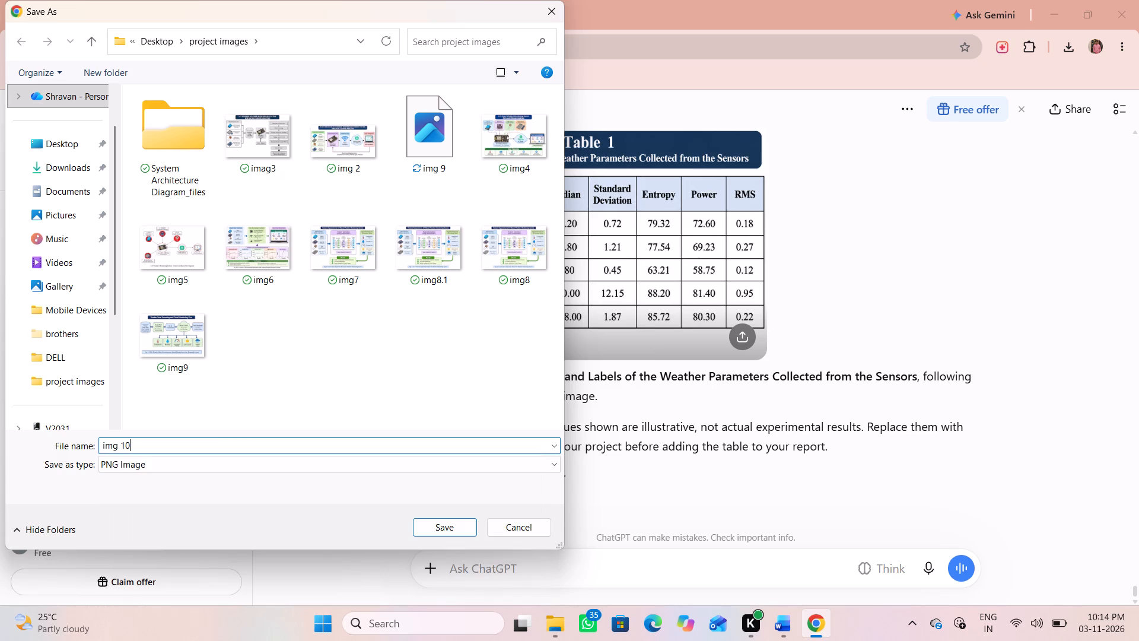
key(Return)
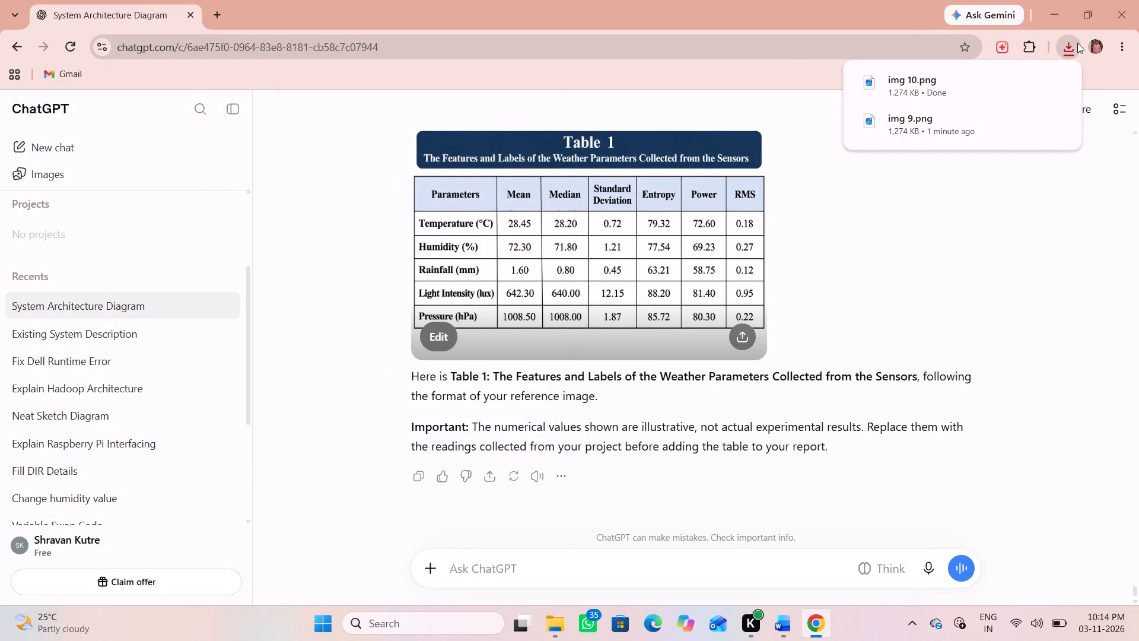
Switch to File Explorer, open img 10 from the project images folder in Photos, and copy the image.
key(alt+Tab)
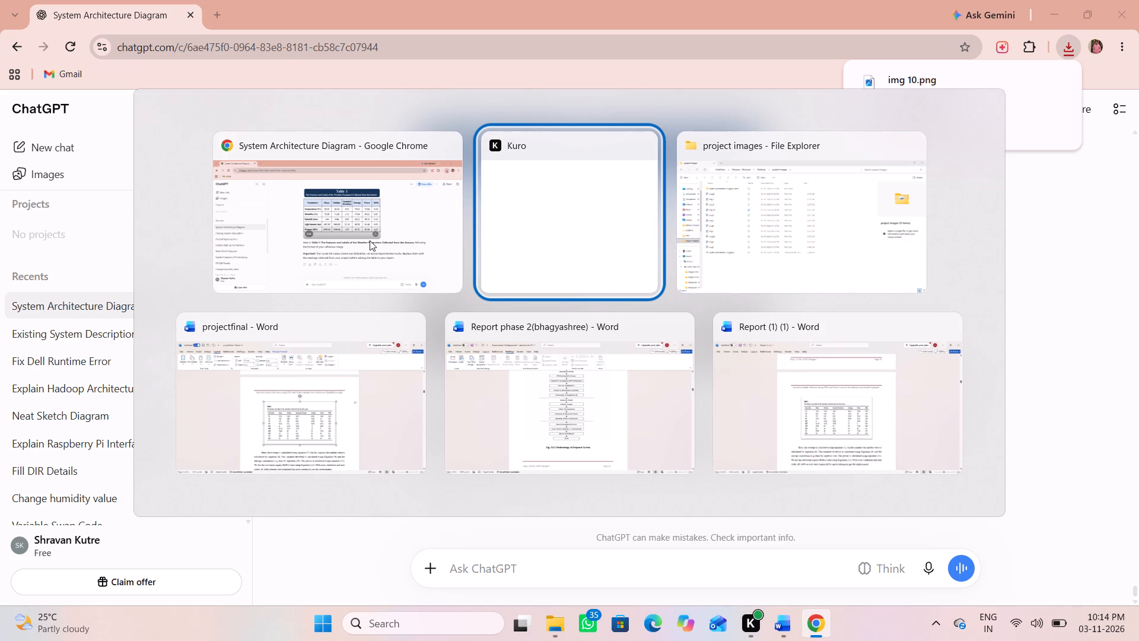
click(730, 217)
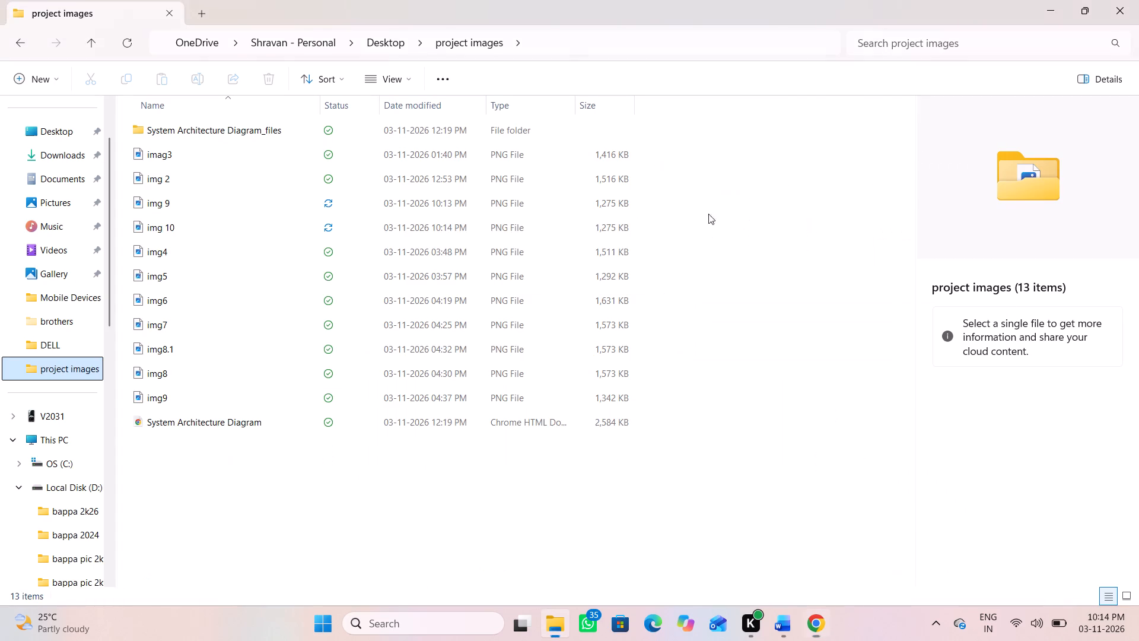
double_click(180, 229)
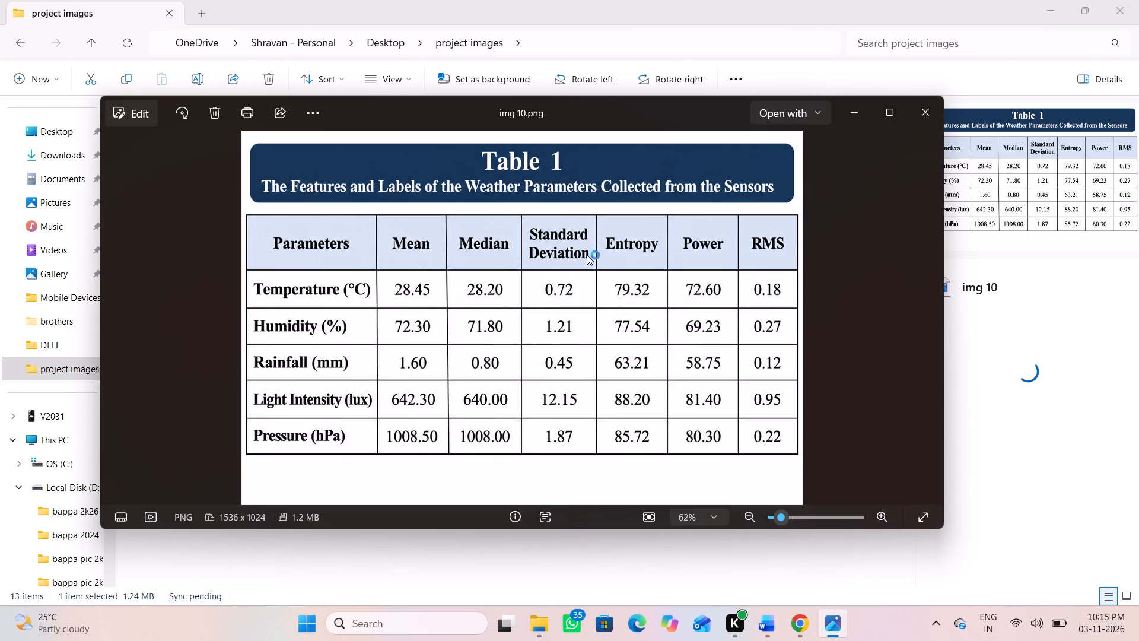
right_click(528, 337)
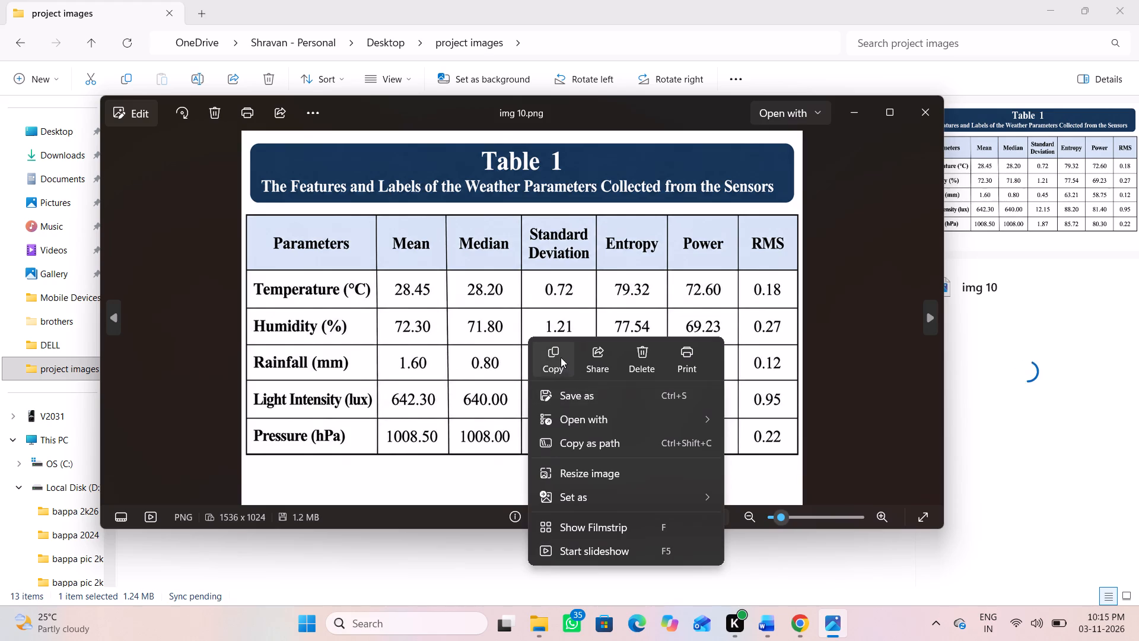
click(561, 357)
In the projectfinal Word document, replace the EEG electrodes Table 1 picture on page 14 with the copied weather parameters image.
key(alt+Tab)
key(super+Tab)
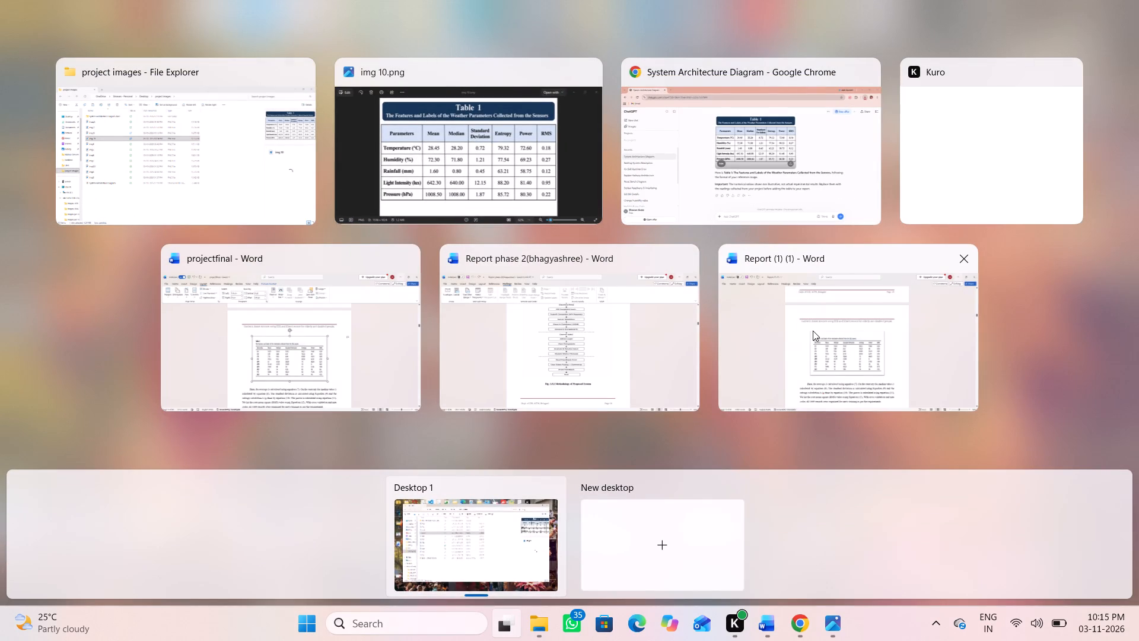
click(318, 329)
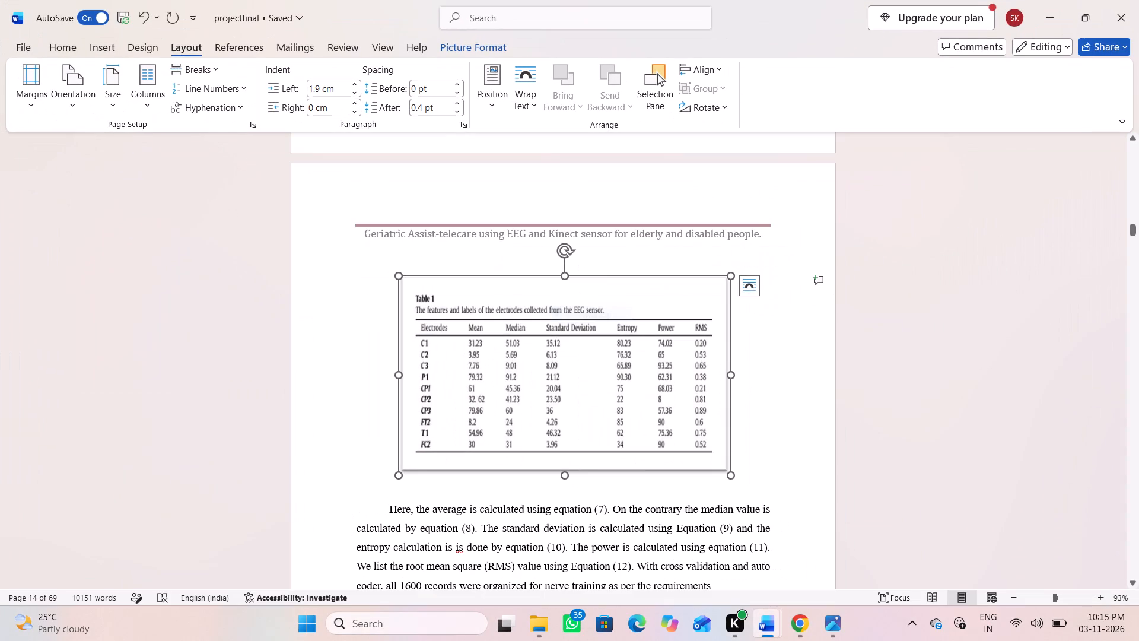
key(Delete)
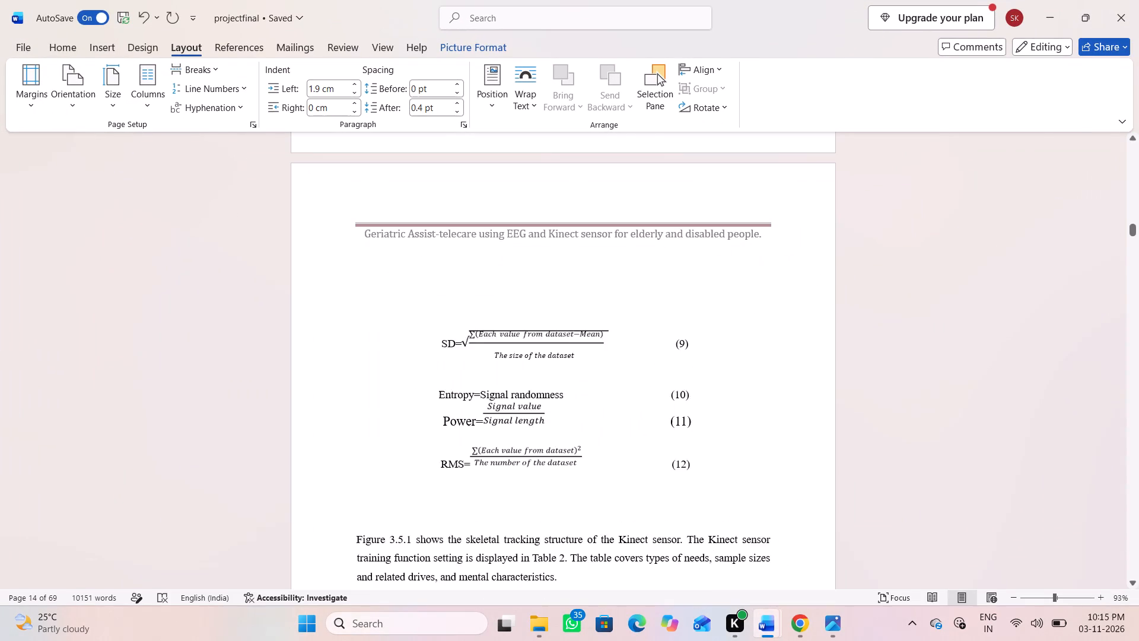
key(ctrl+v)
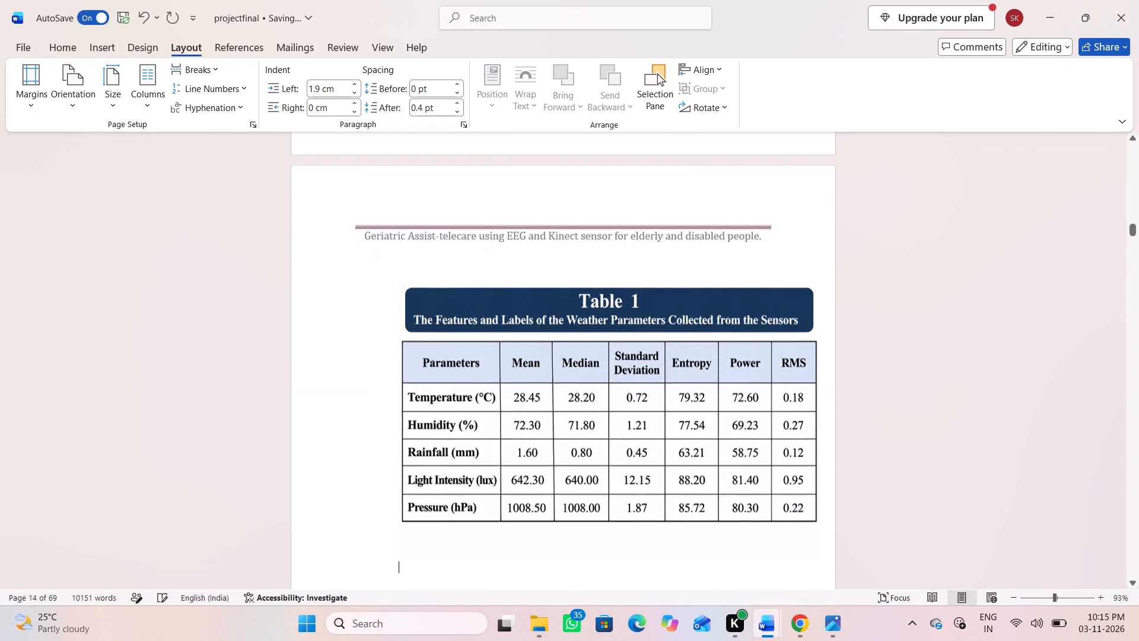
Shrink the pasted Table 1 picture proportionally so it fits within the page's text margins.
click(586, 417)
drag(667, 396, 624, 389)
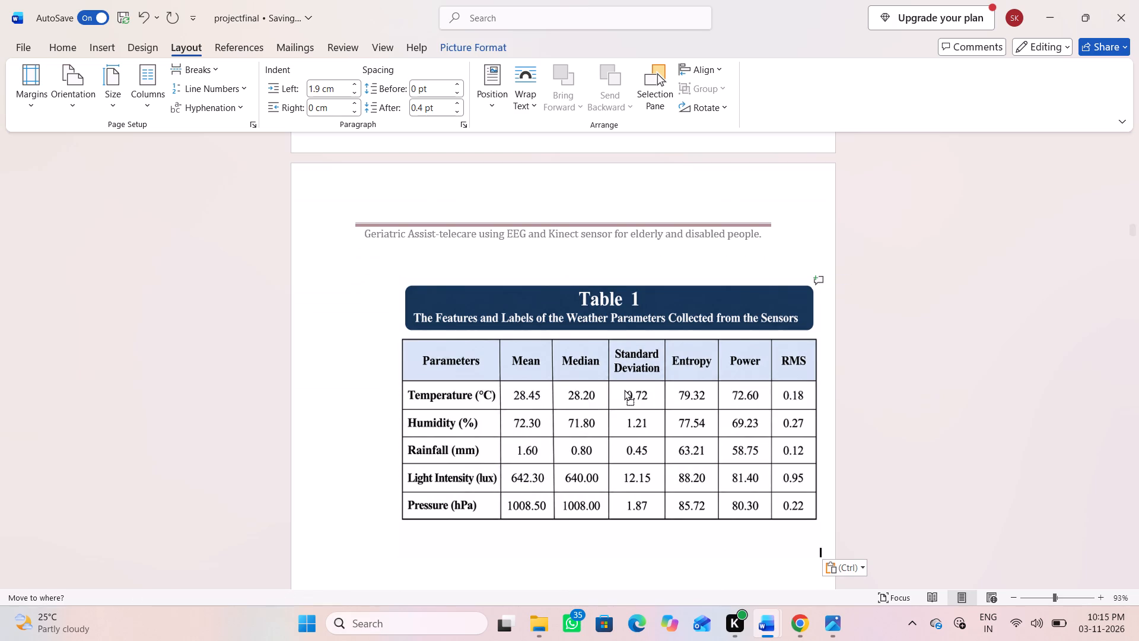
drag(624, 389, 624, 389)
drag(635, 378, 620, 367)
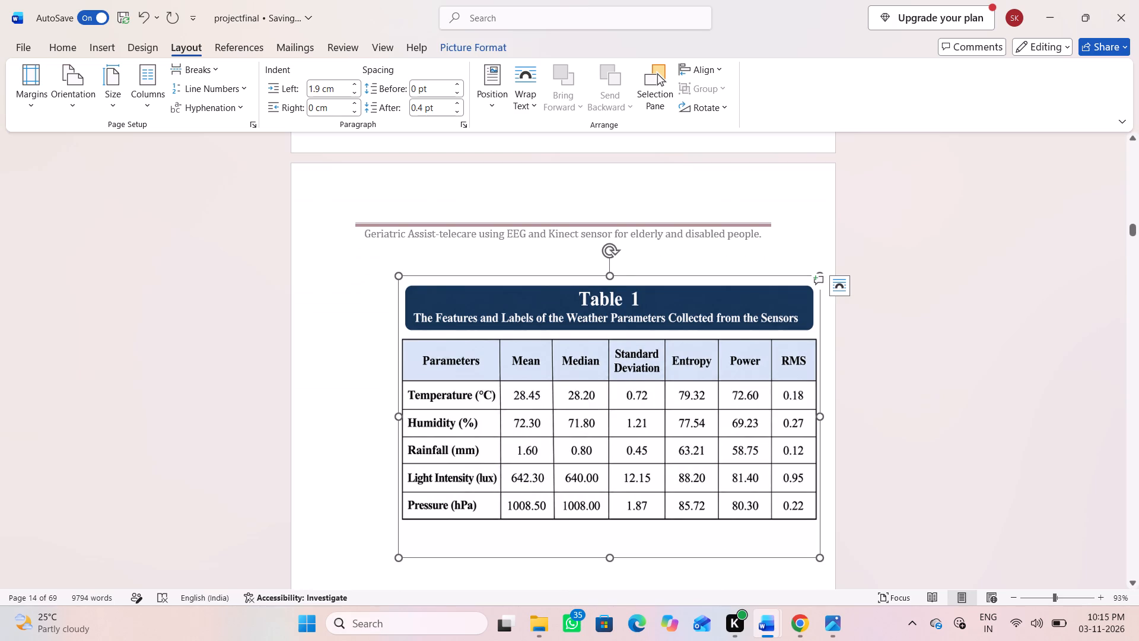
drag(629, 278, 621, 280)
drag(625, 363, 590, 344)
drag(820, 560, 713, 512)
Move the Table 1 picture up to the end of the paragraph introducing the weather monitoring system's experimental results.
scroll(677, 396, up, 11)
scroll(677, 395, down, 5)
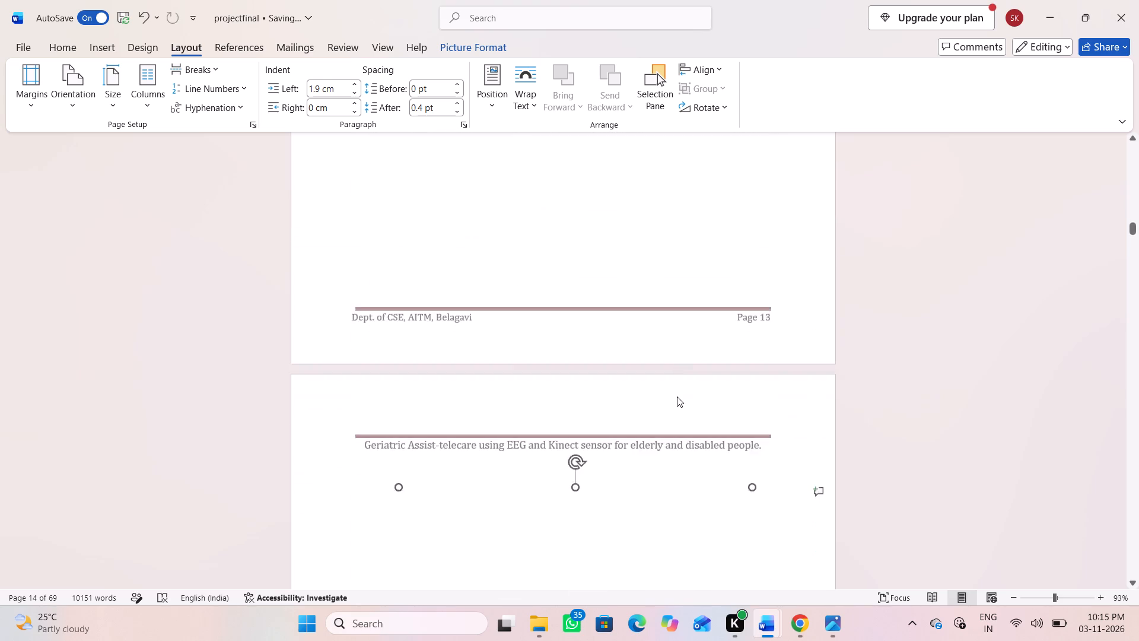
scroll(677, 396, down, 4)
drag(642, 346, 652, 326)
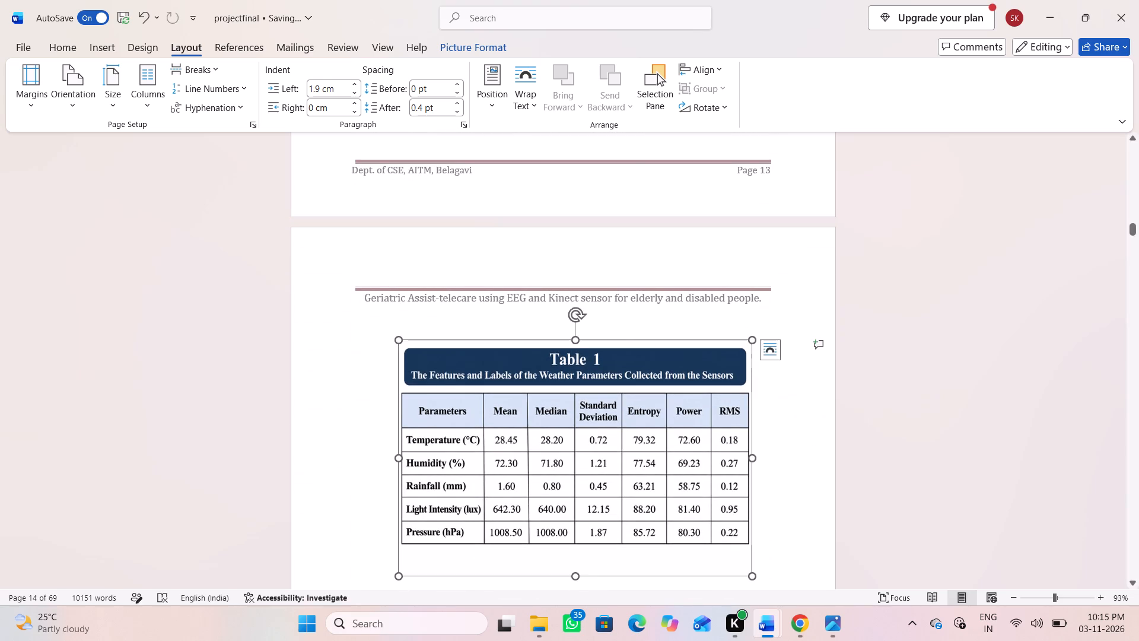
drag(622, 380, 555, 72)
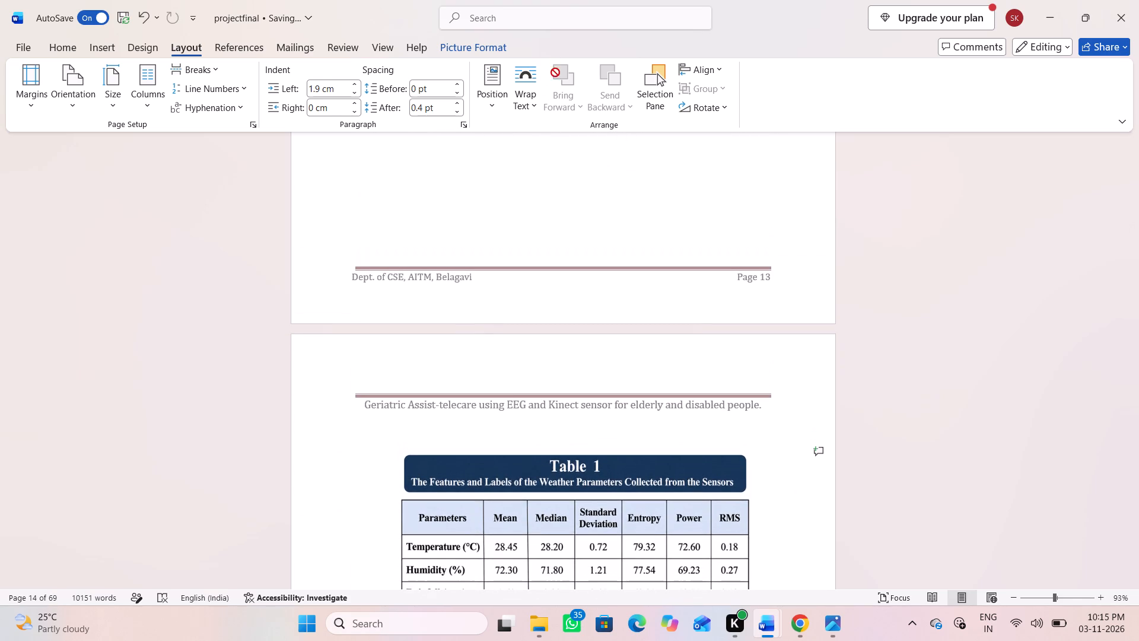
drag(555, 72, 526, 179)
Resize the Table 1 picture to be slightly wider and a little shorter.
scroll(532, 222, up, 9)
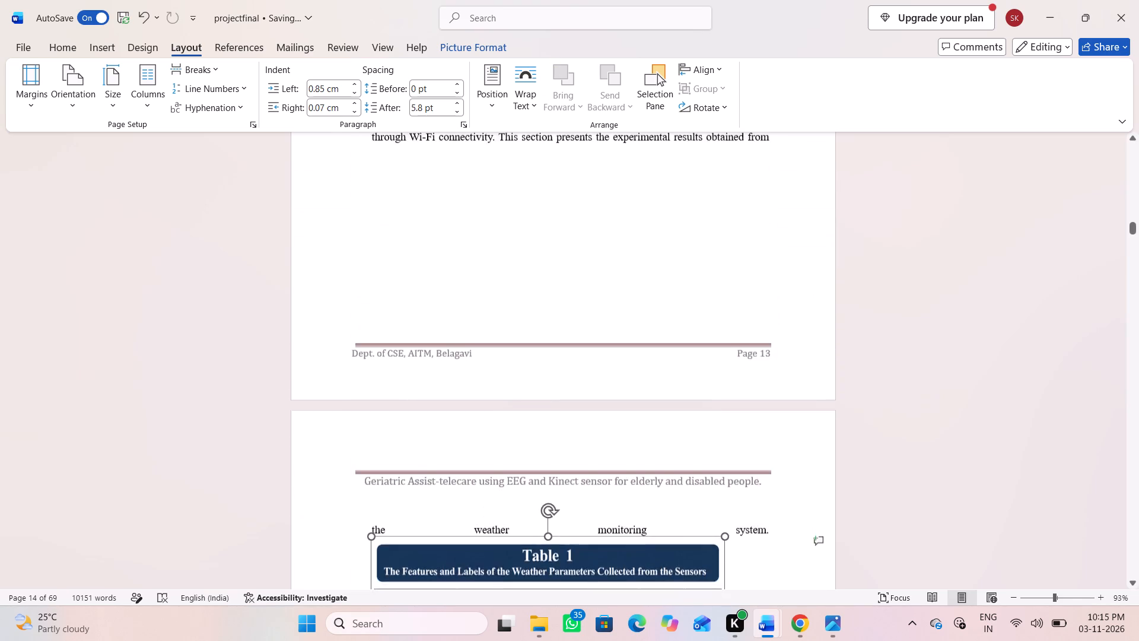
scroll(532, 223, up, 4)
scroll(532, 223, down, 10)
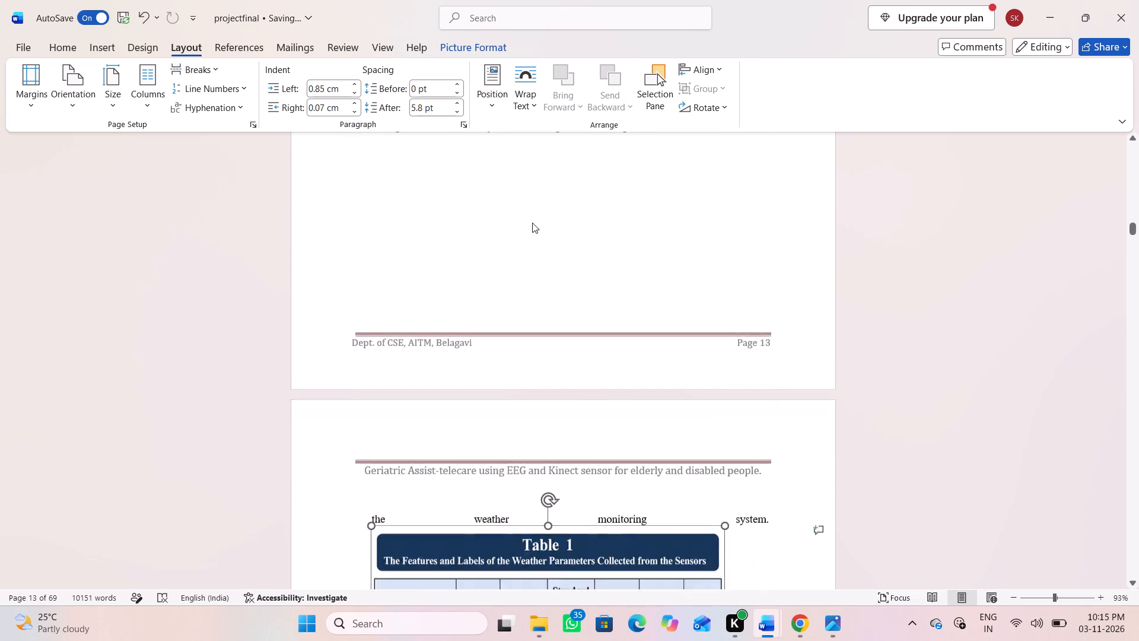
scroll(532, 223, down, 5)
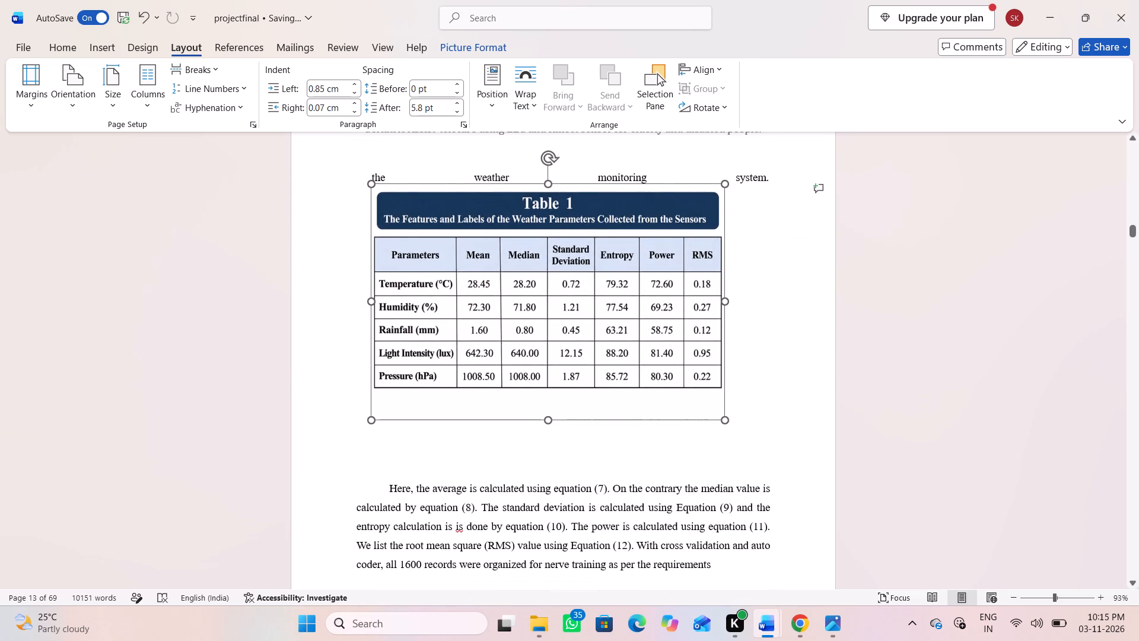
drag(721, 418, 726, 414)
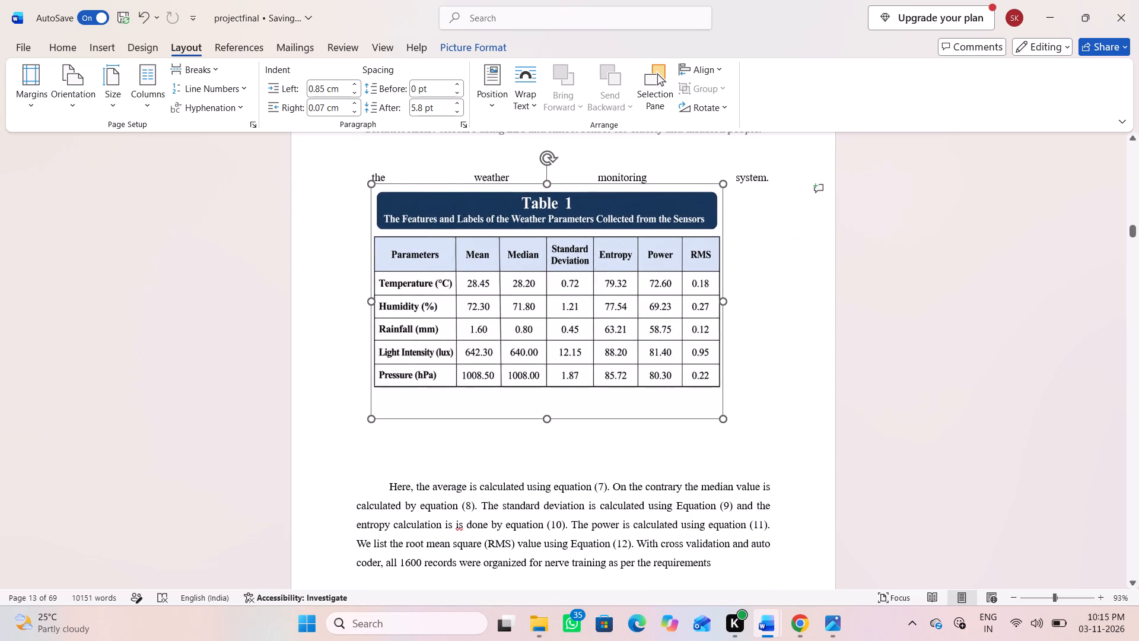
drag(726, 414, 738, 424)
drag(647, 351, 654, 359)
click(573, 410)
drag(553, 426, 559, 408)
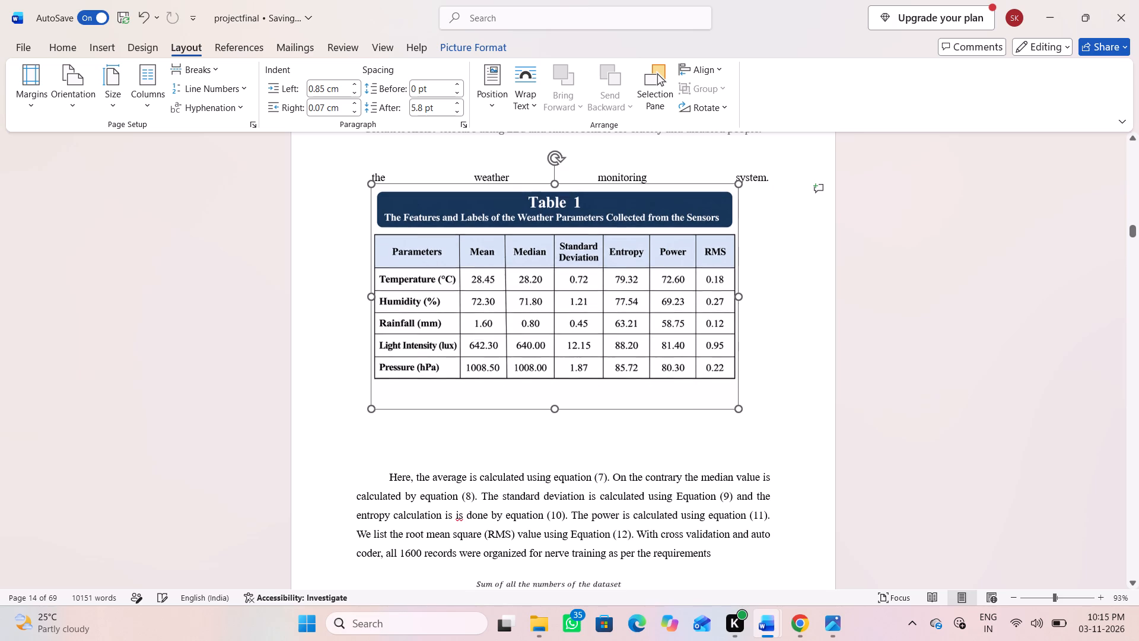
drag(559, 408, 560, 407)
Set the Table 1 picture's text wrapping to Tight.
drag(565, 310, 578, 315)
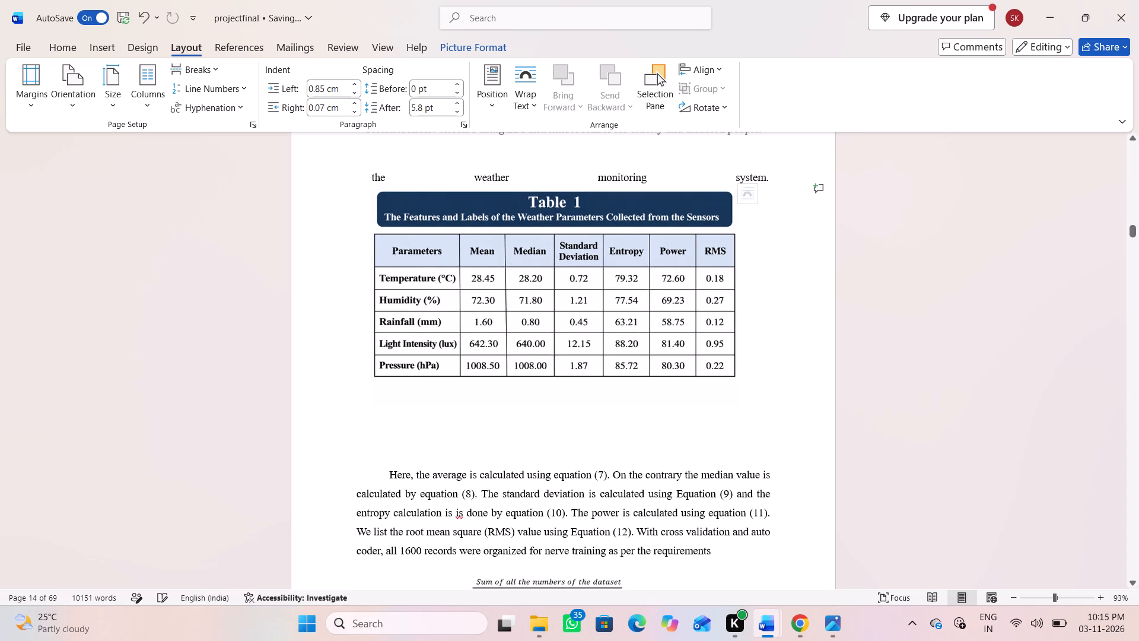
click(602, 183)
drag(602, 183, 613, 188)
click(591, 203)
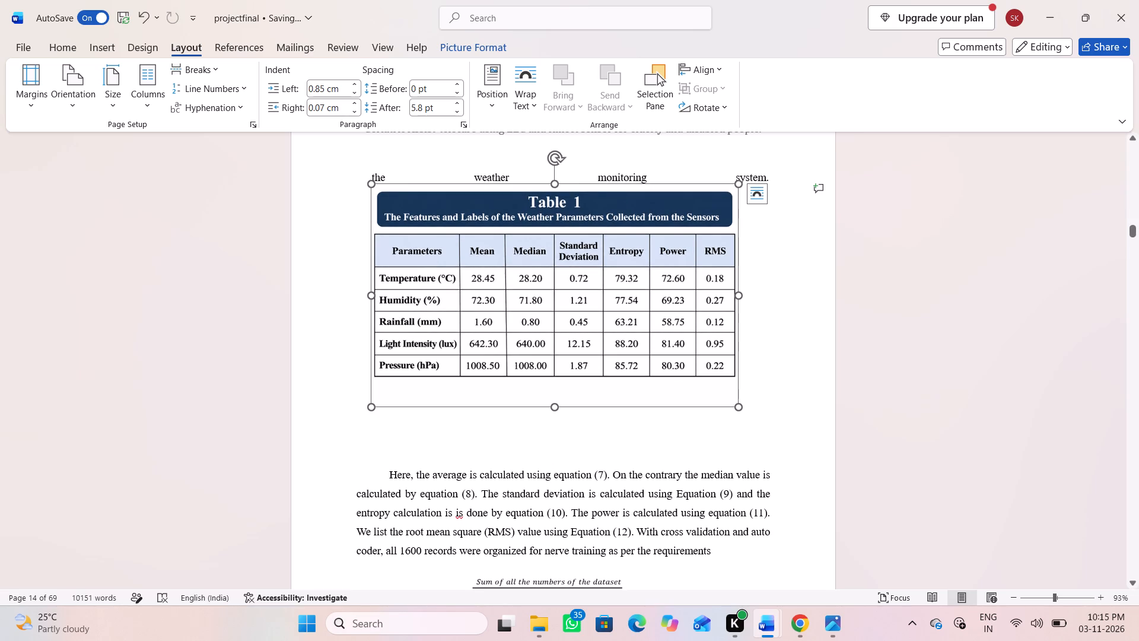
click(750, 201)
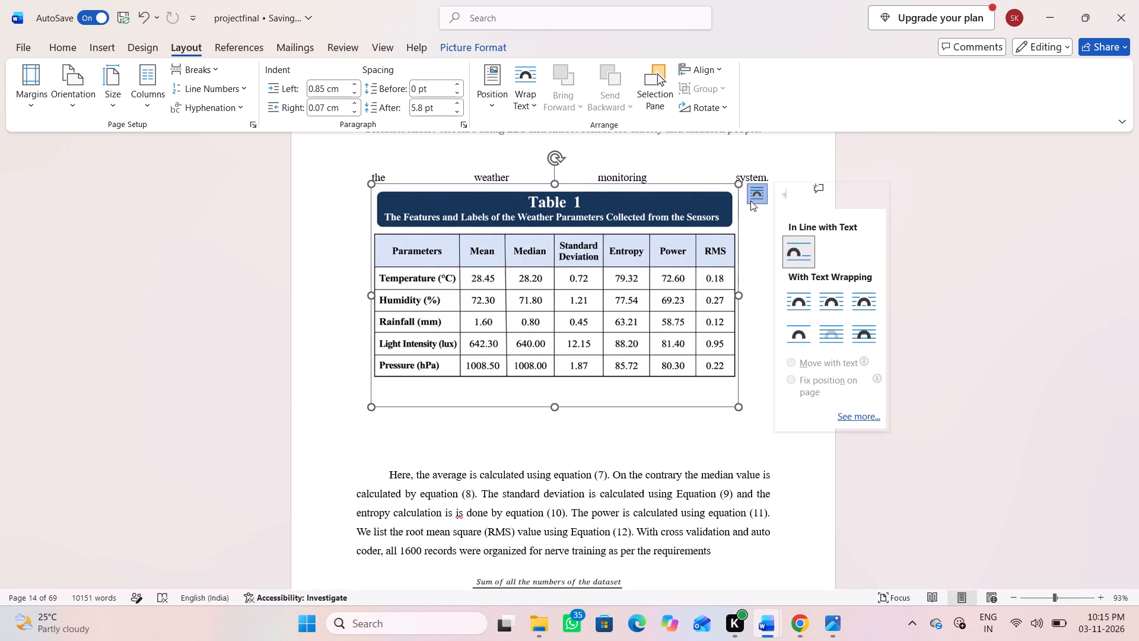
click(827, 297)
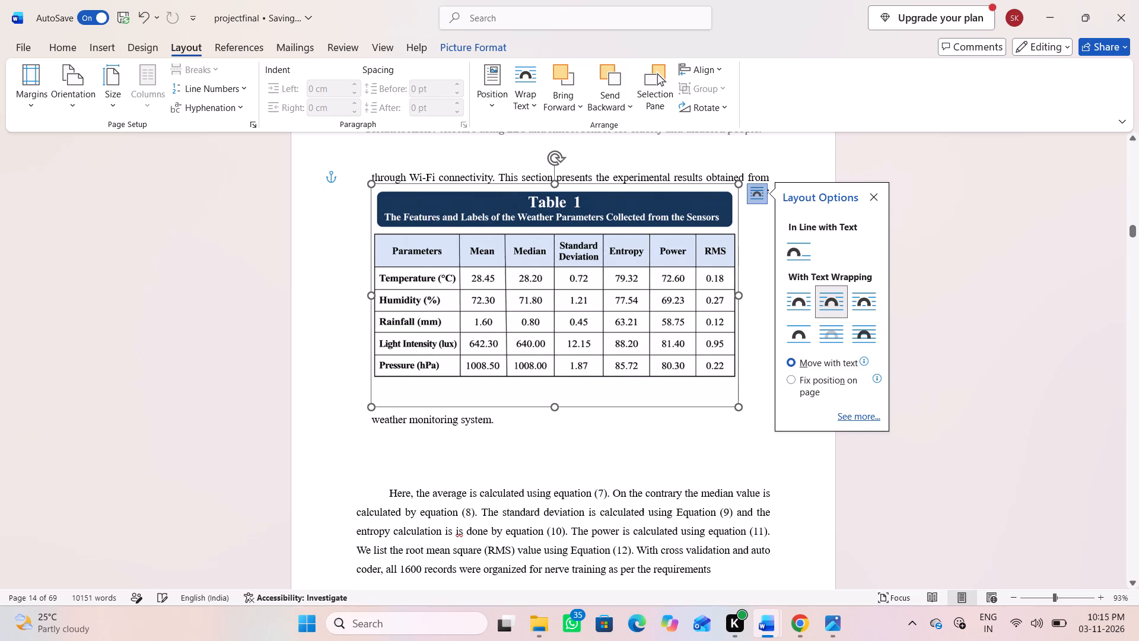
Reposition the Table 1 picture just below the page 14 header, above the "through Wi-Fi connectivity" text and between the margins.
drag(590, 284, 613, 189)
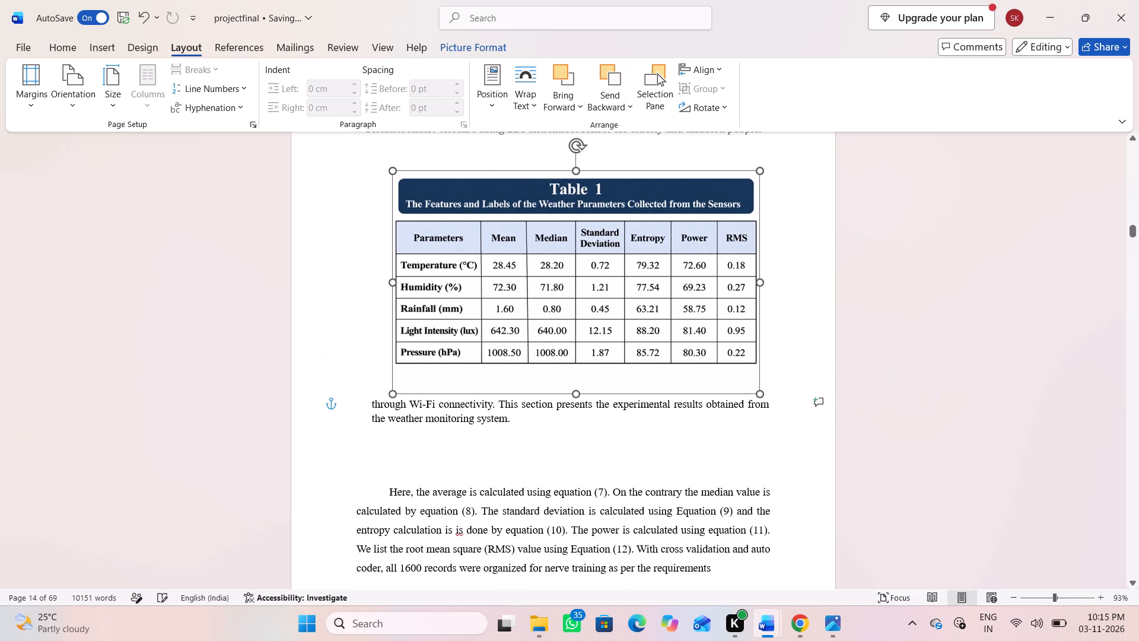
drag(613, 189, 495, 167)
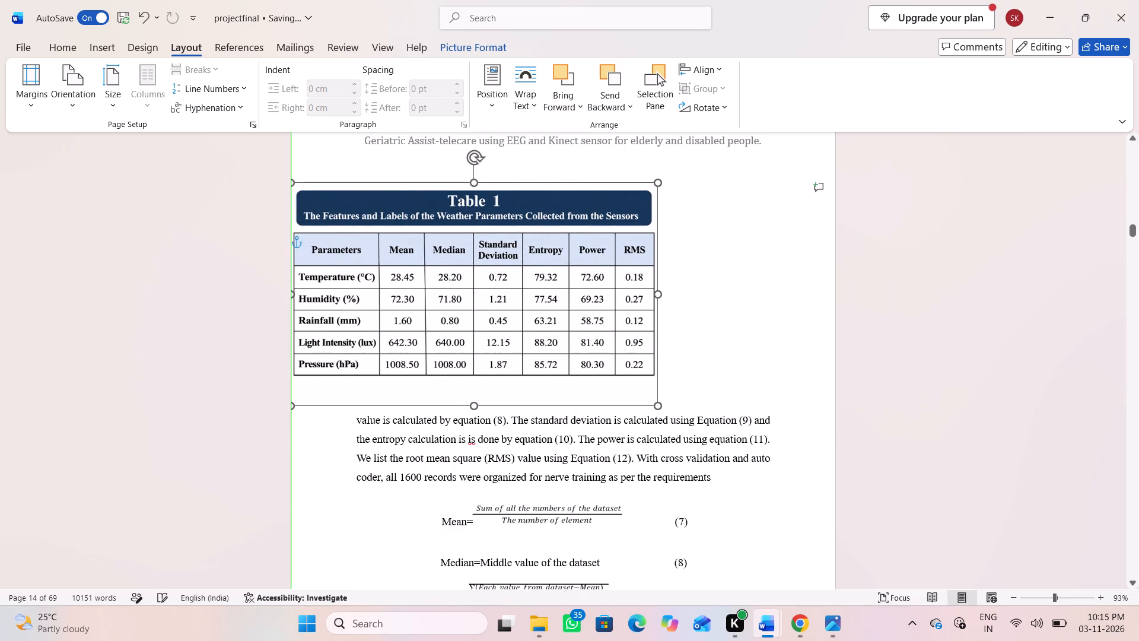
drag(495, 167, 587, 172)
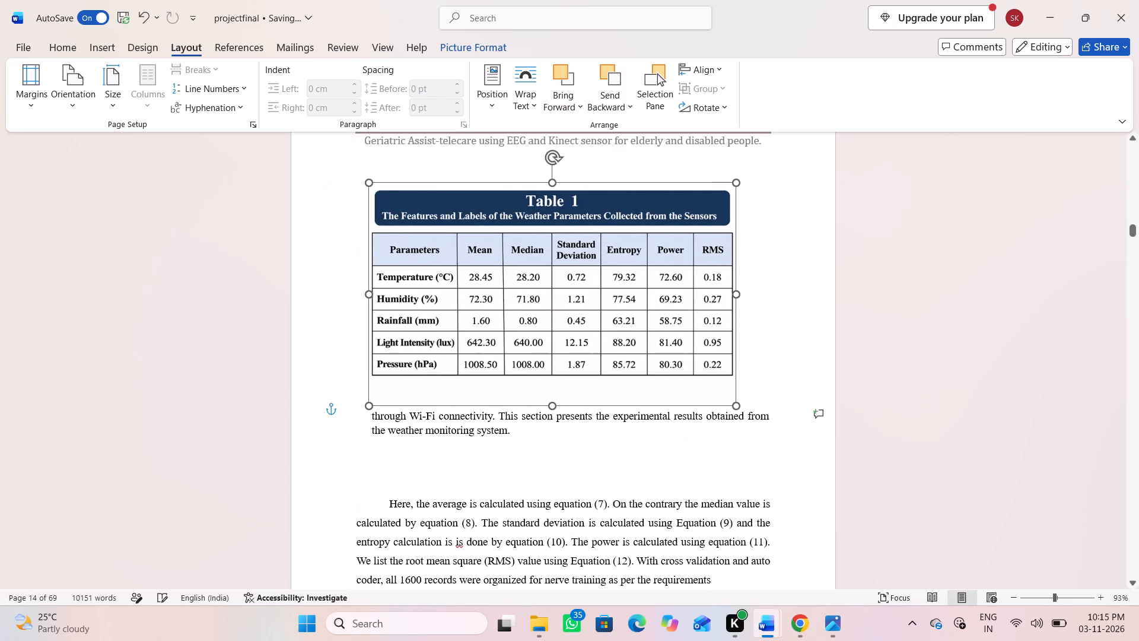
drag(587, 172, 591, 172)
scroll(590, 229, up, 1)
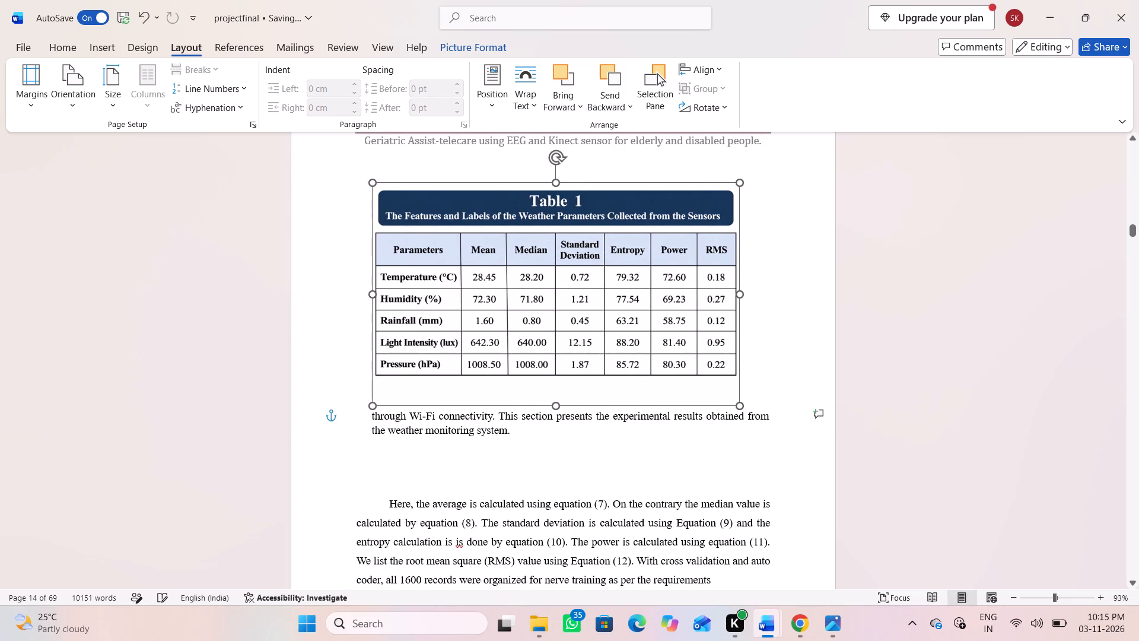
scroll(590, 229, up, 14)
scroll(590, 229, down, 8)
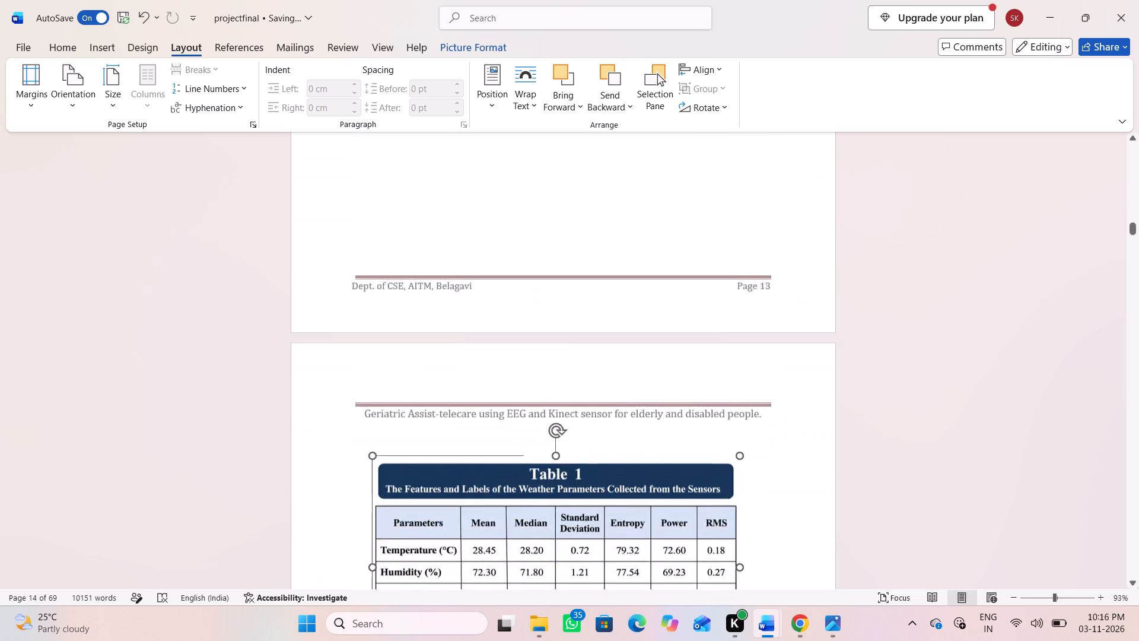
Undo the Table 1 picture's latest repositioning, Tight wrapping, resizing and move into the experimental results paragraph.
scroll(590, 229, down, 8)
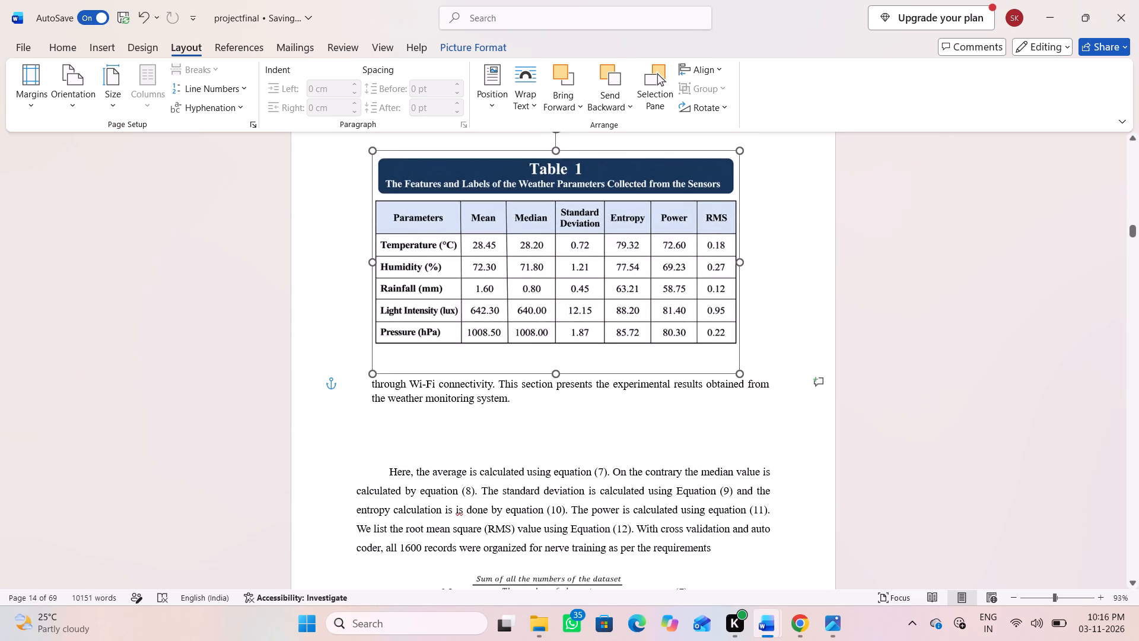
key(ctrl+z)
key(ctrl+z)
key(ctrl+z)
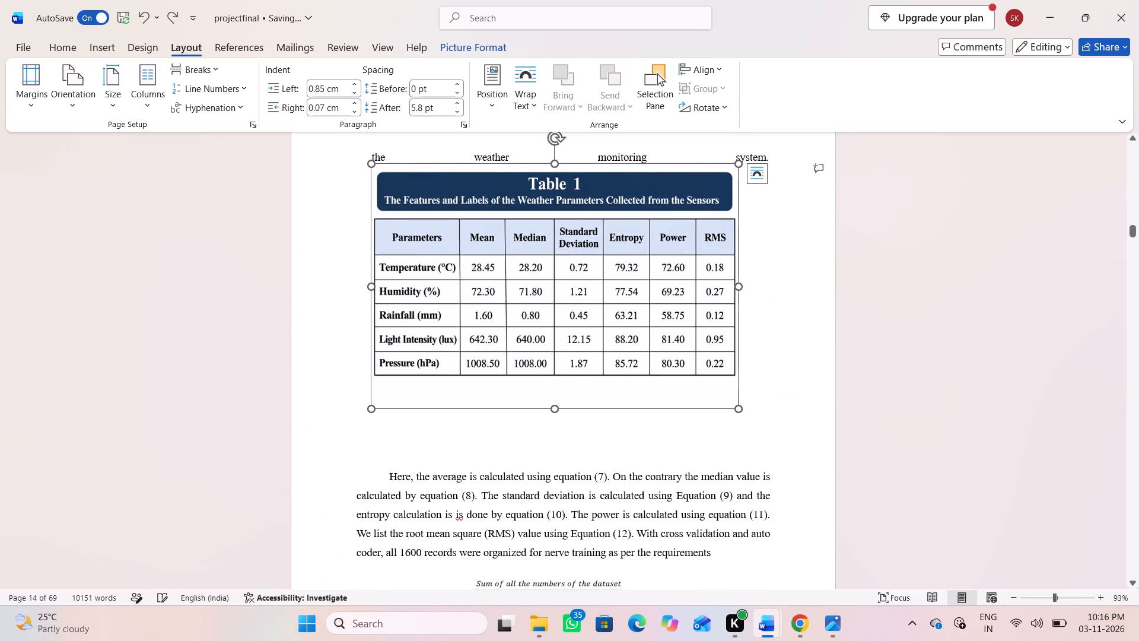
key(ctrl+z)
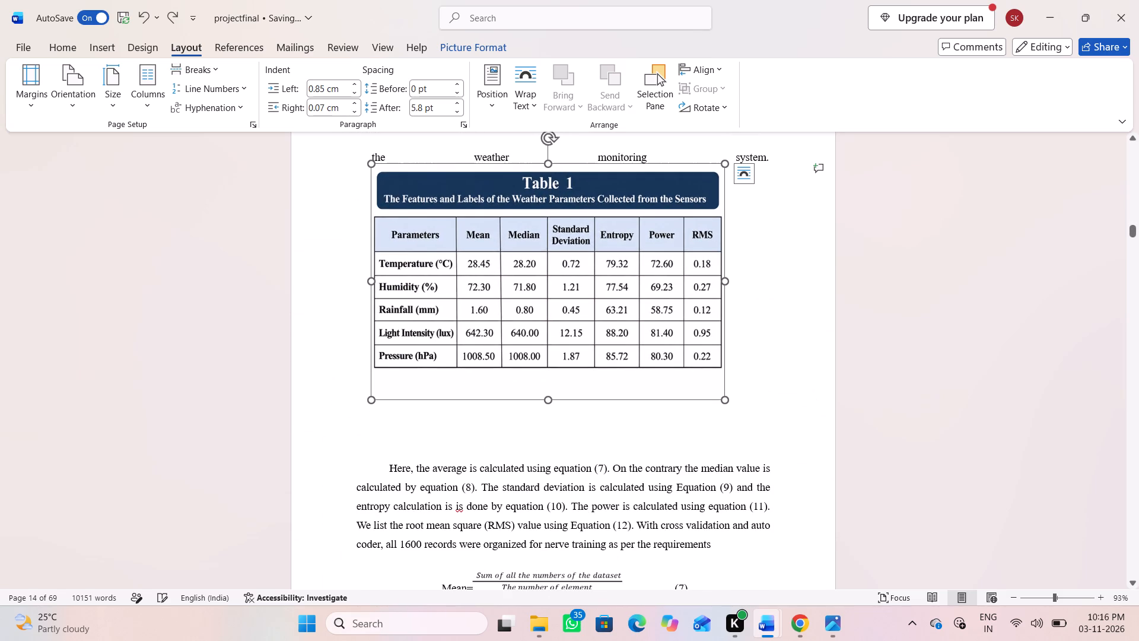
key(ctrl+z)
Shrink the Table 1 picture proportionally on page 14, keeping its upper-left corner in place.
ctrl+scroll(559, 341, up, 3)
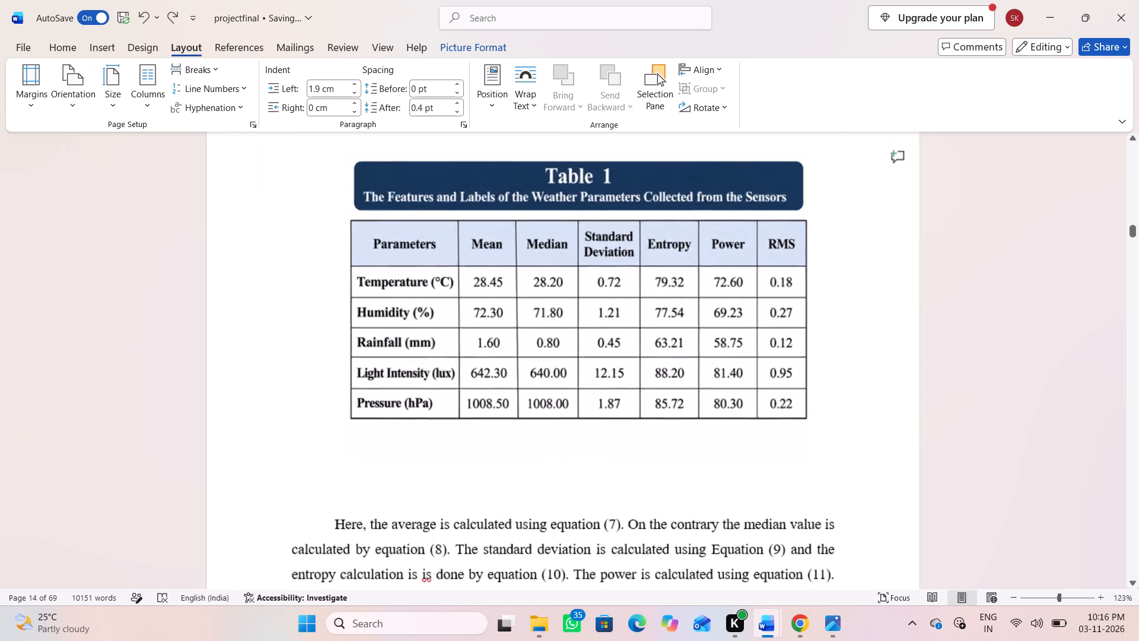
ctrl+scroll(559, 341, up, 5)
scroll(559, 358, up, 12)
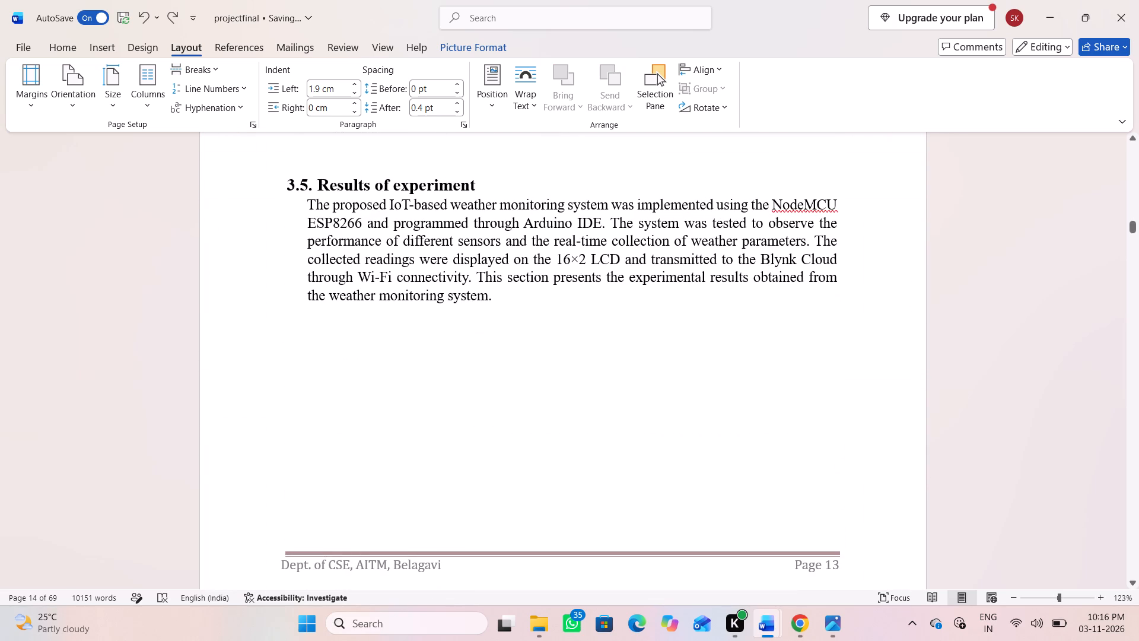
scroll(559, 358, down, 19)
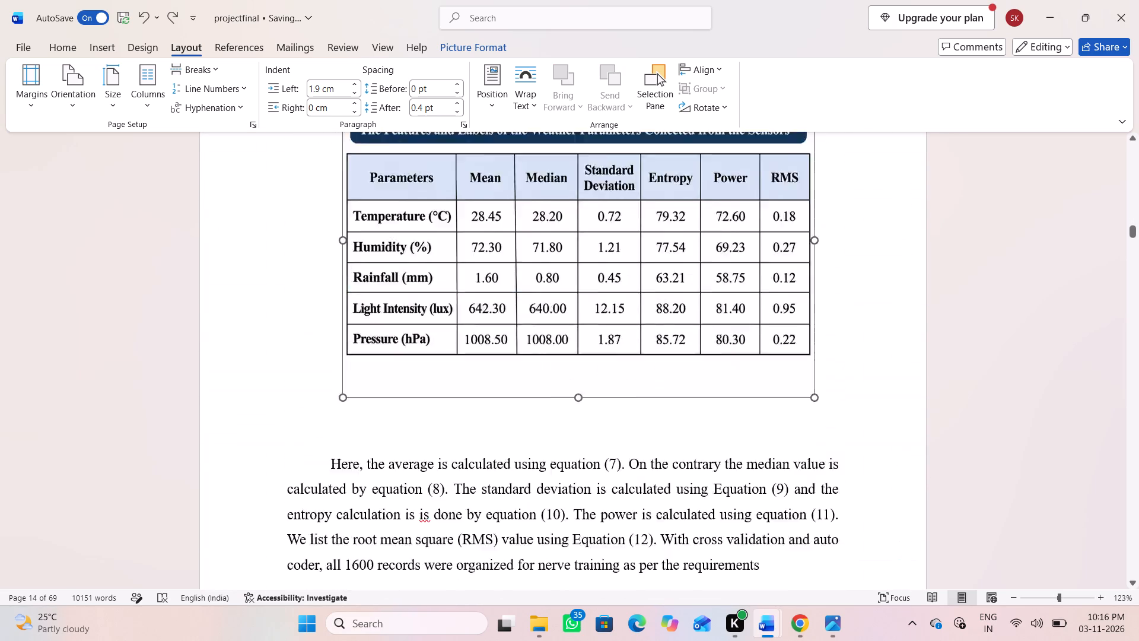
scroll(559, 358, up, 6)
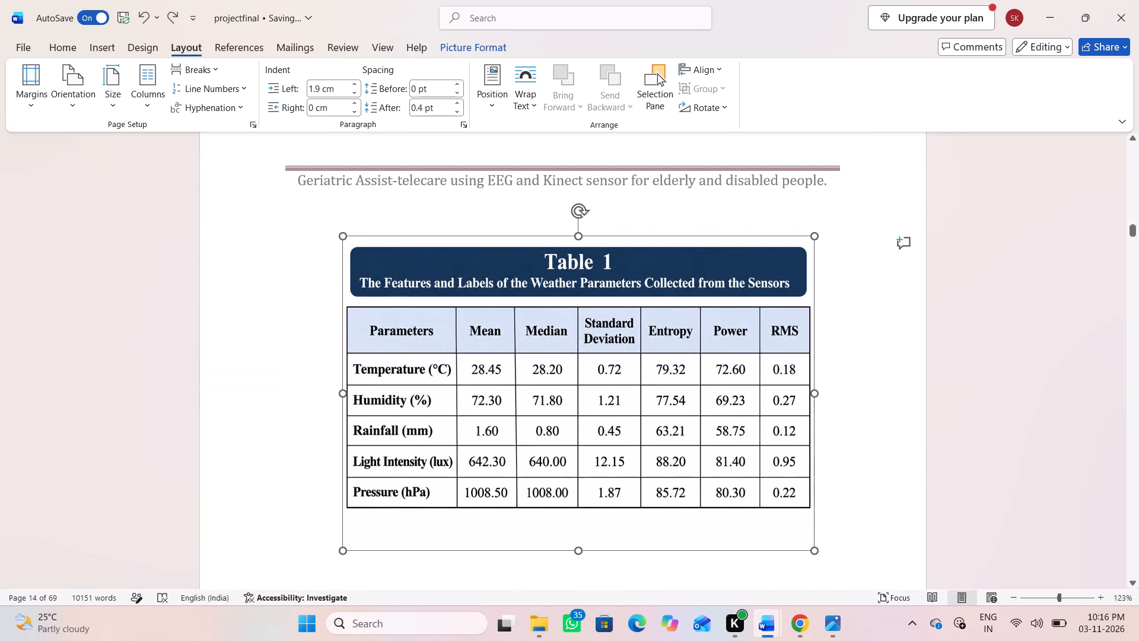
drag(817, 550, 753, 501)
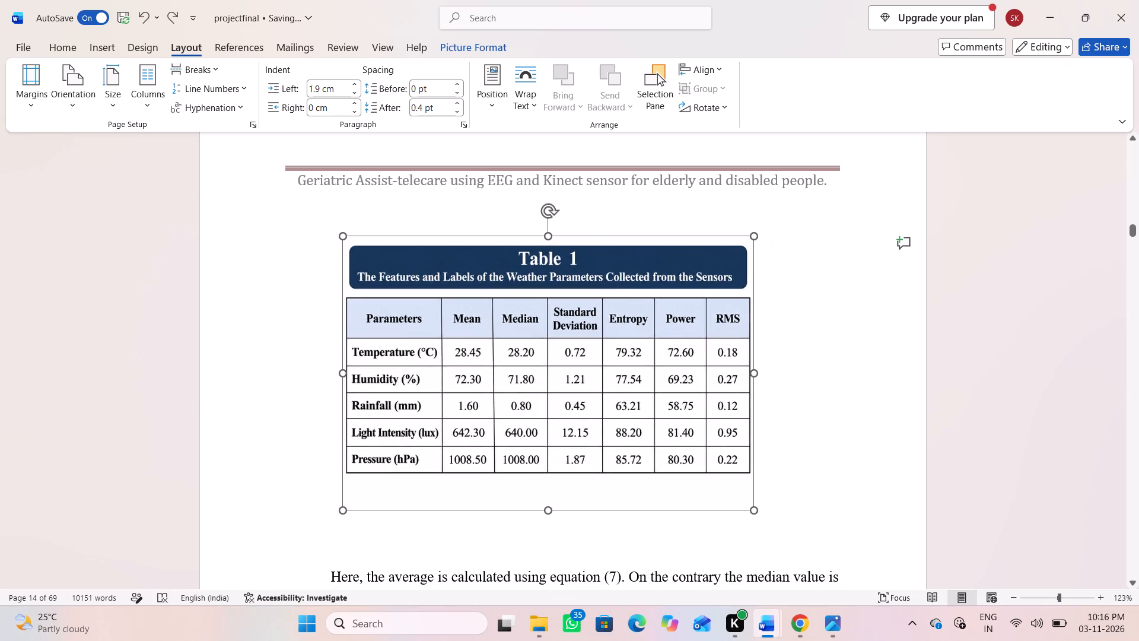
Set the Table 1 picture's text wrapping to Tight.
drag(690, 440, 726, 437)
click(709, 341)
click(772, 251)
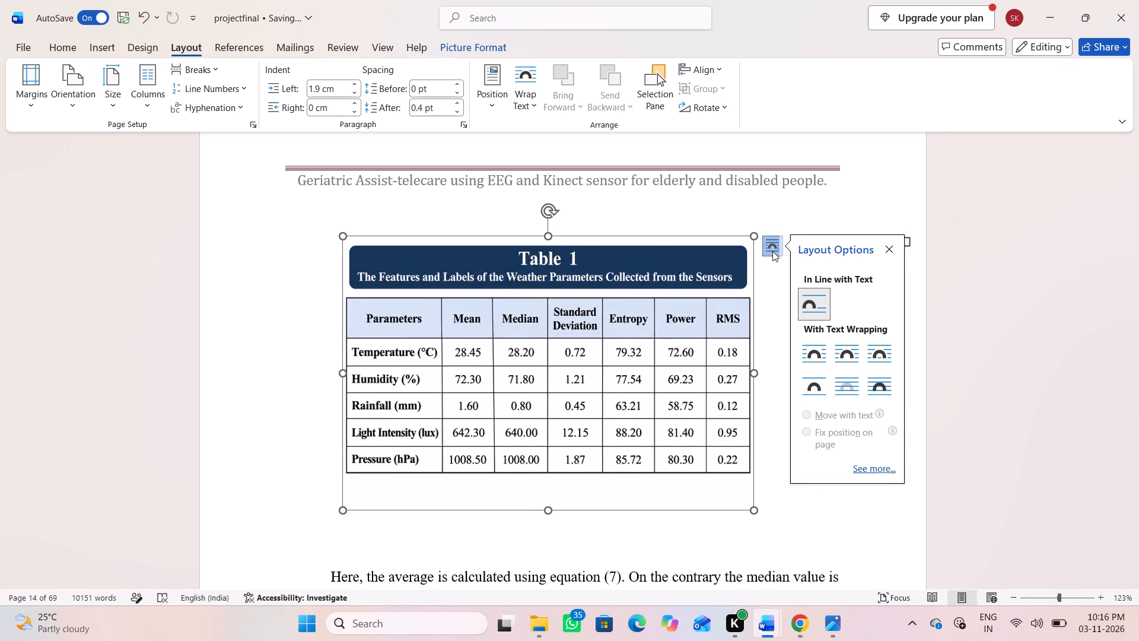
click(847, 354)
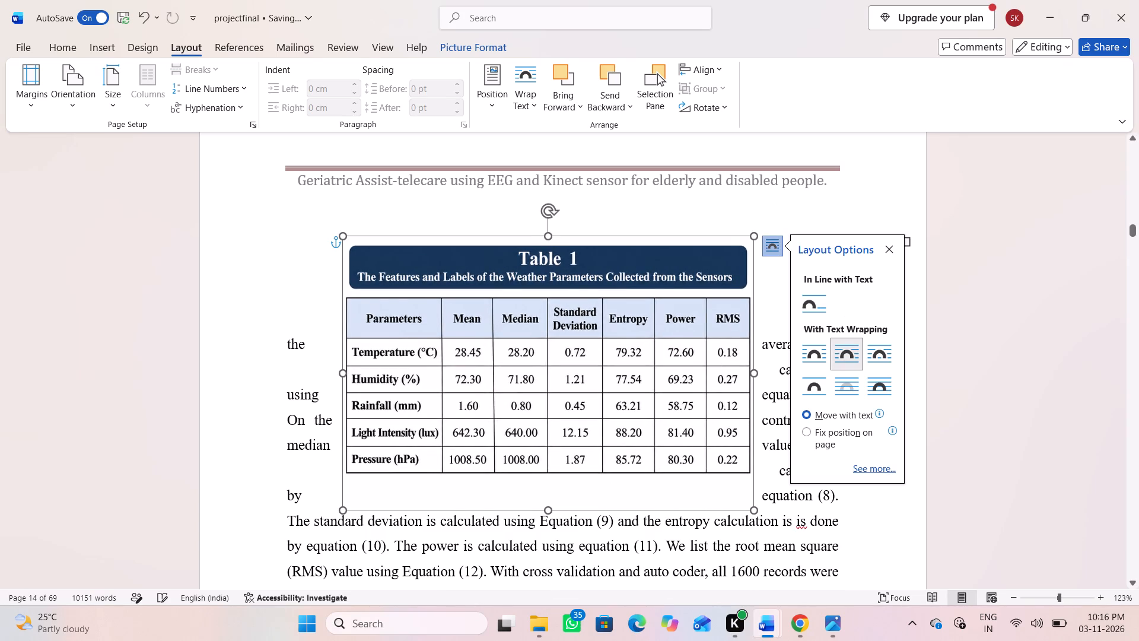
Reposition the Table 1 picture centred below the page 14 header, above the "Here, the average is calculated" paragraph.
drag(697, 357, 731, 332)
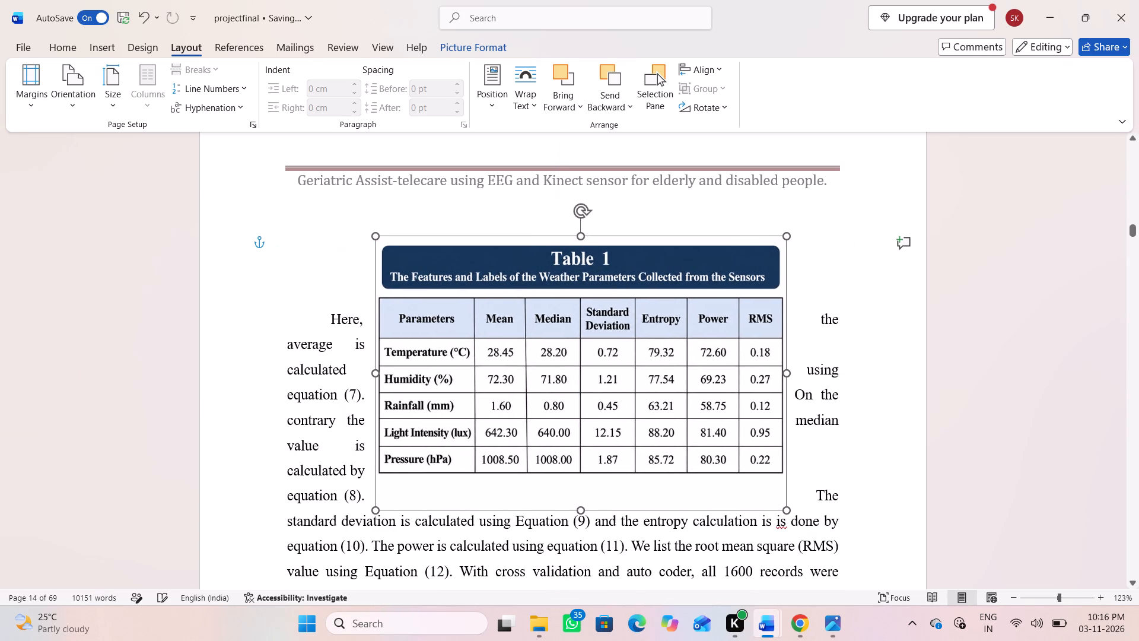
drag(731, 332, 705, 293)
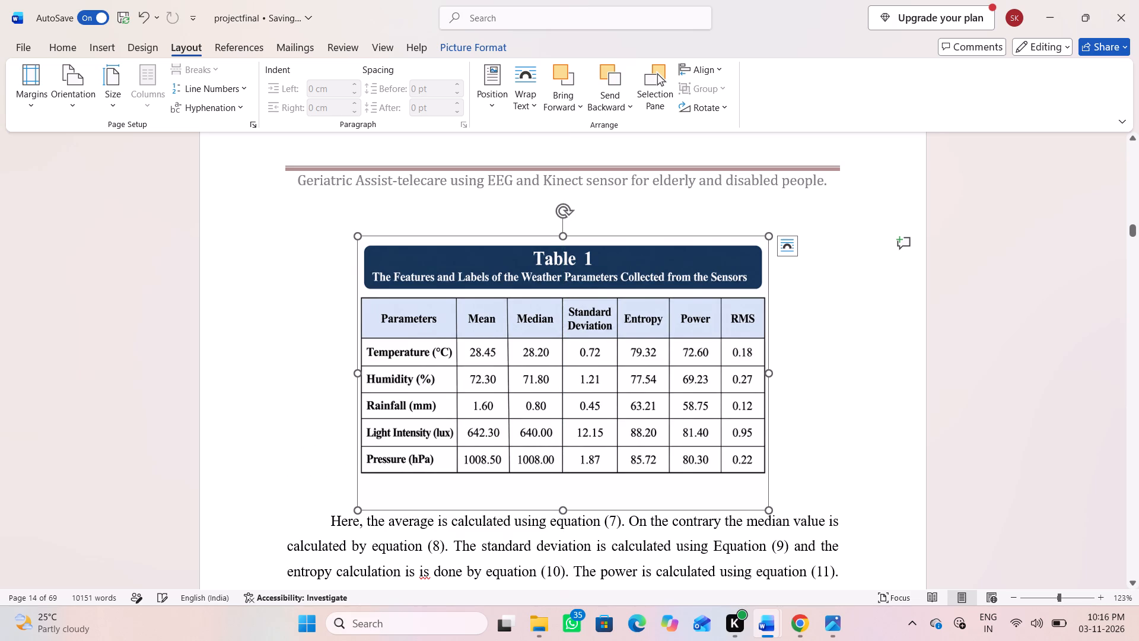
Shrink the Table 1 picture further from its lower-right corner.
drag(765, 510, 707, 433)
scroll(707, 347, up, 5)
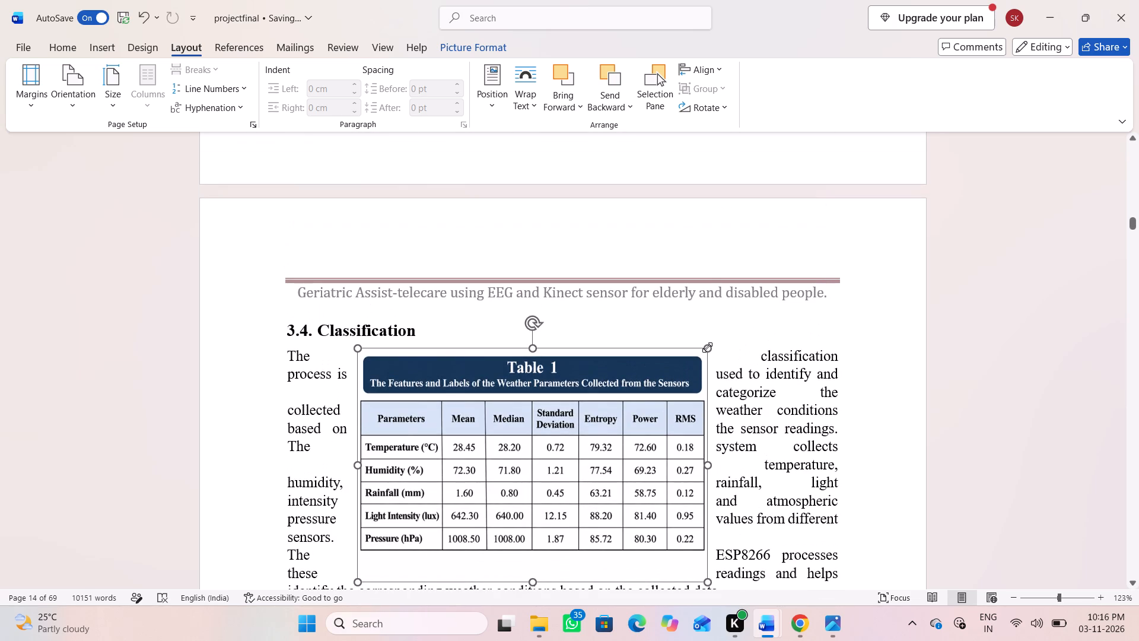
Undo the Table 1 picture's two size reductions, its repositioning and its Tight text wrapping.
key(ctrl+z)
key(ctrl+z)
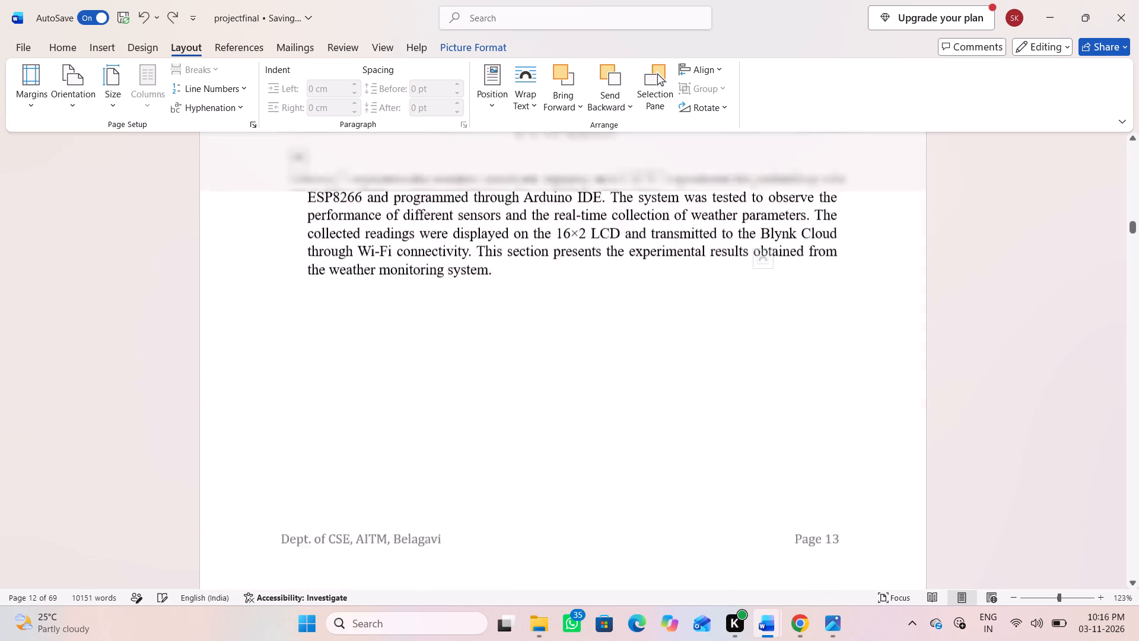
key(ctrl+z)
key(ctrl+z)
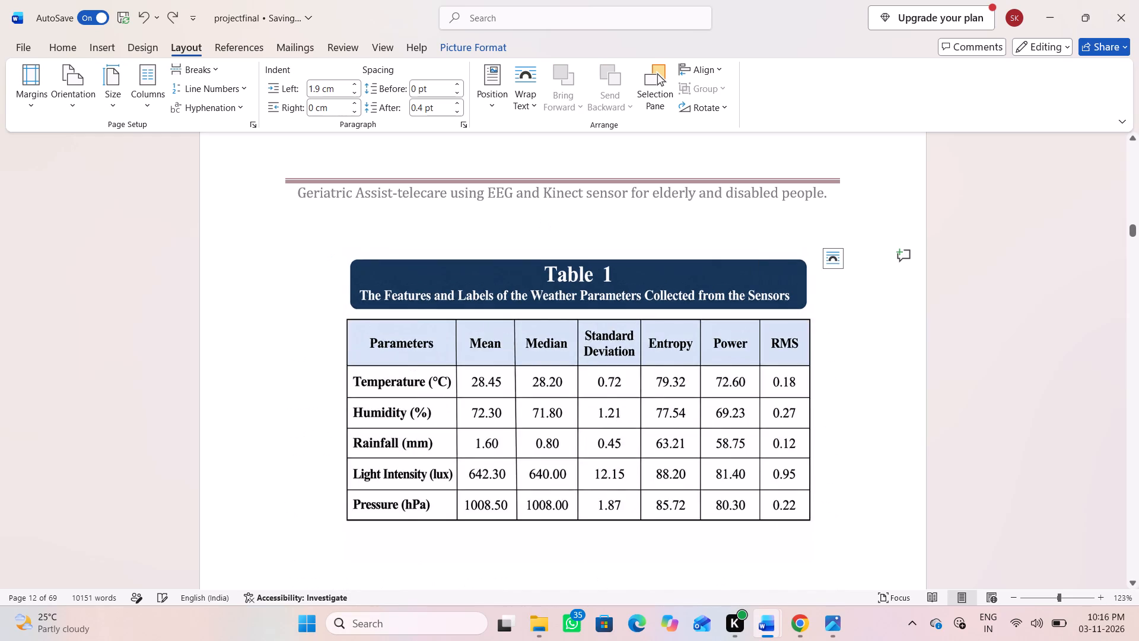
Delete the blank lines between the Table 1 picture and the paragraph starting "Here, the average is calculated using equation (7)".
scroll(698, 367, up, 1)
scroll(698, 367, down, 6)
scroll(698, 367, up, 1)
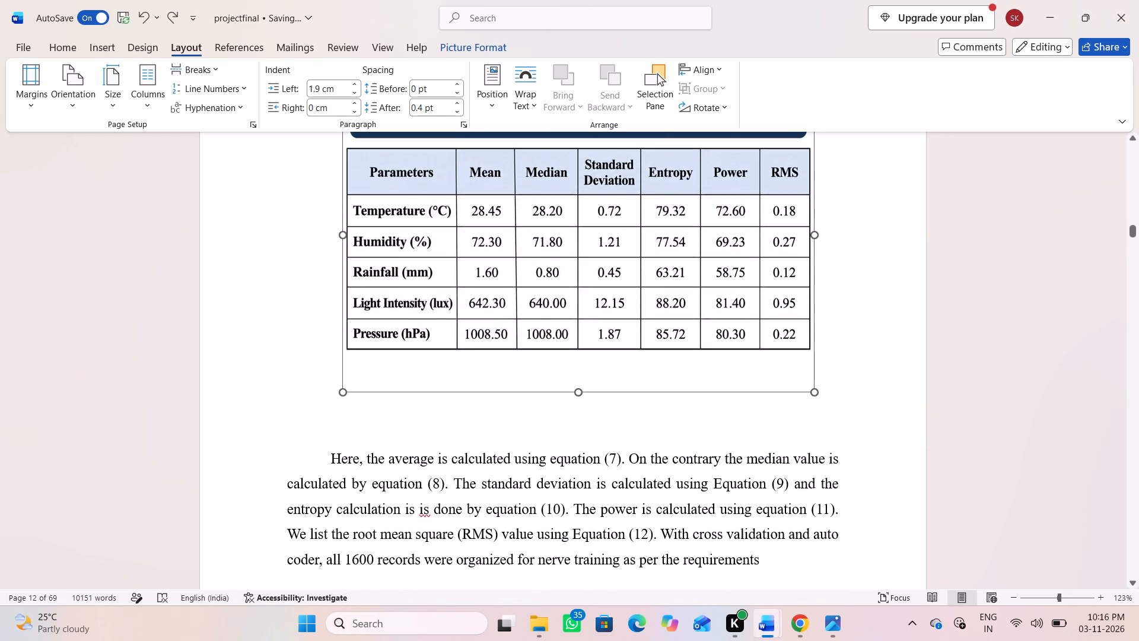
ctrl+scroll(698, 367, up, 3)
ctrl+scroll(698, 367, down, 5)
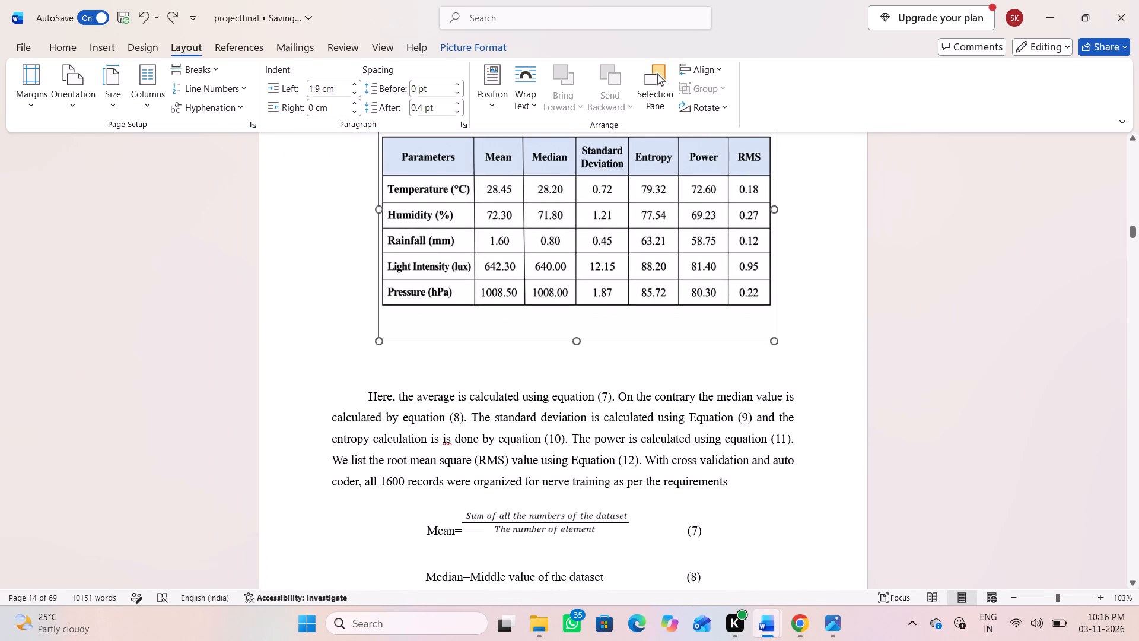
scroll(698, 367, up, 6)
click(815, 361)
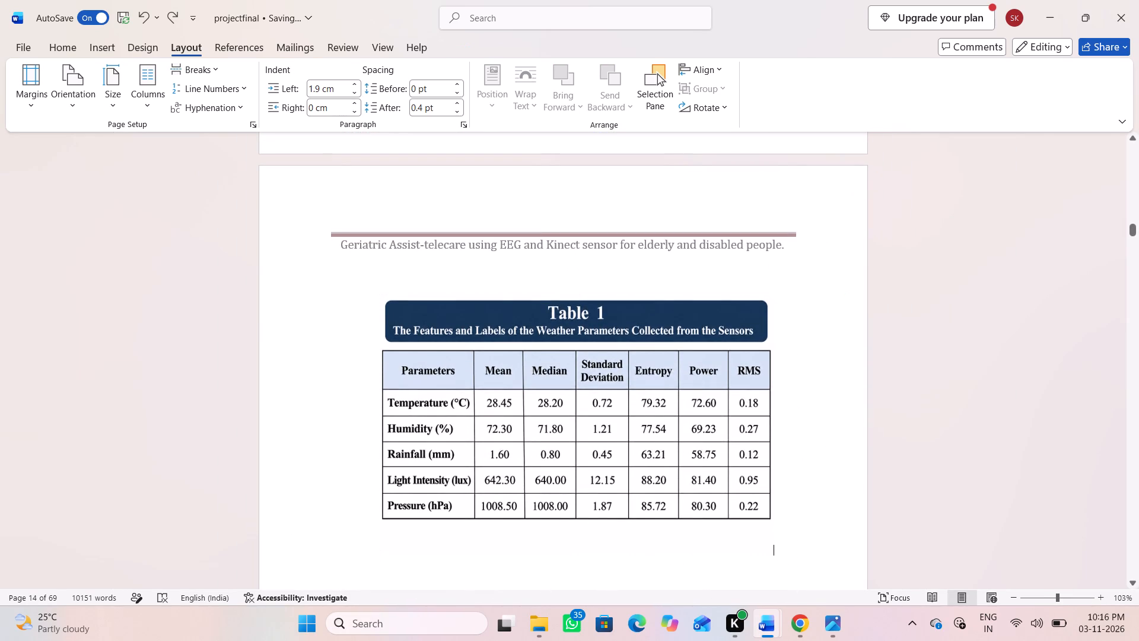
scroll(815, 361, up, 3)
scroll(815, 361, down, 6)
click(537, 449)
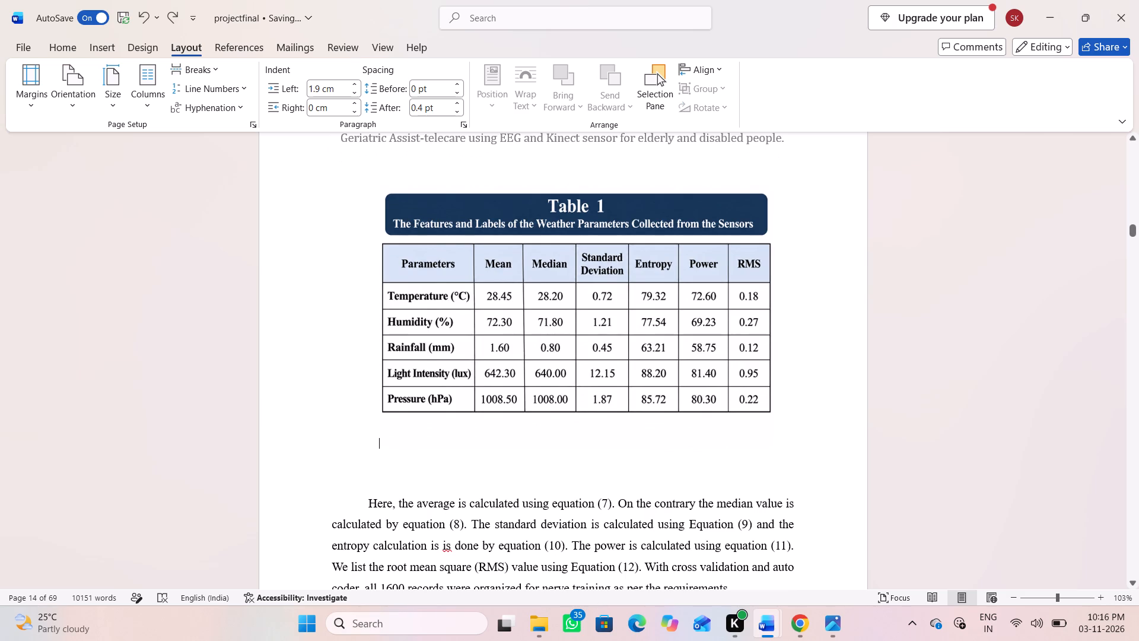
key(Down)
key(Down)
key(Down)
key(BackSpace)
key(BackSpace)
key(BackSpace)
key(BackSpace)
key(BackSpace)
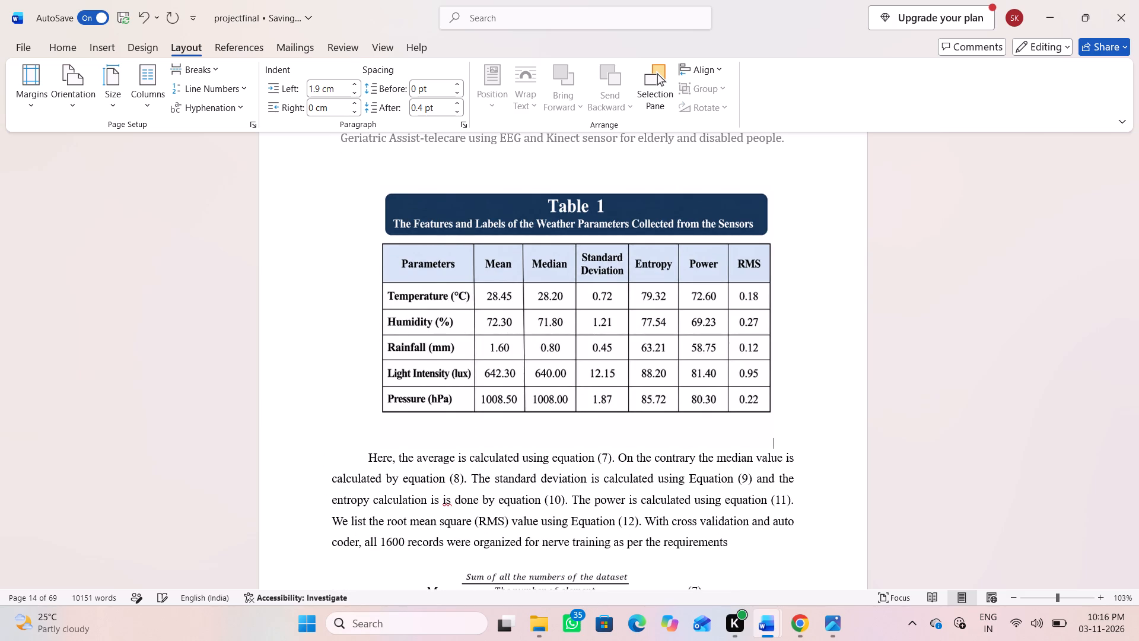
key(BackSpace)
click(808, 392)
Review the page layout from the end of section 3.4 through section 3.5 to the Table 1 picture.
scroll(764, 391, up, 13)
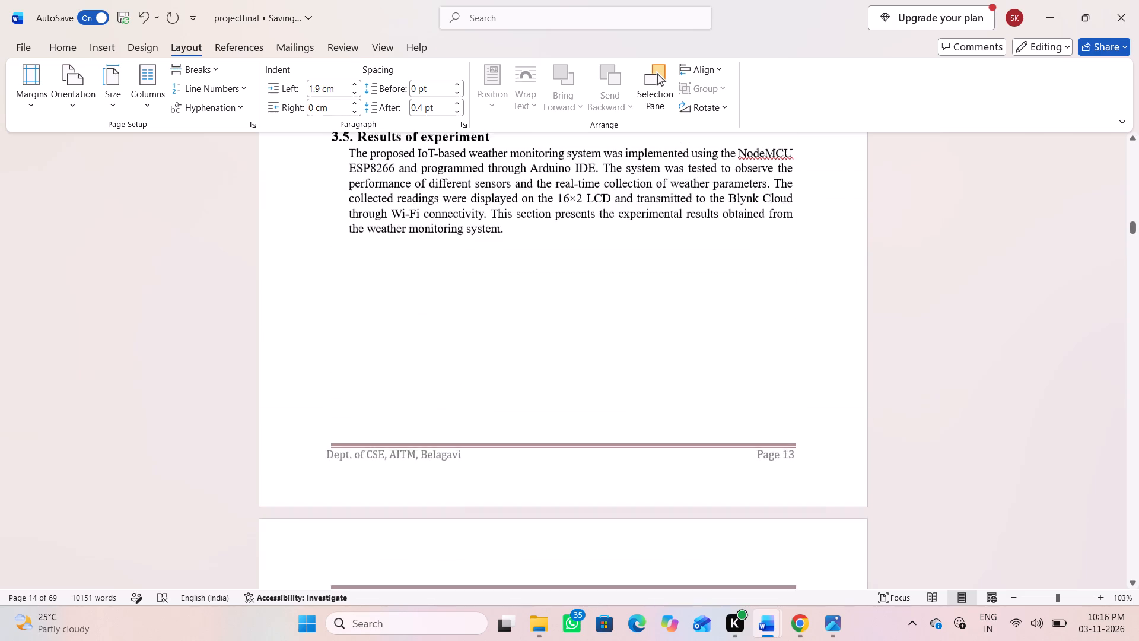
scroll(764, 391, up, 11)
scroll(764, 391, down, 5)
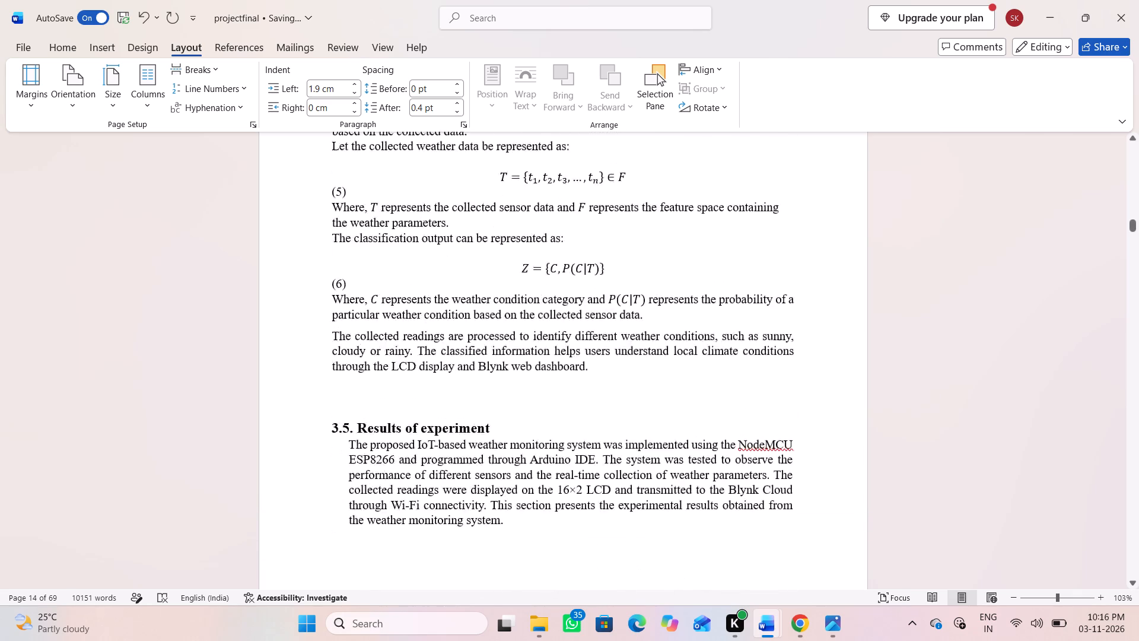
scroll(764, 391, down, 18)
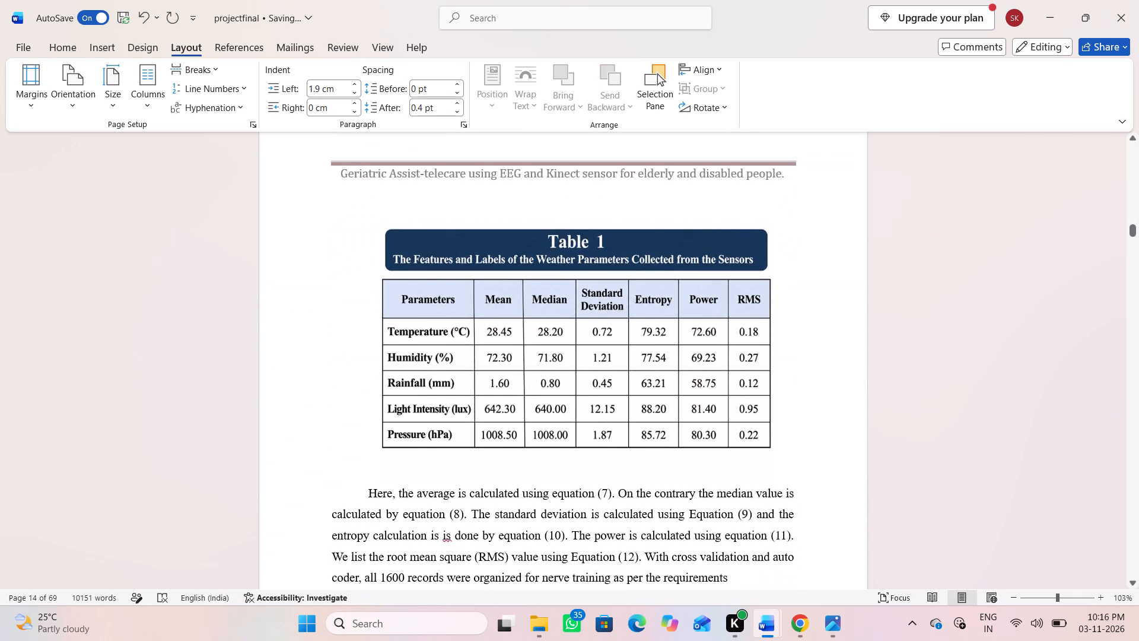
Switch to the project images folder window and close it.
key(alt+Tab)
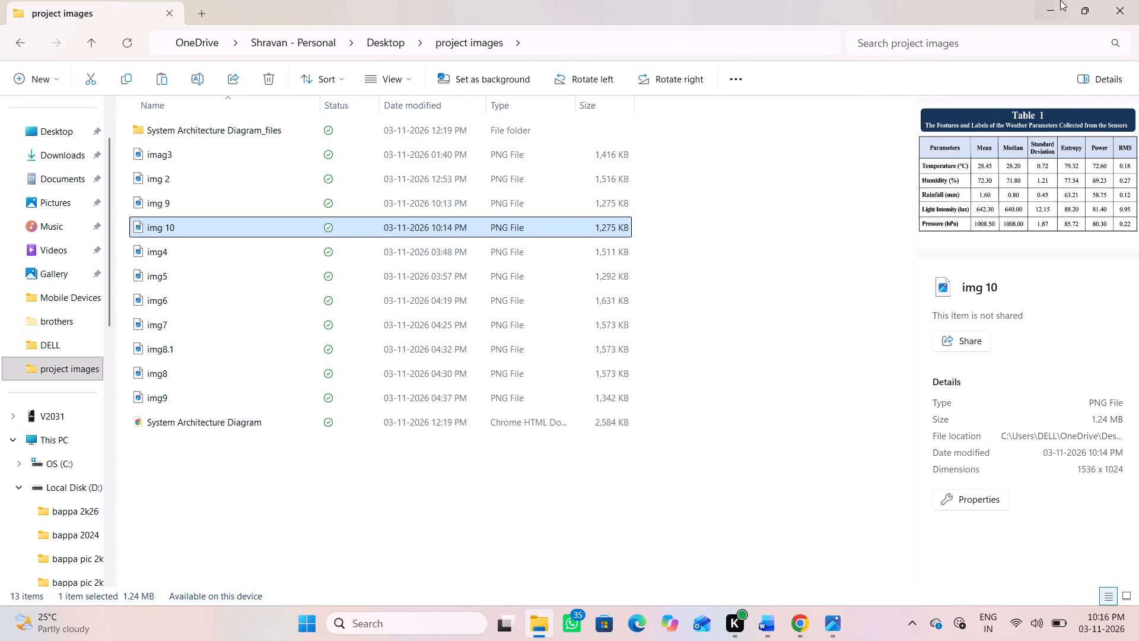
click(1124, 1)
Switch to the Report (1) (1) document and examine its Table 1 page and the equations beneath for comparison.
key(super+Tab)
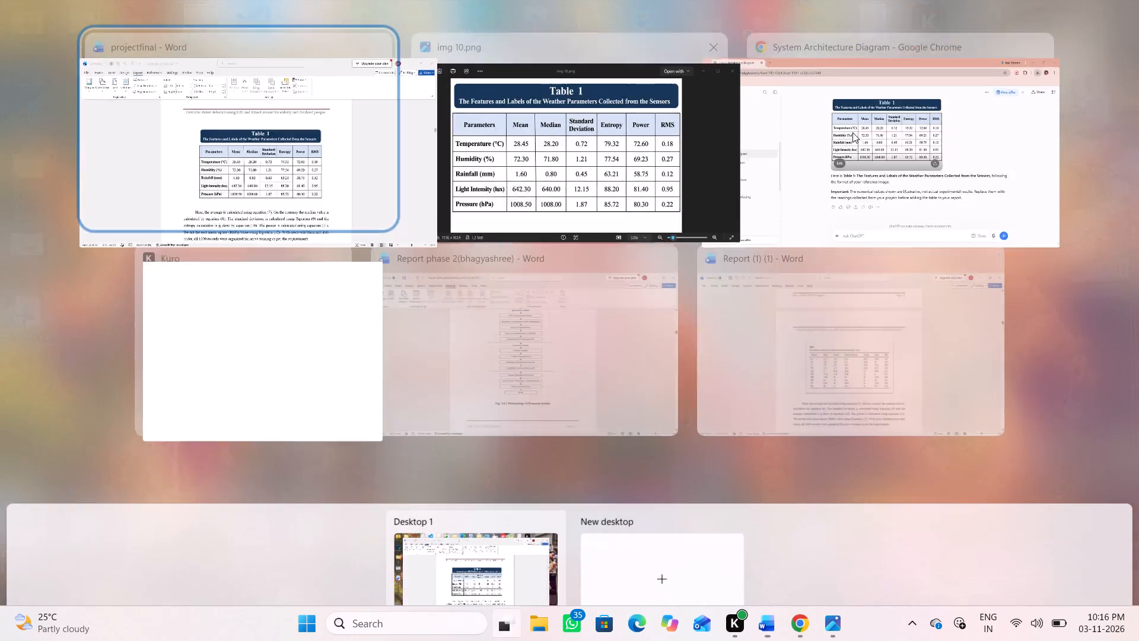
click(809, 302)
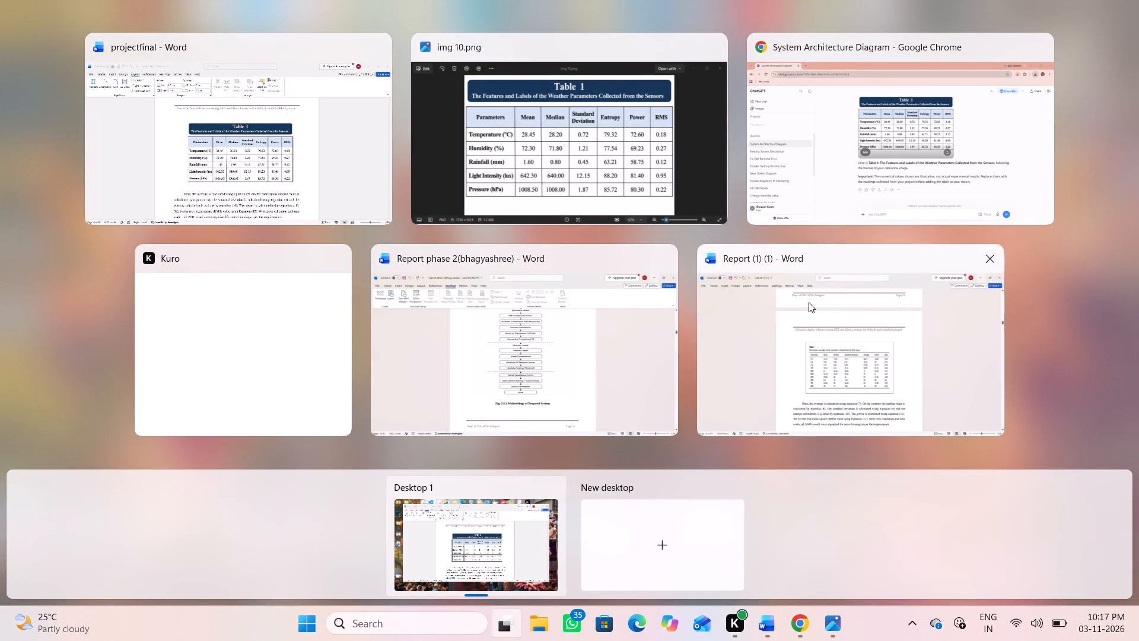
scroll(673, 465, down, 4)
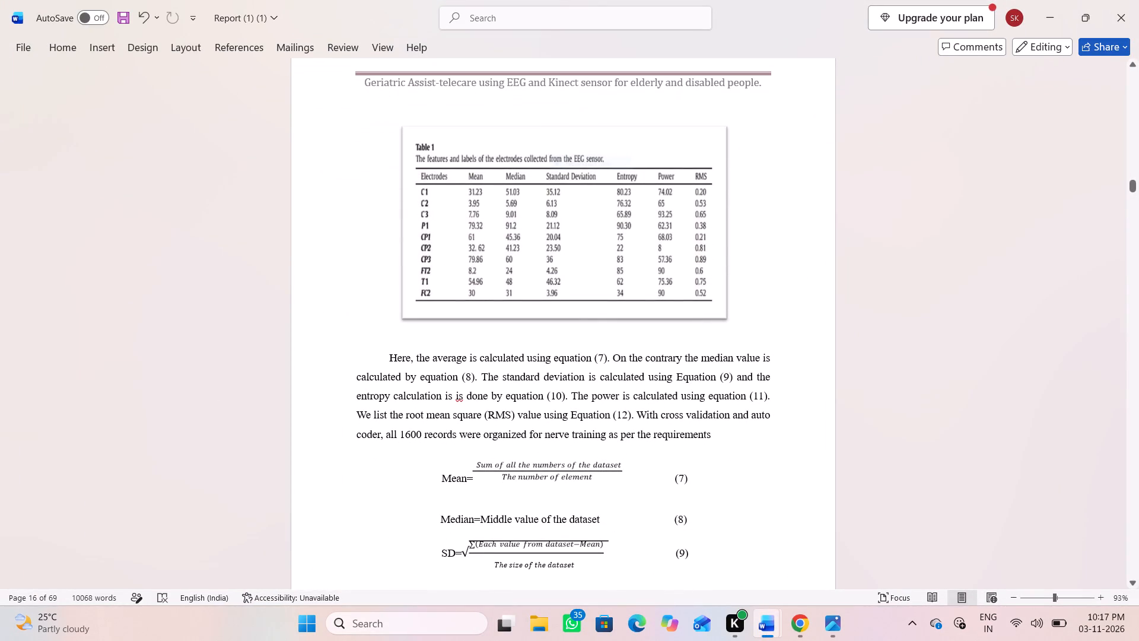
Return to projectfinal and copy the "Here, the average is calculated" paragraph together with equations (7) to (12) below Table 1.
key(super+Tab)
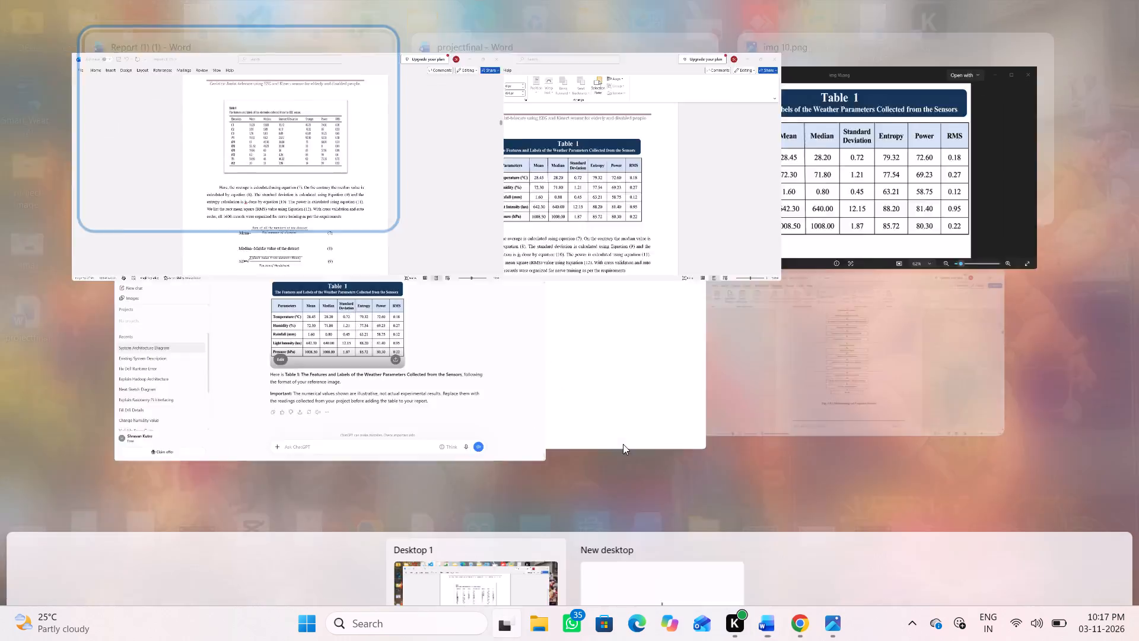
click(682, 148)
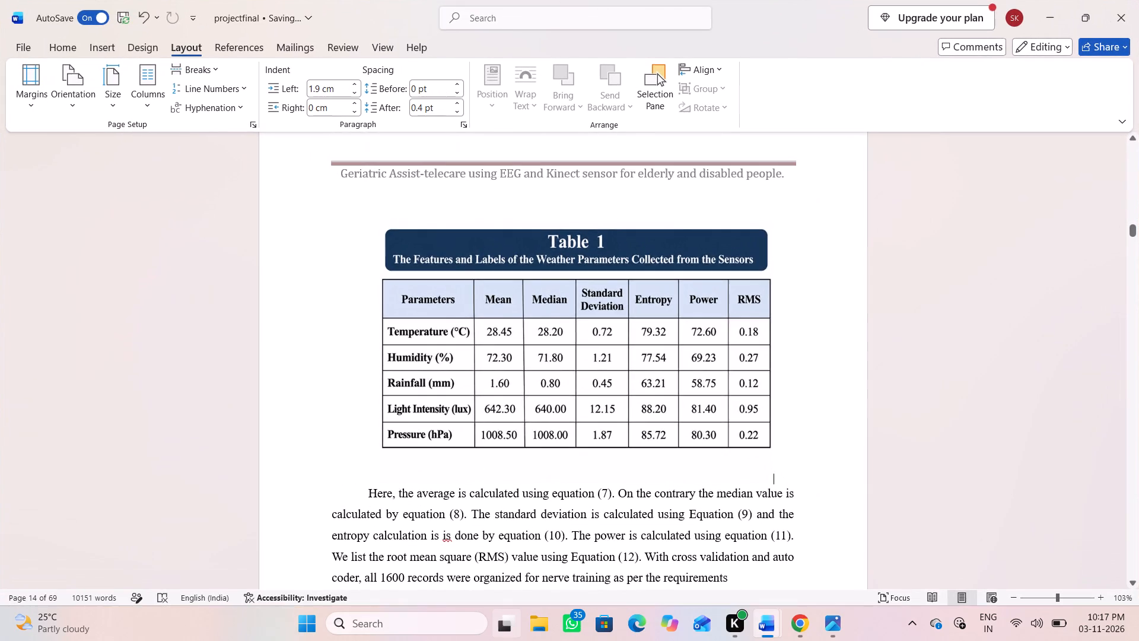
scroll(575, 330, up, 5)
scroll(575, 330, down, 6)
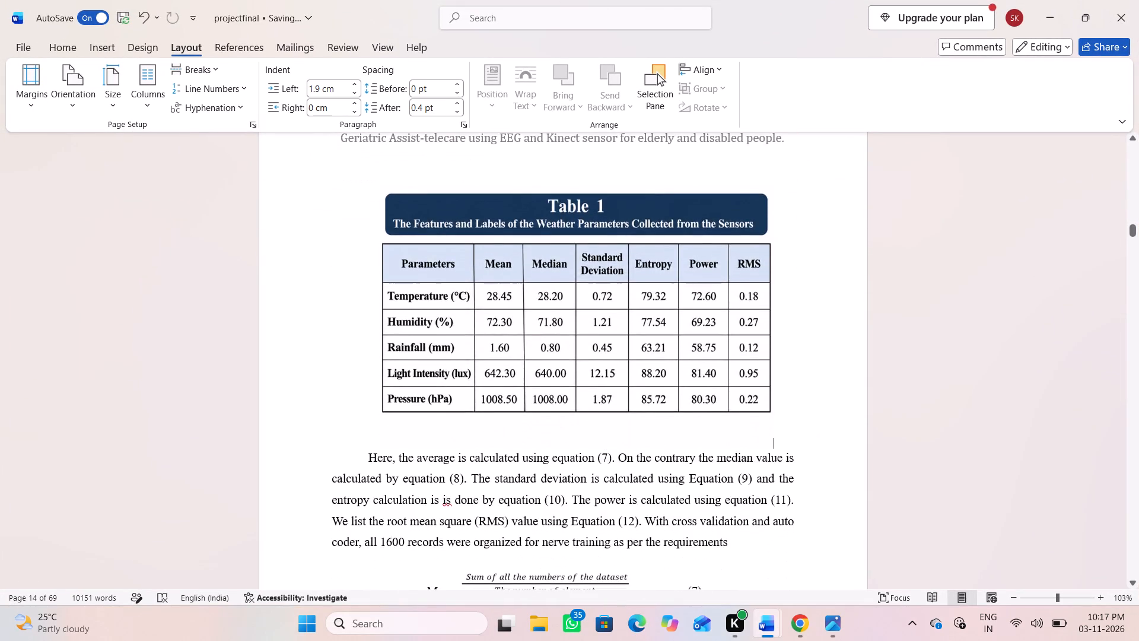
scroll(575, 329, down, 10)
scroll(576, 319, up, 2)
drag(364, 171, 605, 420)
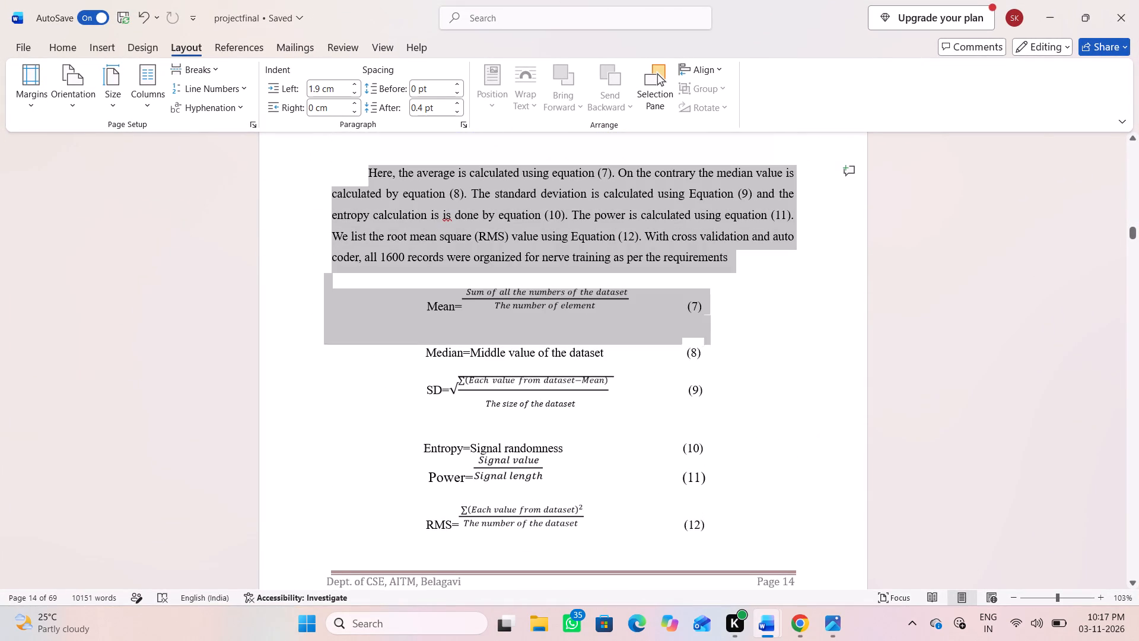
drag(605, 420, 745, 522)
key(ctrl+c)
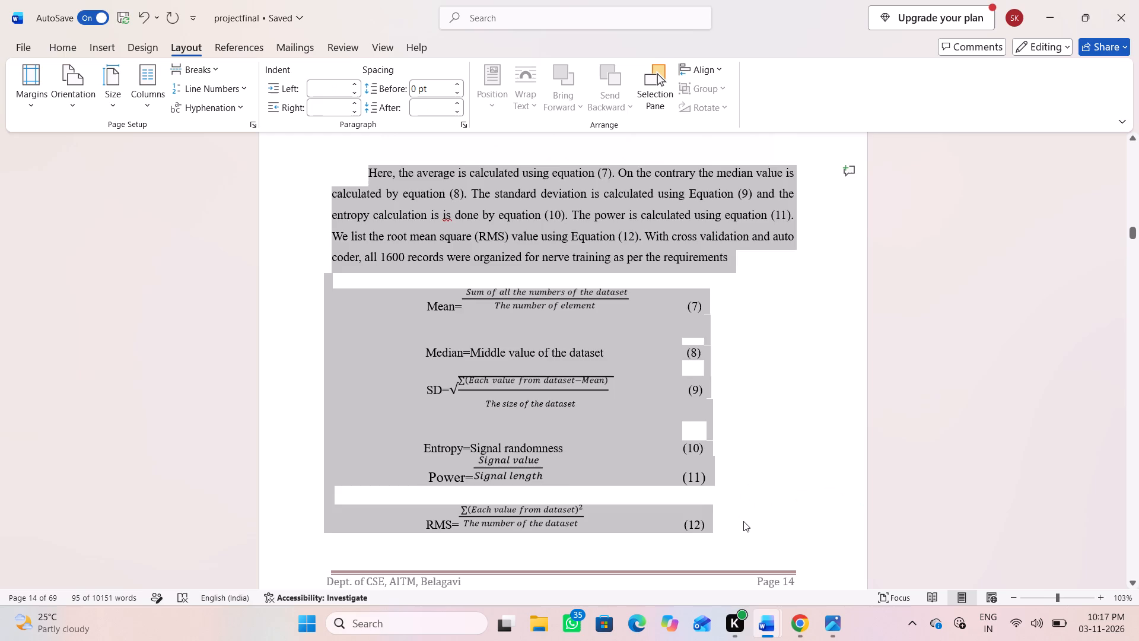
key(alt+Tab)
key(super+Tab)
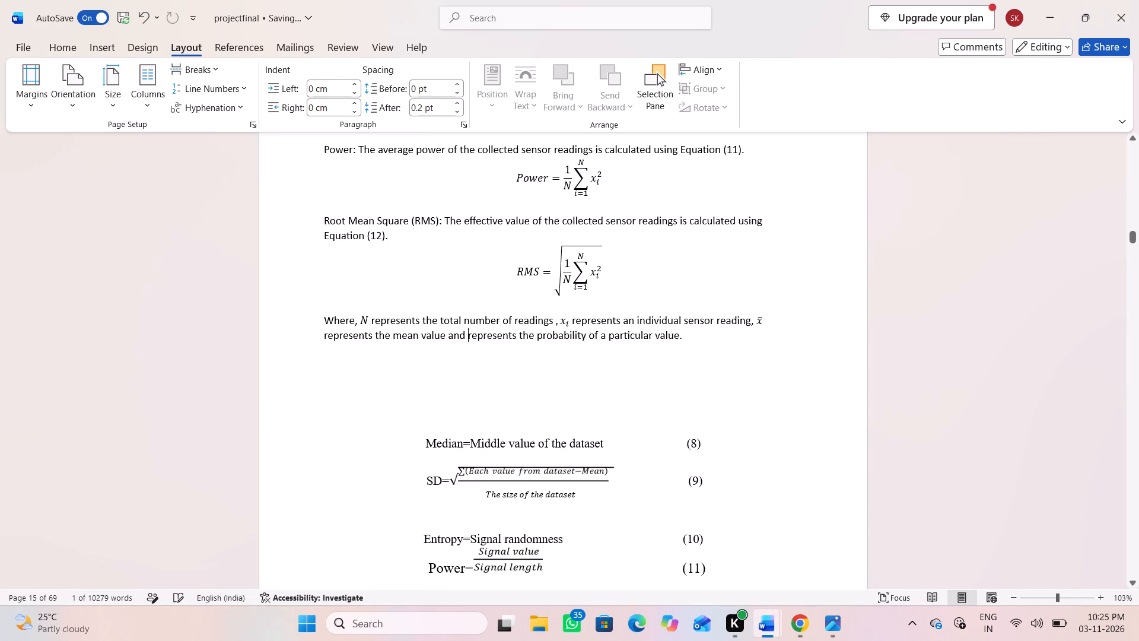
key(ctrl+v)
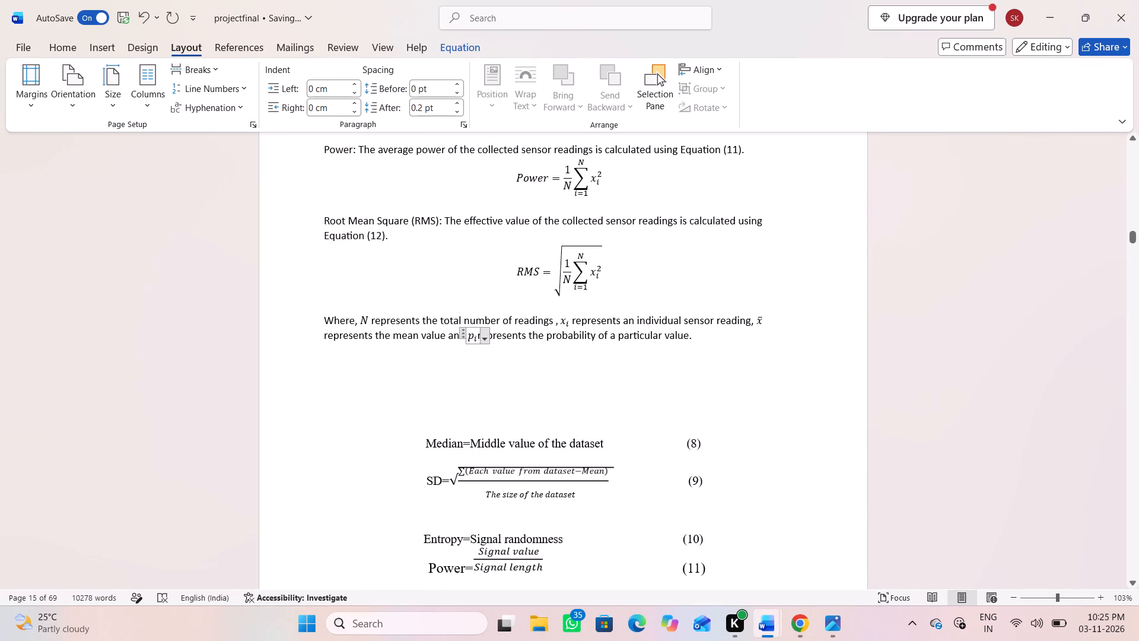
Insert a single space between the pᵢ symbol and "represents the probability" in the symbol explanation.
click(555, 385)
click(478, 333)
key(space)
key(space)
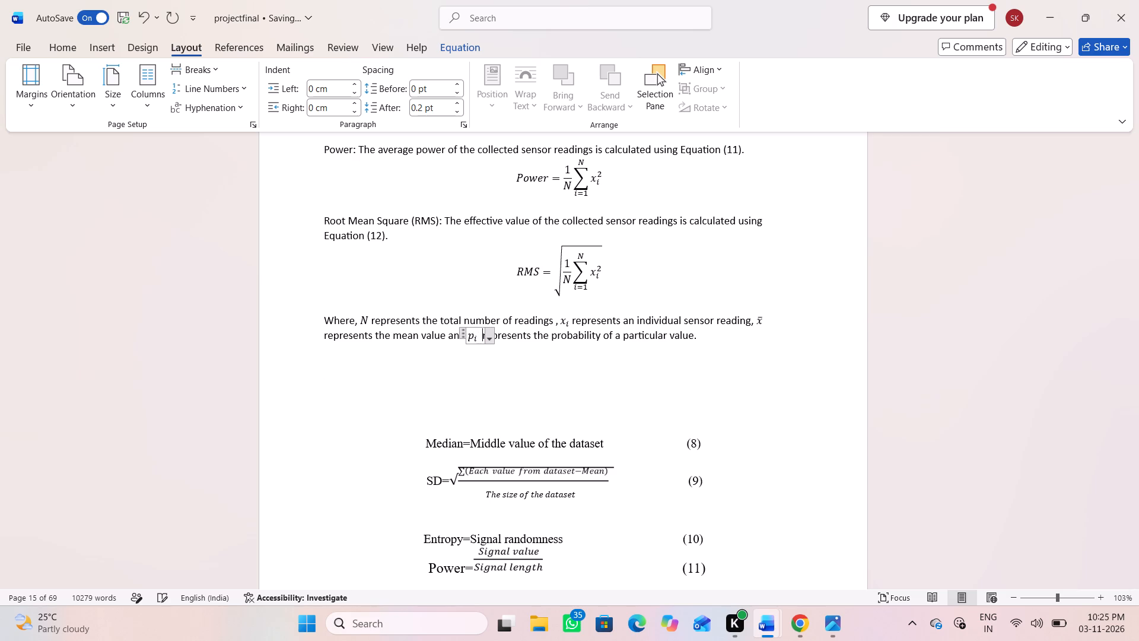
key(BackSpace)
click(489, 360)
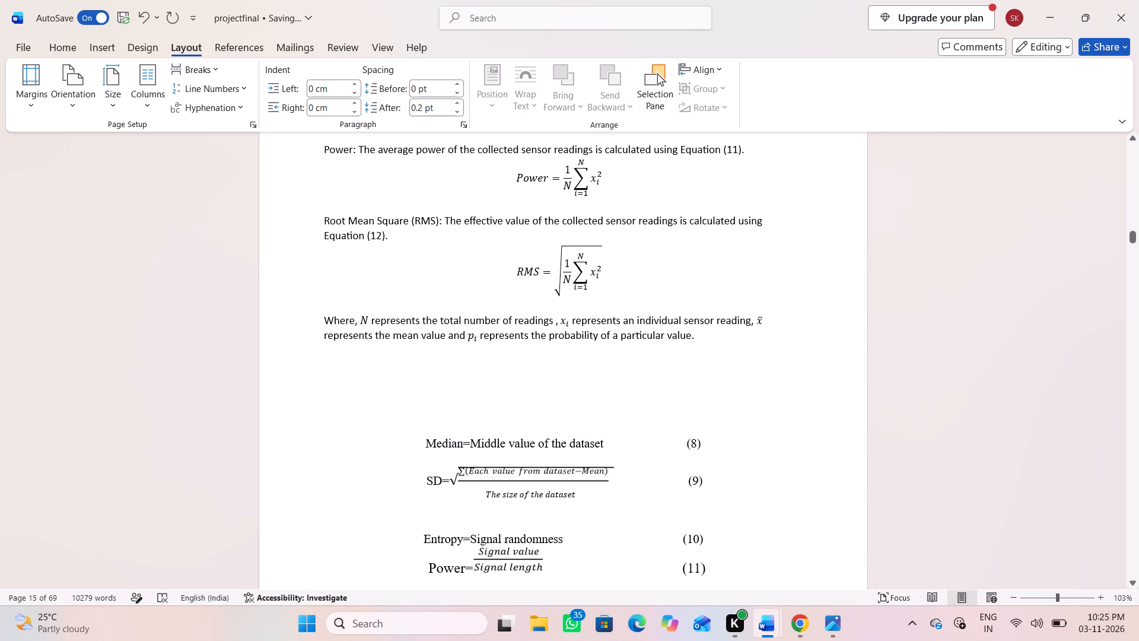
Review the old content following the symbol explanation, from equations (8) to (12) through the performance chart to the confusion matrix.
key(alt+Tab)
key(alt+Tab)
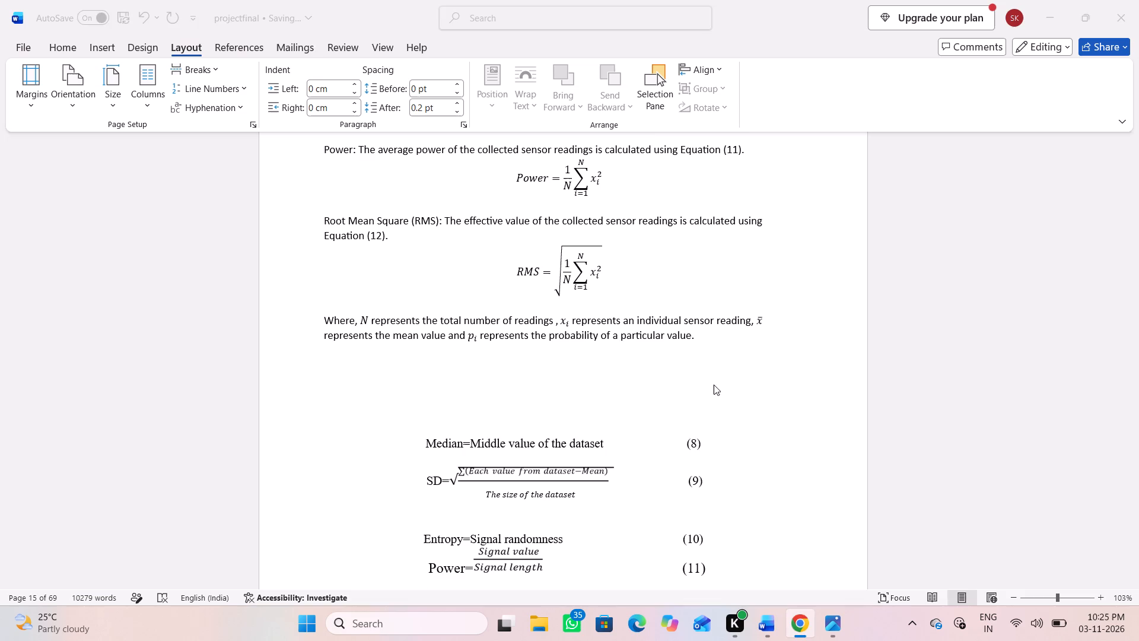
scroll(657, 387, down, 13)
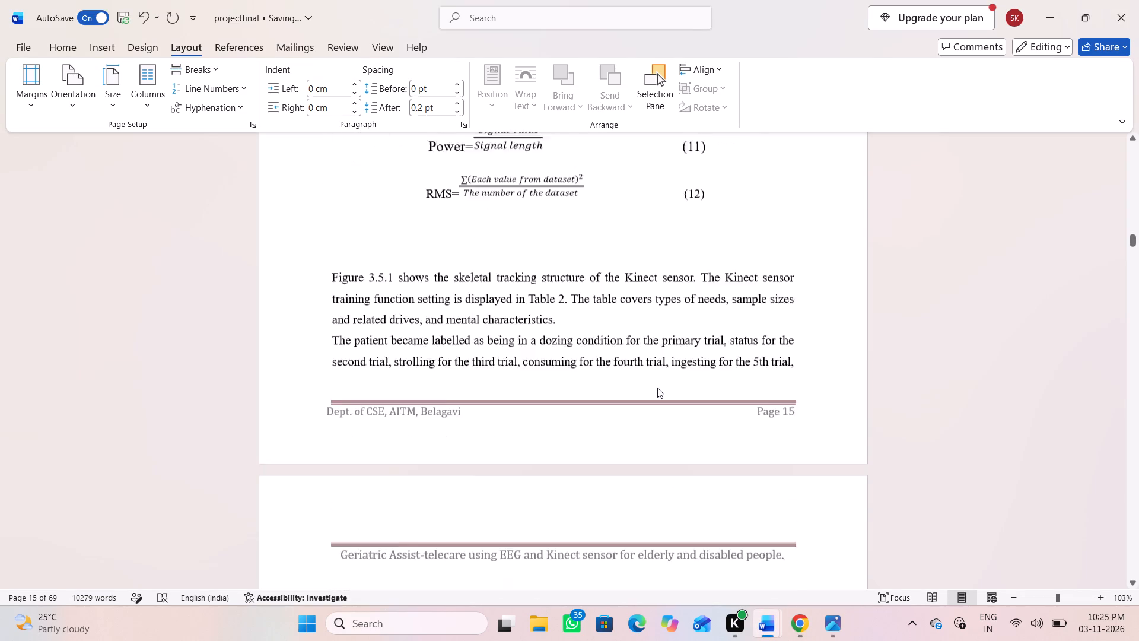
scroll(657, 388, down, 9)
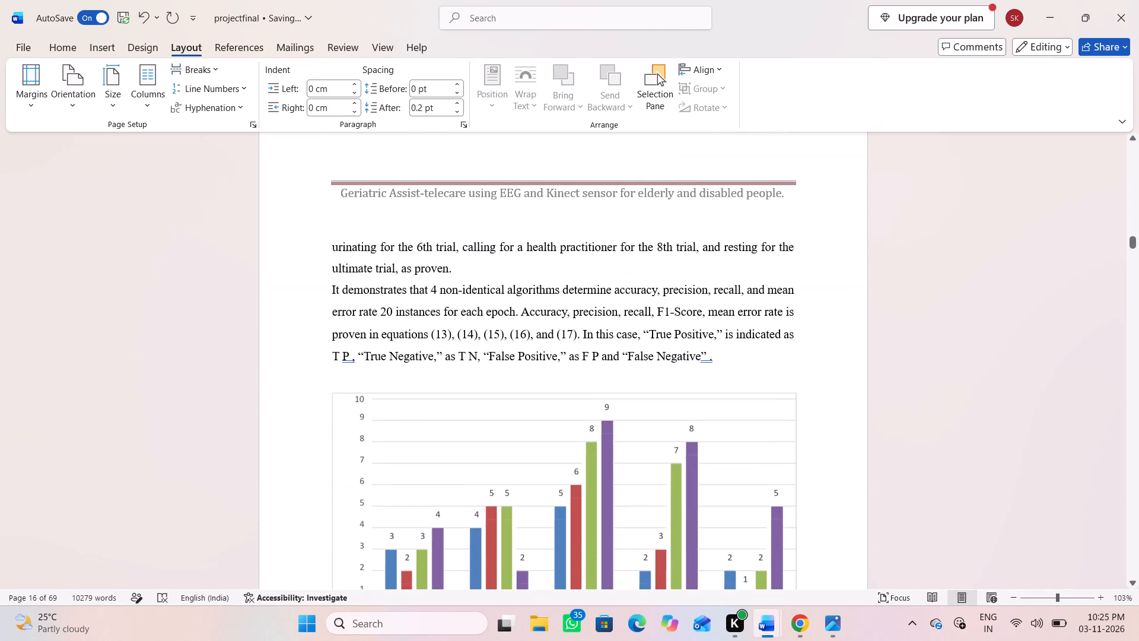
scroll(705, 342, down, 5)
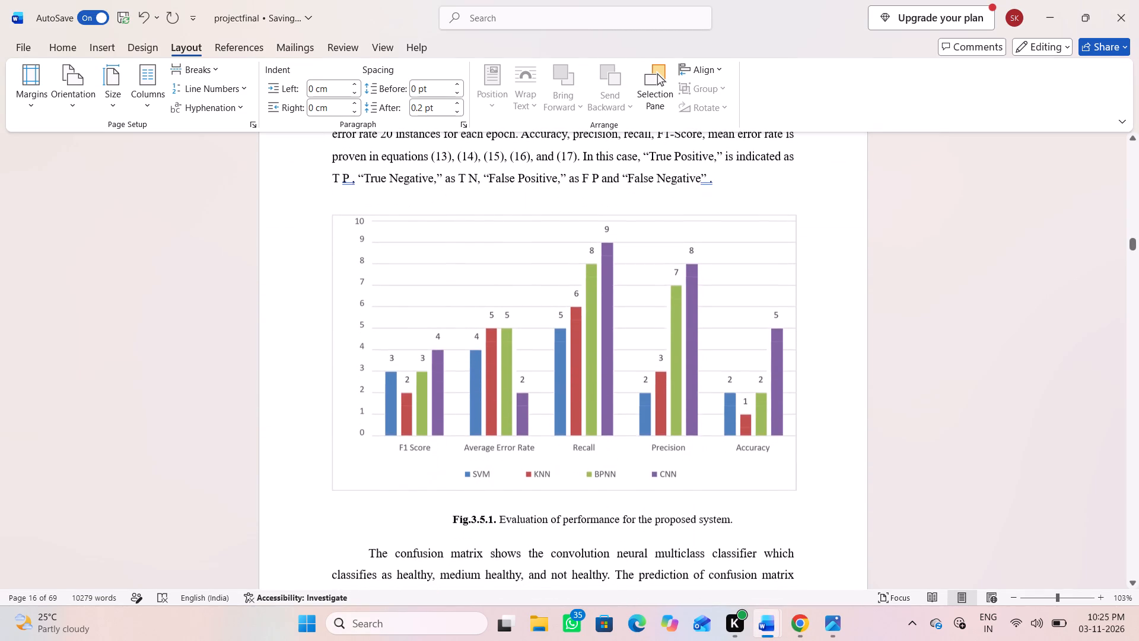
scroll(705, 343, down, 4)
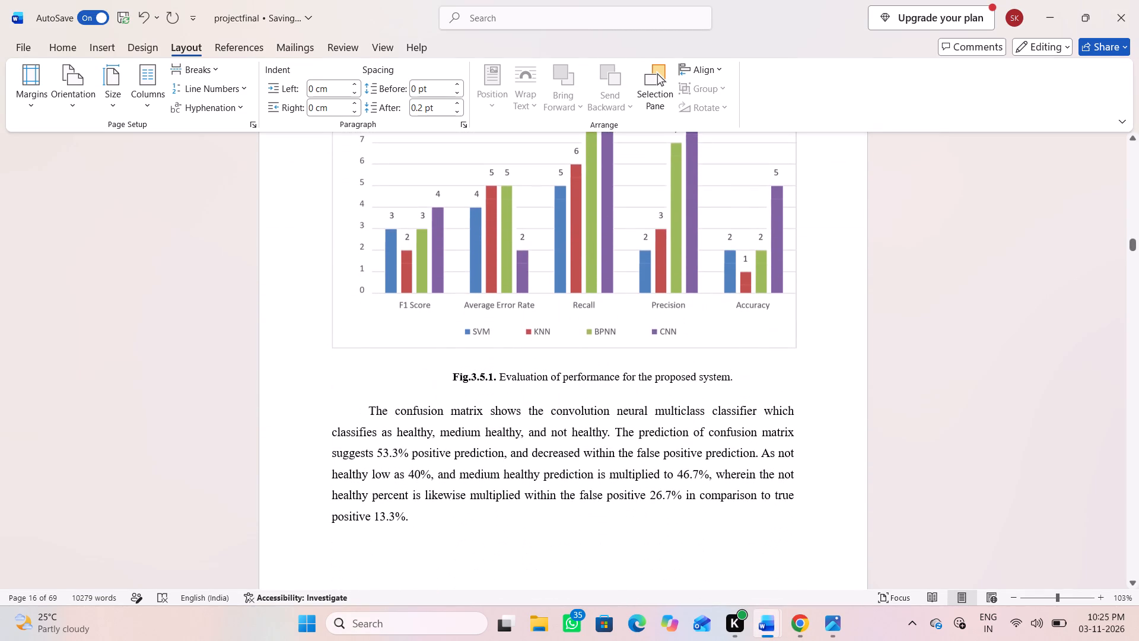
scroll(705, 343, down, 9)
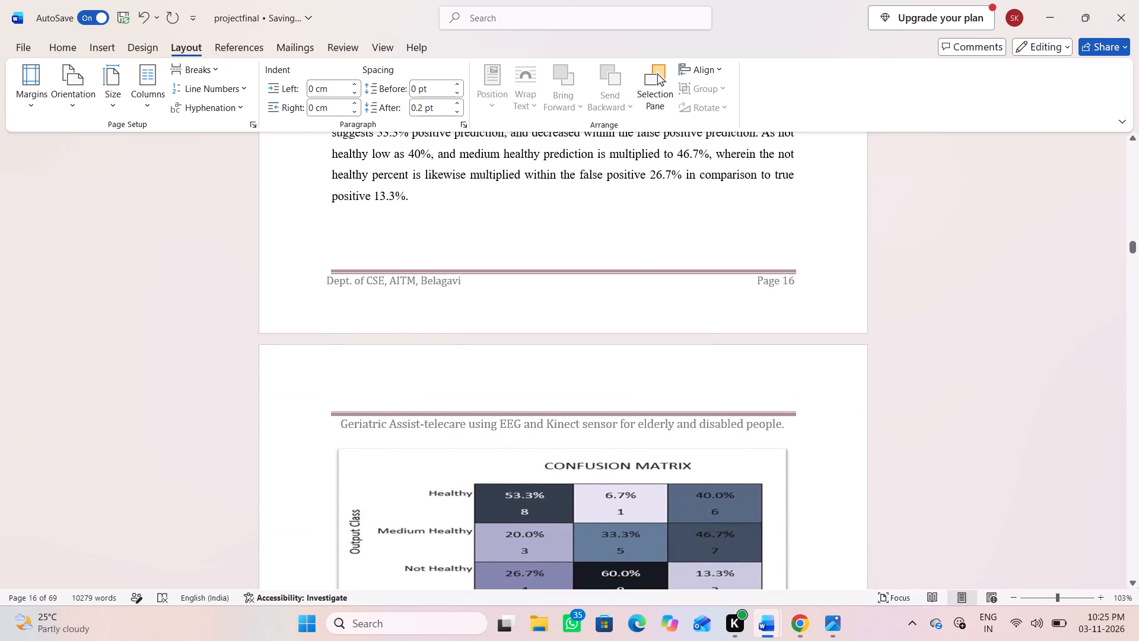
scroll(705, 343, up, 6)
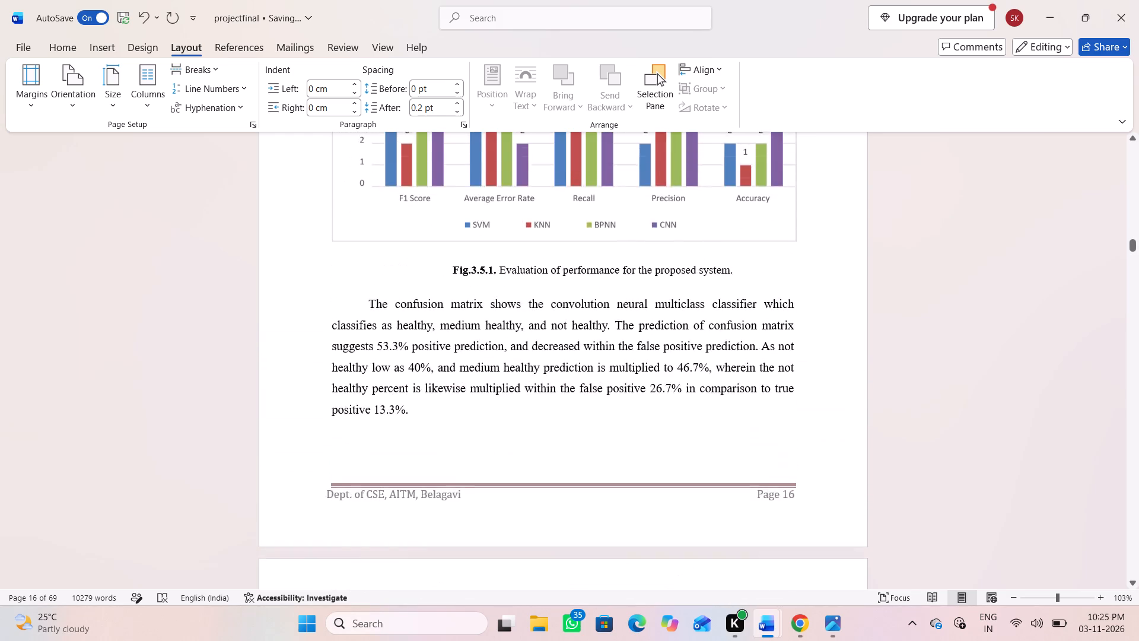
scroll(705, 343, up, 15)
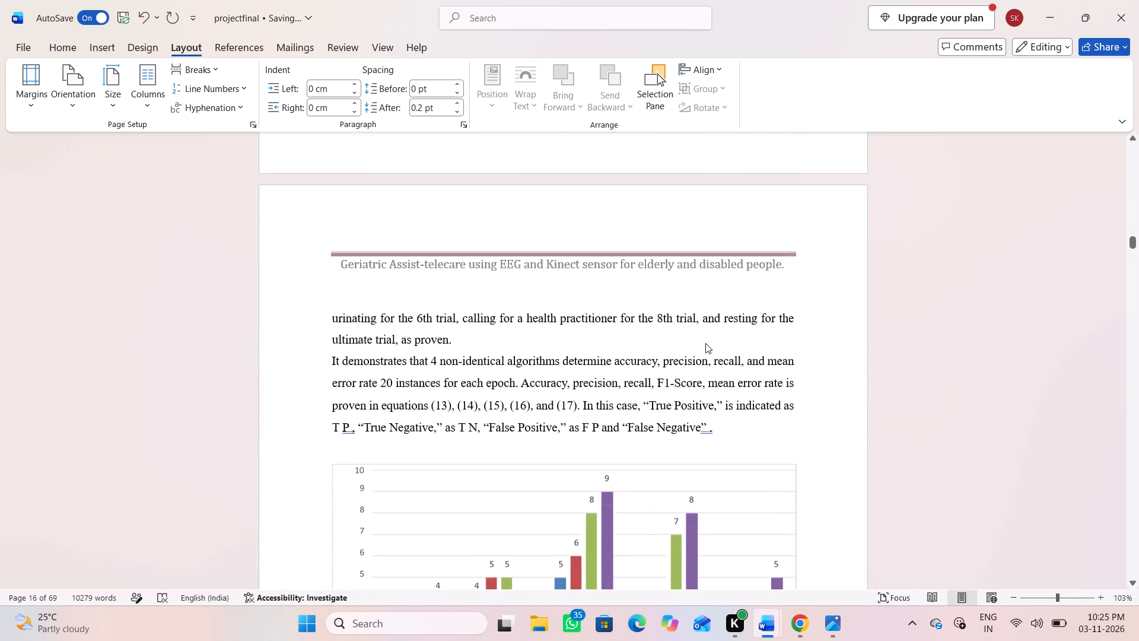
scroll(705, 343, up, 9)
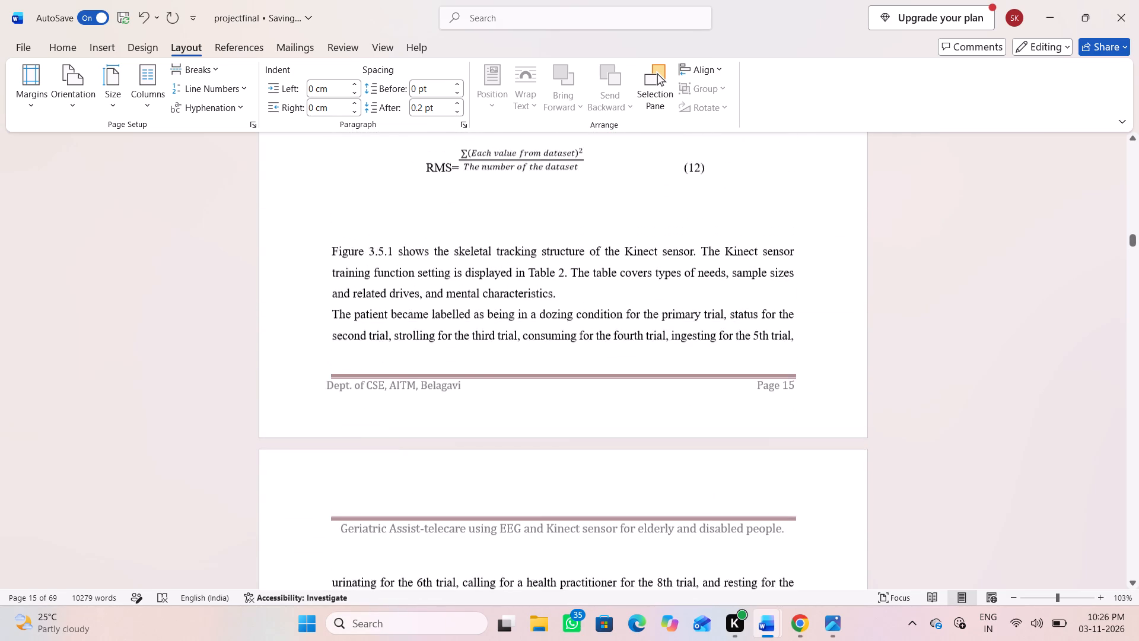
scroll(702, 343, down, 19)
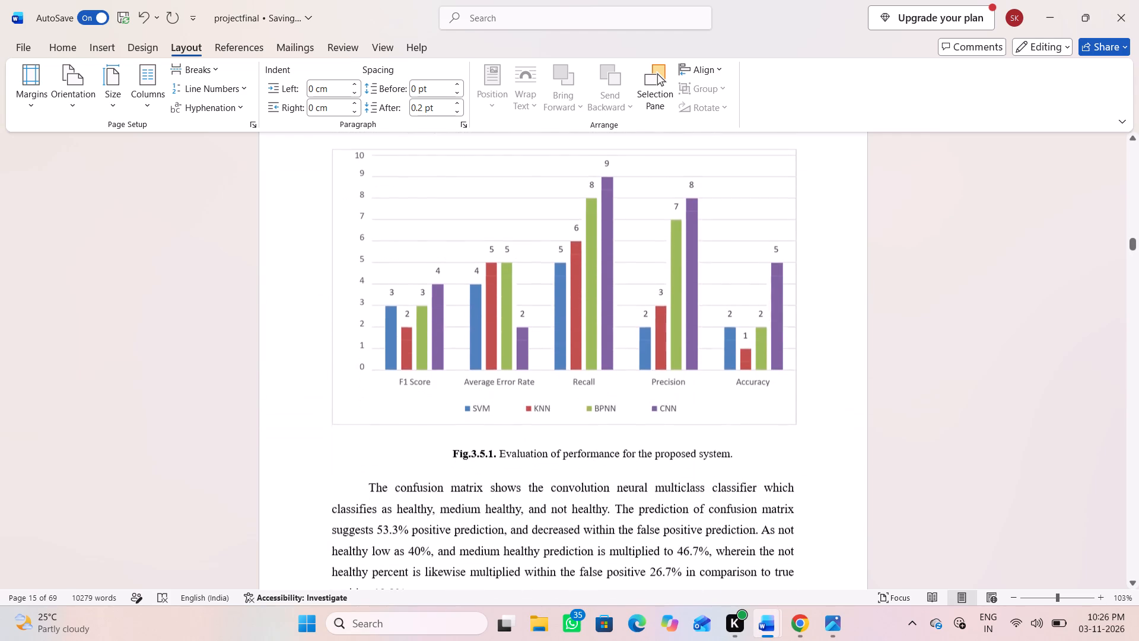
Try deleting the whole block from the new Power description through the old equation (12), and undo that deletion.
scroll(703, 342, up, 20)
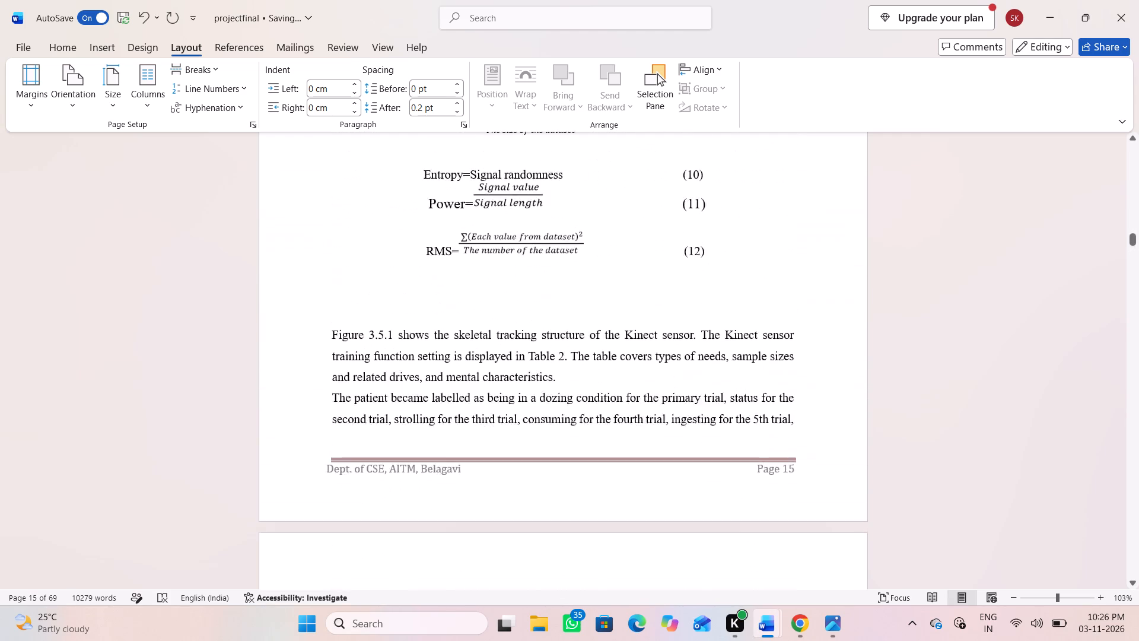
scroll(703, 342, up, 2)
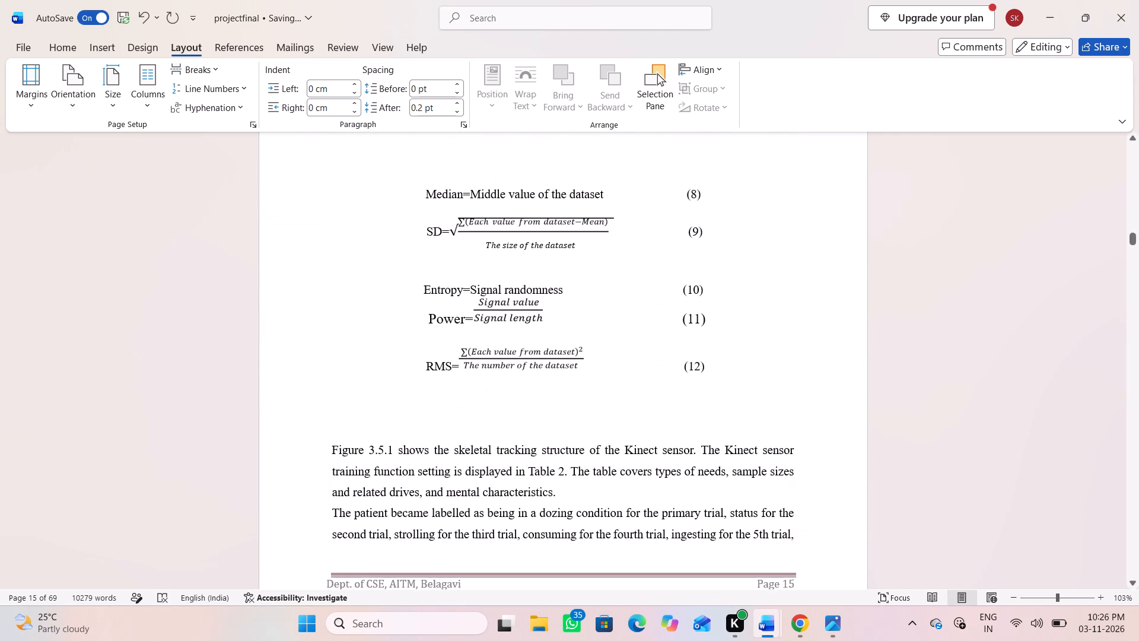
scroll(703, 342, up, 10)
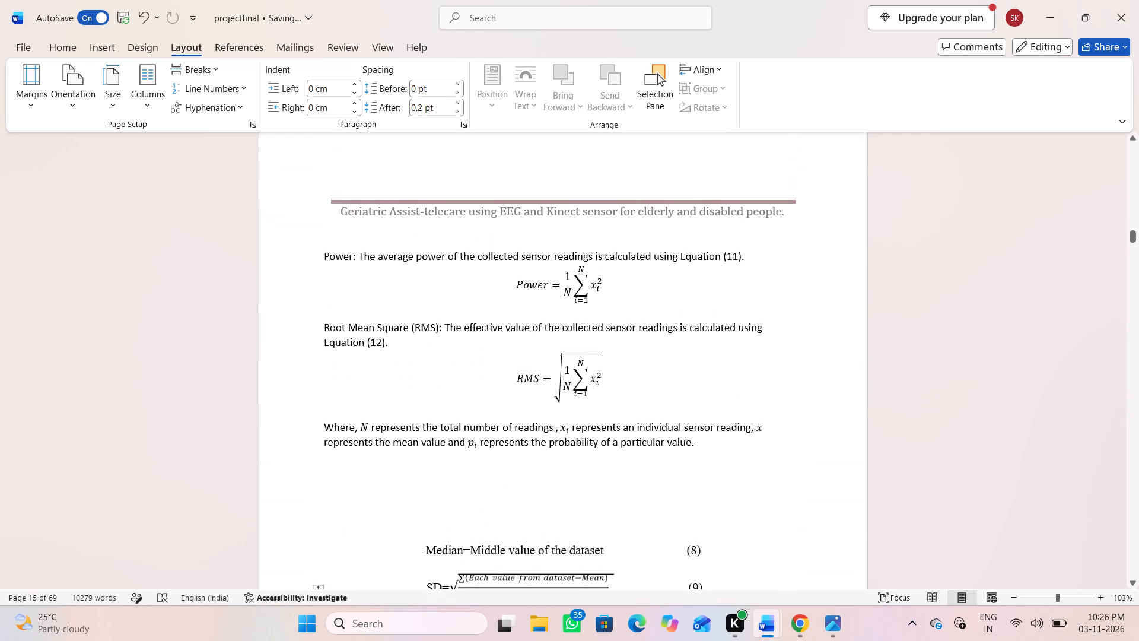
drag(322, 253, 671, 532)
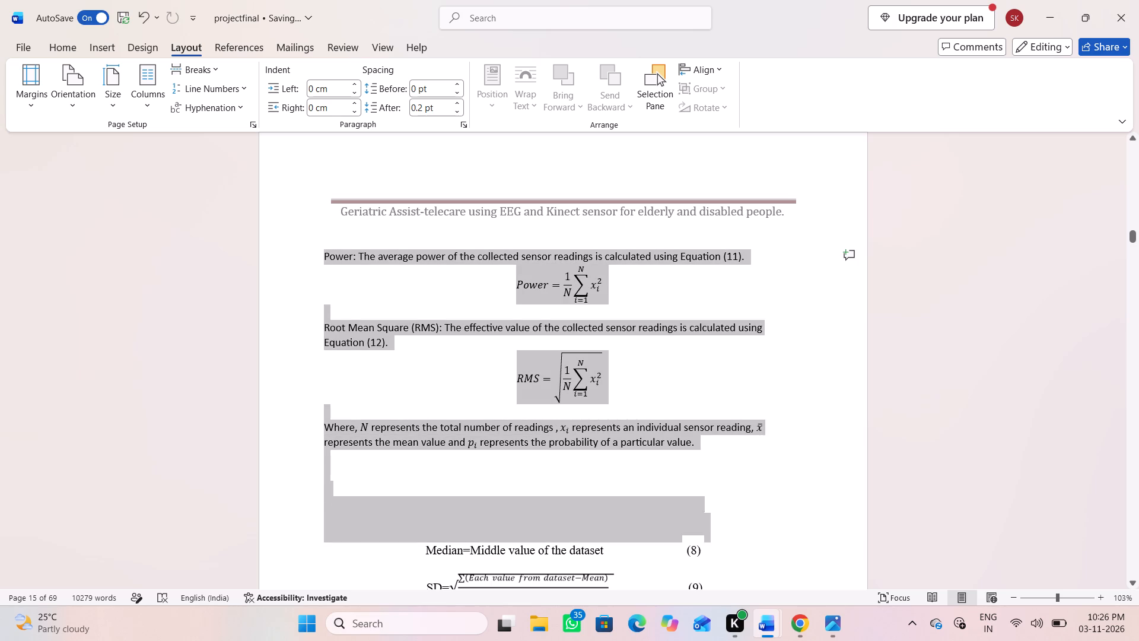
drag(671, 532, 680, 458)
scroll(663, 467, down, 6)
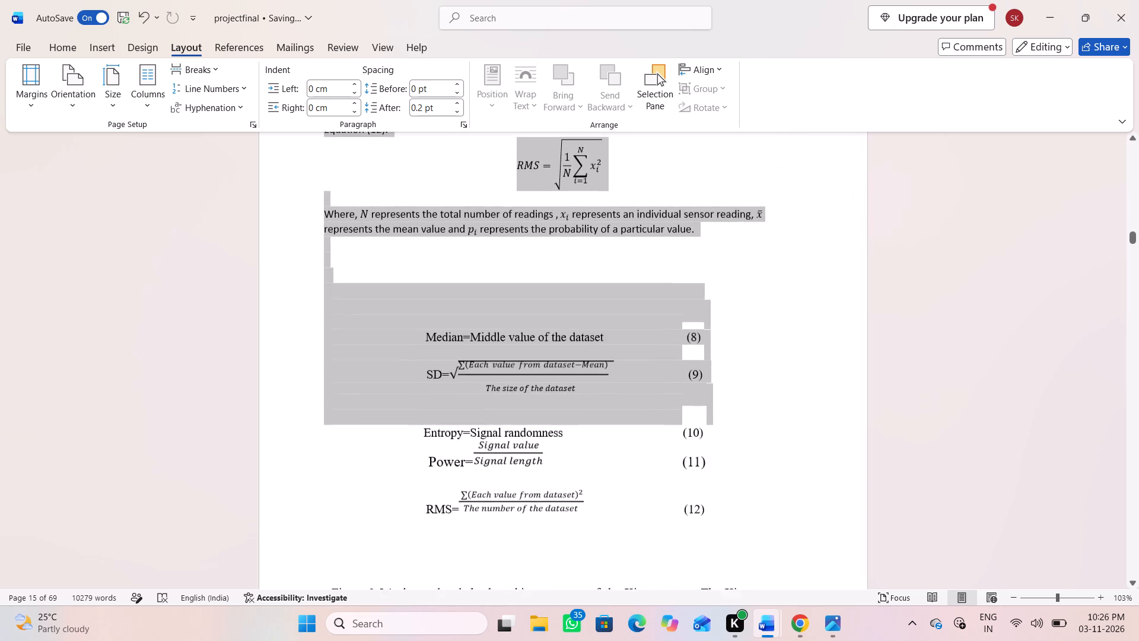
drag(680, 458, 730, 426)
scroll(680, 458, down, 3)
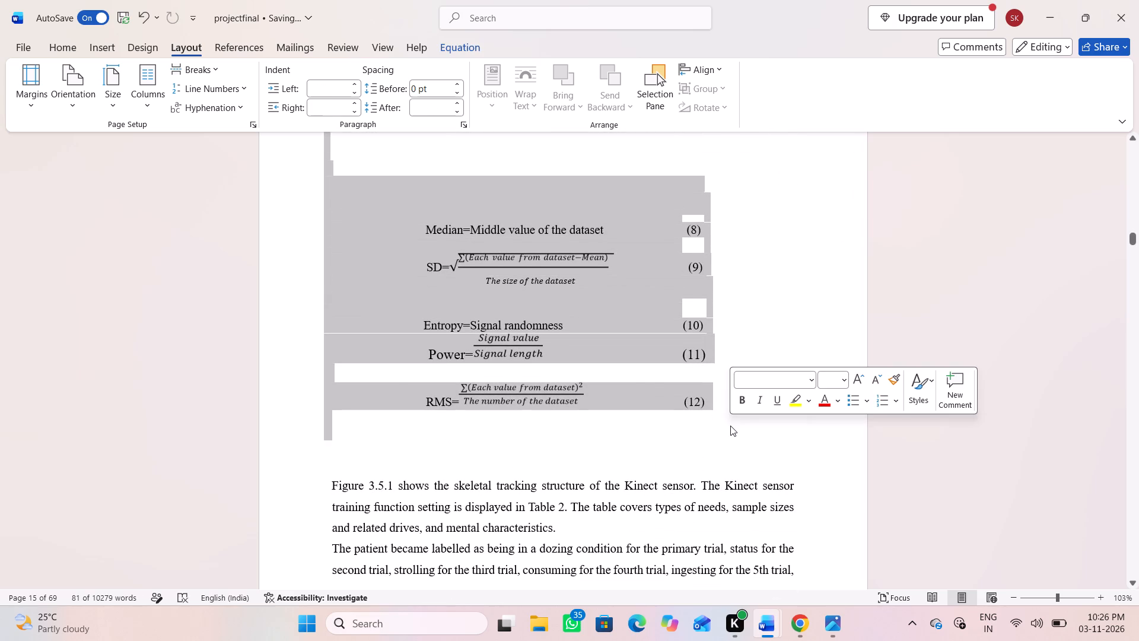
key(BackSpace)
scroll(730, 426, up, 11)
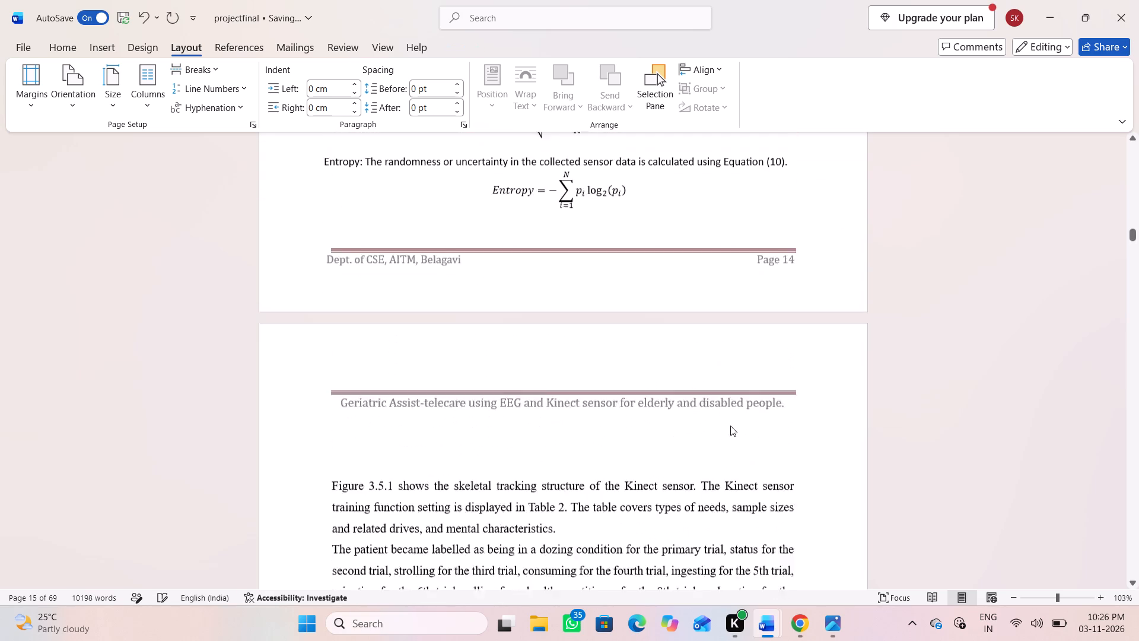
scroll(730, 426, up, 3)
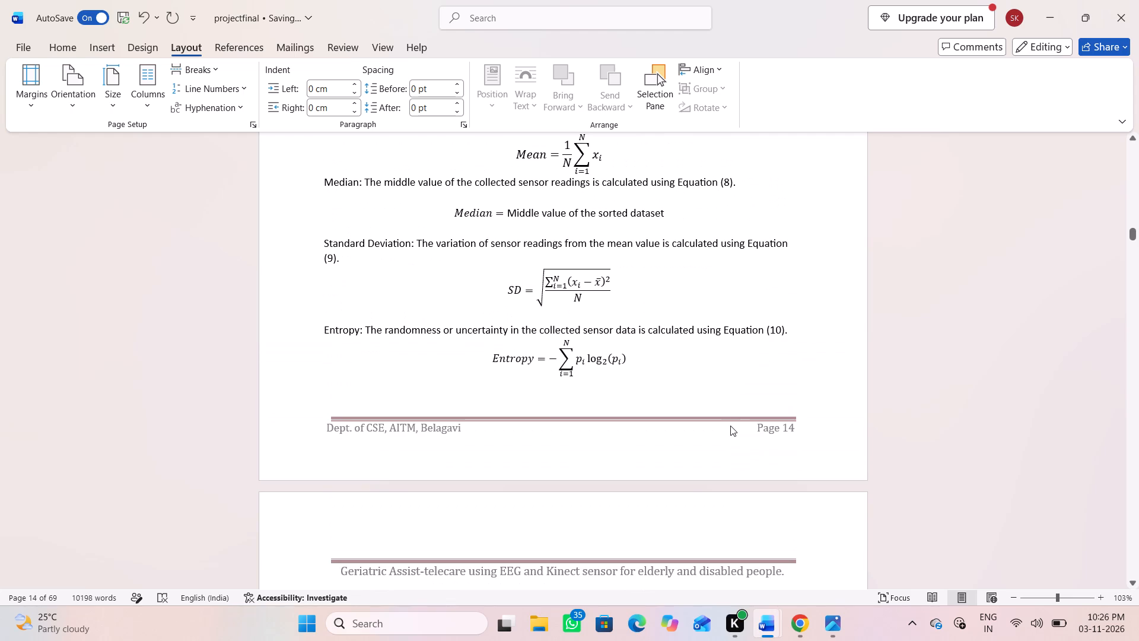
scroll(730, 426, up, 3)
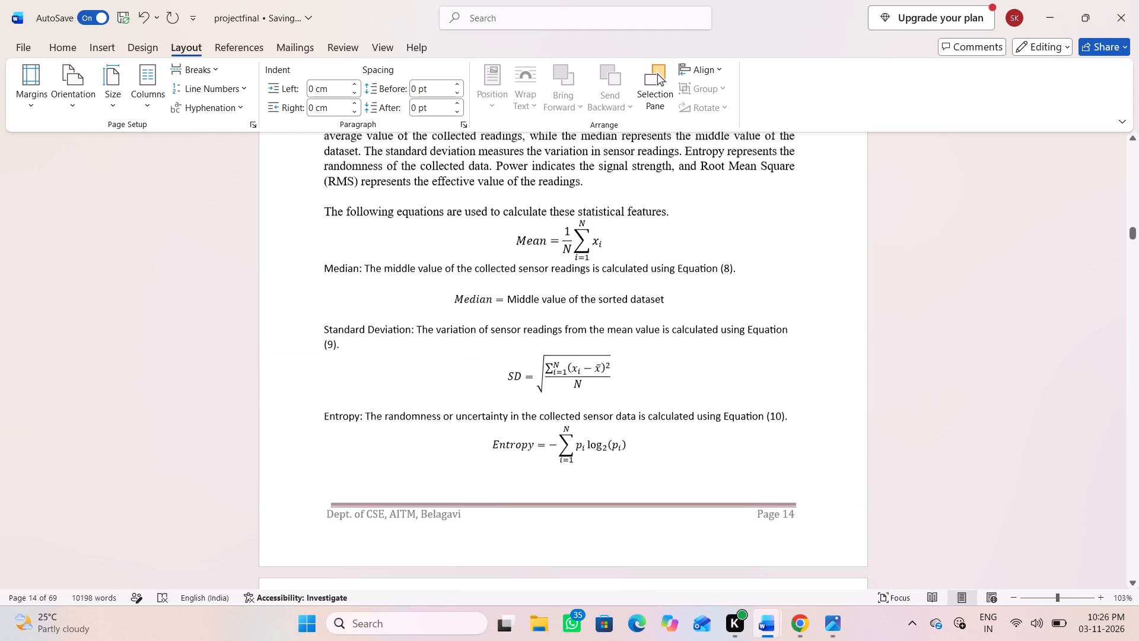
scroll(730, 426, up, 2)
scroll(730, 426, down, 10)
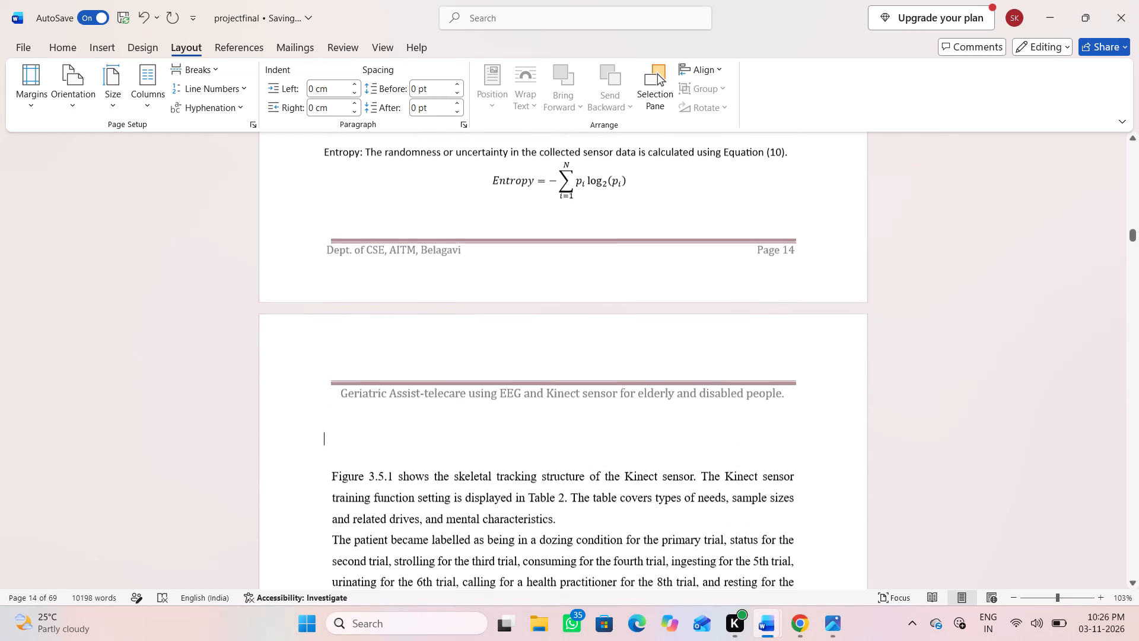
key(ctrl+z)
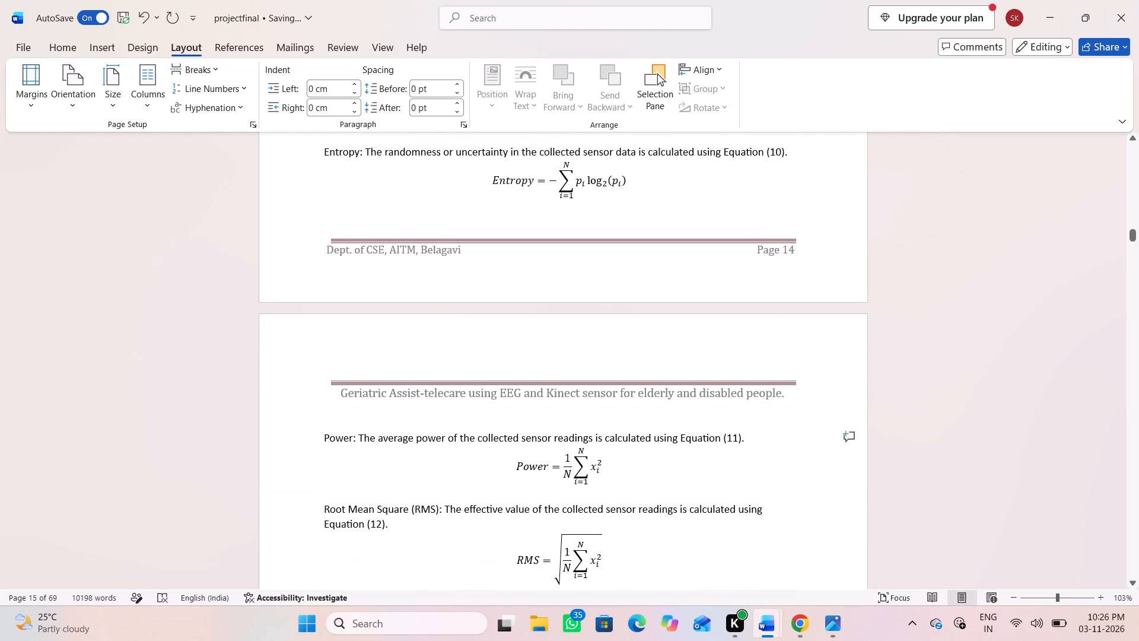
Delete only the old Median, SD, Entropy, Power and RMS equations (8) to (12) below the symbol explanation.
click(709, 548)
scroll(705, 538, down, 13)
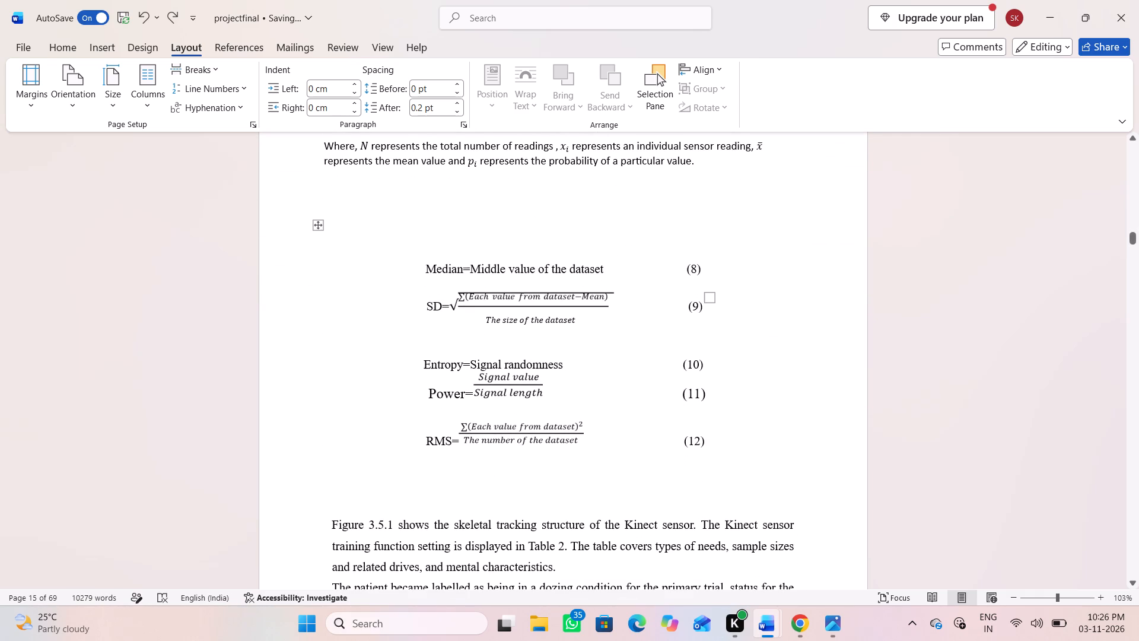
drag(420, 271, 758, 435)
key(BackSpace)
key(BackSpace)
key(BackSpace)
key(BackSpace)
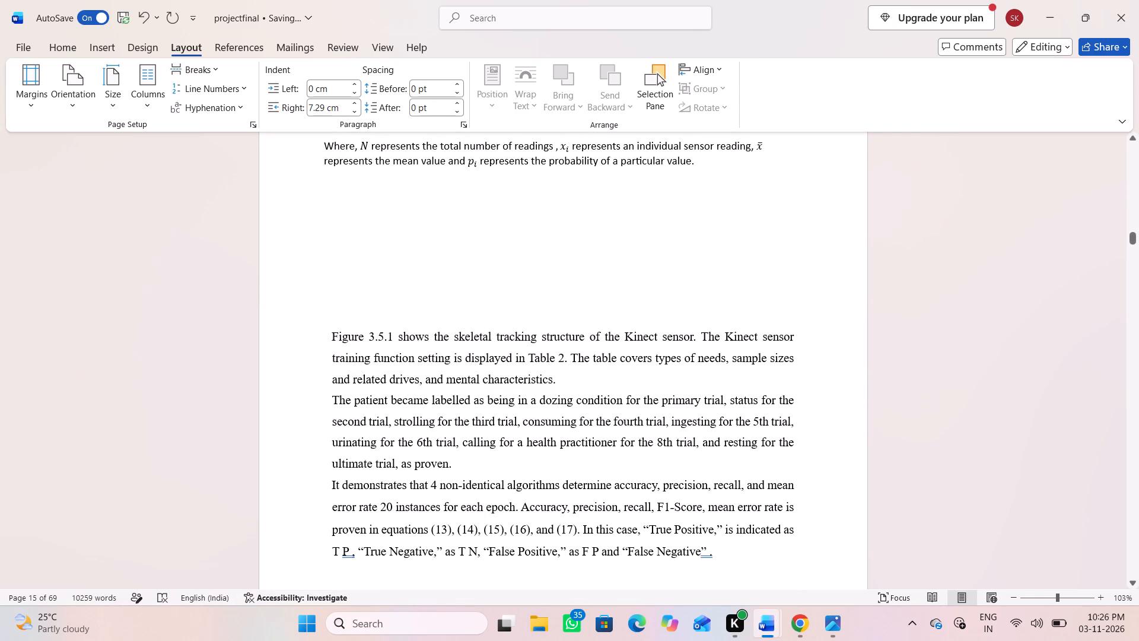
key(BackSpace)
key(BackSpace)
key(BackSpace)
Remove the surplus blank lines above the paragraph beginning "Figure 3.5.1 shows the skeletal tracking structure".
click(355, 312)
key(BackSpace)
key(BackSpace)
key(BackSpace)
key(BackSpace)
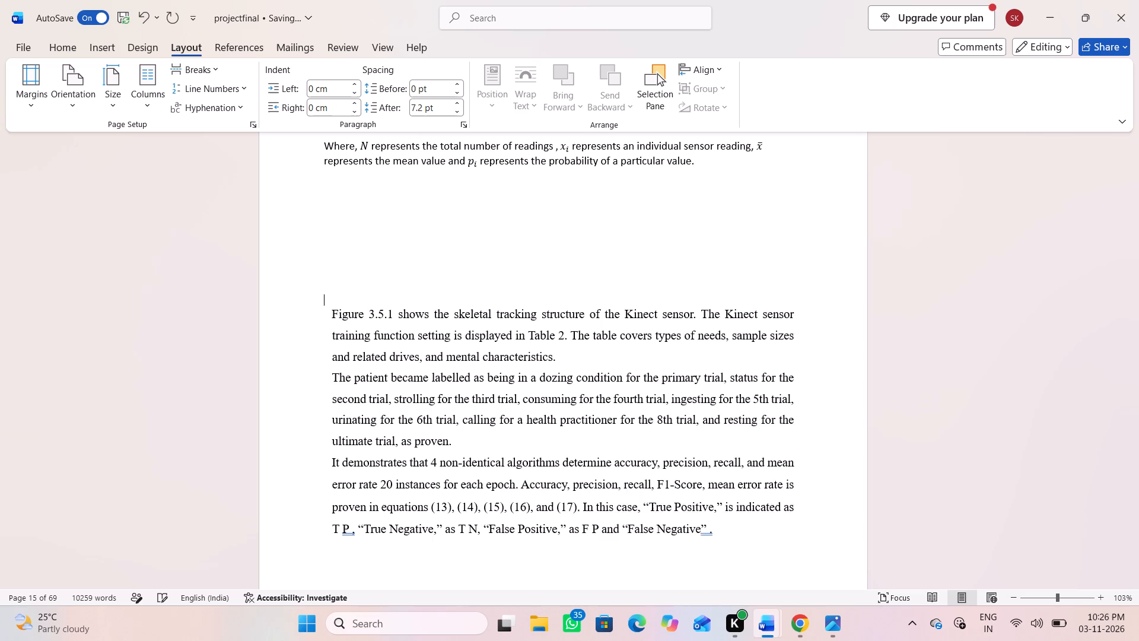
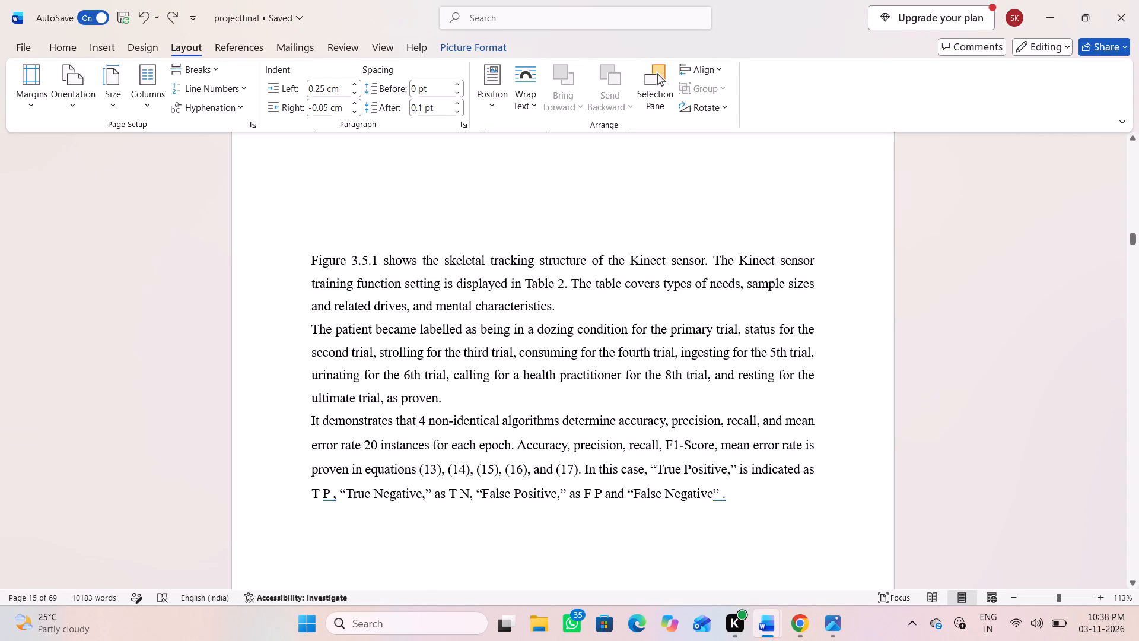
scroll(402, 258, up, 1)
scroll(343, 289, up, 3)
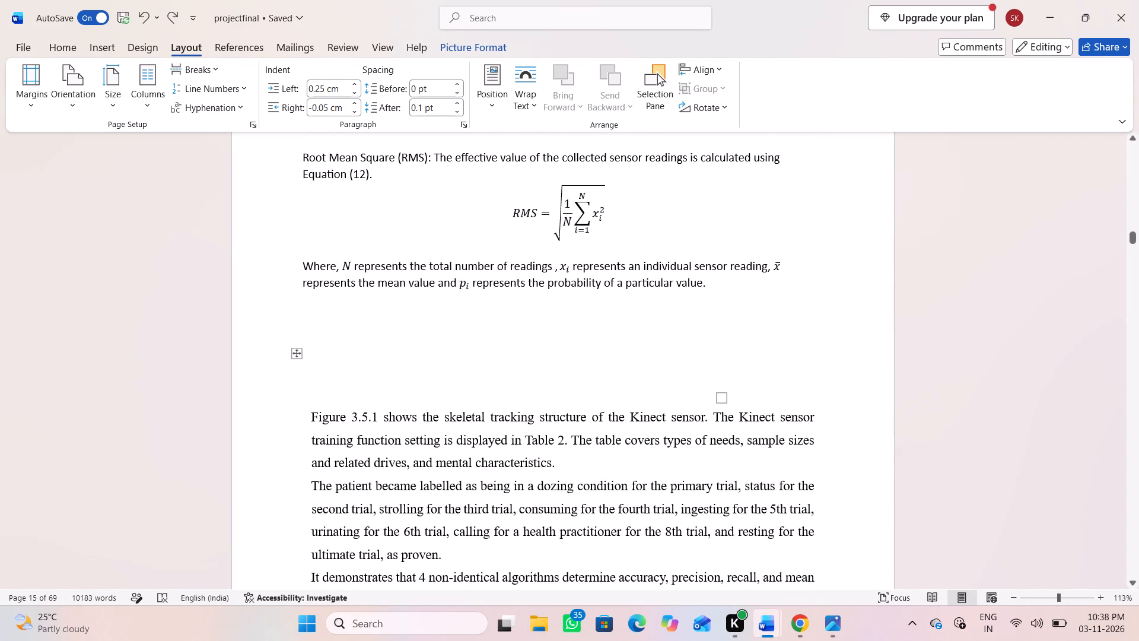
click(712, 282)
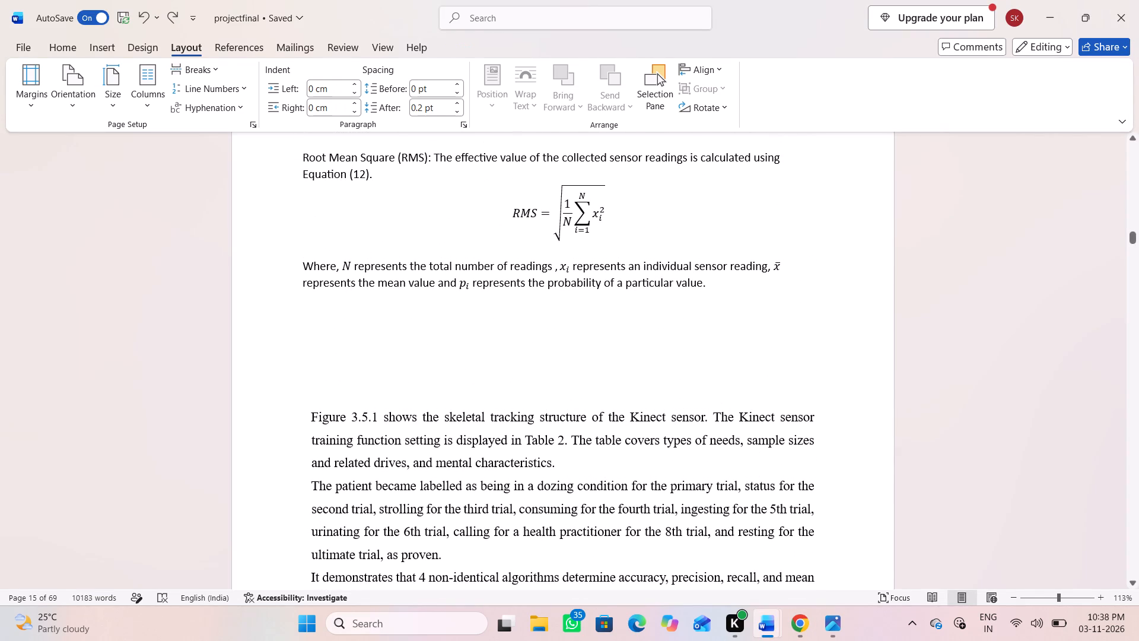
key(Return)
key(Return)
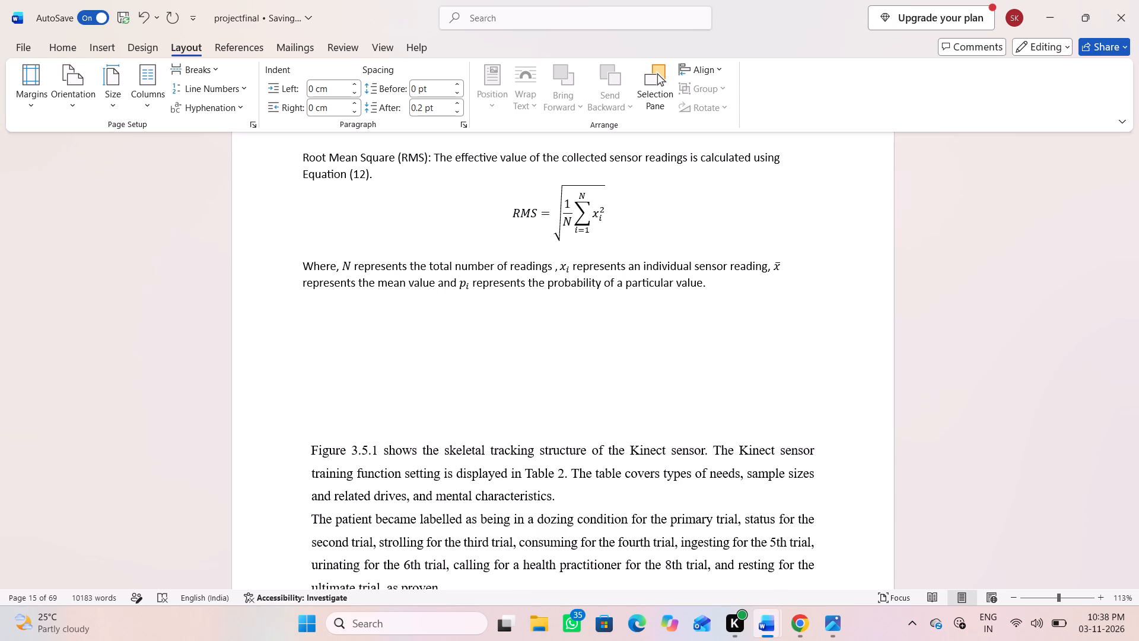
key(Return)
key(ctrl+v)
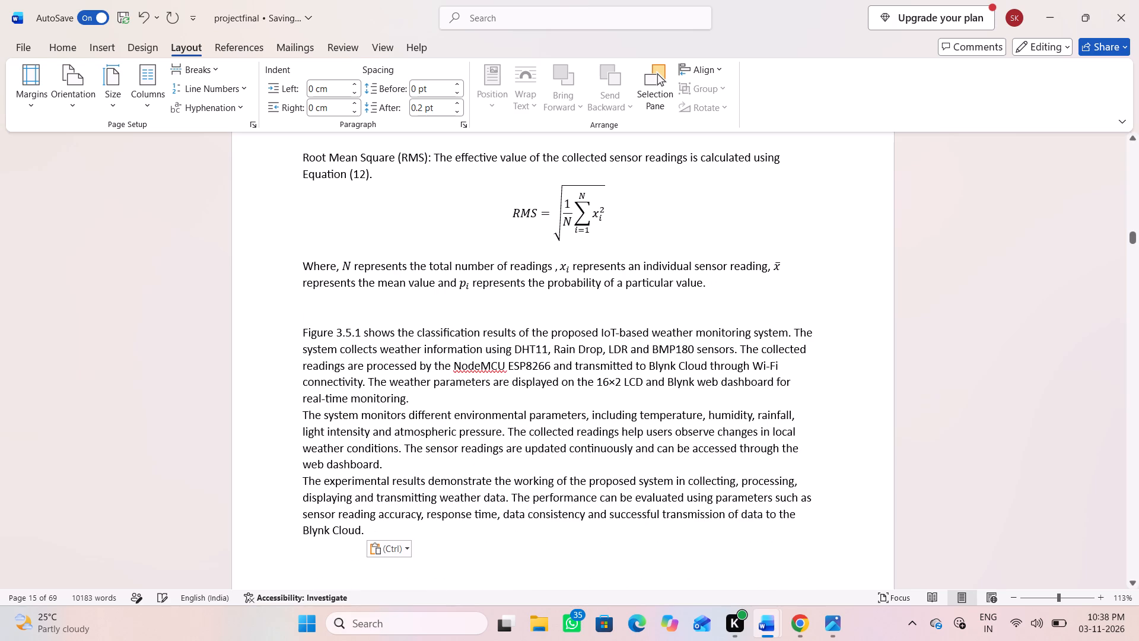
Delete the old Kinect sensor and patient trial paragraphs, from "Figure 3.5.1 shows the skeletal tracking" through "False Negative".
scroll(523, 414, down, 7)
scroll(461, 427, down, 2)
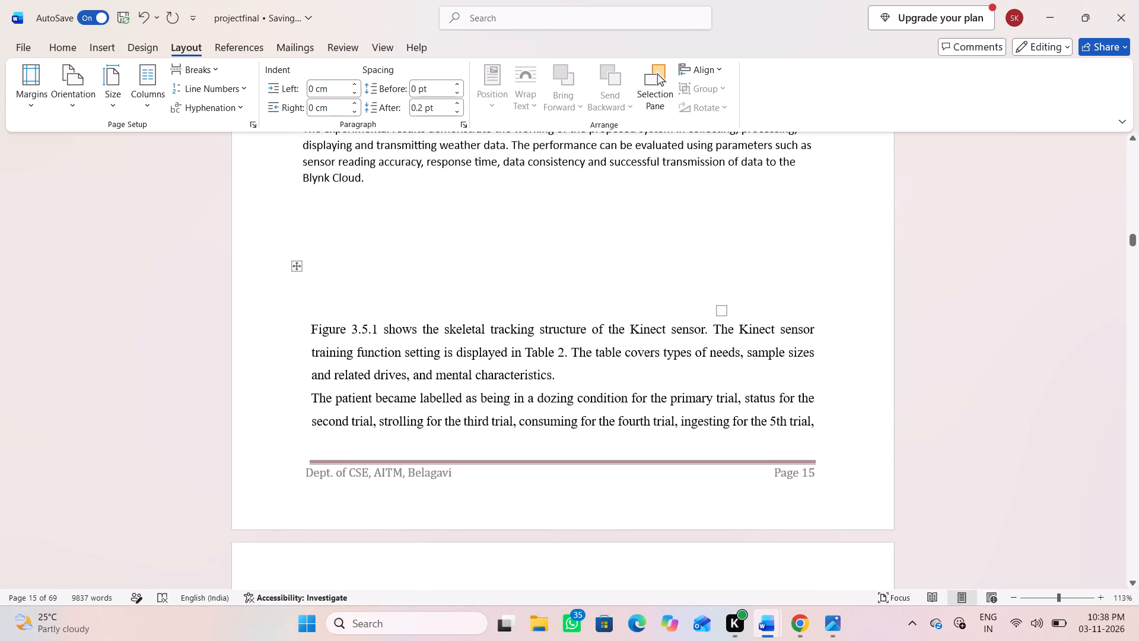
drag(308, 327, 818, 432)
key(BackSpace)
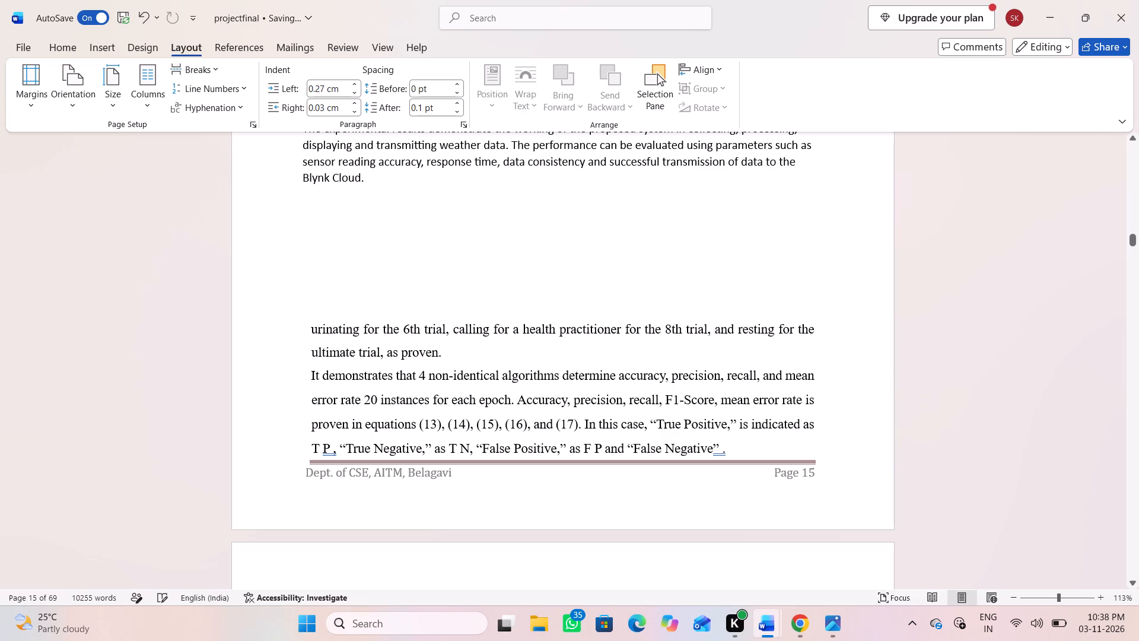
drag(308, 326, 738, 441)
key(BackSpace)
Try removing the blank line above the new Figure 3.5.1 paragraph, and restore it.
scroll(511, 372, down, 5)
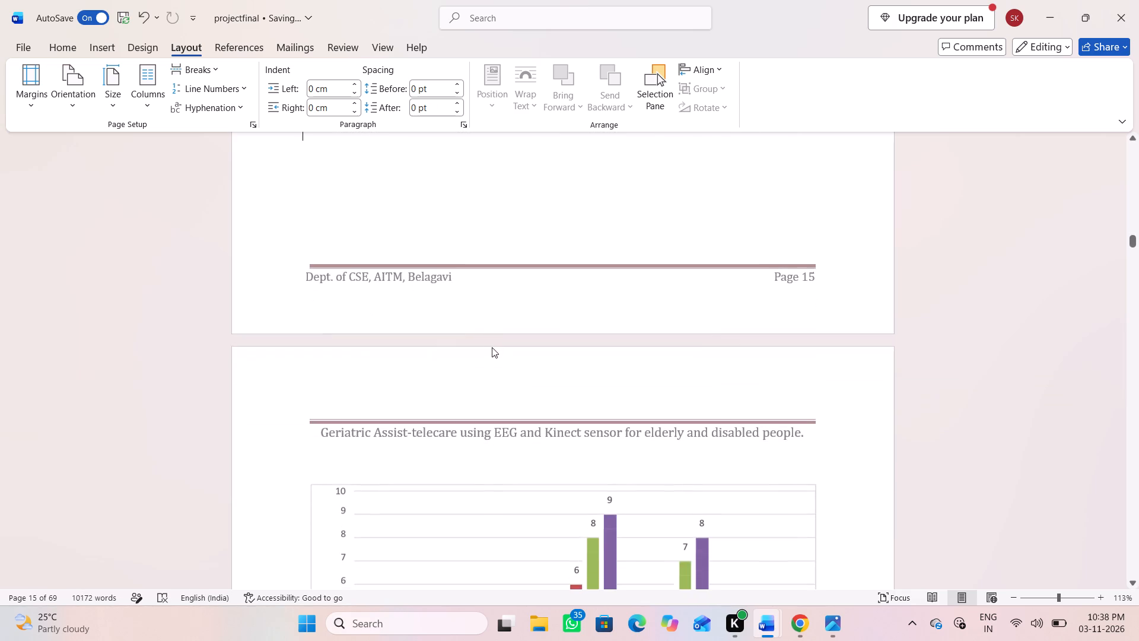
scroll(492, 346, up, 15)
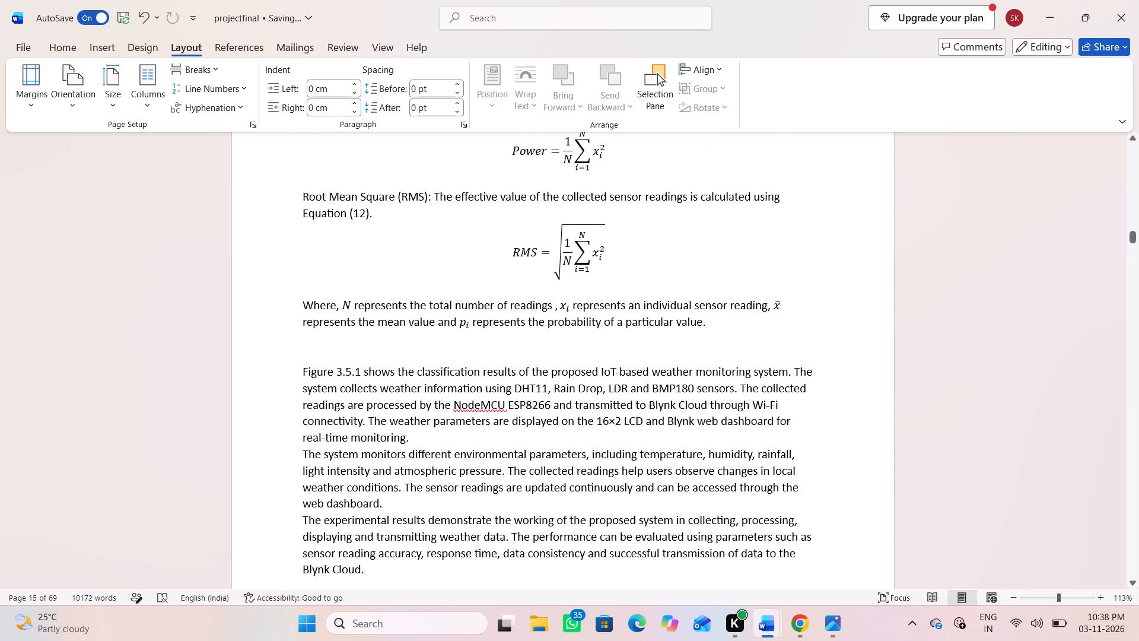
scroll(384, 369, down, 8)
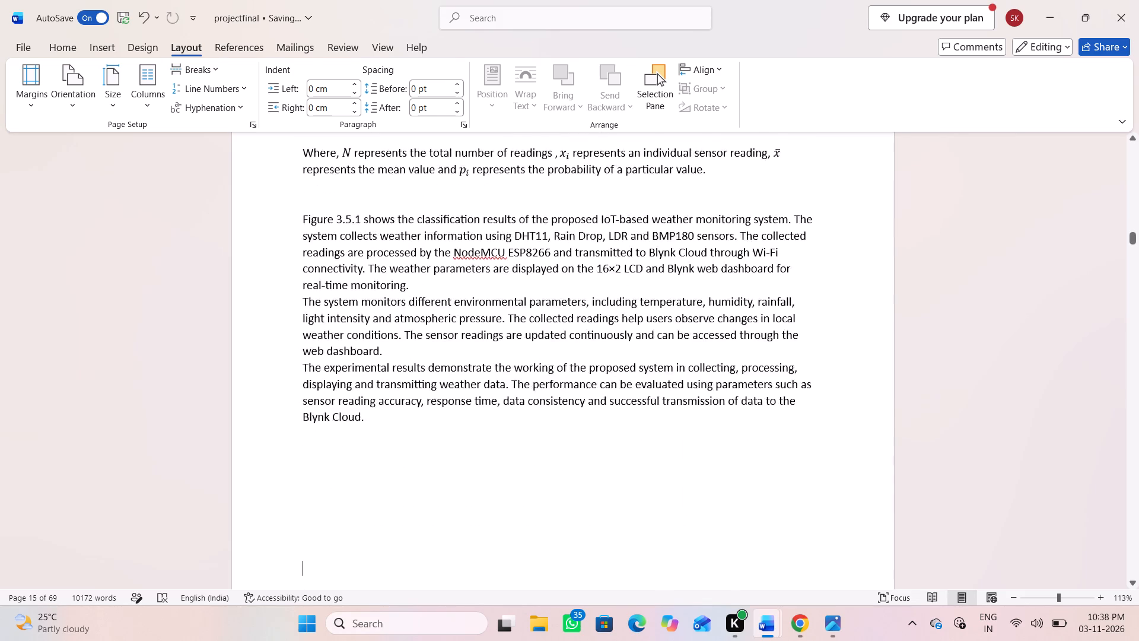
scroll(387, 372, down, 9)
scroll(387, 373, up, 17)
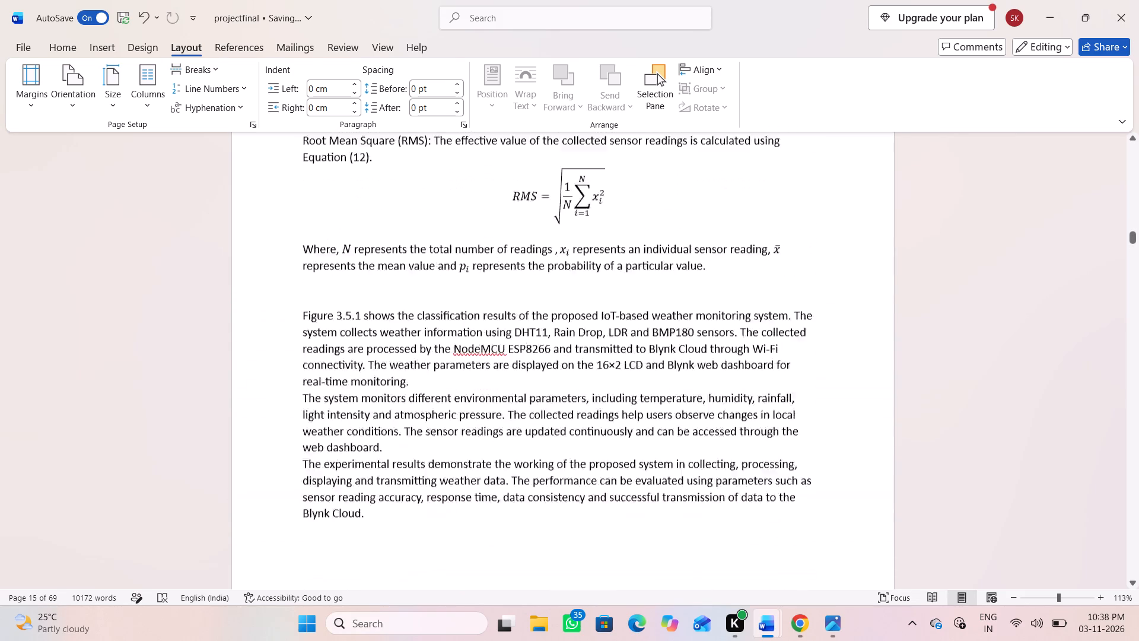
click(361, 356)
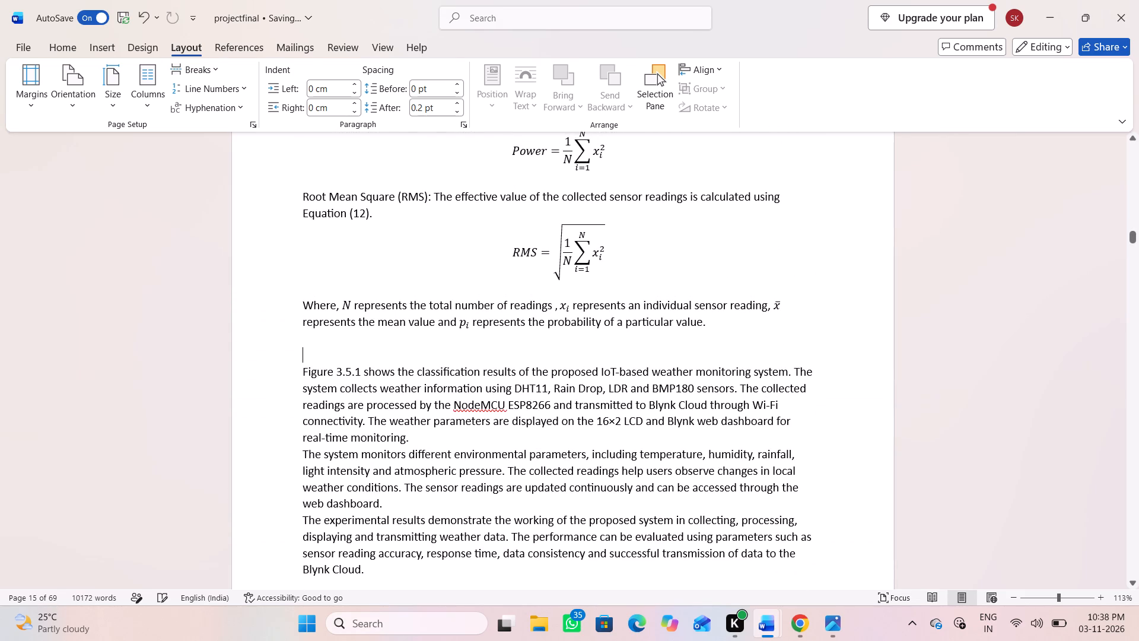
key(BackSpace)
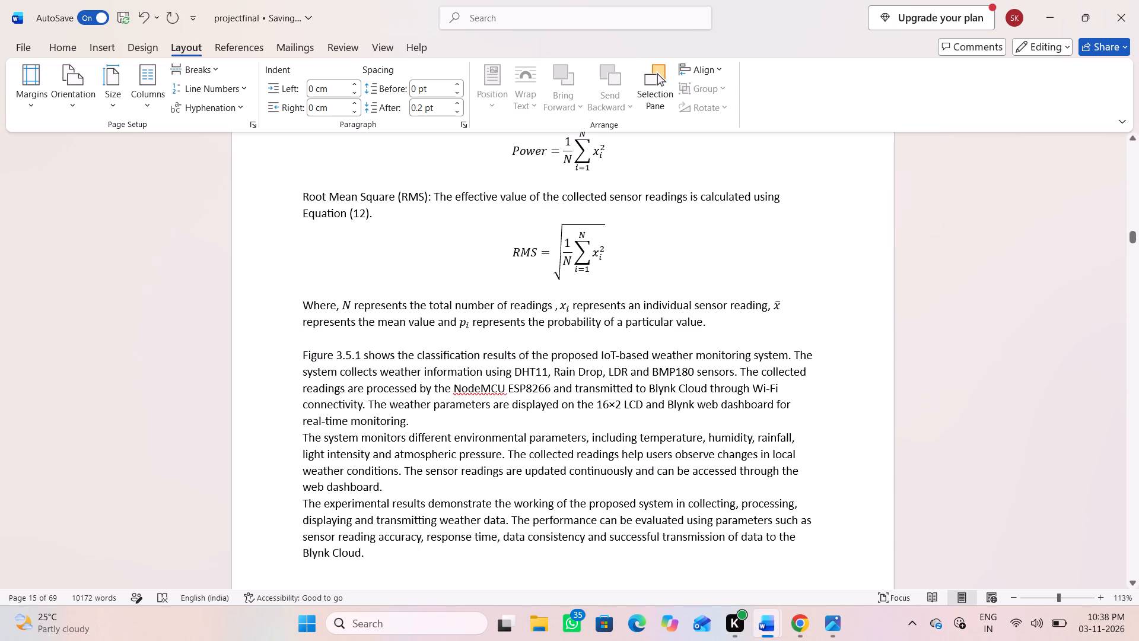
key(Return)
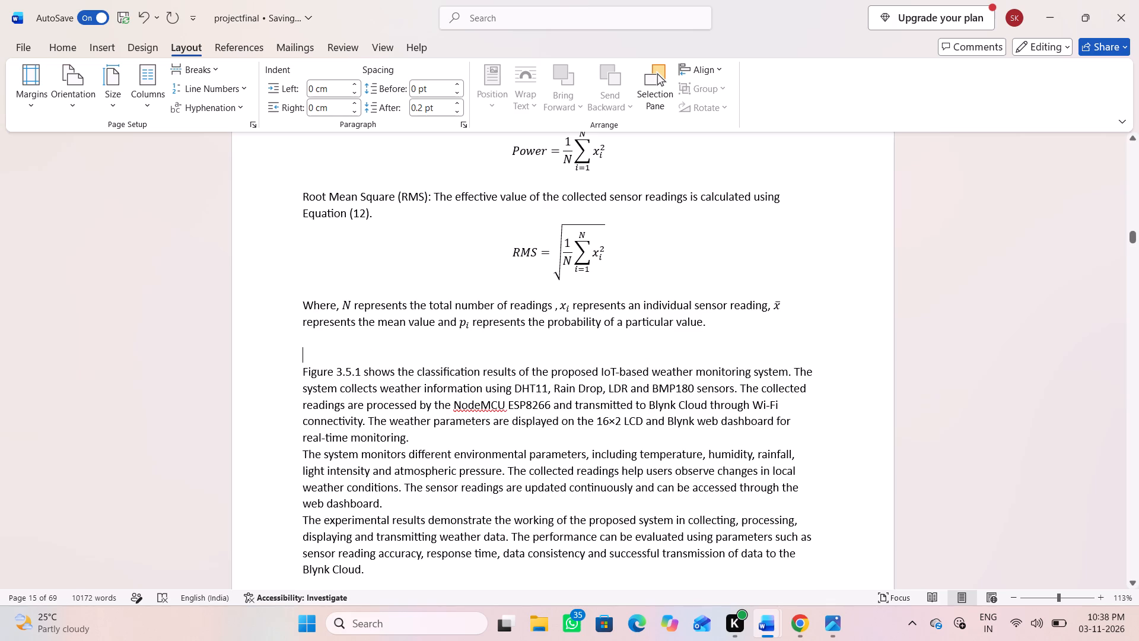
Justify the "Figure 3.5.1 shows the classification results" paragraph and set its spacing after to 6 pt.
drag(303, 369, 779, 418)
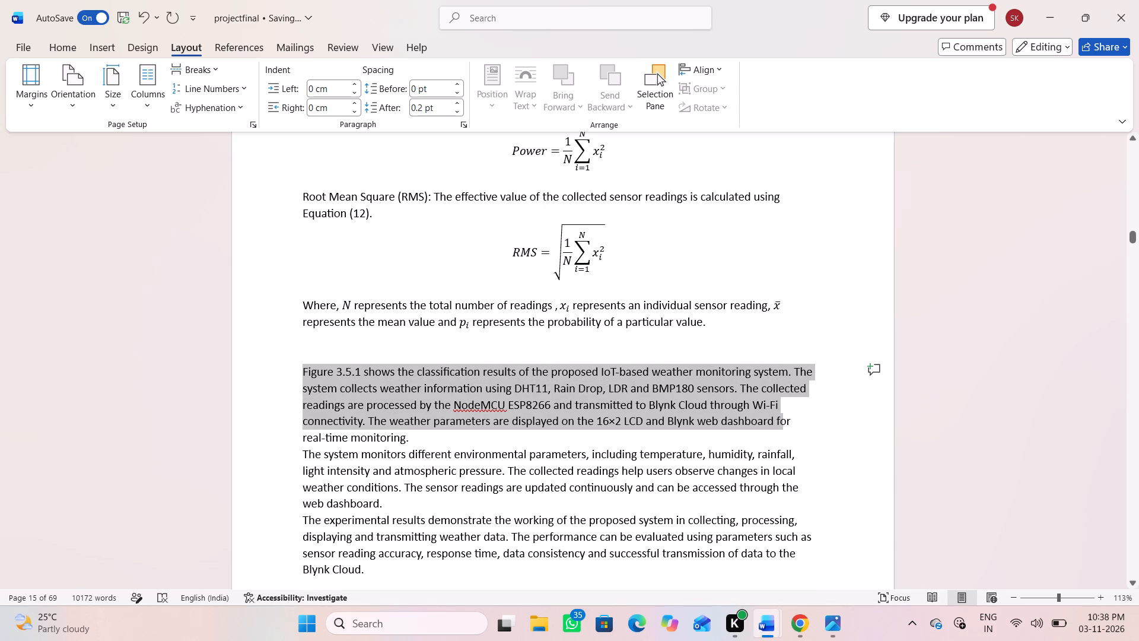
drag(779, 418, 788, 418)
key(ctrl+j)
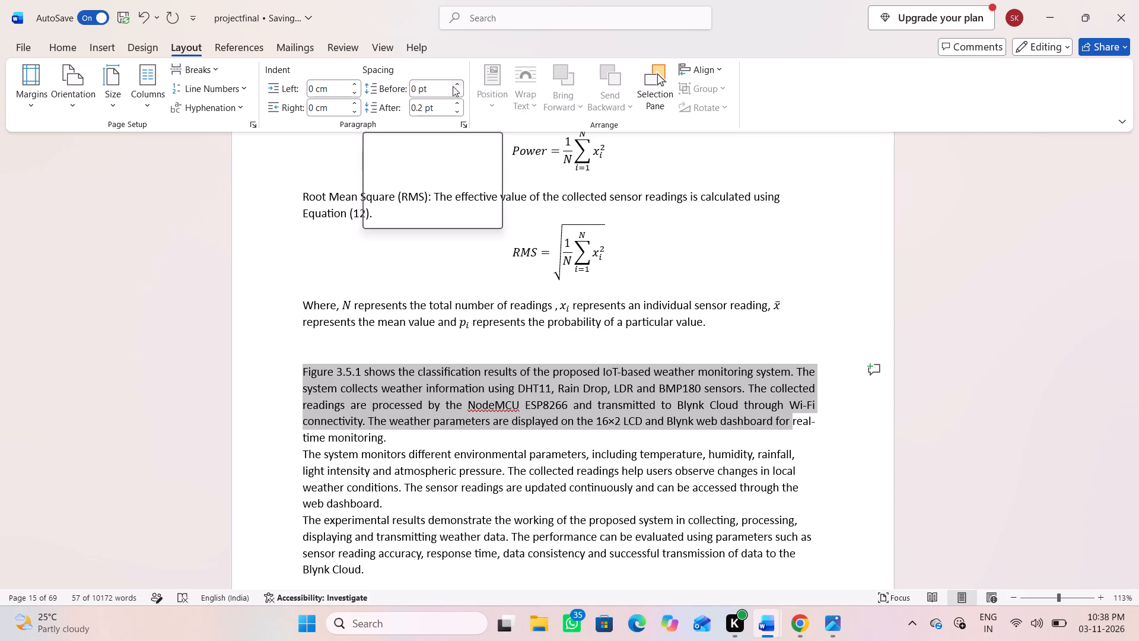
click(459, 102)
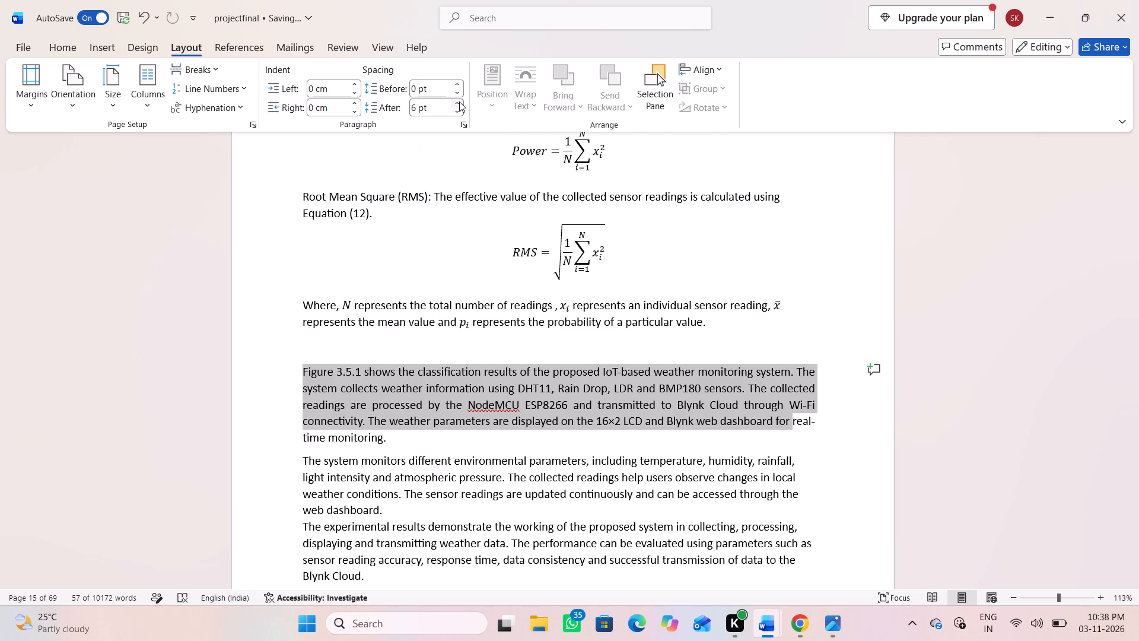
scroll(459, 101, down, 2)
click(470, 444)
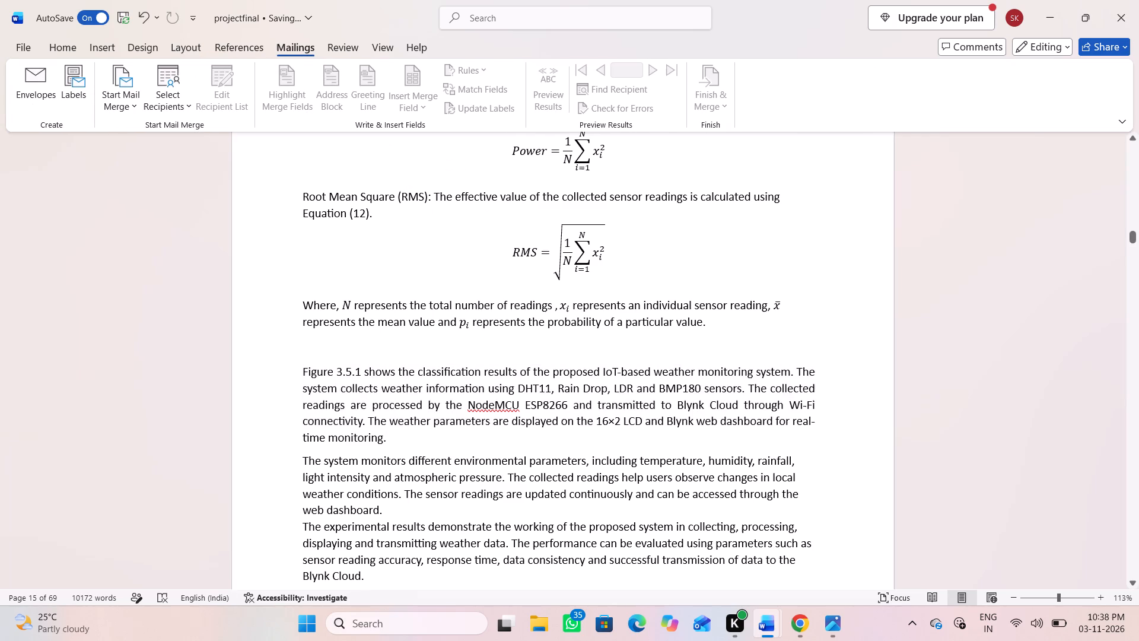
Justify the two paragraphs from "The system monitors" to "Blynk Cloud." and set their spacing after to 6 pt.
scroll(439, 469, down, 2)
drag(304, 380, 387, 405)
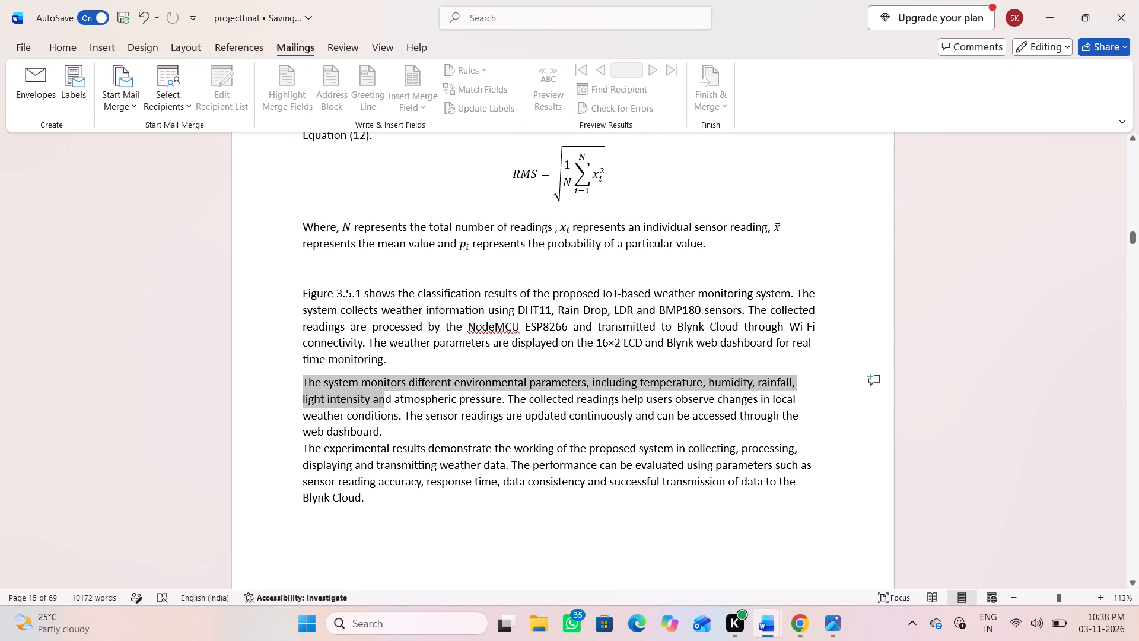
drag(387, 405, 408, 494)
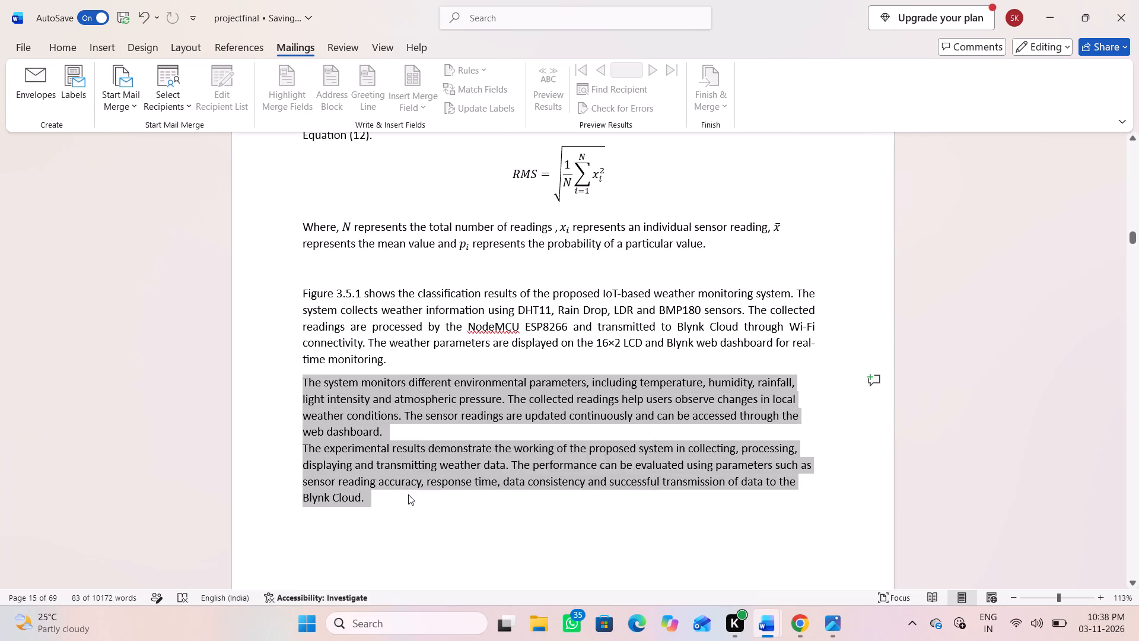
key(ctrl+j)
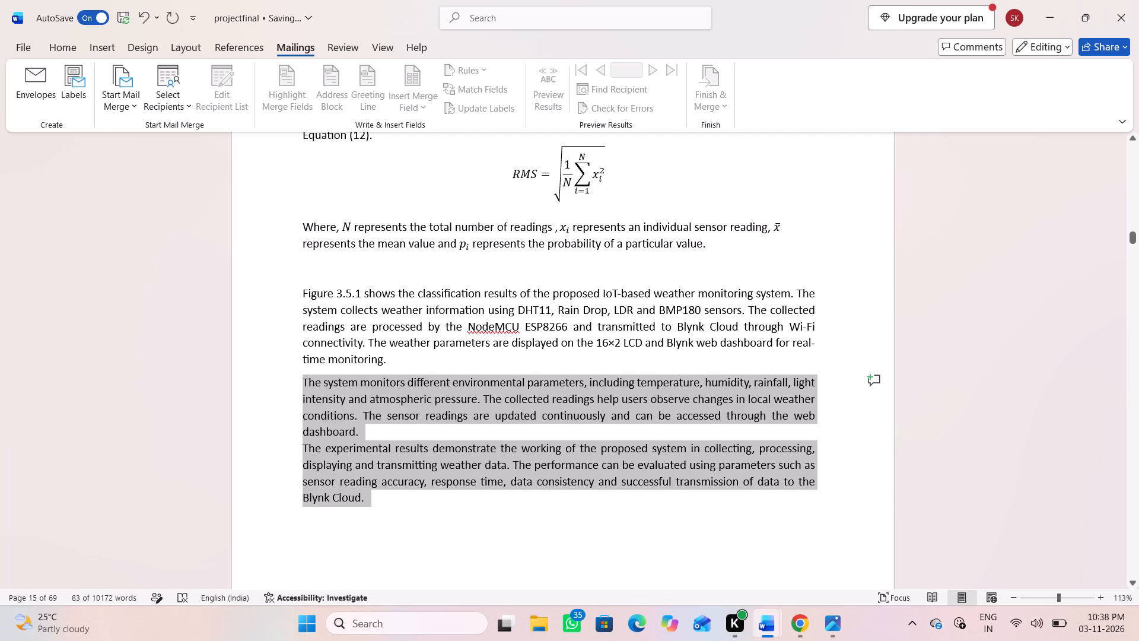
scroll(369, 120, up, 3)
scroll(409, 91, down, 1)
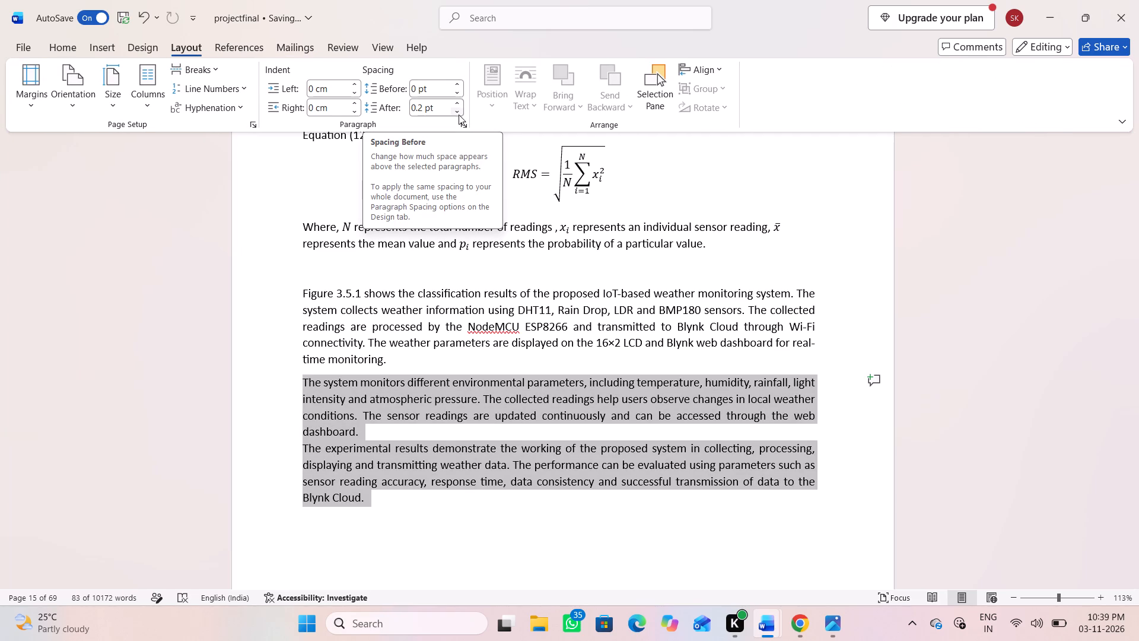
click(459, 105)
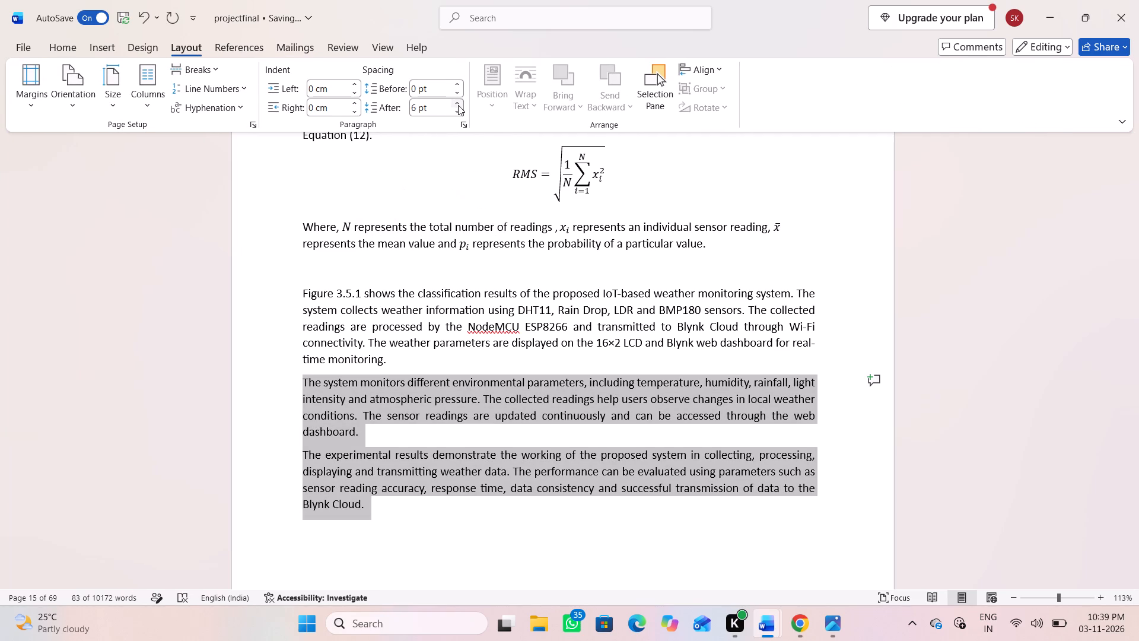
click(504, 429)
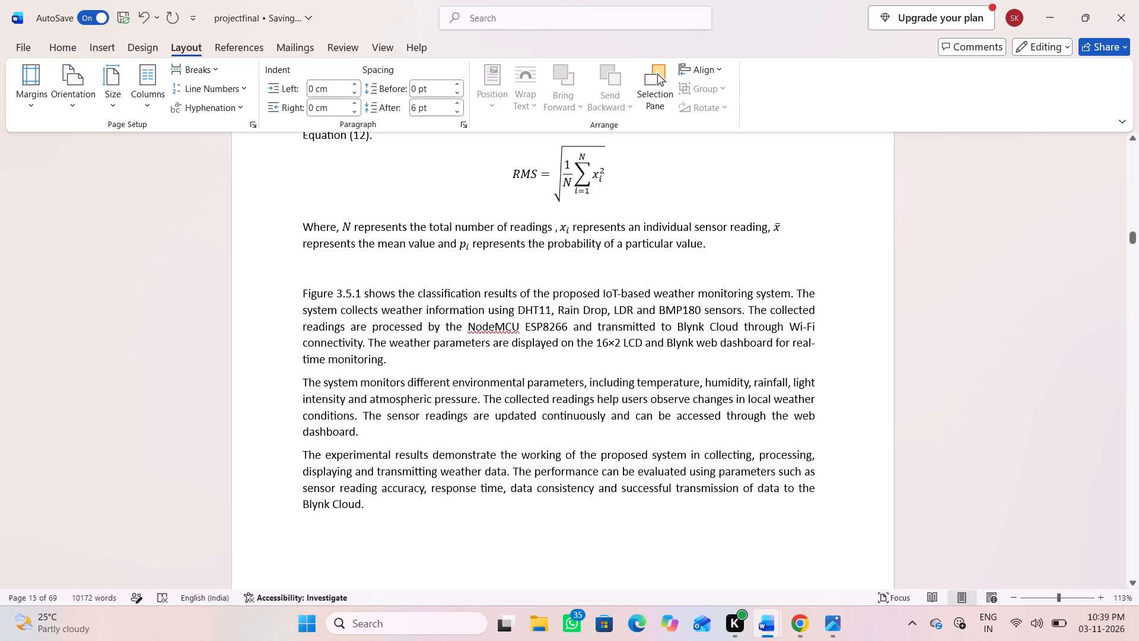
Indent the first line of the paragraph starting "The system monitors" with seven spaces.
click(302, 381)
key(space)
key(space)
key(space)
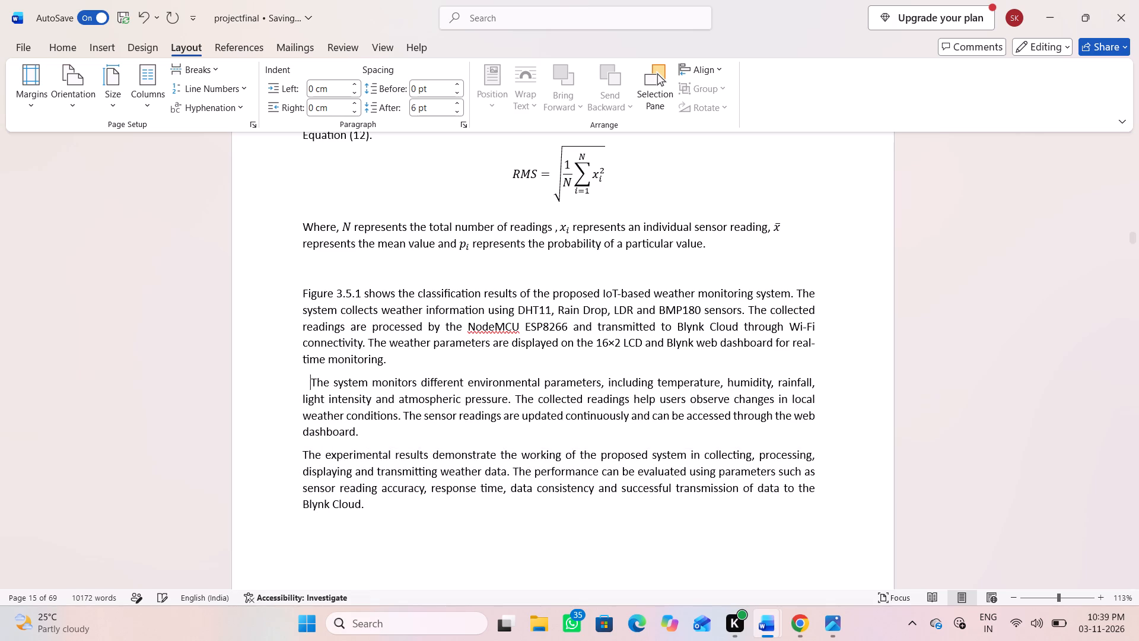
key(space)
key(space)
key(space)
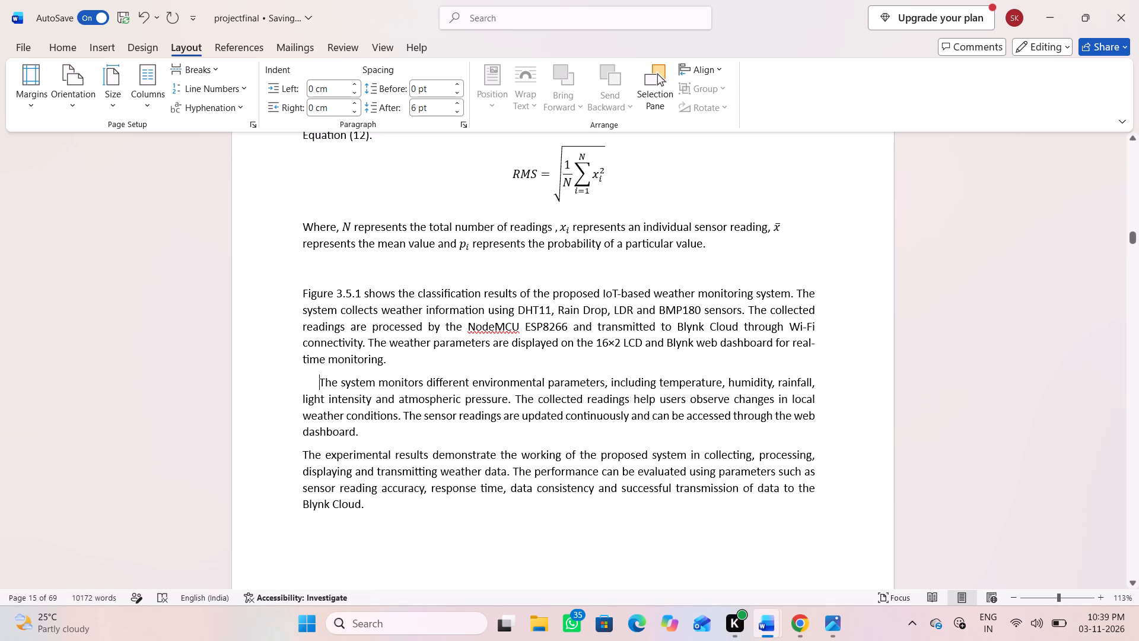
key(space)
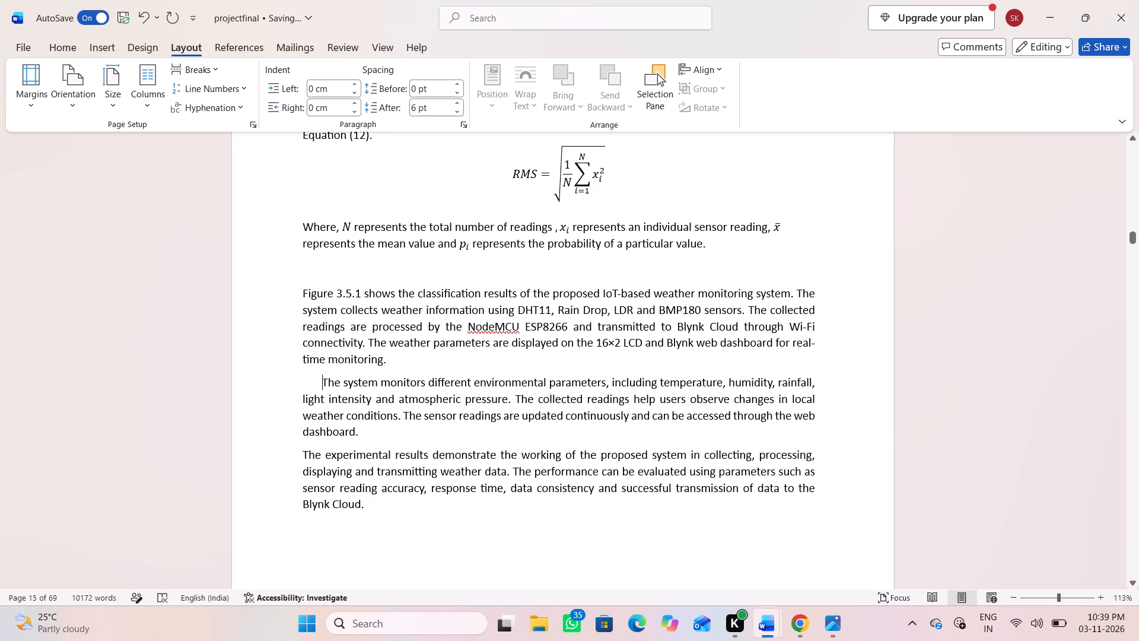
Indent the first line of the paragraph starting "The experimental results" with seven spaces.
click(305, 456)
key(space)
key(space)
key(space)
key(space)
key(space)
key(space)
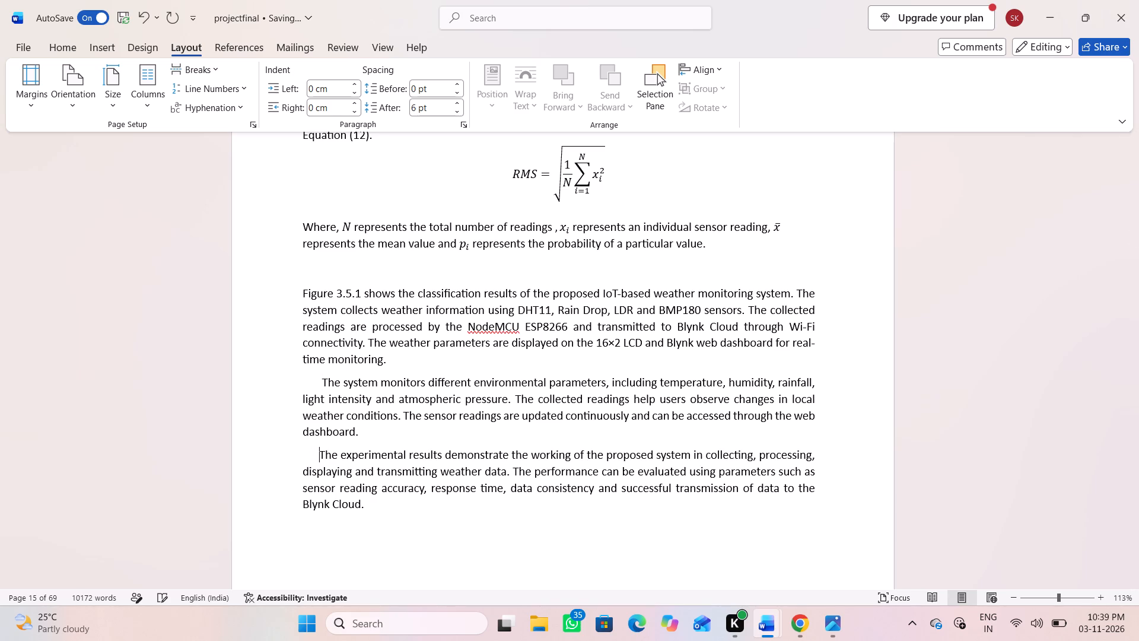
key(space)
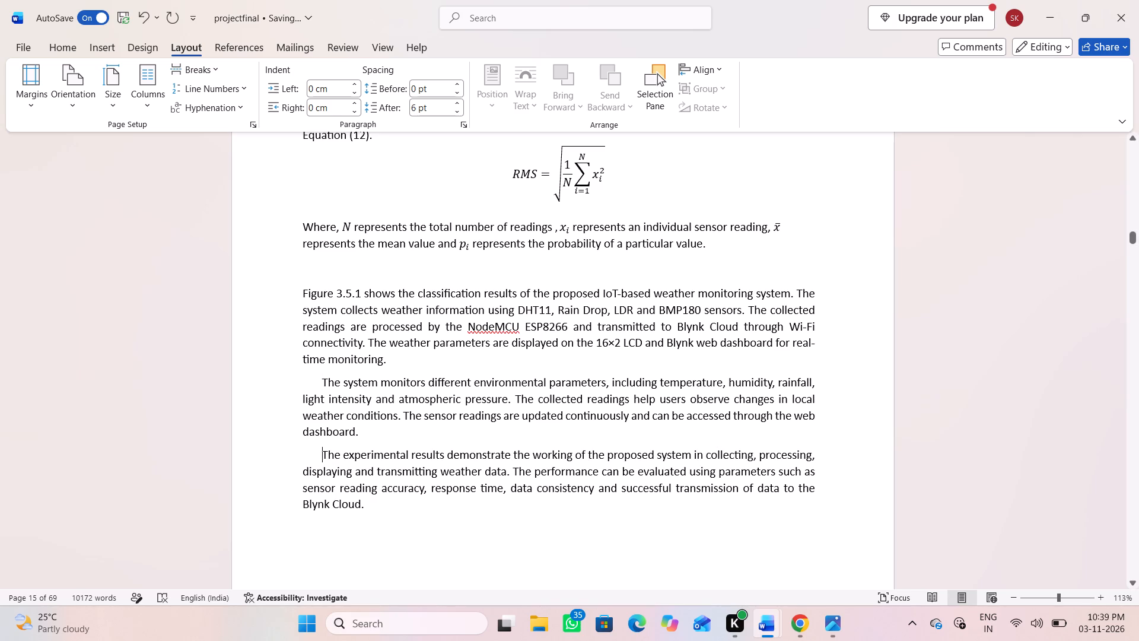
Indent the first line of the paragraph starting "Figure 3.5.1 shows the classification results" with seven spaces.
click(301, 293)
key(space)
key(space)
key(space)
key(space)
key(space)
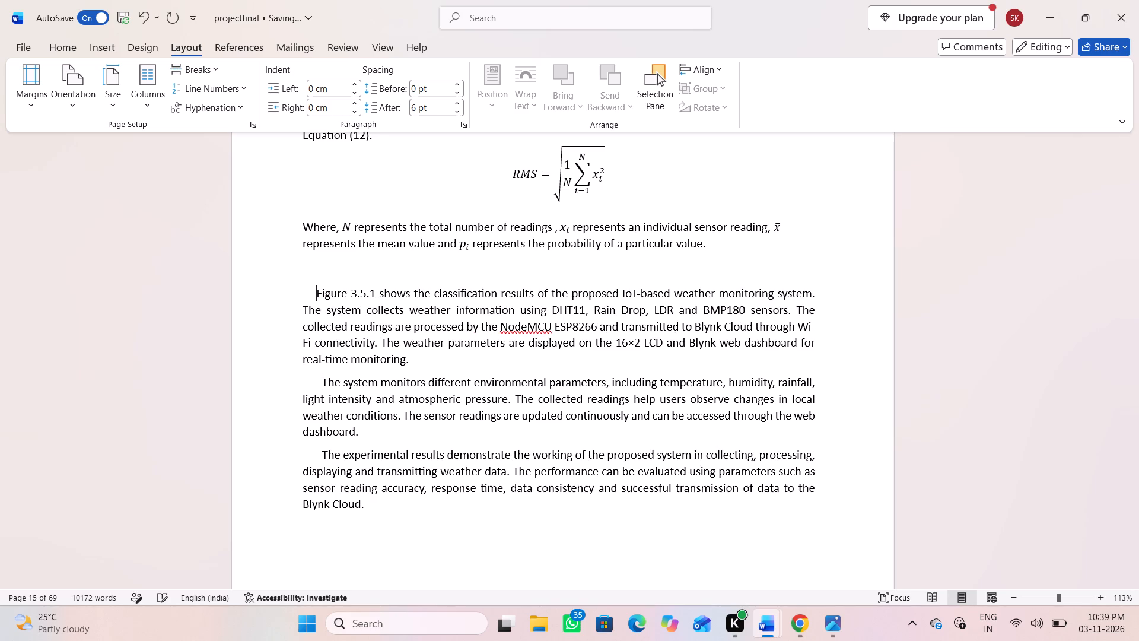
key(space)
key(space)
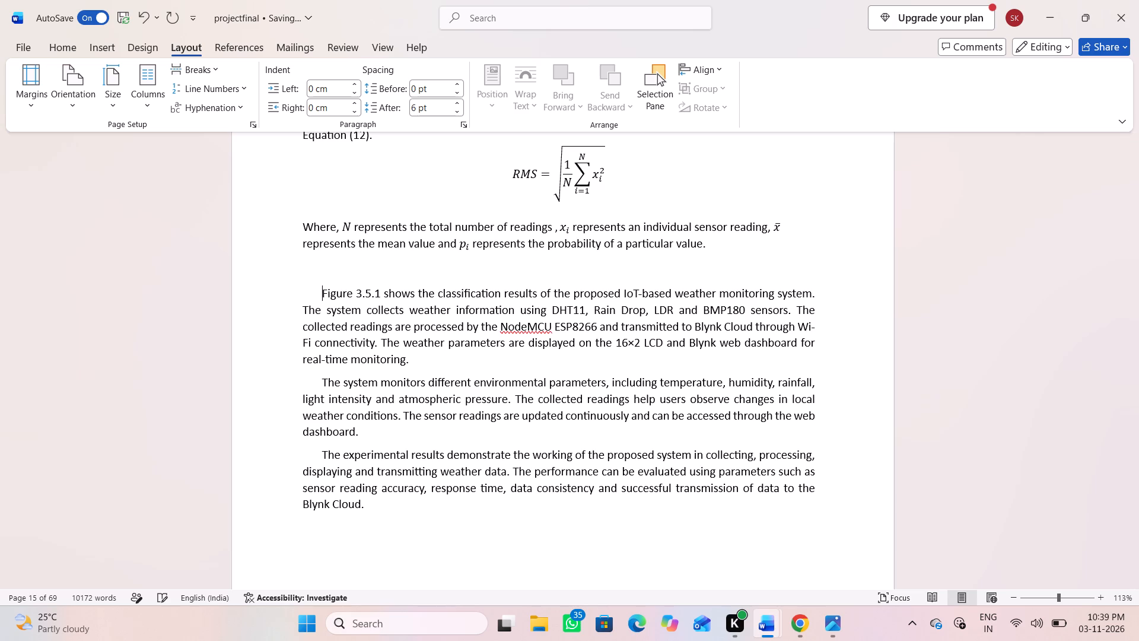
Review the pages from the RMS equation and new paragraphs through to the Fig.3.5.1 performance chart.
scroll(429, 351, up, 1)
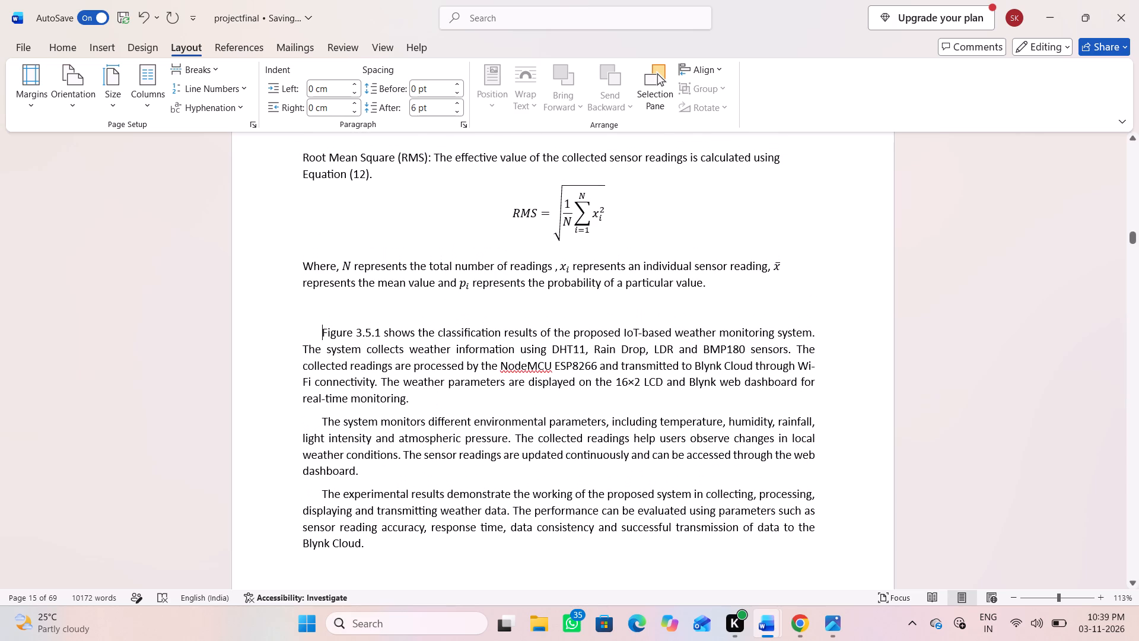
scroll(430, 347, up, 2)
scroll(430, 347, down, 4)
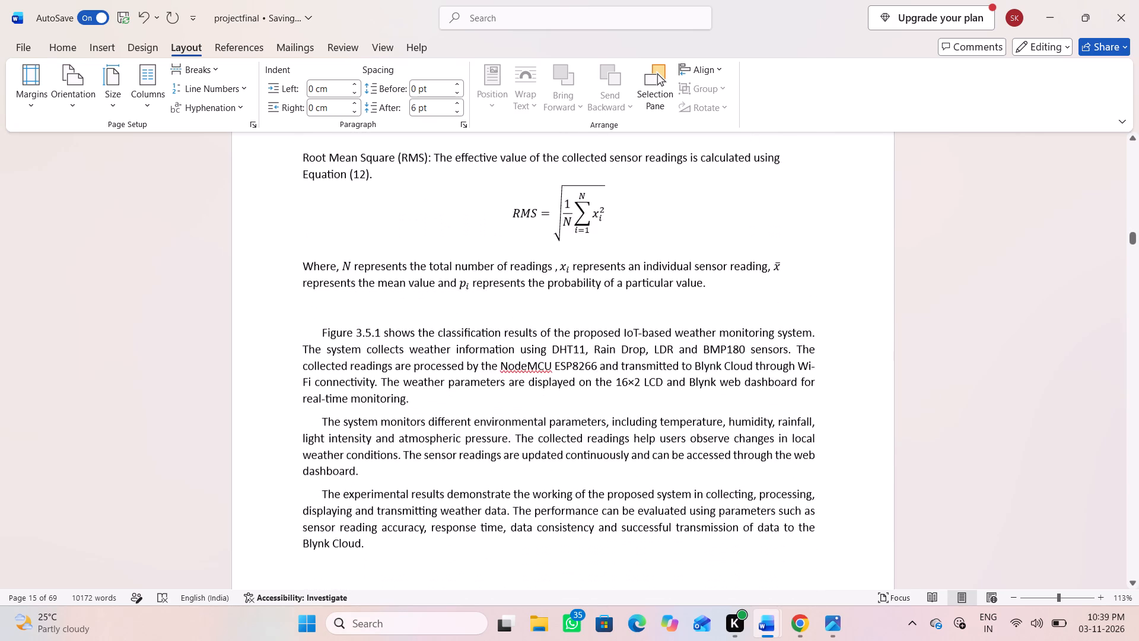
scroll(430, 347, down, 13)
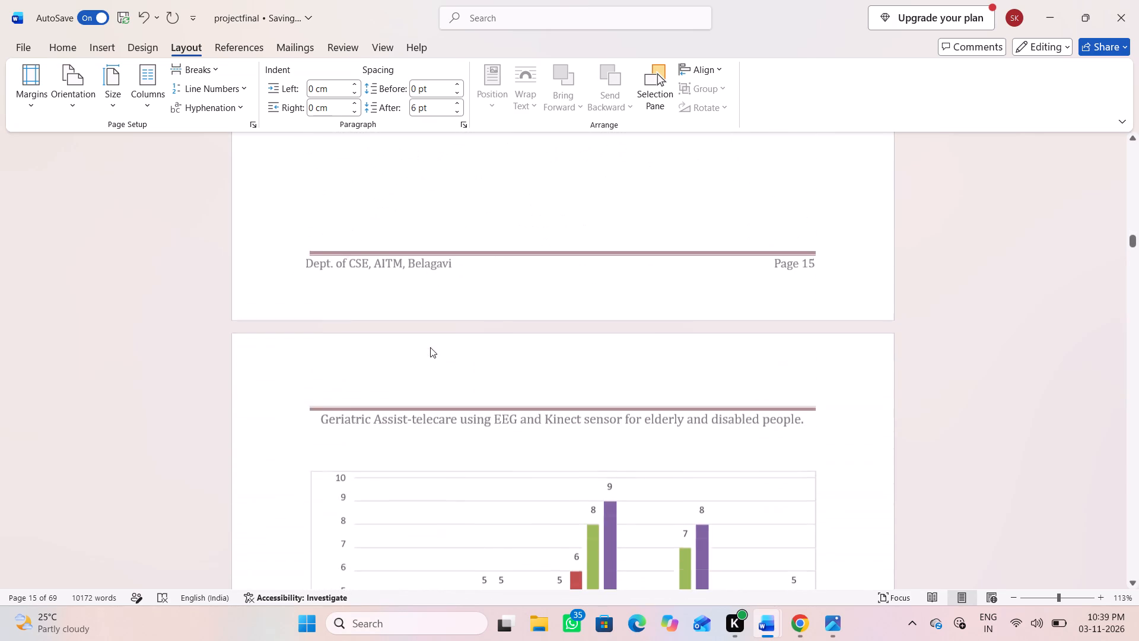
scroll(430, 347, down, 6)
scroll(475, 323, down, 1)
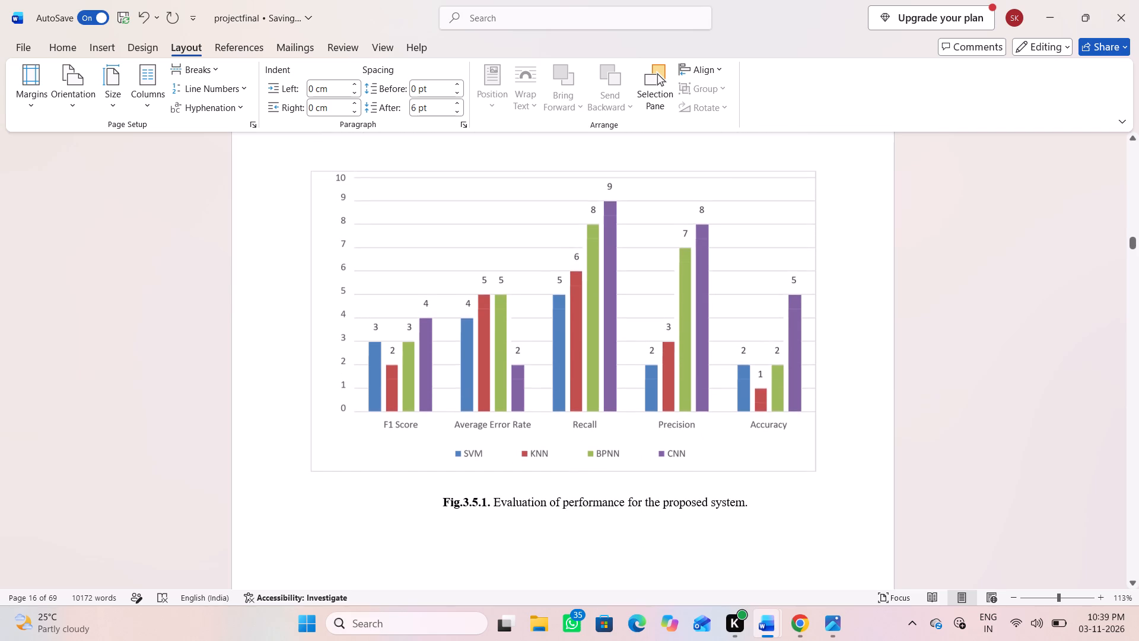
scroll(482, 329, up, 12)
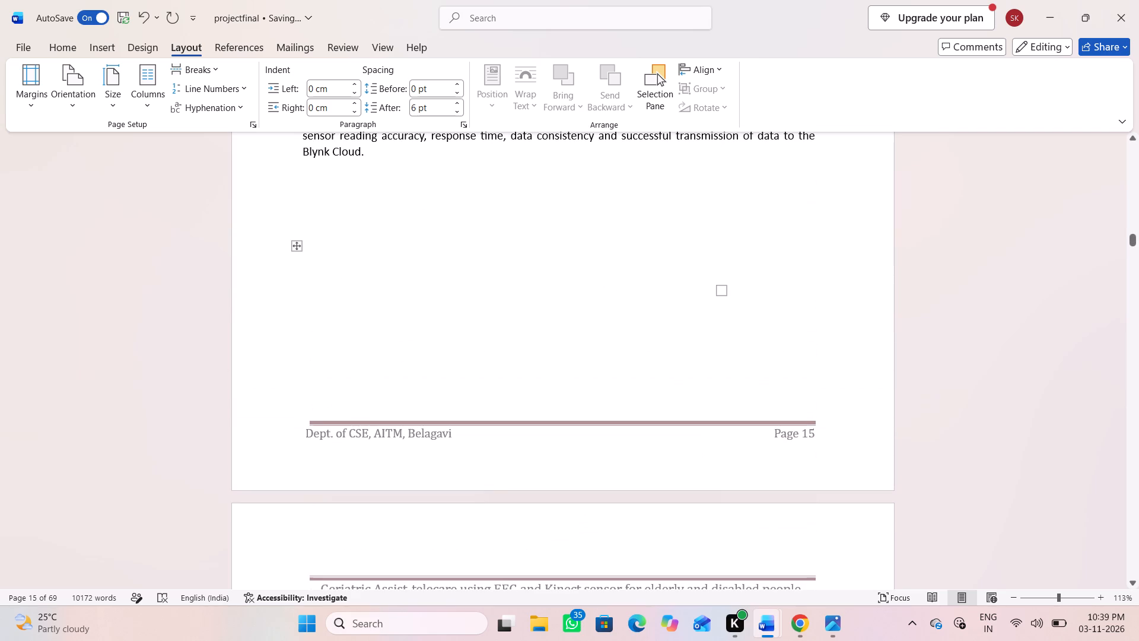
Switch to the img 10.png image of Table 1 in Photos and close it.
key(super+Tab)
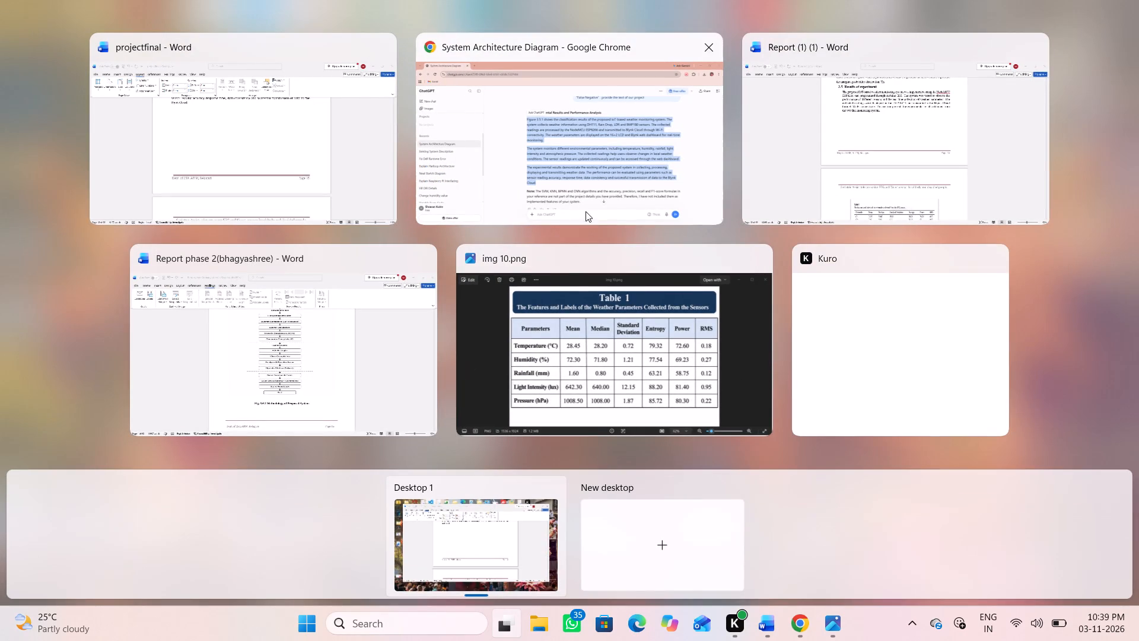
click(588, 331)
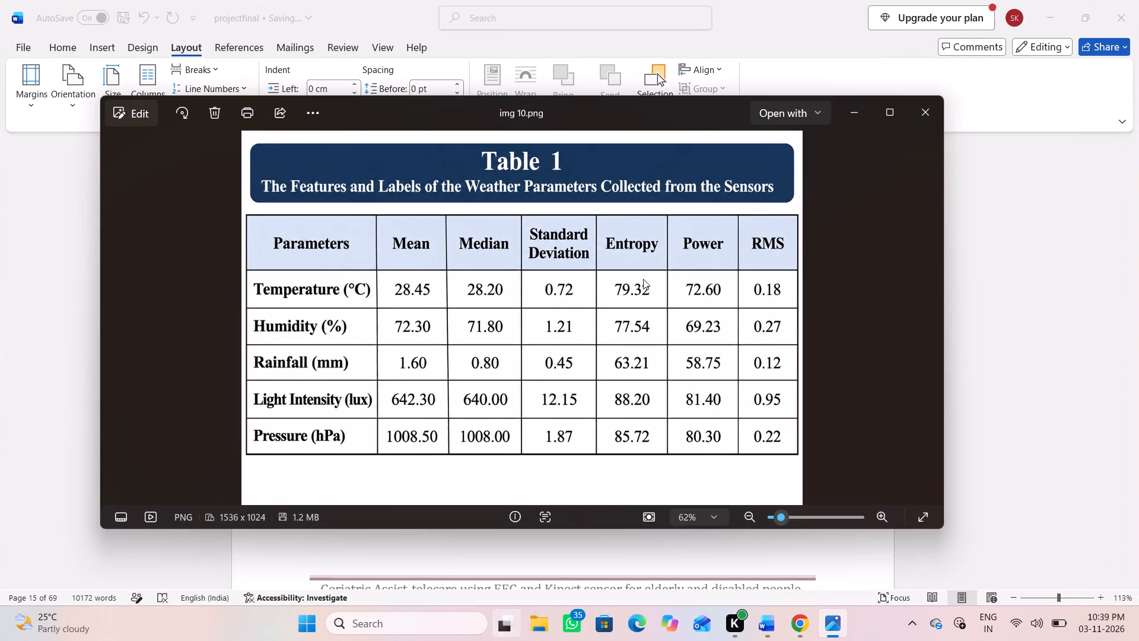
click(922, 109)
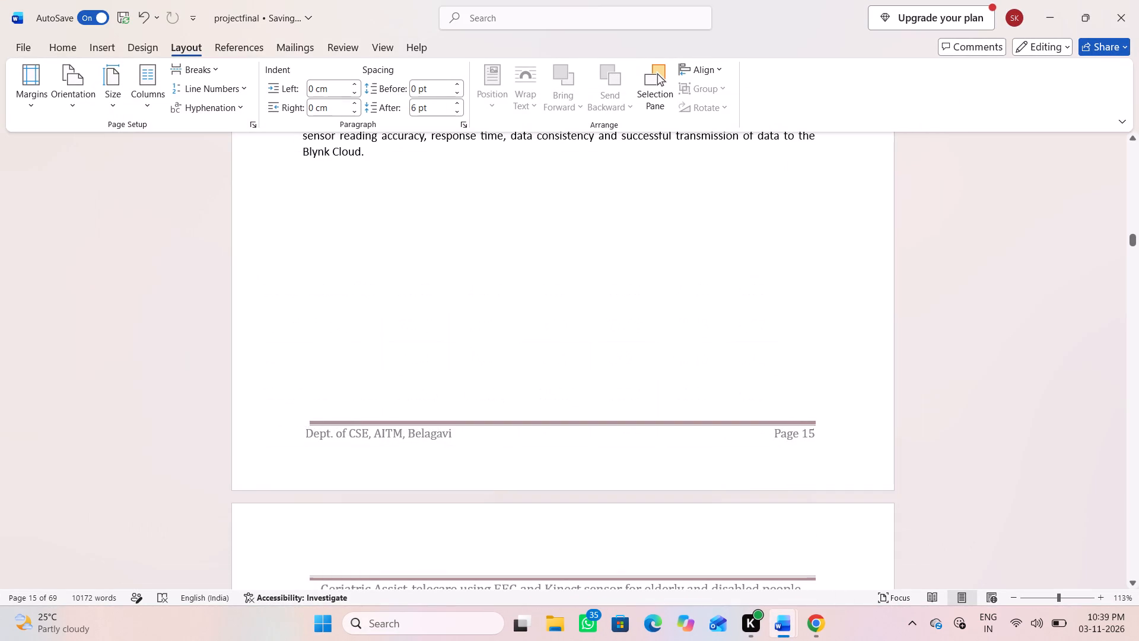
Minimise the projectfinal, ChatGPT browser and Report (1) (1) windows.
key(super+Tab)
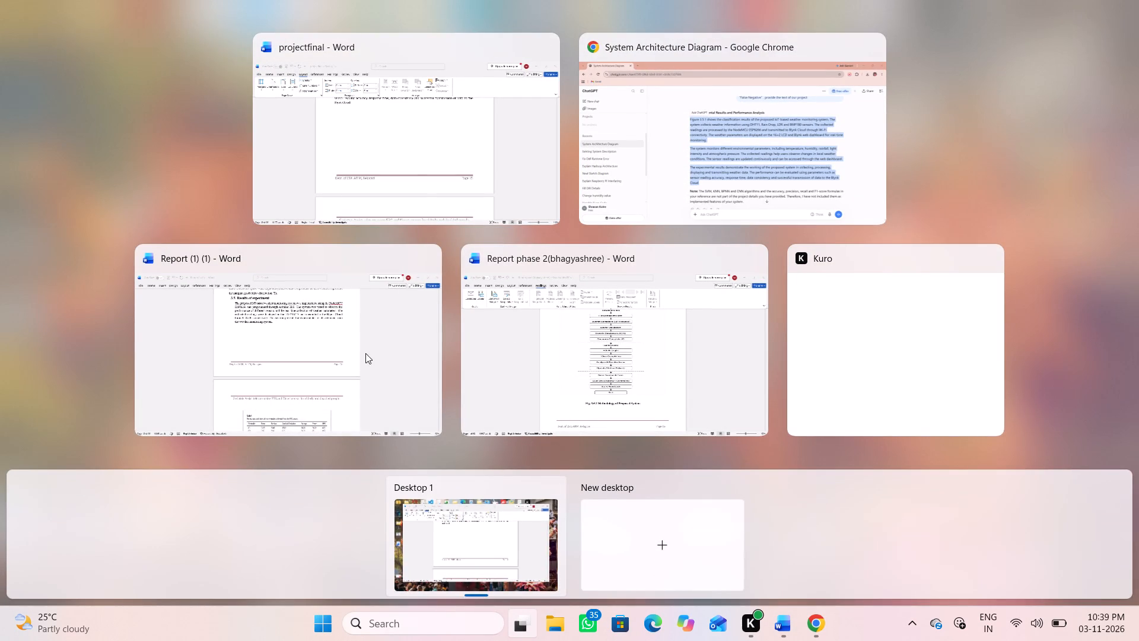
click(433, 191)
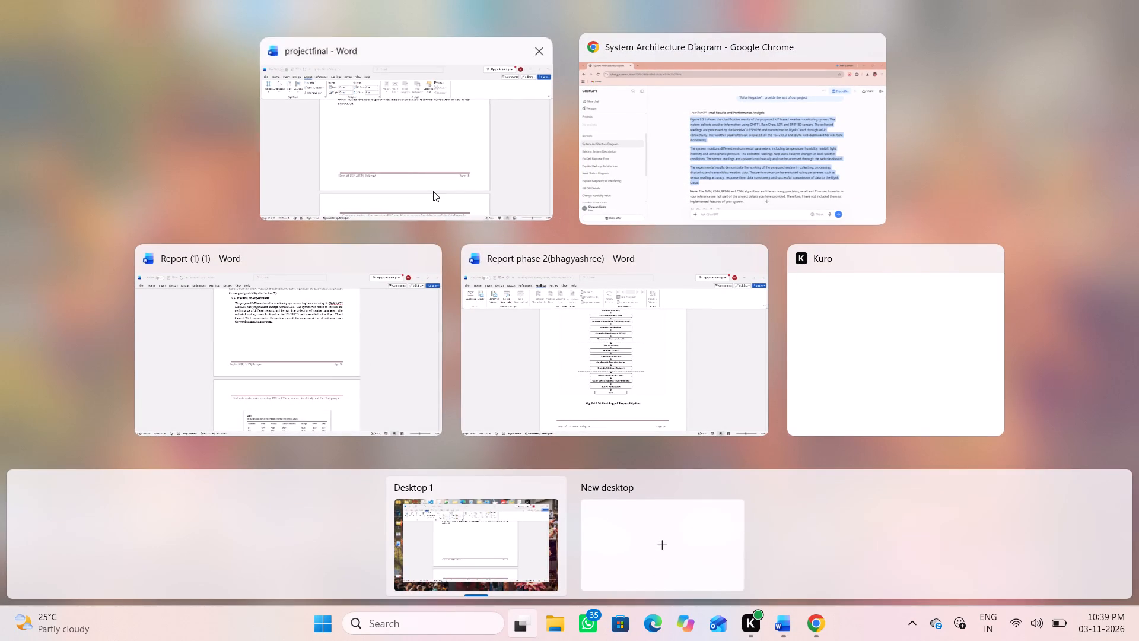
click(1060, 23)
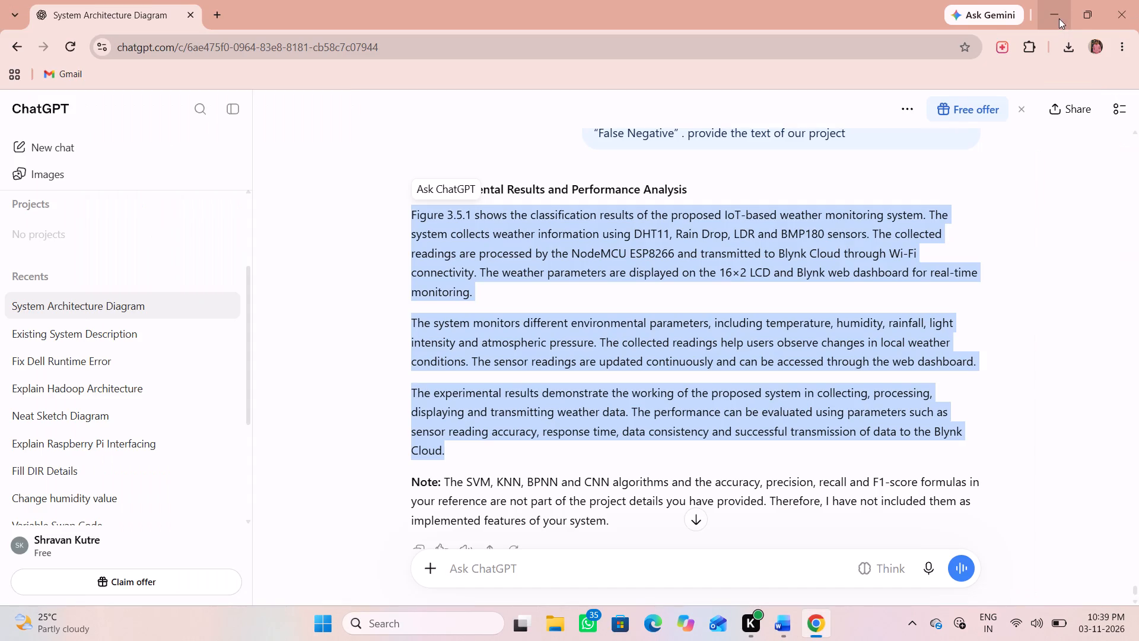
click(1059, 18)
click(1059, 18)
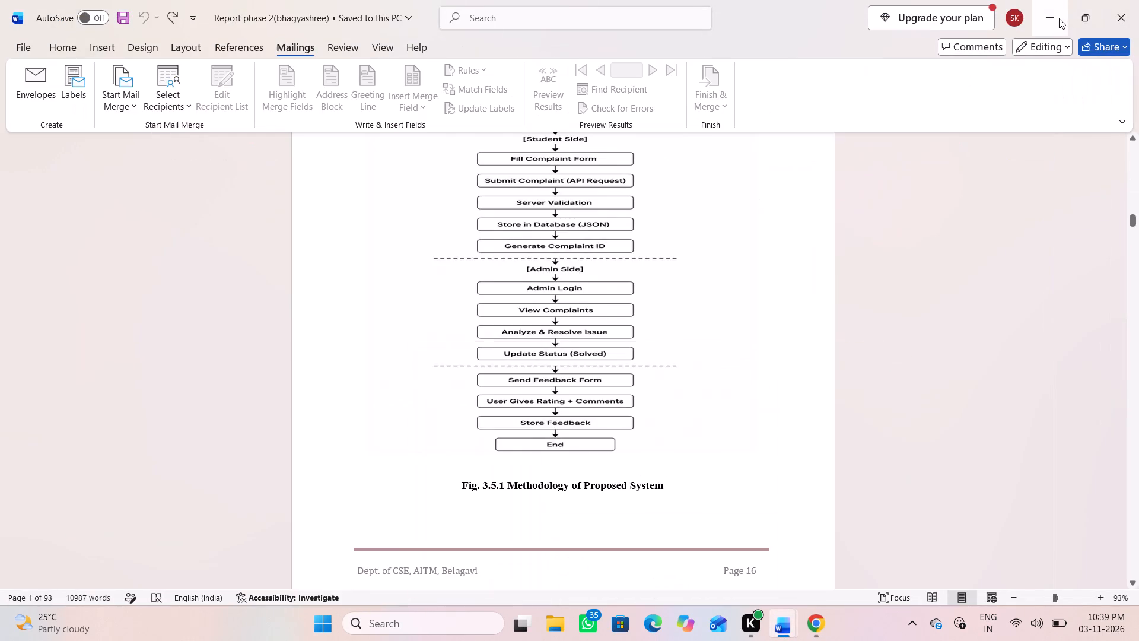
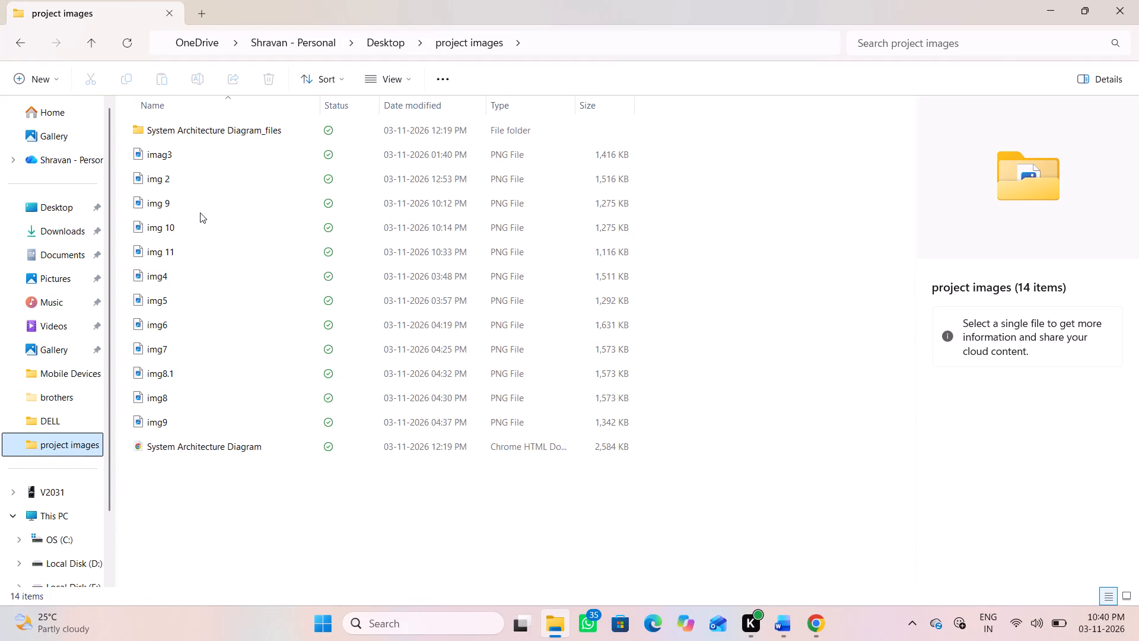
Copy the img 11.png chart and paste it into projectfinal on a new line after the paragraph ending "Blynk Cloud.".
double_click(180, 245)
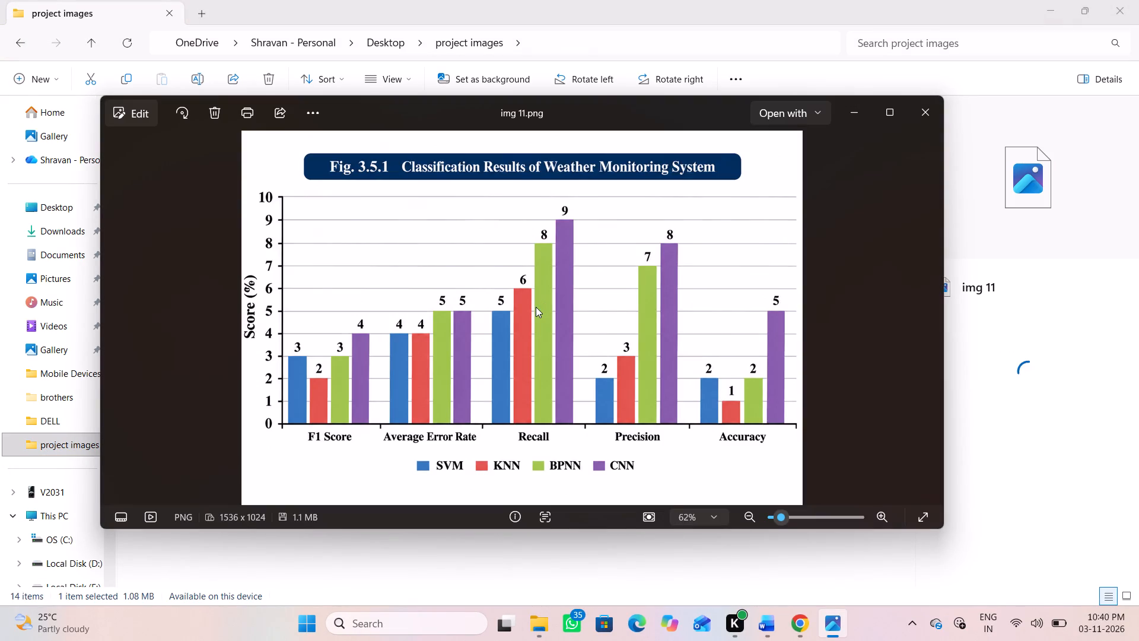
right_click(536, 307)
click(568, 333)
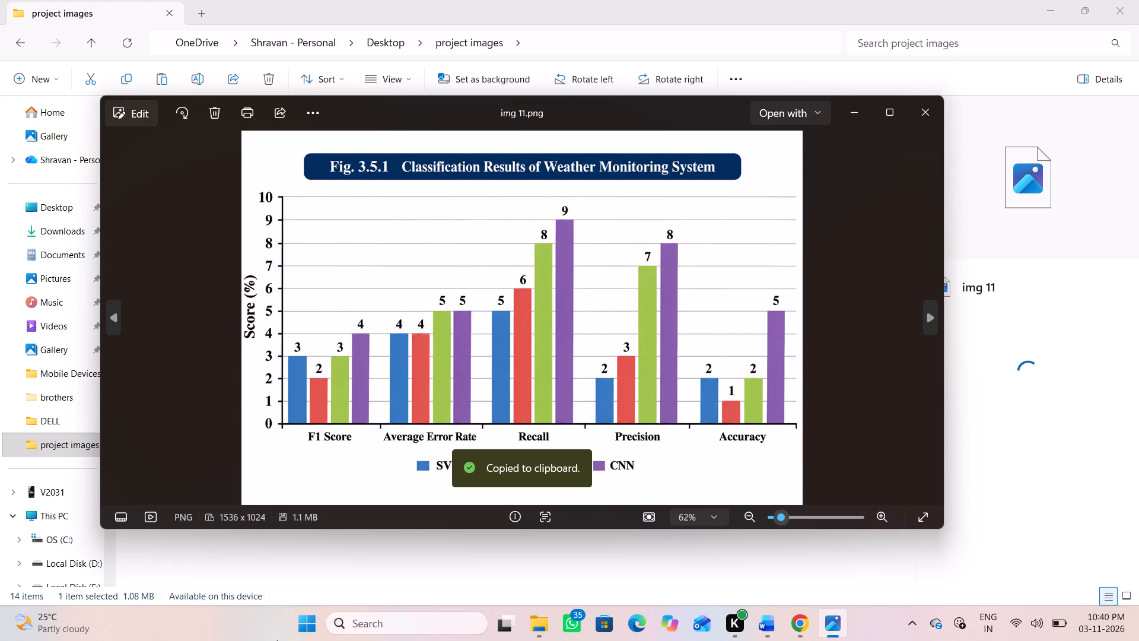
key(super+Tab)
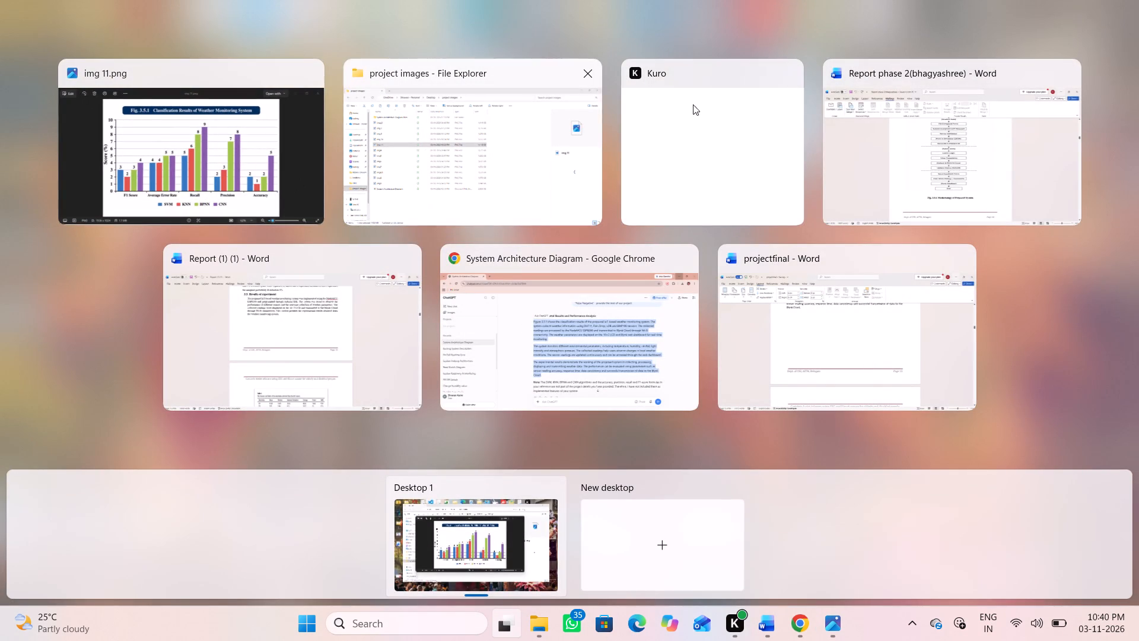
click(798, 314)
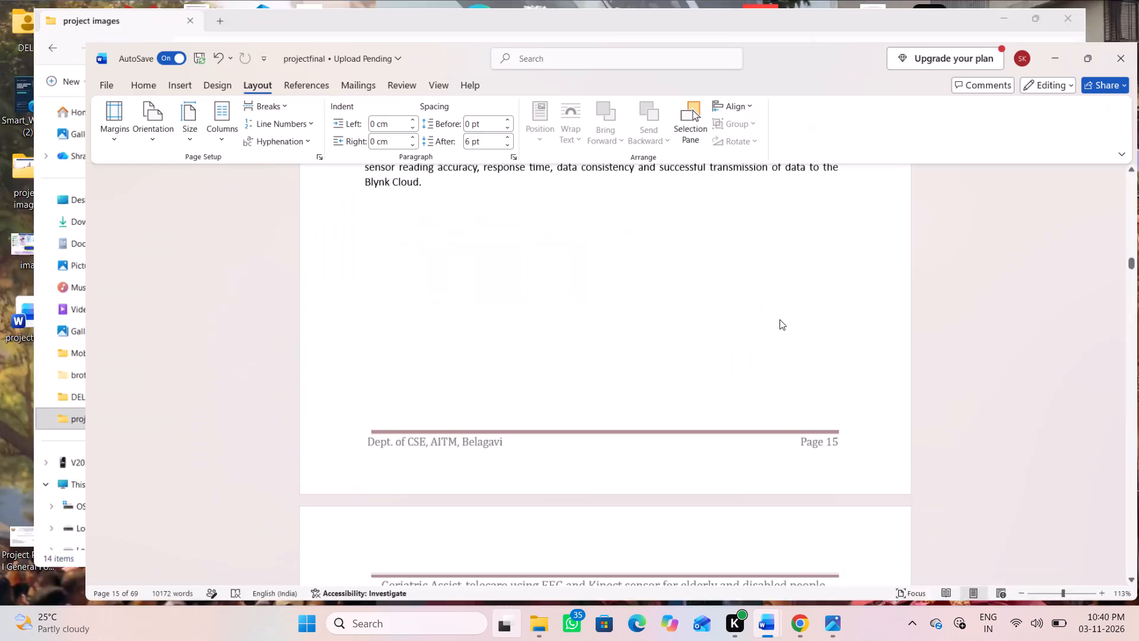
click(424, 157)
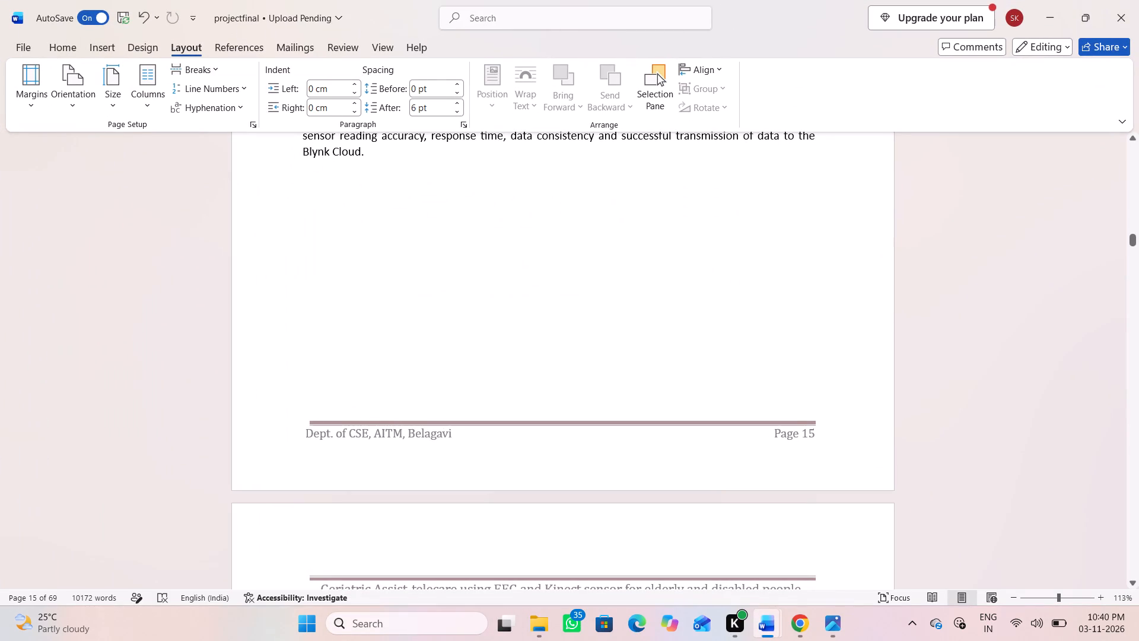
key(Return)
key(ctrl+v)
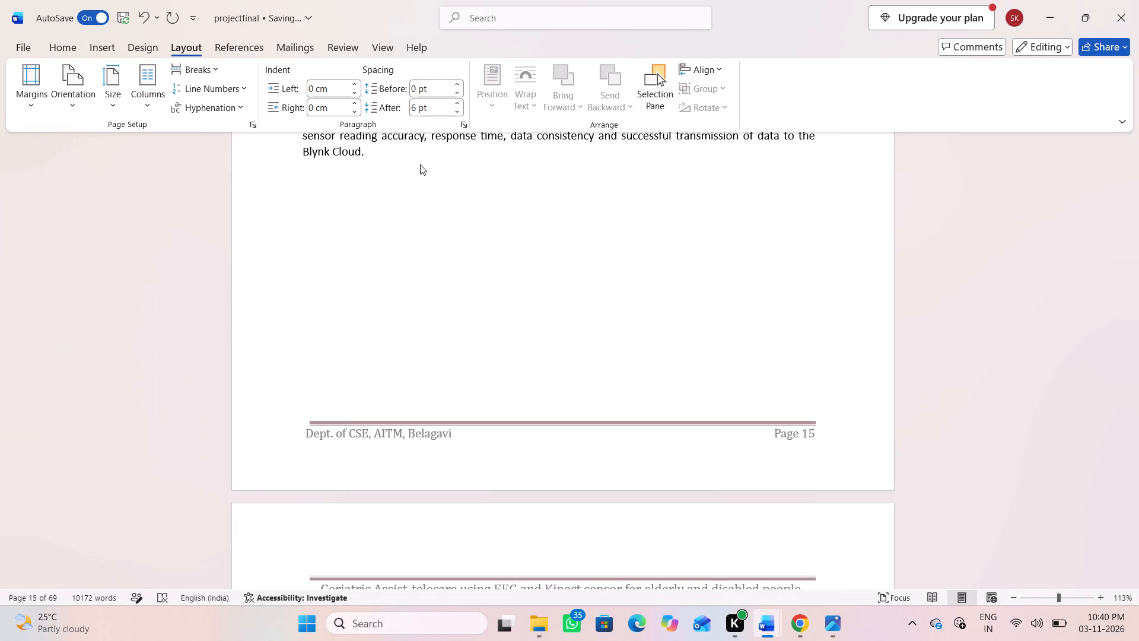
Shrink the pasted Classification Results chart proportionally until it fits on page 15 below the paragraph.
click(700, 304)
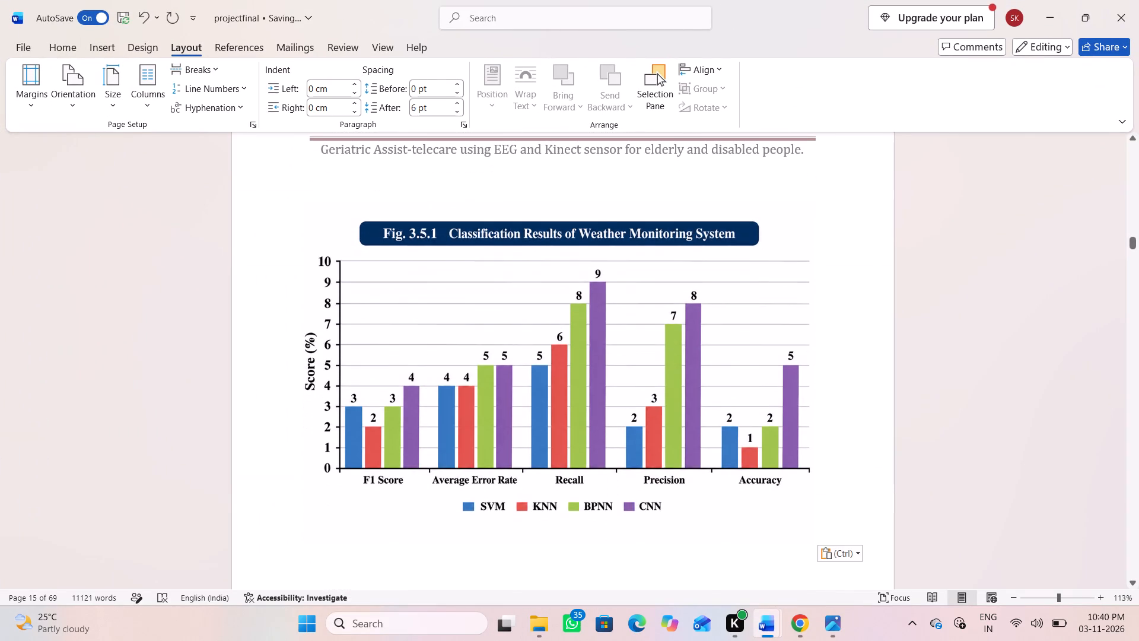
drag(817, 201, 696, 292)
drag(702, 464, 656, 437)
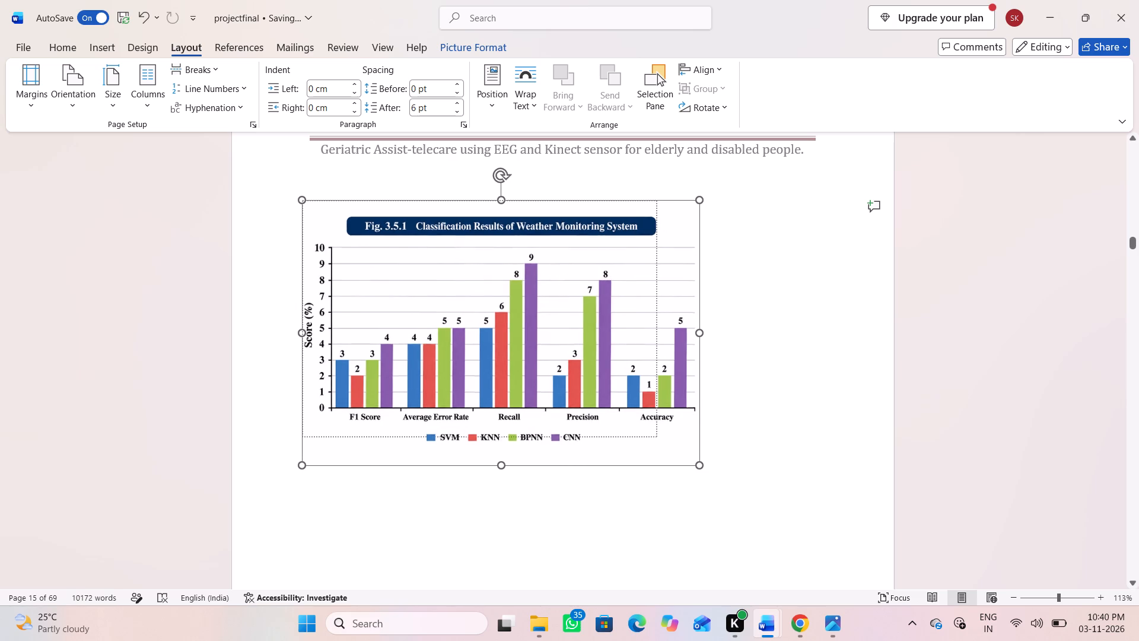
drag(656, 437, 636, 429)
click(571, 354)
scroll(588, 362, up, 3)
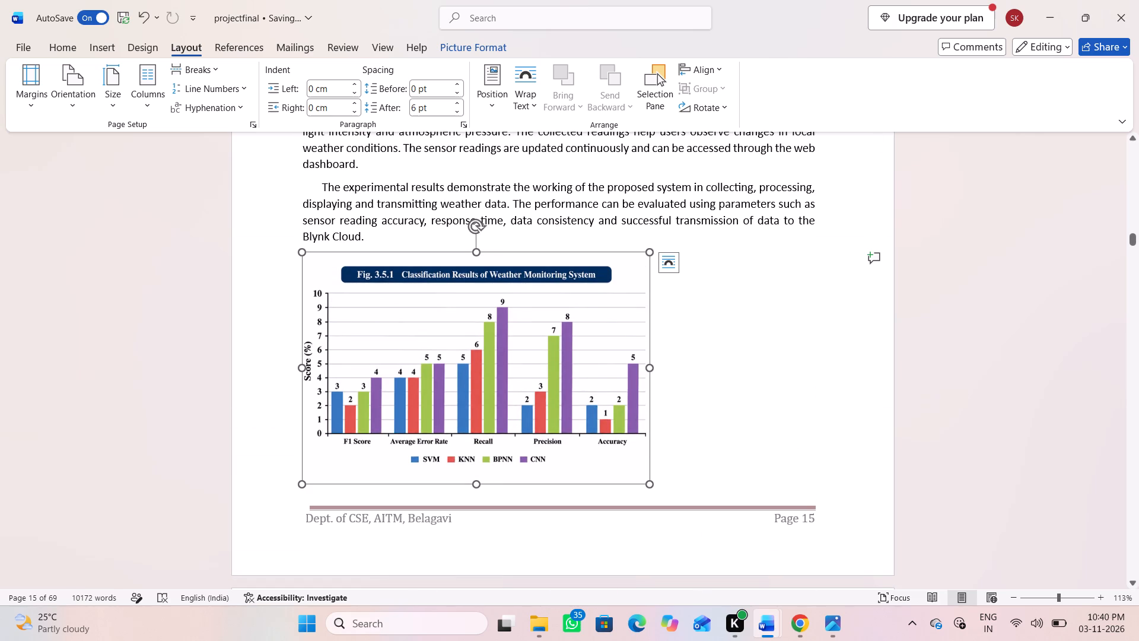
Change the chart's text wrapping so it can move freely and place it about centred below the Blynk Cloud paragraph.
drag(650, 302, 666, 303)
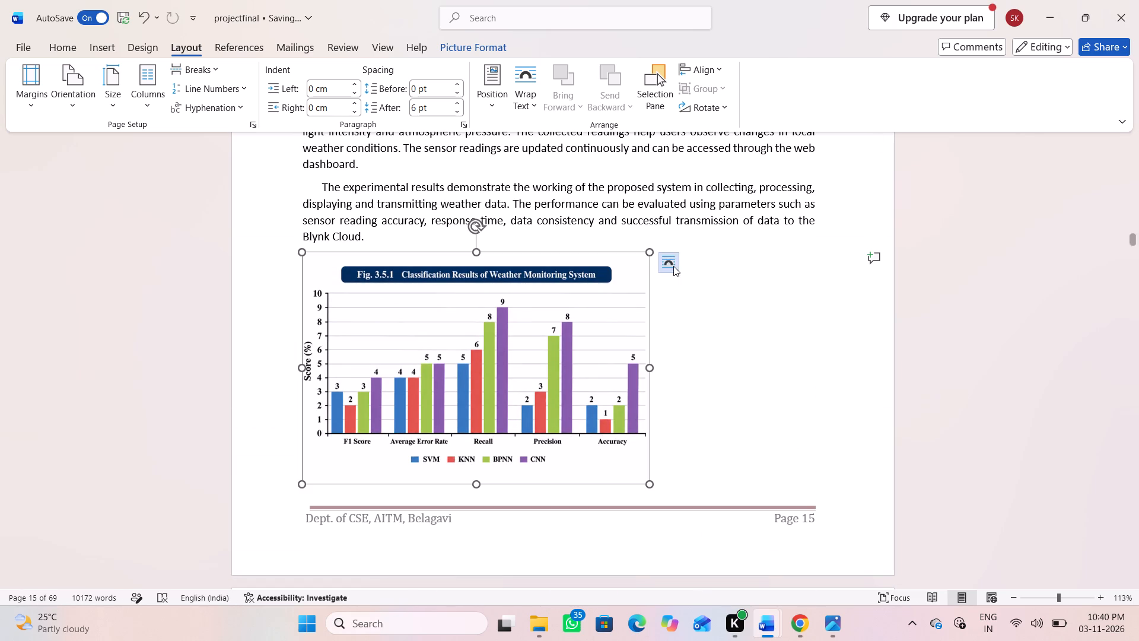
click(673, 266)
click(753, 372)
drag(593, 369, 618, 369)
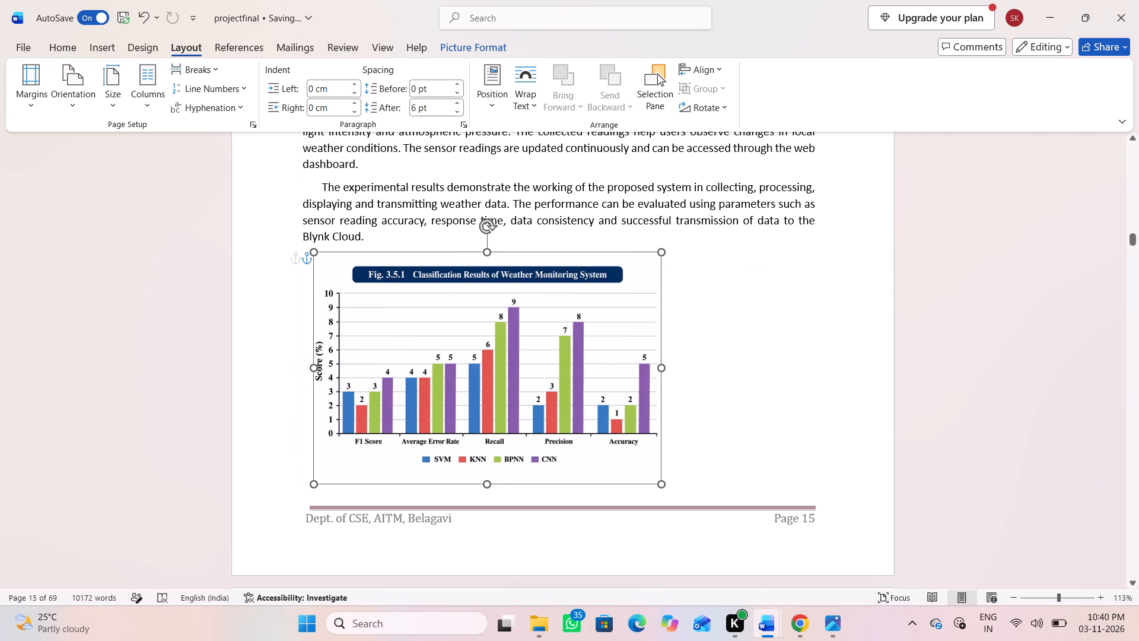
drag(618, 369, 692, 369)
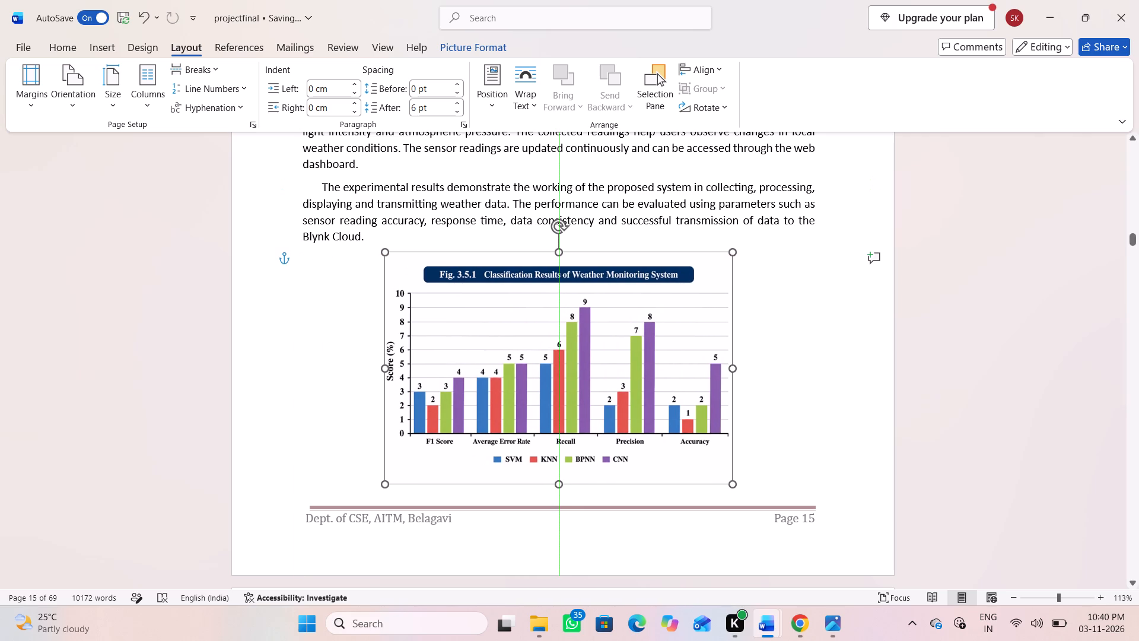
drag(692, 369, 682, 365)
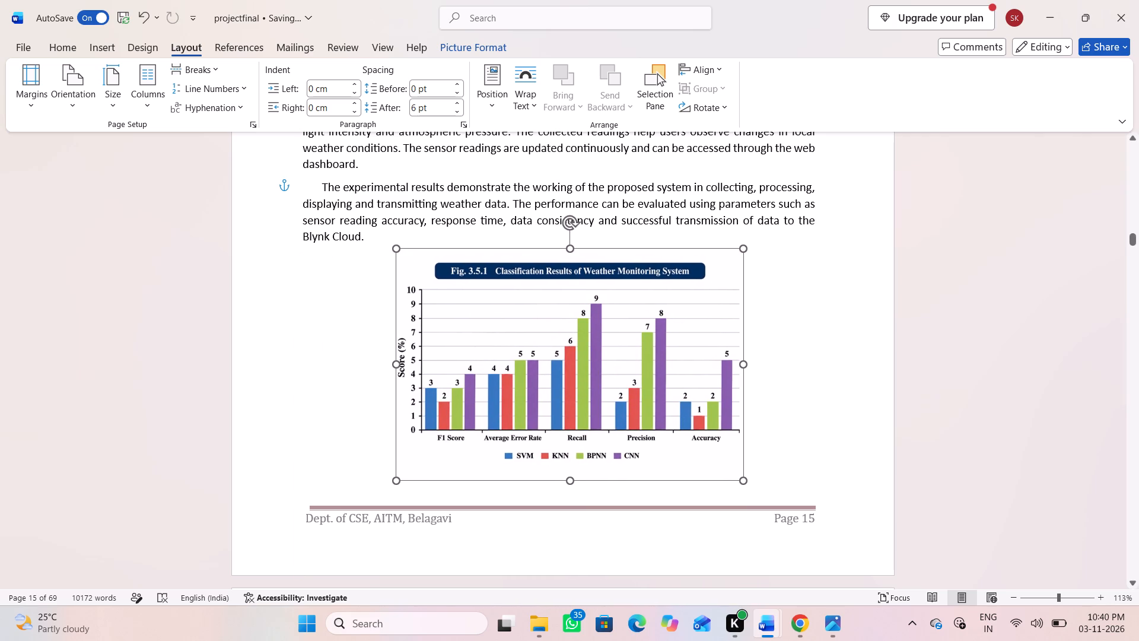
drag(682, 365, 682, 365)
Reduce the new chart's height and widen it slightly on both sides.
drag(573, 478, 573, 477)
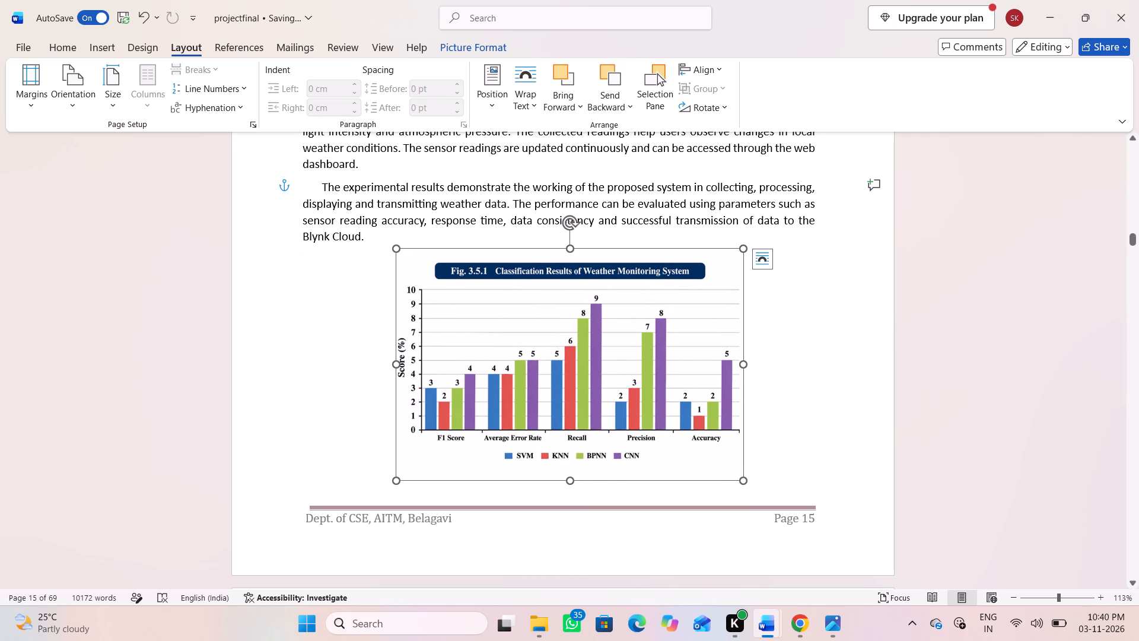
drag(573, 477, 576, 457)
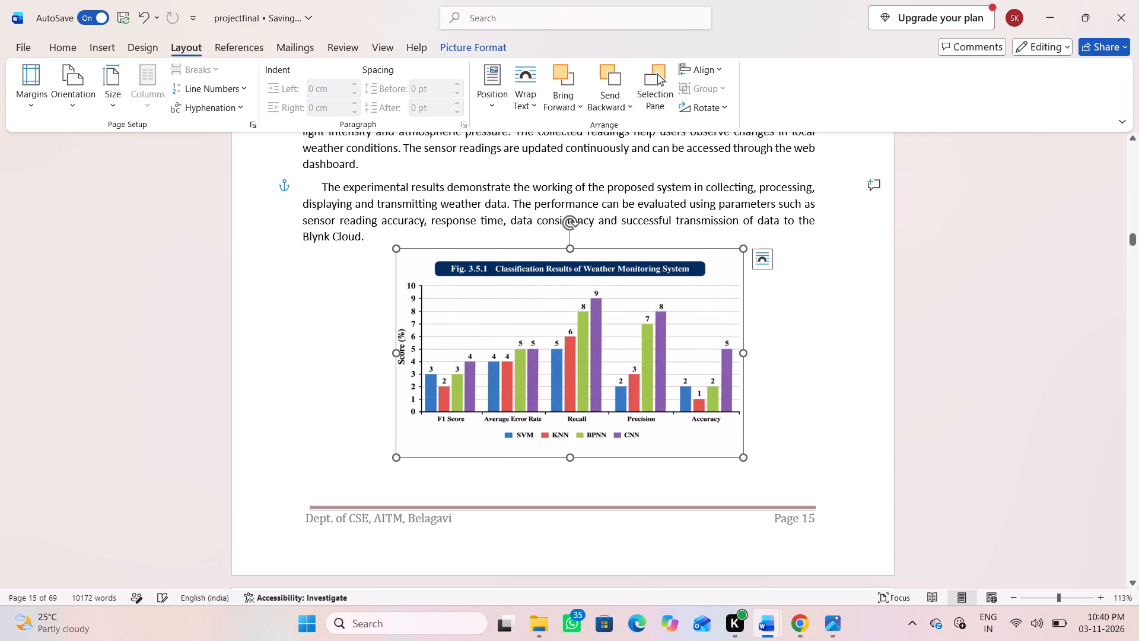
drag(743, 353, 771, 353)
drag(399, 354, 392, 354)
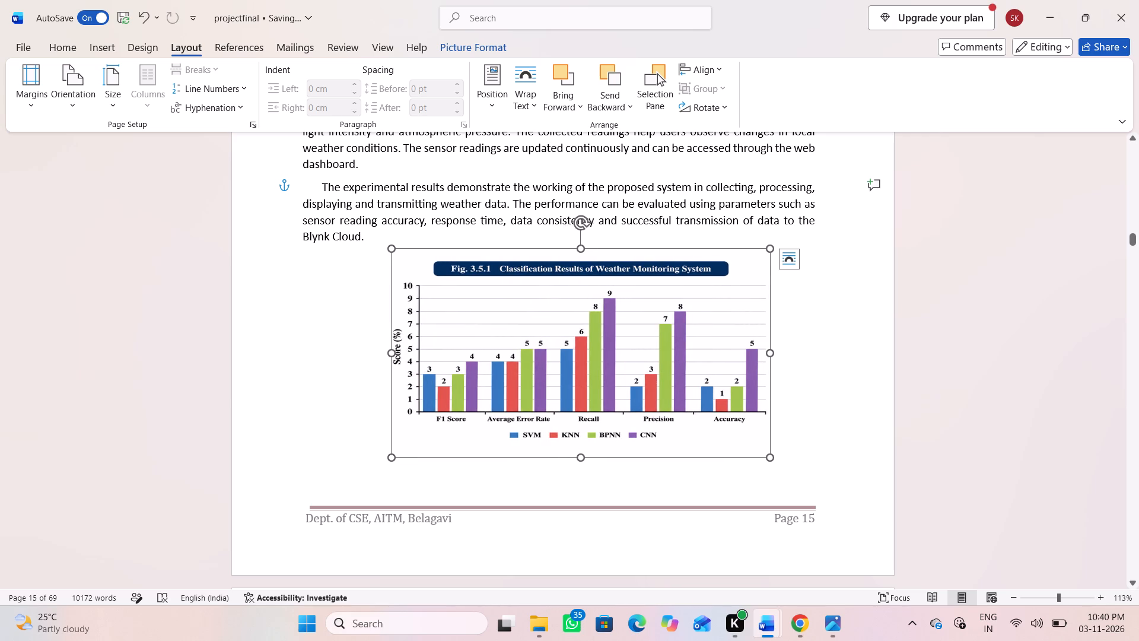
Delete one blank line above the paragraph starting "Figure 3.5.1 shows the classification results".
scroll(645, 447, up, 9)
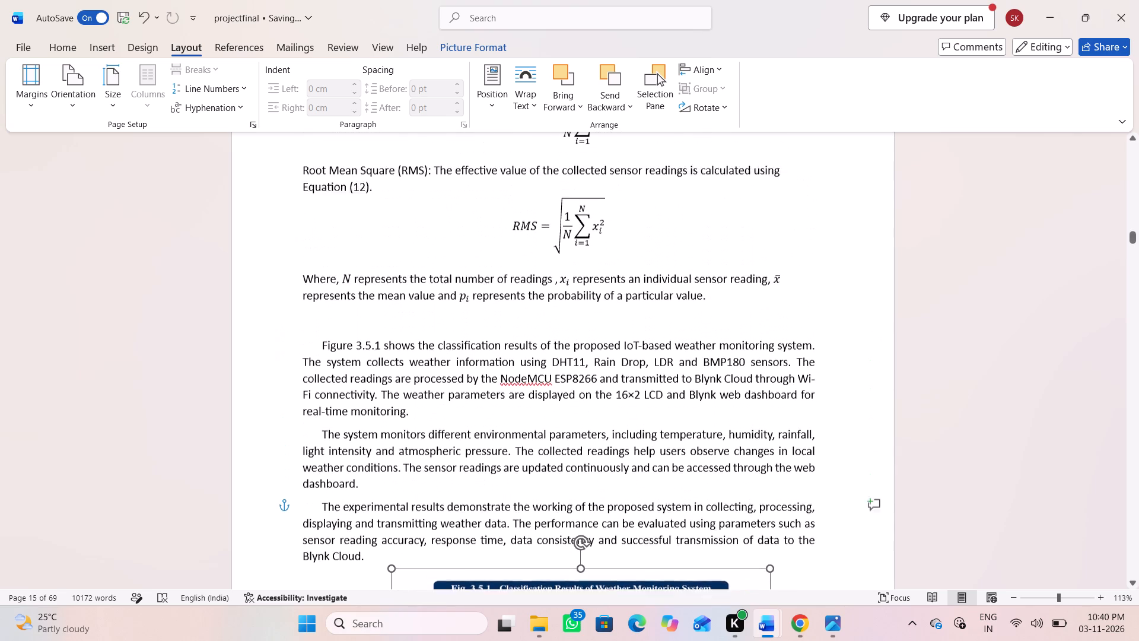
click(362, 363)
key(BackSpace)
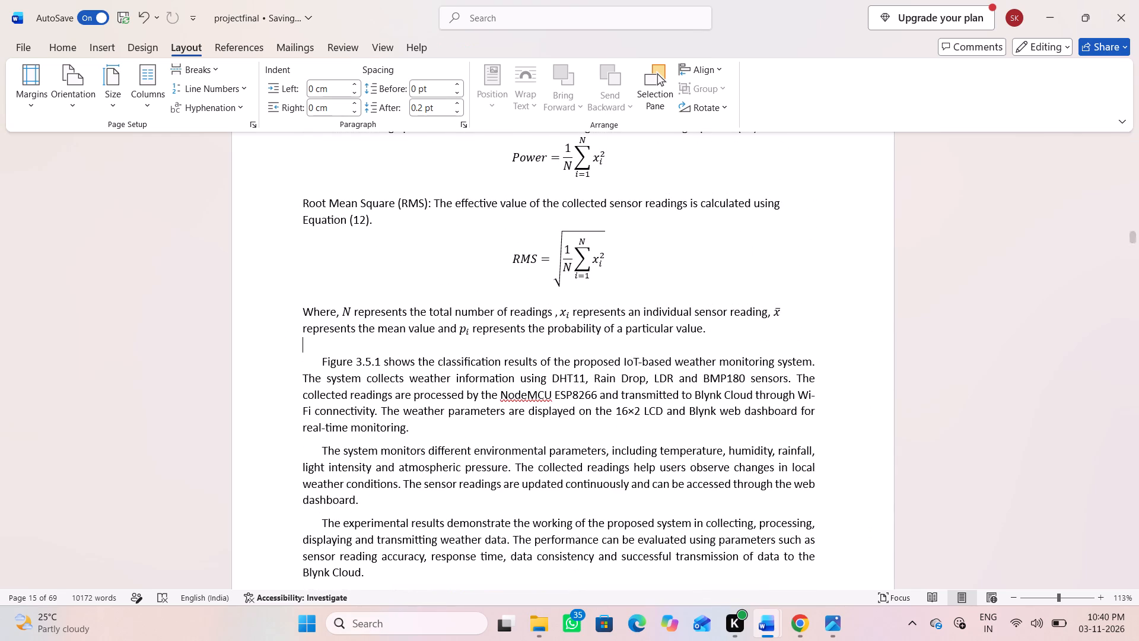
Shift the new chart slightly to centre it between the page margins just below the text.
scroll(383, 350, down, 9)
click(498, 315)
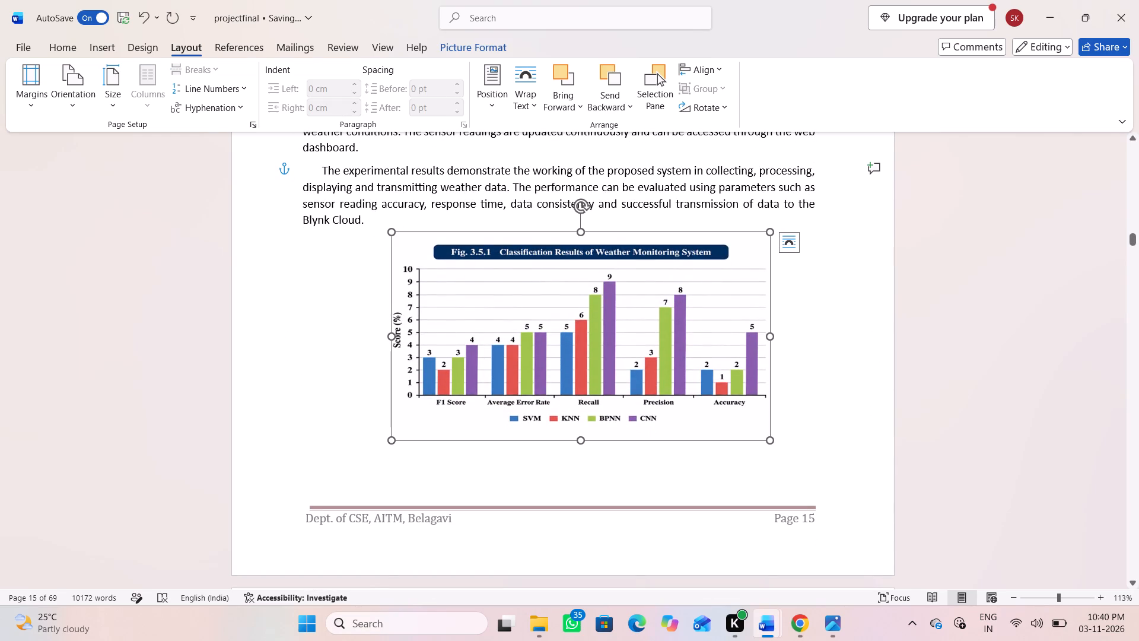
drag(593, 356, 580, 358)
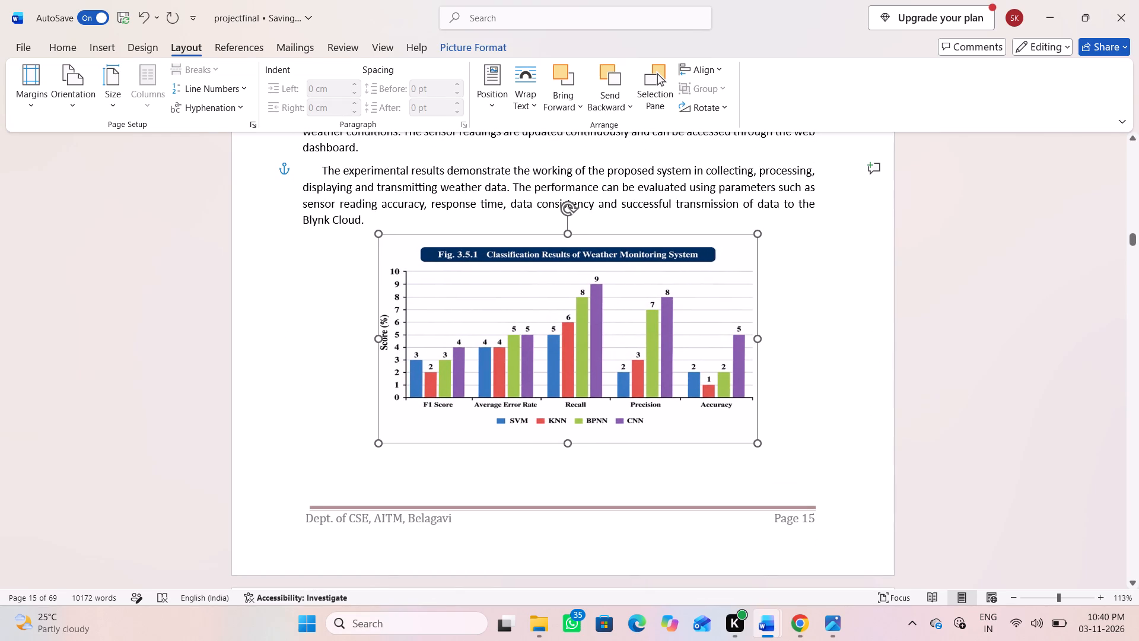
click(781, 443)
Copy the caption "Fig.3.5.1. Evaluation of performance for the proposed system." from under the old chart and paste it below the new chart.
click(474, 458)
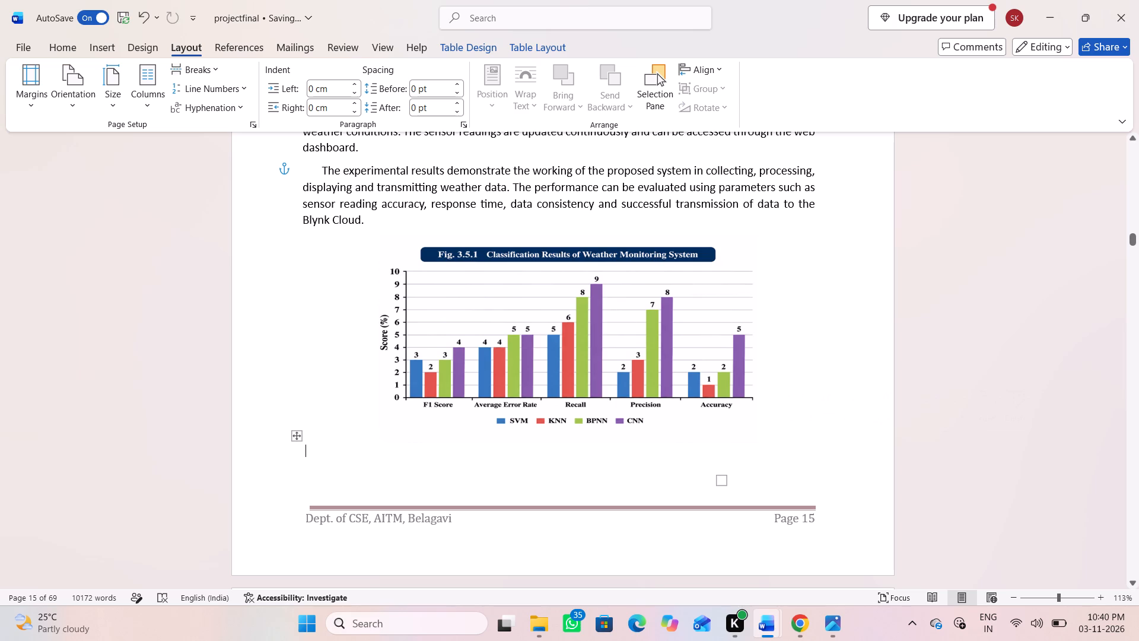
scroll(474, 458, down, 8)
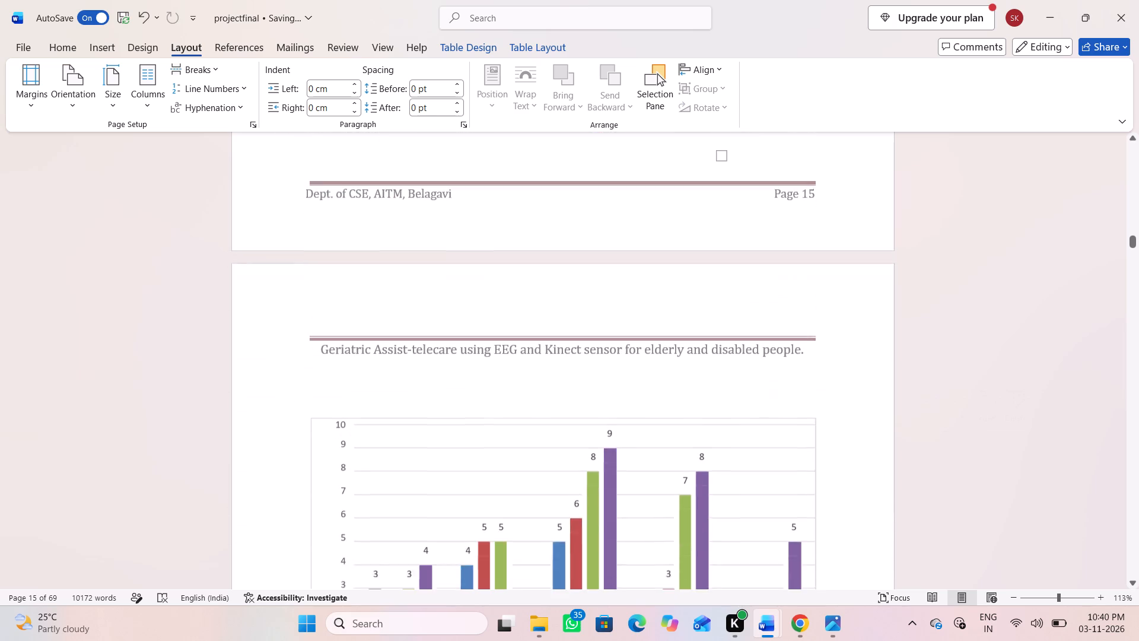
scroll(473, 458, down, 9)
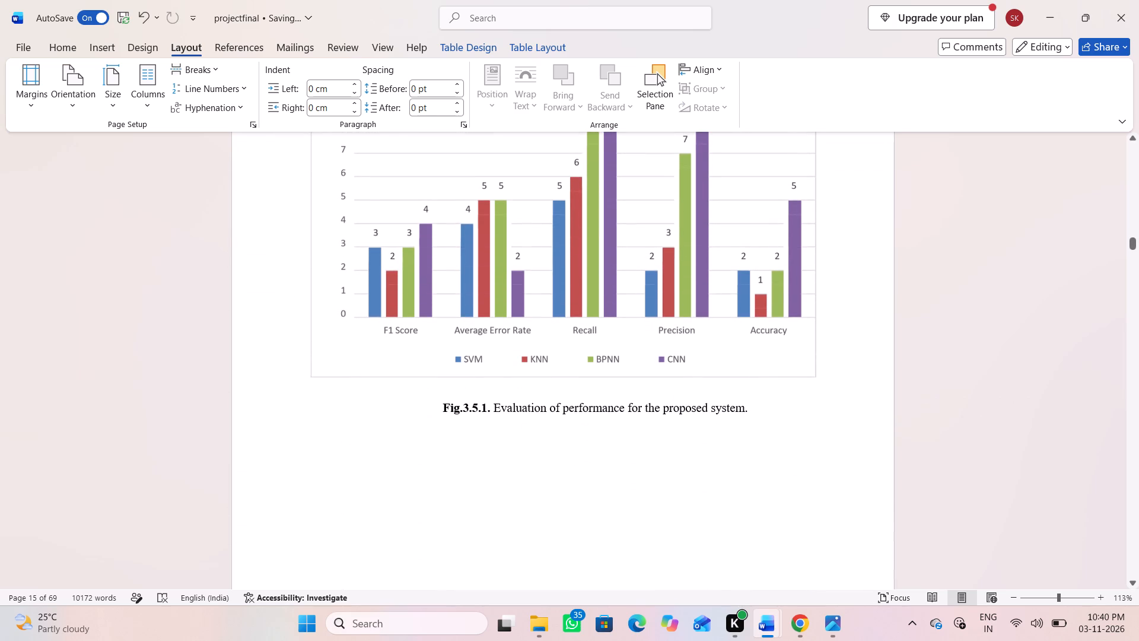
drag(442, 407, 801, 405)
drag(801, 405, 793, 409)
key(ctrl+c)
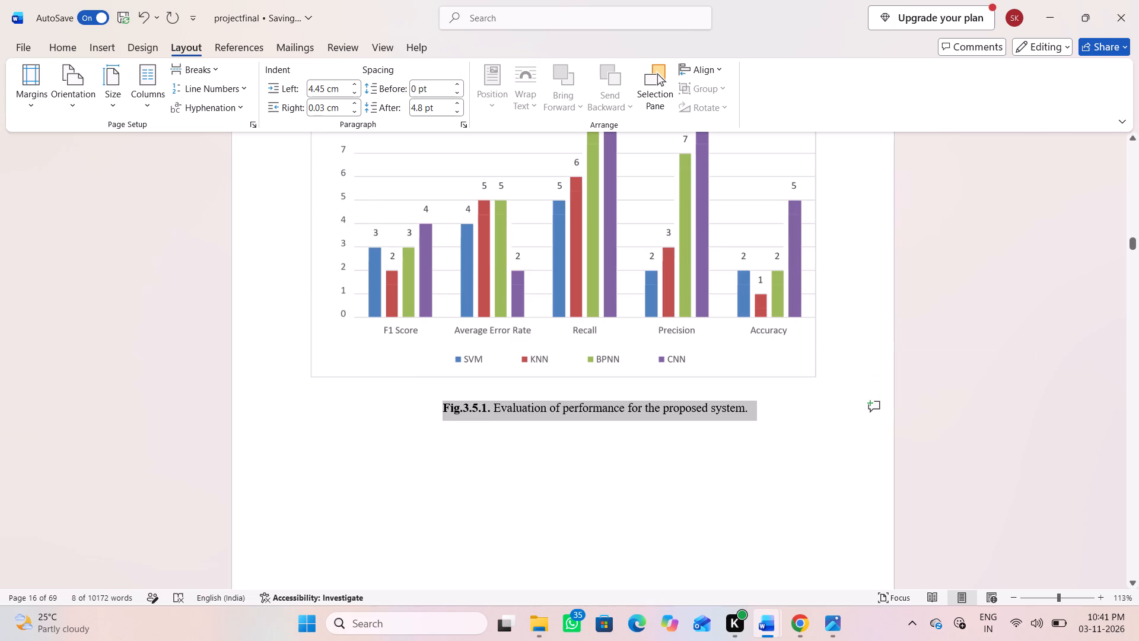
scroll(583, 325, up, 15)
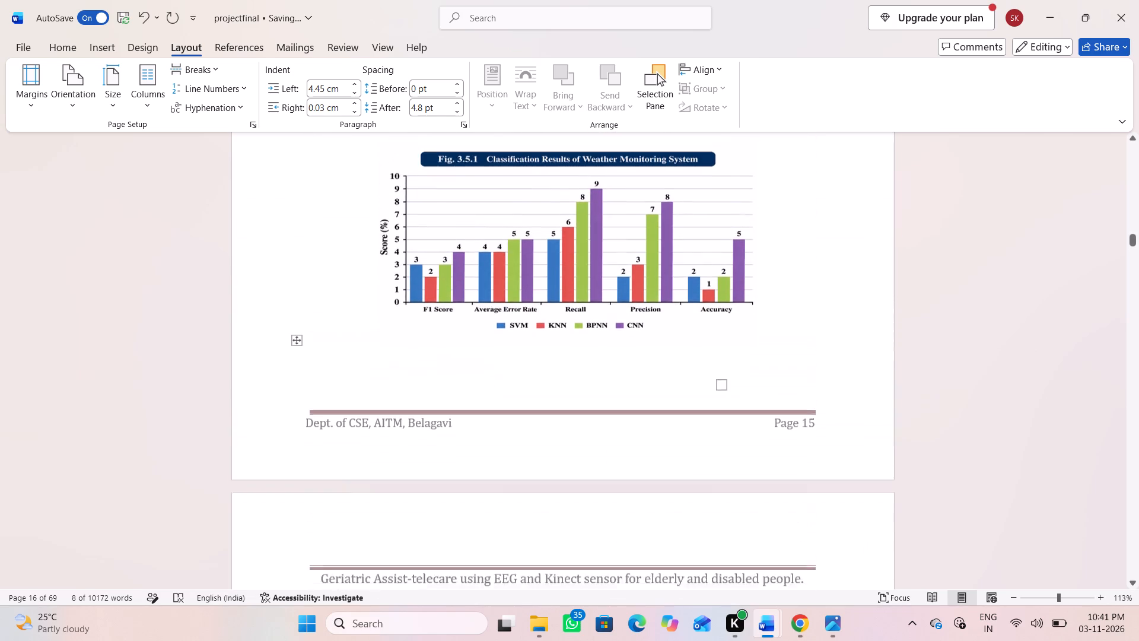
click(378, 372)
key(ctrl+v)
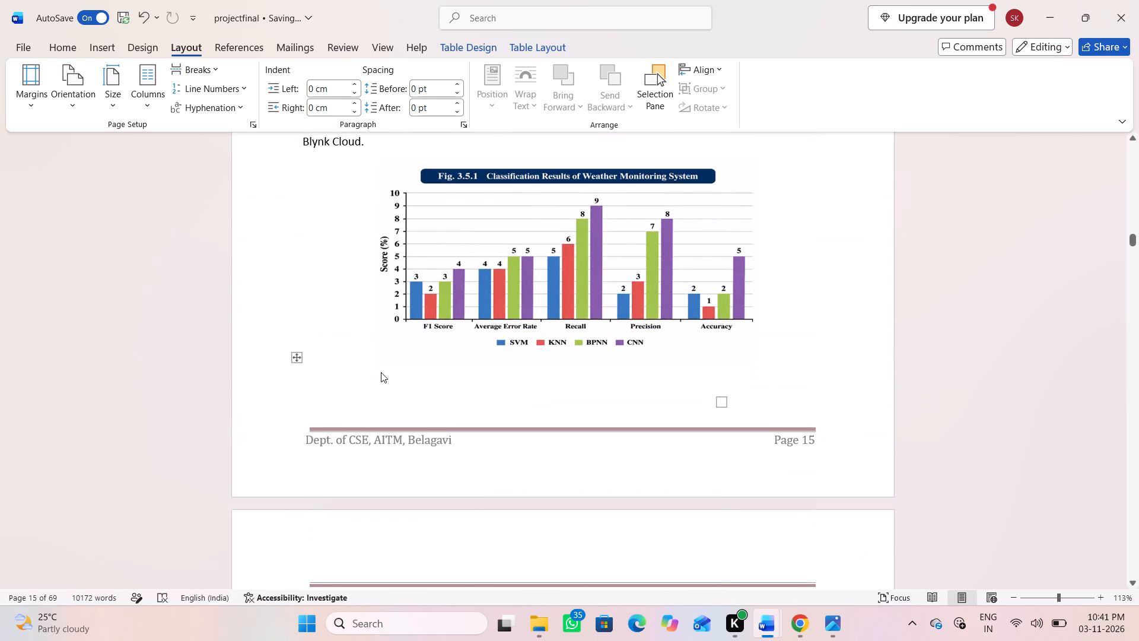
Centre-align the pasted Fig.3.5.1 caption under the new chart.
drag(444, 370, 516, 372)
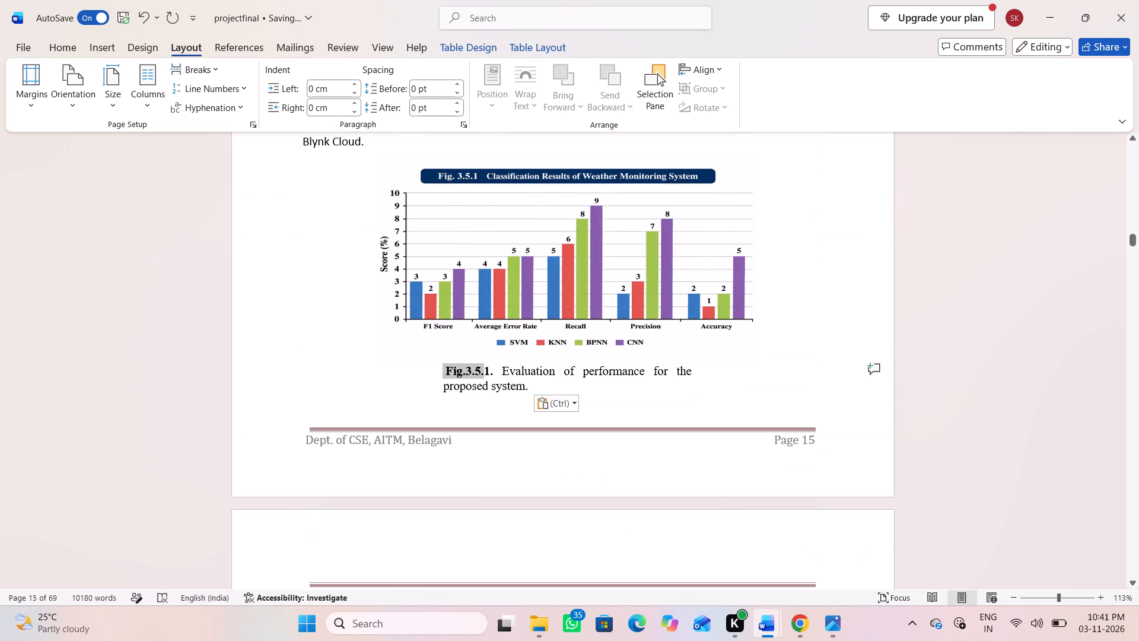
drag(516, 372, 522, 385)
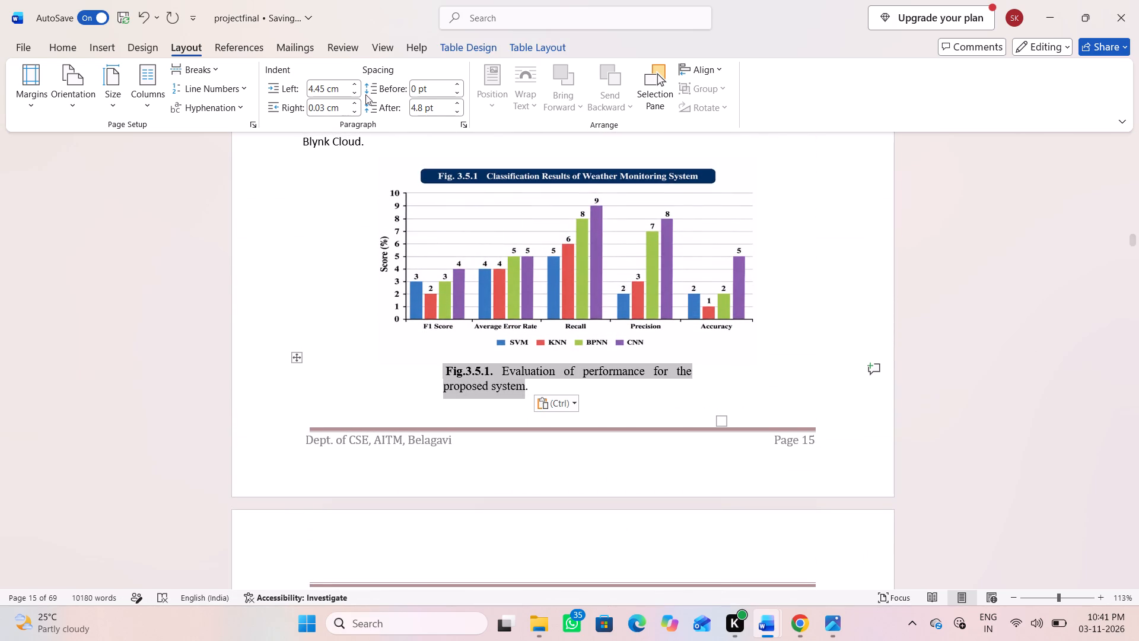
click(68, 47)
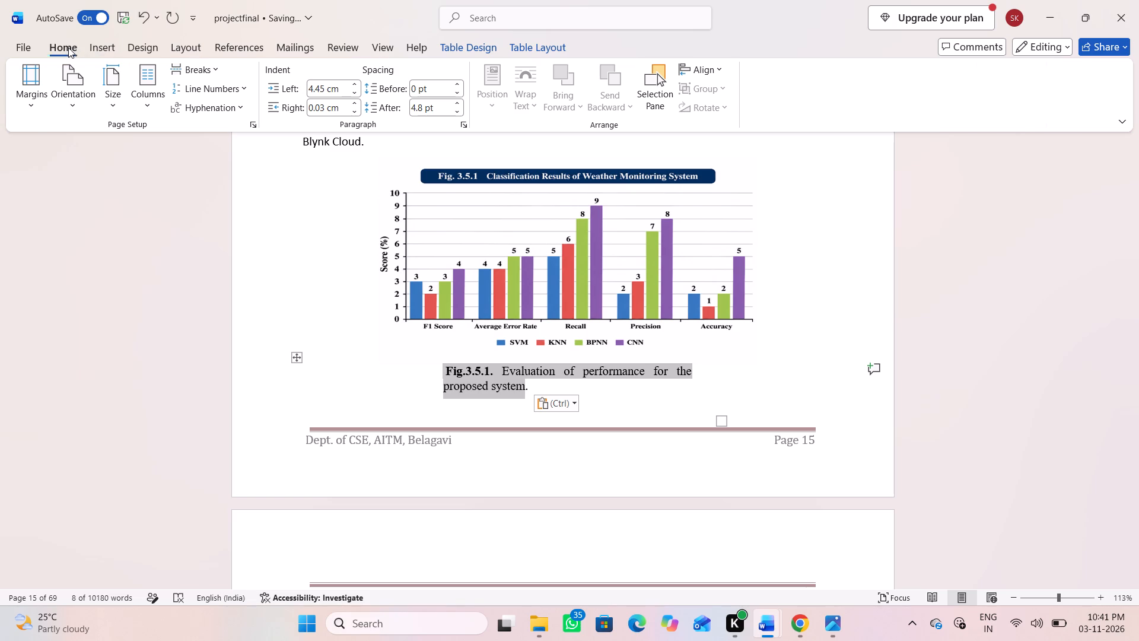
click(414, 99)
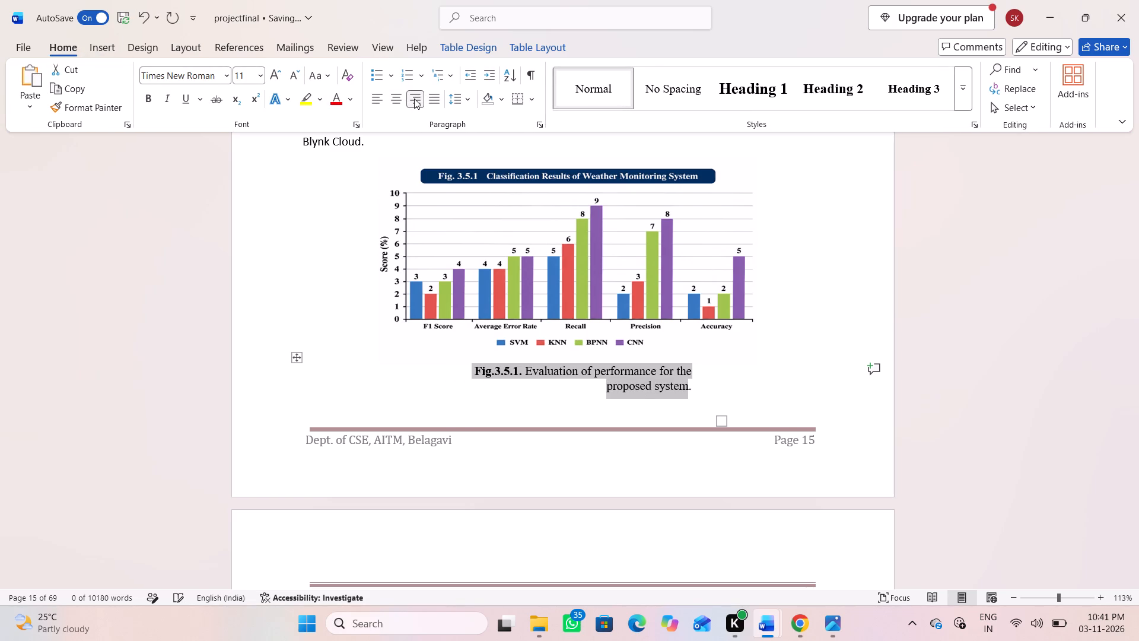
click(393, 99)
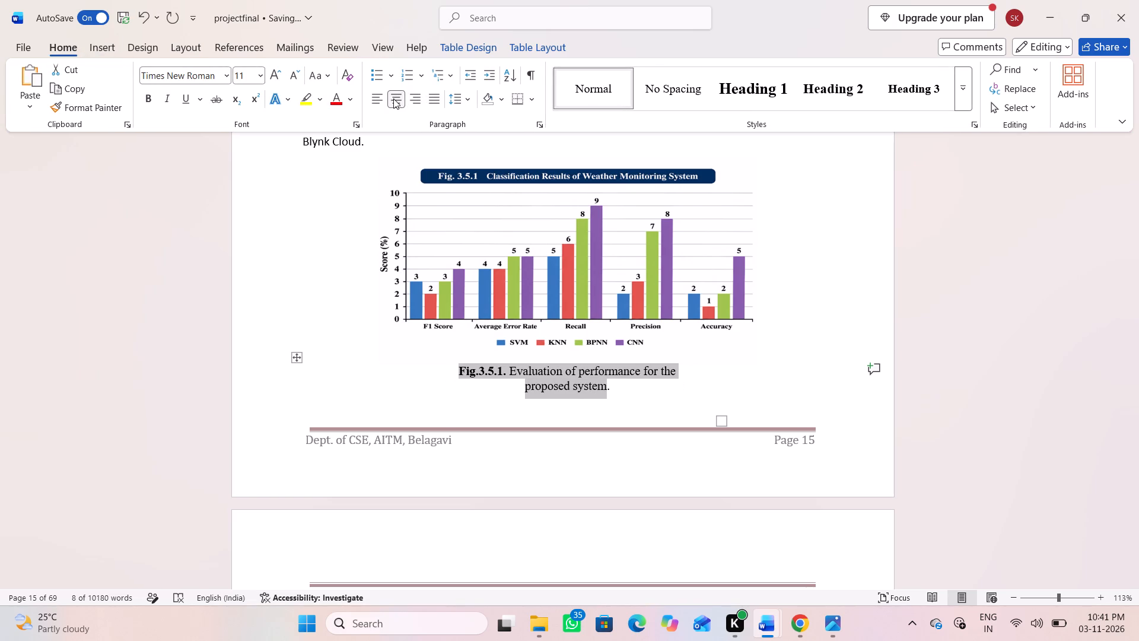
click(752, 349)
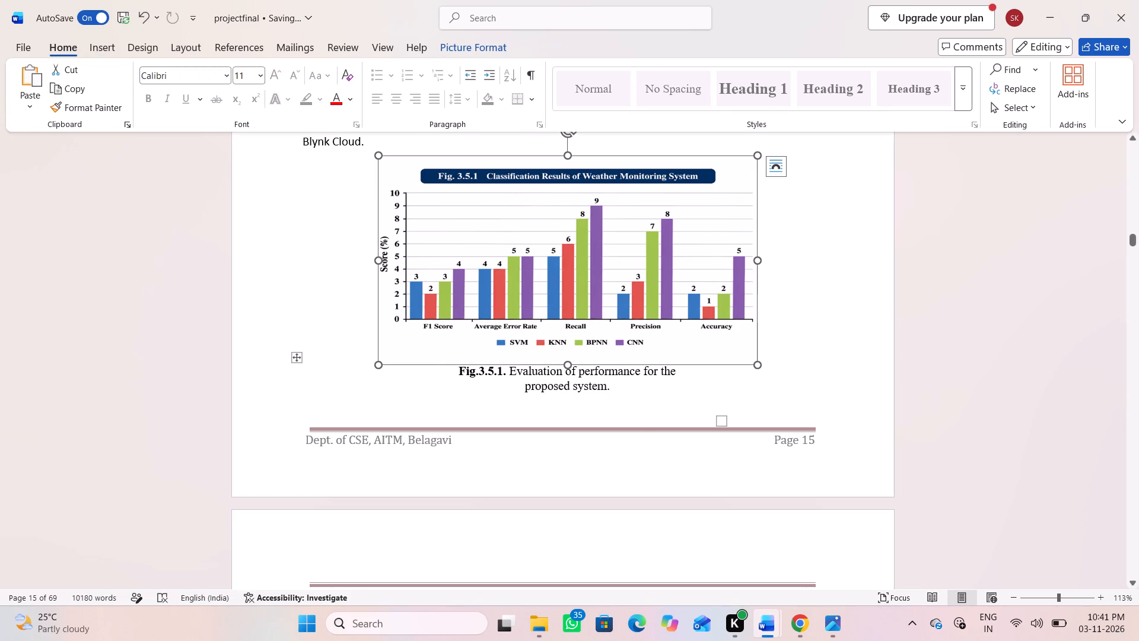
scroll(644, 430, up, 3)
click(848, 496)
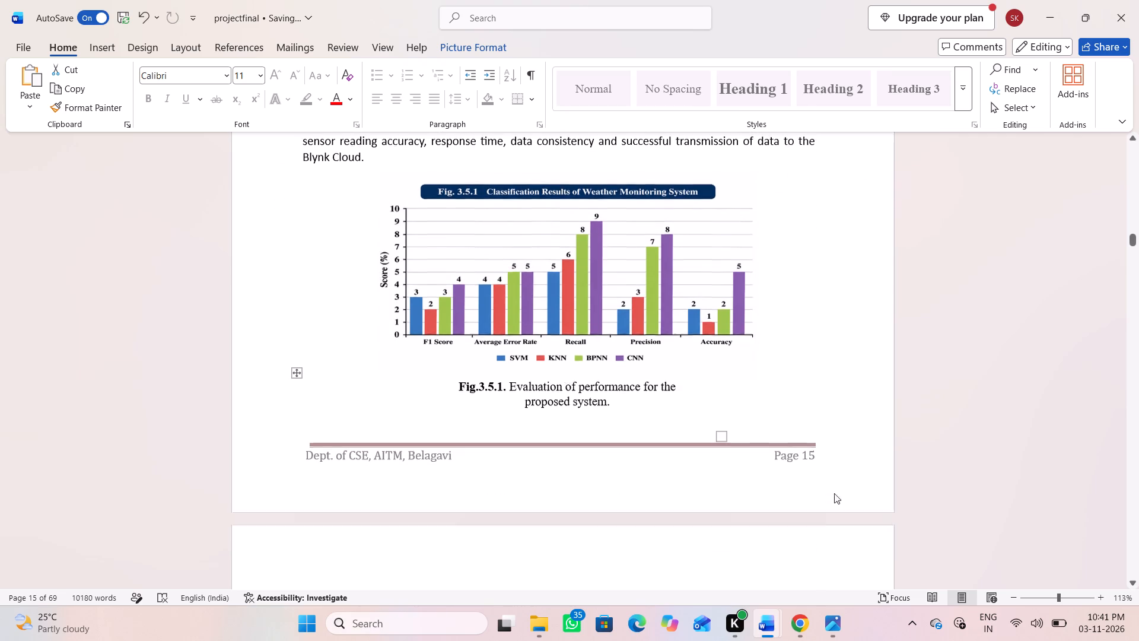
Delete the old Fig.3.5.1 bar chart and its old caption from the page following the new chart.
scroll(689, 472, down, 3)
scroll(432, 378, down, 3)
click(529, 442)
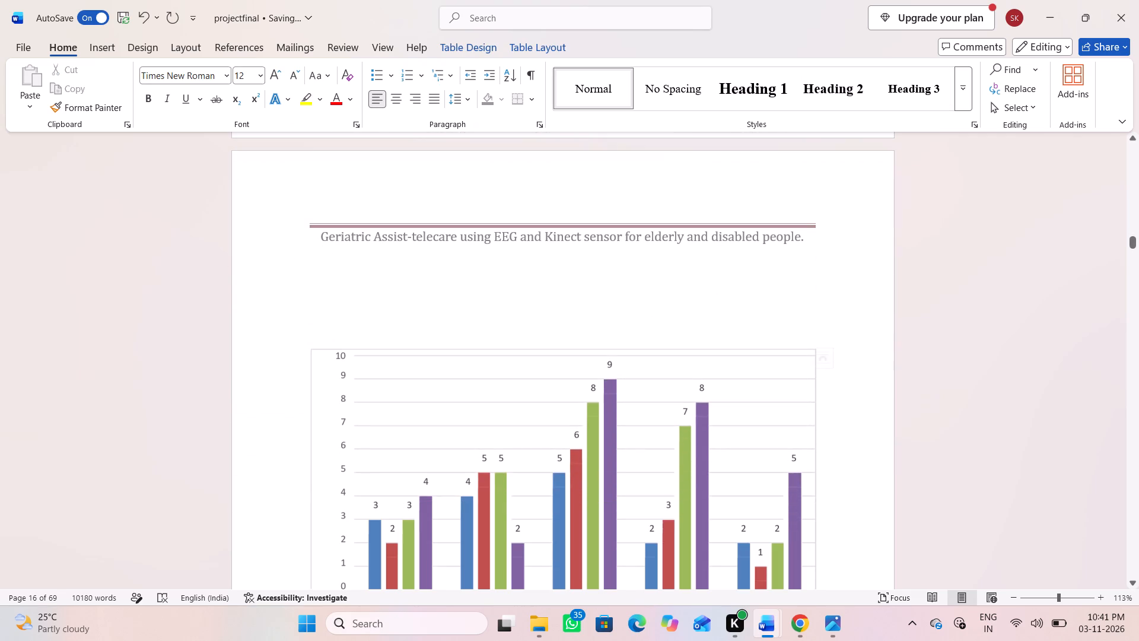
key(Delete)
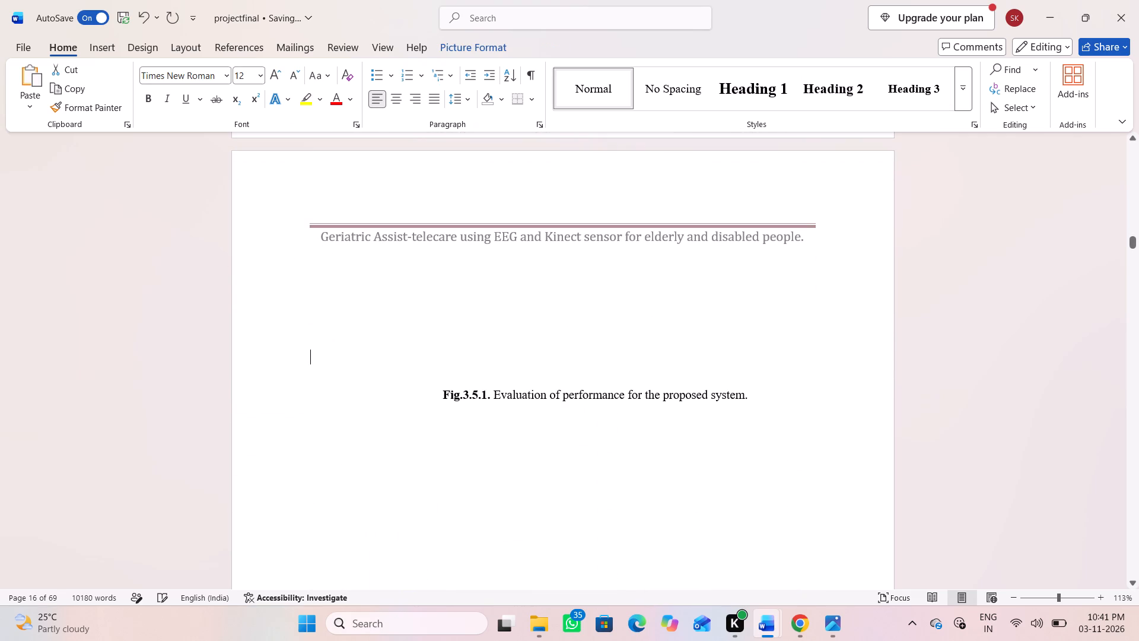
drag(445, 395, 895, 424)
key(Delete)
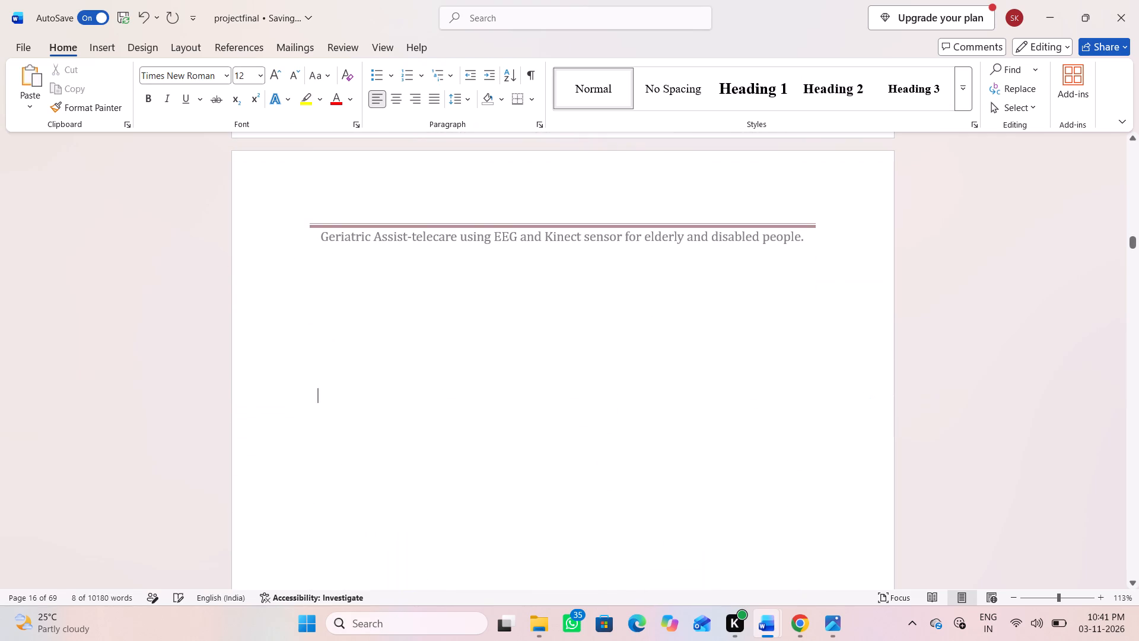
Remove the run of blank lines above the CHAPTER 4 heading, left where the old chart and caption stood.
scroll(692, 456, down, 10)
click(483, 309)
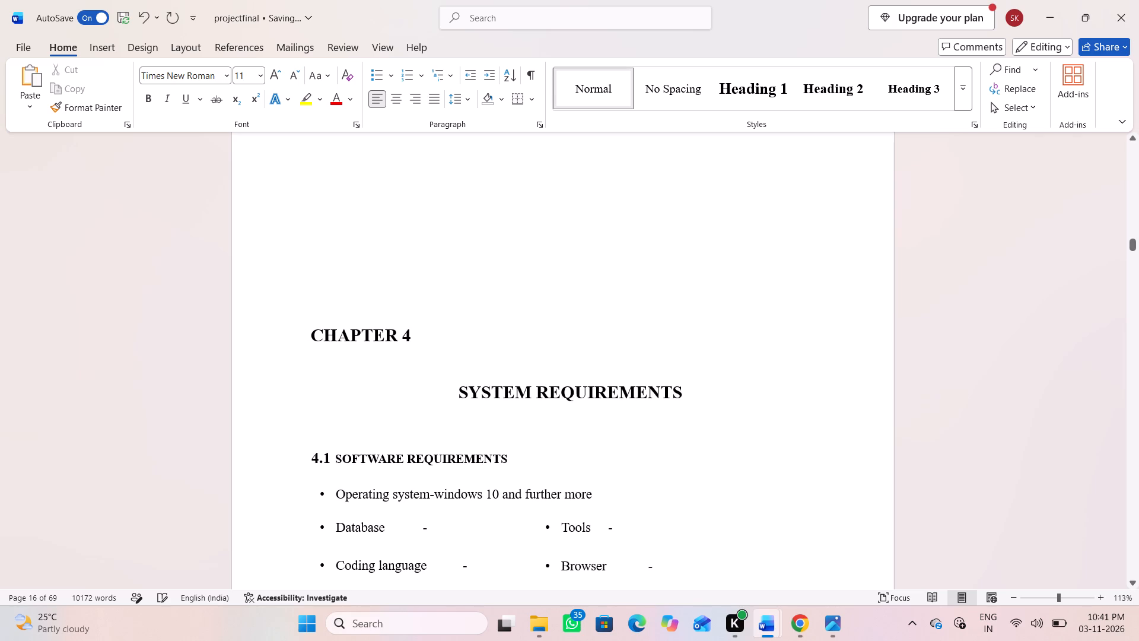
key(BackSpace)
key(BackSpace)
key(BackSpace)
key(BackSpace)
key(BackSpace)
scroll(409, 291, up, 10)
key(BackSpace)
key(BackSpace)
key(BackSpace)
key(BackSpace)
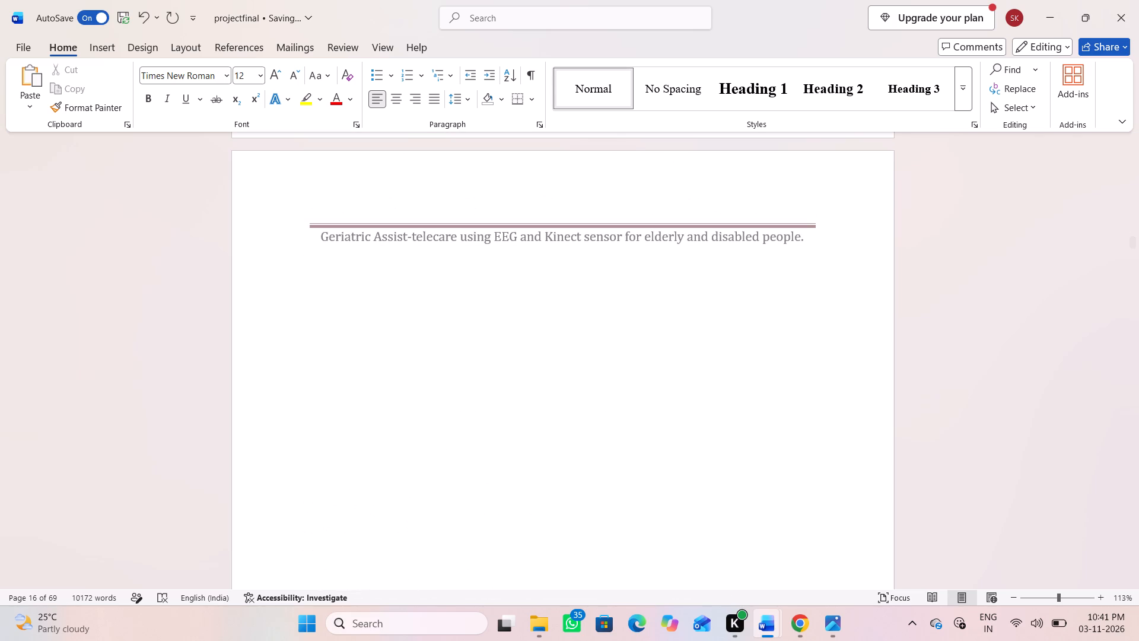
key(BackSpace)
key(BackSpace)
key(BackSpace)
key(BackSpace)
scroll(367, 436, down, 7)
scroll(265, 638, down, 2)
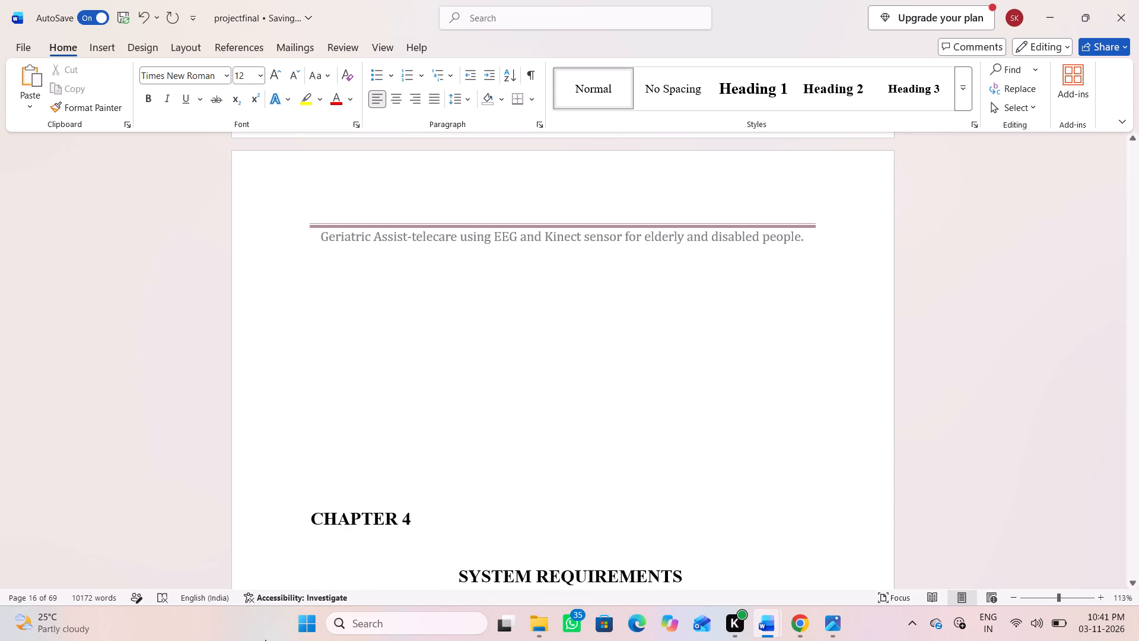
scroll(265, 640, down, 1)
scroll(361, 435, up, 6)
key(BackSpace)
key(BackSpace)
key(BackSpace)
key(BackSpace)
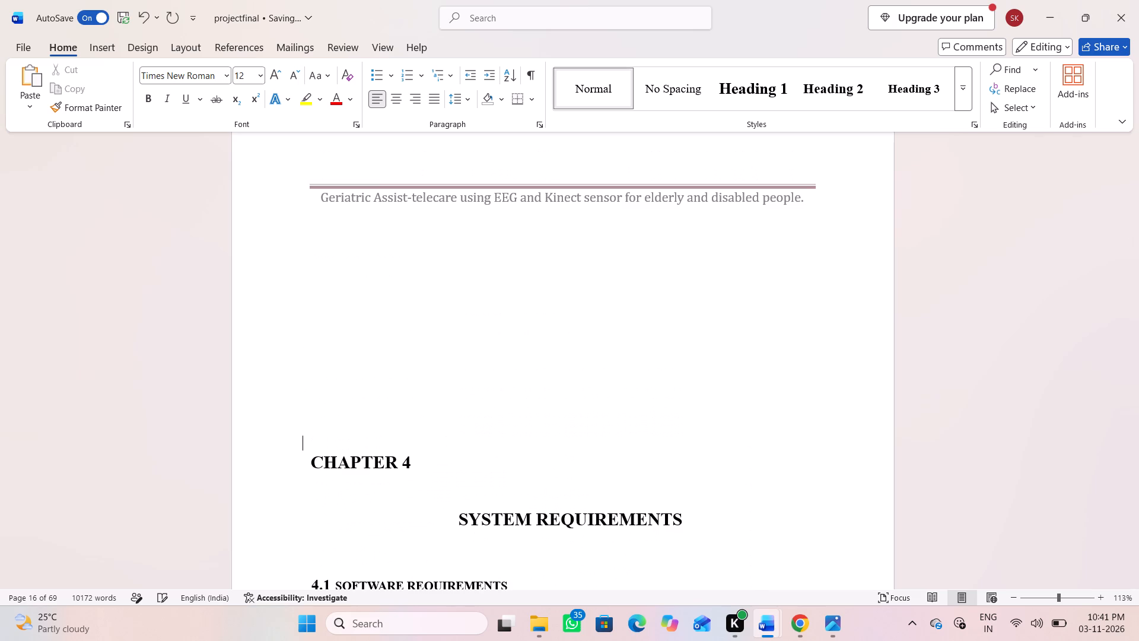
key(BackSpace)
key(BackSpace)
key(BackSpace)
key(BackSpace)
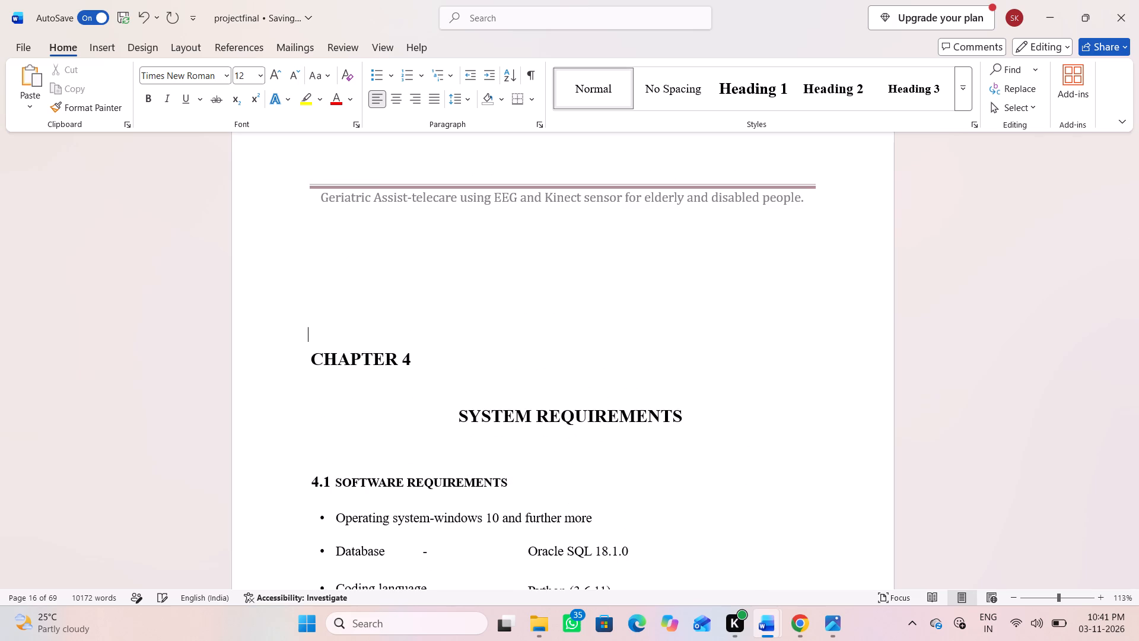
key(BackSpace)
key(BackSpace)
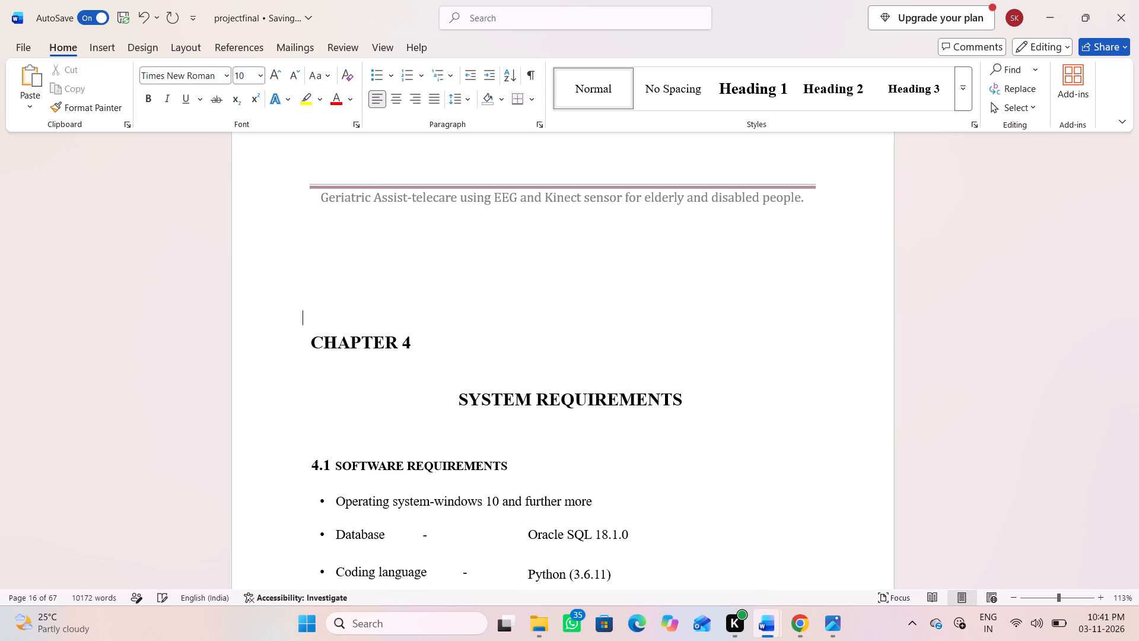
key(BackSpace)
key(BackSpace)
key(BackSpace)
scroll(361, 435, up, 4)
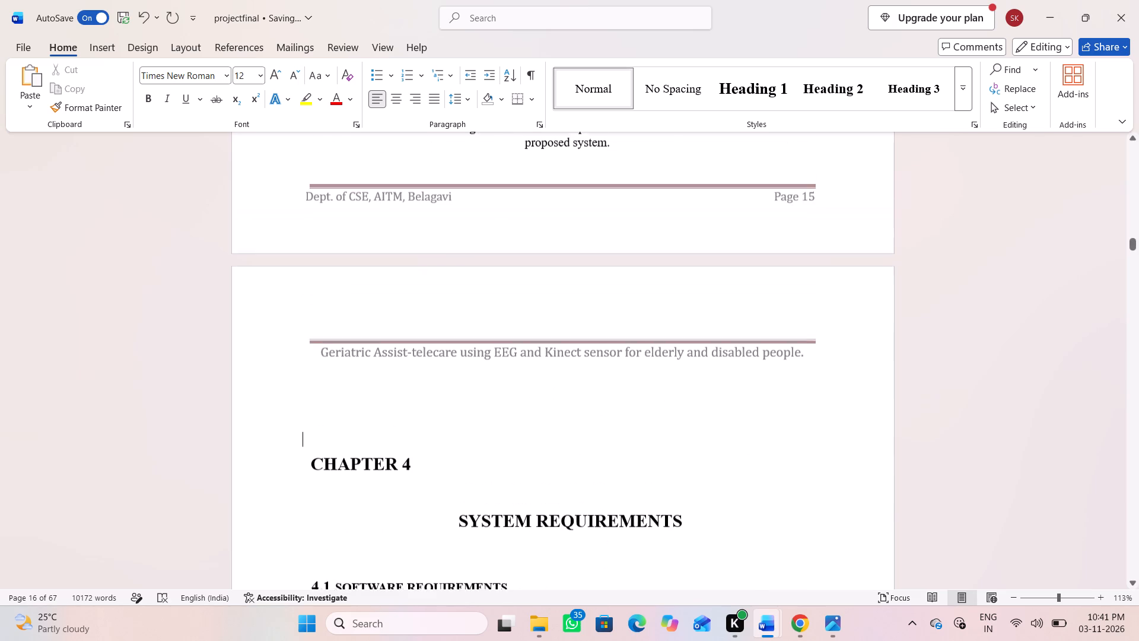
scroll(378, 445, up, 2)
key(BackSpace)
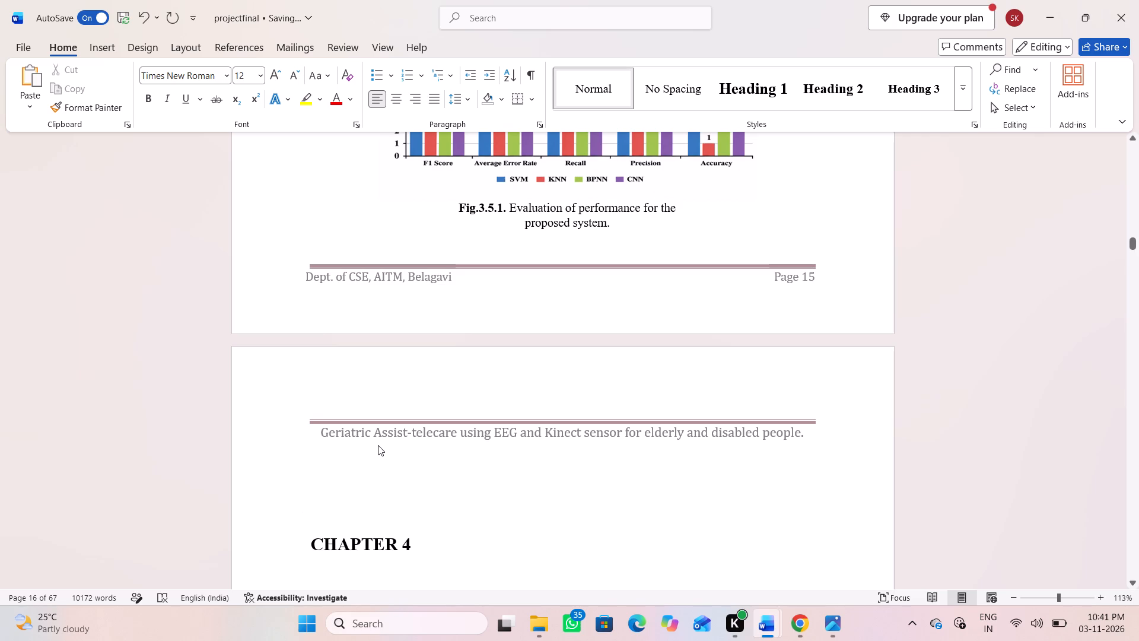
key(BackSpace)
key(BackSpace)
Review the preceding pages, from Table 1 through the statistical equations to the new Fig.3.5.1 chart and caption.
scroll(387, 433, up, 16)
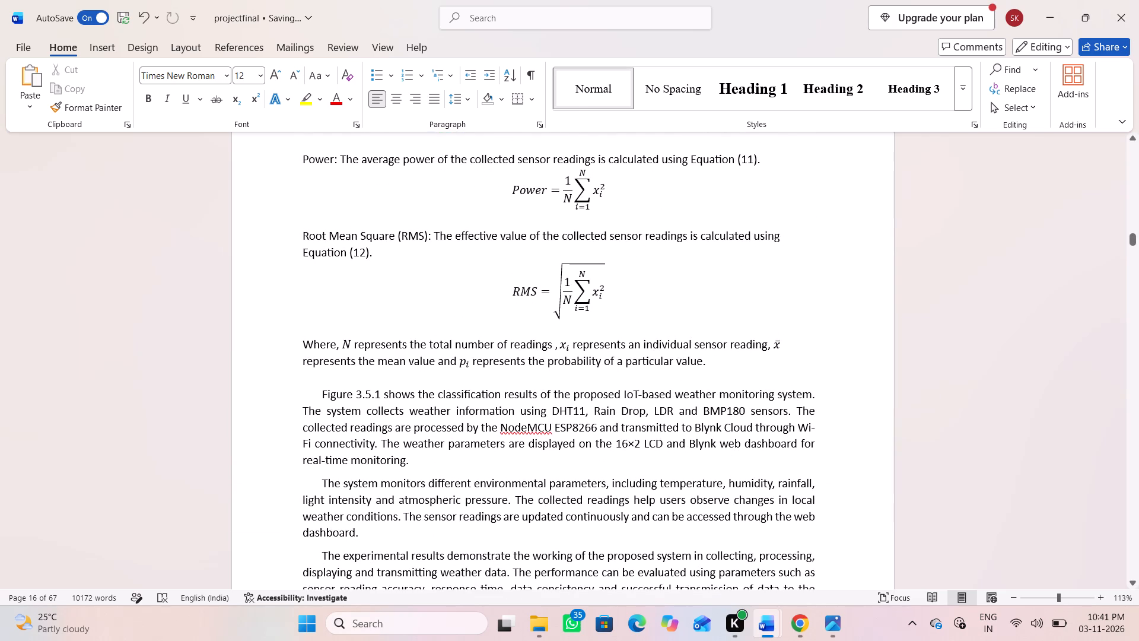
scroll(408, 406, up, 4)
scroll(408, 406, up, 17)
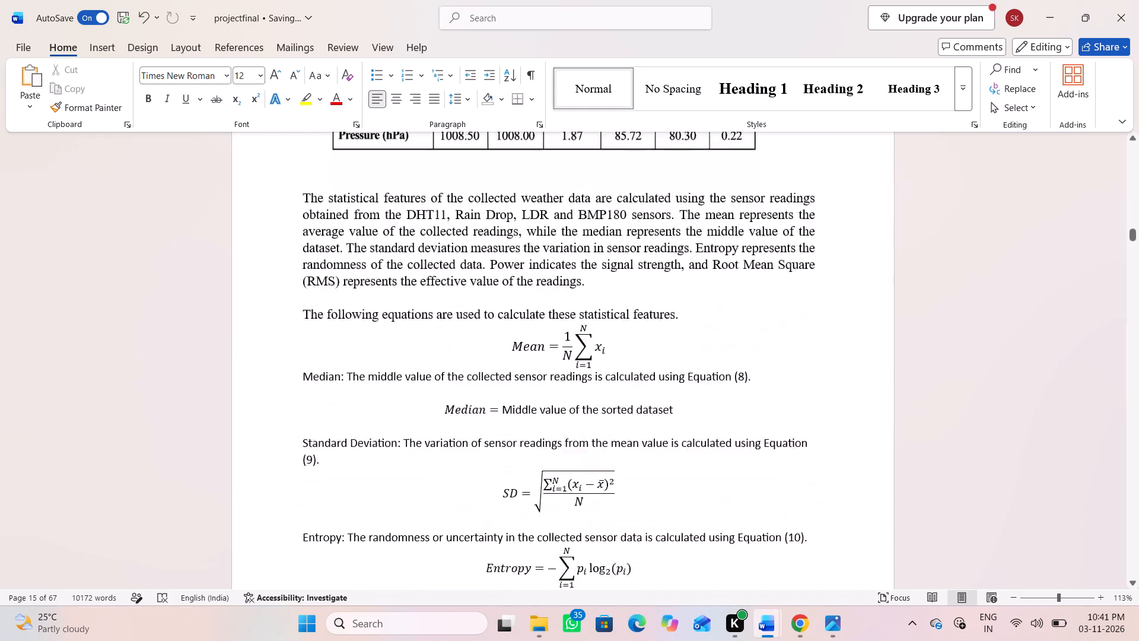
scroll(406, 406, up, 8)
scroll(406, 407, down, 6)
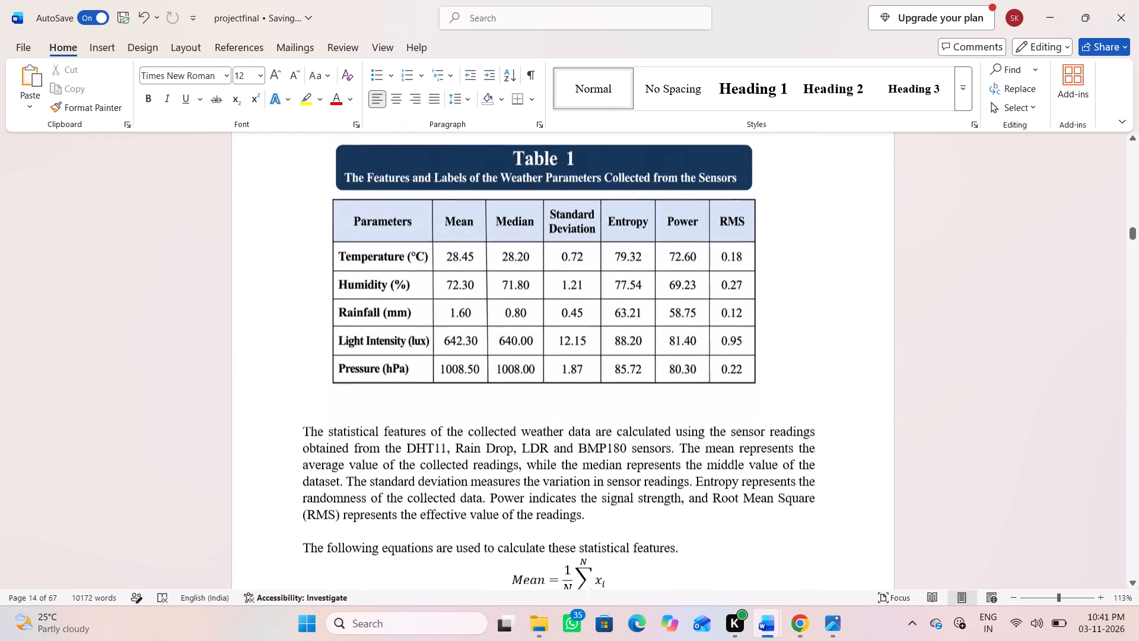
scroll(406, 407, down, 20)
scroll(406, 407, down, 11)
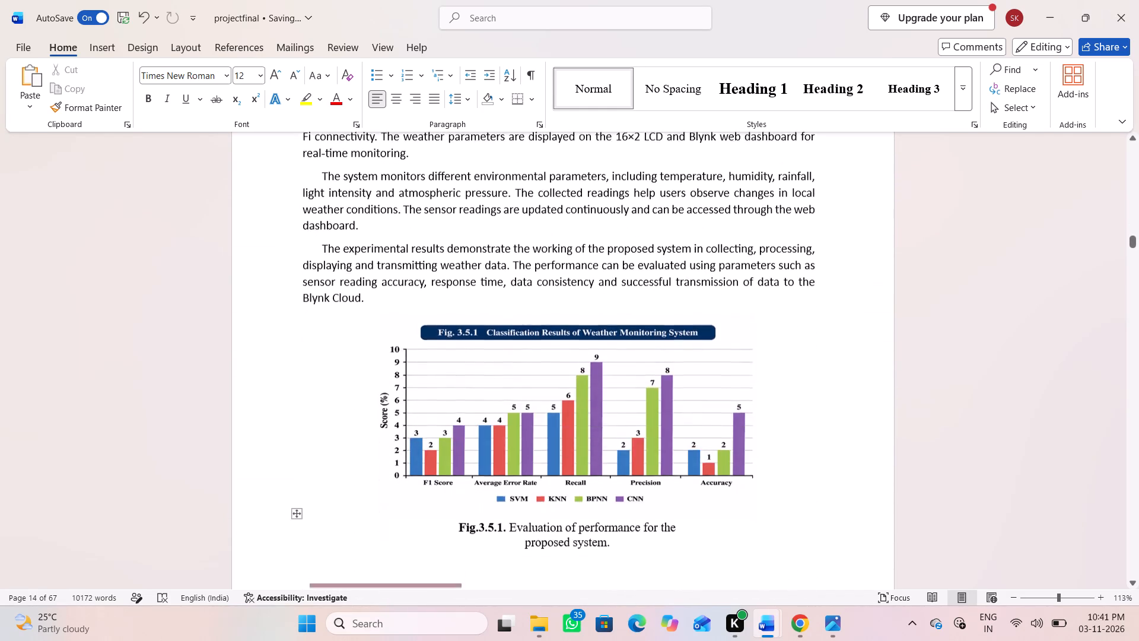
Remove the remaining blank line between the page header and the CHAPTER 4 heading.
scroll(406, 407, down, 10)
key(BackSpace)
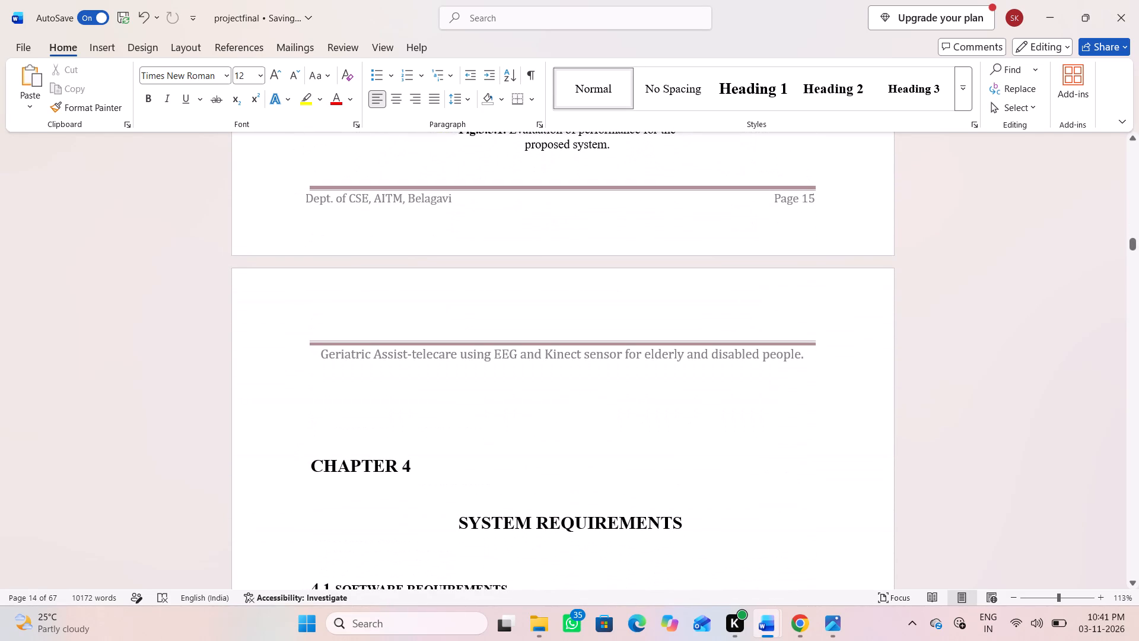
key(BackSpace)
key(BackSpace)
key(BackSpace)
scroll(393, 420, down, 4)
scroll(460, 342, up, 20)
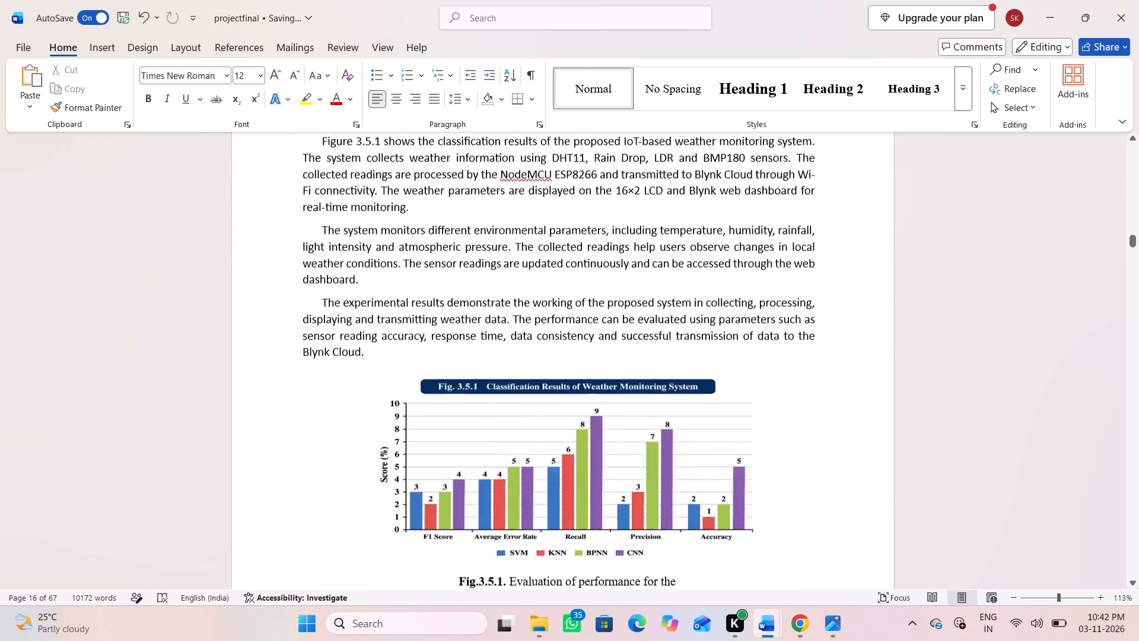
scroll(459, 342, up, 15)
scroll(456, 371, down, 20)
scroll(456, 371, down, 6)
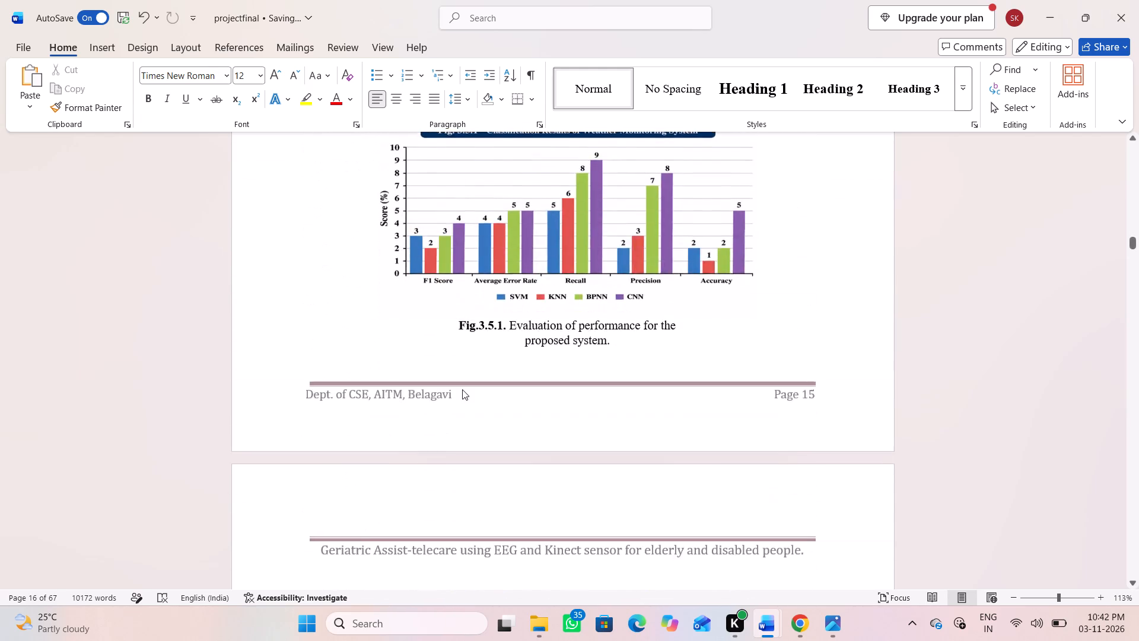
scroll(462, 389, down, 5)
click(378, 413)
click(362, 398)
click(353, 414)
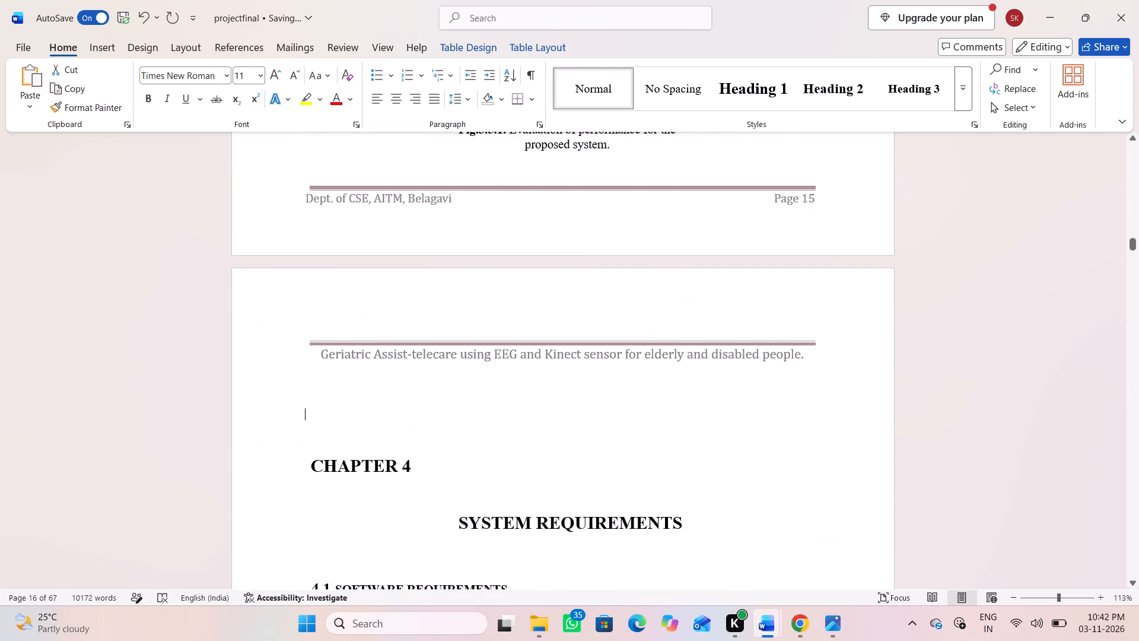
key(BackSpace)
key(BackSpace)
key(BackSpace)
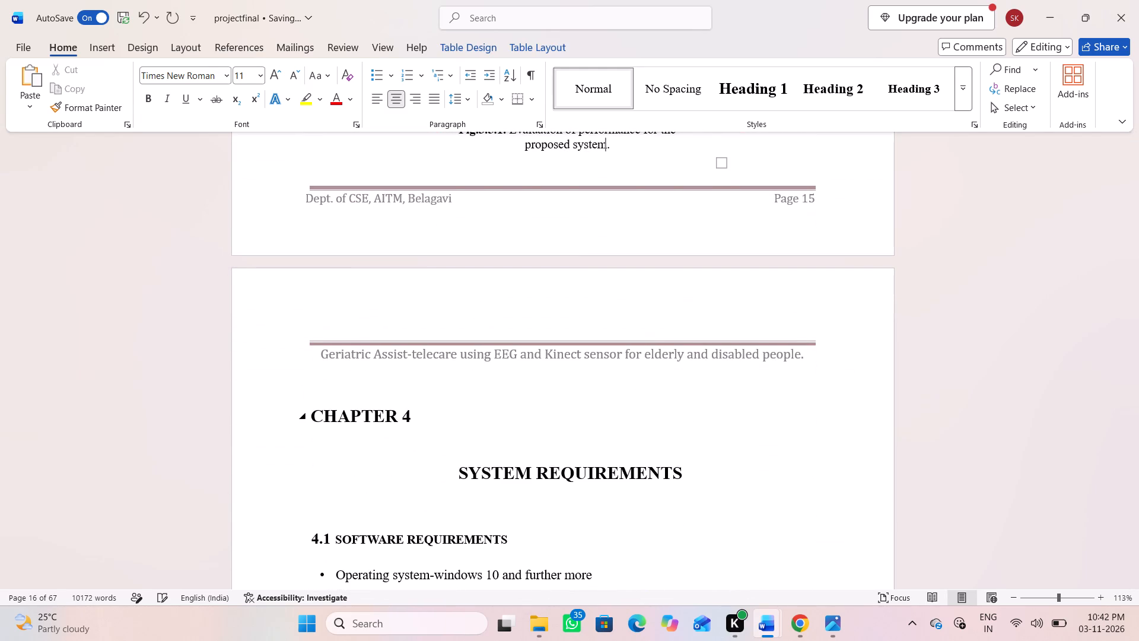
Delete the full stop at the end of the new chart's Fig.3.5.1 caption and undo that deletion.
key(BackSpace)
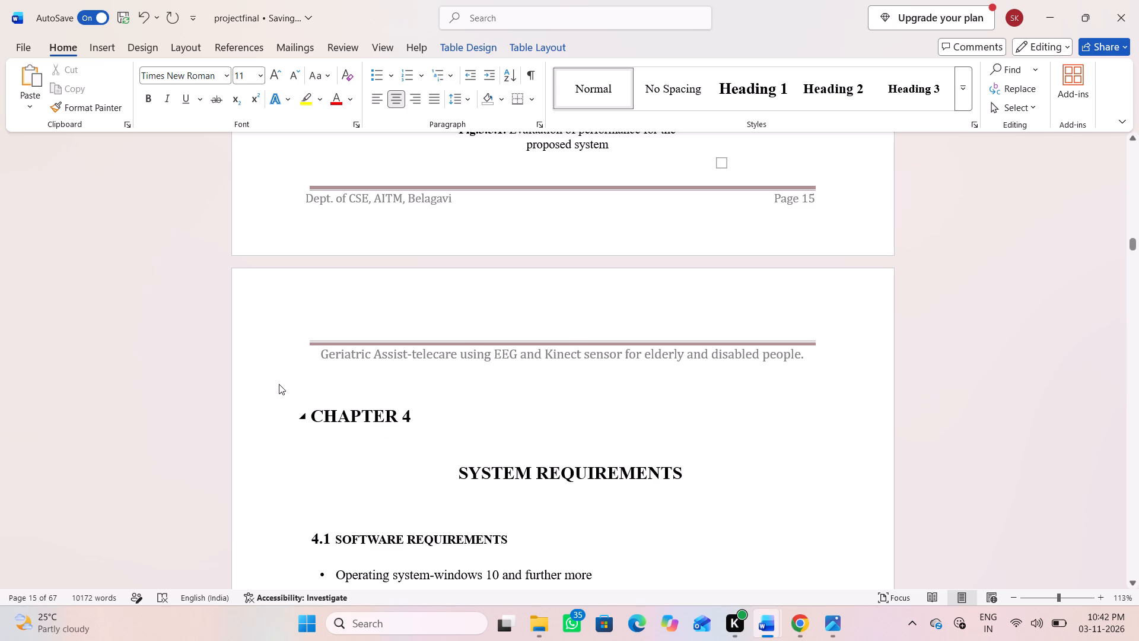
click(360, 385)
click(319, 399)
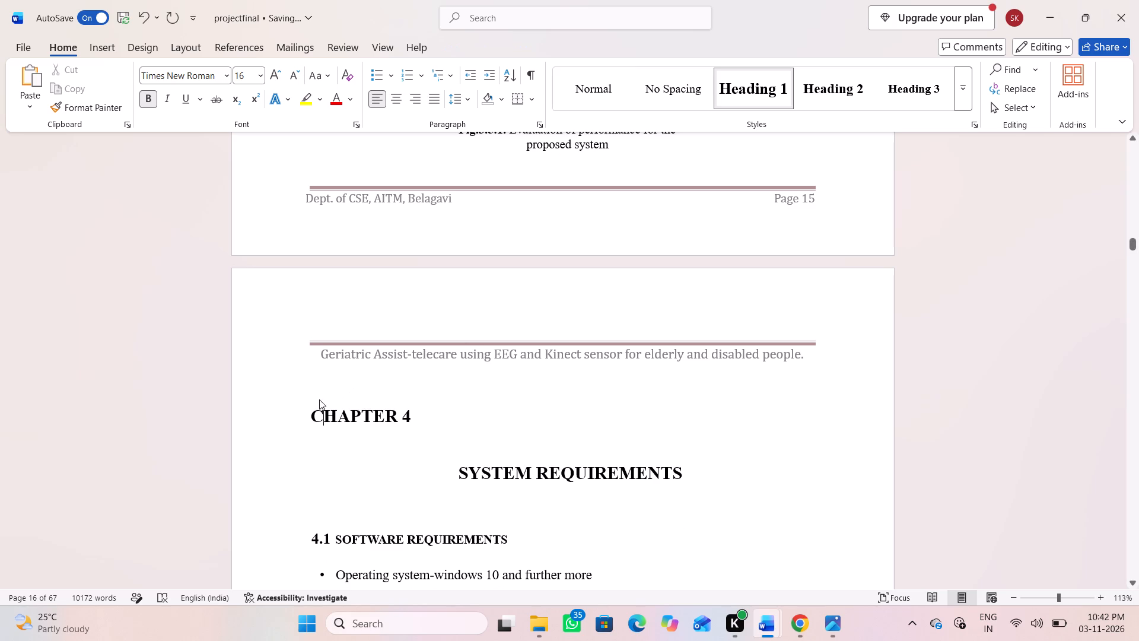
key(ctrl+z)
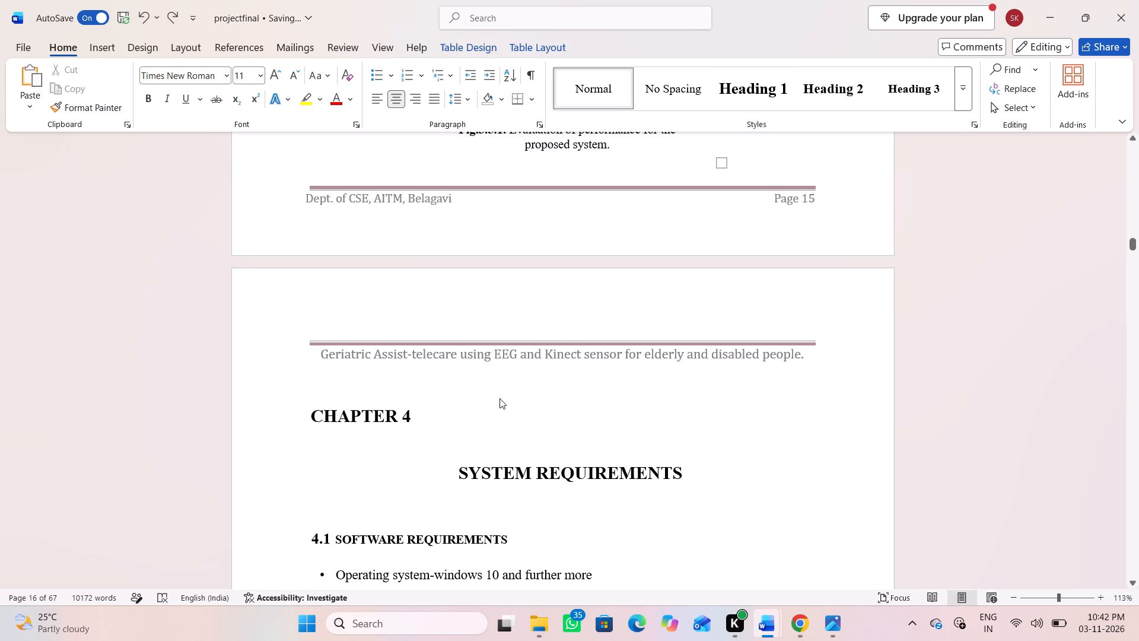
Copy the full 4.1 Software Requirements and 4.2 Hardware Requirements sections of Chapter 4, through the 8GB RAM entry.
scroll(499, 398, up, 3)
scroll(496, 446, down, 9)
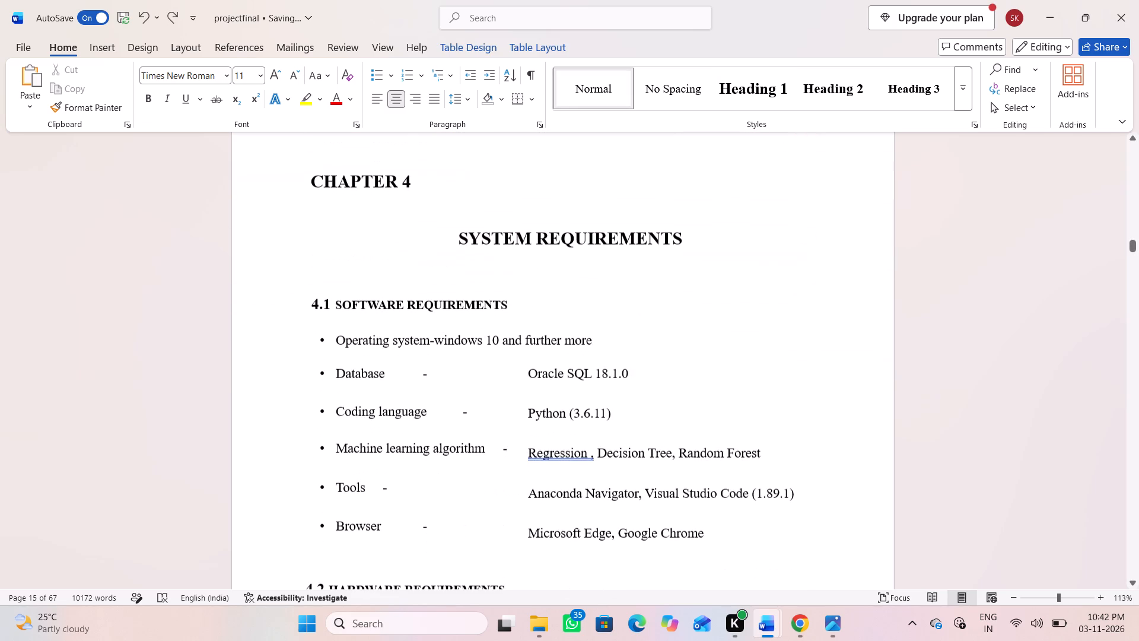
scroll(498, 449, down, 1)
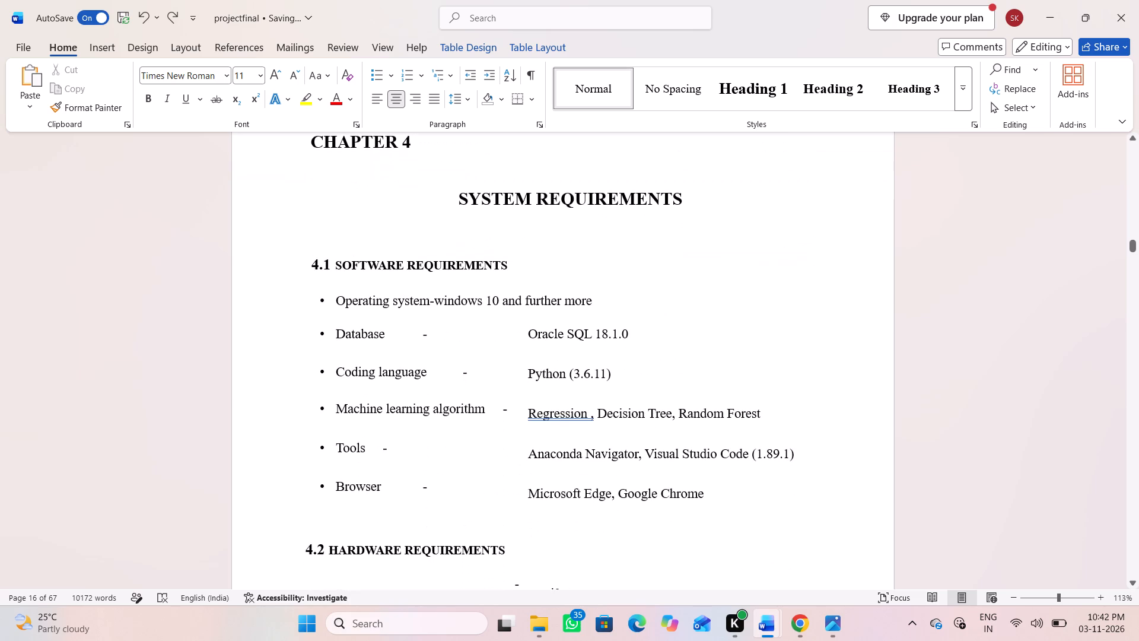
scroll(498, 449, down, 1)
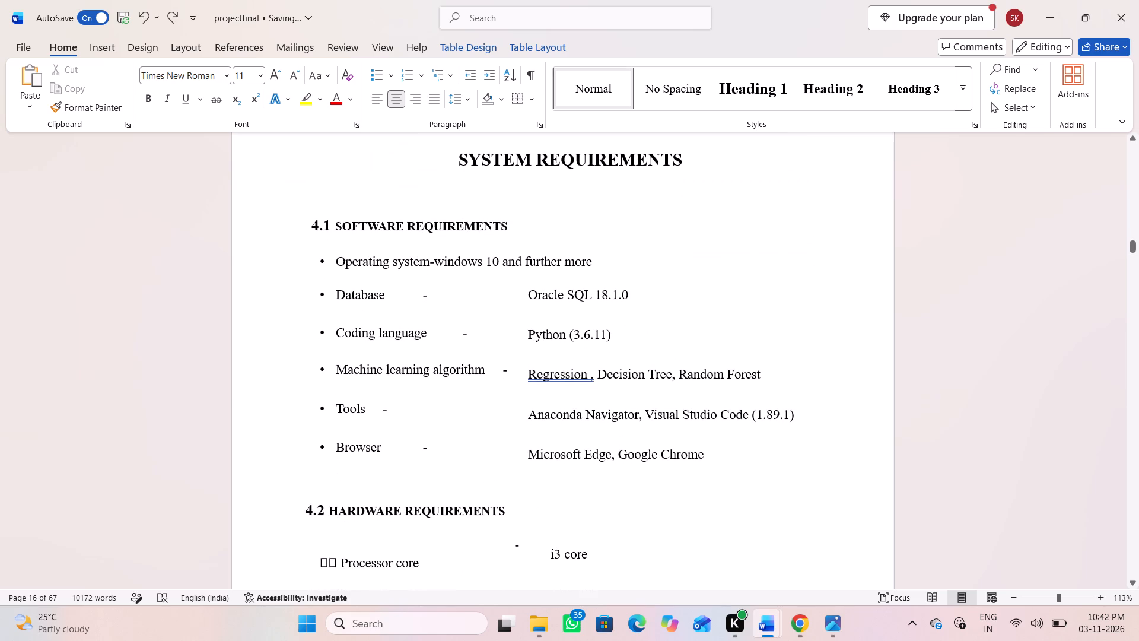
drag(313, 259, 717, 446)
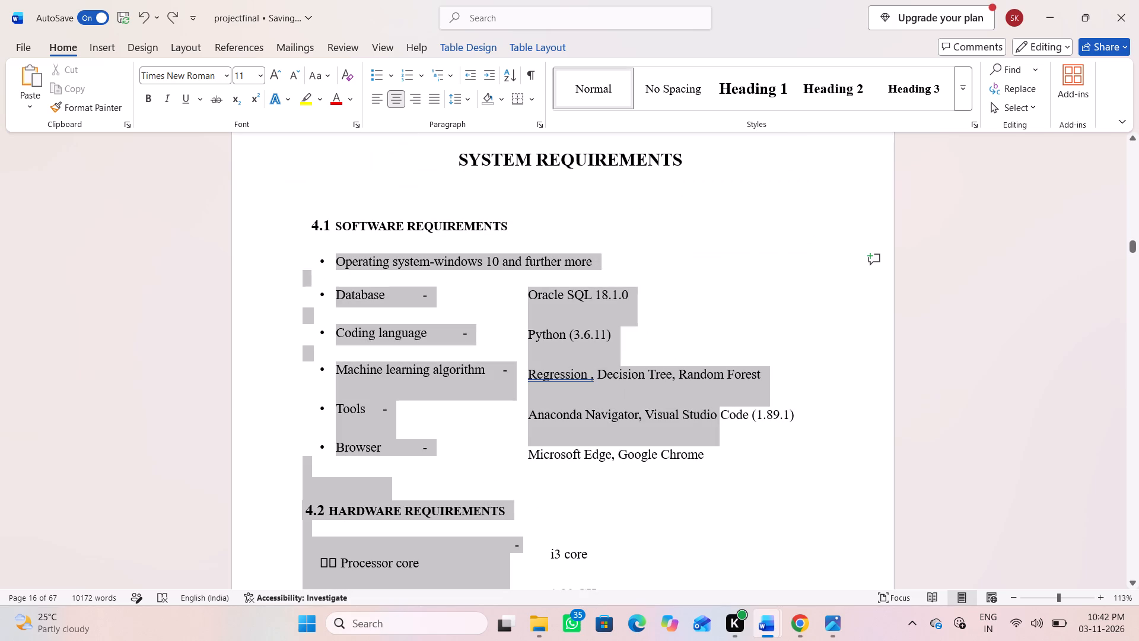
drag(717, 446, 701, 430)
drag(701, 430, 697, 455)
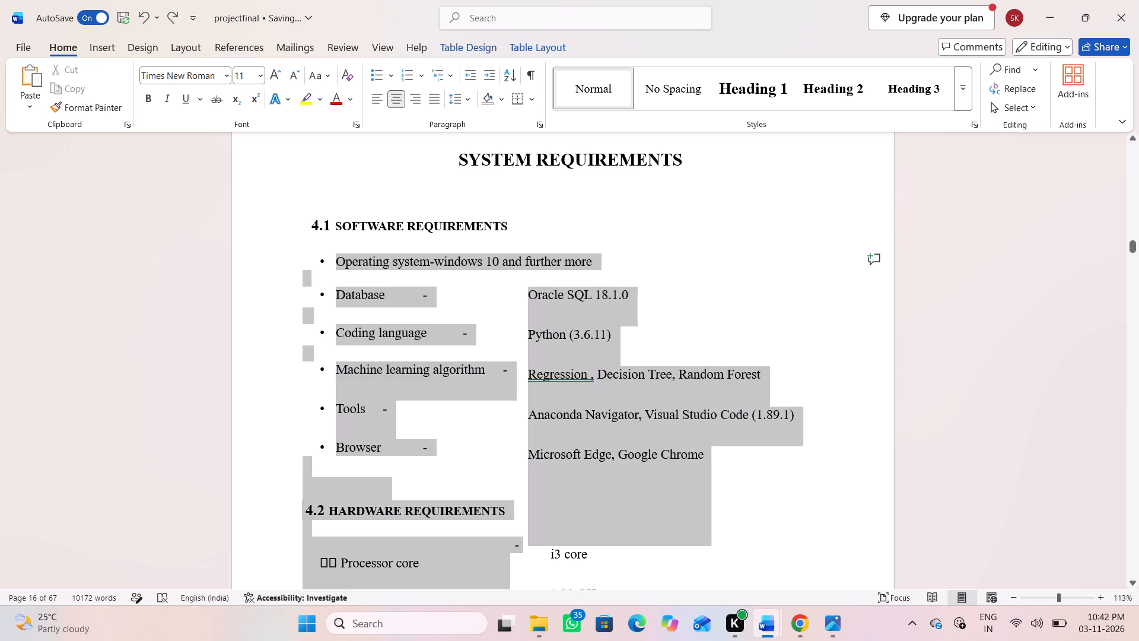
drag(697, 455, 699, 455)
scroll(661, 445, down, 4)
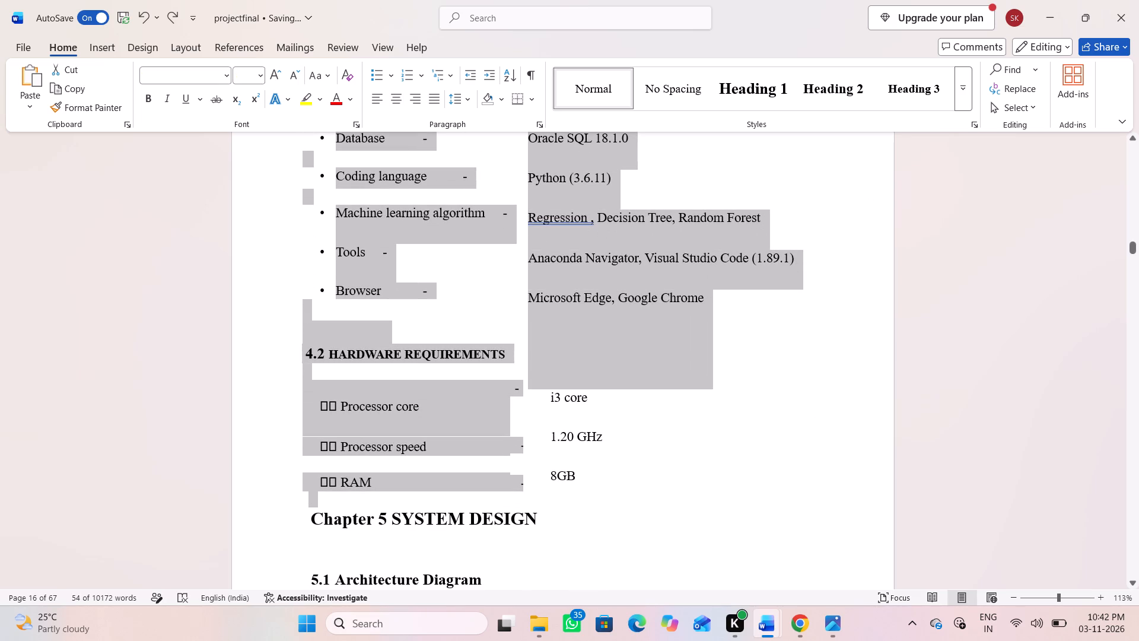
click(596, 474)
drag(592, 477, 390, 226)
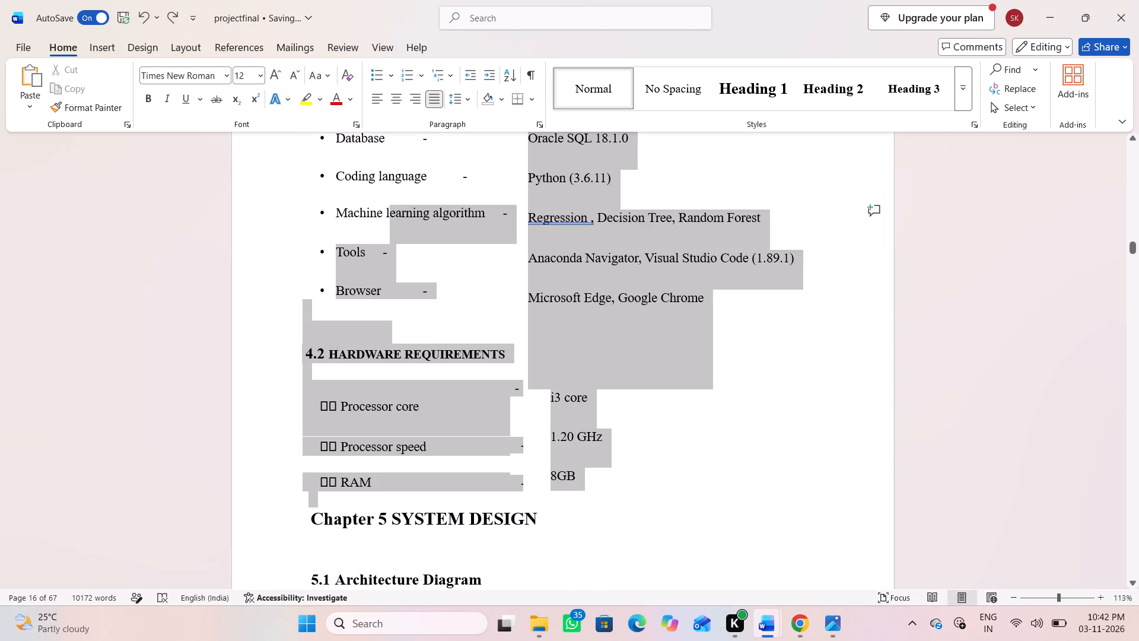
drag(390, 226, 354, 206)
scroll(389, 217, up, 4)
key(ctrl+c)
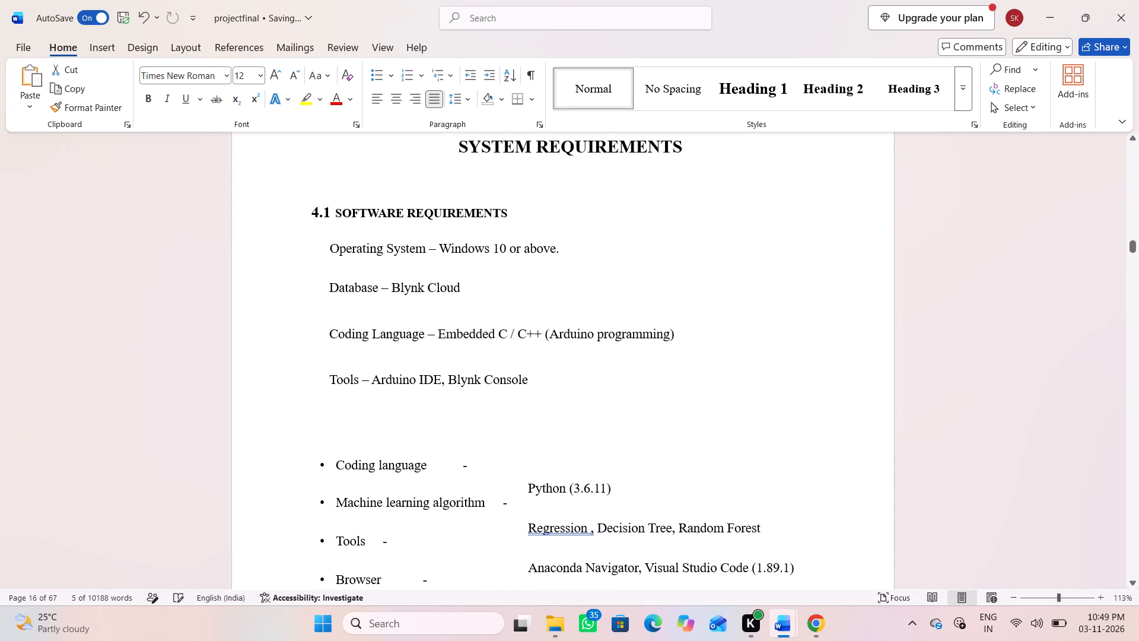
click(568, 384)
key(Return)
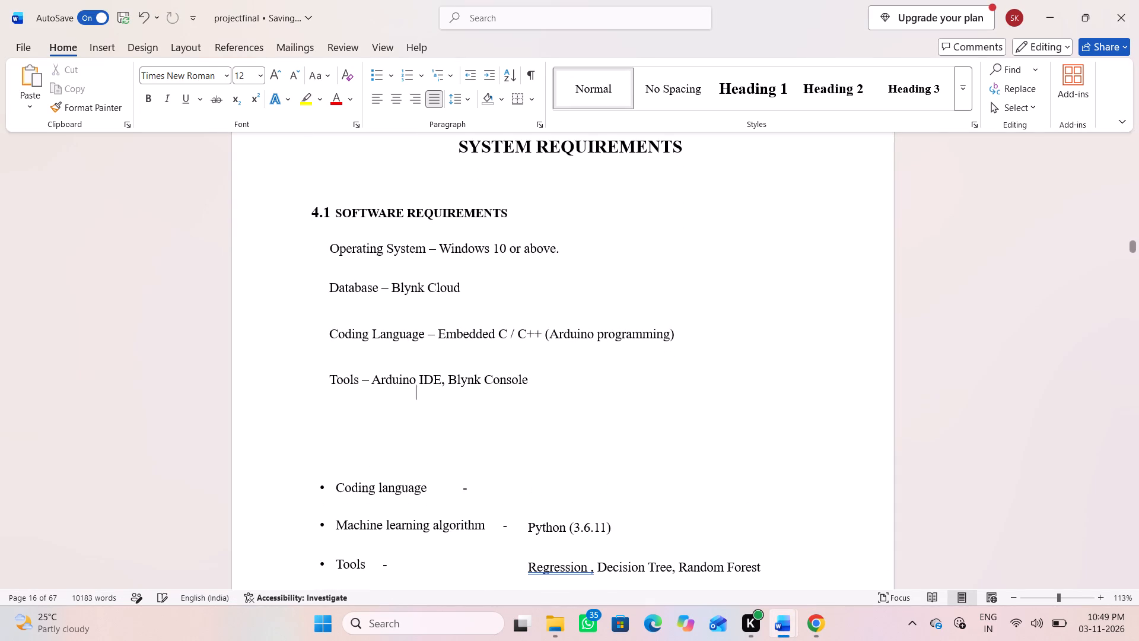
key(Return)
key(ctrl+v)
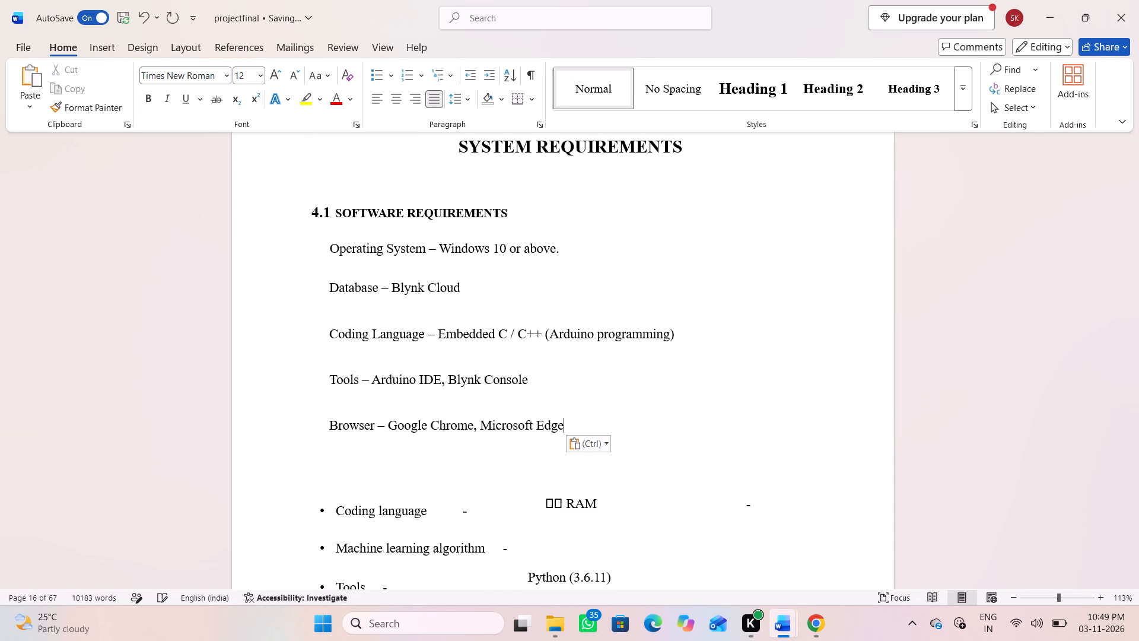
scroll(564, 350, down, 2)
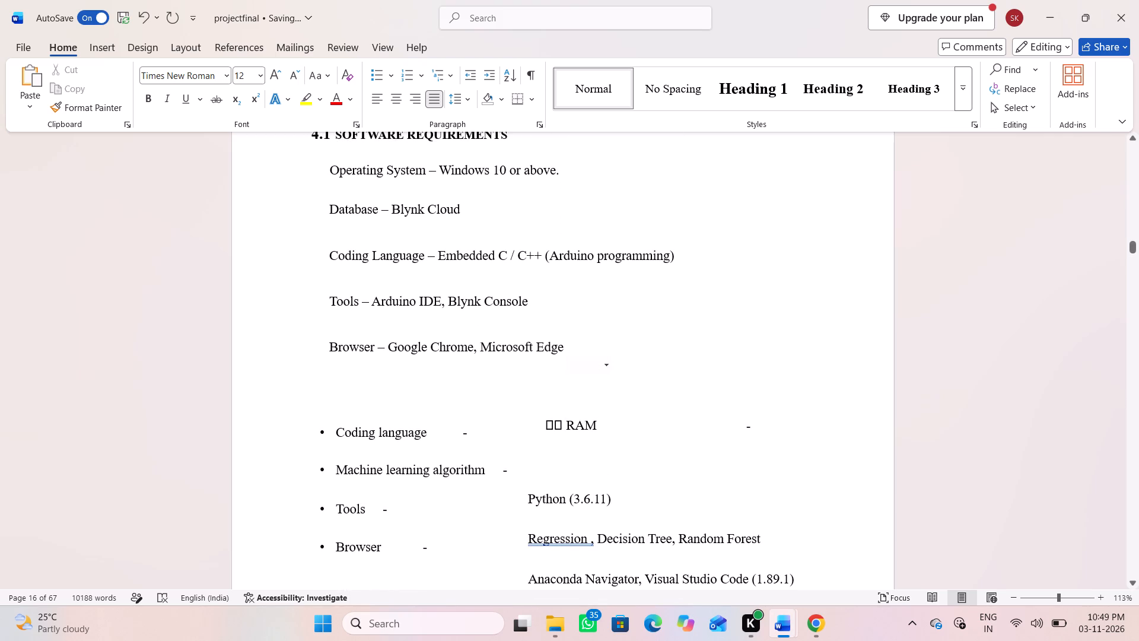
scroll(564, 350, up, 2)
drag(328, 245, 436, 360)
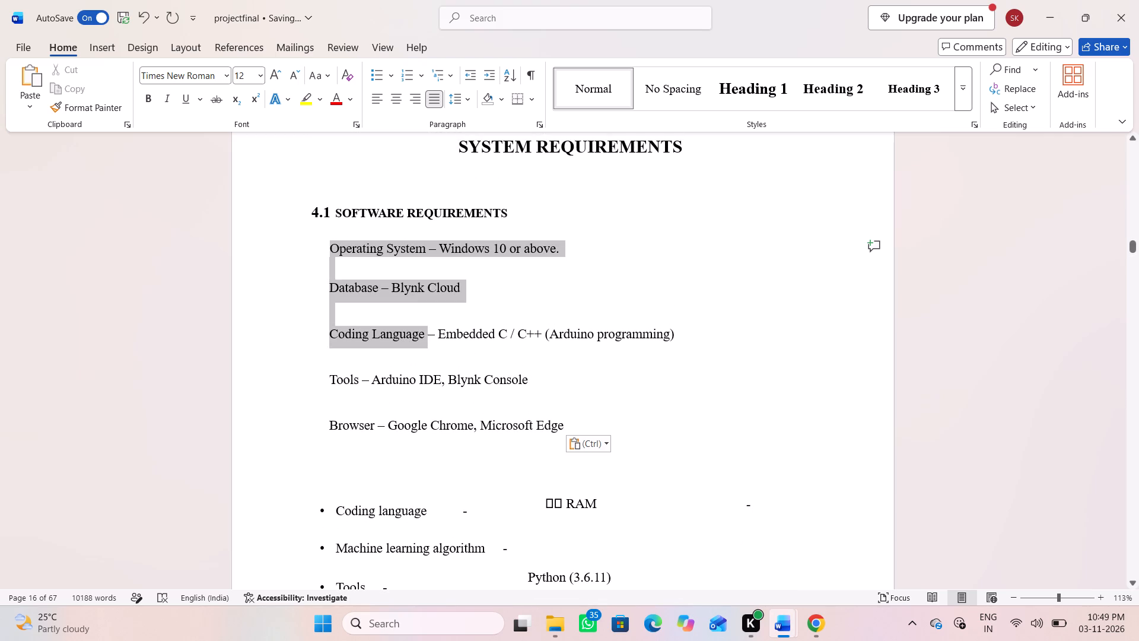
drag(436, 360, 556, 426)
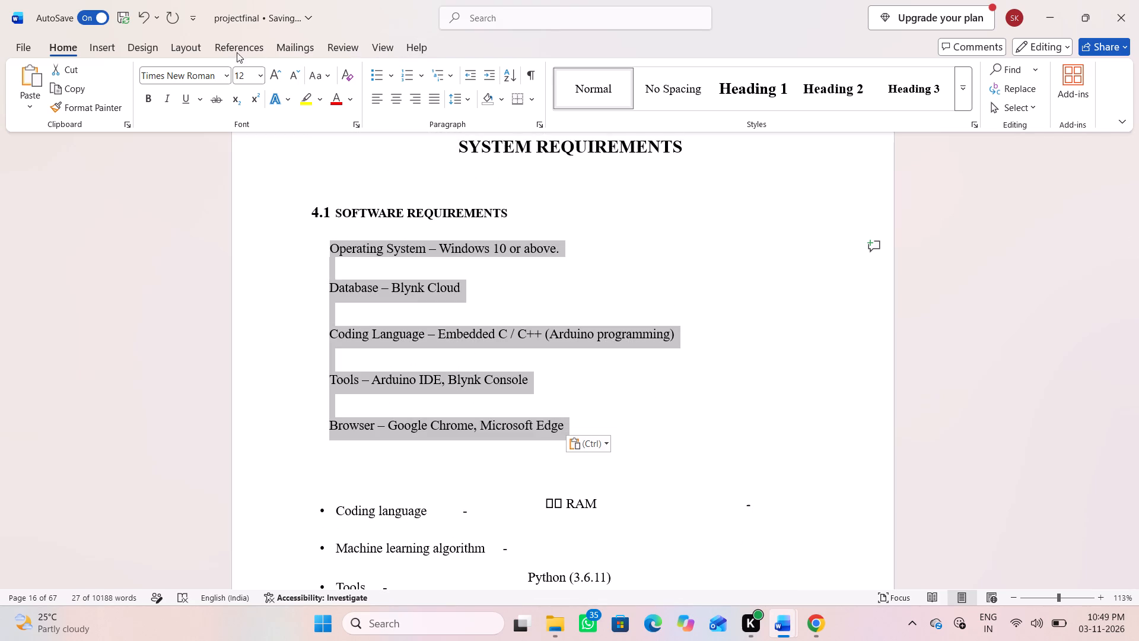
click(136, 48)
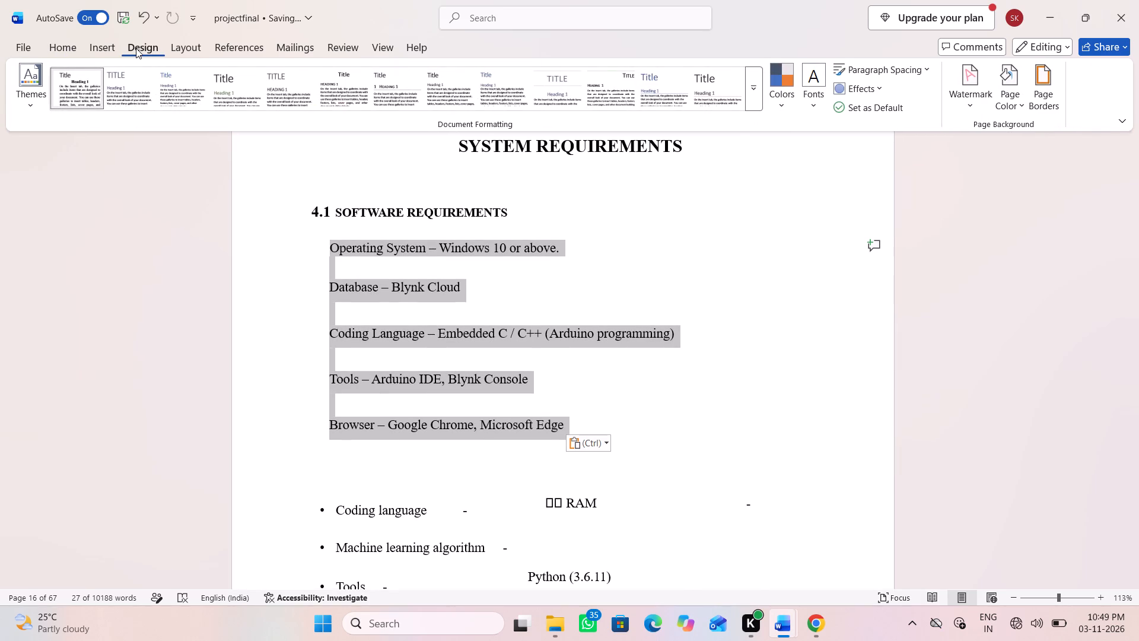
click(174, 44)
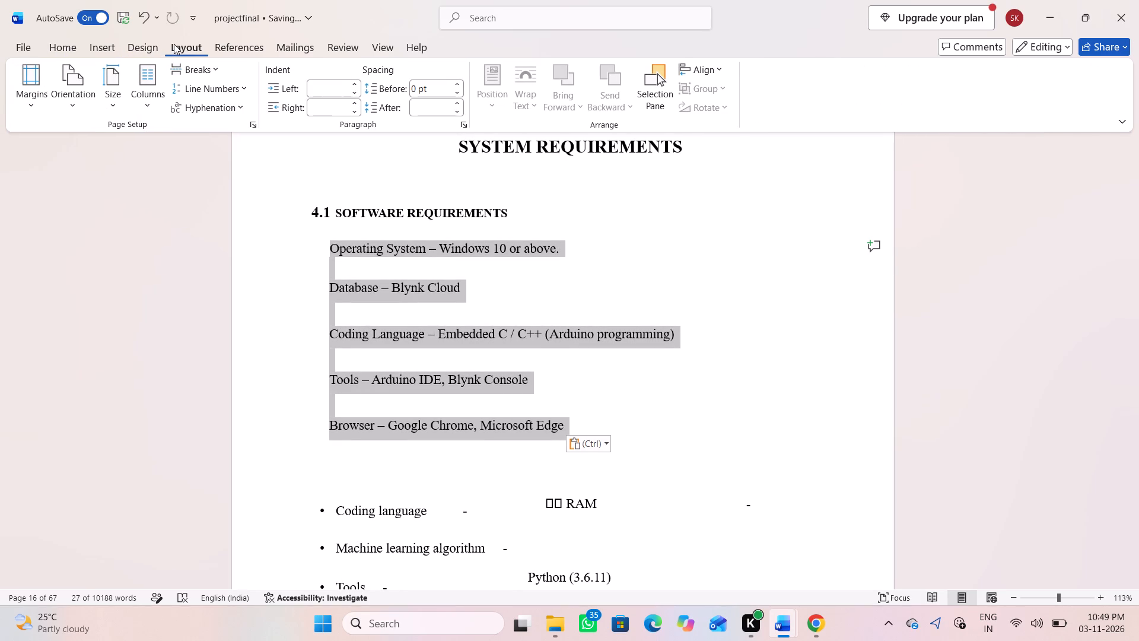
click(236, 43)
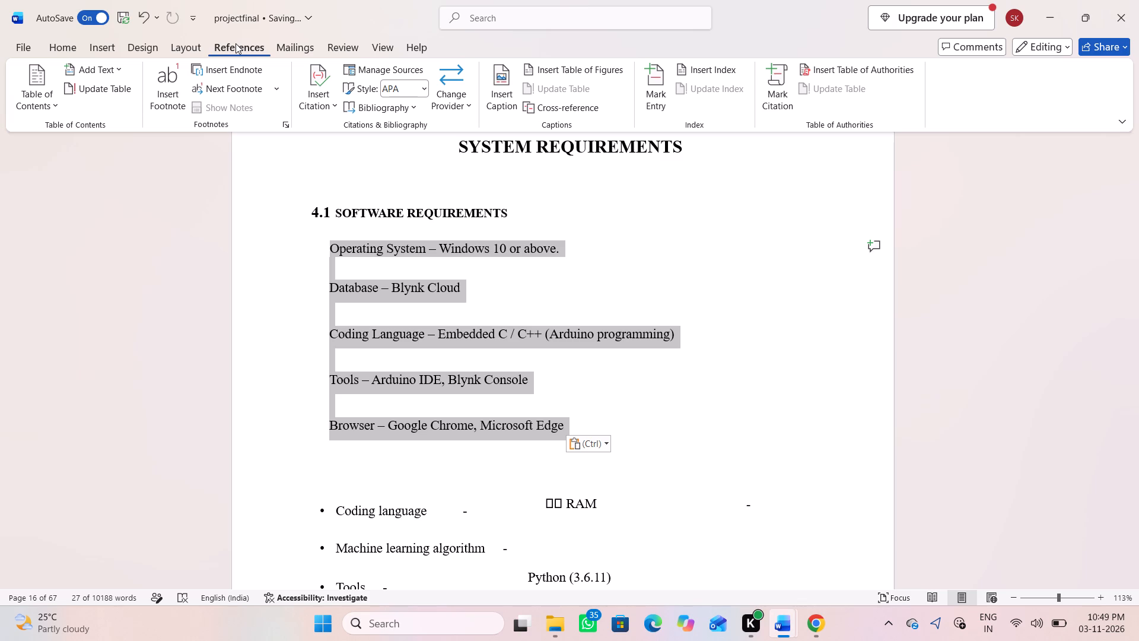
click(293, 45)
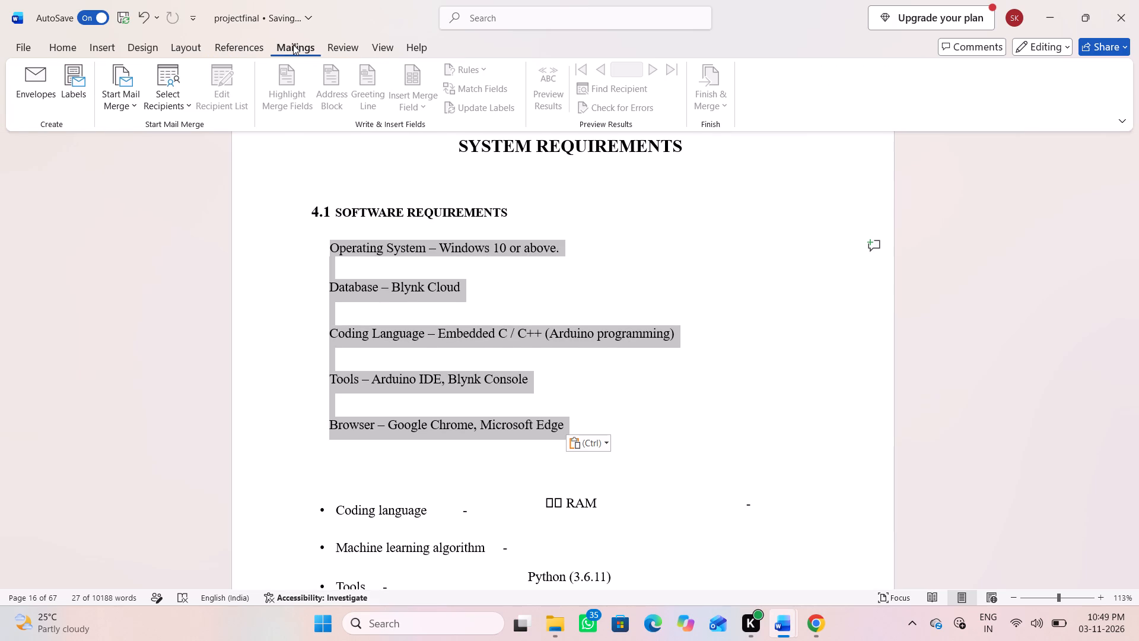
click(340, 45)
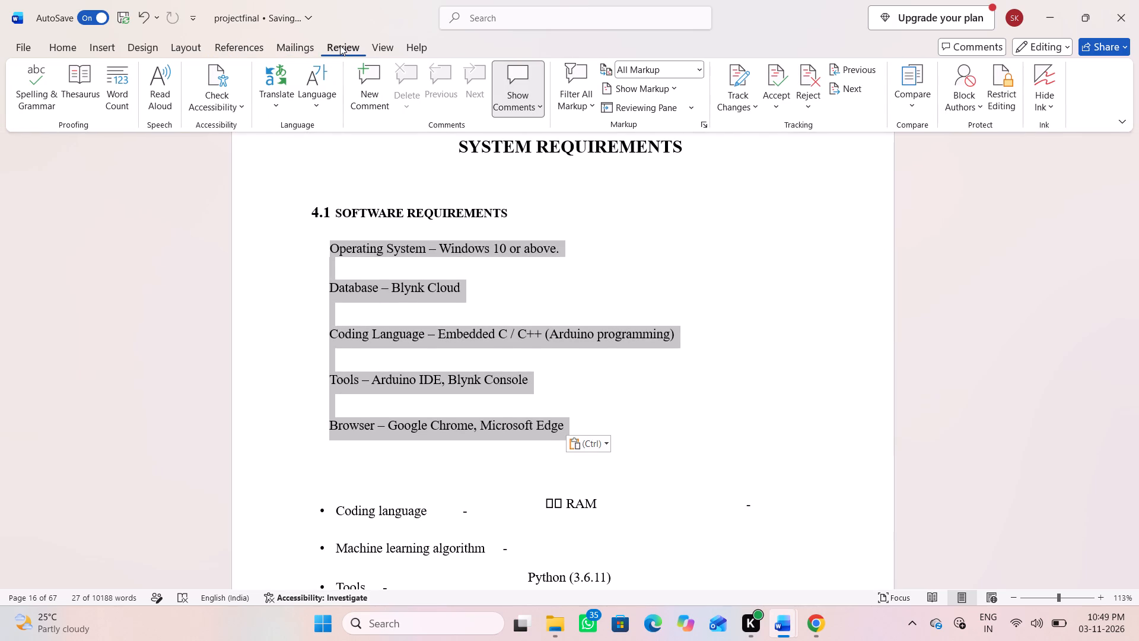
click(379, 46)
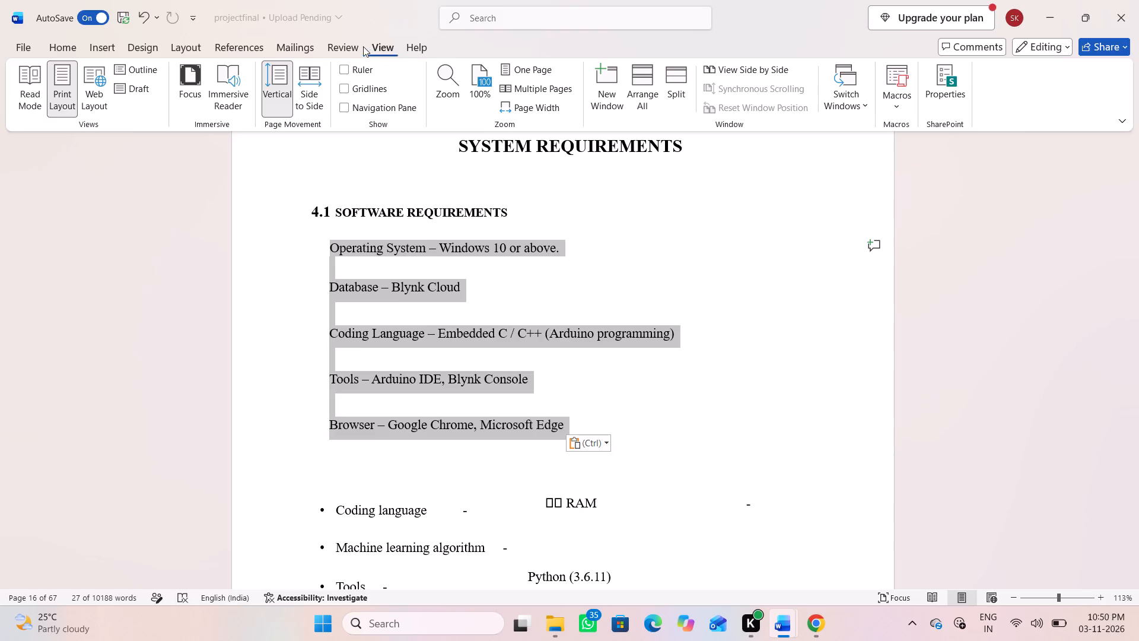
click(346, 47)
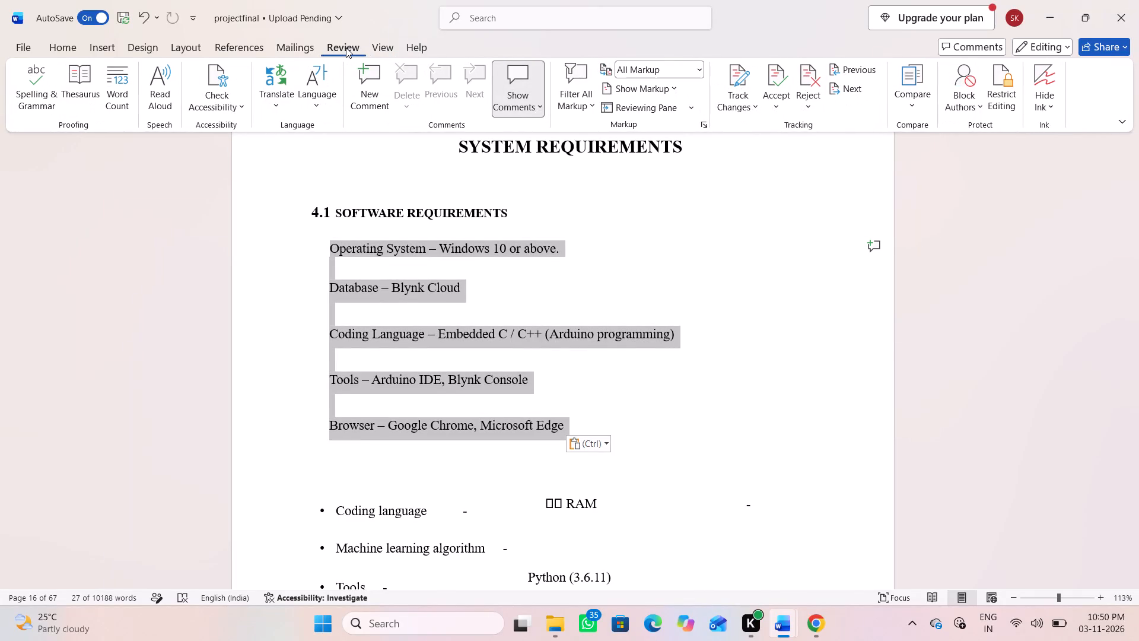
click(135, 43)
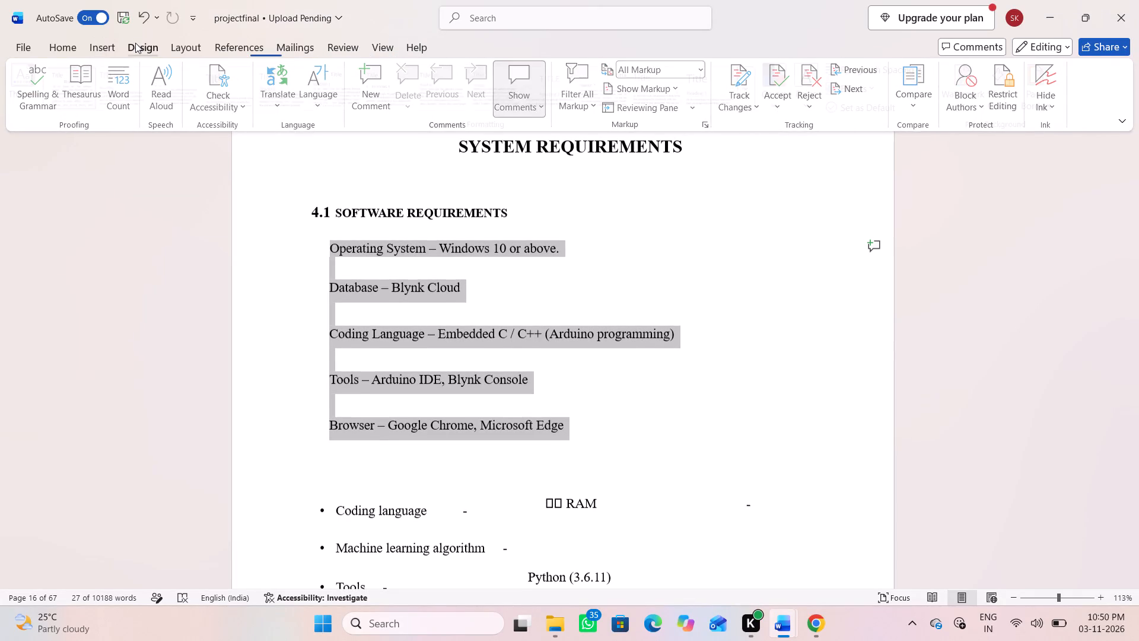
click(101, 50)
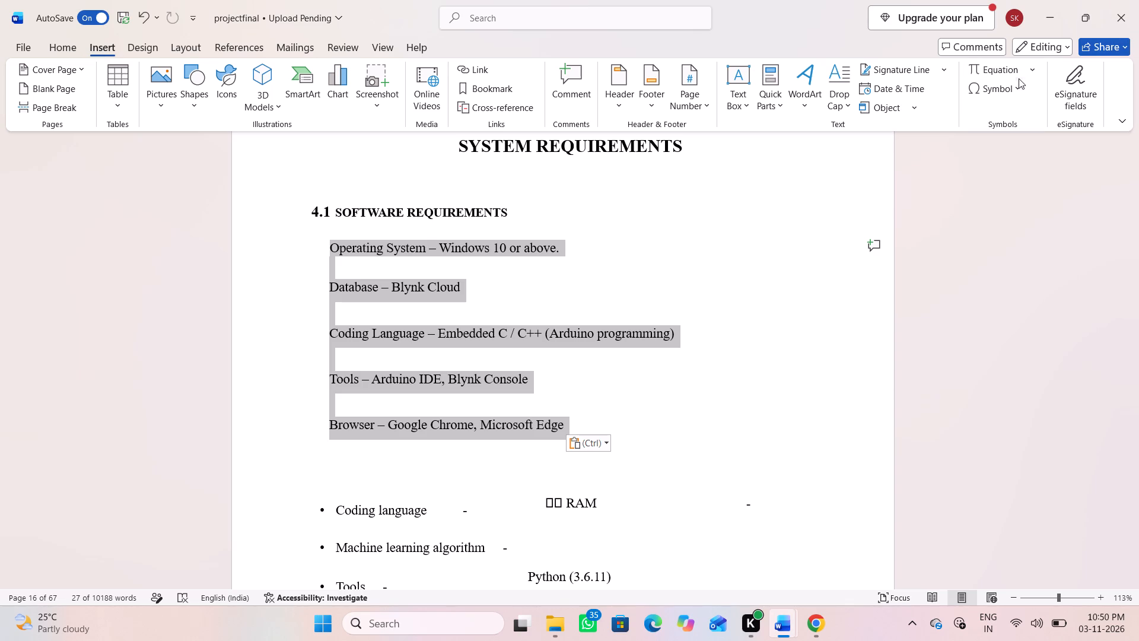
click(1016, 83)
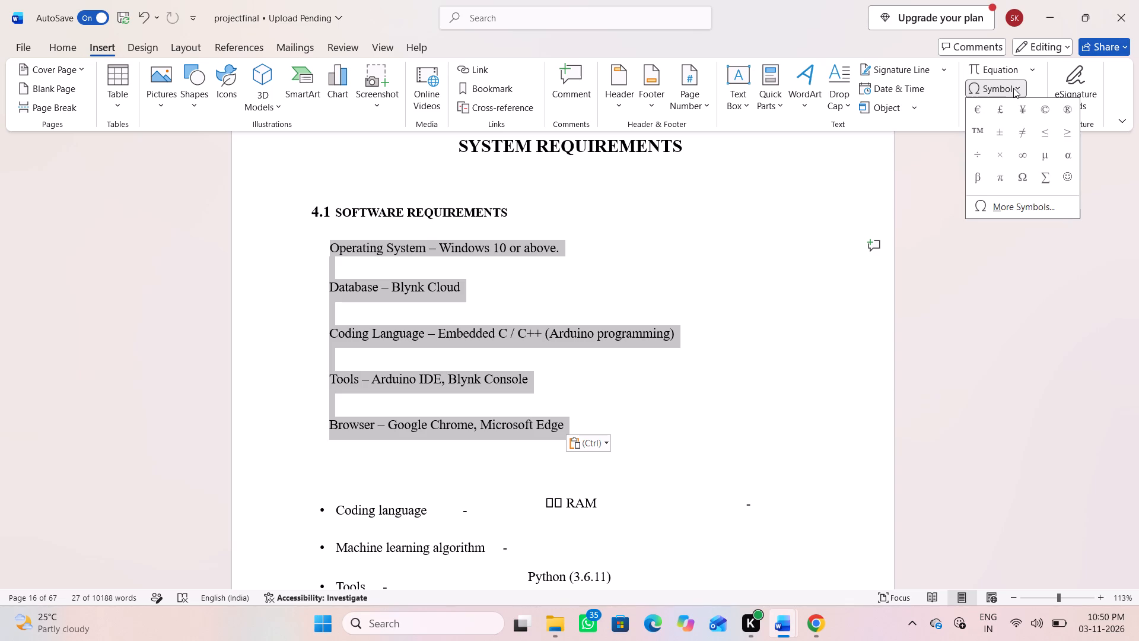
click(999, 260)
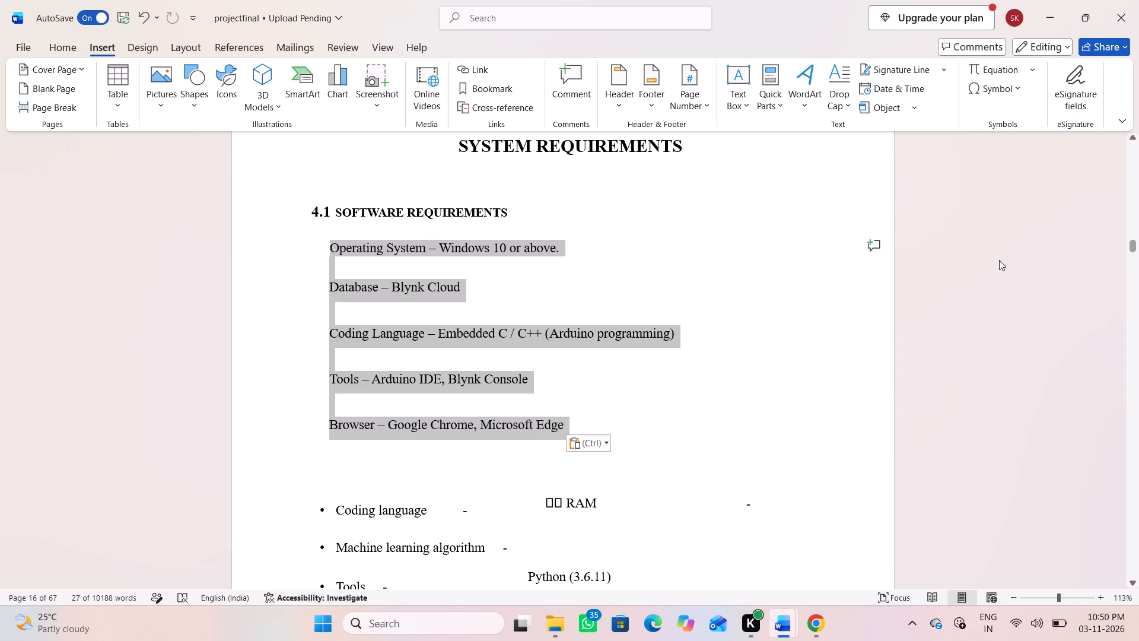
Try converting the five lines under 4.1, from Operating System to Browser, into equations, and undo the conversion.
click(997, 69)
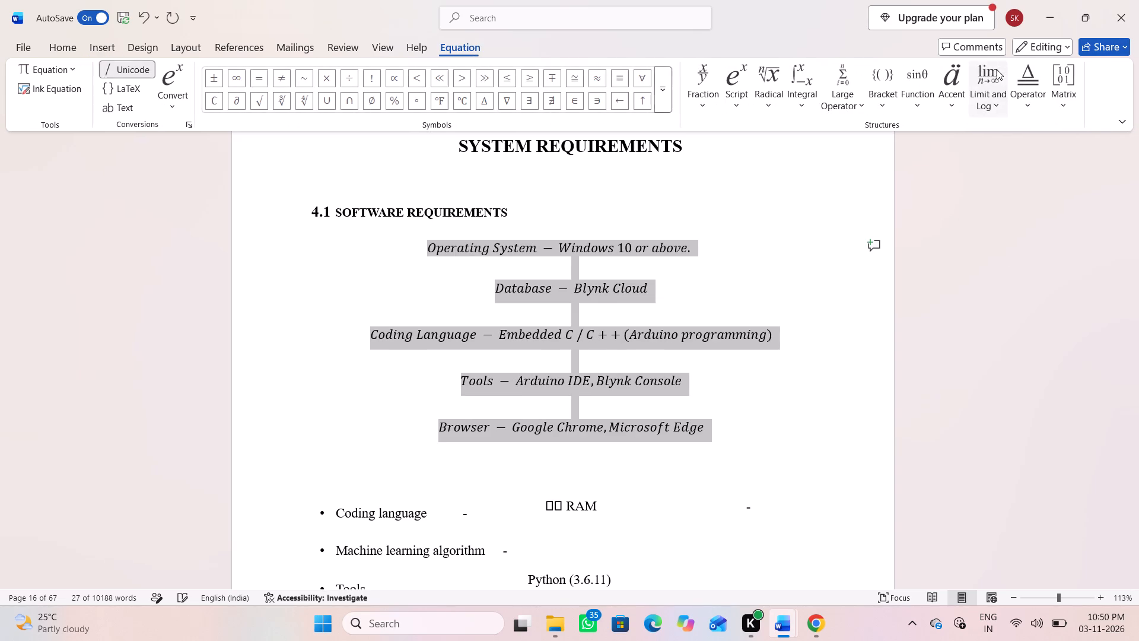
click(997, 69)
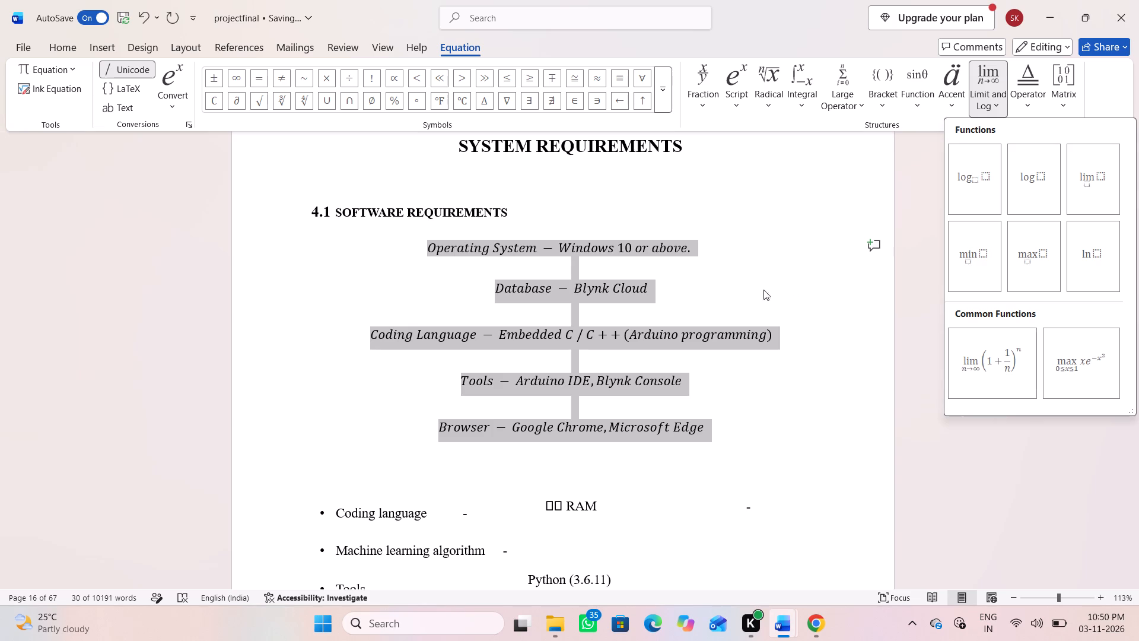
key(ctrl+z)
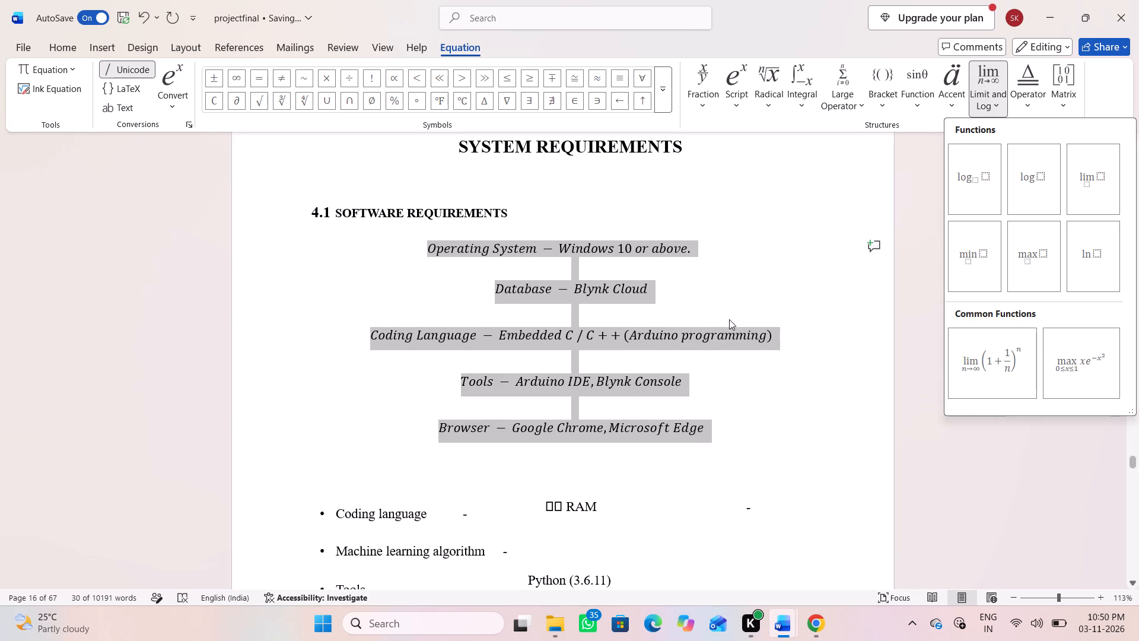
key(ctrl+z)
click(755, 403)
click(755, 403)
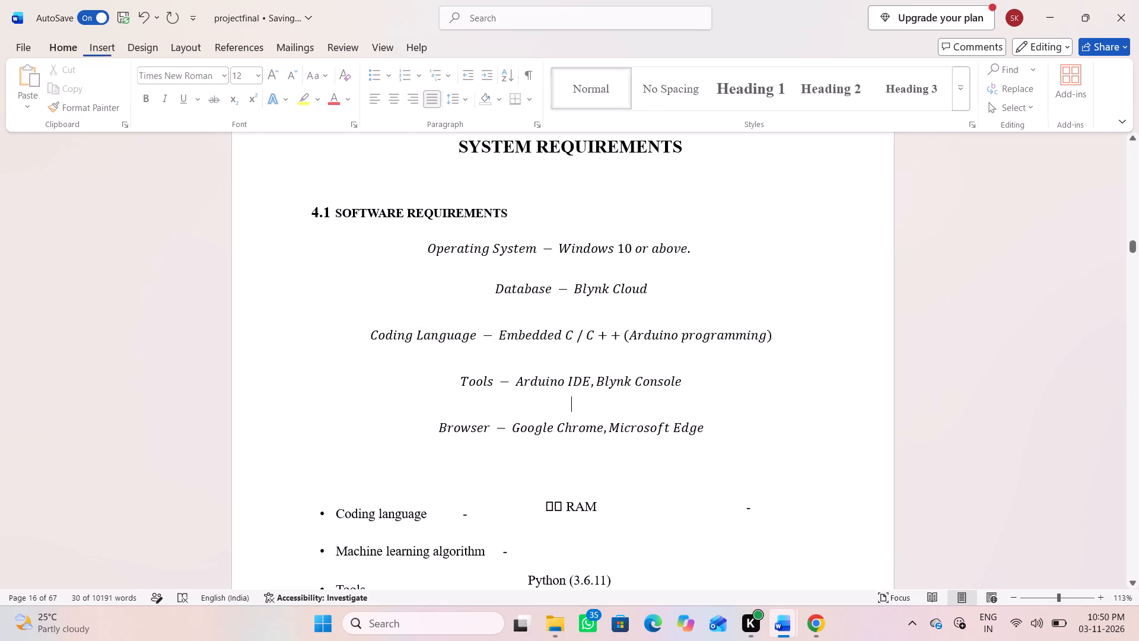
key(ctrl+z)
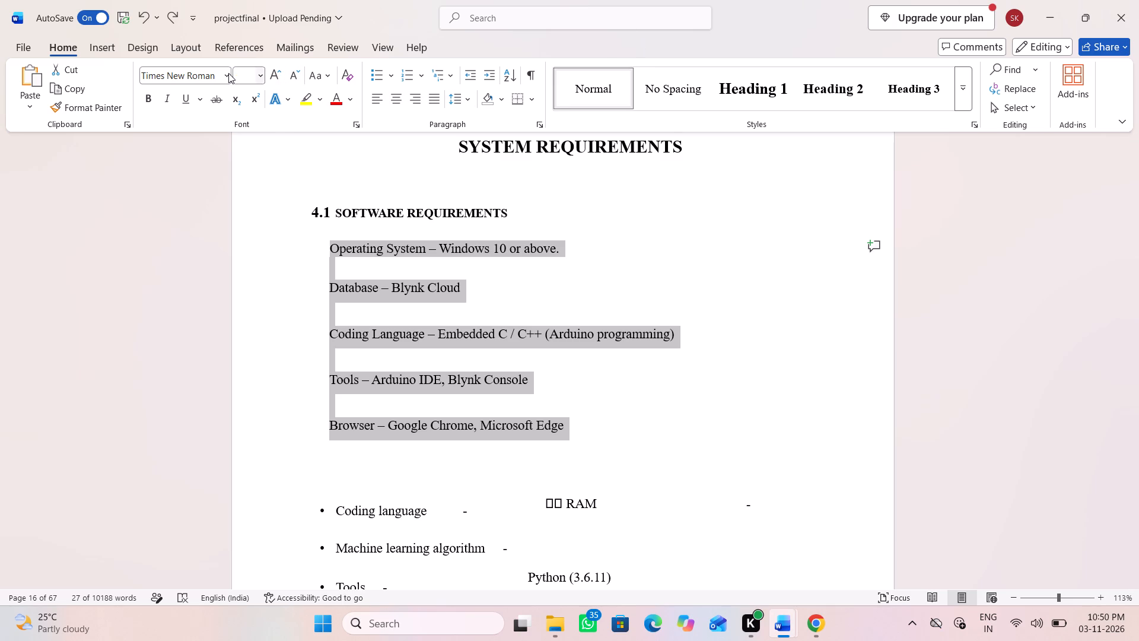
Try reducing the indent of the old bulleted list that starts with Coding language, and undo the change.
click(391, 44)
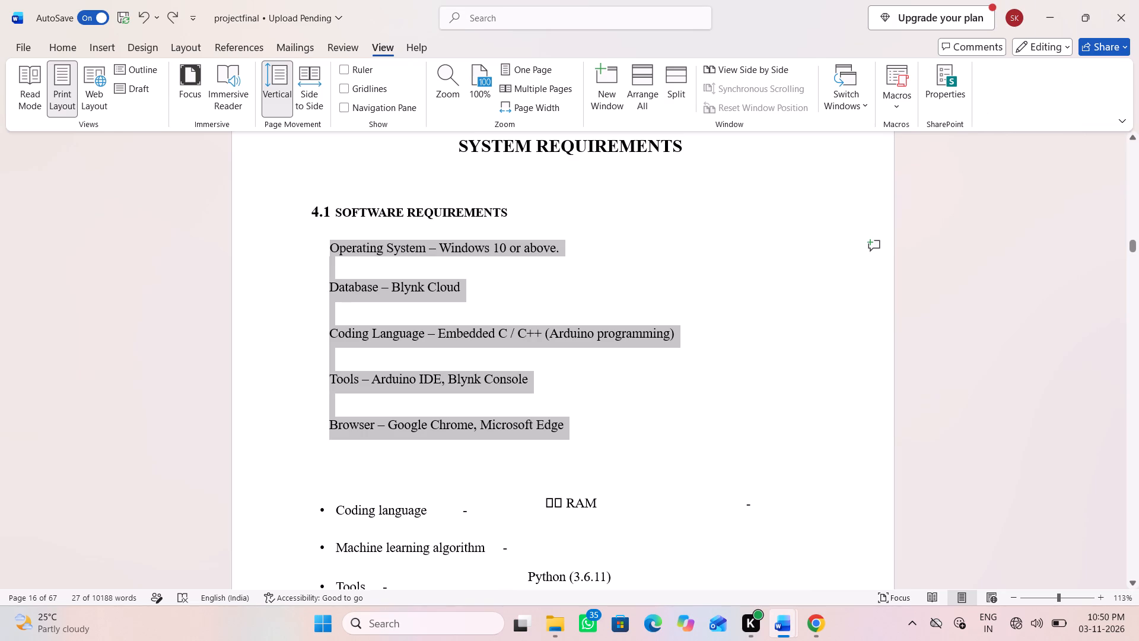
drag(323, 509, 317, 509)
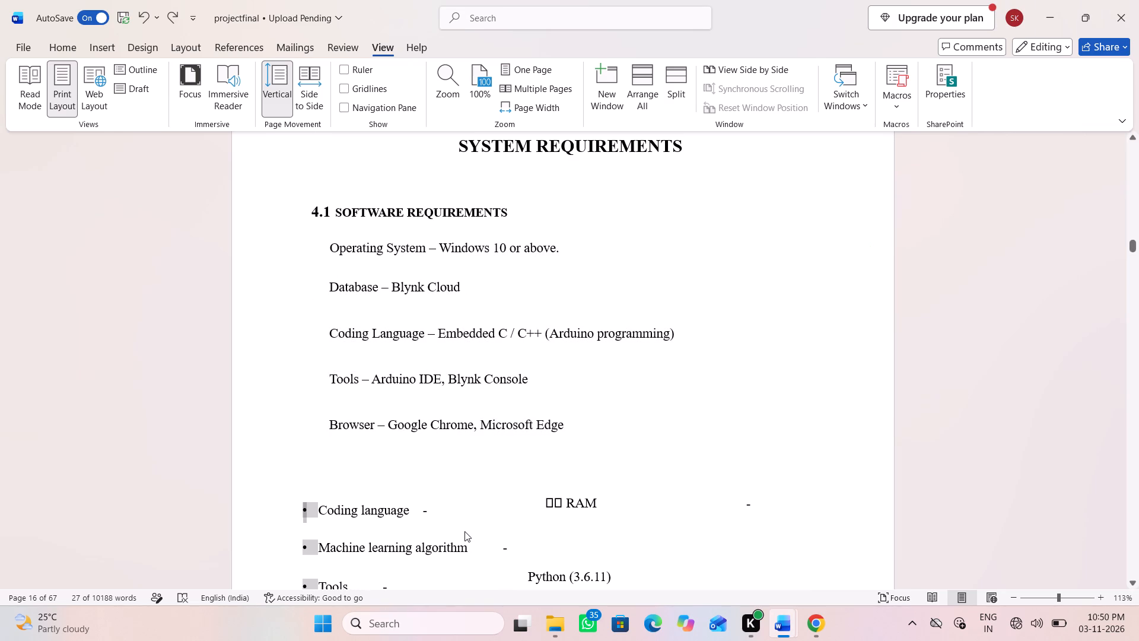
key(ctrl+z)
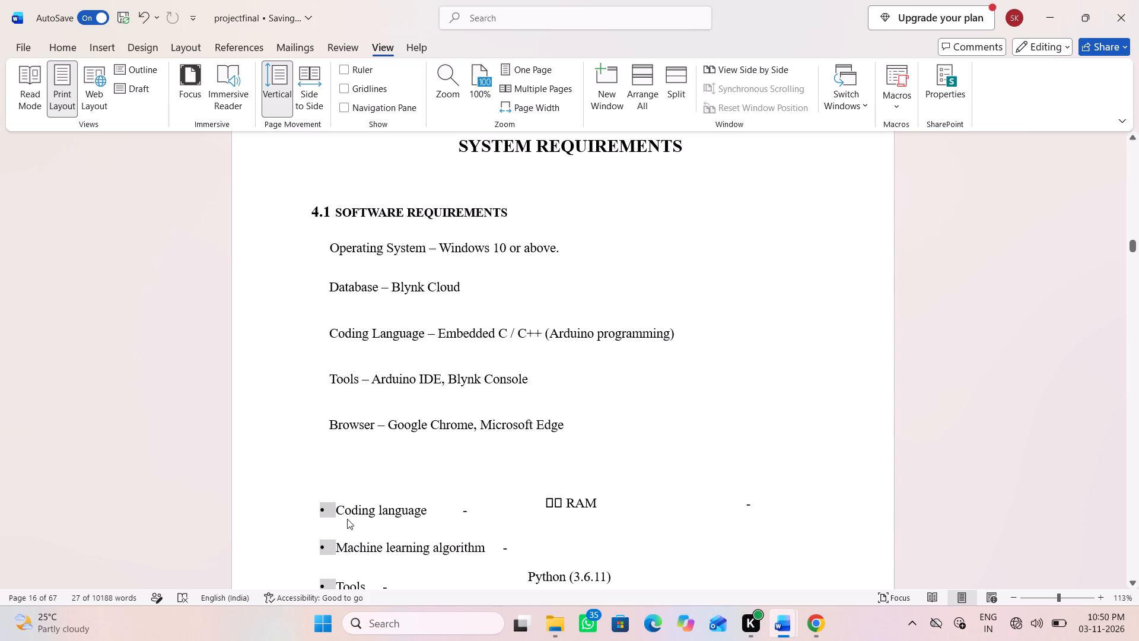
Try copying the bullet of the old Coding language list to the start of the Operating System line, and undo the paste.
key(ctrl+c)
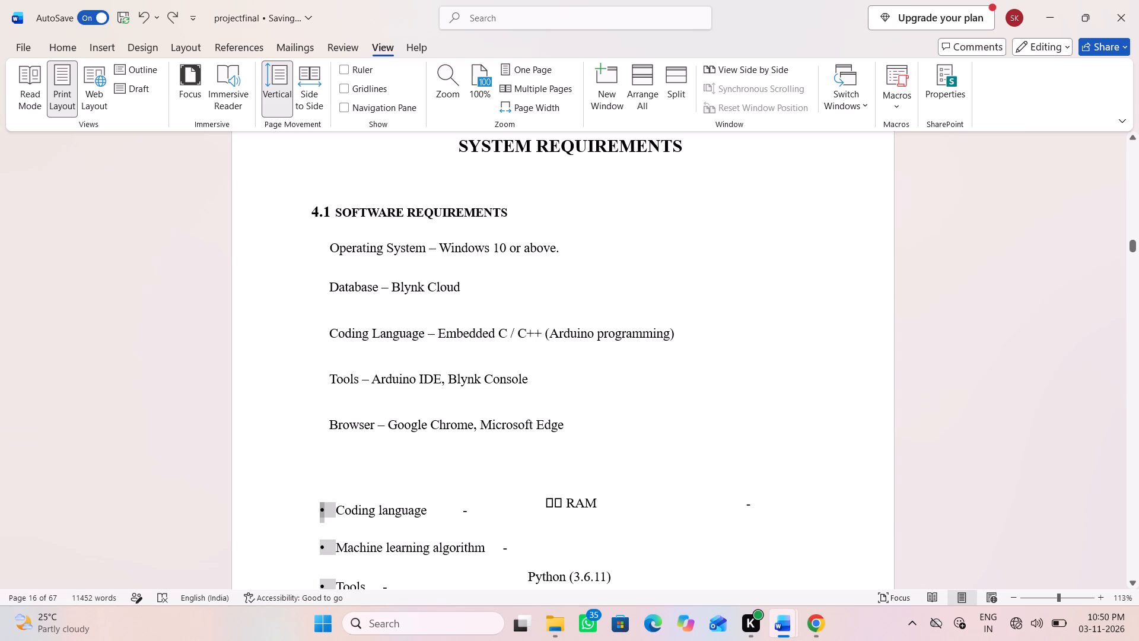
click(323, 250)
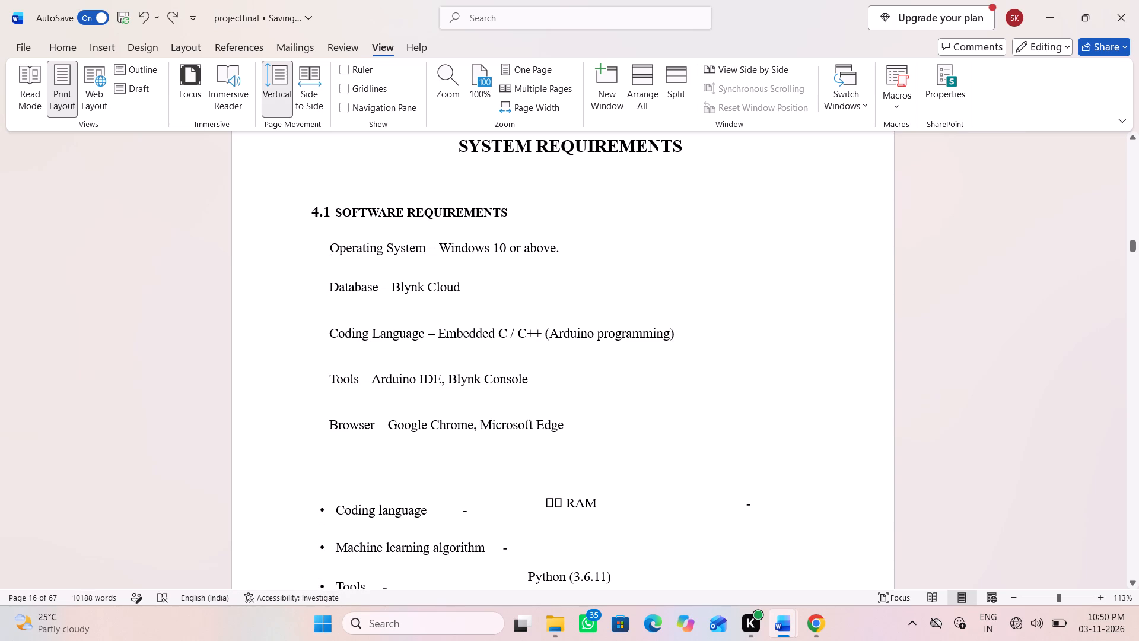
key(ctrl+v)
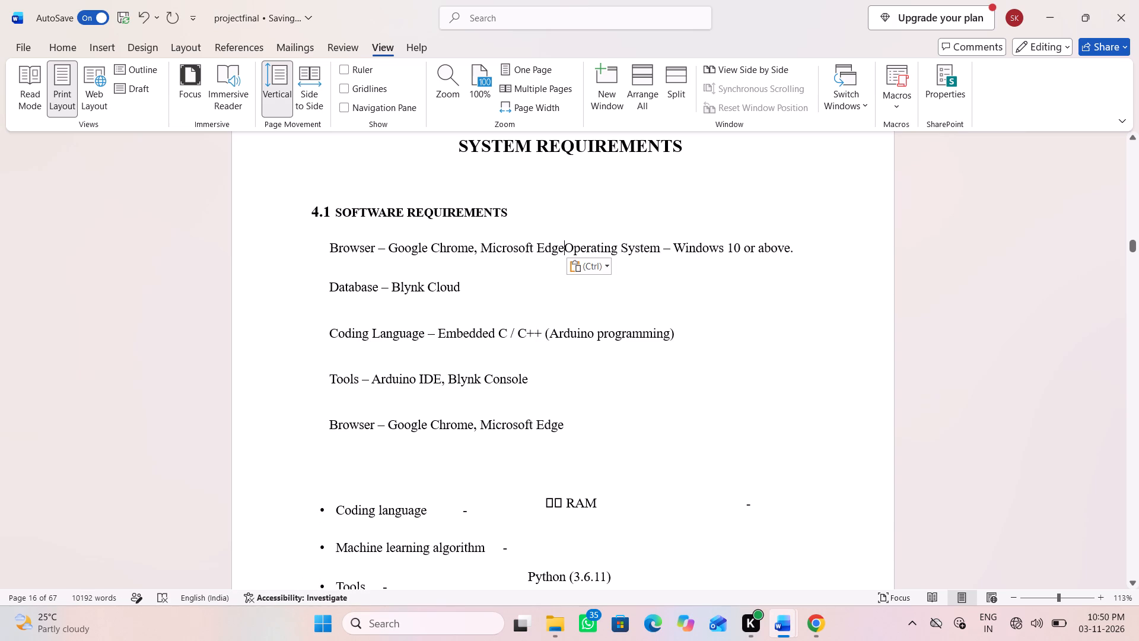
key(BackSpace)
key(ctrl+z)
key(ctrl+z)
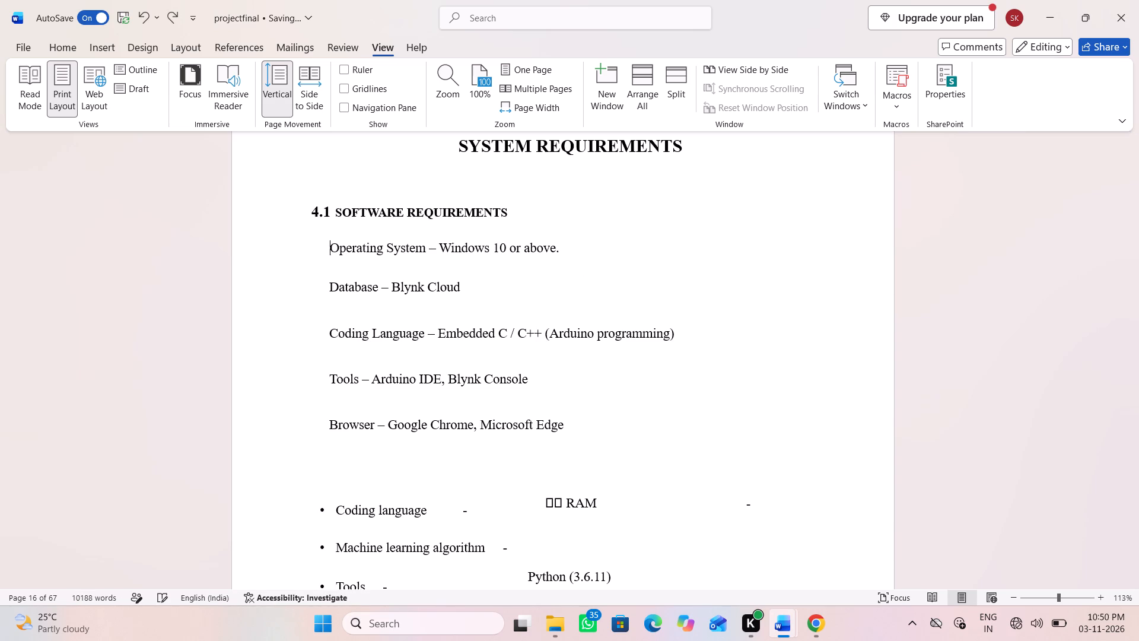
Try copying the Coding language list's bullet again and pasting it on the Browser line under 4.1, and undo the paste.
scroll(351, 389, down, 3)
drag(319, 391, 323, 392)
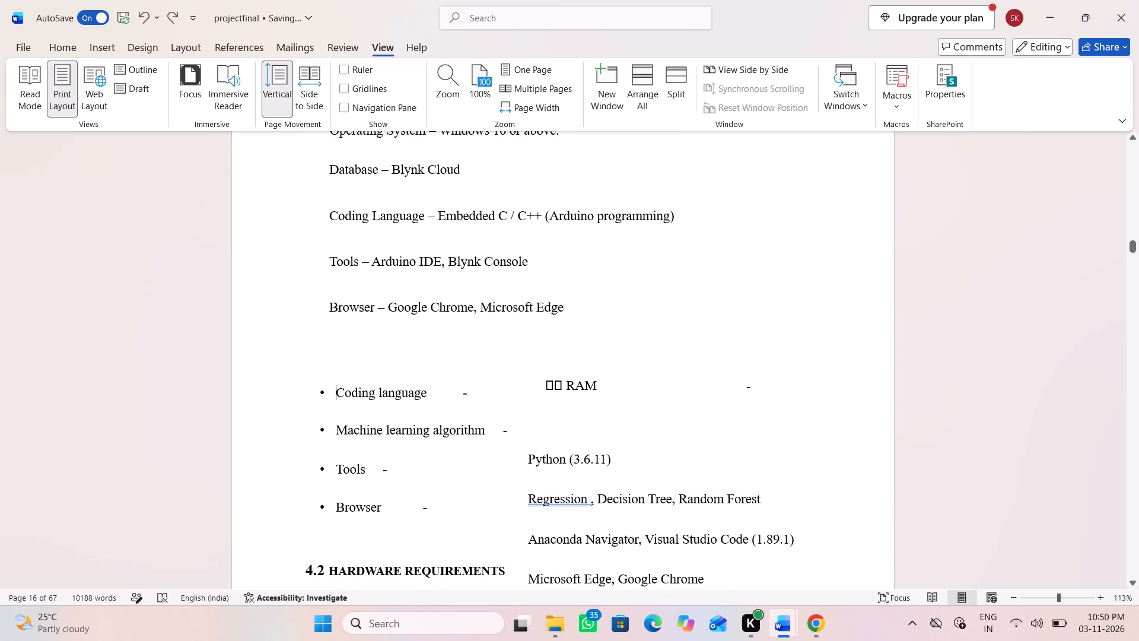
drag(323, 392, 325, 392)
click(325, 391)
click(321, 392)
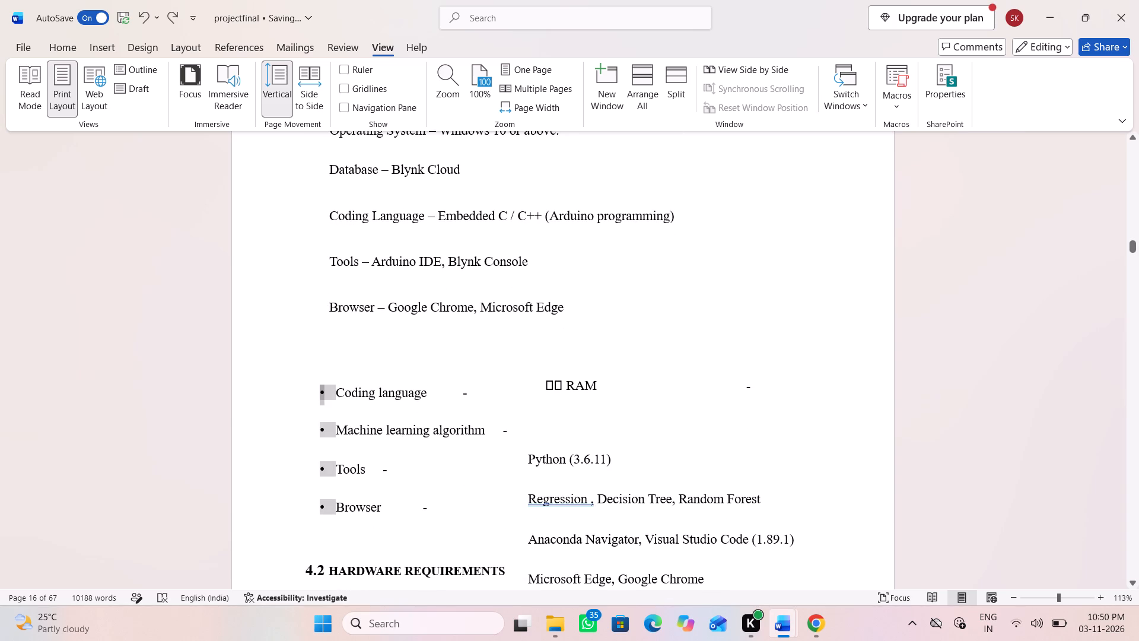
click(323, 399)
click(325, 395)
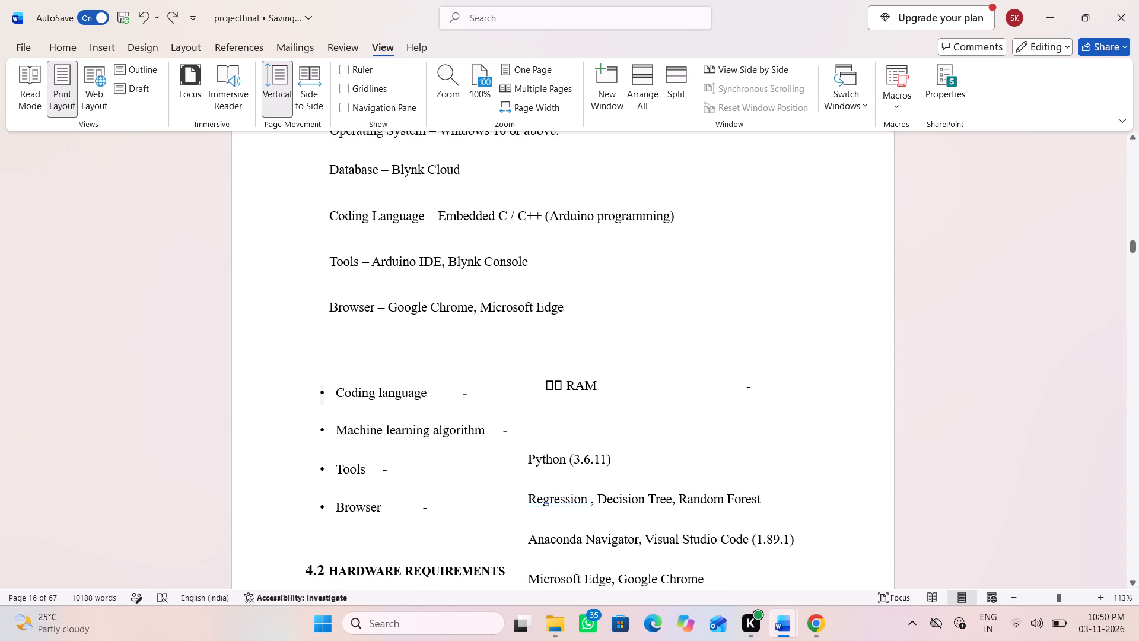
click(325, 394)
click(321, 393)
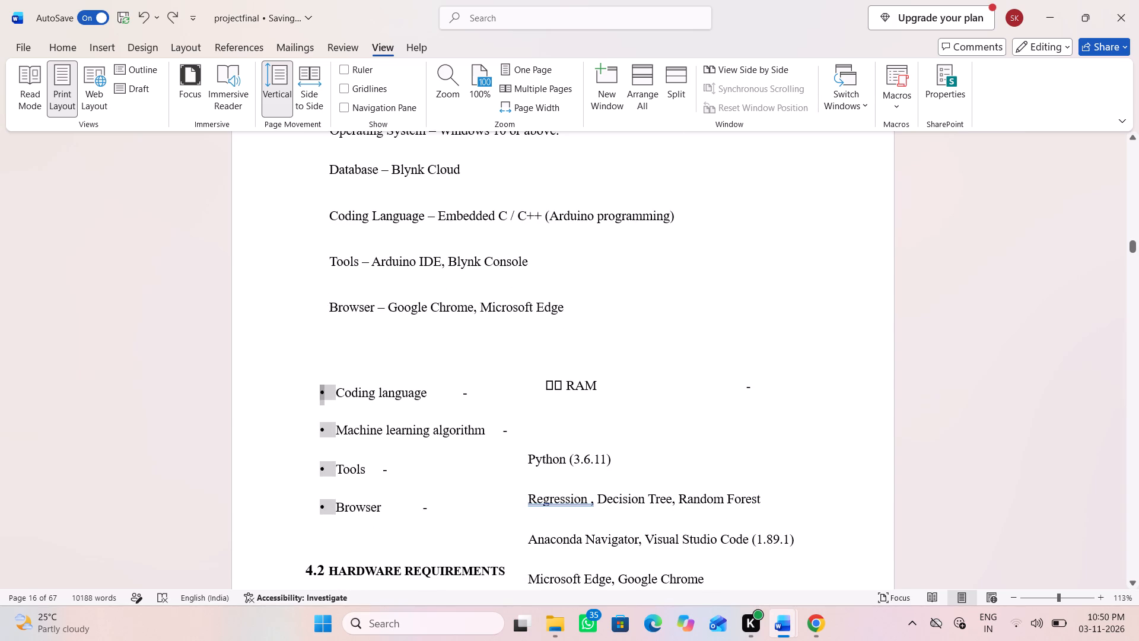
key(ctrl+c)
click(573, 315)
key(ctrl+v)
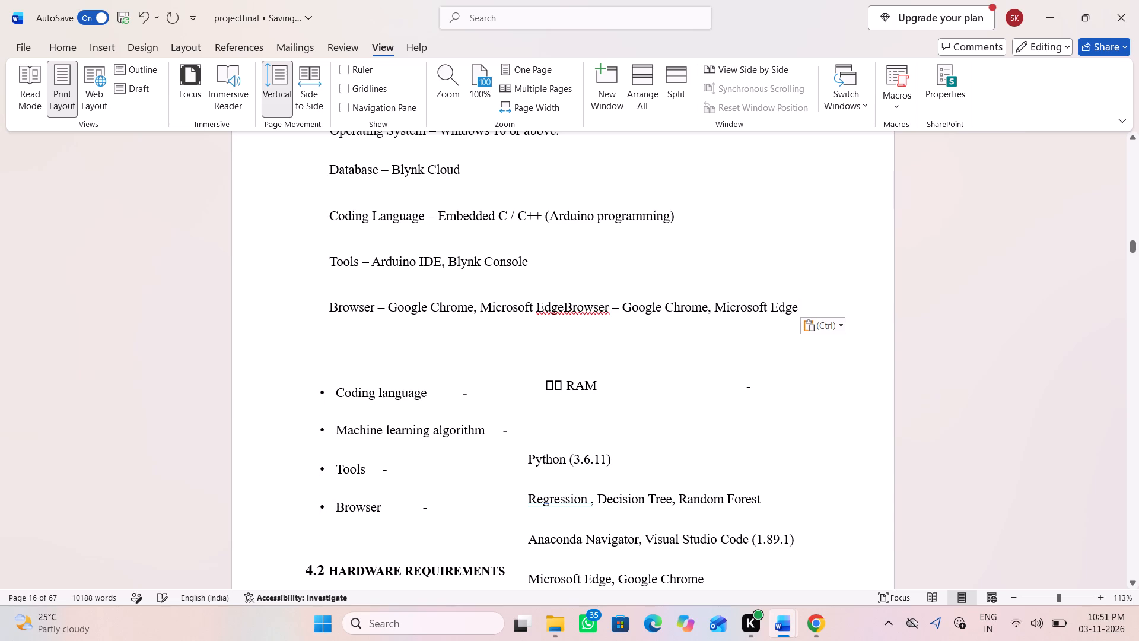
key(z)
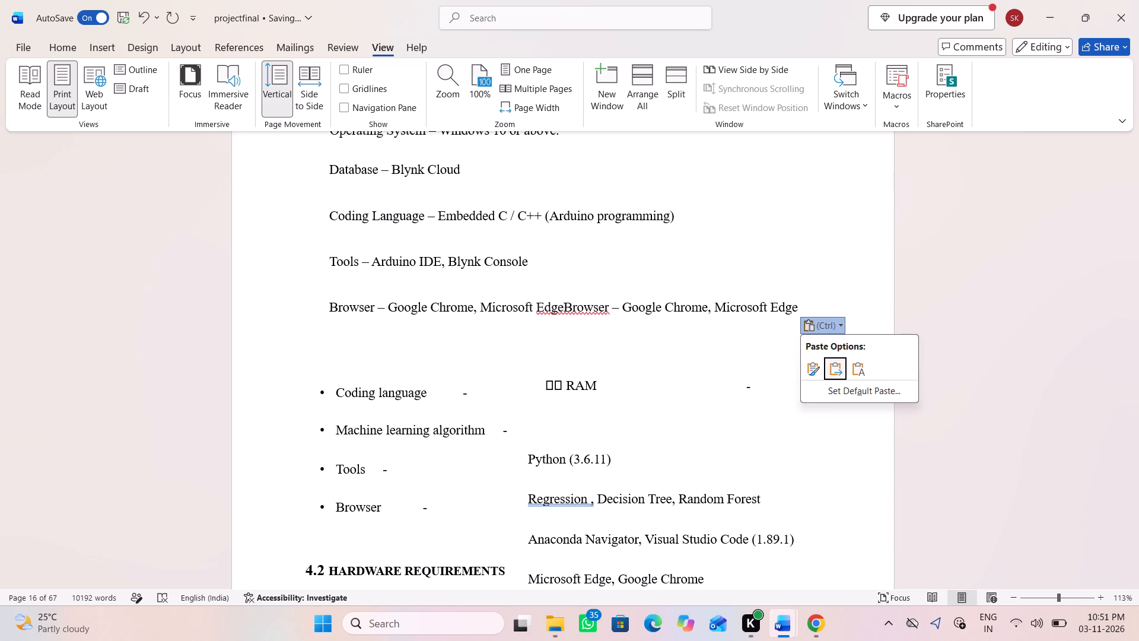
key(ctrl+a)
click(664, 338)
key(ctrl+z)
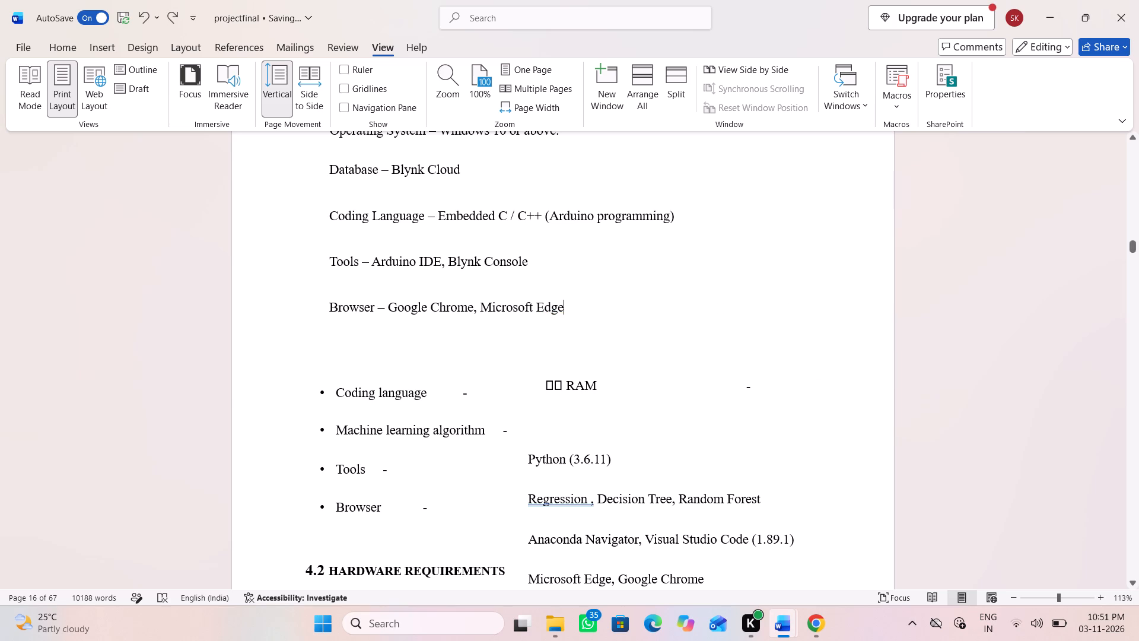
Add a full stop to the end of the Browser, Tools, Coding Language and Database lines under 4.1.
key(period)
click(568, 303)
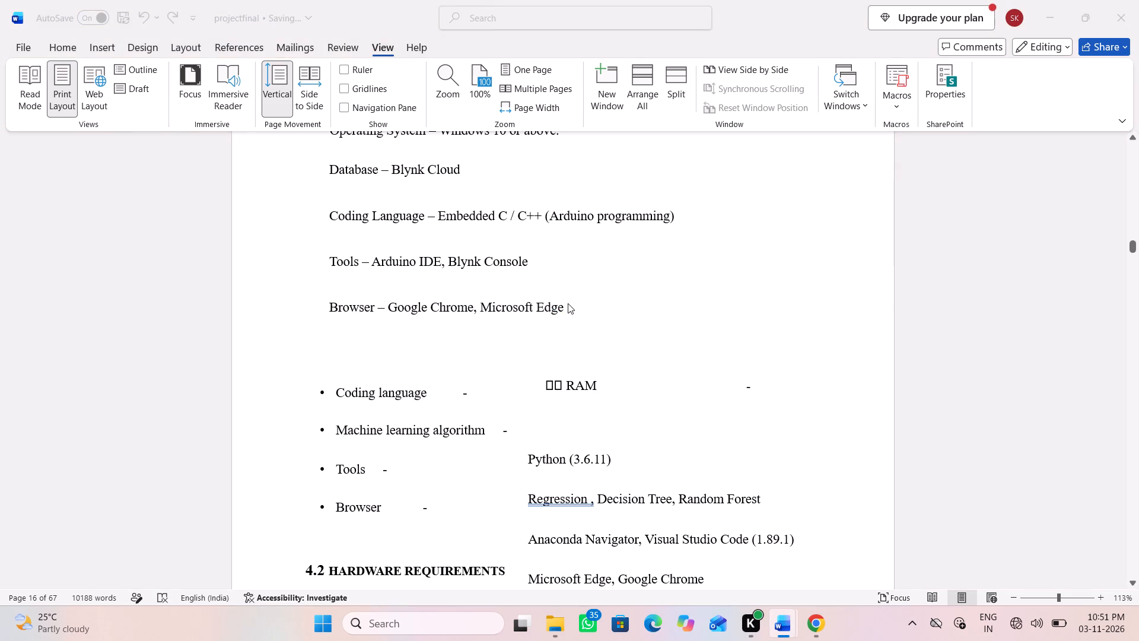
key(period)
click(536, 264)
key(period)
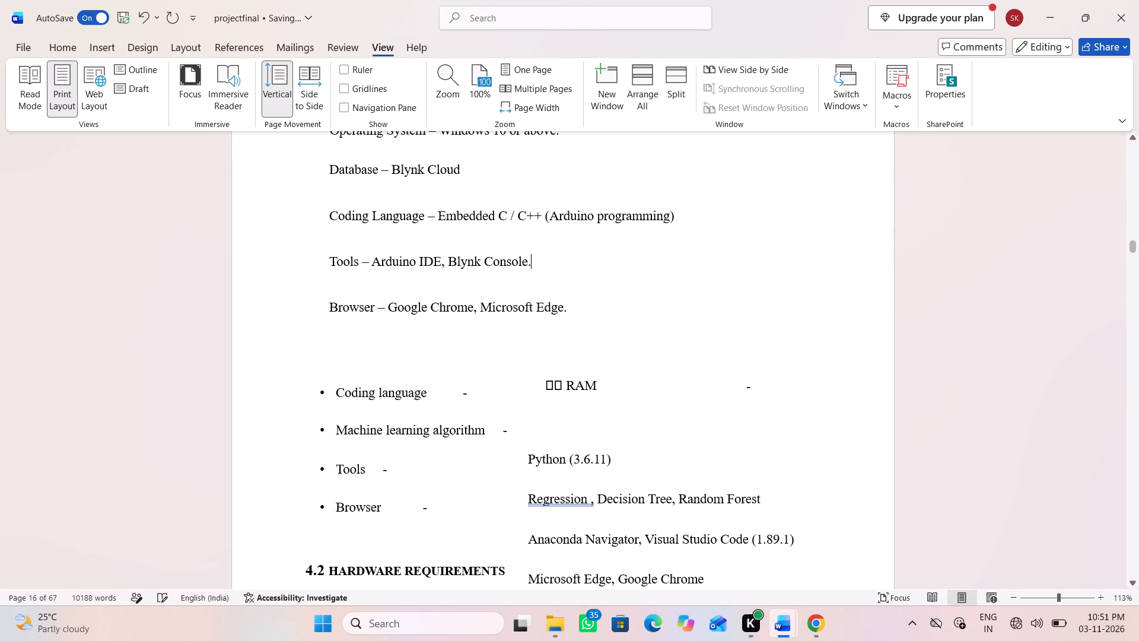
click(678, 211)
key(period)
scroll(600, 213, up, 2)
click(471, 252)
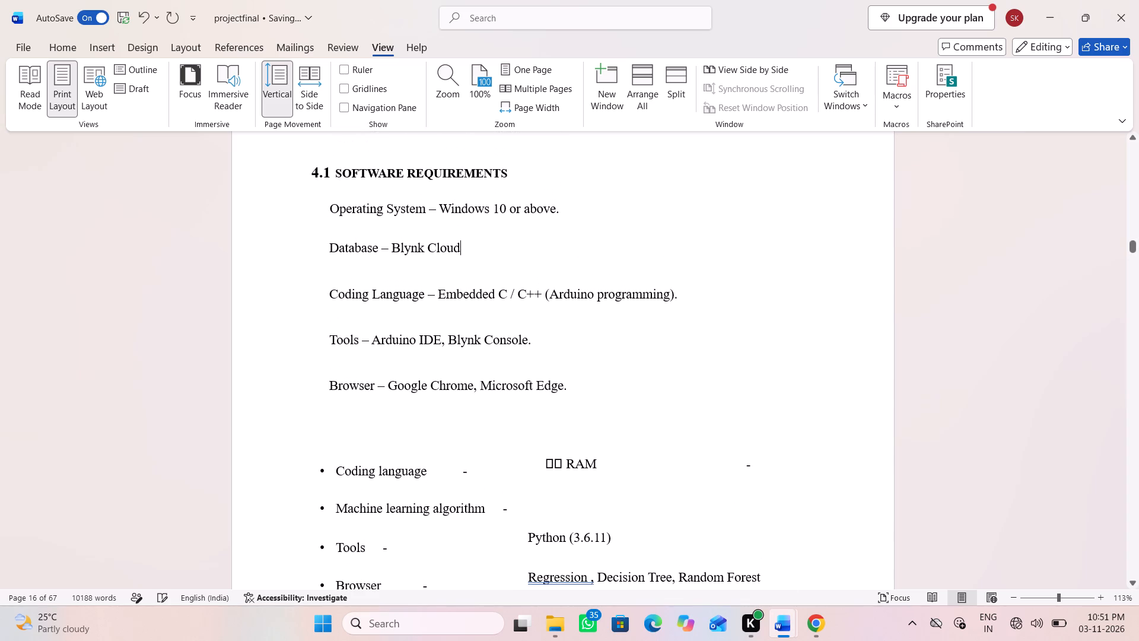
key(period)
Delete the stray RAM entry with its box symbols beside the old Coding language bullet.
scroll(542, 377, up, 3)
scroll(542, 377, down, 7)
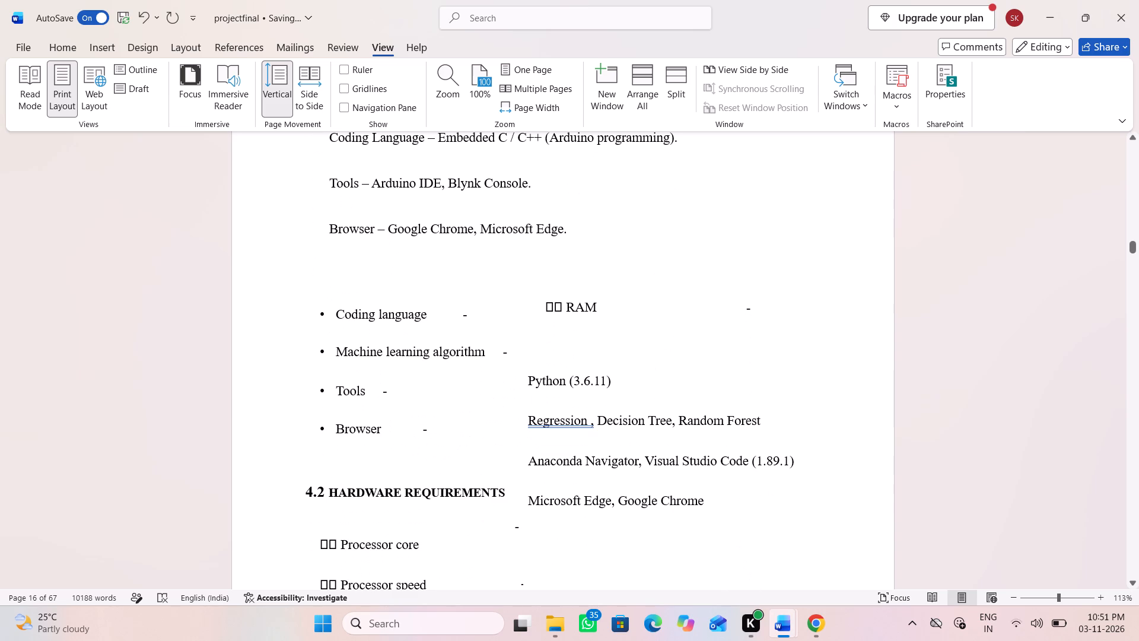
drag(319, 315, 463, 320)
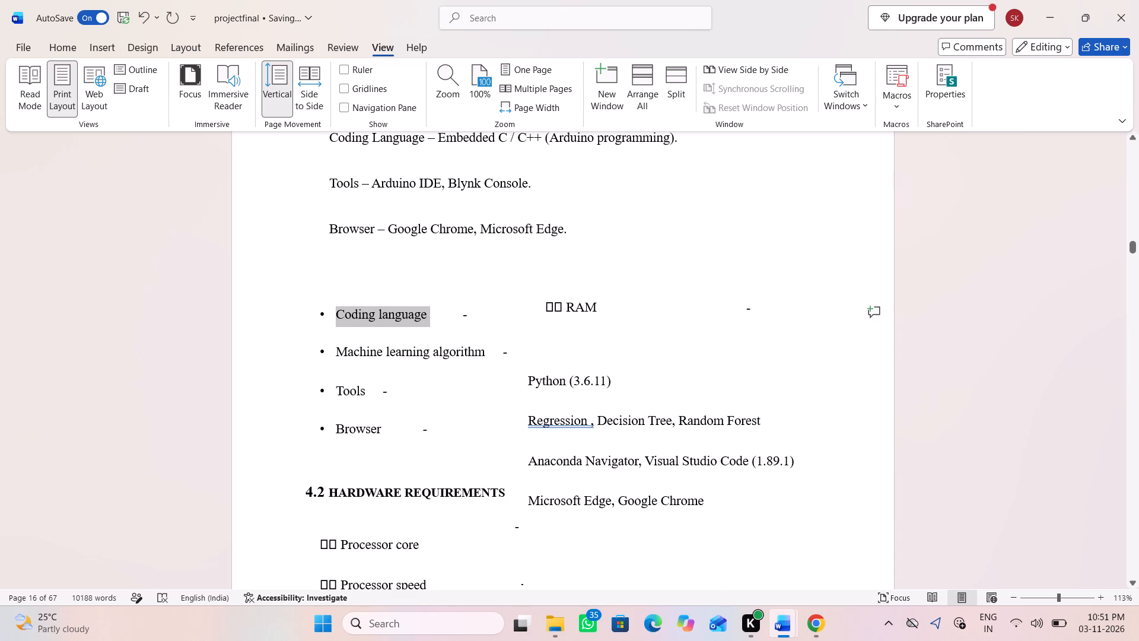
drag(463, 320, 607, 330)
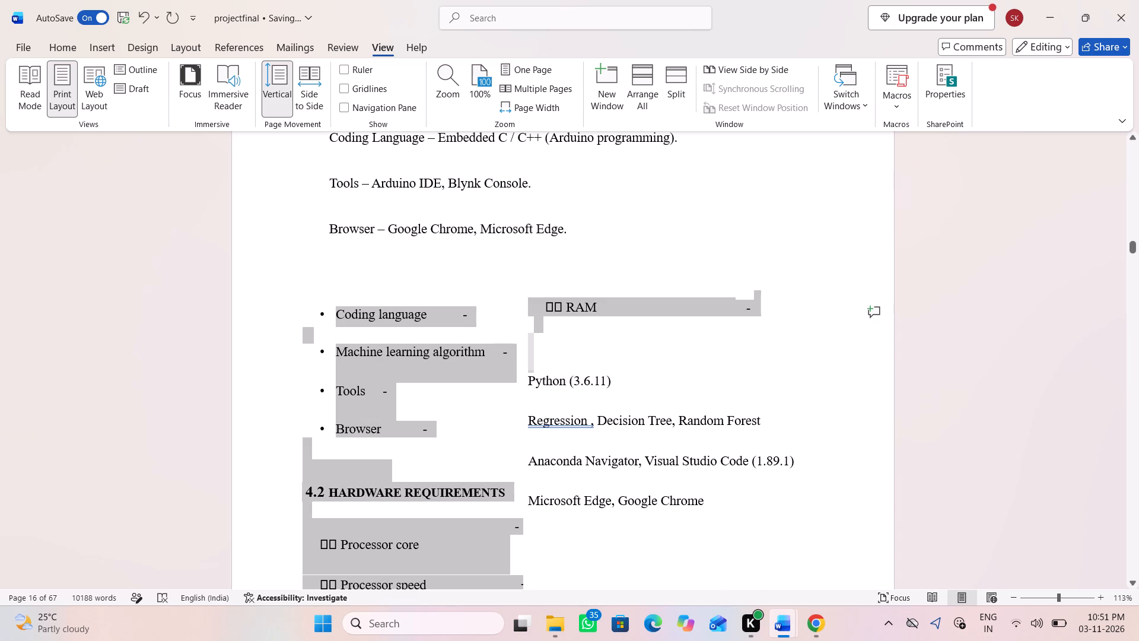
drag(607, 330, 506, 291)
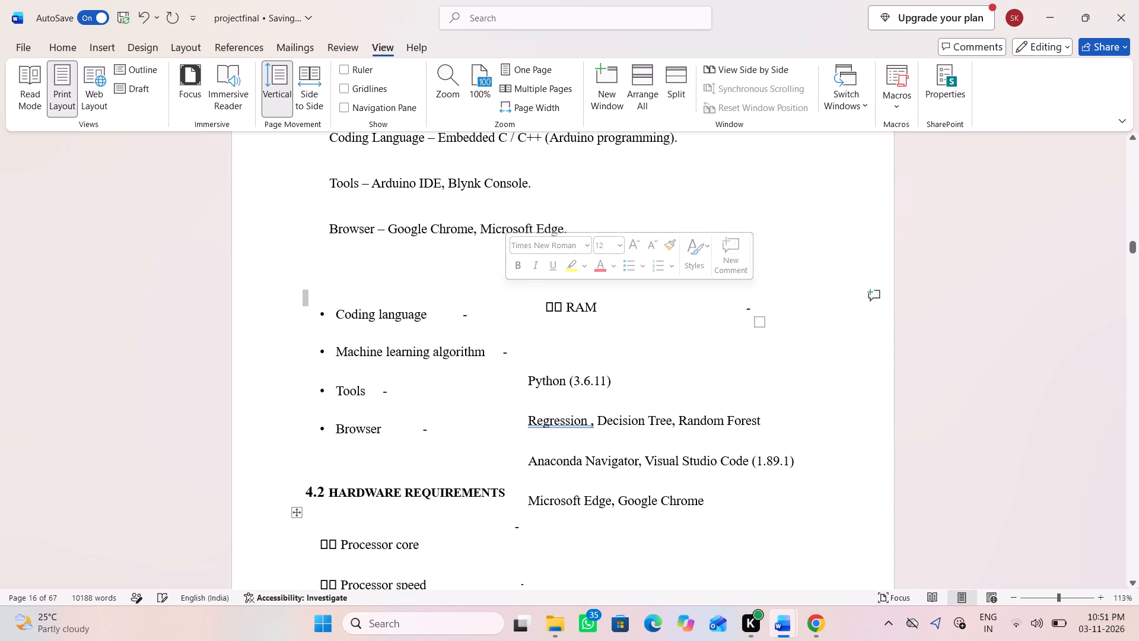
click(825, 316)
click(778, 306)
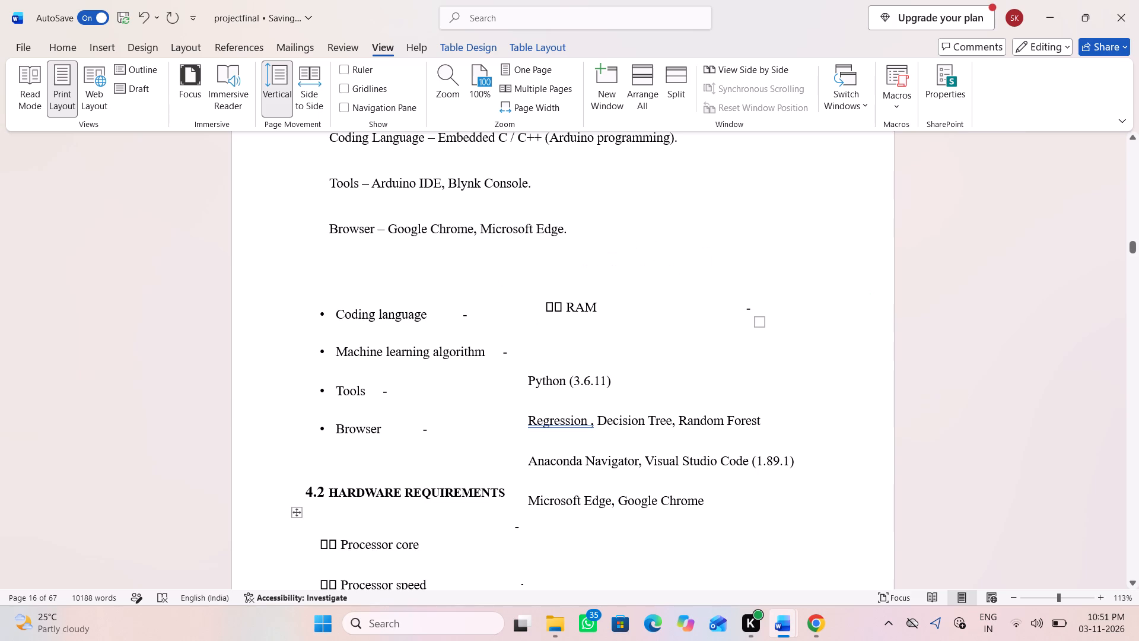
key(BackSpace)
key(BackSpace)
key(BackSpace)
key(BackSpace)
key(BackSpace)
key(BackSpace)
click(615, 310)
key(BackSpace)
key(BackSpace)
key(BackSpace)
key(BackSpace)
key(BackSpace)
key(BackSpace)
key(BackSpace)
key(BackSpace)
key(BackSpace)
key(BackSpace)
key(BackSpace)
key(BackSpace)
key(BackSpace)
key(BackSpace)
key(BackSpace)
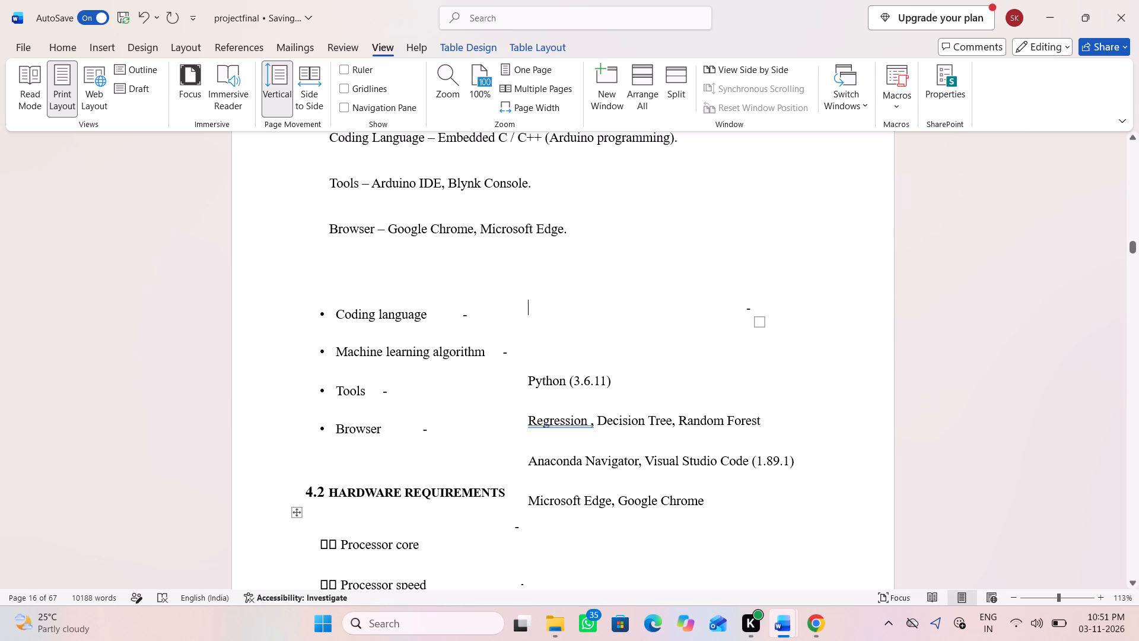
key(BackSpace)
Delete the old Coding language bullet, including its dash and the emptied list line.
click(489, 315)
key(BackSpace)
key(BackSpace)
key(BackSpace)
key(BackSpace)
key(BackSpace)
key(BackSpace)
key(BackSpace)
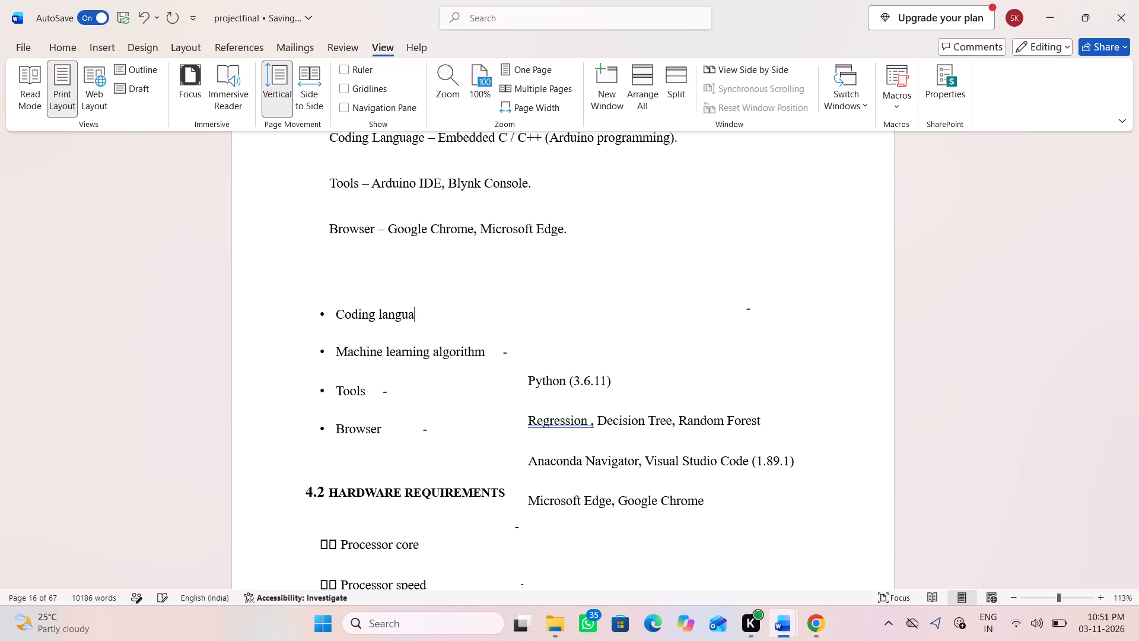
key(BackSpace)
key(BackSpace)
key(BackSpace)
key(BackSpace)
key(BackSpace)
key(BackSpace)
key(BackSpace)
key(BackSpace)
key(BackSpace)
key(BackSpace)
key(BackSpace)
key(BackSpace)
key(BackSpace)
key(BackSpace)
key(BackSpace)
key(BackSpace)
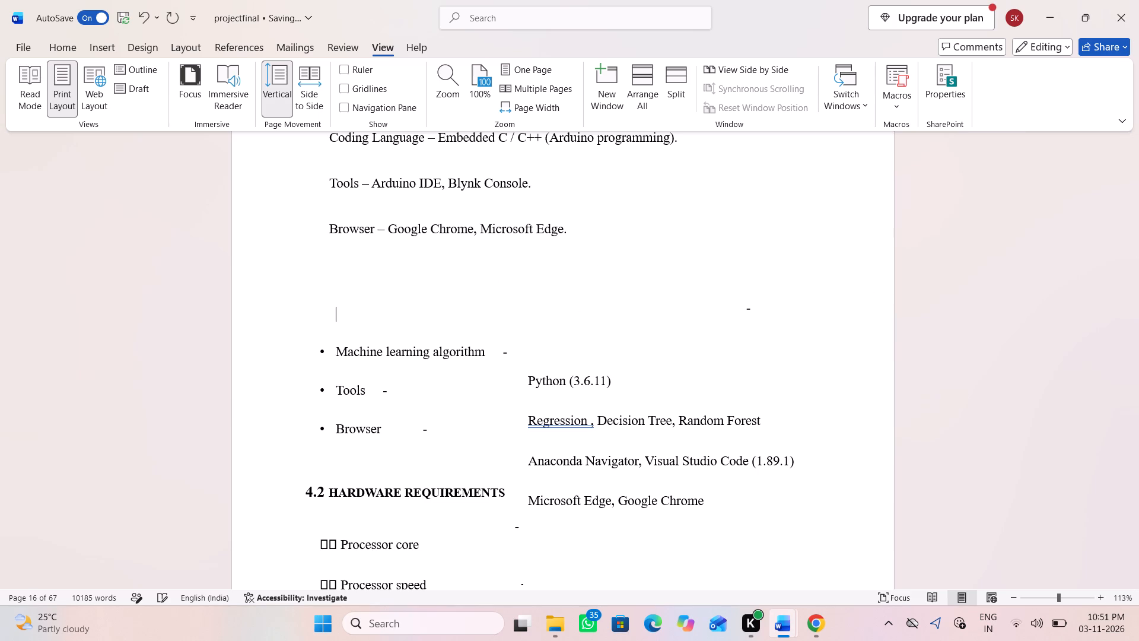
key(BackSpace)
key(BackSpace)
key(BackSpace)
key(BackSpace)
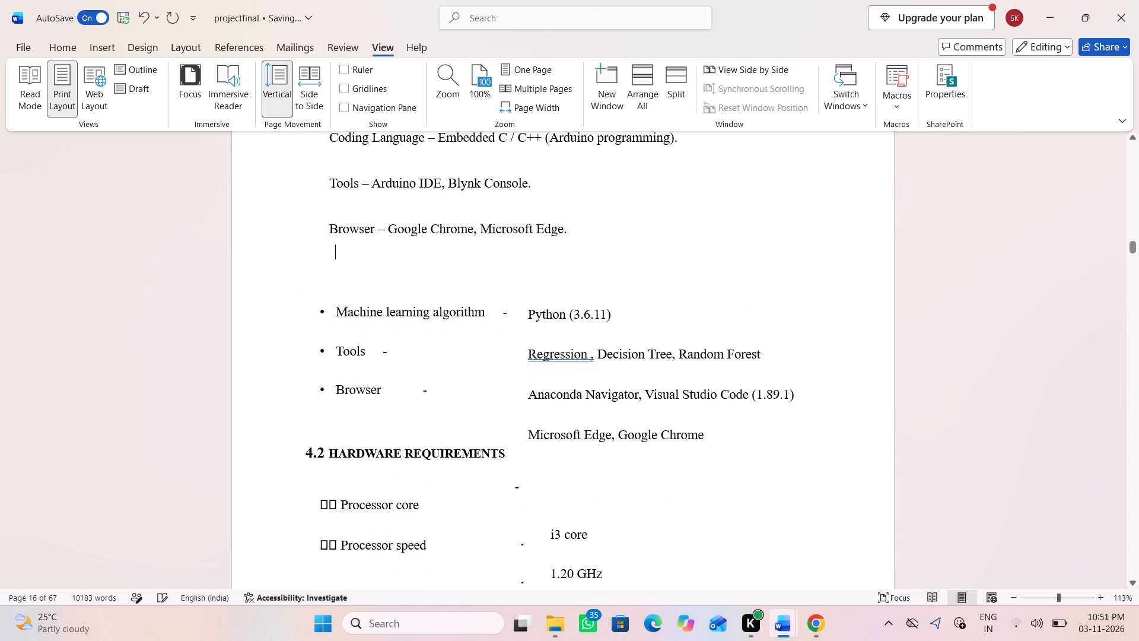
Delete the old Anaconda Navigator, Visual Studio Code line, the Regression, Decision Tree, Random Forest line and the Python (3.6.11) line beside the bullets.
click(798, 399)
key(BackSpace)
key(BackSpace)
key(BackSpace)
key(BackSpace)
key(BackSpace)
key(BackSpace)
key(BackSpace)
key(BackSpace)
key(BackSpace)
key(BackSpace)
key(BackSpace)
key(BackSpace)
key(BackSpace)
key(BackSpace)
key(BackSpace)
key(BackSpace)
key(BackSpace)
key(BackSpace)
key(BackSpace)
key(BackSpace)
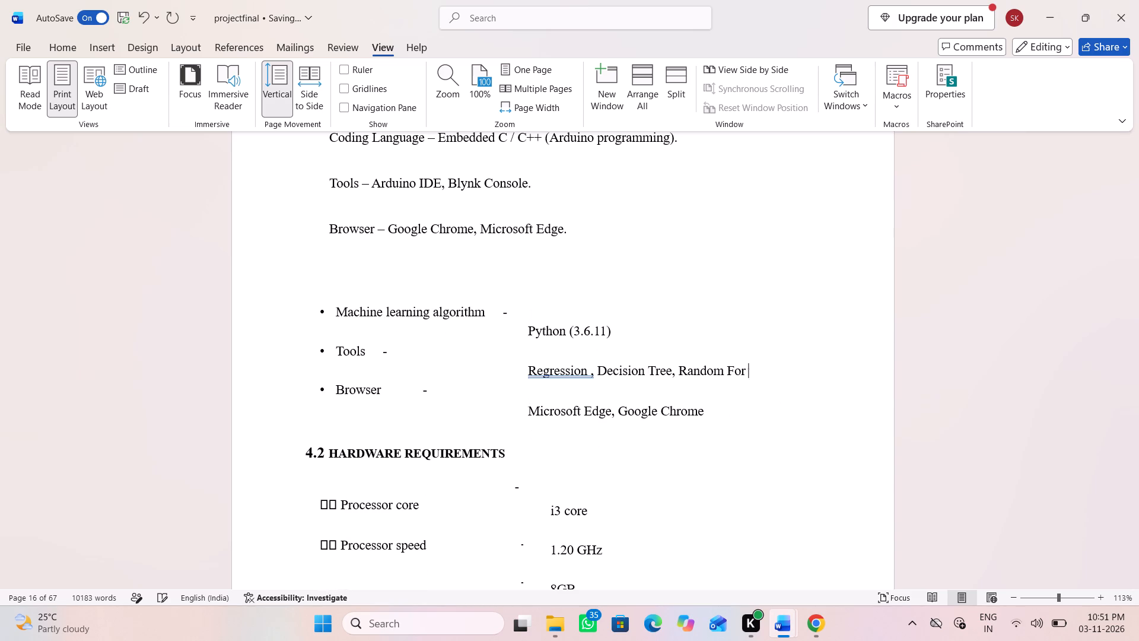
key(BackSpace)
key(BackSpace)
key(BackSpace)
key(BackSpace)
key(BackSpace)
key(BackSpace)
key(BackSpace)
key(BackSpace)
key(BackSpace)
key(BackSpace)
key(BackSpace)
key(BackSpace)
key(BackSpace)
key(BackSpace)
key(BackSpace)
key(BackSpace)
key(BackSpace)
key(BackSpace)
key(BackSpace)
key(BackSpace)
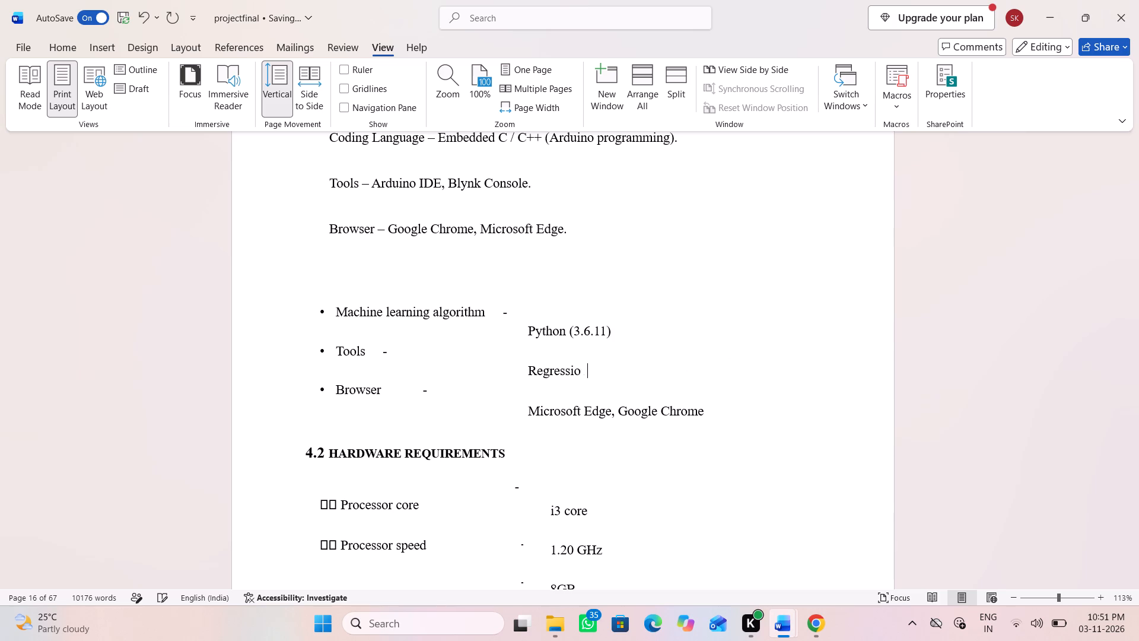
key(BackSpace)
key(BackSpace)
key(BackSpace)
key(BackSpace)
key(BackSpace)
key(BackSpace)
key(BackSpace)
key(BackSpace)
key(BackSpace)
key(BackSpace)
key(BackSpace)
key(BackSpace)
key(BackSpace)
key(BackSpace)
key(BackSpace)
key(BackSpace)
key(BackSpace)
key(BackSpace)
key(BackSpace)
key(BackSpace)
key(BackSpace)
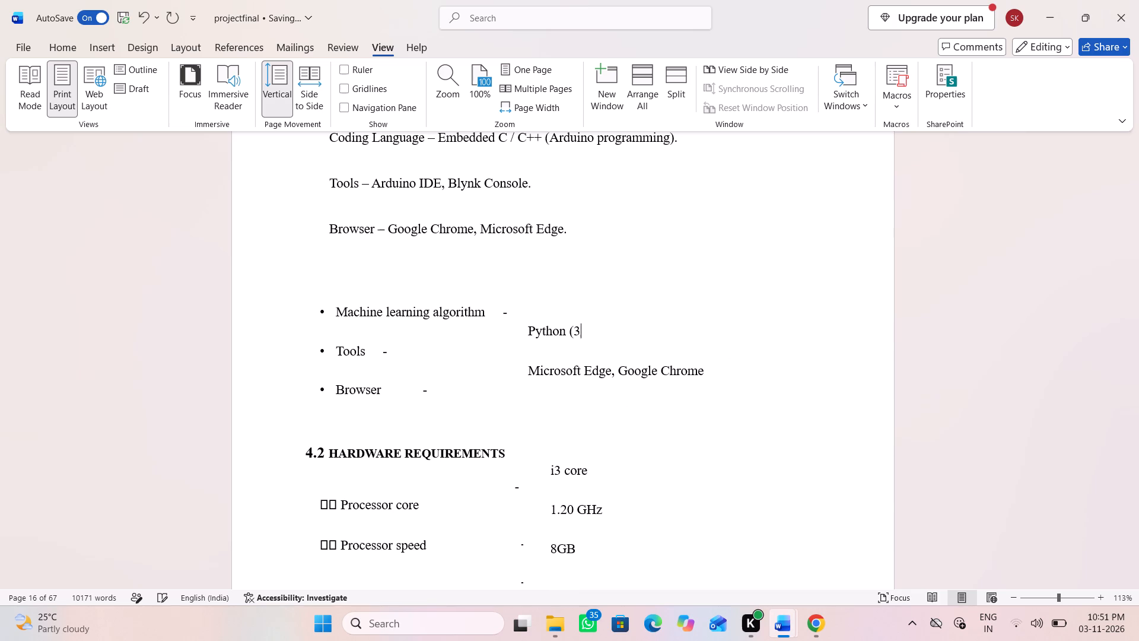
key(BackSpace)
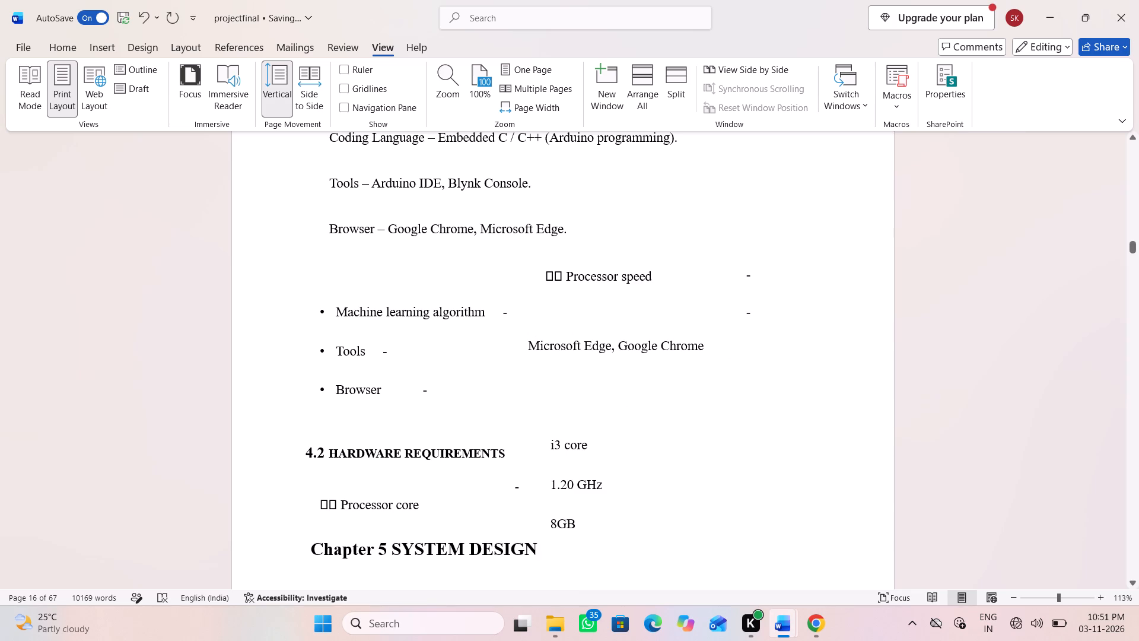
Delete the old Microsoft Edge, Google Chrome line beside the Tools bullet, including its emptied line.
click(709, 349)
key(BackSpace)
key(BackSpace)
key(BackSpace)
key(BackSpace)
key(BackSpace)
key(BackSpace)
key(BackSpace)
key(BackSpace)
key(BackSpace)
key(BackSpace)
key(BackSpace)
key(BackSpace)
key(BackSpace)
key(BackSpace)
key(BackSpace)
key(BackSpace)
key(BackSpace)
key(BackSpace)
key(BackSpace)
key(BackSpace)
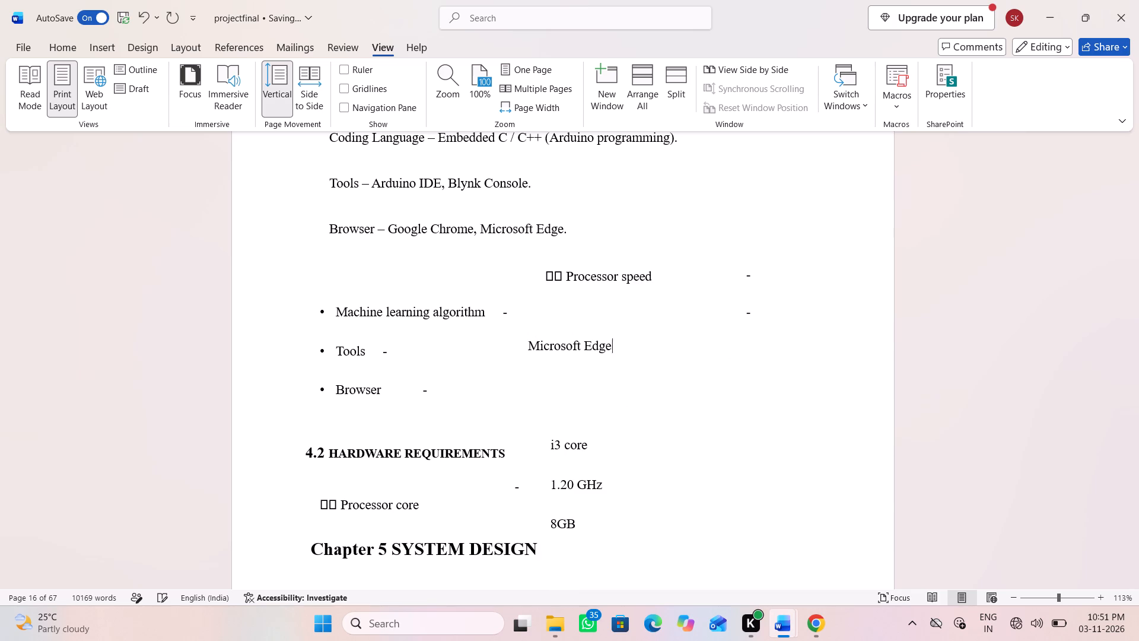
key(BackSpace)
key(BackSpace)
key(BackSpace)
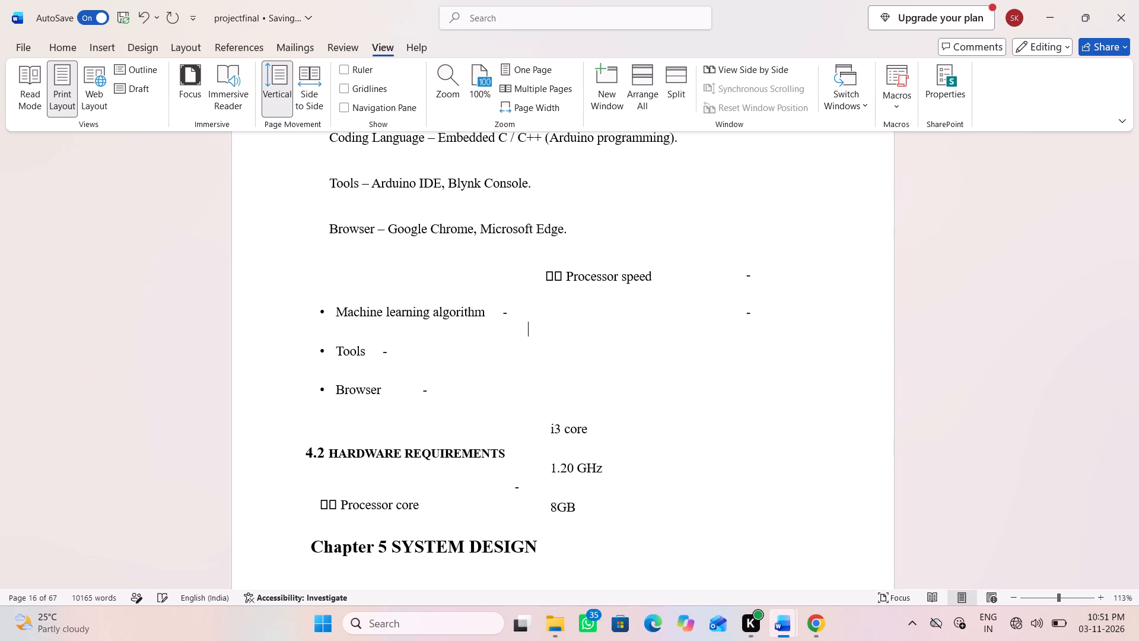
key(BackSpace)
key(BackSpace)
click(445, 390)
Delete the old 8GB, 1.20 GHz and i3 core values beside the 4.2 Hardware Requirements heading, including their emptied lines.
click(578, 507)
key(BackSpace)
key(BackSpace)
key(BackSpace)
key(BackSpace)
key(BackSpace)
key(BackSpace)
key(BackSpace)
key(BackSpace)
key(BackSpace)
key(BackSpace)
key(BackSpace)
key(BackSpace)
key(BackSpace)
key(BackSpace)
key(BackSpace)
key(BackSpace)
key(BackSpace)
key(BackSpace)
key(BackSpace)
key(BackSpace)
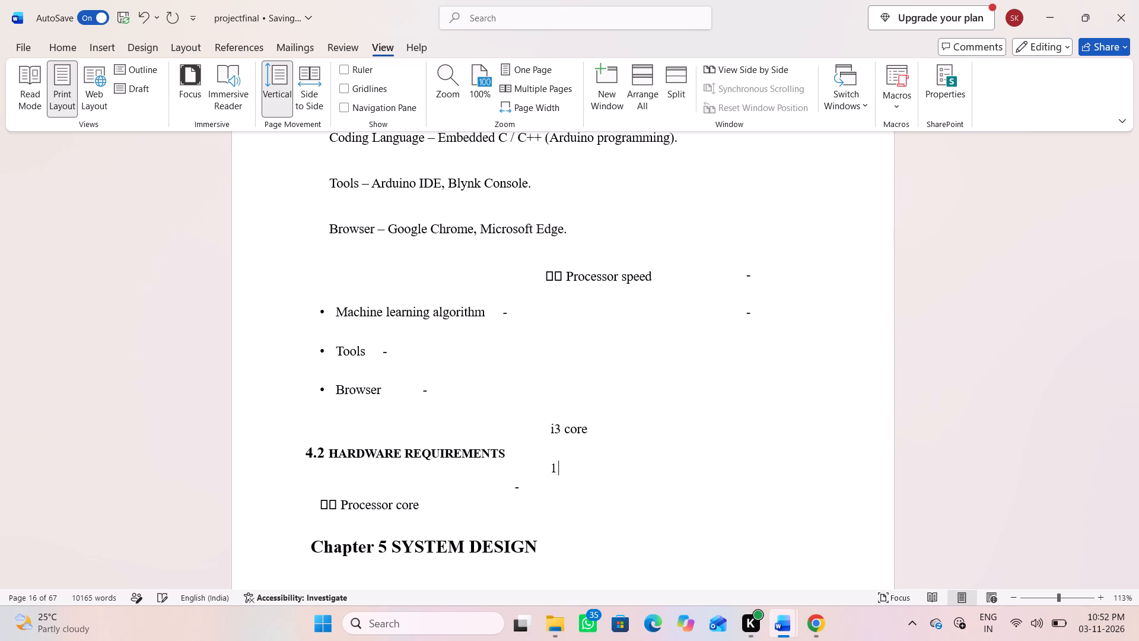
key(BackSpace)
key(BackSpace)
key(BackSpace)
key(BackSpace)
key(BackSpace)
key(BackSpace)
key(BackSpace)
key(BackSpace)
key(BackSpace)
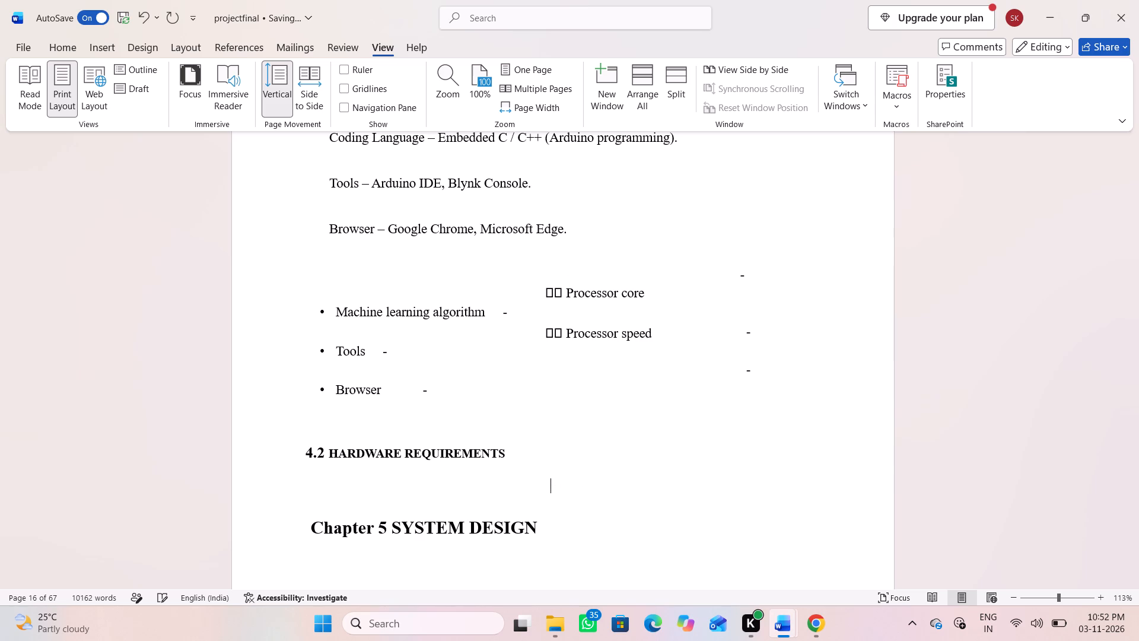
key(BackSpace)
key(BackSpace)
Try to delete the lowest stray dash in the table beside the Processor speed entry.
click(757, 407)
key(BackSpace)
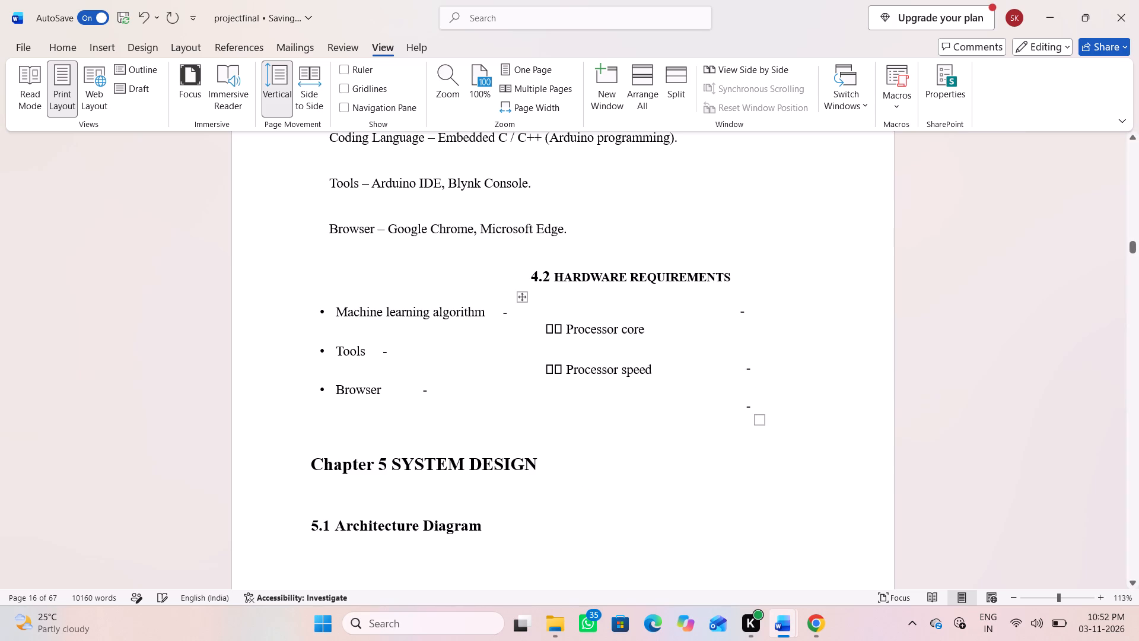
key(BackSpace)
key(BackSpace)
Delete the old Browser, Tools and Machine learning algorithm bullets, including their dashes and emptied list lines.
click(431, 388)
key(BackSpace)
key(BackSpace)
key(BackSpace)
key(BackSpace)
key(BackSpace)
key(BackSpace)
key(BackSpace)
key(BackSpace)
key(BackSpace)
key(BackSpace)
key(BackSpace)
key(BackSpace)
key(BackSpace)
key(BackSpace)
key(BackSpace)
key(BackSpace)
key(BackSpace)
key(BackSpace)
key(BackSpace)
key(BackSpace)
key(BackSpace)
key(BackSpace)
key(BackSpace)
key(BackSpace)
key(BackSpace)
key(BackSpace)
key(BackSpace)
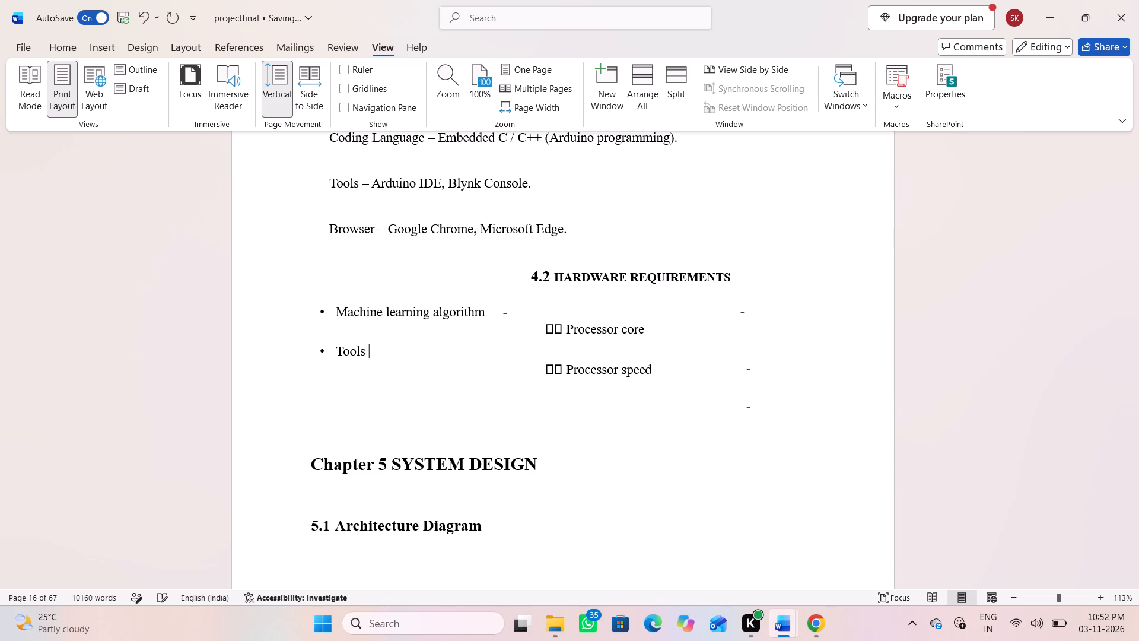
key(BackSpace)
key(BackSpace)
key(BackSpace)
key(BackSpace)
key(BackSpace)
key(BackSpace)
key(BackSpace)
key(BackSpace)
key(BackSpace)
key(BackSpace)
key(BackSpace)
key(BackSpace)
key(BackSpace)
key(BackSpace)
key(BackSpace)
key(BackSpace)
key(BackSpace)
key(BackSpace)
key(BackSpace)
key(BackSpace)
key(BackSpace)
key(BackSpace)
key(BackSpace)
key(BackSpace)
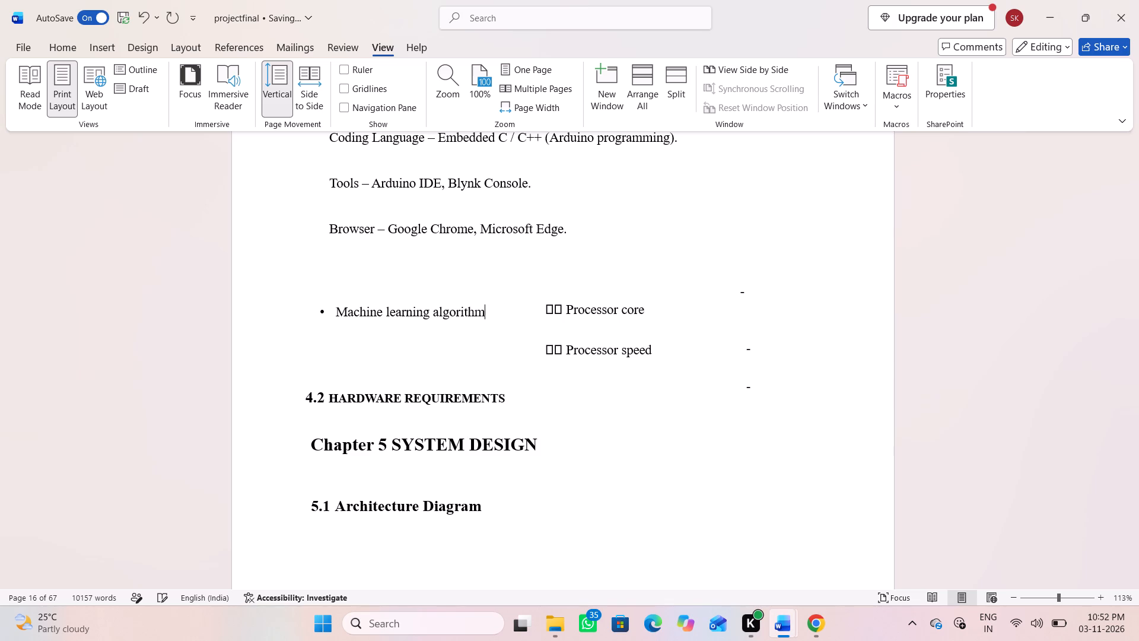
key(BackSpace)
key(BackSpace)
key(BackSpace)
key(BackSpace)
key(BackSpace)
key(BackSpace)
key(BackSpace)
key(BackSpace)
key(BackSpace)
key(BackSpace)
key(BackSpace)
key(BackSpace)
key(BackSpace)
key(BackSpace)
key(BackSpace)
key(BackSpace)
key(BackSpace)
key(BackSpace)
key(BackSpace)
key(BackSpace)
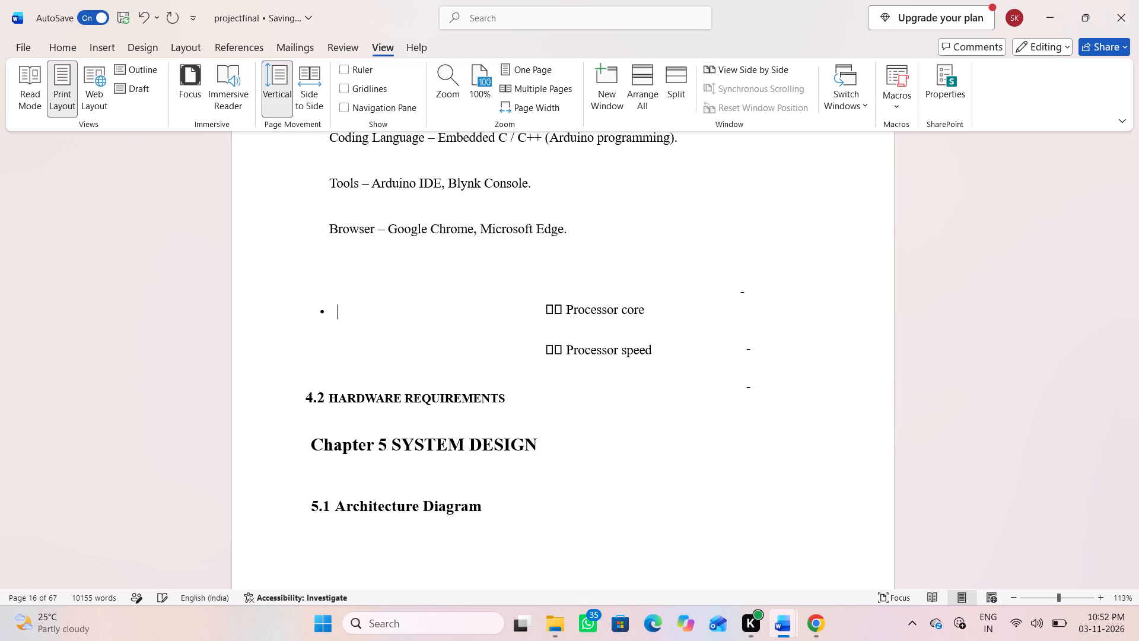
key(BackSpace)
key(BackSpace)
Delete the old Processor speed entry with its box symbols from the table above Chapter 5.
click(662, 337)
key(BackSpace)
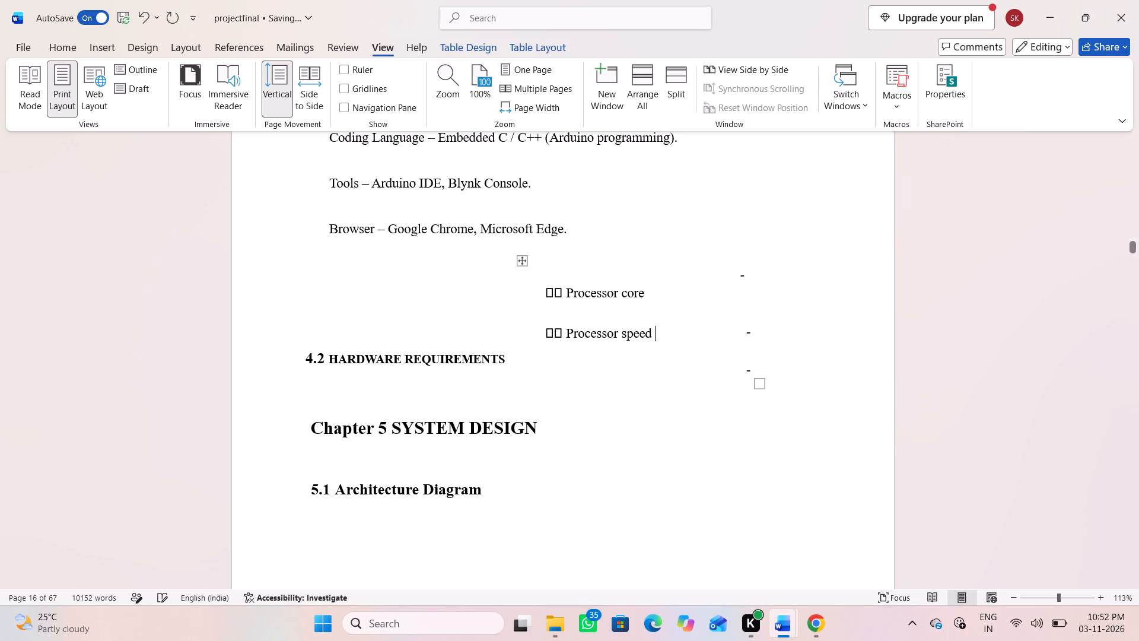
key(BackSpace)
key(BackSpace)
key(BackSpace)
key(BackSpace)
key(BackSpace)
key(BackSpace)
key(BackSpace)
key(BackSpace)
key(BackSpace)
key(BackSpace)
key(BackSpace)
key(BackSpace)
key(BackSpace)
key(BackSpace)
key(BackSpace)
key(BackSpace)
key(BackSpace)
key(BackSpace)
key(BackSpace)
key(BackSpace)
key(BackSpace)
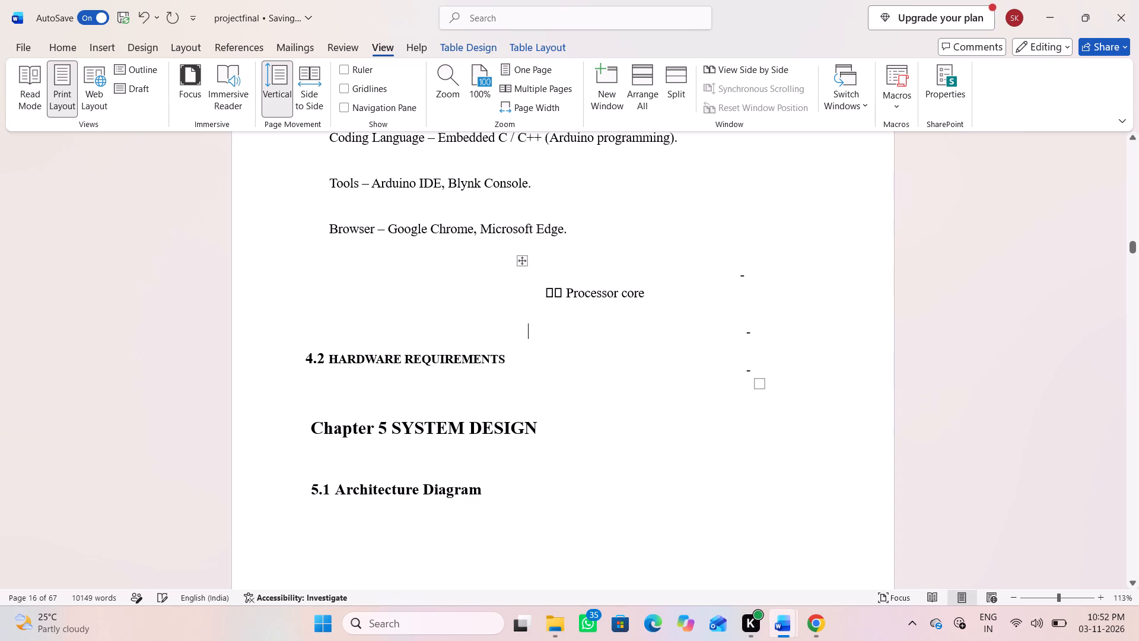
Delete the middle stray dash in the table beside the Processor core entry, and try to remove the lowest one.
key(BackSpace)
key(BackSpace)
click(751, 335)
key(BackSpace)
key(BackSpace)
click(755, 369)
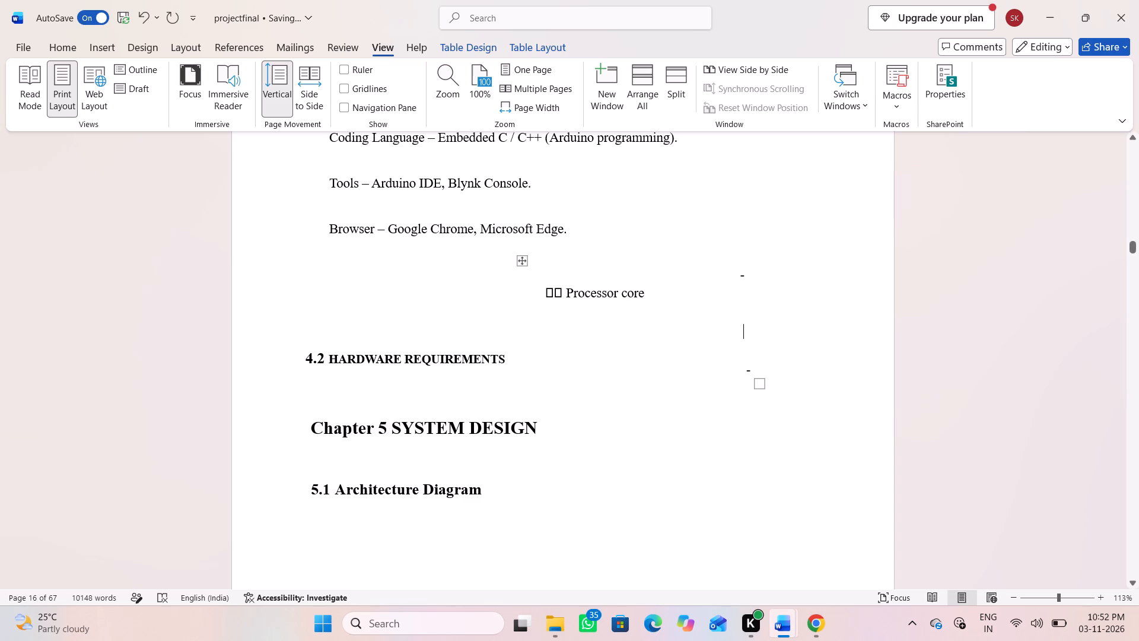
key(BackSpace)
key(BackSpace)
click(753, 373)
key(BackSpace)
key(BackSpace)
key(BackSpace)
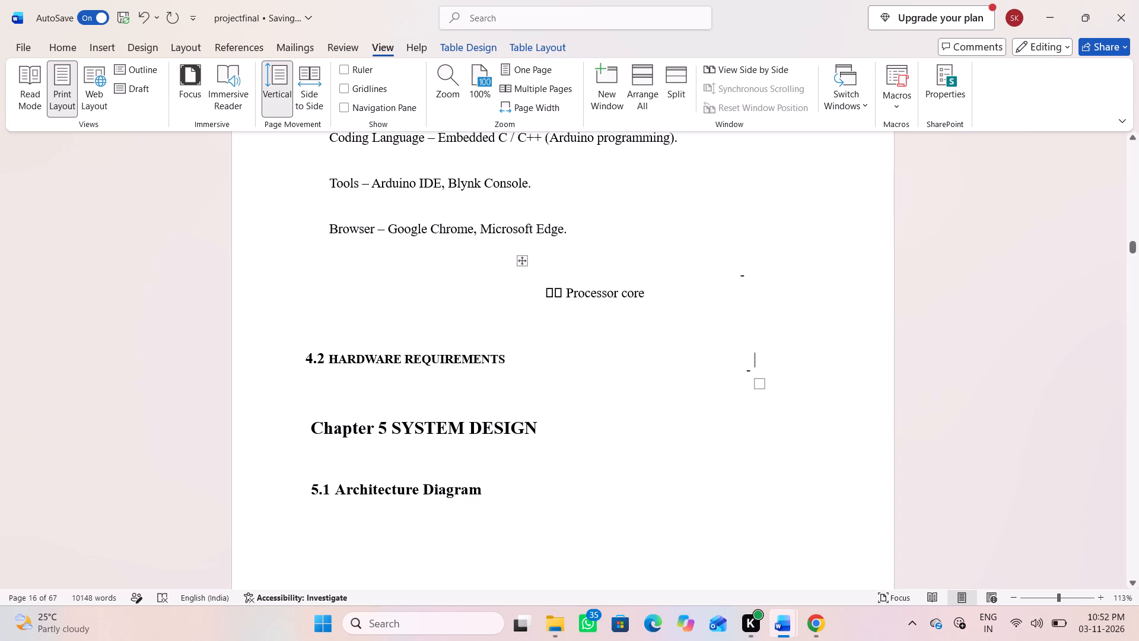
Delete the old Processor core entry with its box symbols and indentation from the table above 4.2 Hardware Requirements.
click(679, 293)
key(BackSpace)
key(BackSpace)
key(BackSpace)
key(BackSpace)
key(BackSpace)
key(BackSpace)
key(BackSpace)
key(BackSpace)
key(BackSpace)
key(BackSpace)
key(BackSpace)
key(BackSpace)
key(BackSpace)
key(BackSpace)
key(BackSpace)
key(BackSpace)
key(BackSpace)
key(BackSpace)
key(BackSpace)
key(BackSpace)
key(BackSpace)
key(BackSpace)
key(BackSpace)
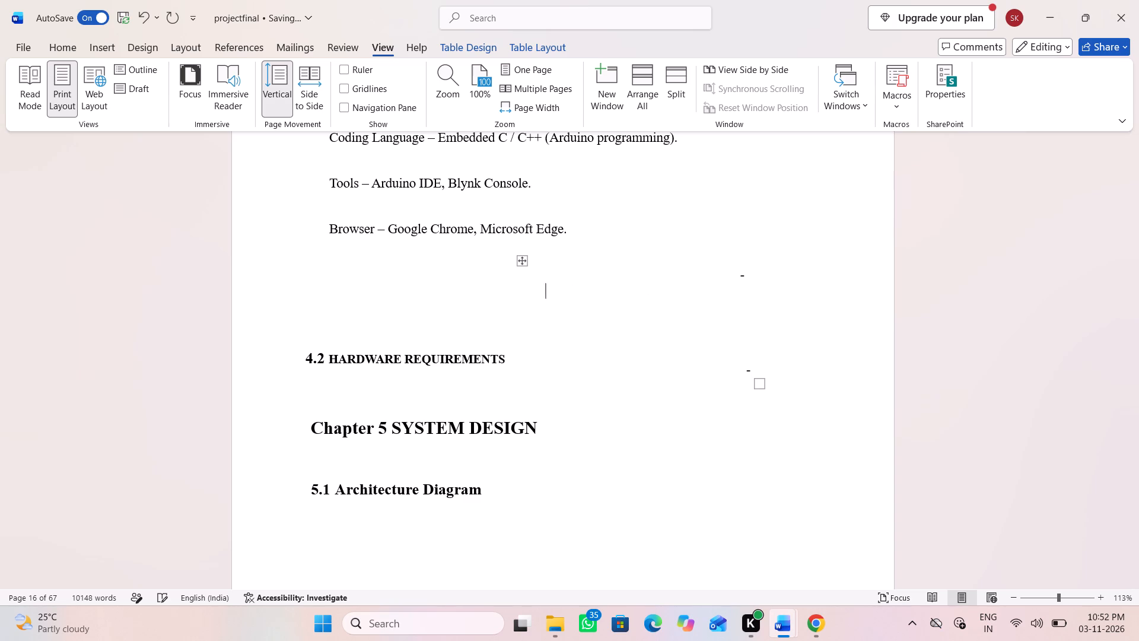
key(BackSpace)
key(BackSpace)
key(BackSpace)
key(BackSpace)
key(BackSpace)
key(BackSpace)
key(BackSpace)
key(BackSpace)
key(BackSpace)
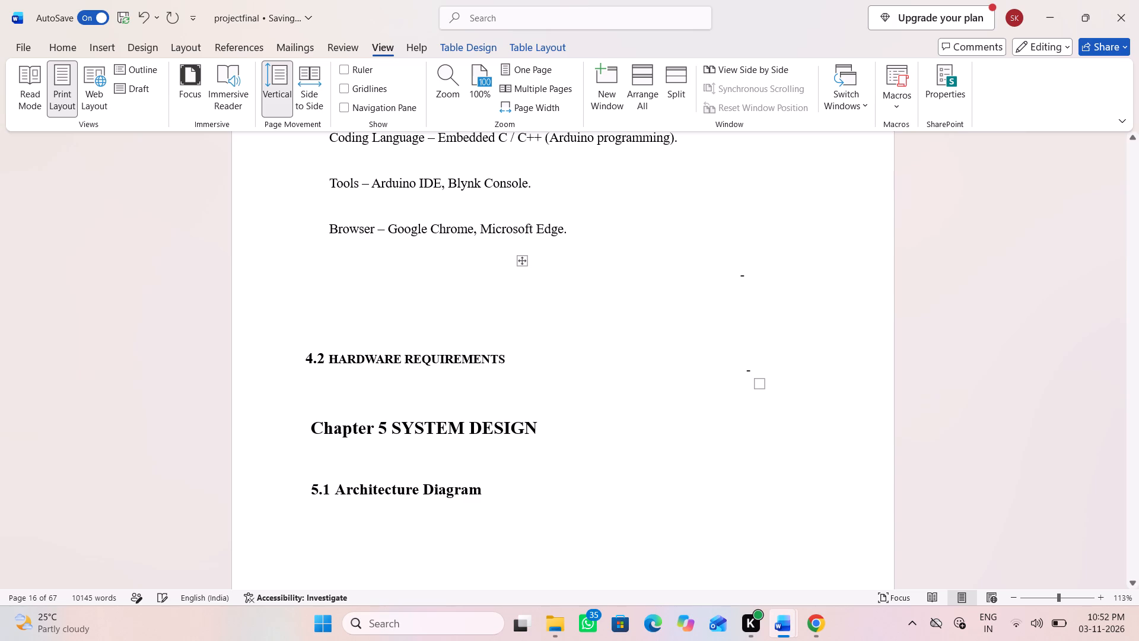
Delete the two remaining stray dashes from the table around the 4.2 Hardware Requirements heading.
click(741, 270)
click(749, 271)
drag(743, 276, 737, 277)
key(BackSpace)
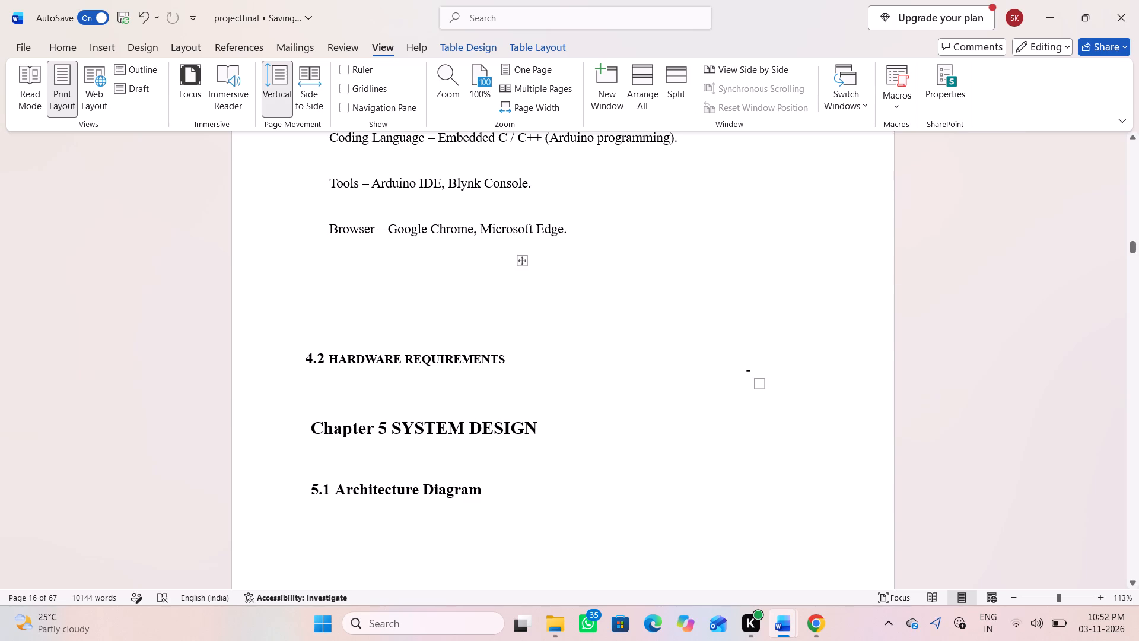
double_click(750, 371)
key(BackSpace)
Remove the surplus blank lines between the Browser entry and the 4.2 Hardware Requirements heading.
scroll(617, 316, up, 2)
scroll(553, 339, up, 2)
click(394, 486)
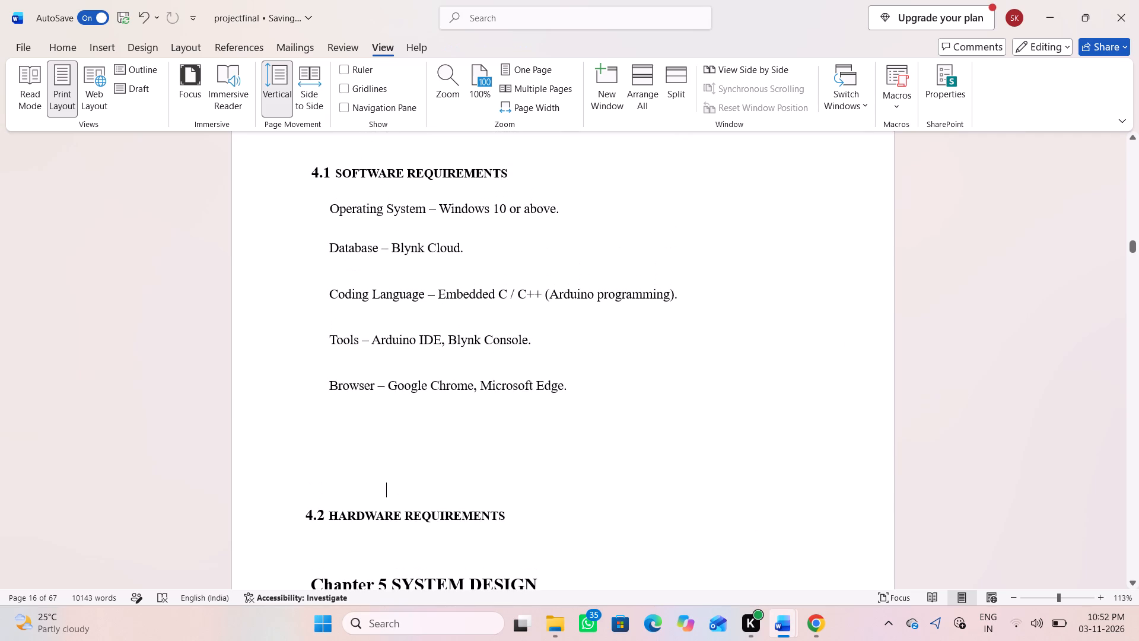
key(BackSpace)
key(BackSpace)
key(BackSpace)
key(BackSpace)
key(BackSpace)
key(BackSpace)
key(BackSpace)
key(BackSpace)
key(BackSpace)
key(BackSpace)
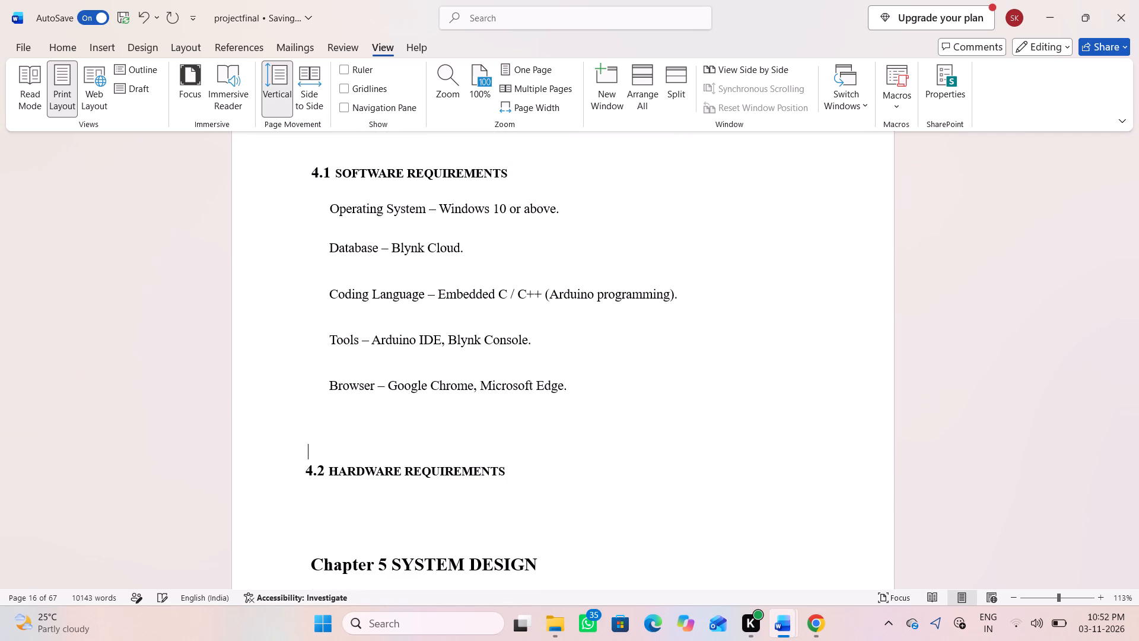
key(BackSpace)
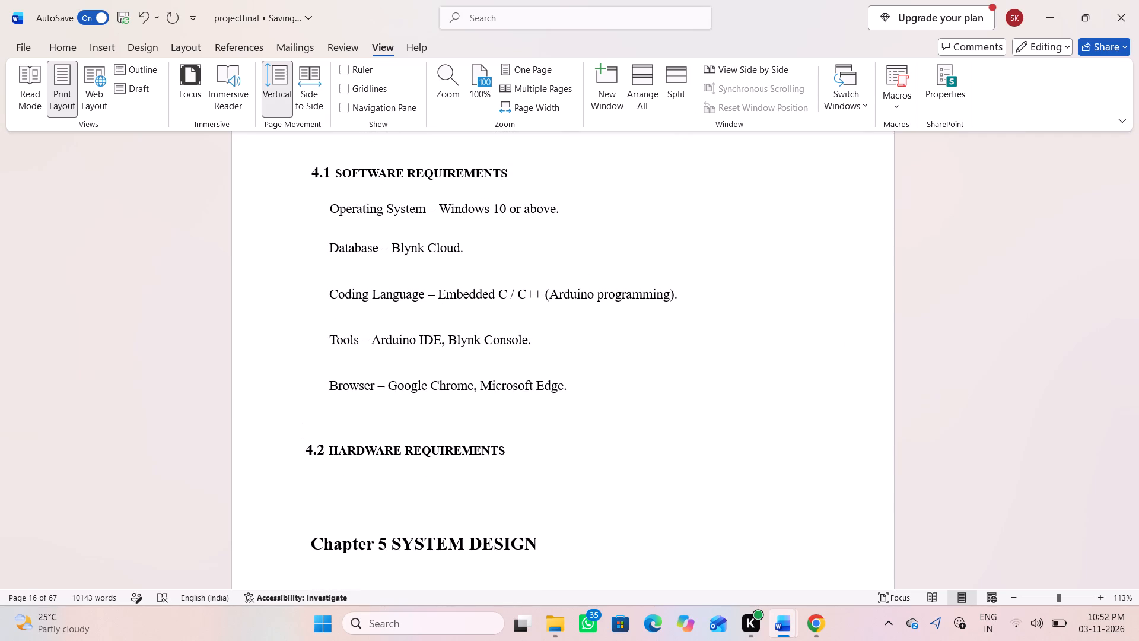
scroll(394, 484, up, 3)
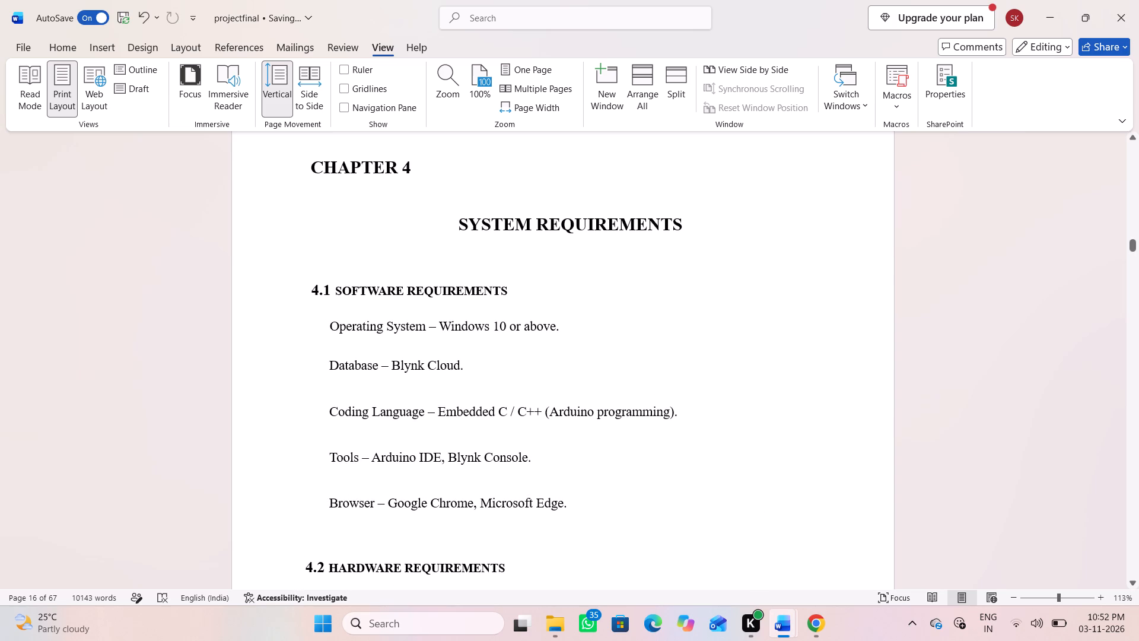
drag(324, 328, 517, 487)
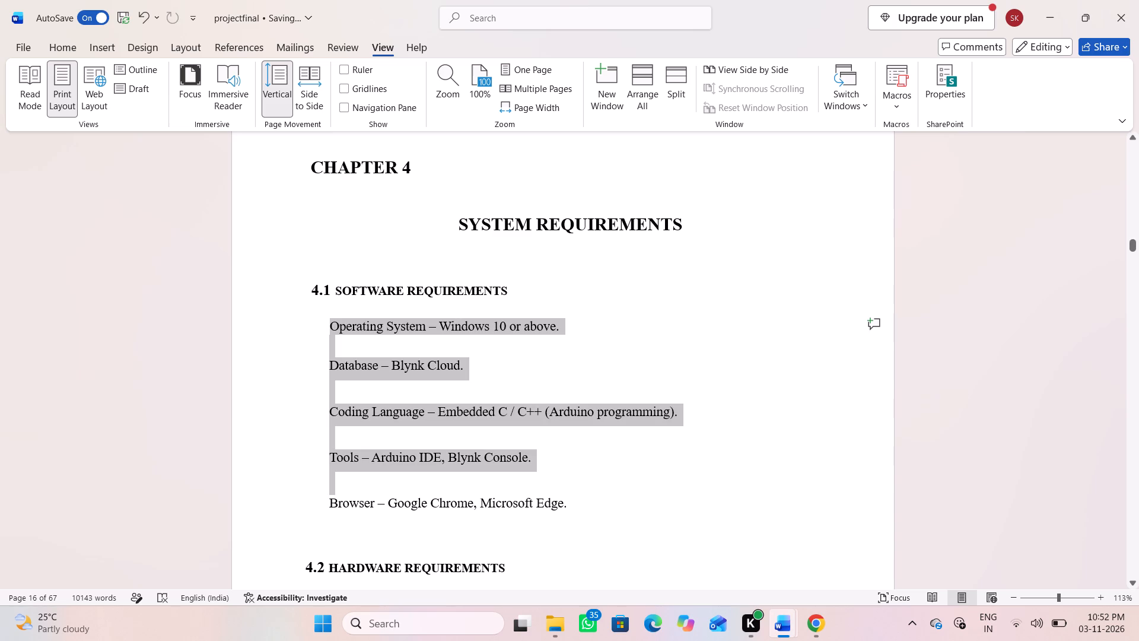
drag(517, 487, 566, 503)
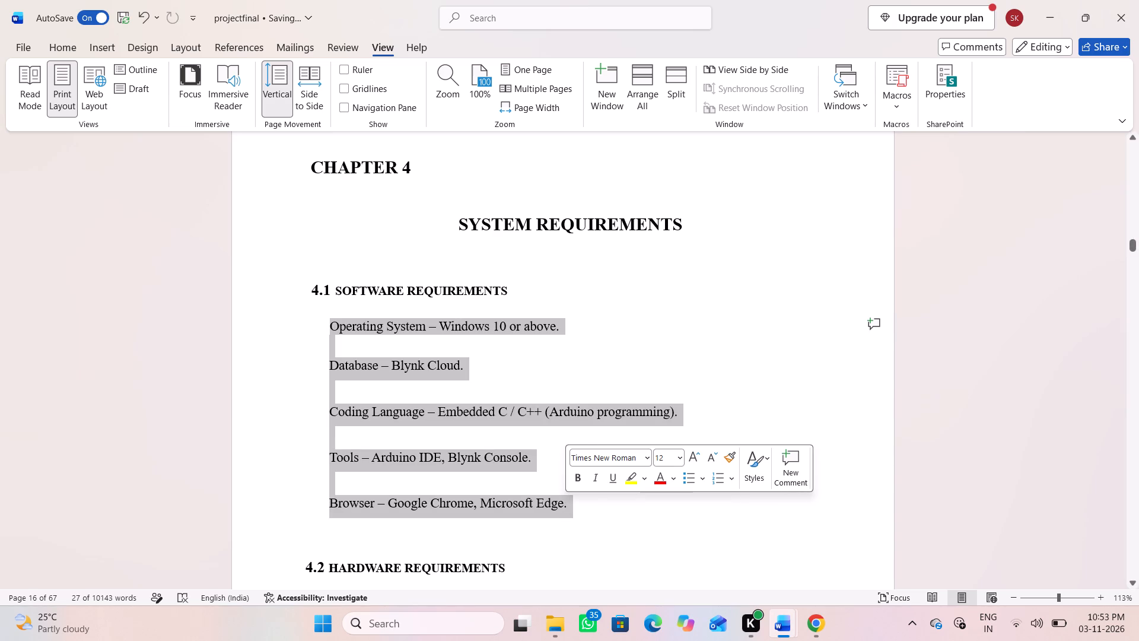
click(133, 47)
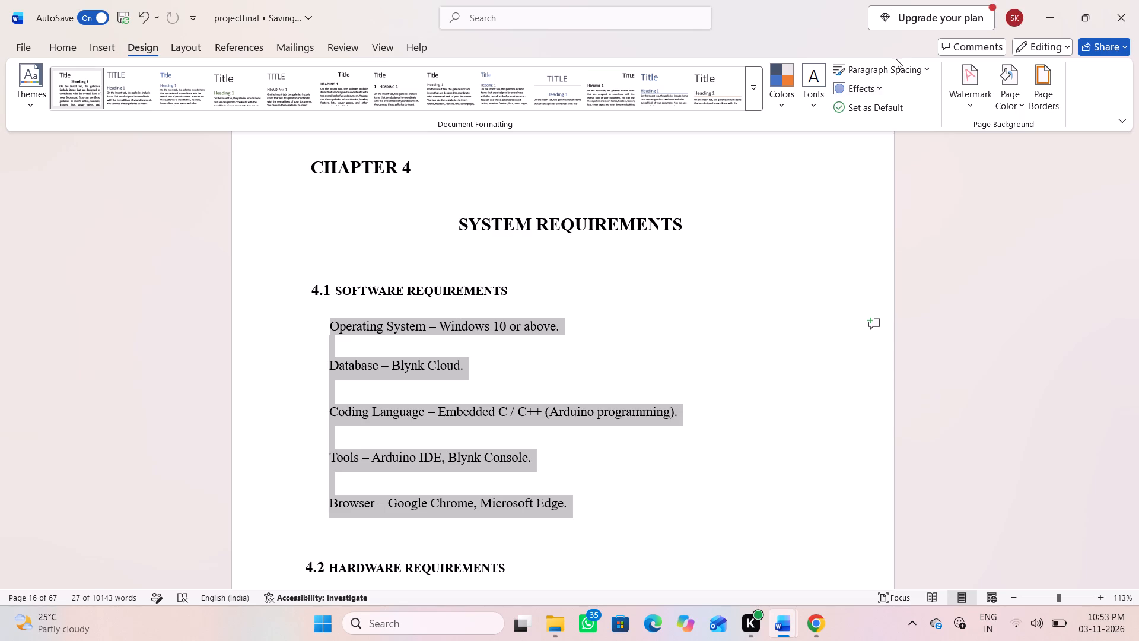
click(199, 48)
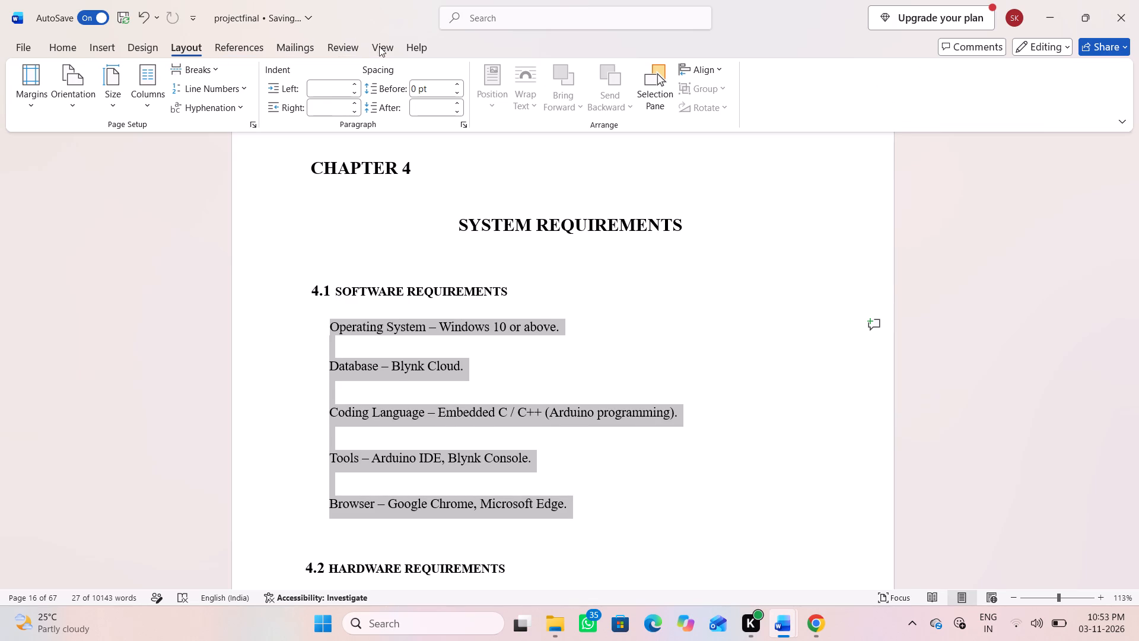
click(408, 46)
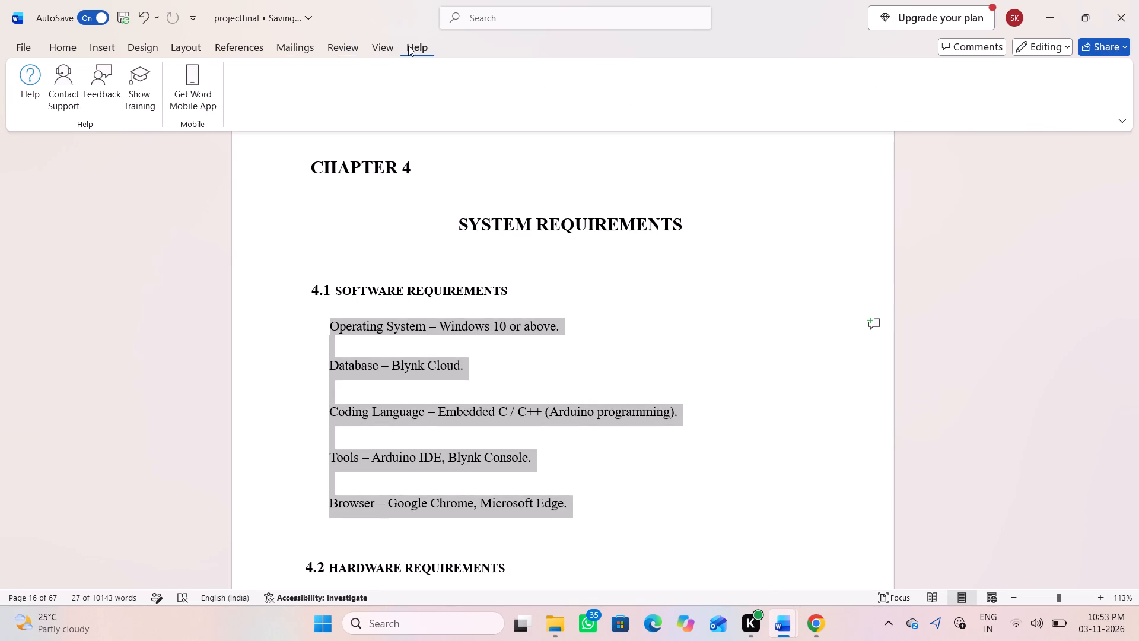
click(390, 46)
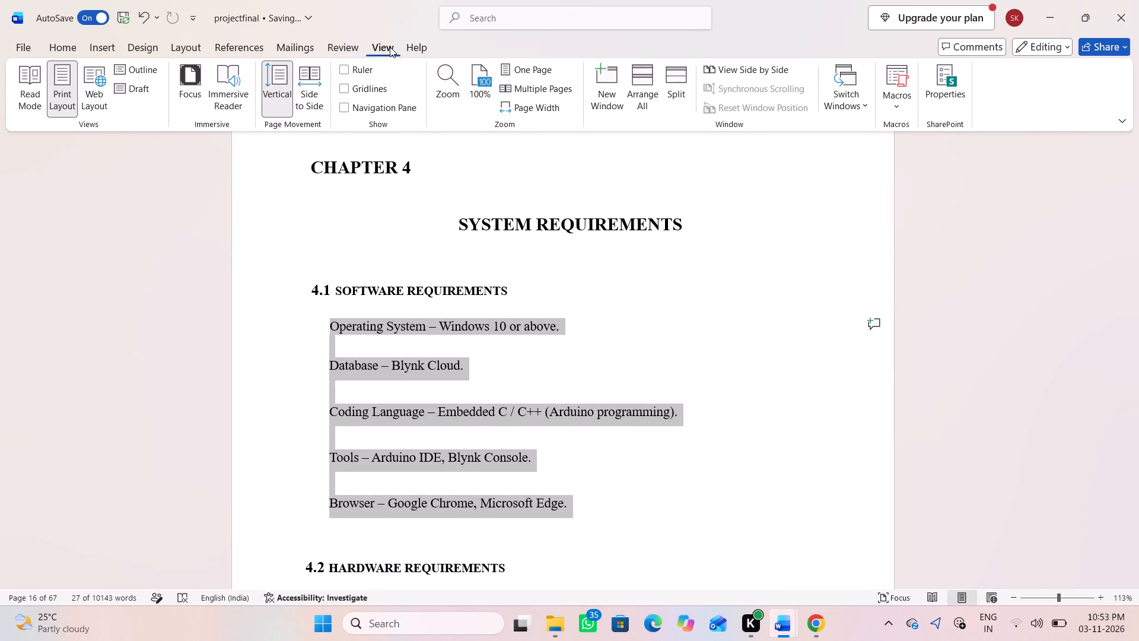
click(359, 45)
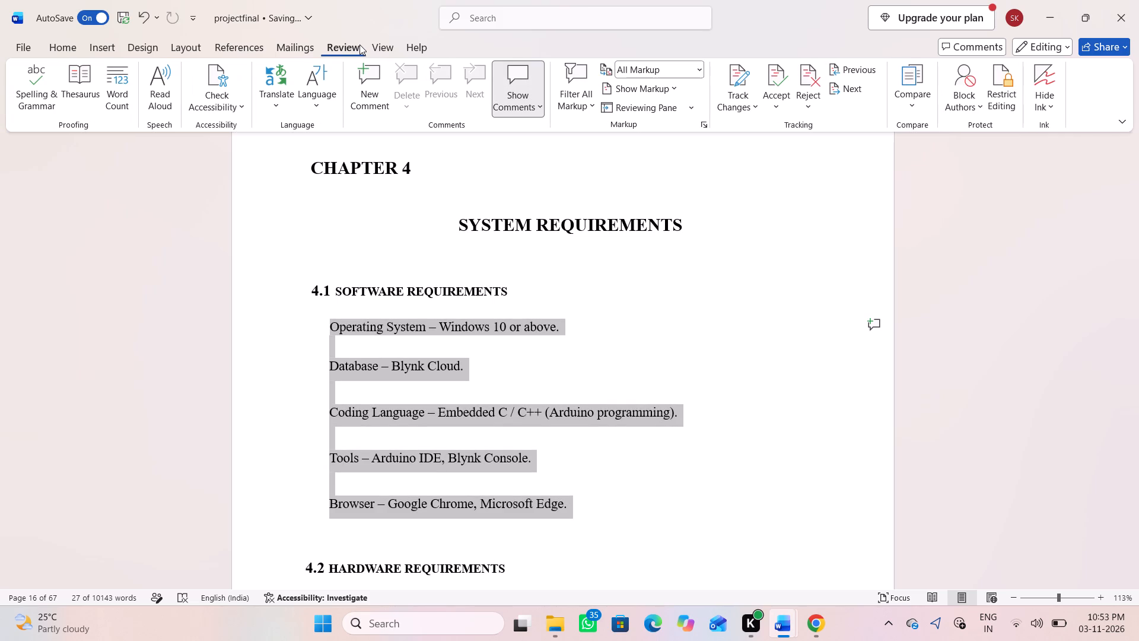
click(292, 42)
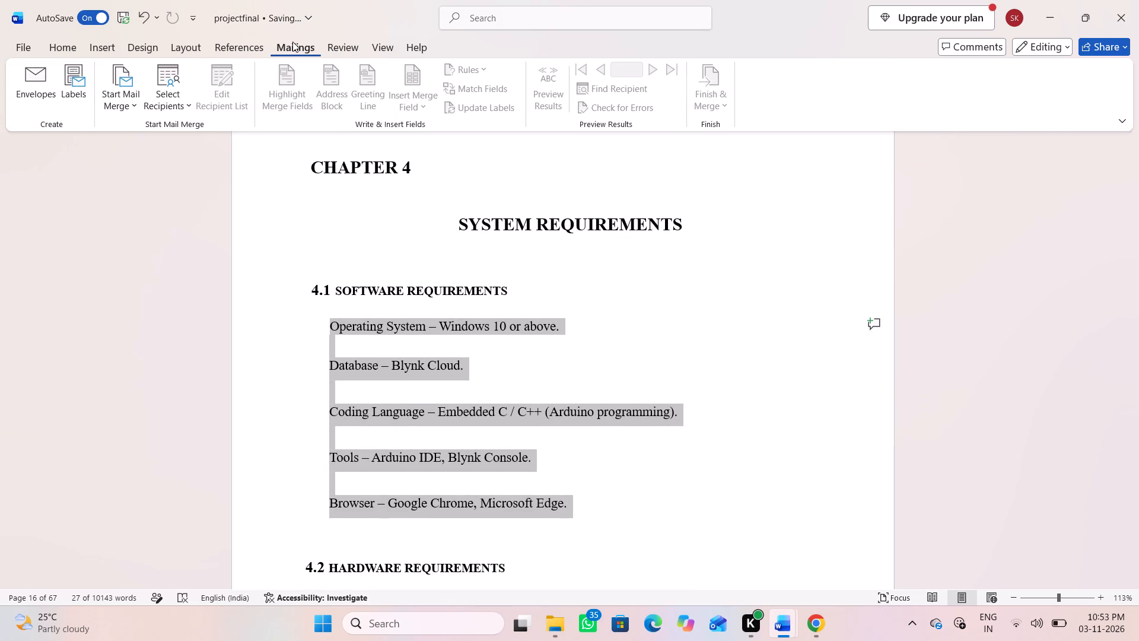
Switch to ChatGPT and review its software and hardware requirements lists against the original prompt.
key(alt+Tab)
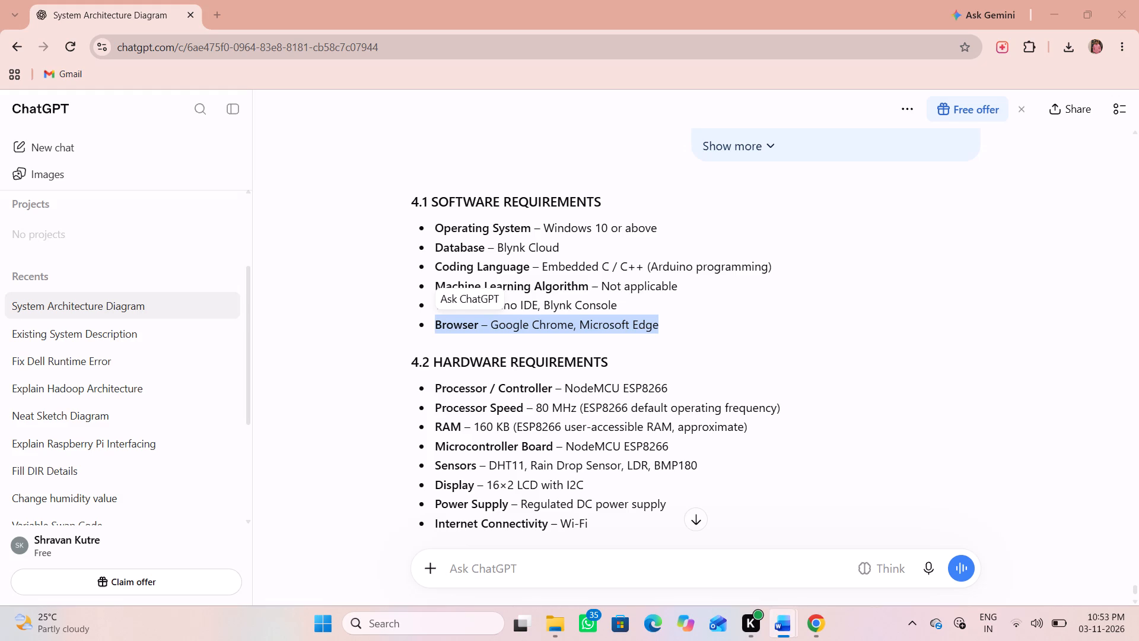
drag(416, 225, 418, 225)
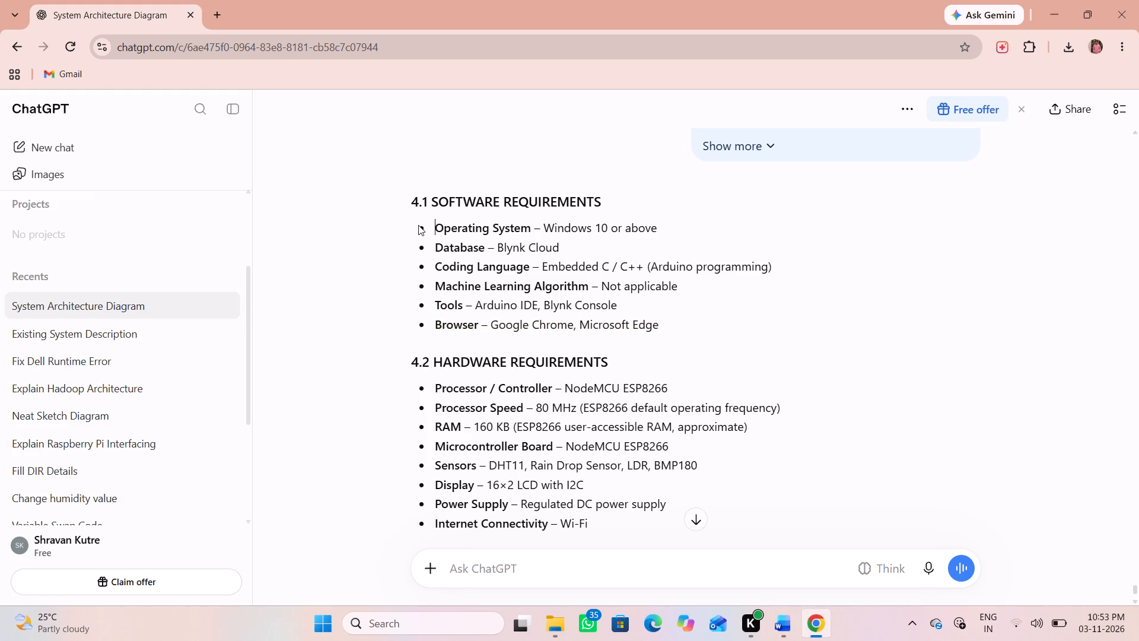
drag(418, 225, 425, 226)
double_click(416, 227)
drag(418, 224, 419, 224)
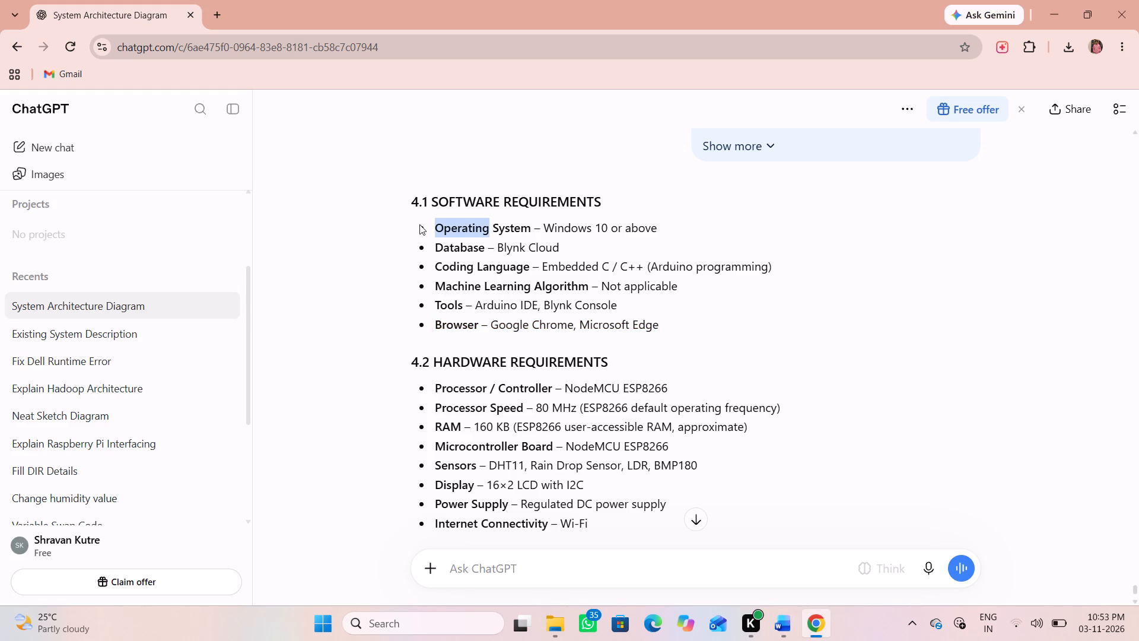
drag(419, 224, 523, 231)
double_click(427, 233)
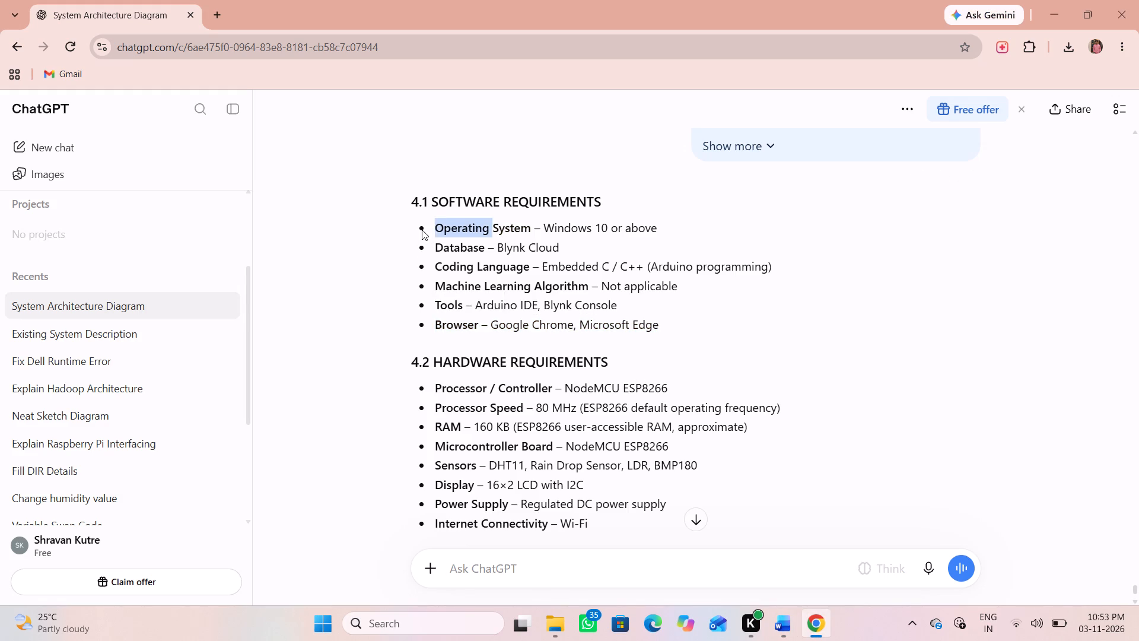
triple_click(422, 229)
triple_click(421, 226)
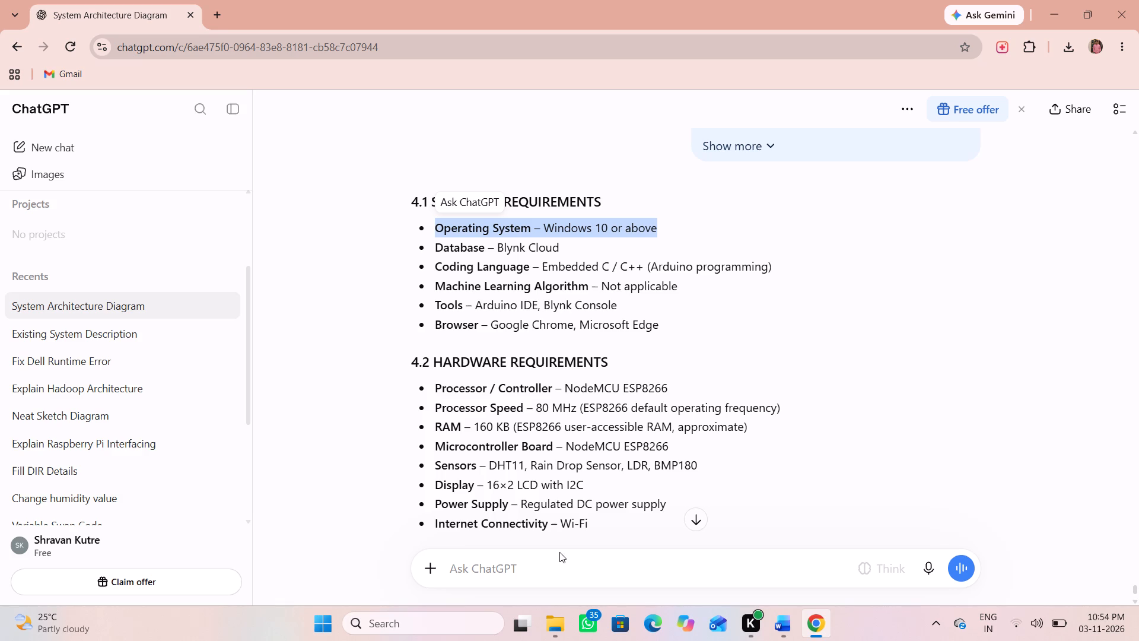
scroll(559, 552, up, 4)
scroll(593, 243, up, 3)
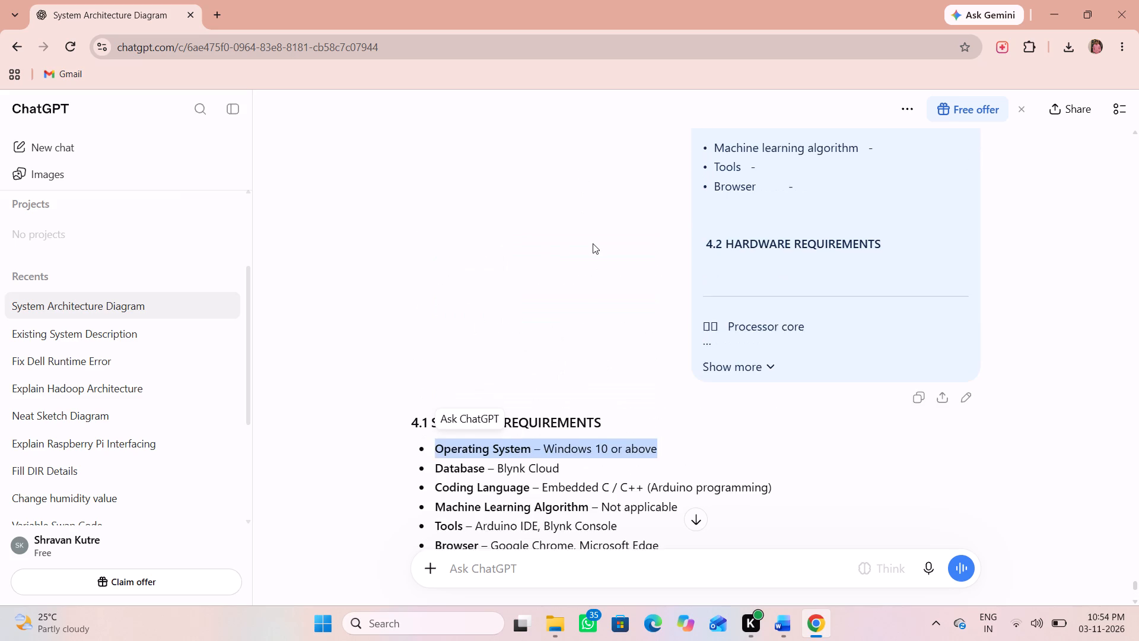
scroll(593, 243, up, 7)
scroll(593, 243, down, 13)
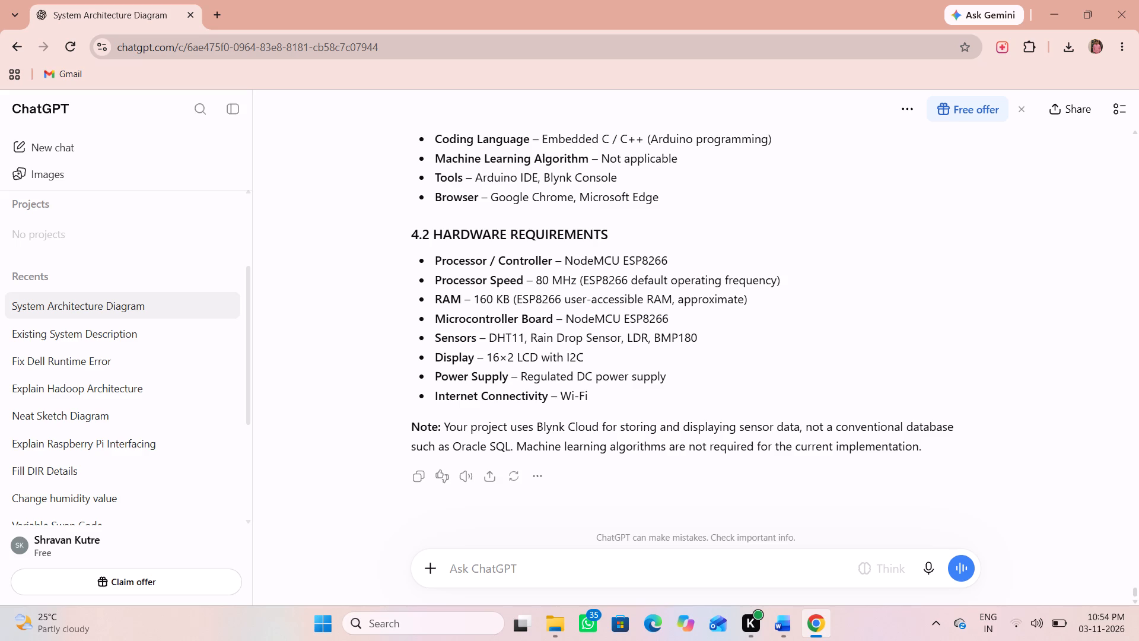
Copy "Processor / Controller – NodeMCU ESP8266" from ChatGPT and paste it on a new line under Word's 4.2 Hardware Requirements heading.
drag(437, 256, 578, 261)
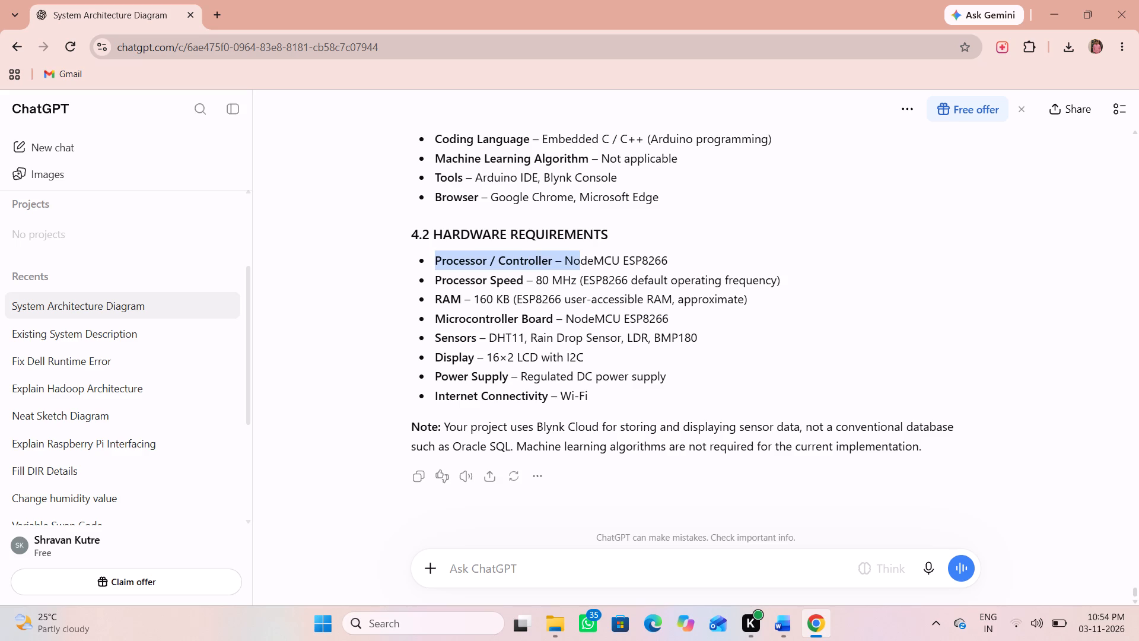
drag(578, 261, 673, 266)
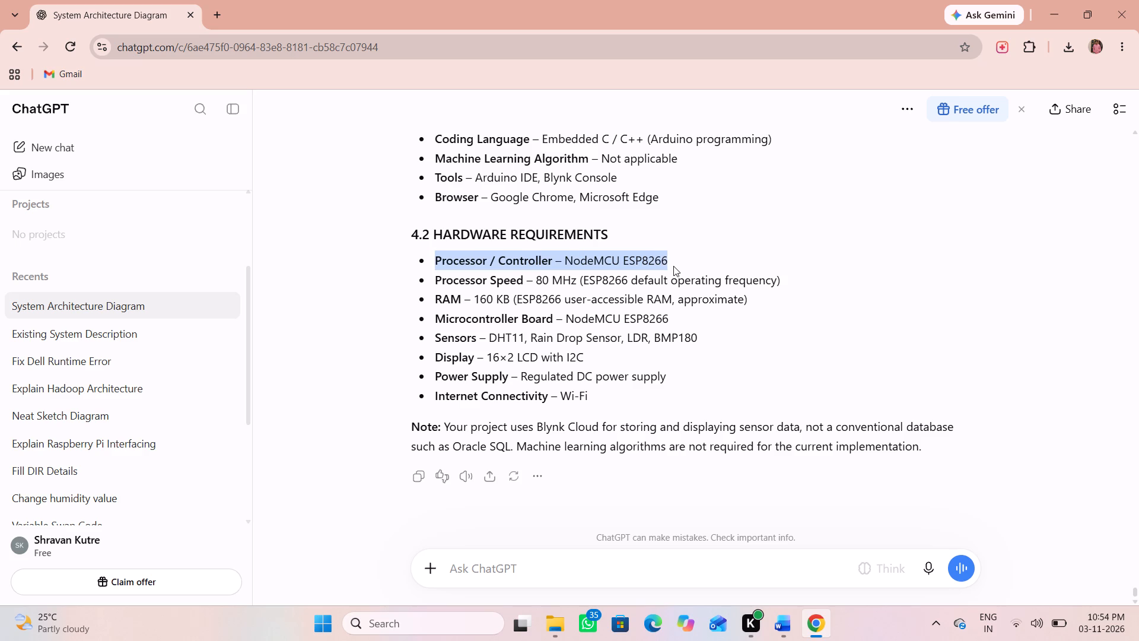
key(ctrl+c)
key(alt+Tab)
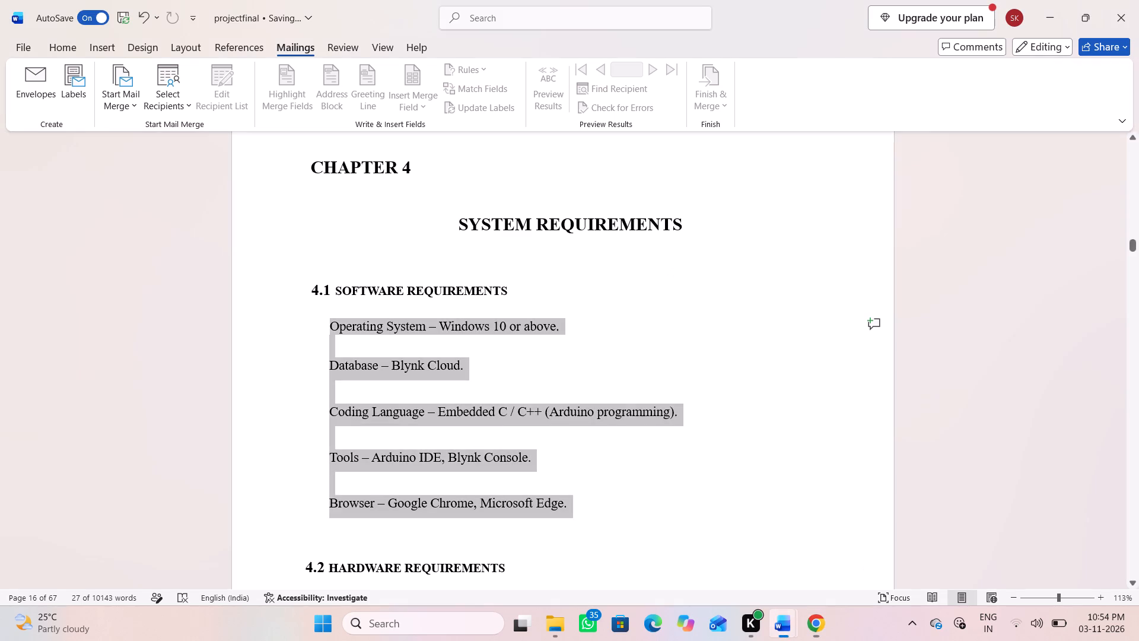
scroll(493, 459, down, 2)
click(521, 490)
key(Return)
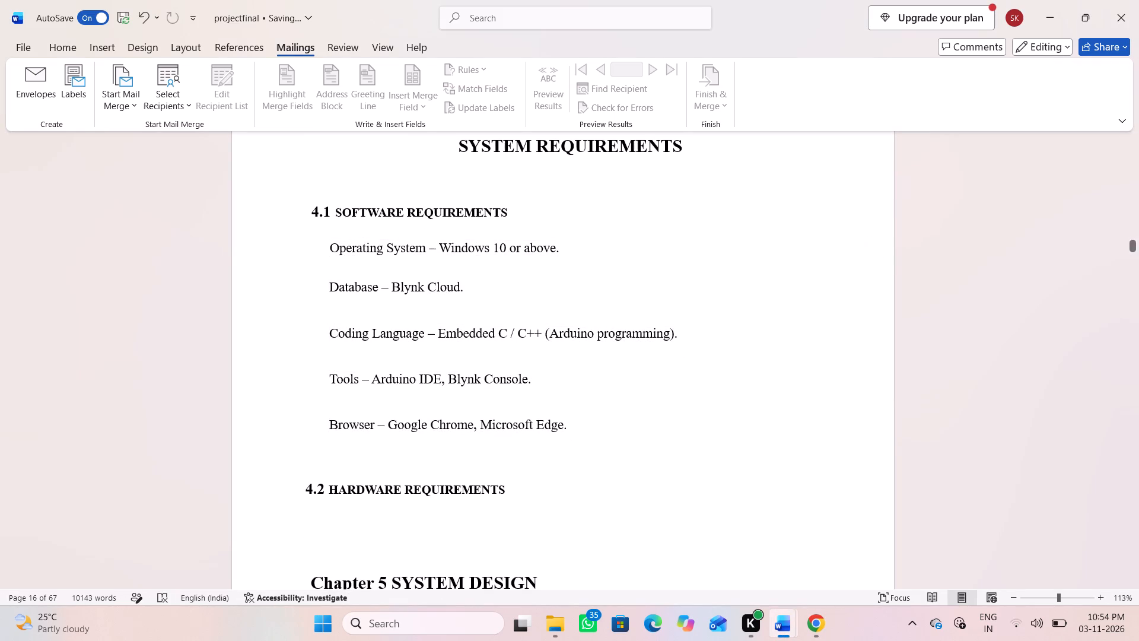
key(Return)
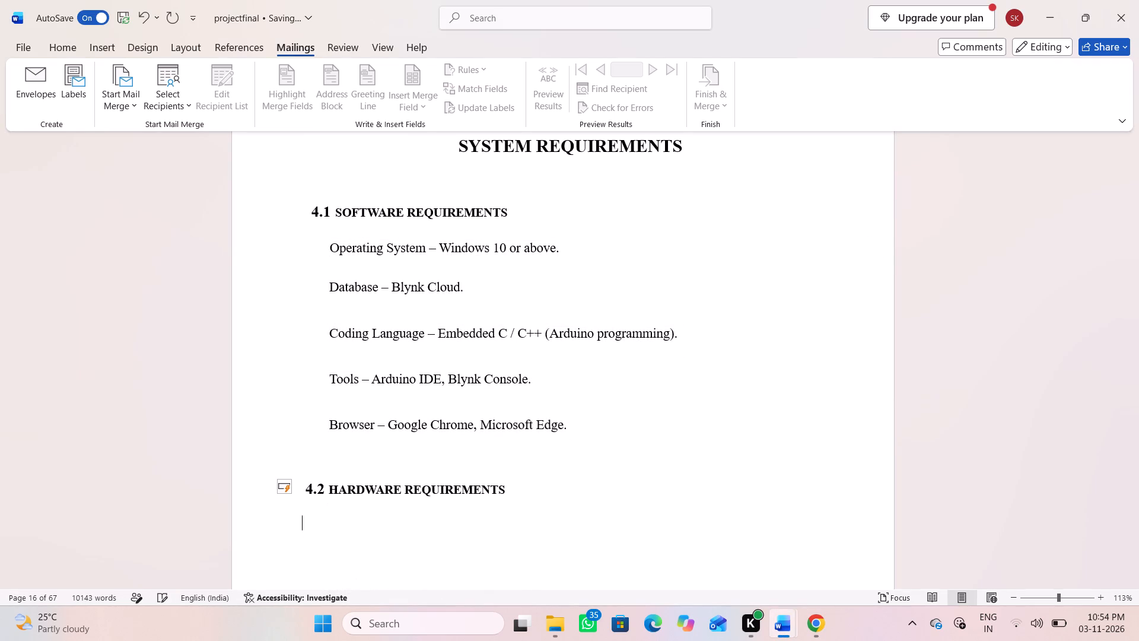
key(ctrl+v)
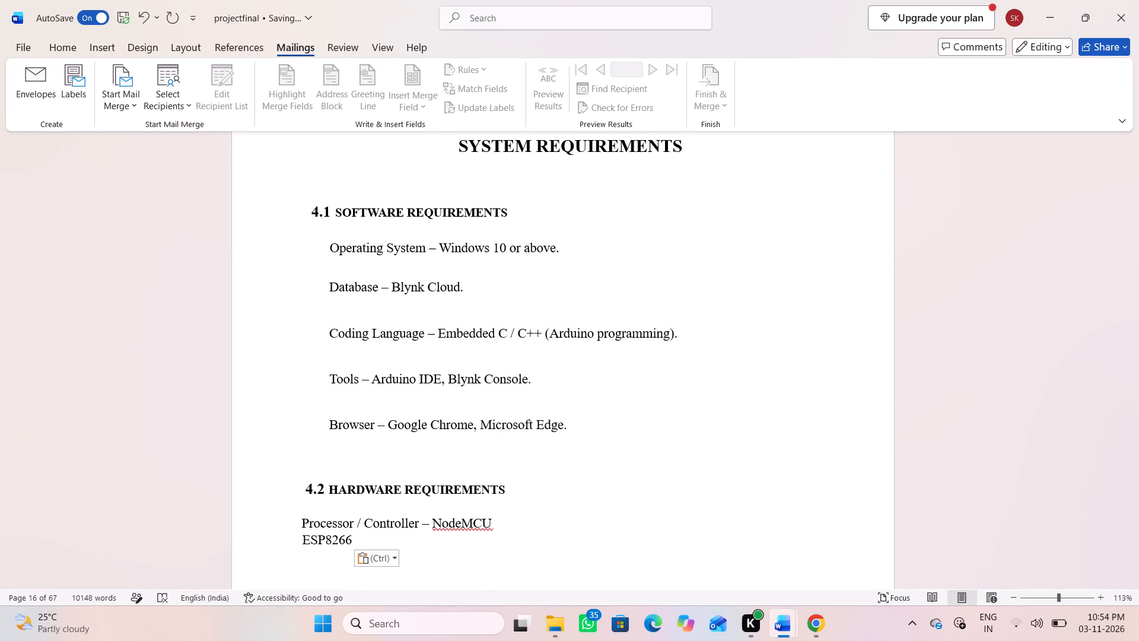
Switch to Chrome and search the web in a new tab for "how to add bullet points in world file".
drag(304, 522, 341, 539)
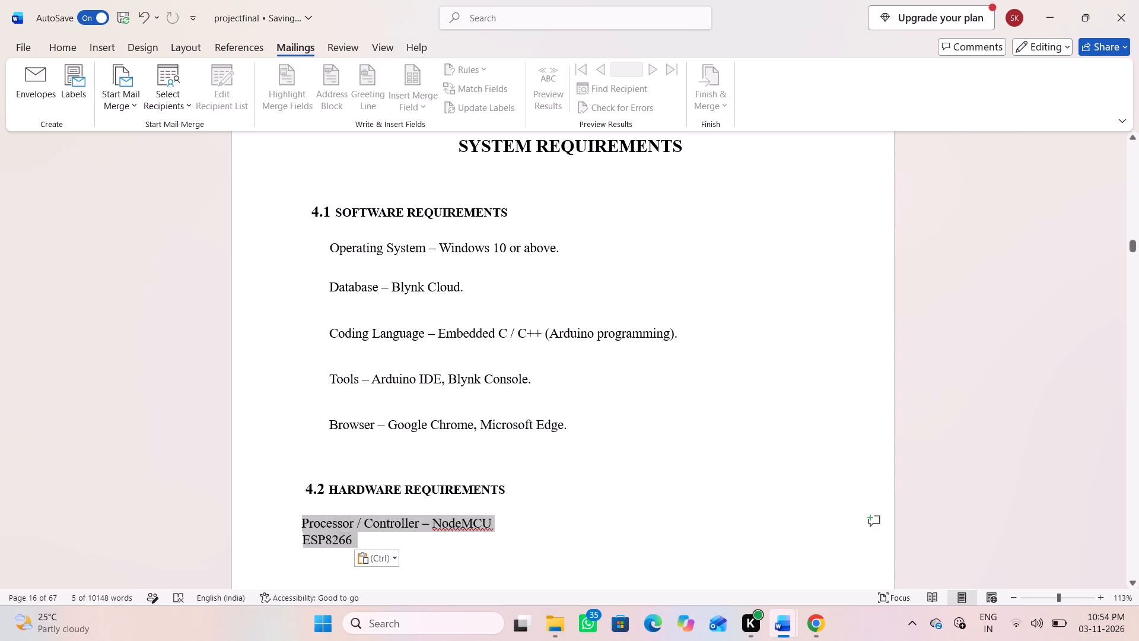
key(alt+Tab)
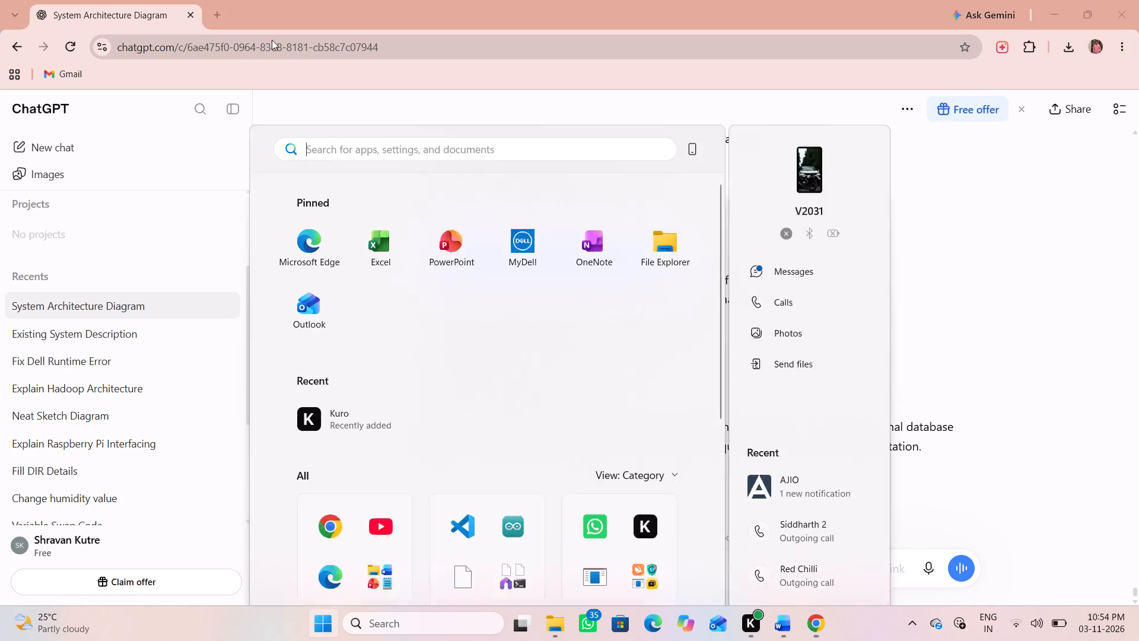
click(212, 5)
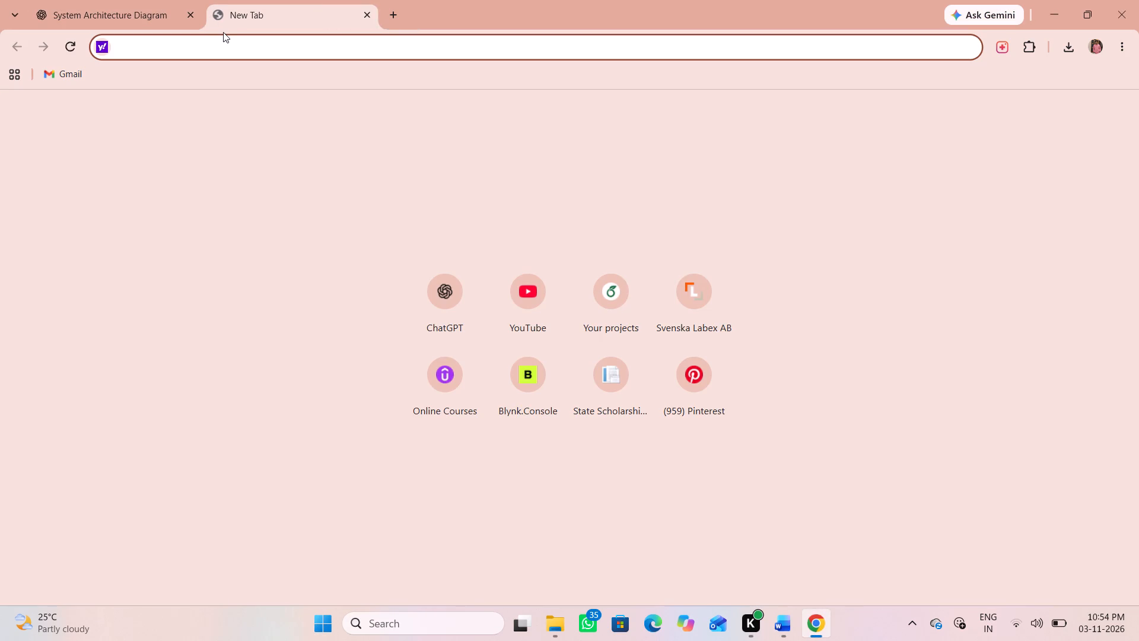
text(how to)
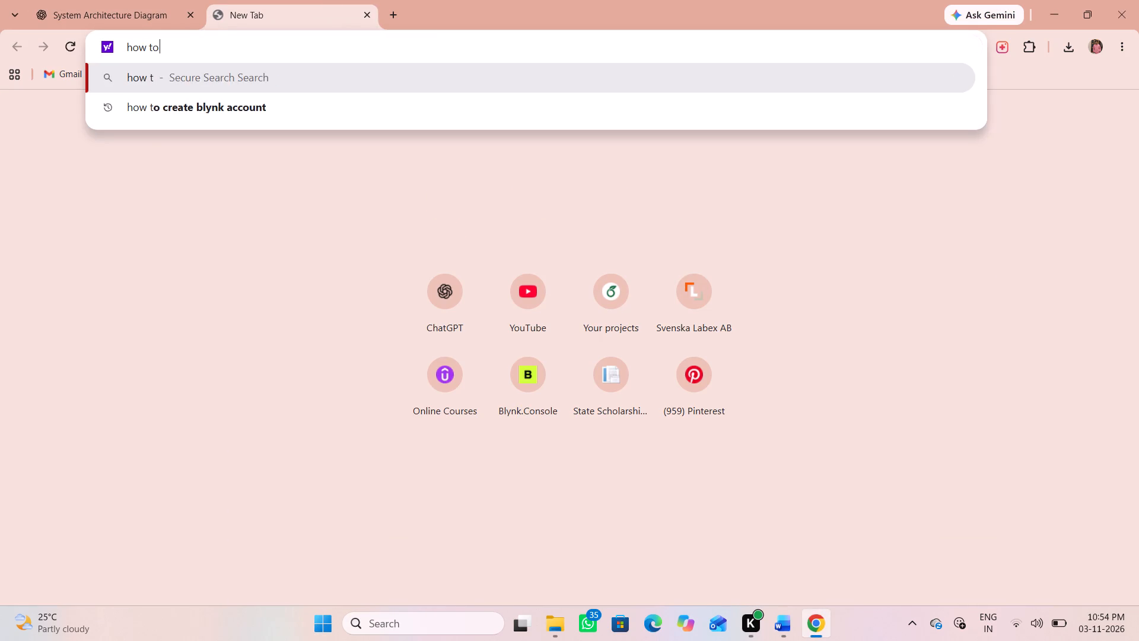
key(space)
text(add)
key(space)
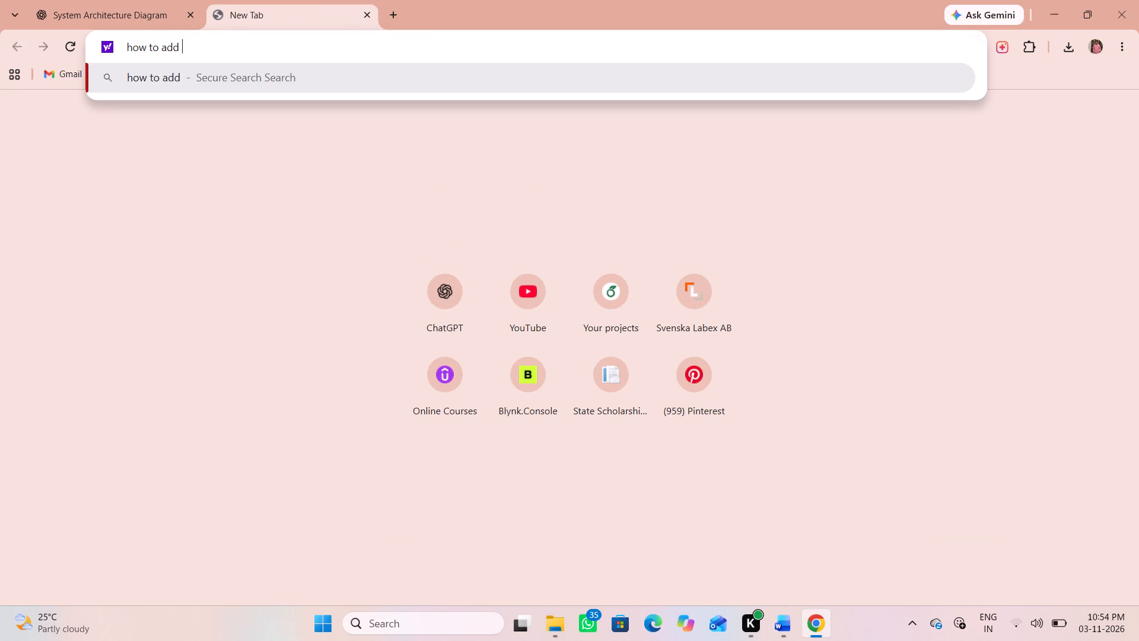
text(bullet points)
key(space)
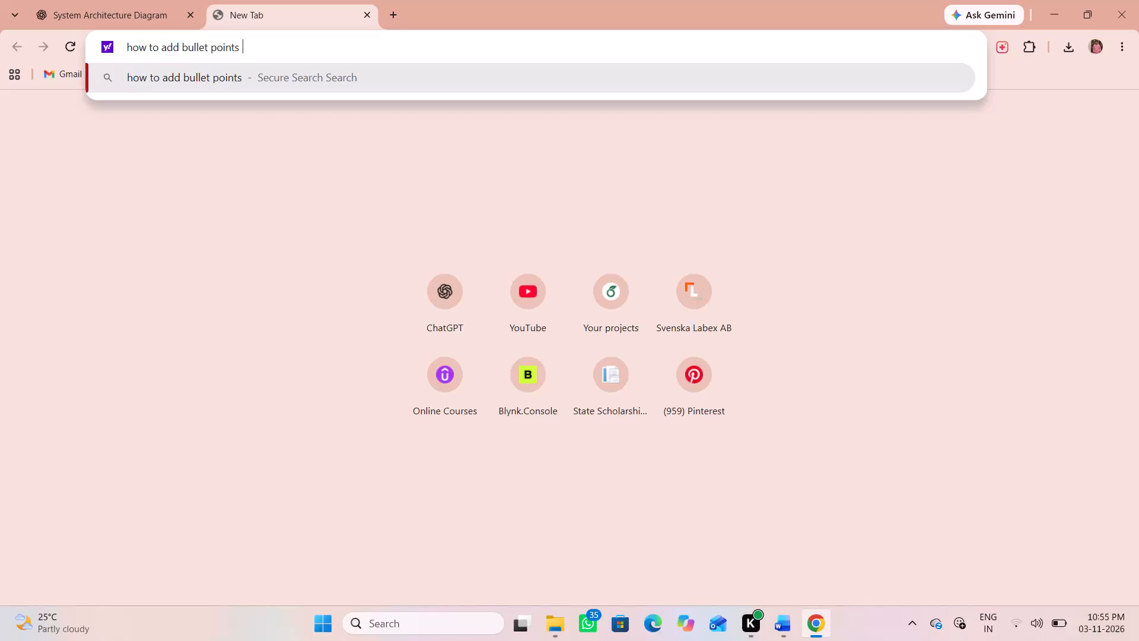
Complete the web search query "how to add bullet points in world file" and run the search.
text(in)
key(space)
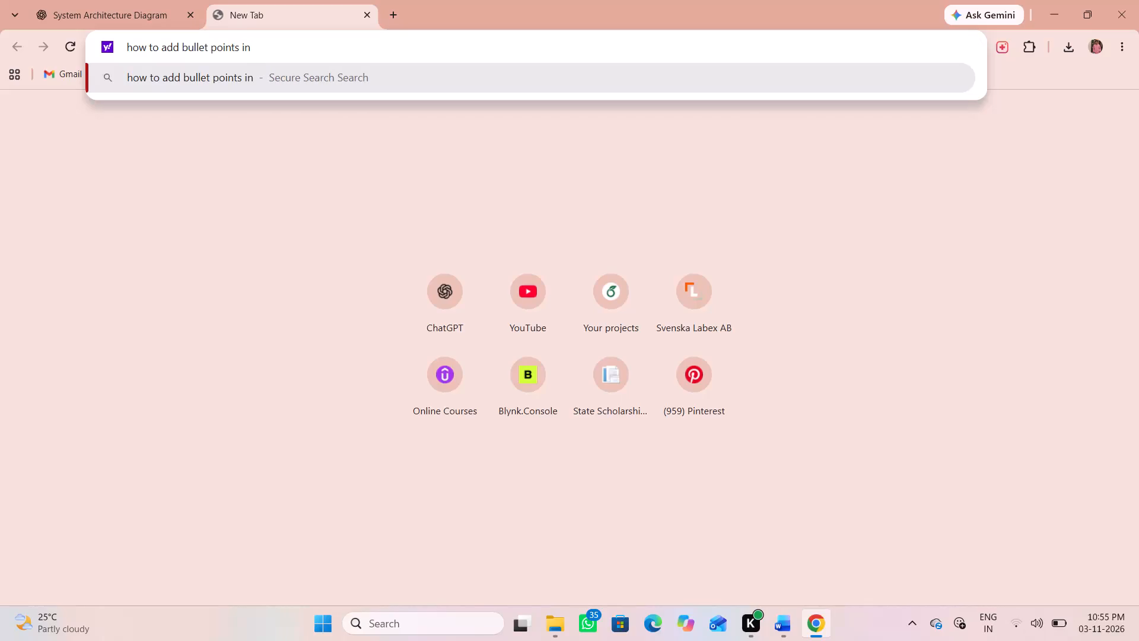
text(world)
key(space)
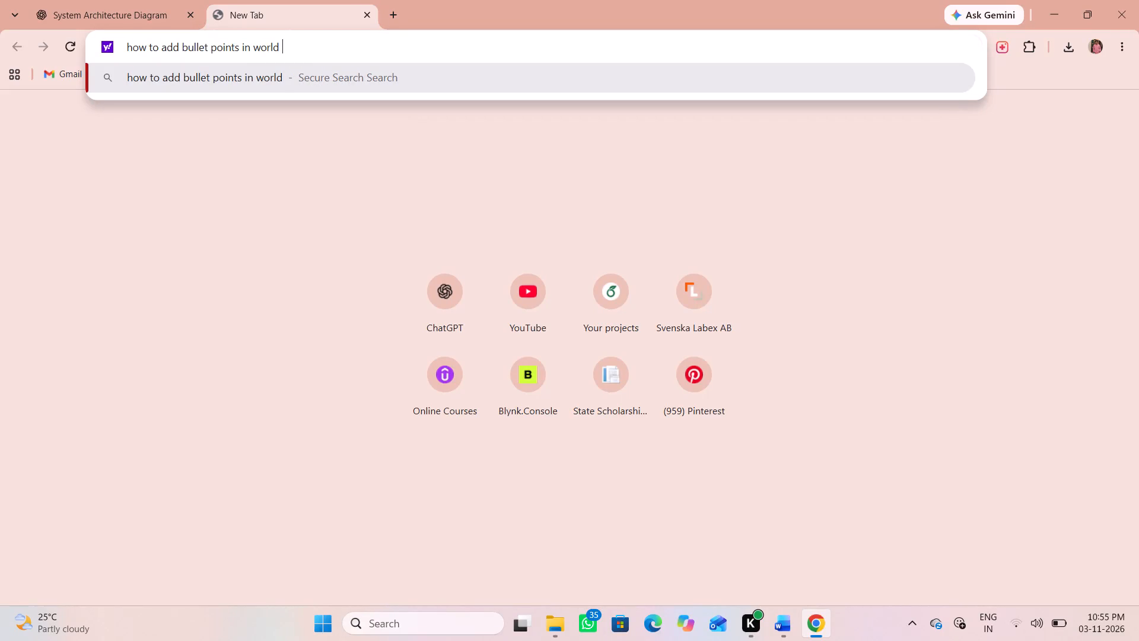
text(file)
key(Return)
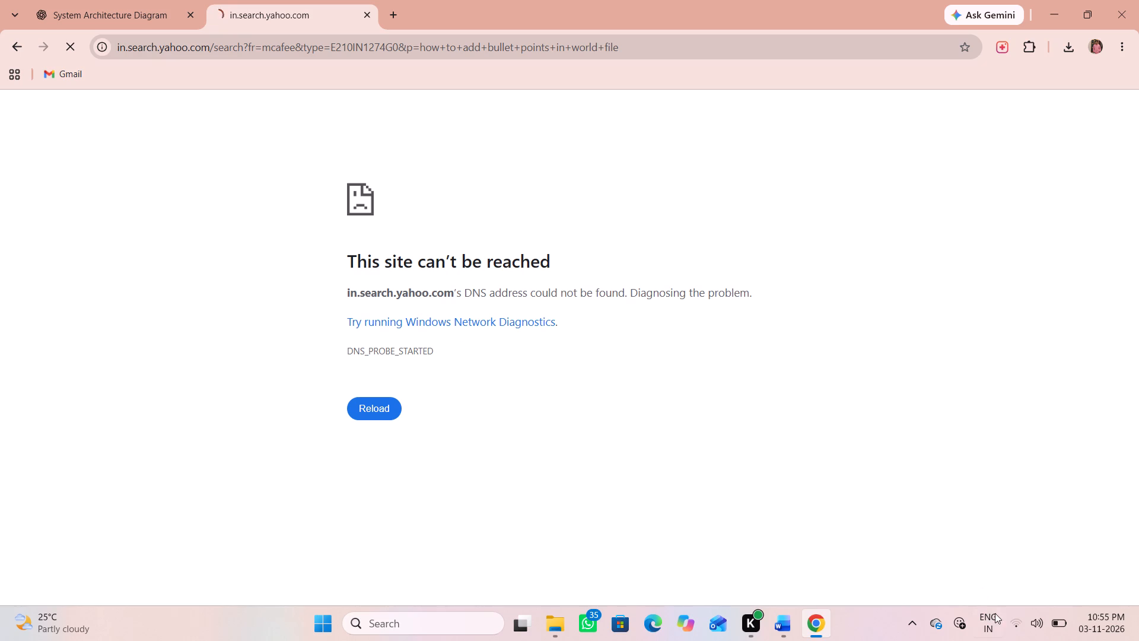
Switch the Wi-Fi connection from realme 13 5G to the vivo 2 network and reload the search page.
click(1011, 618)
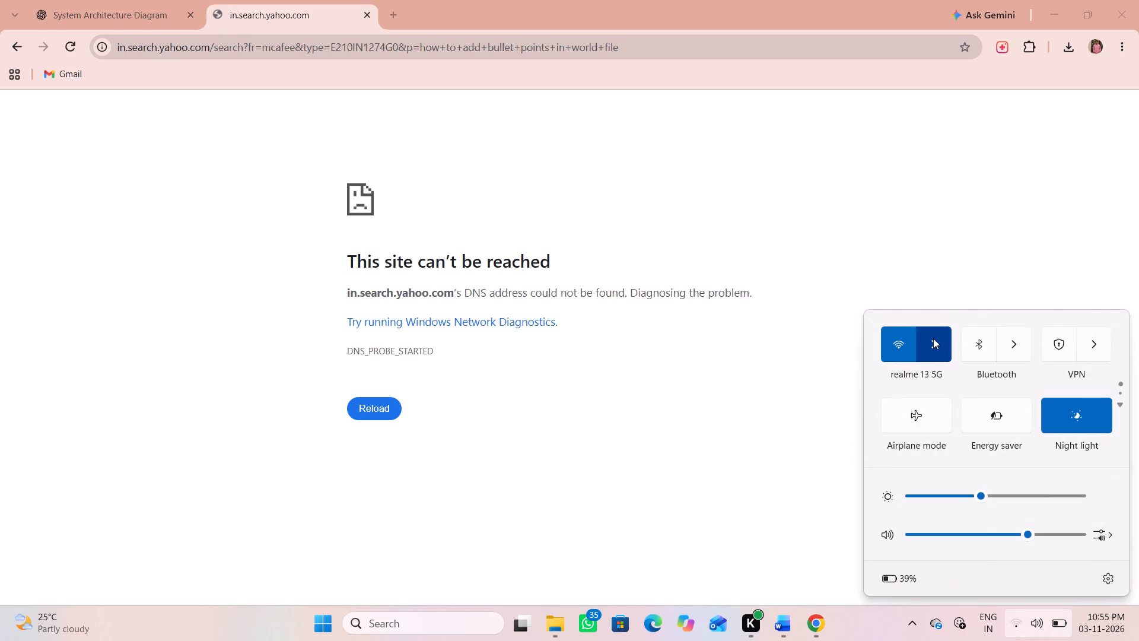
click(933, 338)
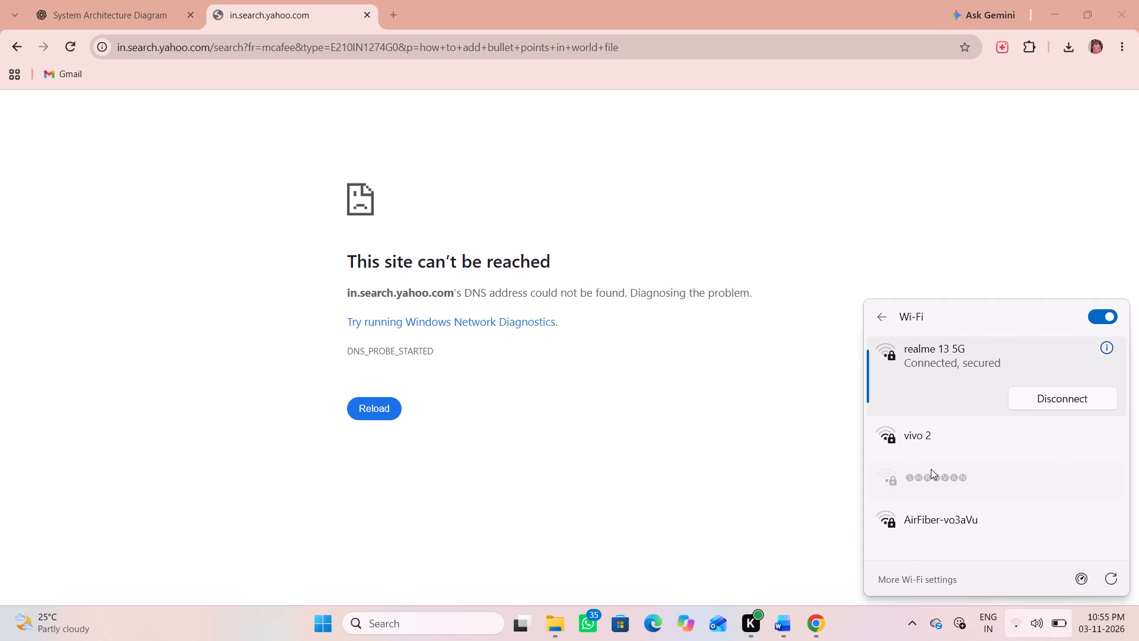
click(933, 479)
click(1049, 502)
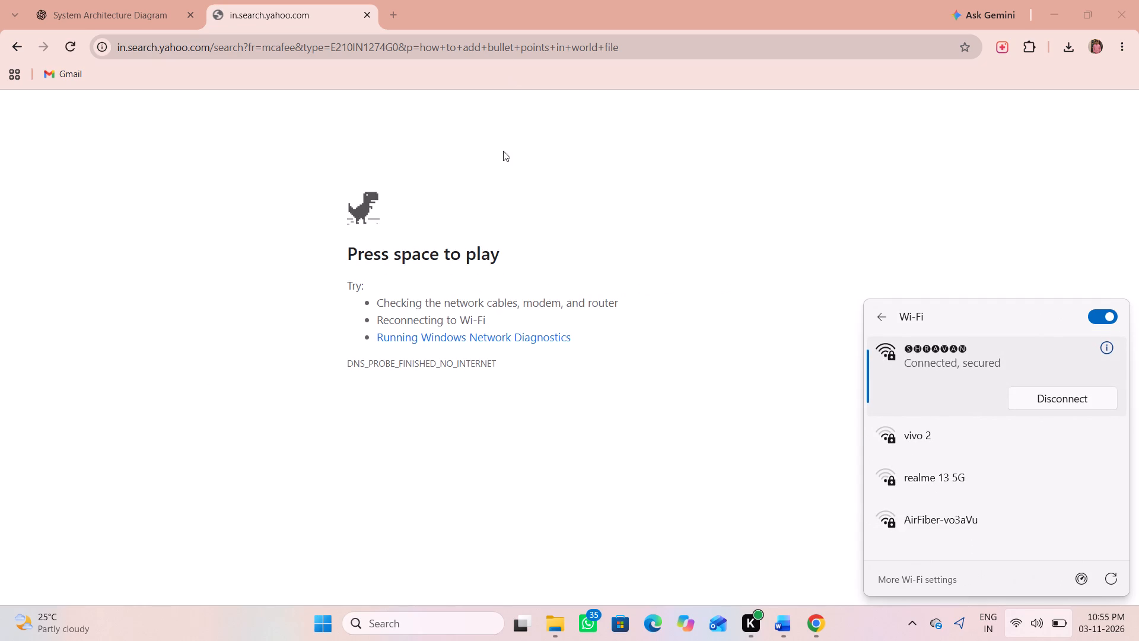
click(957, 445)
click(1048, 465)
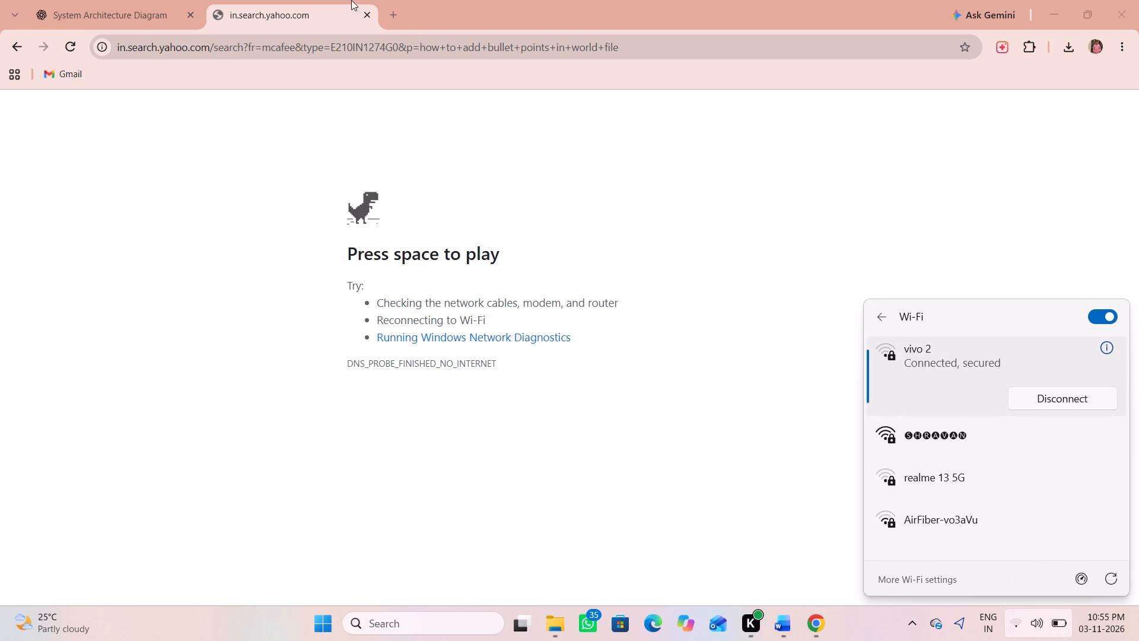
click(79, 40)
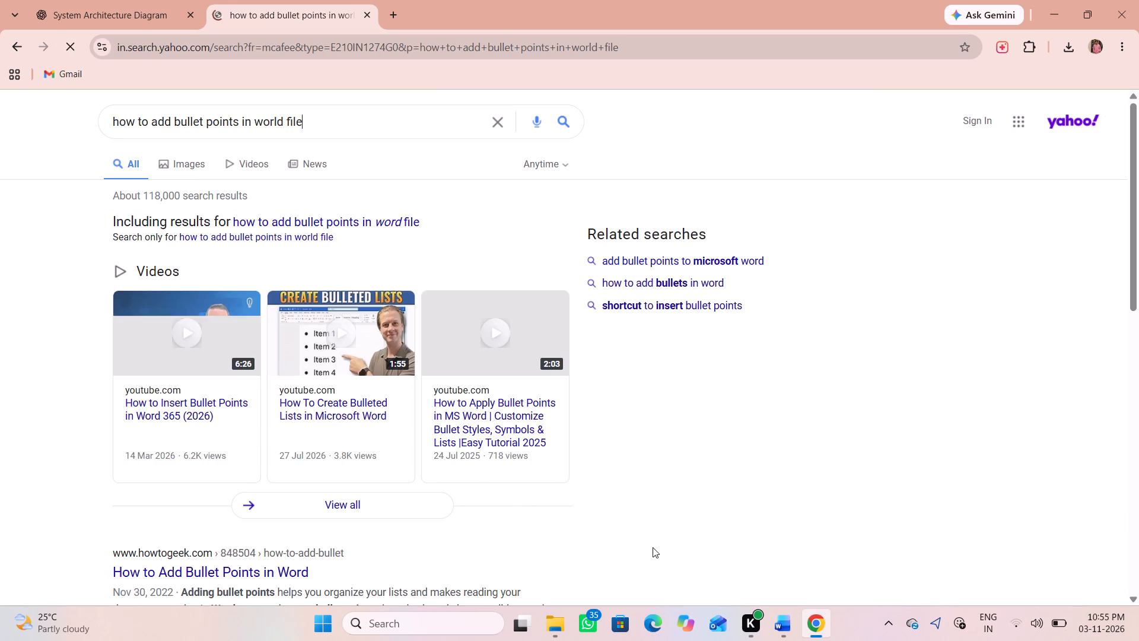
Look through the bullet point search results and open the video "How To Create Bulleted Lists in Microsoft Word".
scroll(275, 398, down, 4)
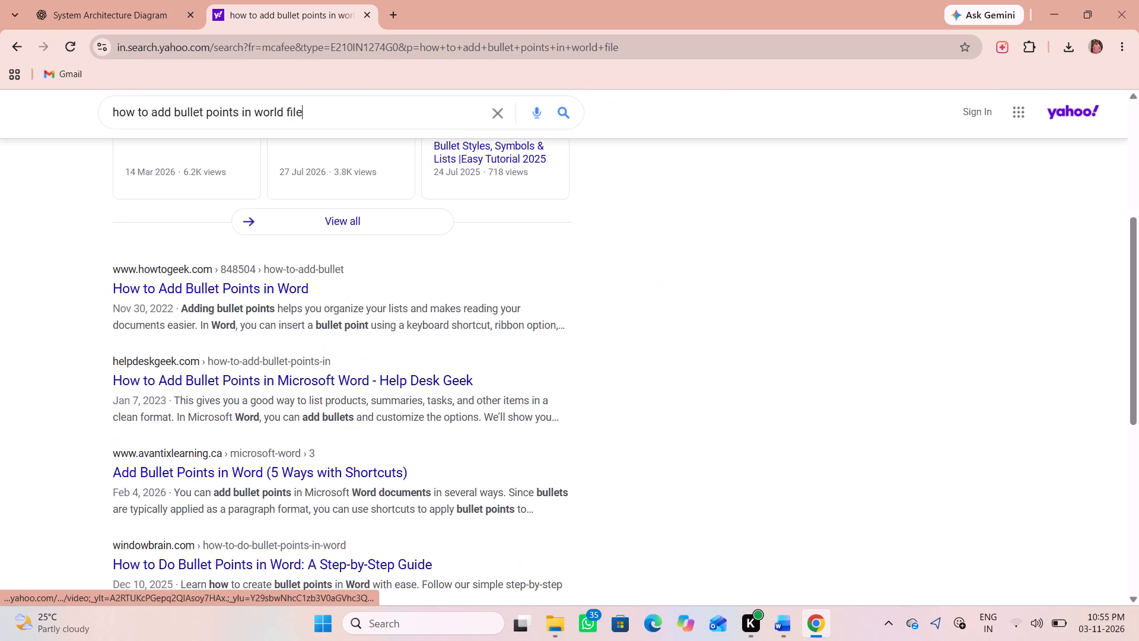
scroll(277, 398, down, 5)
scroll(277, 398, up, 3)
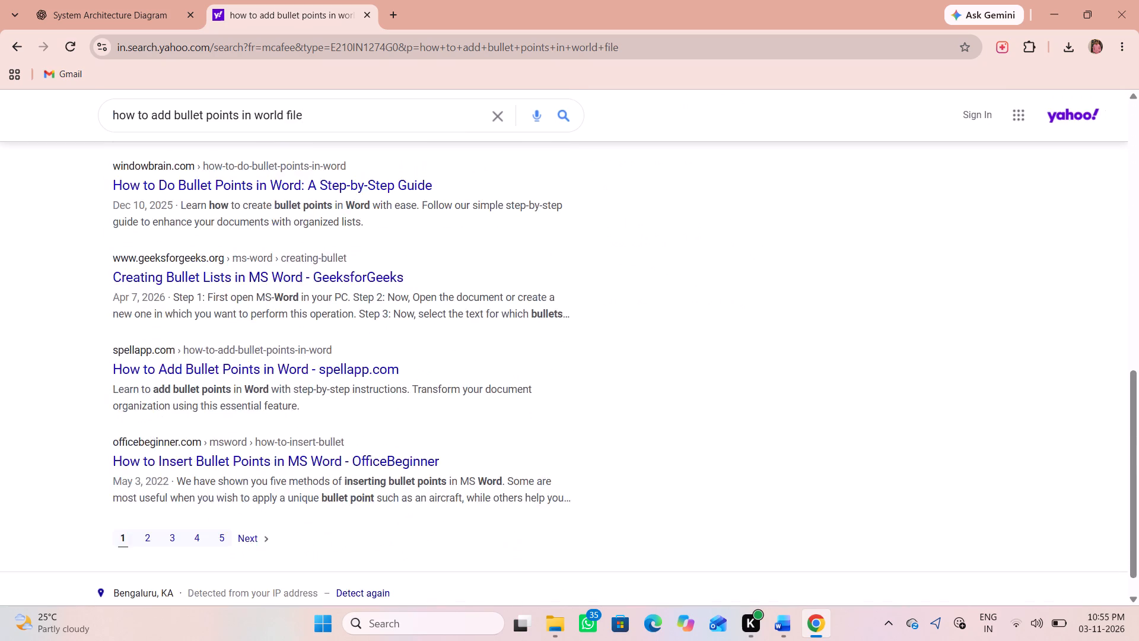
scroll(277, 398, up, 8)
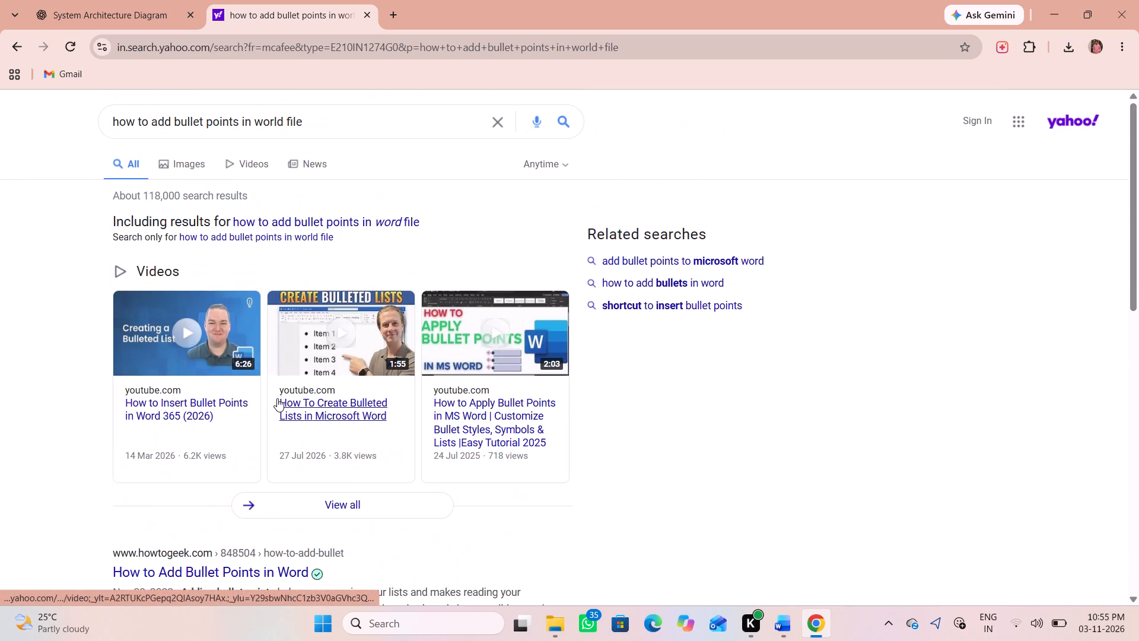
click(358, 328)
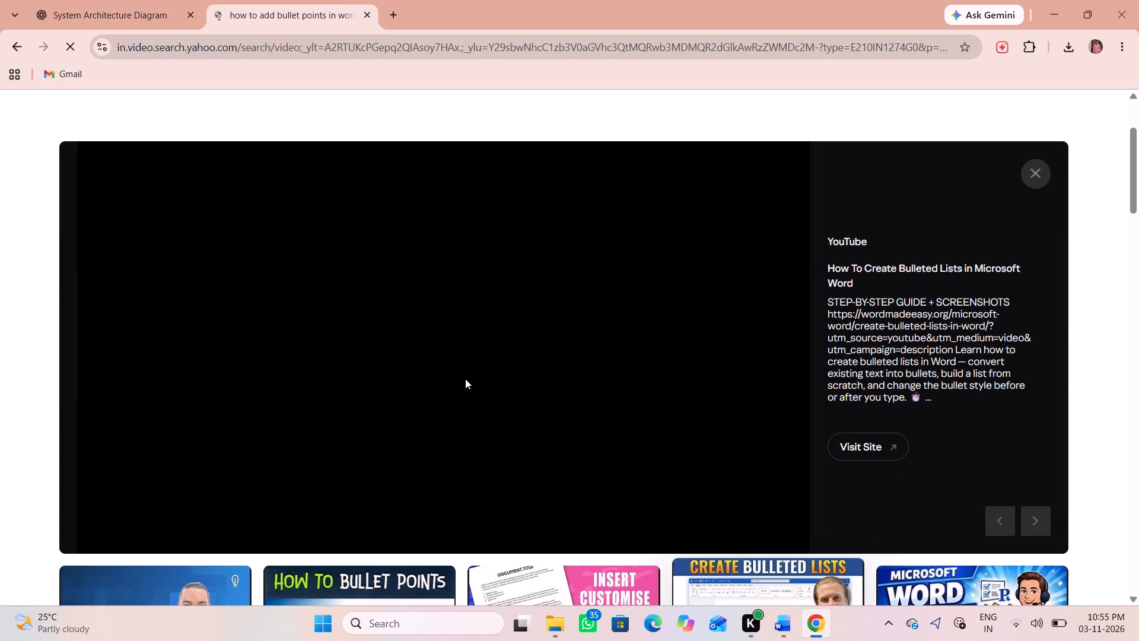
Play the "How To Create Bulleted Lists in Microsoft Word" video within the search results and try to skip its advertisement.
scroll(465, 379, down, 3)
scroll(465, 379, up, 3)
click(446, 351)
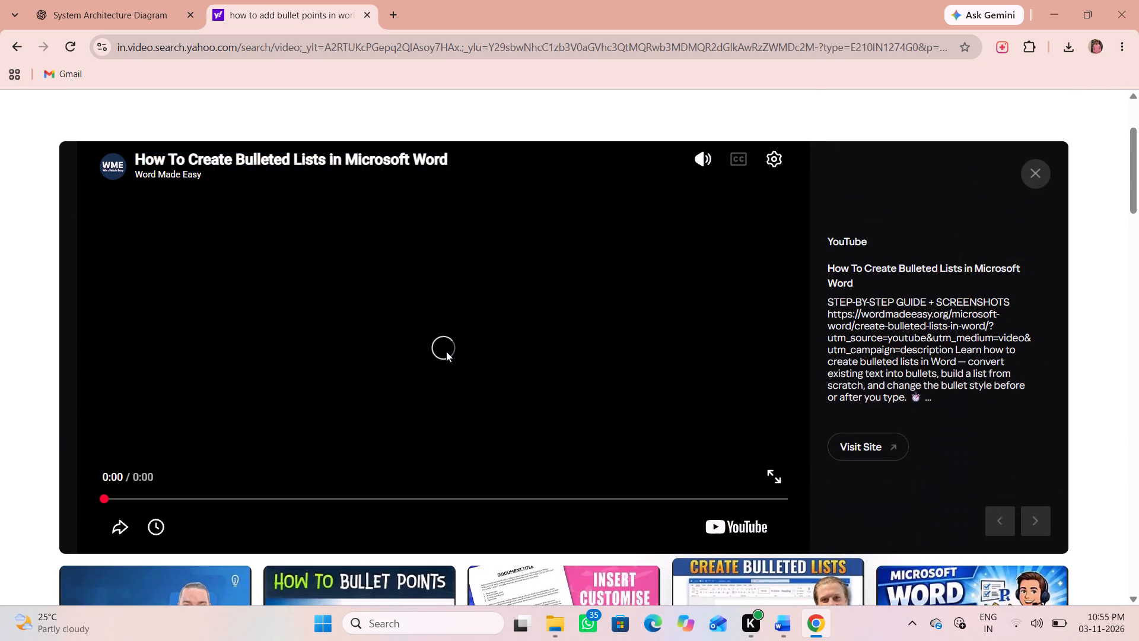
click(447, 397)
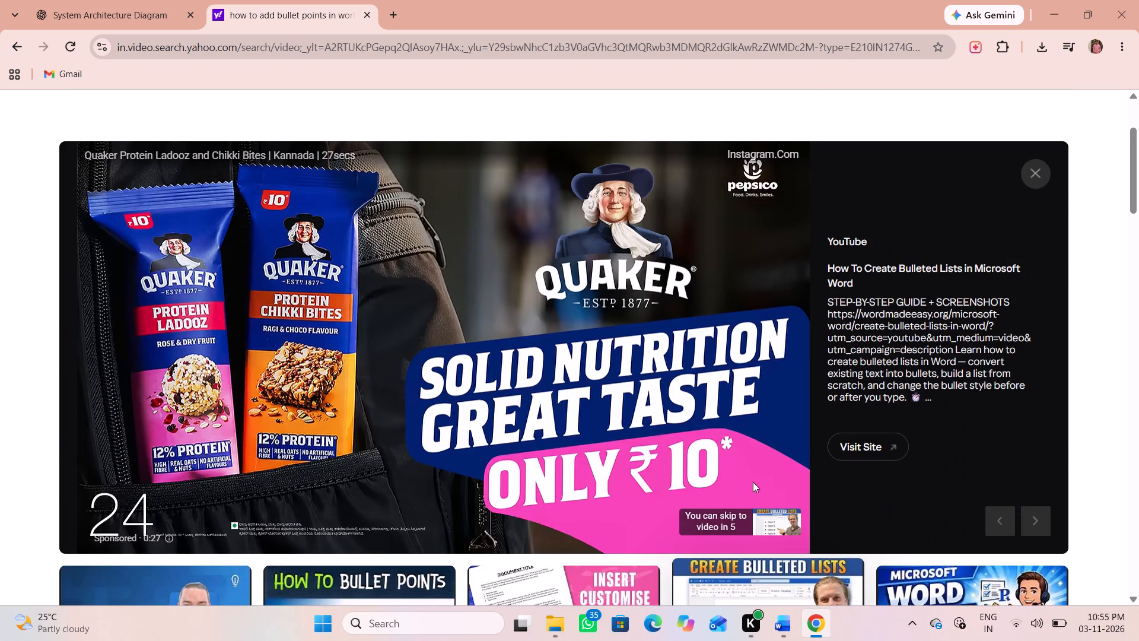
click(709, 483)
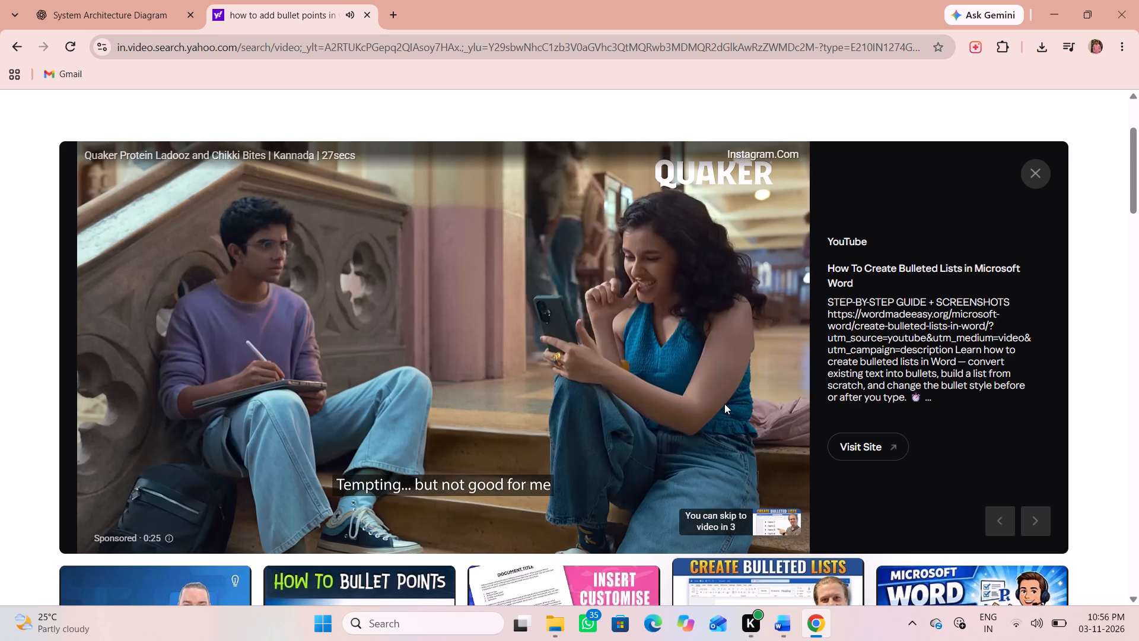
click(688, 500)
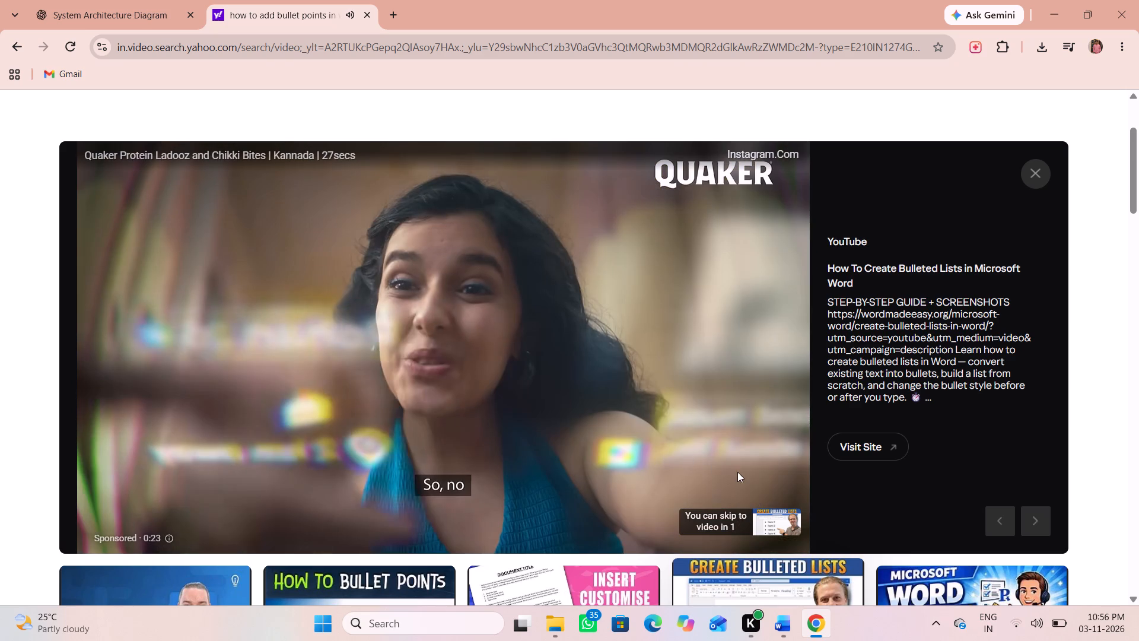
click(737, 472)
click(778, 519)
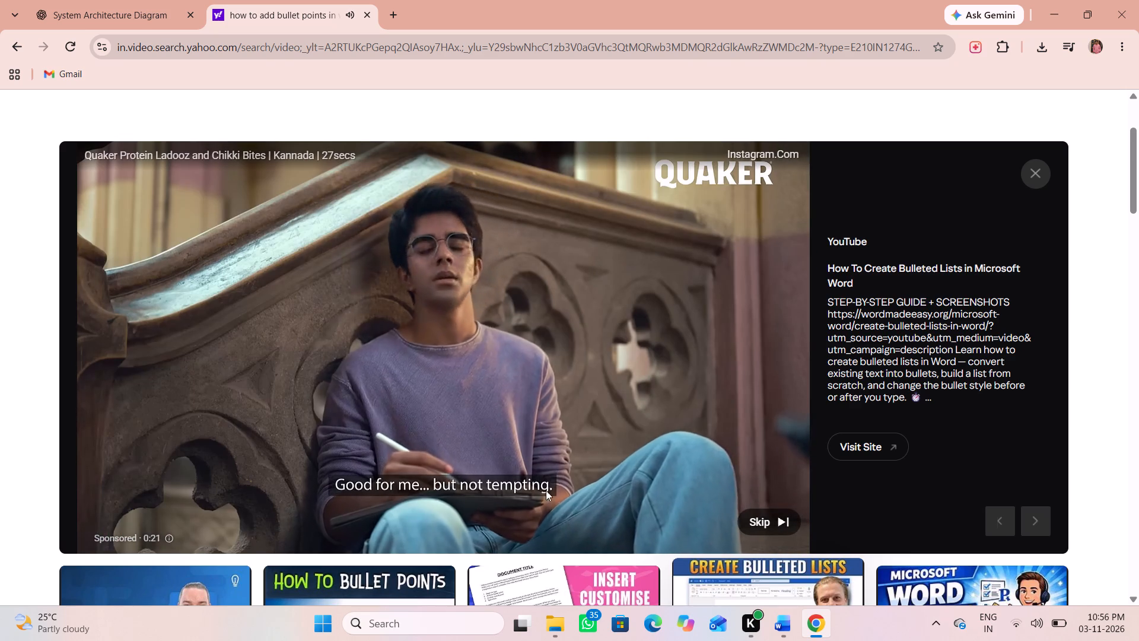
click(758, 512)
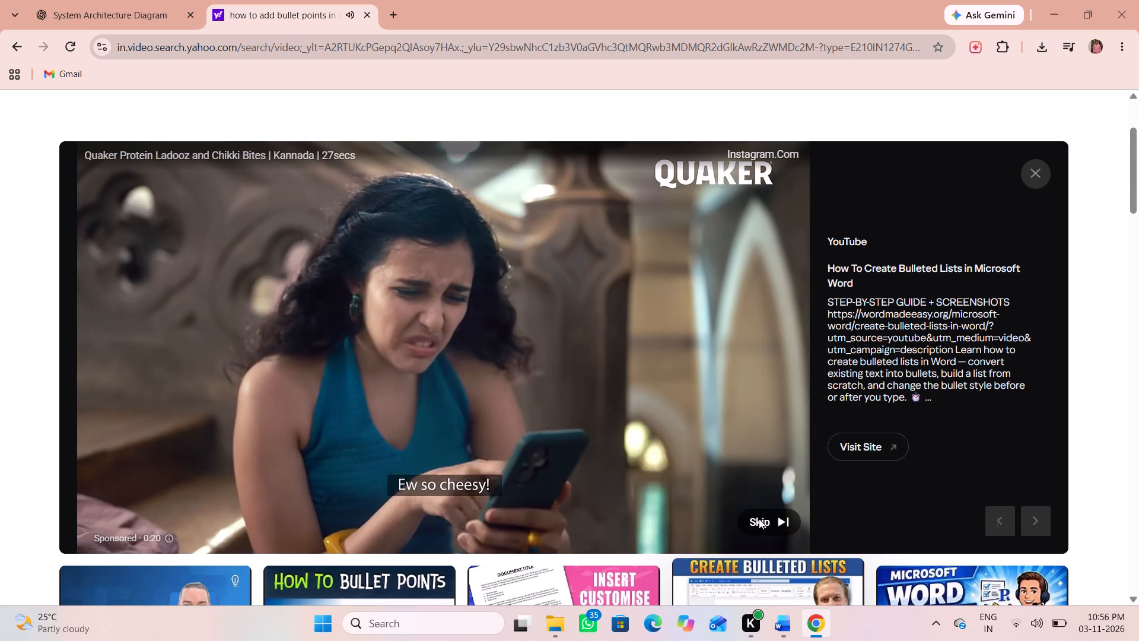
double_click(759, 519)
scroll(759, 519, down, 2)
triple_click(772, 377)
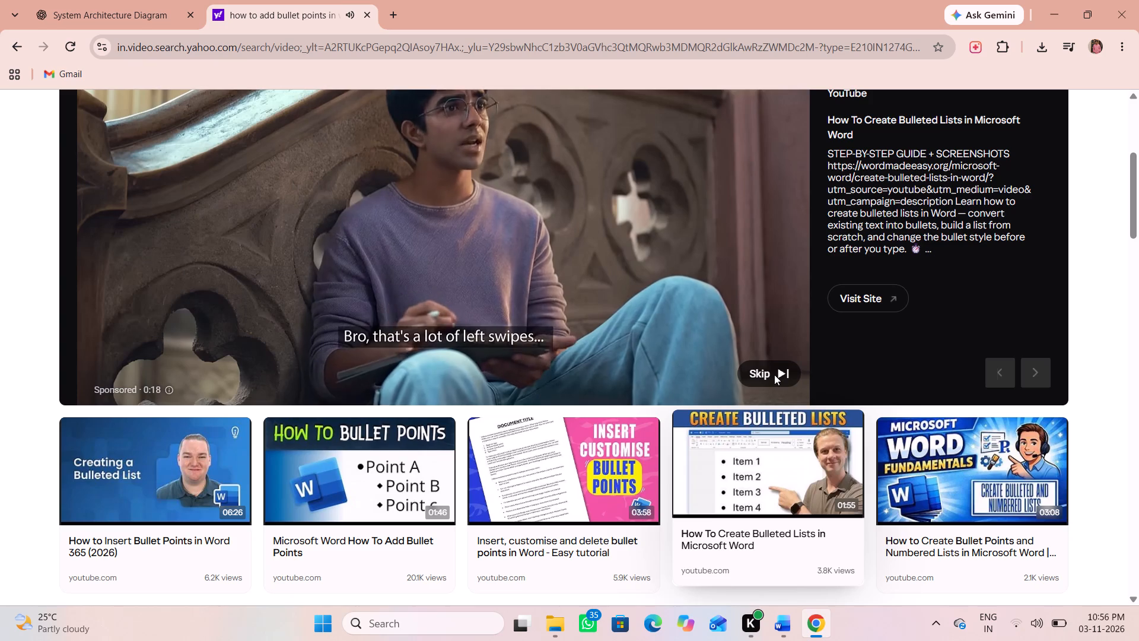
Open the bulleted lists video on its YouTube page and close the search results tab.
click(874, 296)
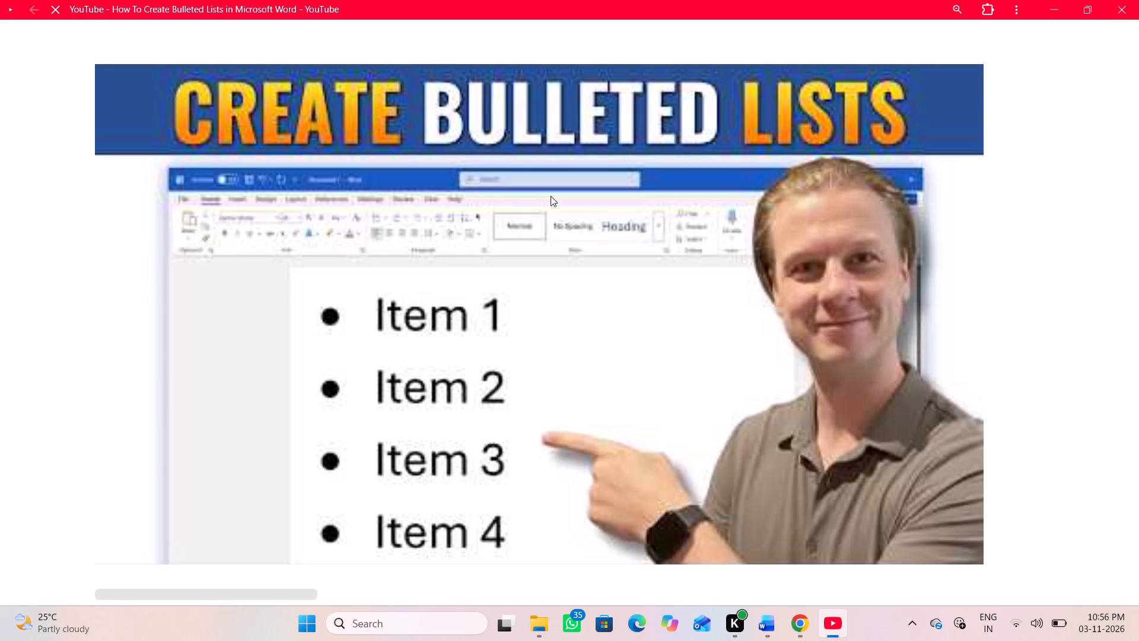
click(524, 405)
click(522, 349)
scroll(593, 345, down, 2)
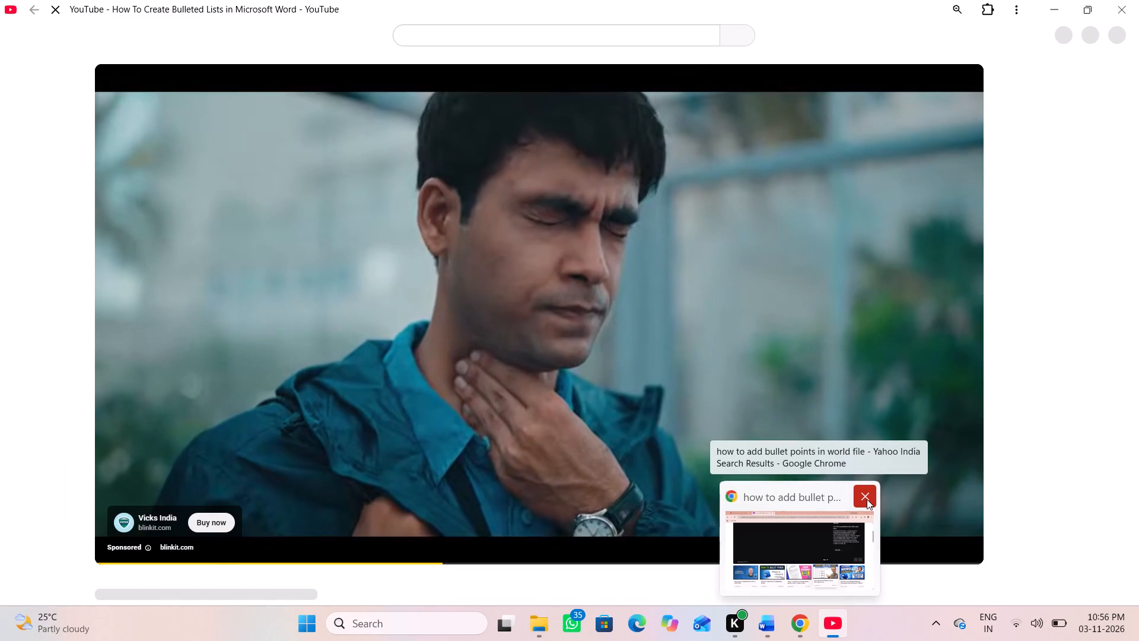
click(822, 538)
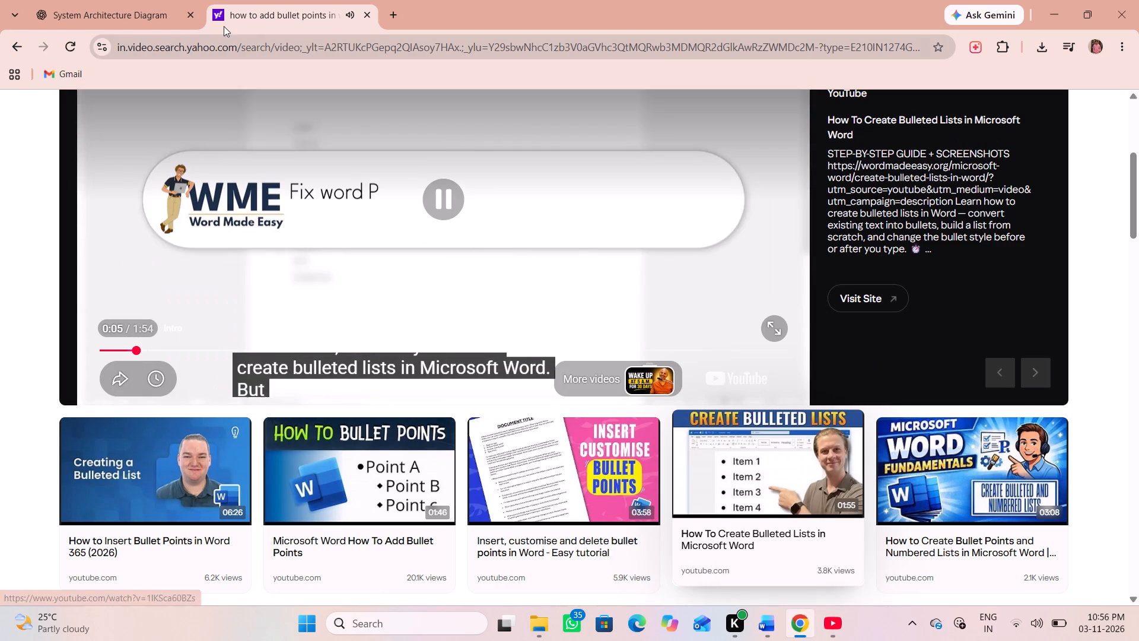
click(369, 14)
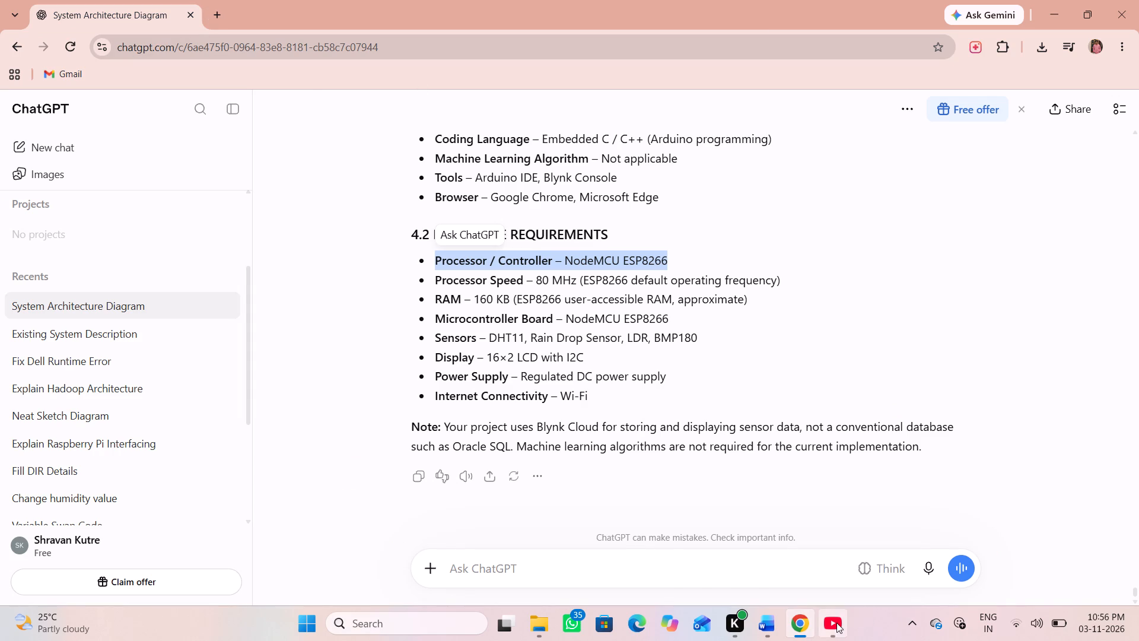
click(836, 623)
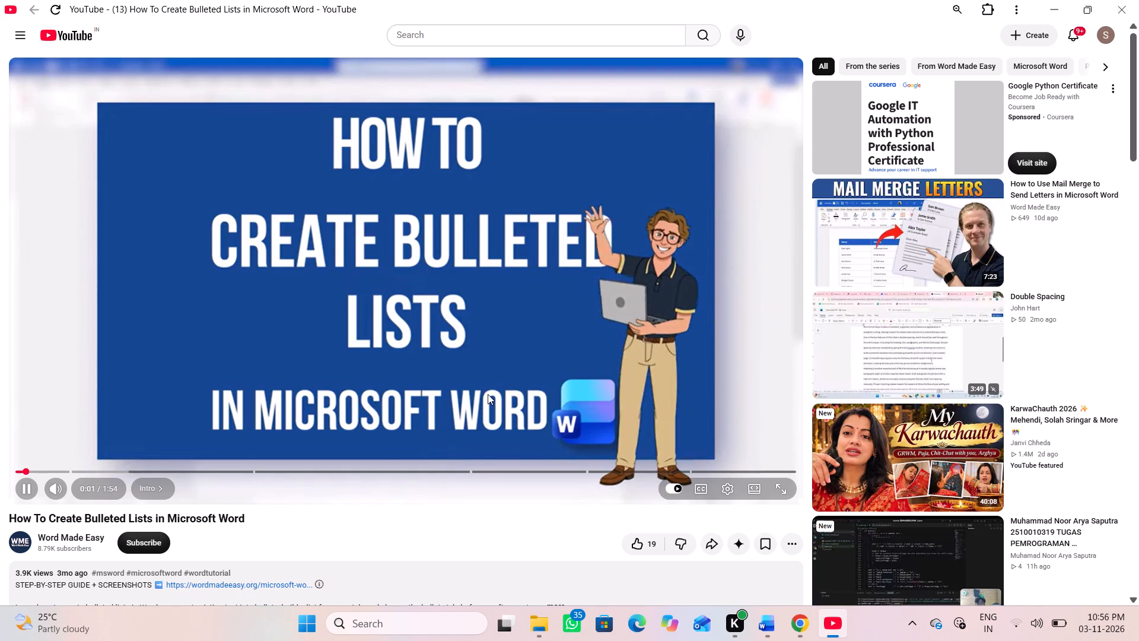
Watch the video's part on turning existing text into a bulleted list, skipping the intro, and pause it.
key(Right)
key(Right)
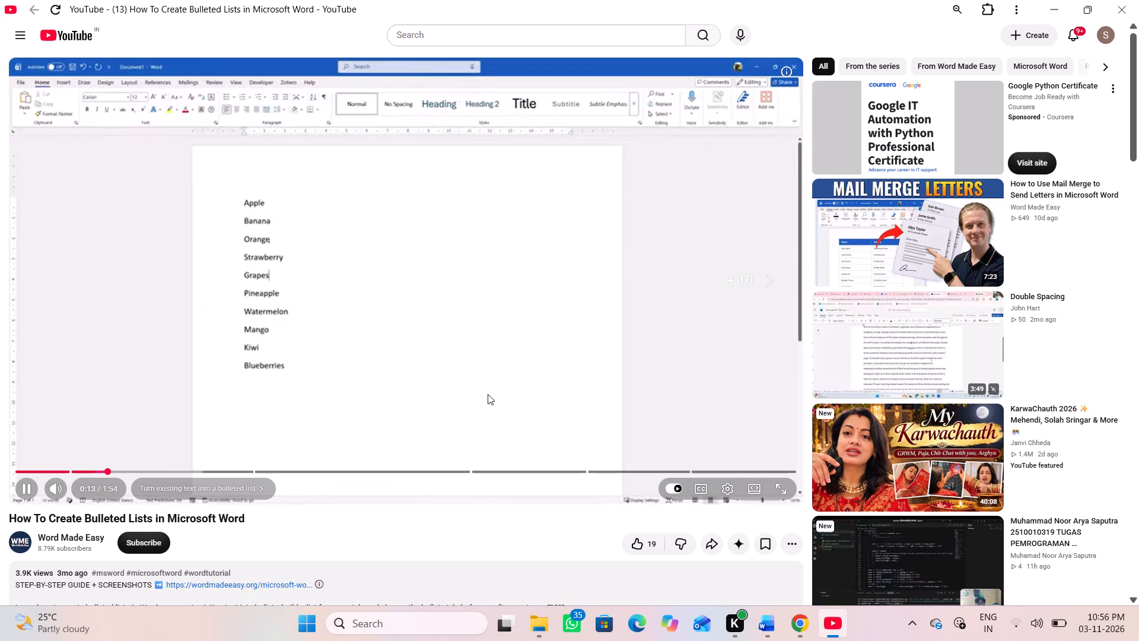
key(Right)
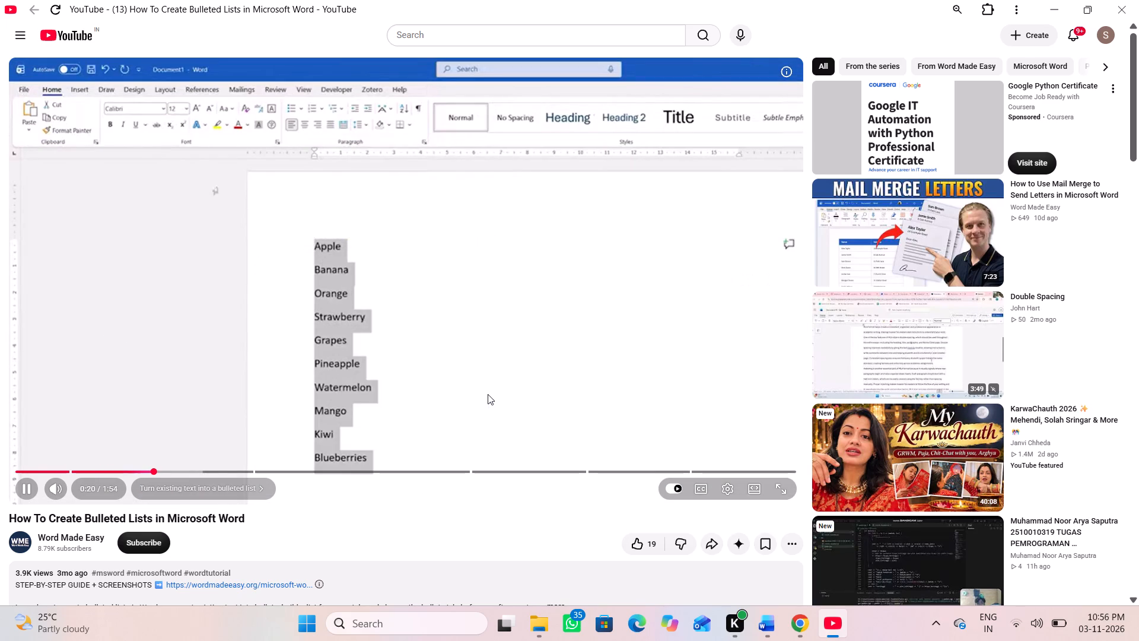
key(Left)
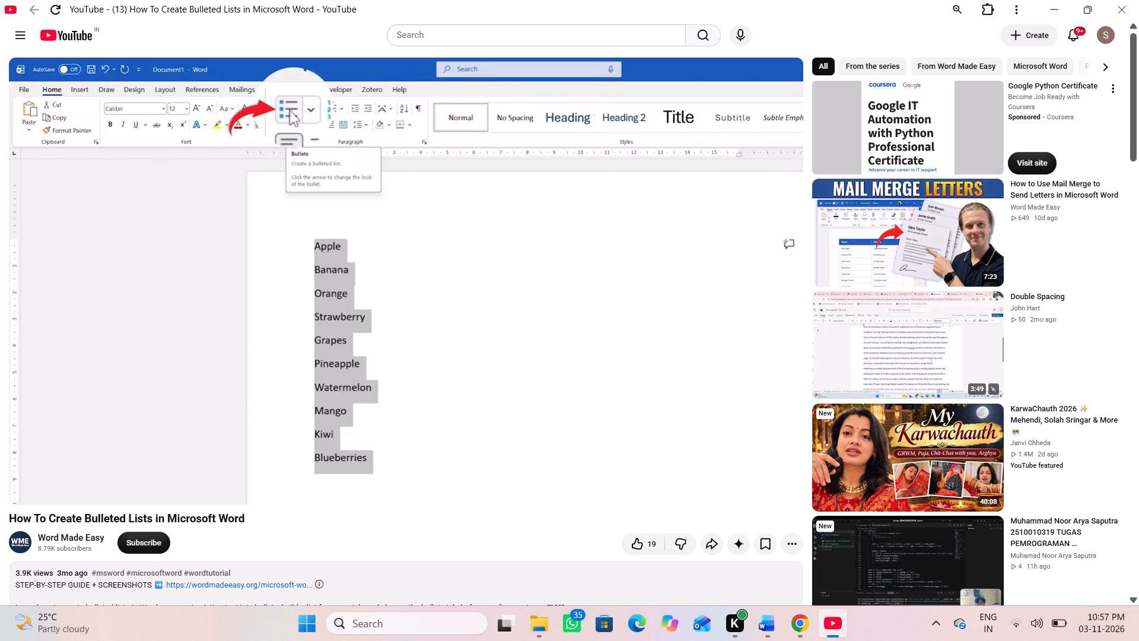
click(489, 400)
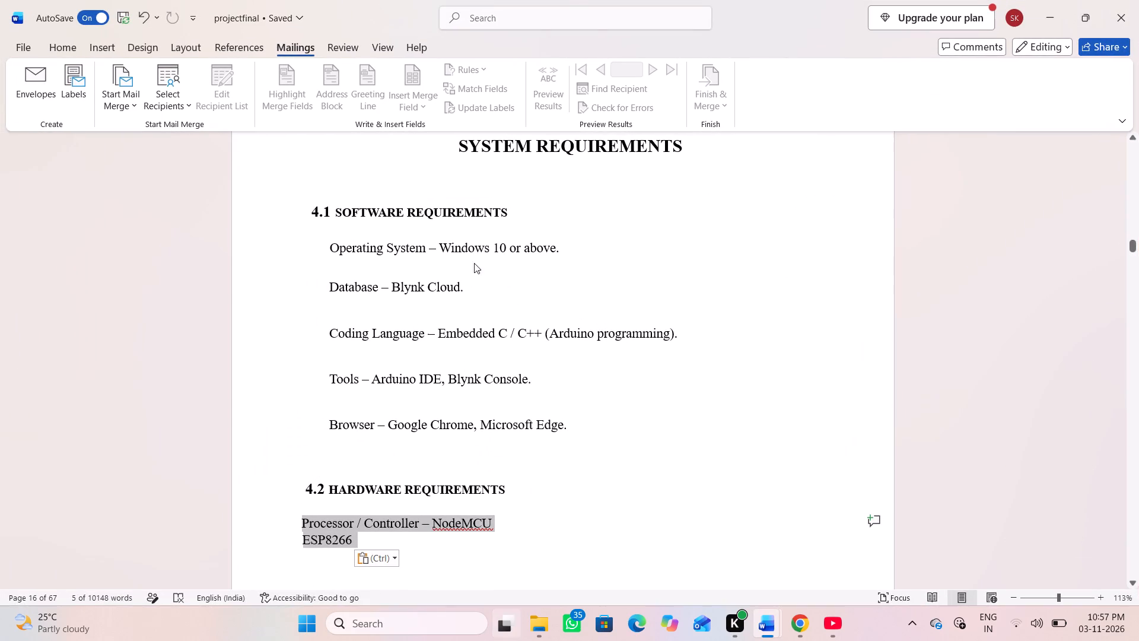
drag(325, 247, 569, 400)
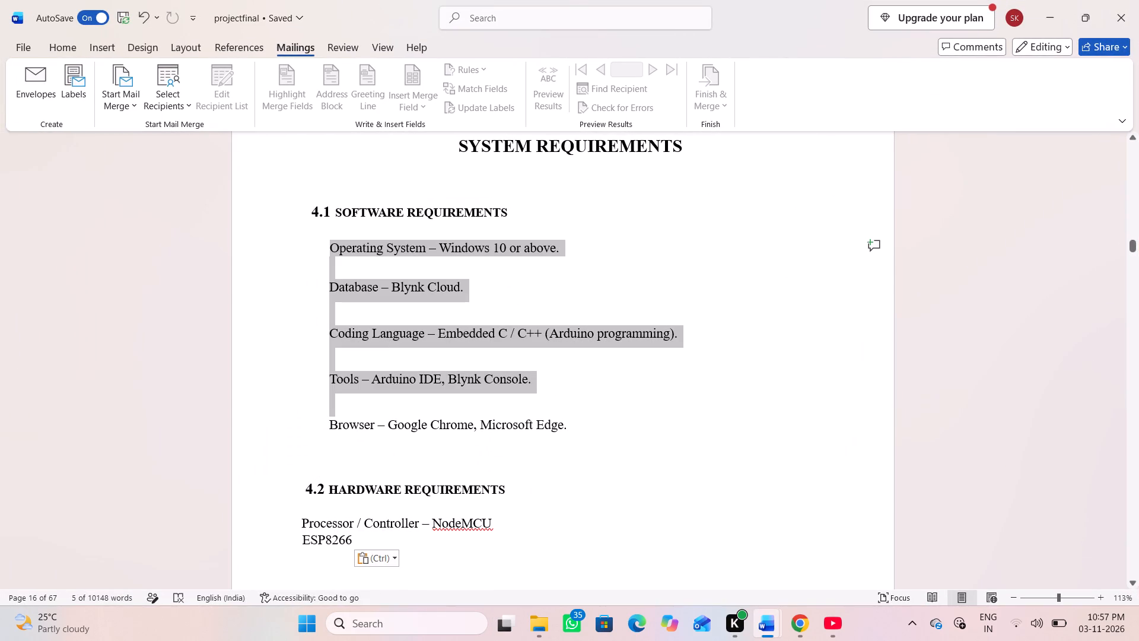
drag(569, 400, 574, 427)
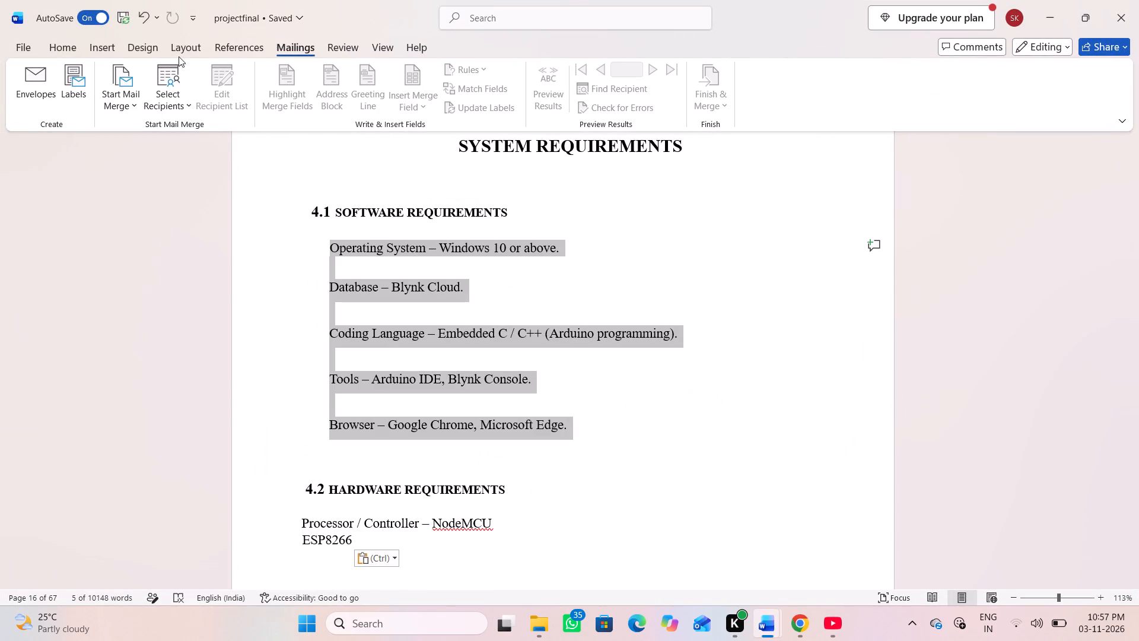
click(67, 46)
click(375, 78)
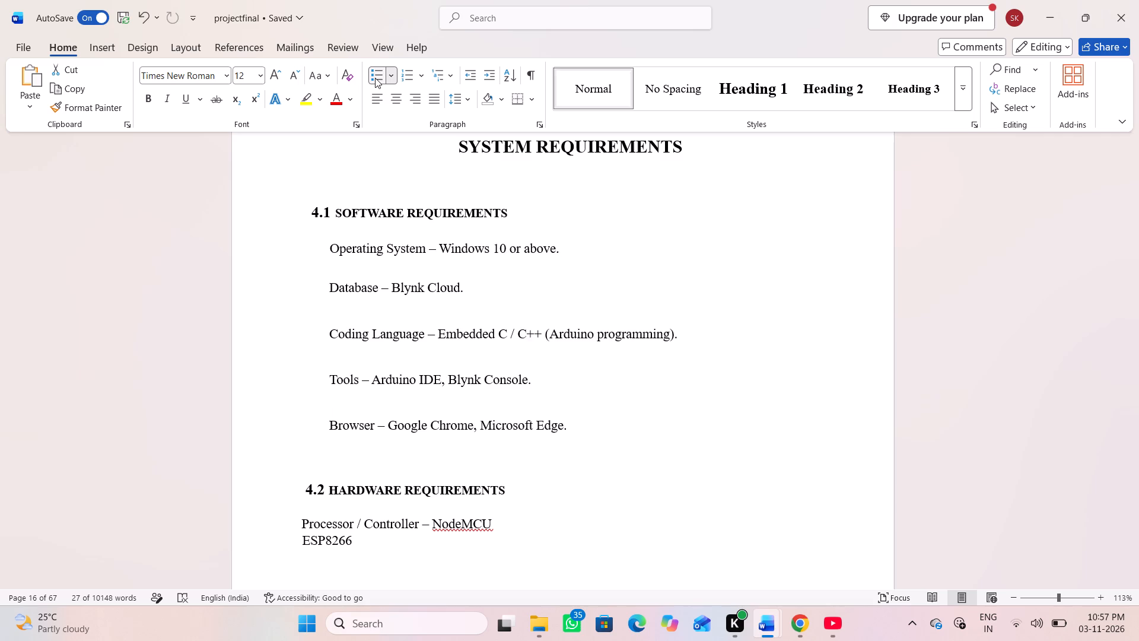
click(619, 403)
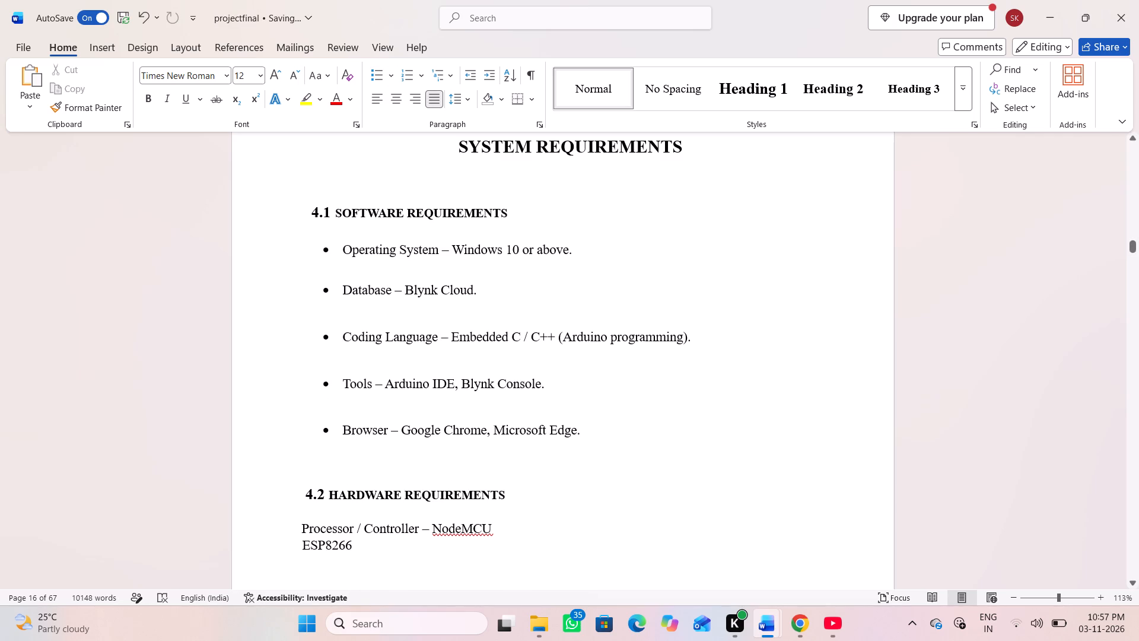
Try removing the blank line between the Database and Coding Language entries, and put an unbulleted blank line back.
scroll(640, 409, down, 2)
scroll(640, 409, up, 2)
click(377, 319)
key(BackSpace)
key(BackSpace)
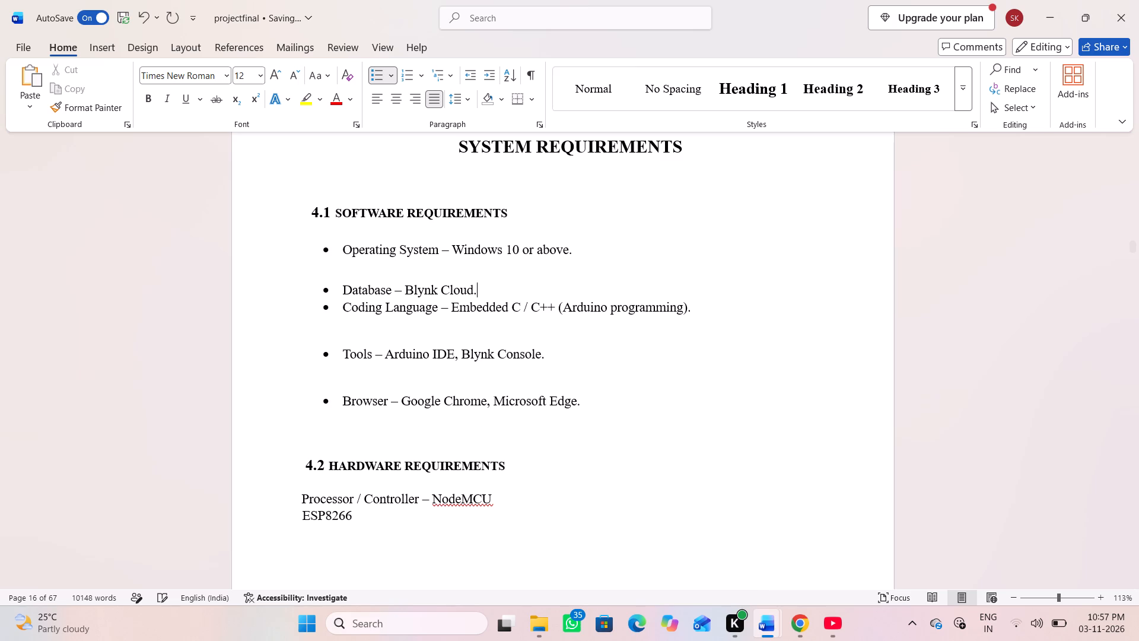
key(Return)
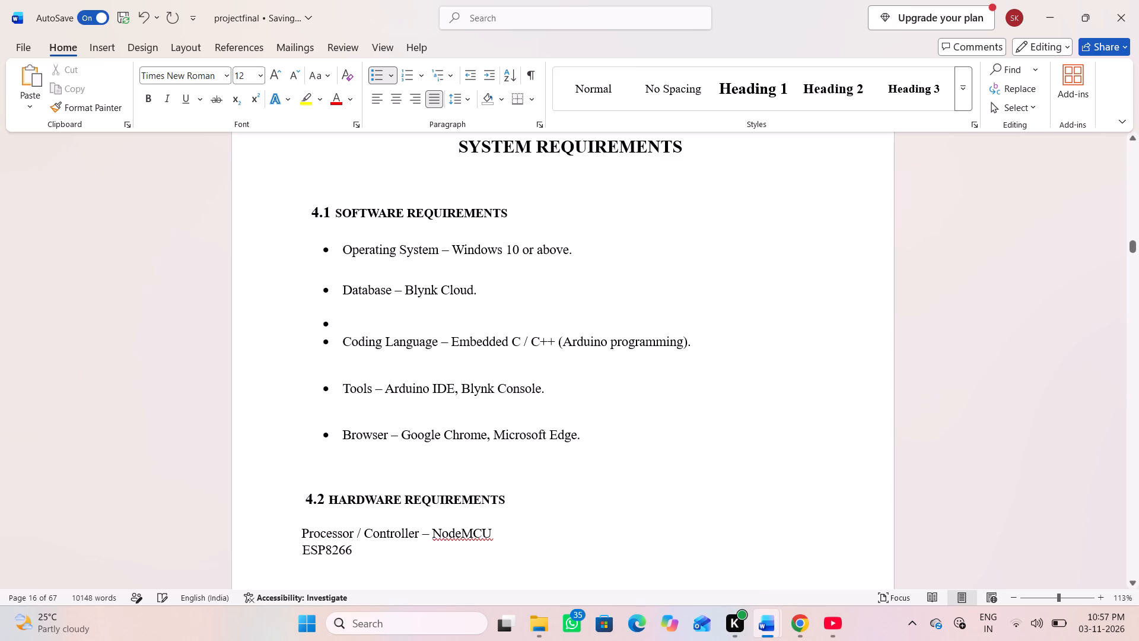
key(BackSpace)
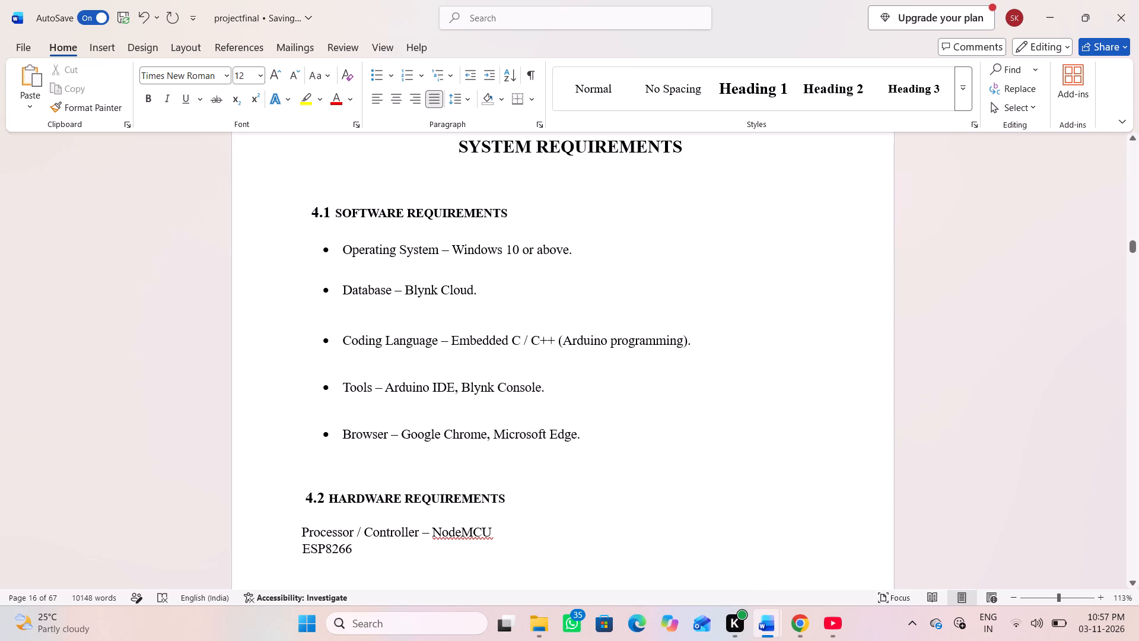
Set the paragraph spacing of the bulleted 4.1 Software Requirements entries to 6 pt before and 6 pt after.
drag(323, 247, 386, 257)
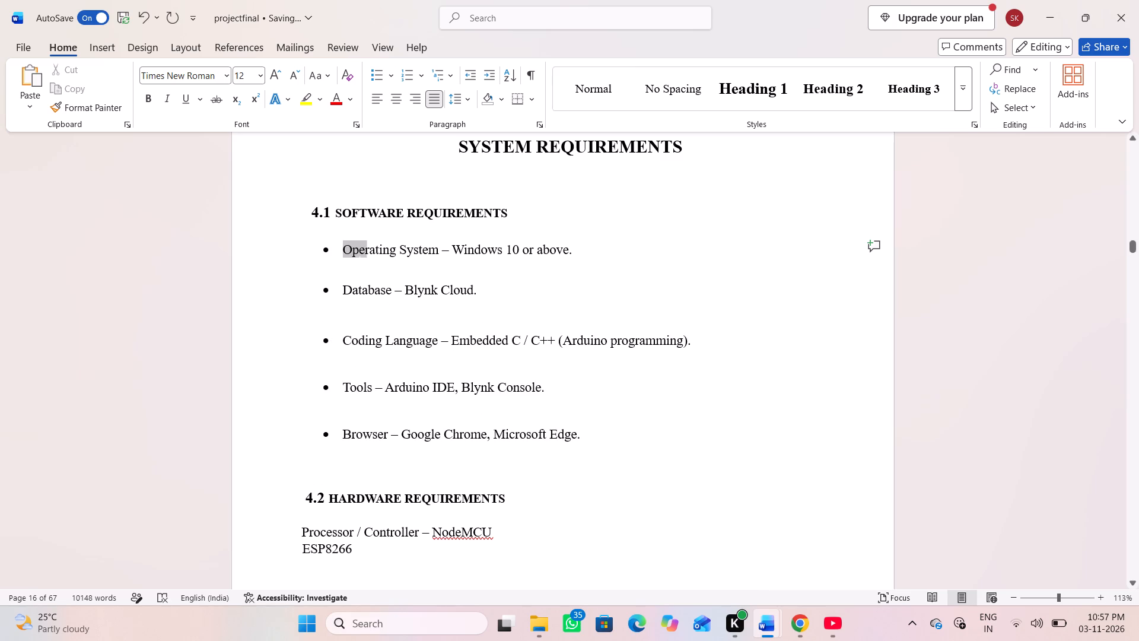
drag(386, 257, 575, 436)
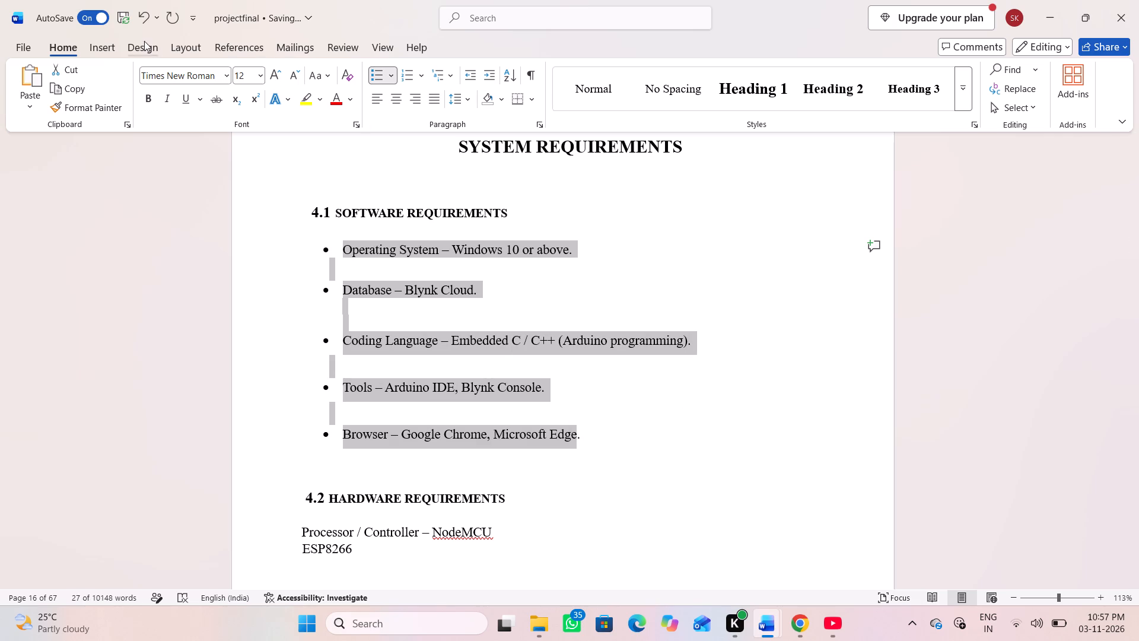
click(129, 46)
click(94, 46)
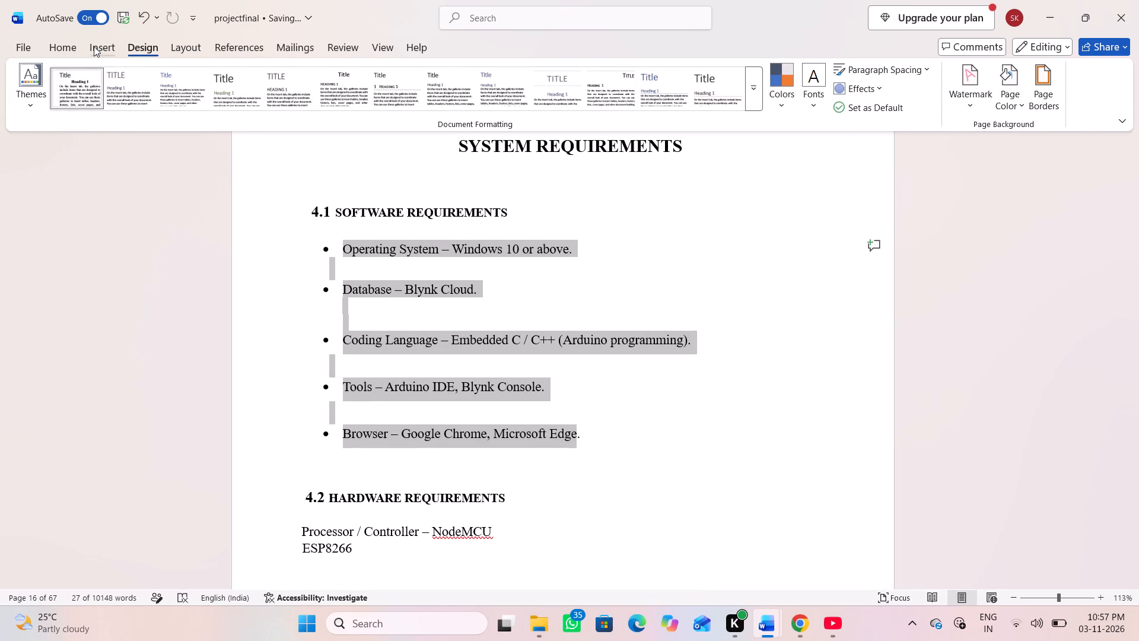
click(386, 47)
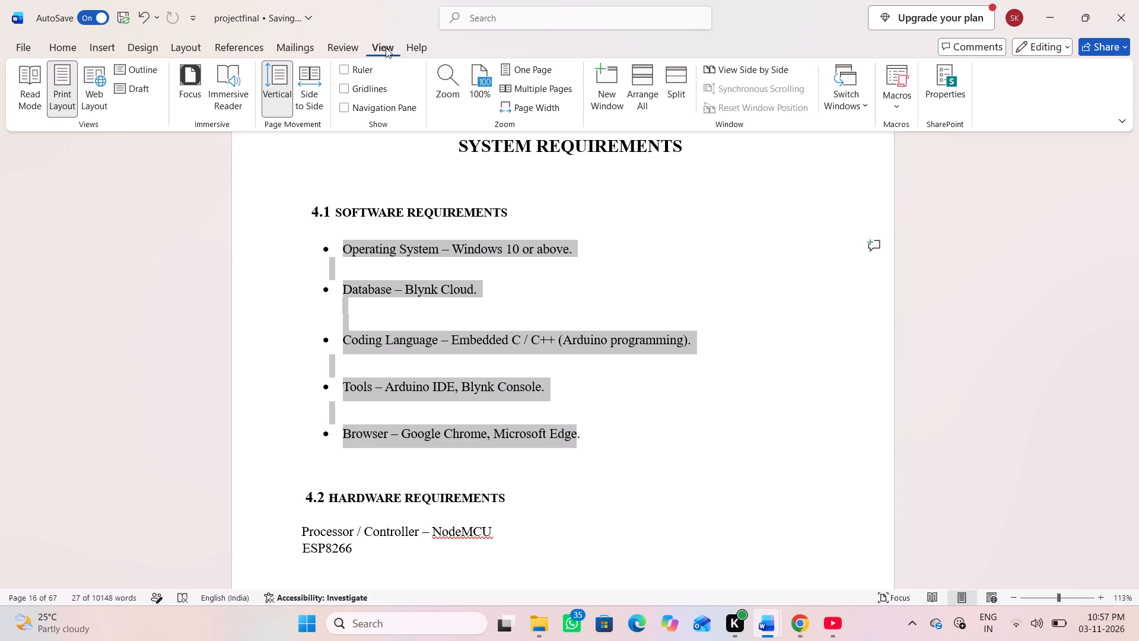
click(77, 50)
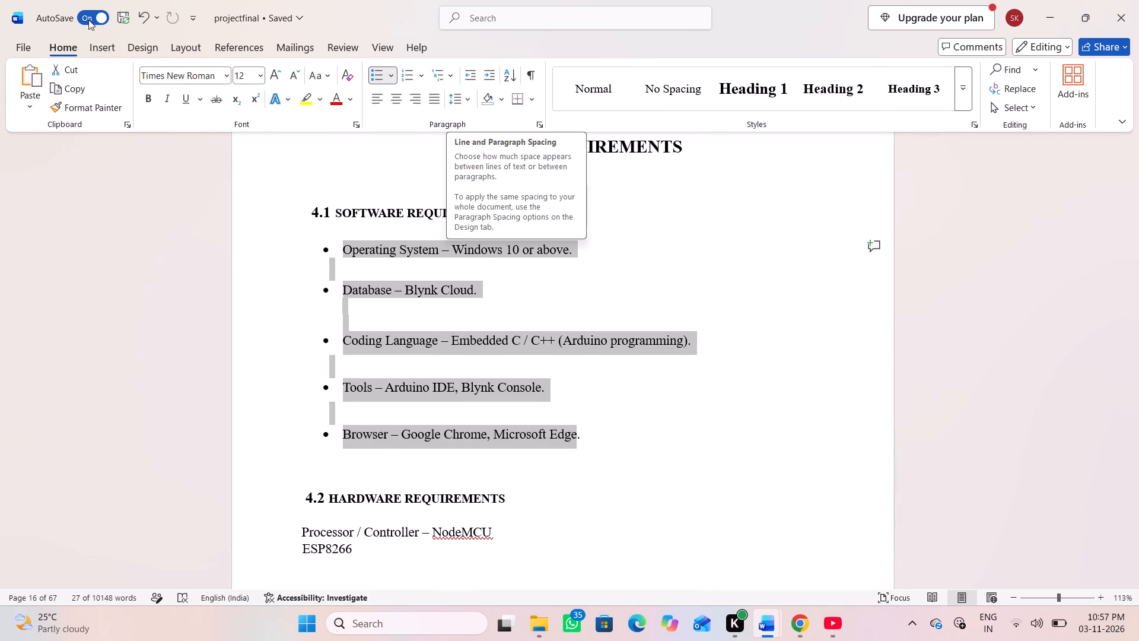
click(97, 45)
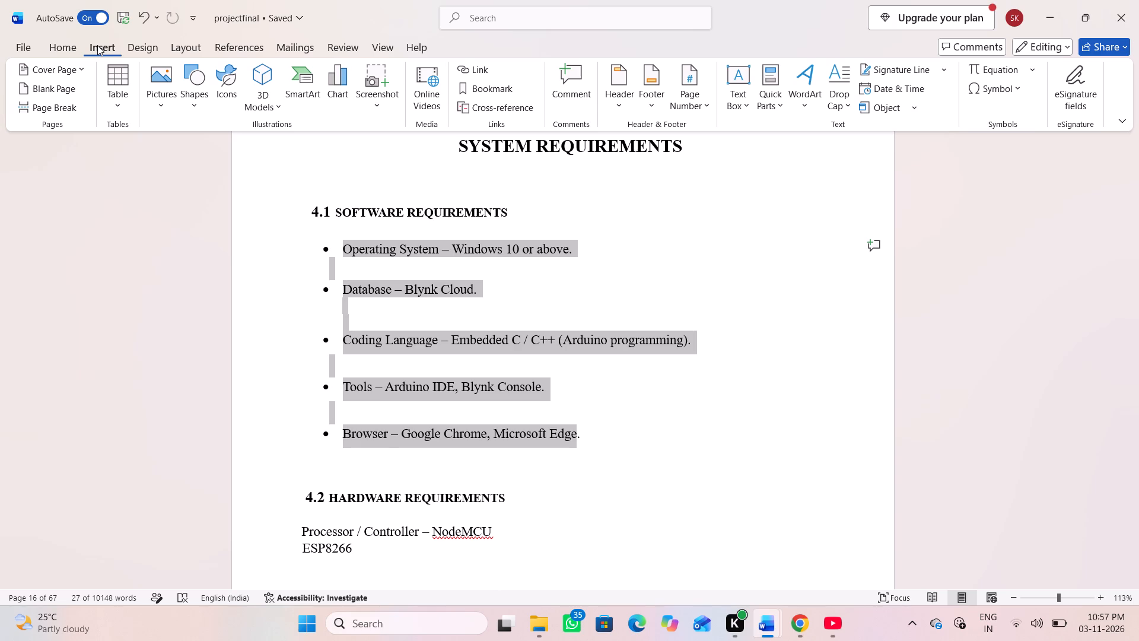
click(131, 43)
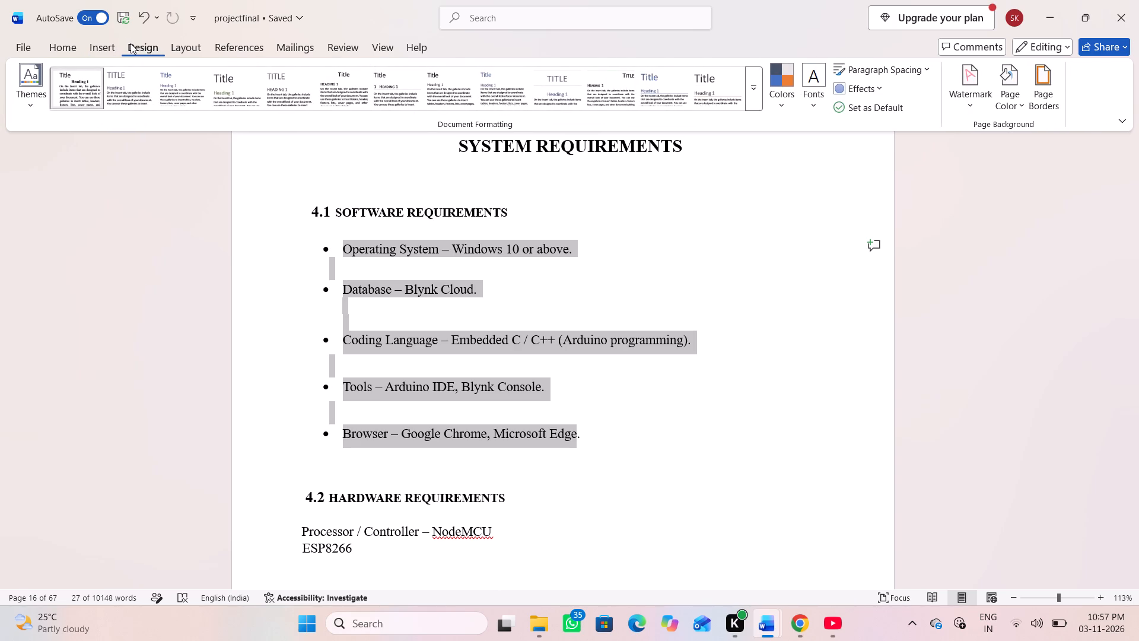
click(179, 46)
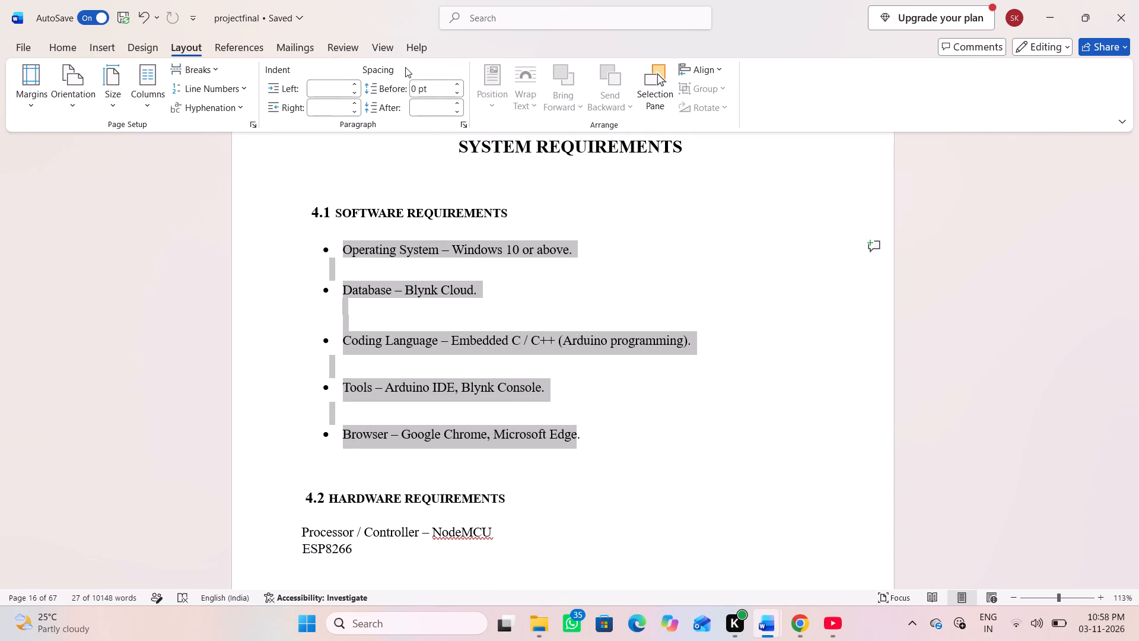
click(457, 92)
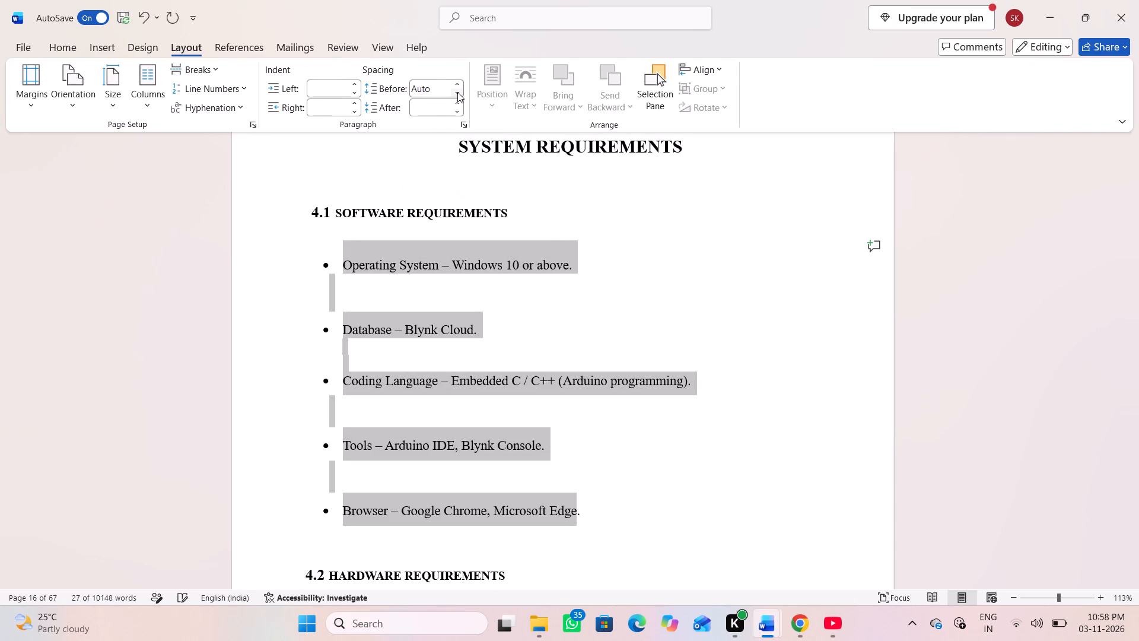
double_click(457, 84)
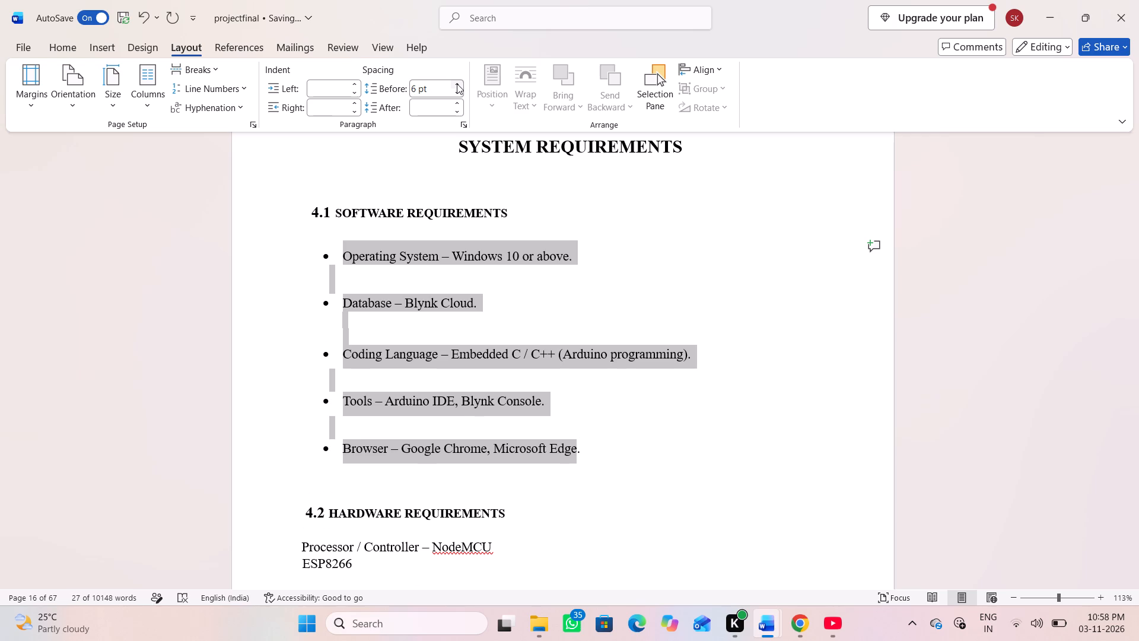
click(454, 102)
click(454, 102)
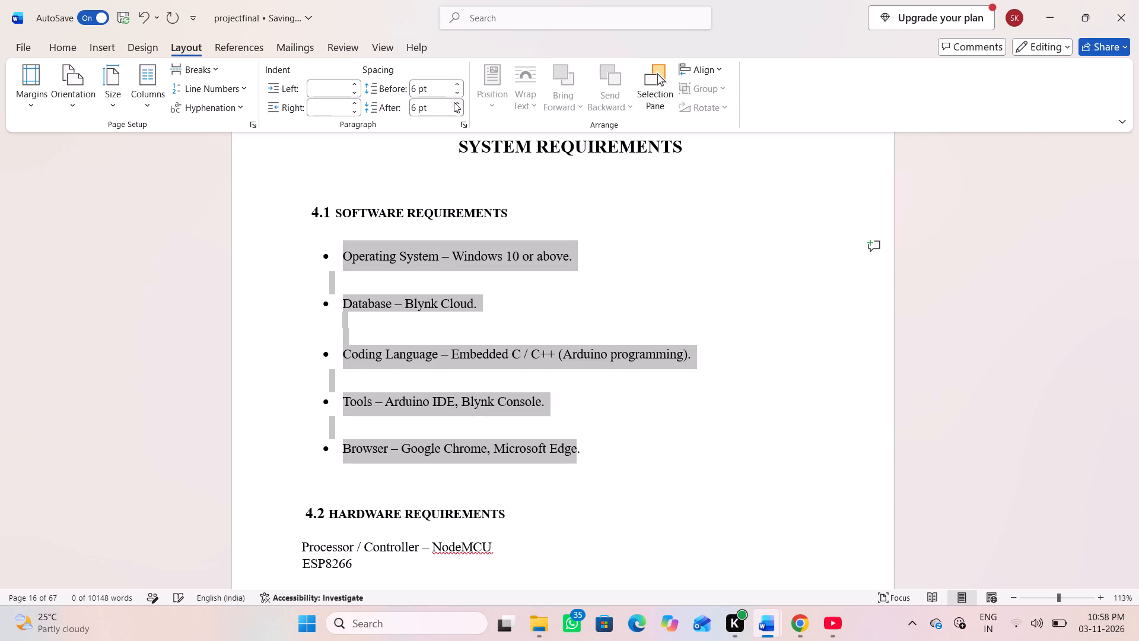
click(454, 102)
click(454, 102)
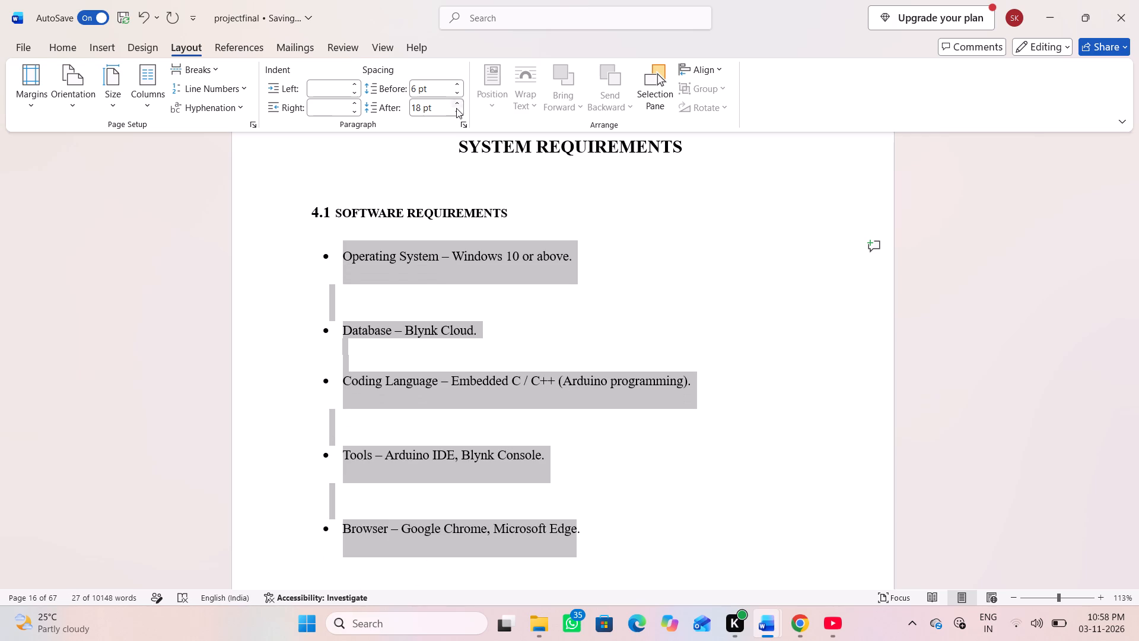
triple_click(456, 108)
click(456, 108)
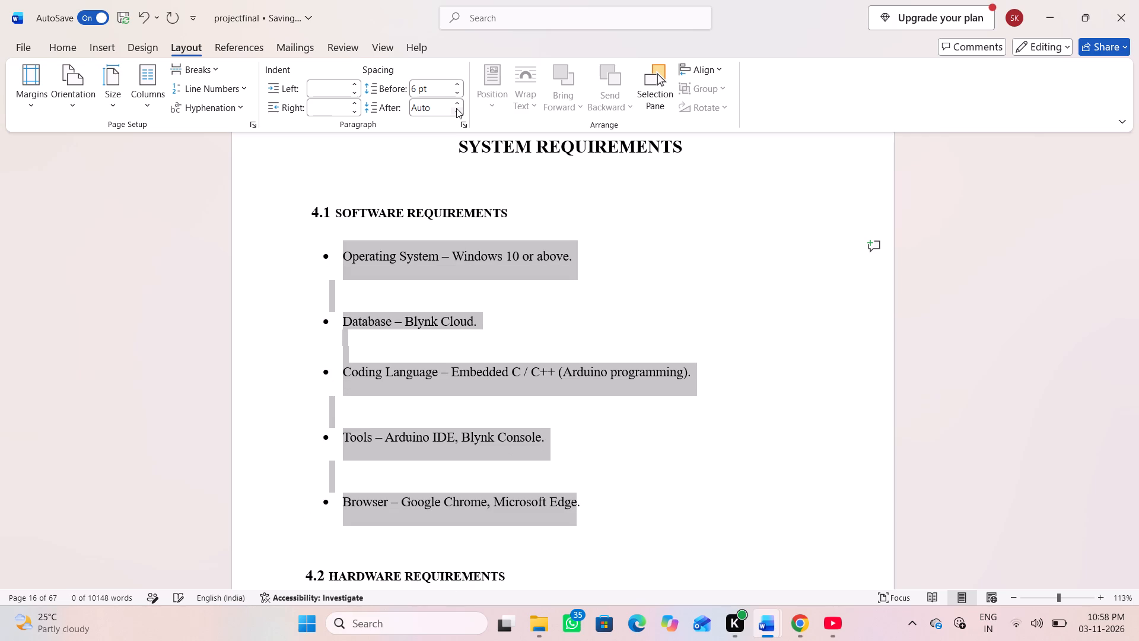
Set the paragraph spacing after the bulleted 4.1 Software Requirements entries to 6 pt.
click(456, 108)
click(456, 108)
click(456, 101)
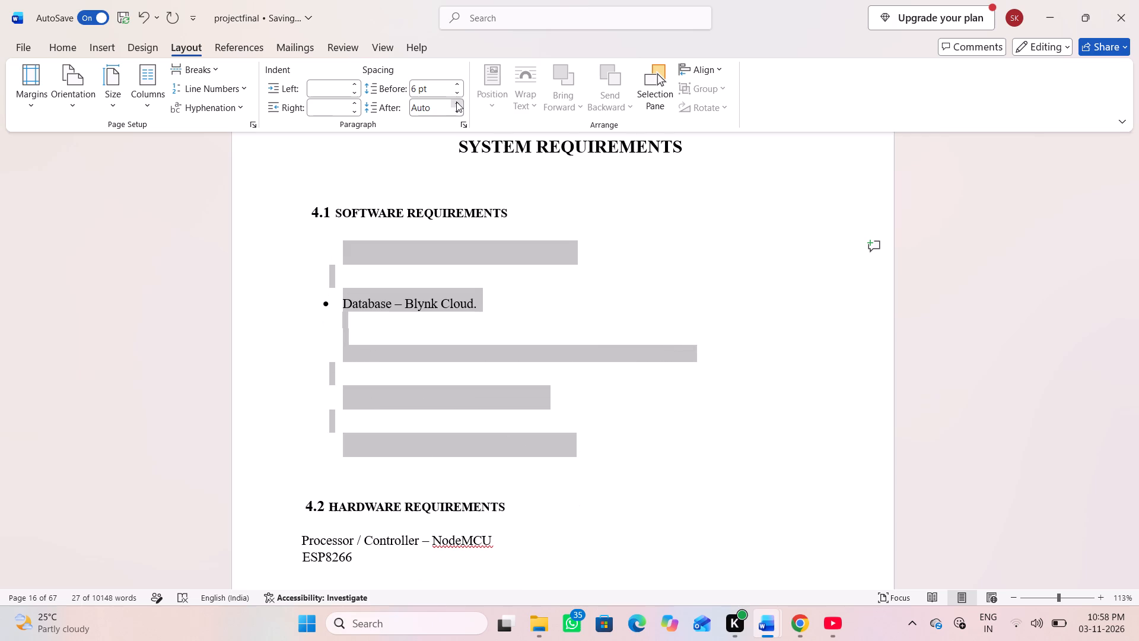
click(456, 101)
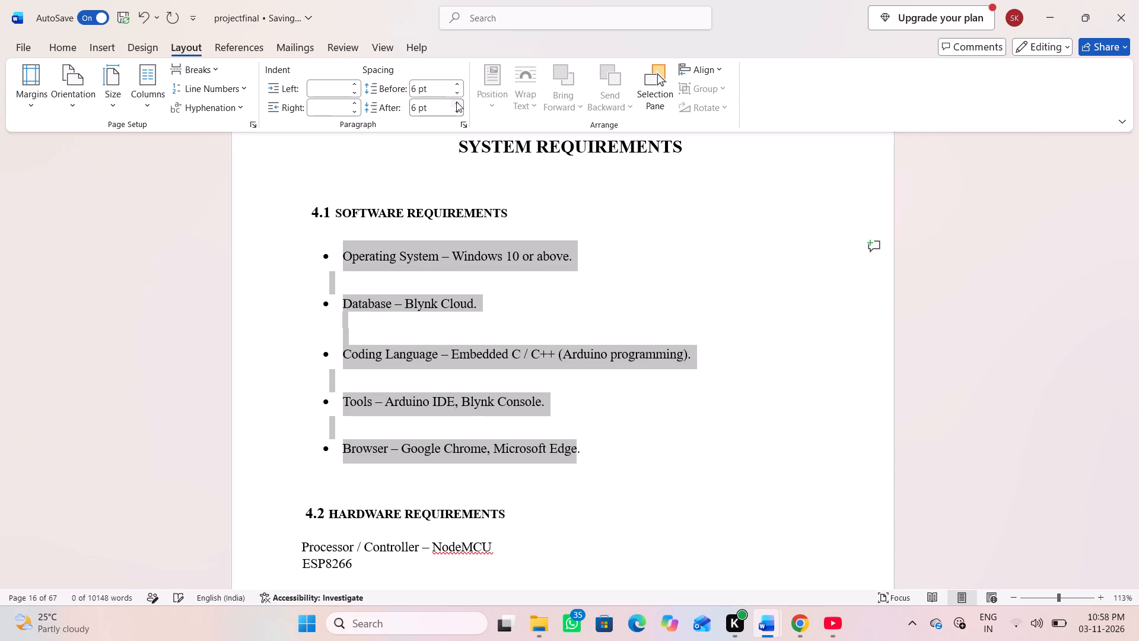
click(456, 101)
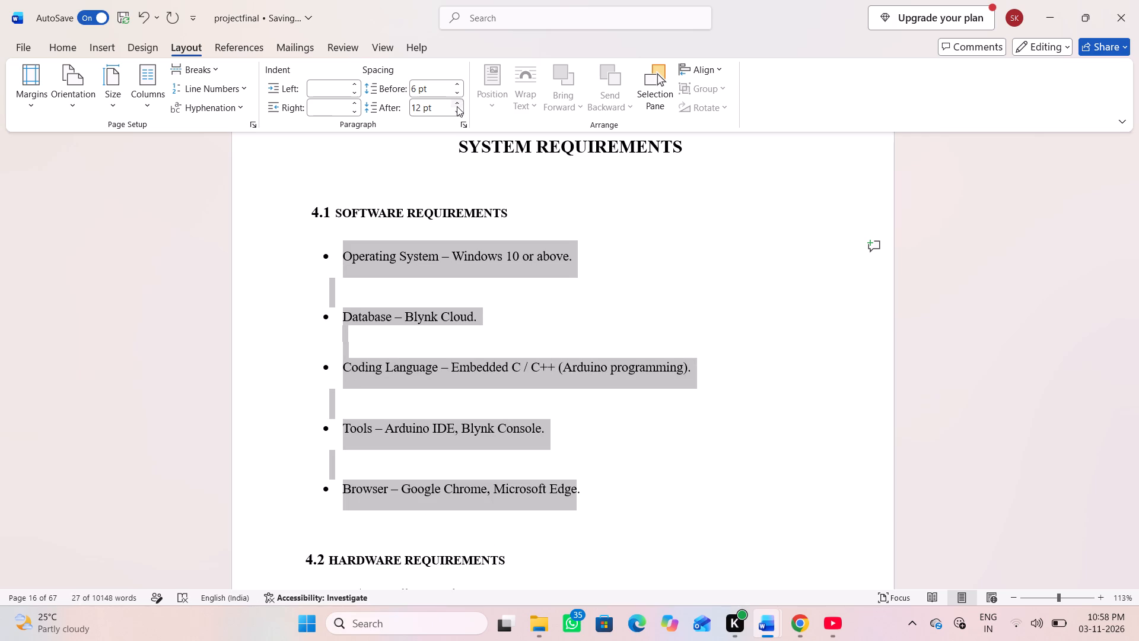
click(457, 110)
click(584, 230)
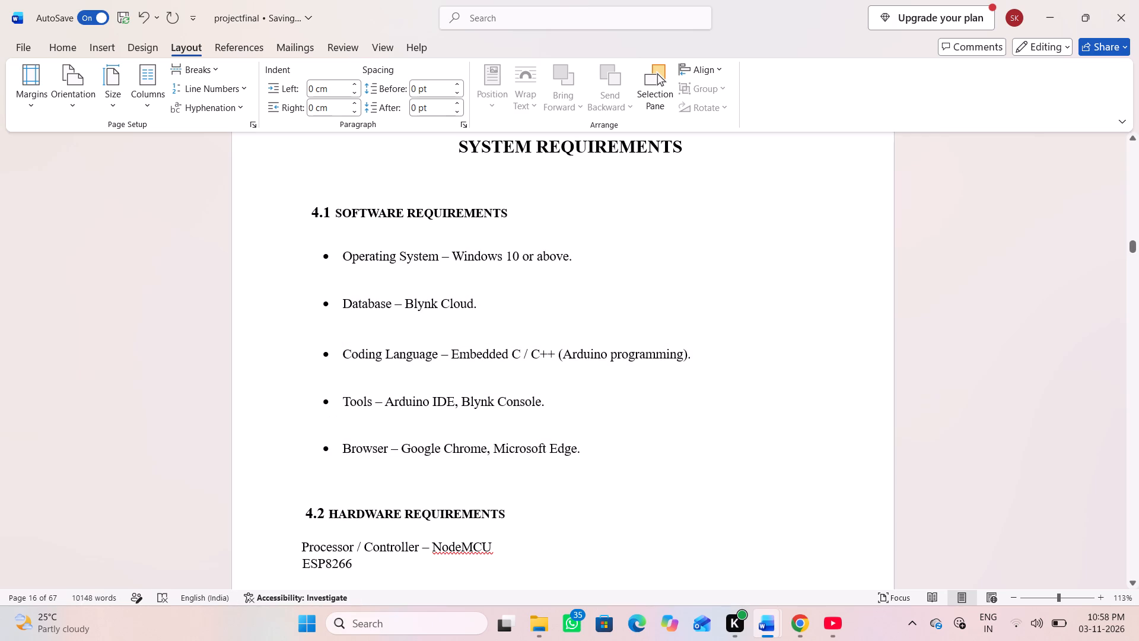
Delete the Processor / Controller – NodeMCU ESP8266 entry under the 4.2 Hardware Requirements heading.
scroll(584, 230, down, 4)
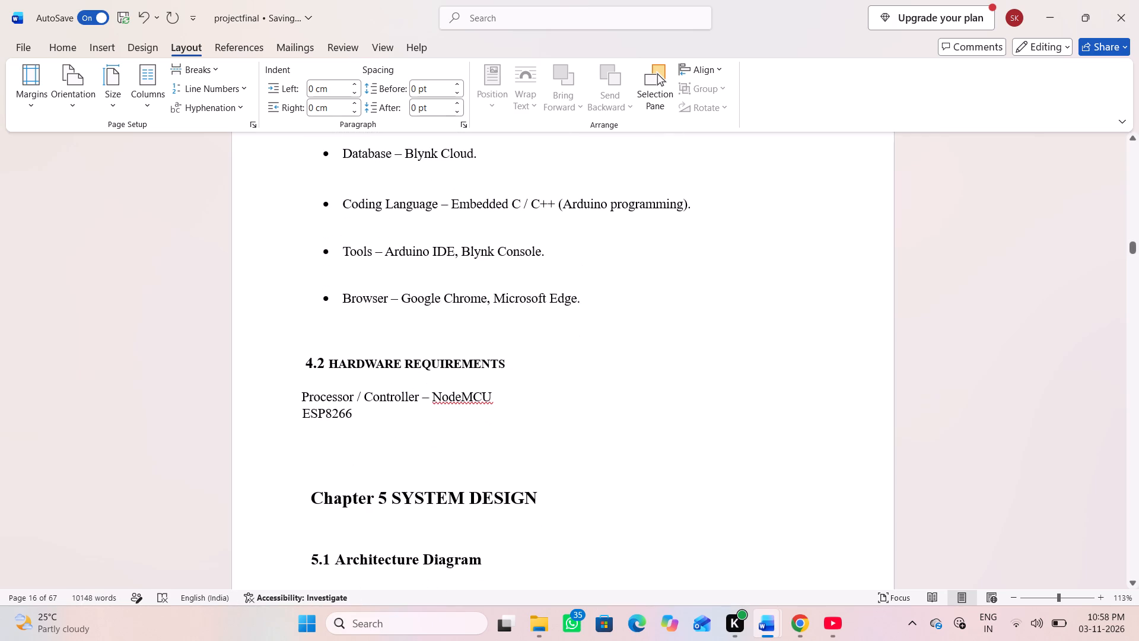
drag(301, 387, 394, 408)
key(BackSpace)
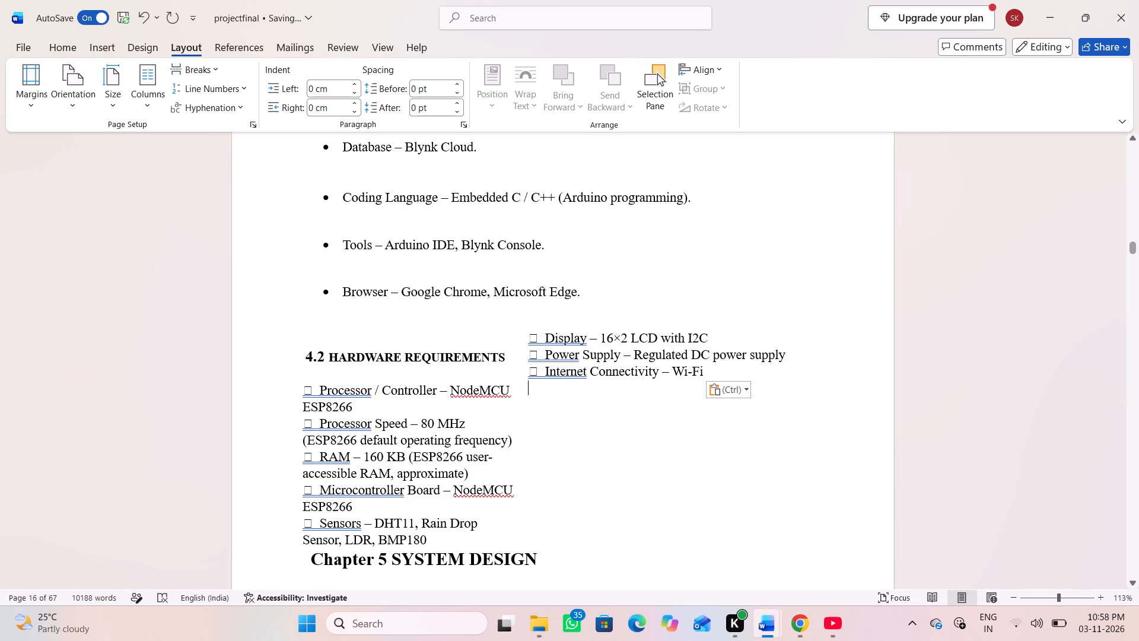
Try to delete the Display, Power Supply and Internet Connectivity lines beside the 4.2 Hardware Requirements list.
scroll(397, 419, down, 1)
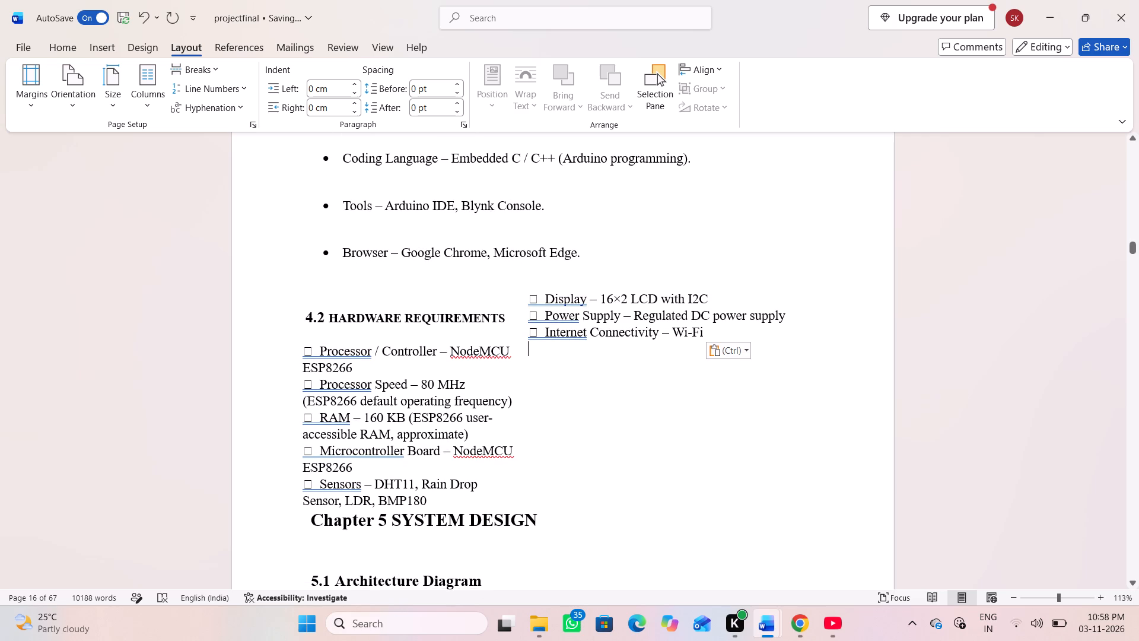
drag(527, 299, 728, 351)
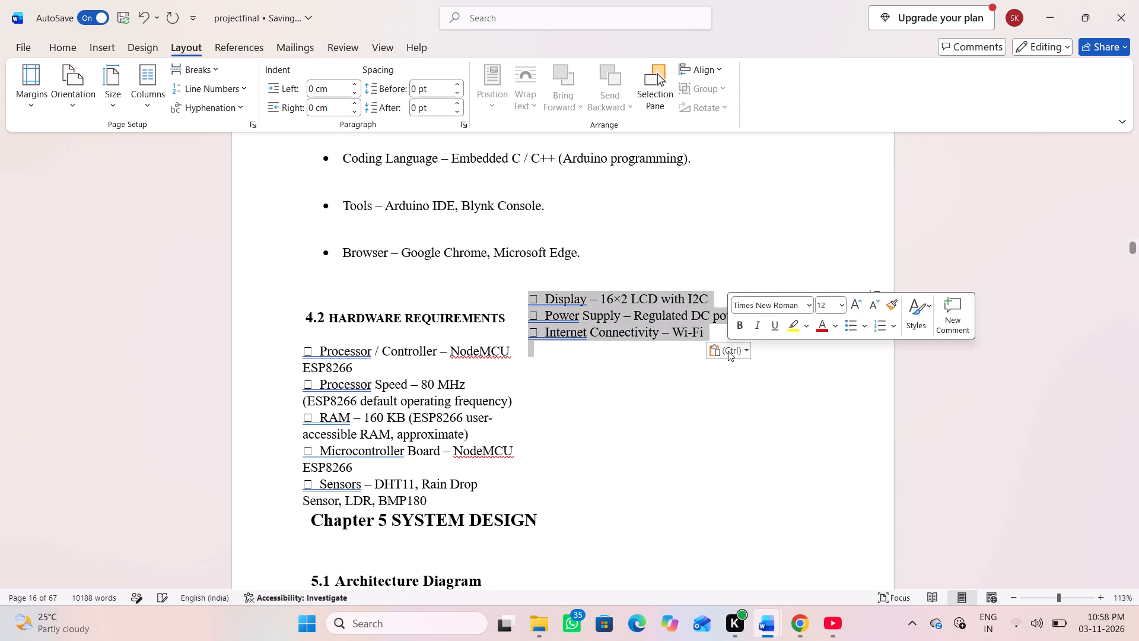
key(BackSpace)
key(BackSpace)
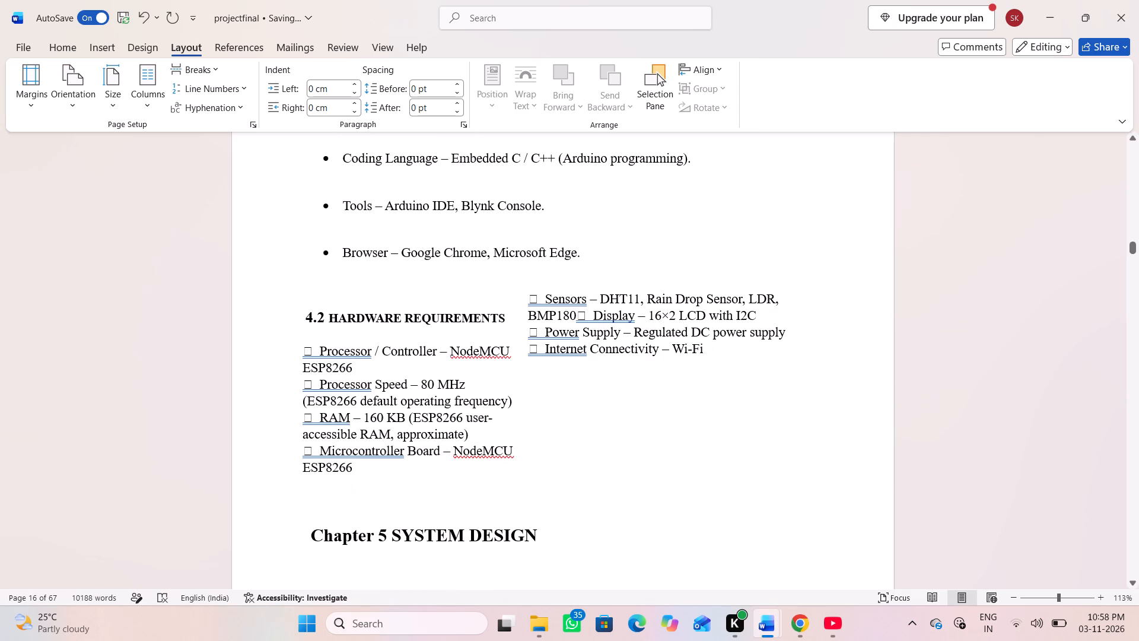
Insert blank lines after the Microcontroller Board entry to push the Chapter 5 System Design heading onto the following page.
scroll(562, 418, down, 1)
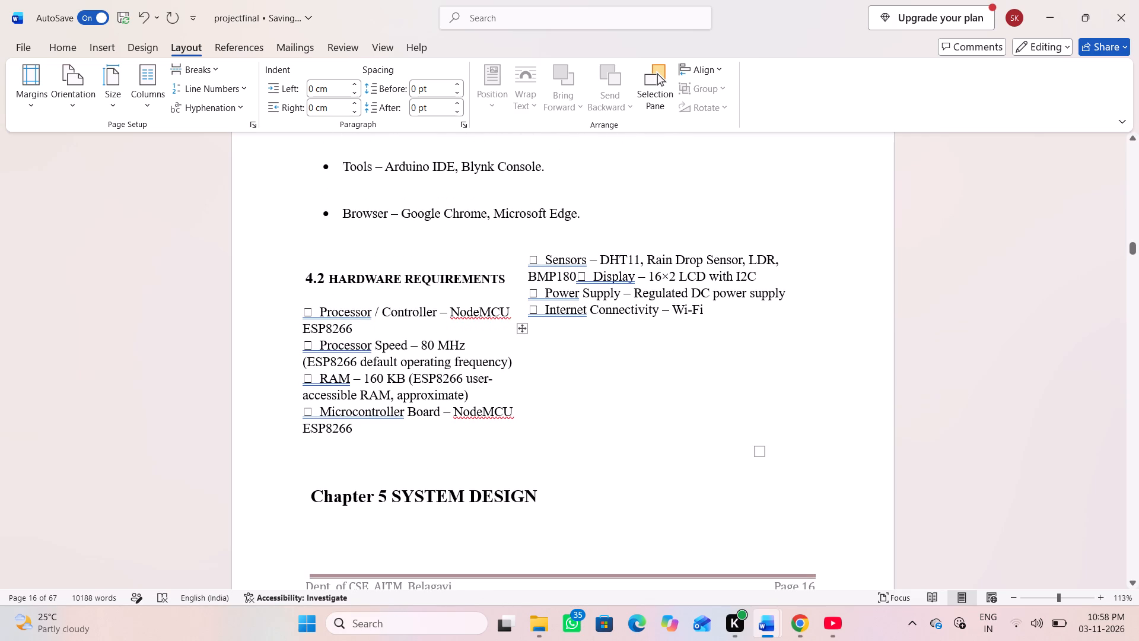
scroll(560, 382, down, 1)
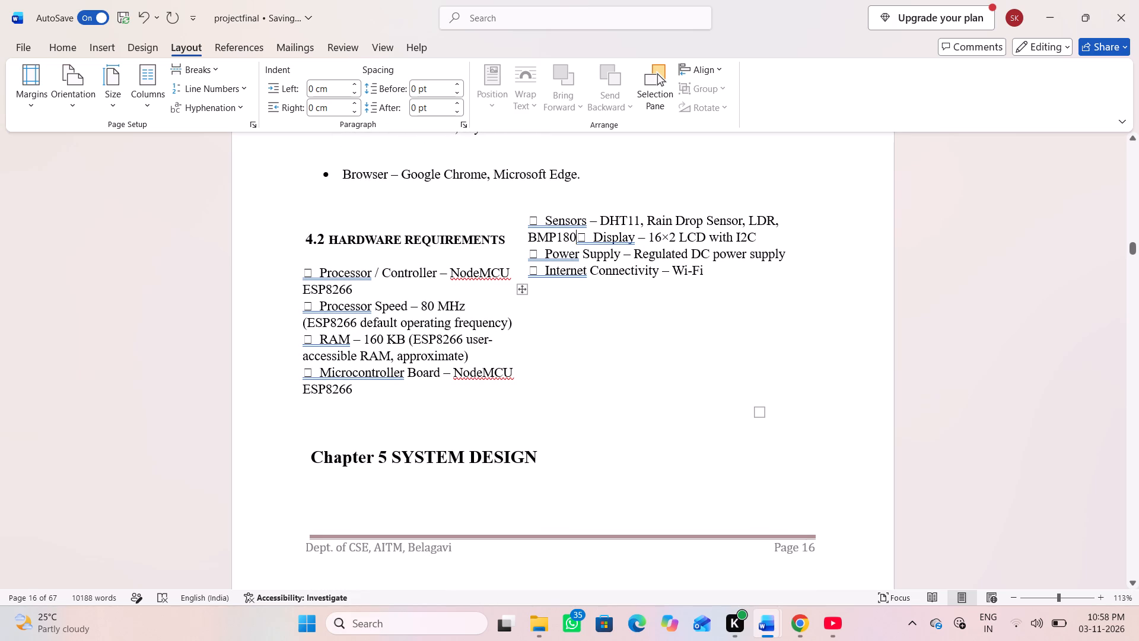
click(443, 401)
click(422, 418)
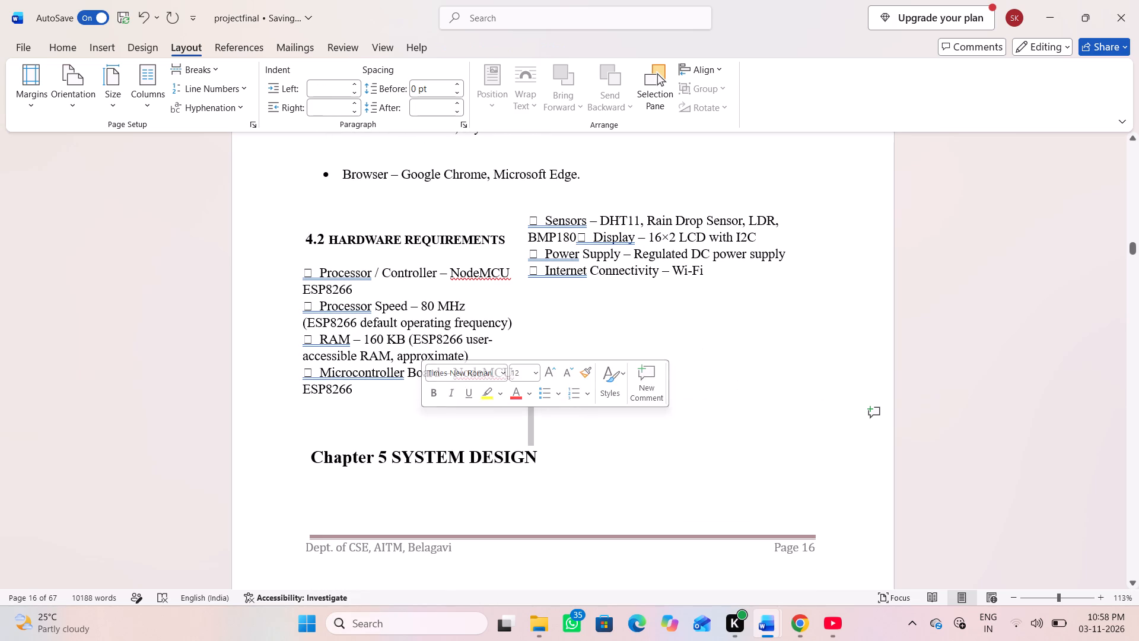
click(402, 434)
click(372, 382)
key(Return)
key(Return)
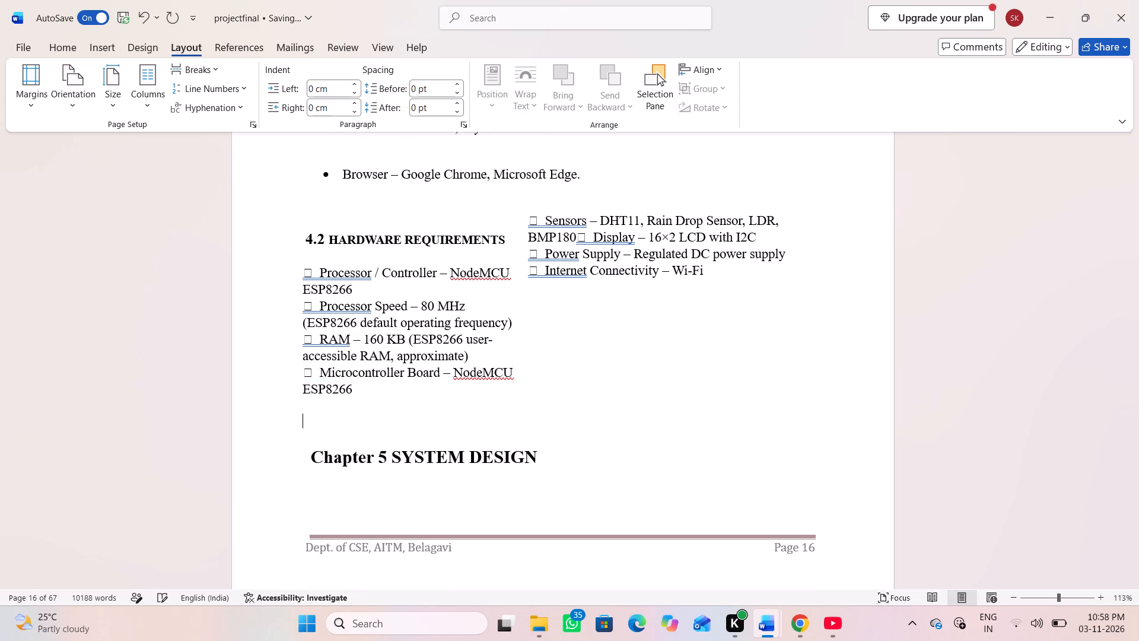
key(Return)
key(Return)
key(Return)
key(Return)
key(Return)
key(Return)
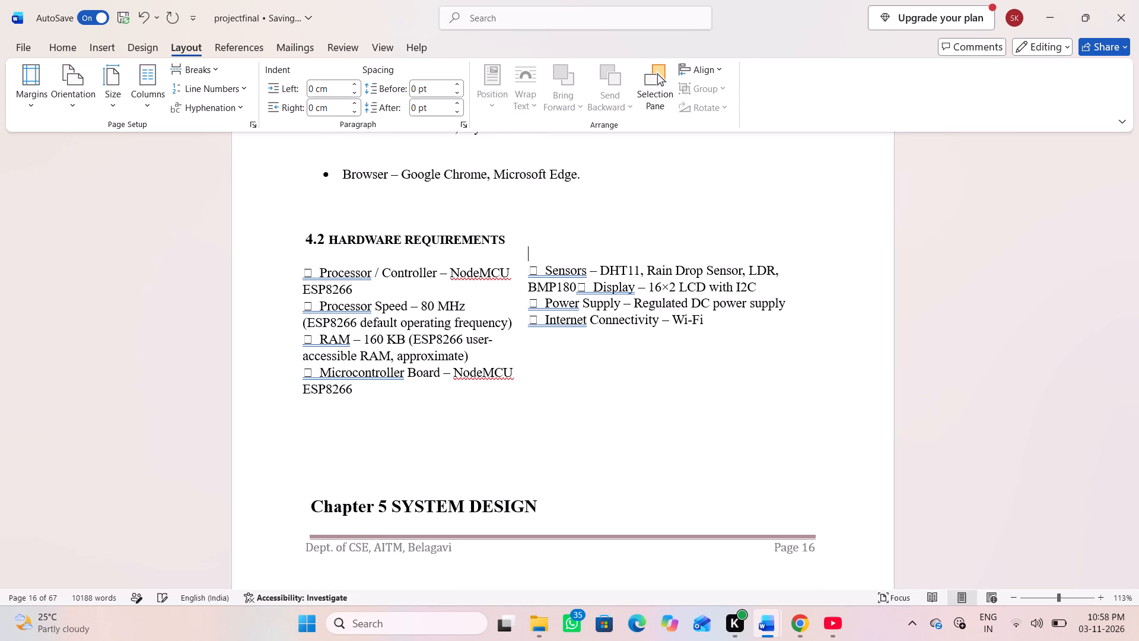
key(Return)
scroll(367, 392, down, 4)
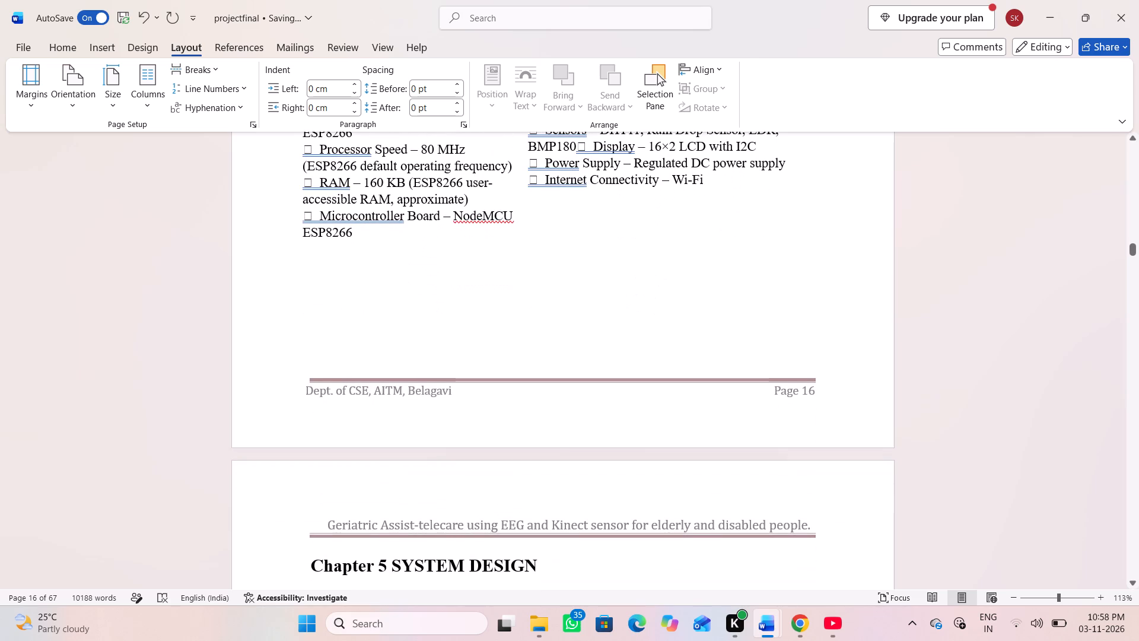
Delete the 4.2 Hardware Requirements heading together with the hardware entries in both columns below it.
scroll(367, 392, up, 5)
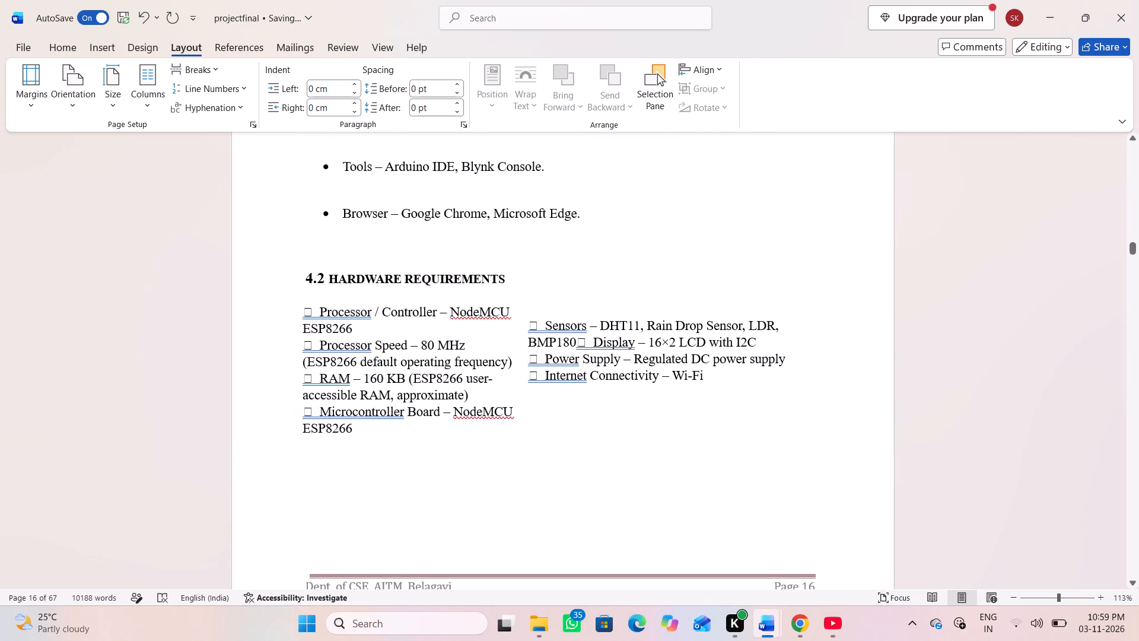
drag(303, 279, 863, 418)
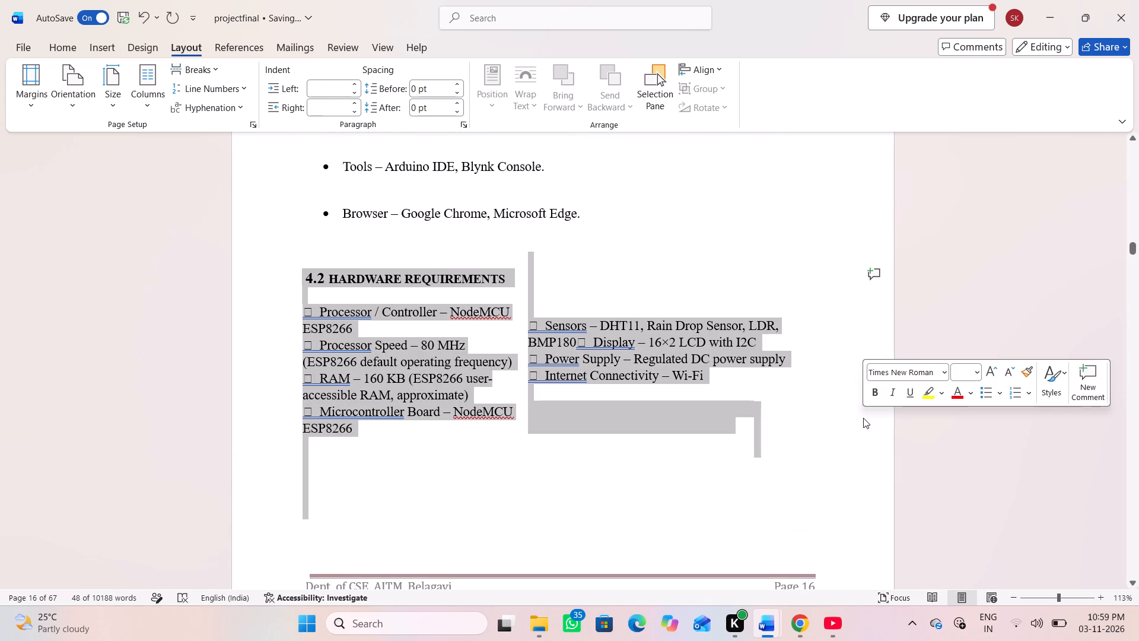
key(BackSpace)
Insert blank lines in the emptied hardware area until the Chapter 5 System Design heading moves off page 16.
key(Return)
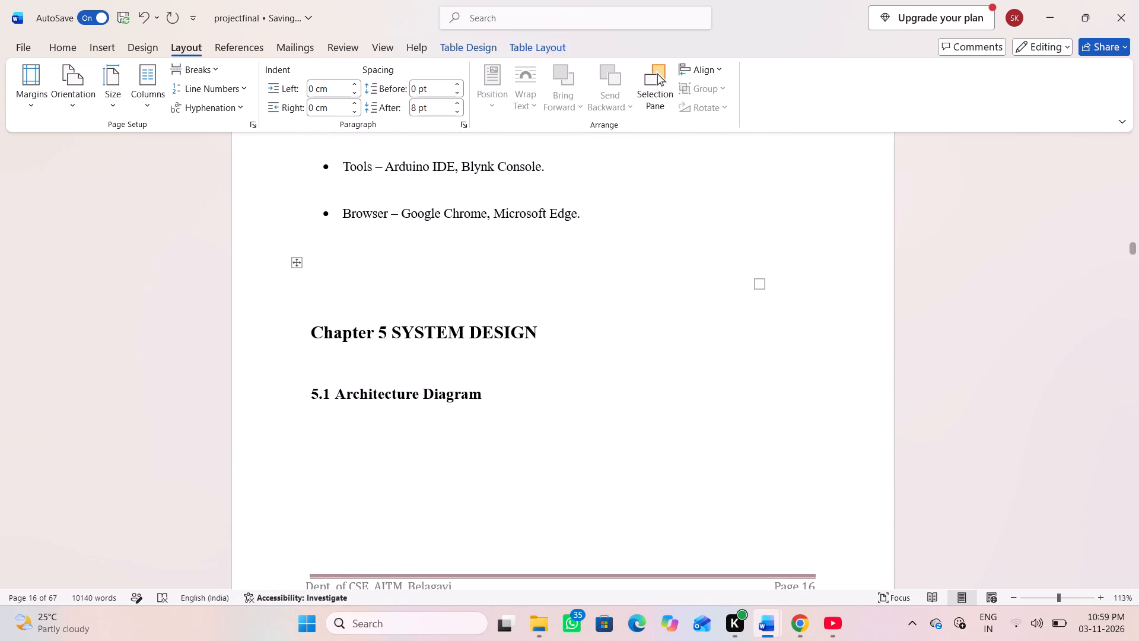
key(Return)
key(Return)
key(Return)
key(Return)
key(Return)
key(Return)
key(Return)
key(Return)
key(Return)
key(Return)
key(Return)
key(Return)
key(Return)
key(Return)
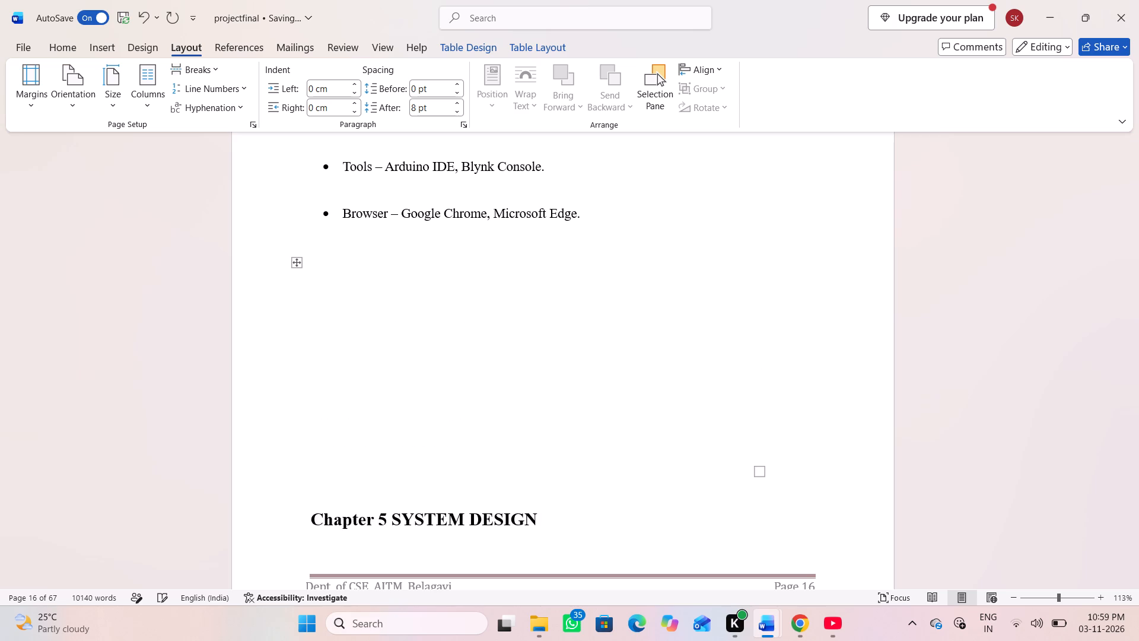
key(Return)
key(Return)
key(Return)
key(Return)
key(Return)
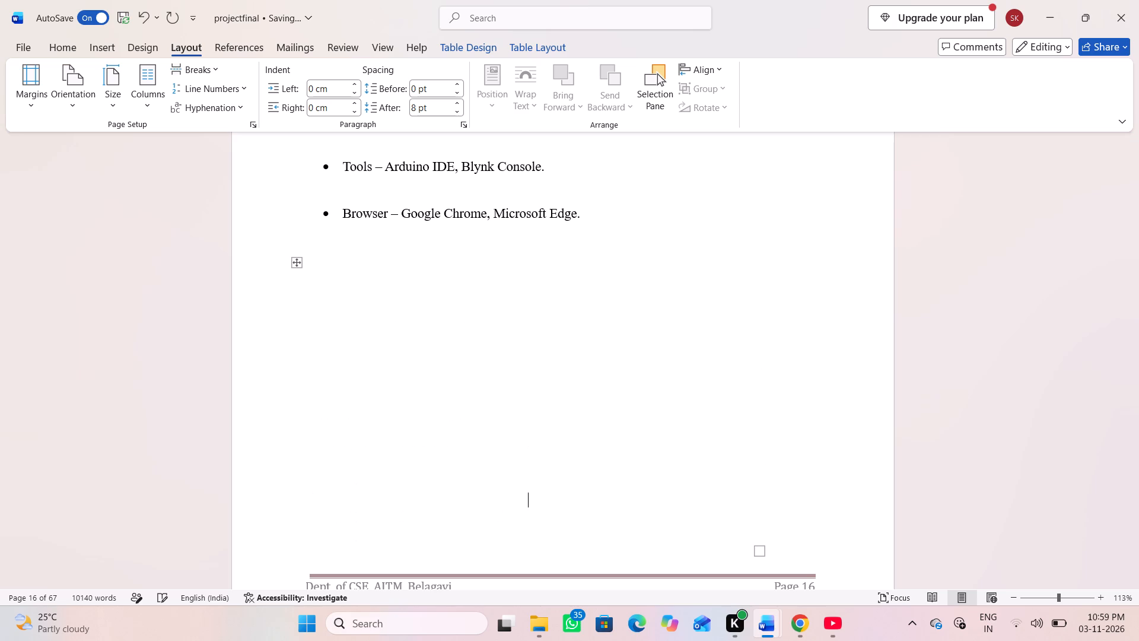
Add an unbulleted blank line directly below the Browser entry in 4.1 Software Requirements.
scroll(869, 411, up, 10)
scroll(869, 410, down, 3)
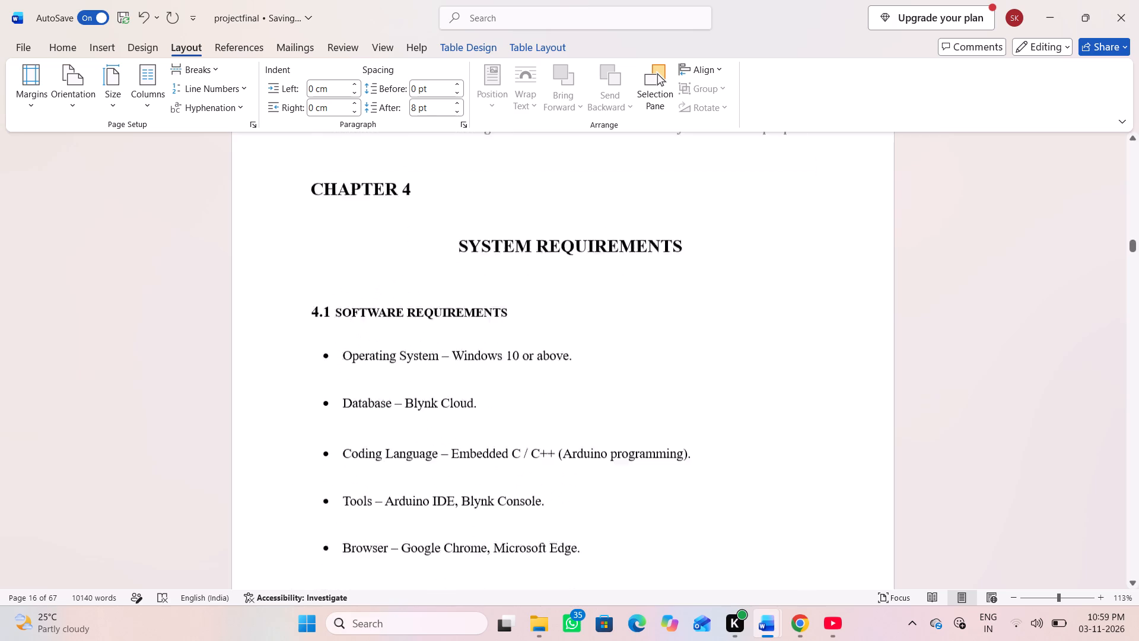
scroll(869, 410, down, 5)
click(589, 291)
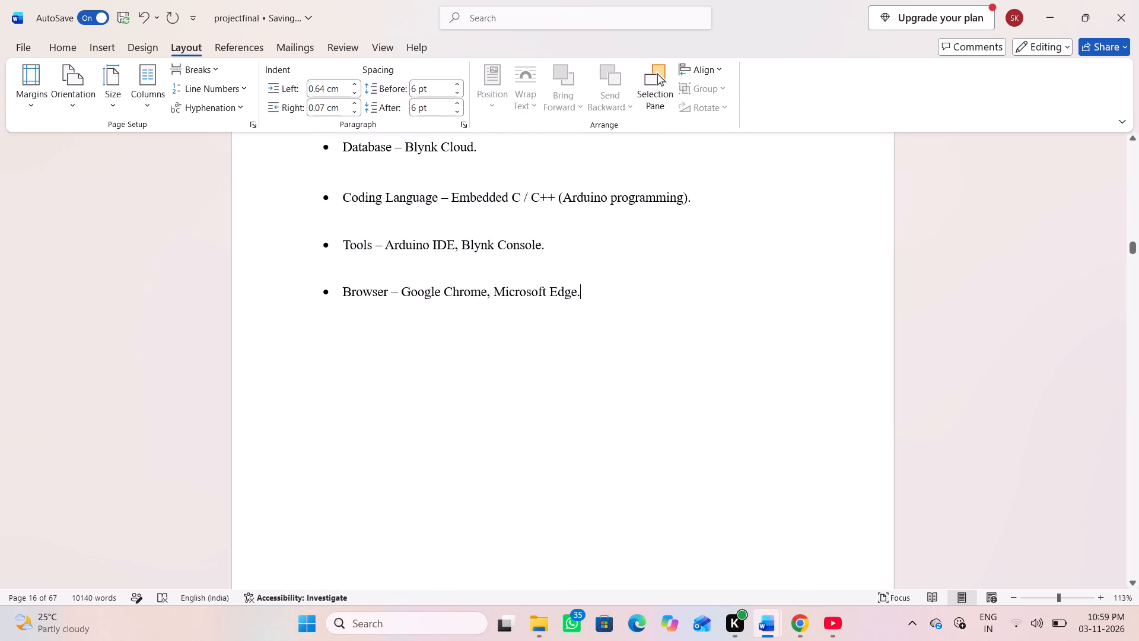
key(Return)
End the bulleted list after the Browser entry and add an unbulleted blank line below it.
scroll(590, 291, up, 2)
key(Return)
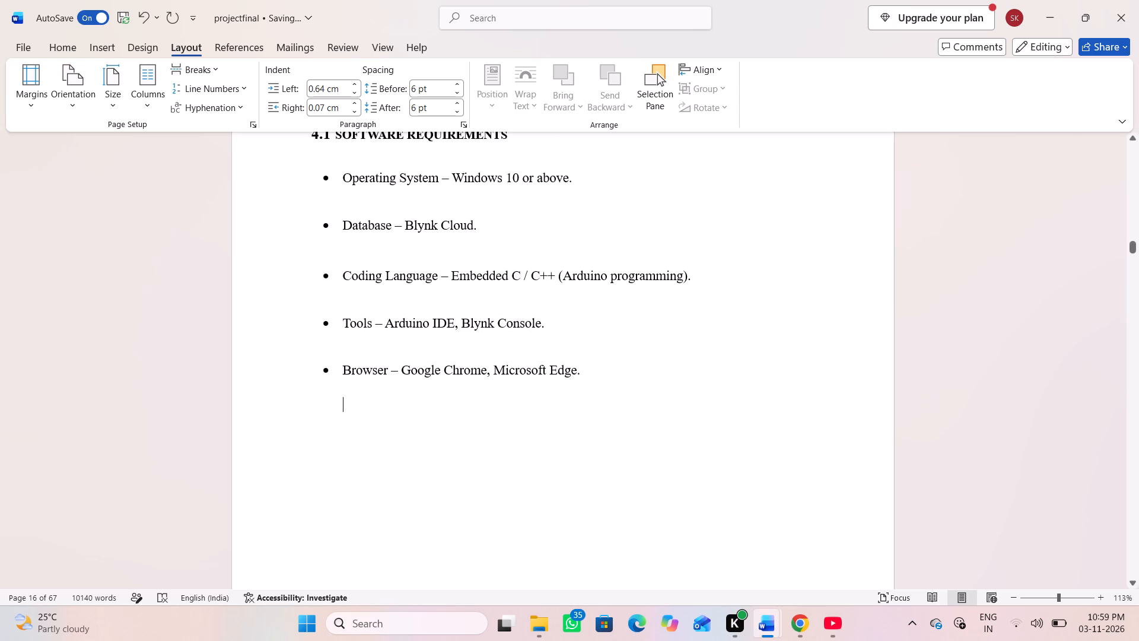
scroll(588, 292, down, 2)
key(Return)
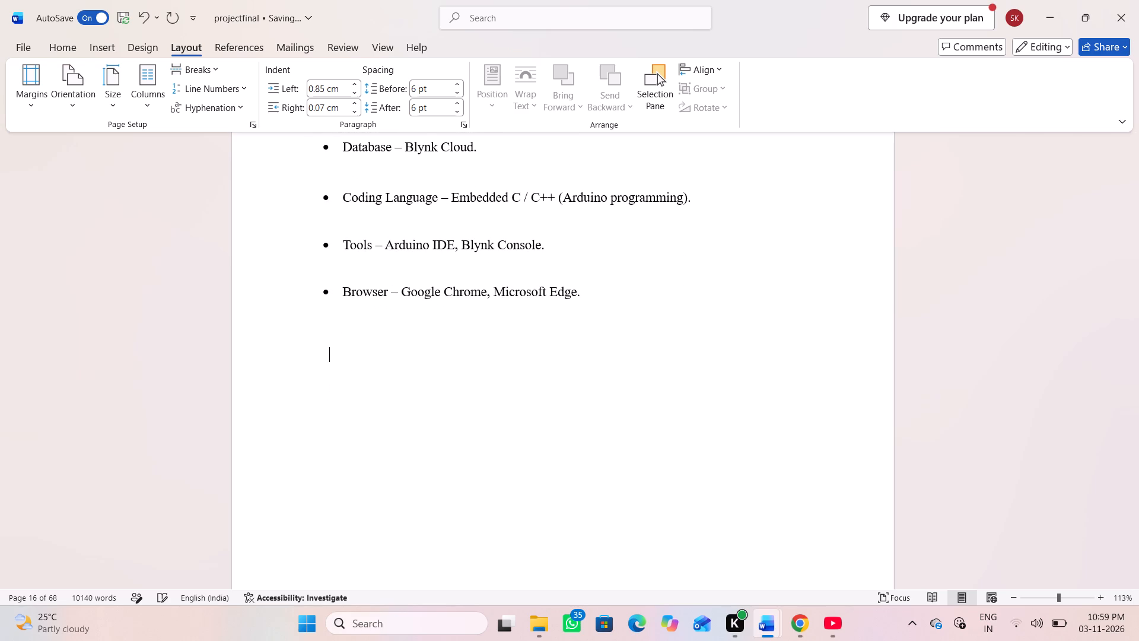
Copy the 4.1 Software Requirements heading.
scroll(589, 293, up, 3)
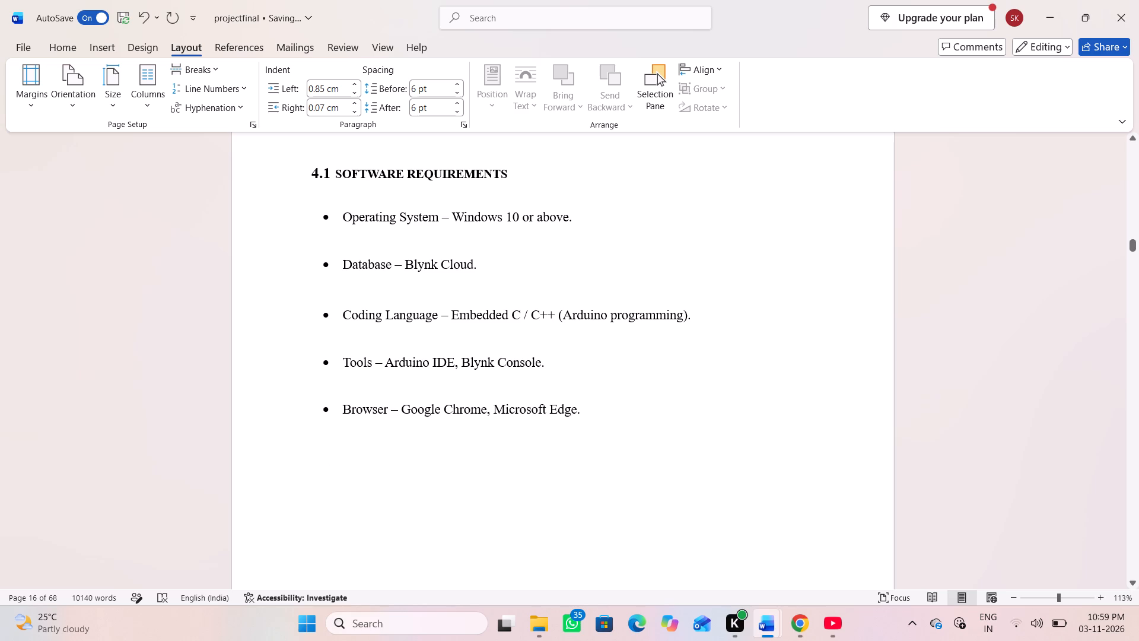
drag(310, 168, 502, 168)
key(ctrl+c)
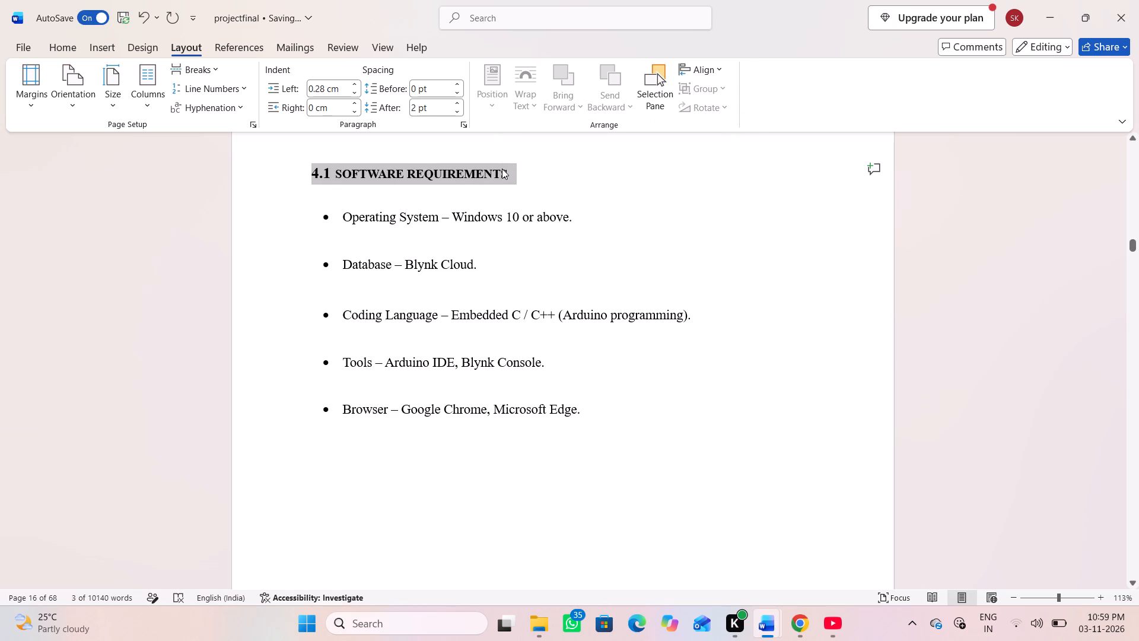
Paste the copied heading below the Browser entry and renumber it as 4.2.
click(334, 465)
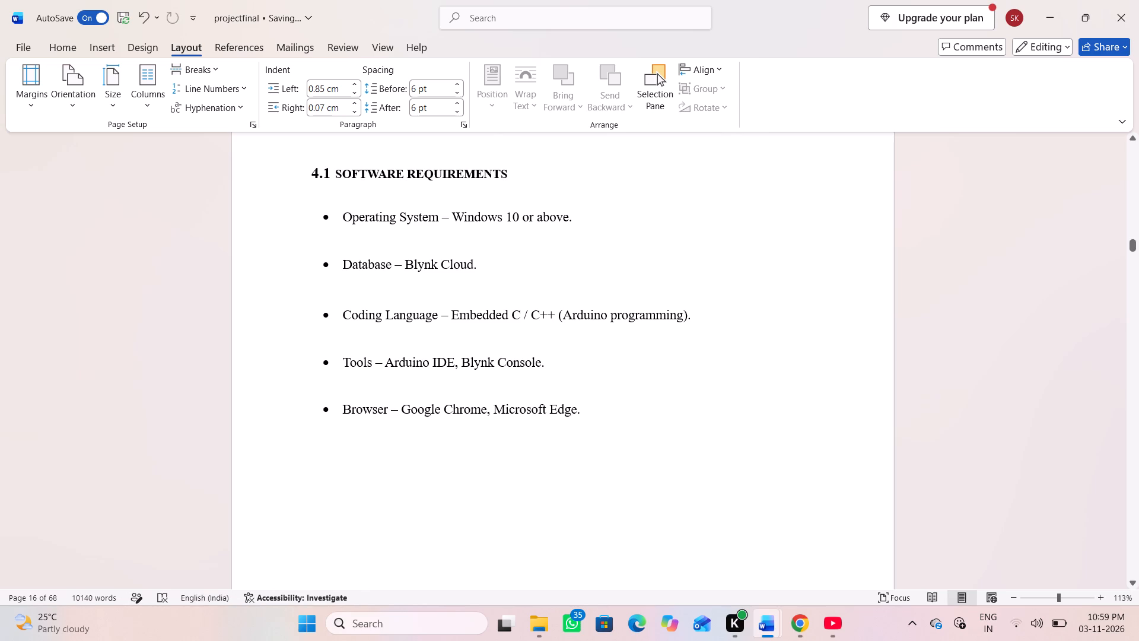
key(ctrl+v)
click(327, 474)
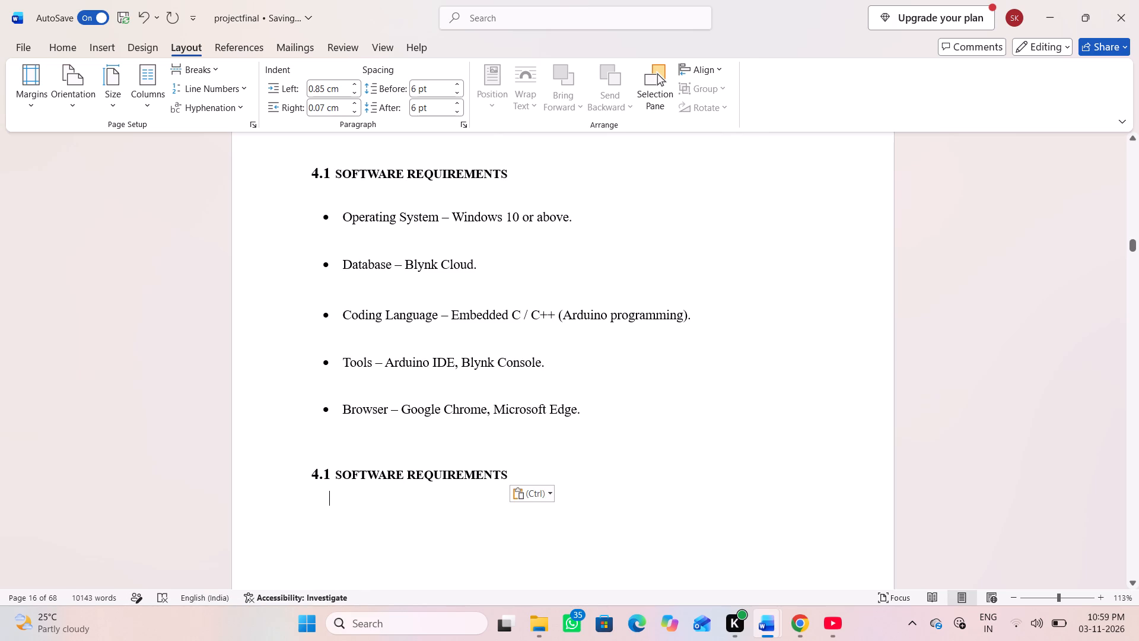
key(BackSpace)
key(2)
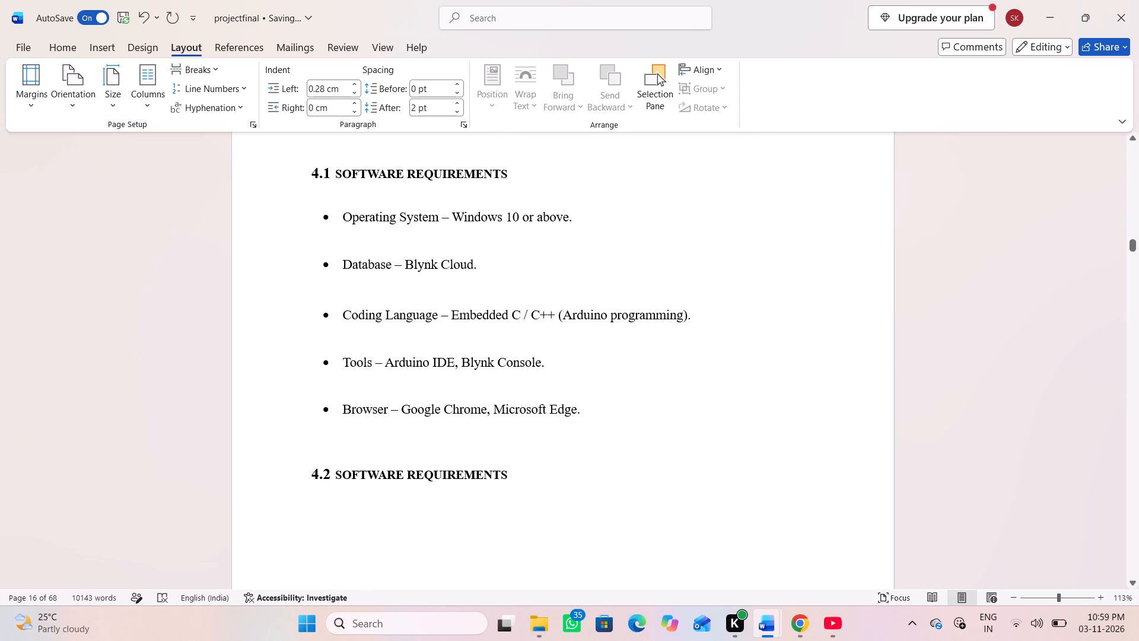
Replace SOFTWARE with HARDWARE in the 4.2 heading and start a new line below it.
click(402, 480)
key(BackSpace)
key(BackSpace)
key(BackSpace)
key(BackSpace)
key(BackSpace)
key(BackSpace)
key(BackSpace)
key(BackSpace)
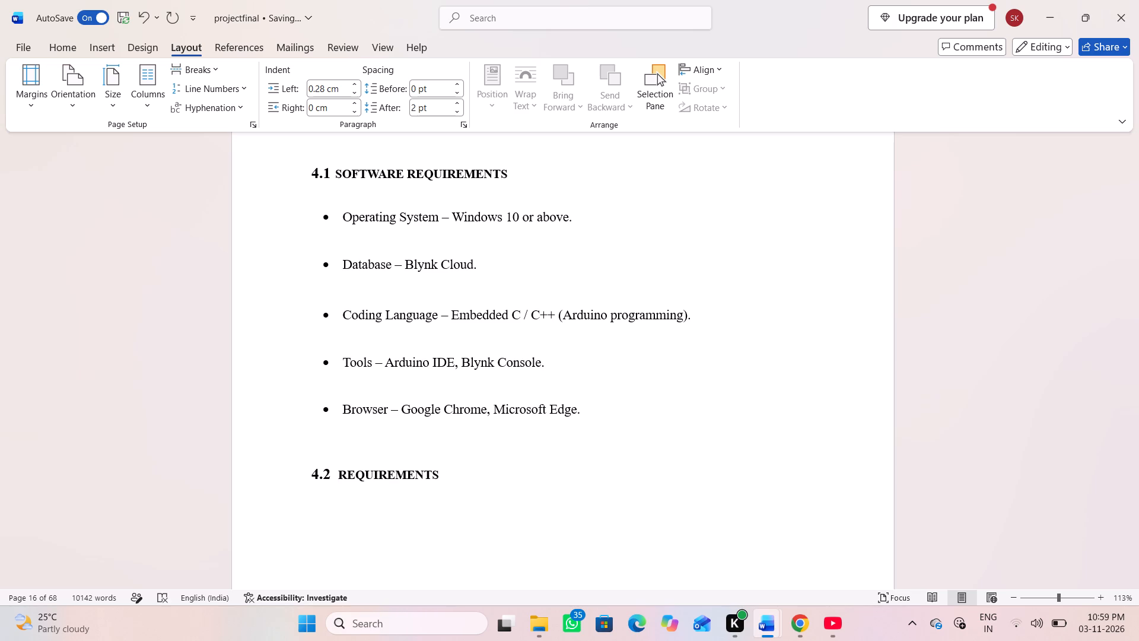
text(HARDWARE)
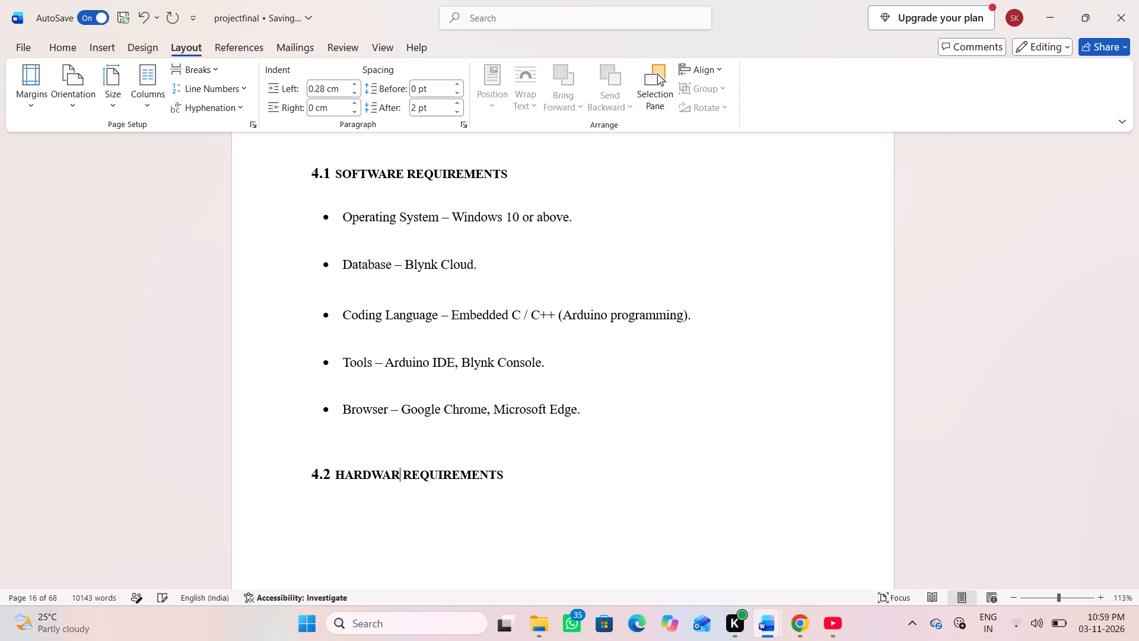
click(521, 479)
key(Return)
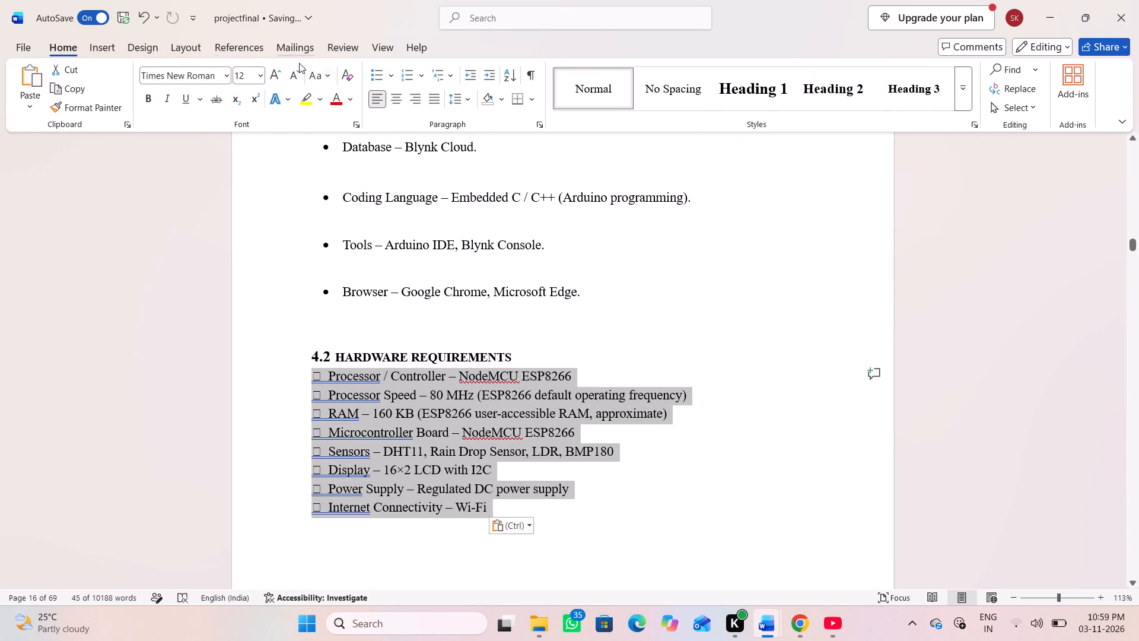
Turn the pasted 4.2 Hardware Requirements entries, from Processor / Controller to Internet Connectivity, into a bulleted list.
click(373, 76)
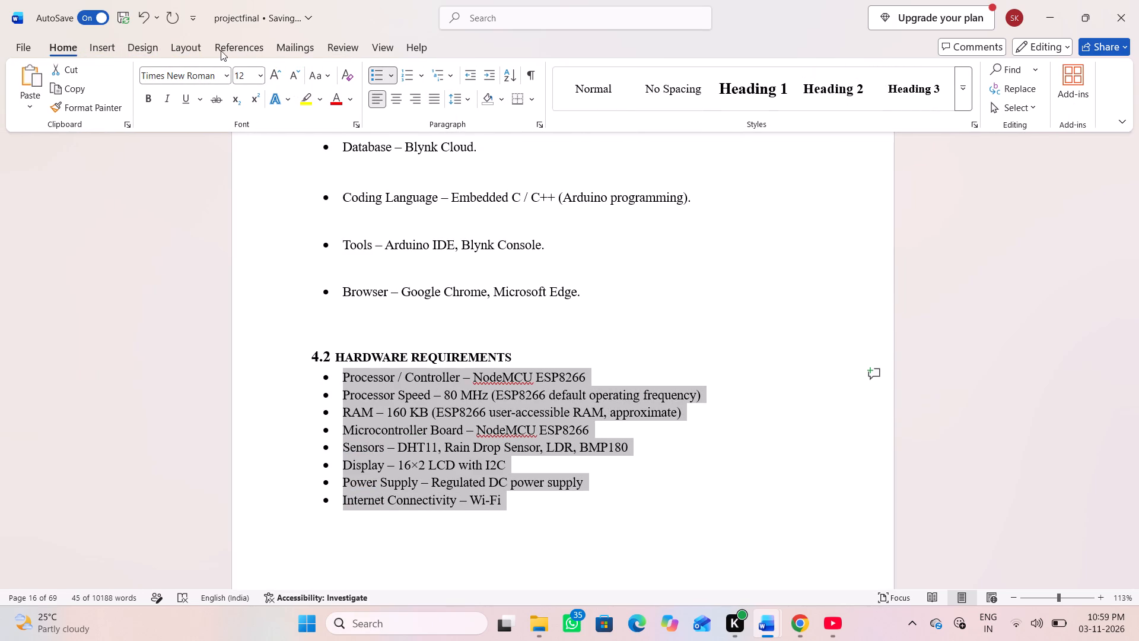
Set the paragraph spacing of the bulleted 4.2 Hardware Requirements entries to 6 pt before and 12 pt after.
click(180, 52)
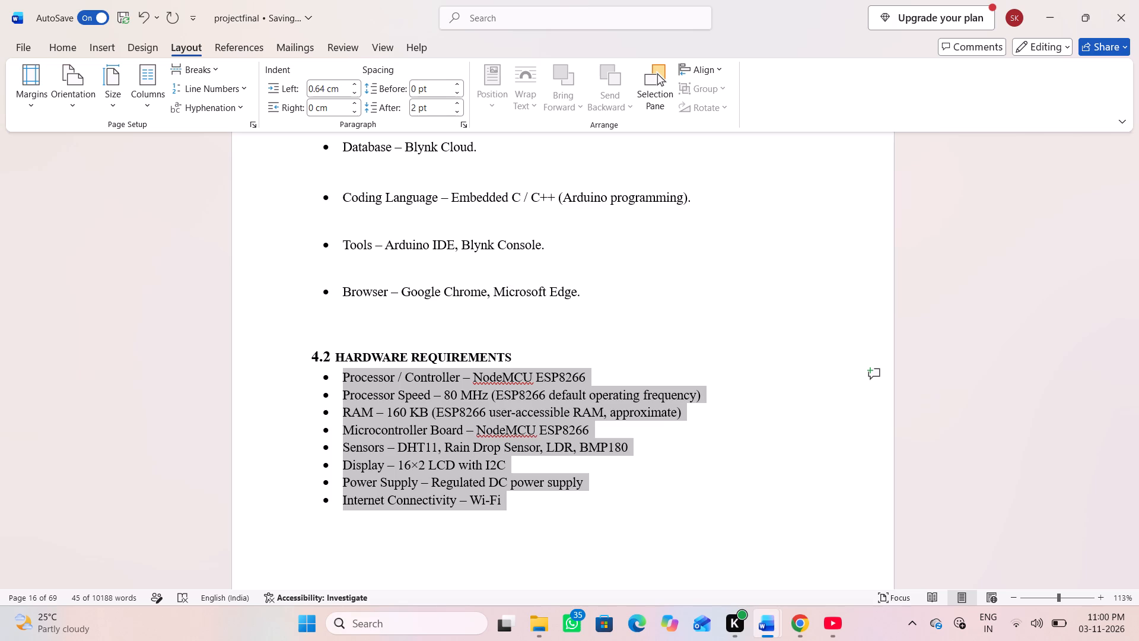
click(453, 103)
click(455, 101)
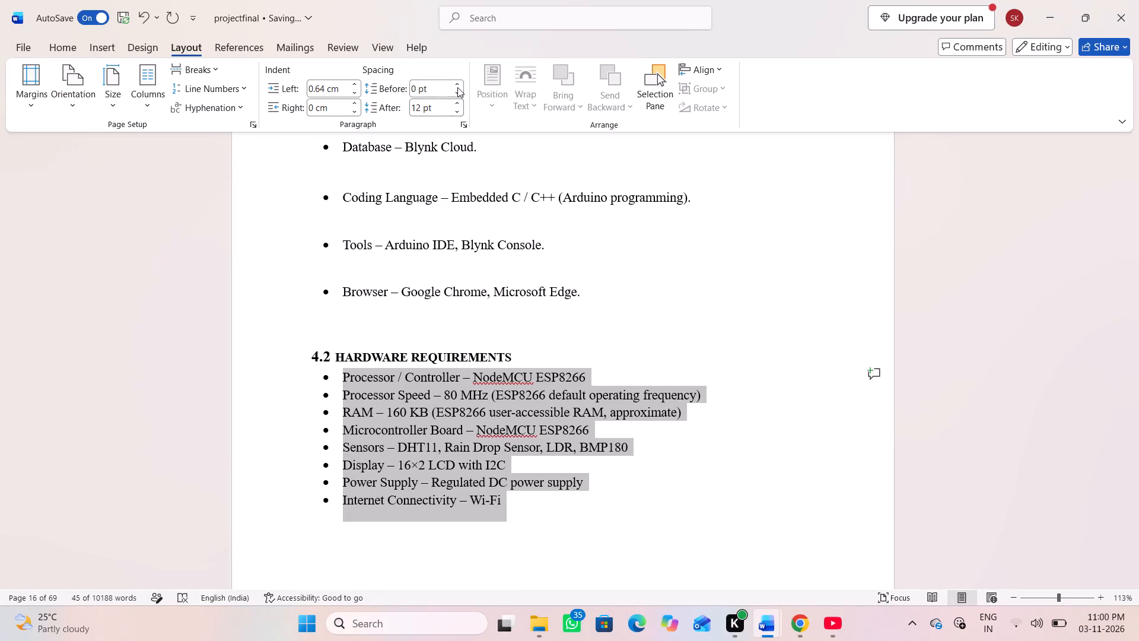
click(457, 85)
click(457, 85)
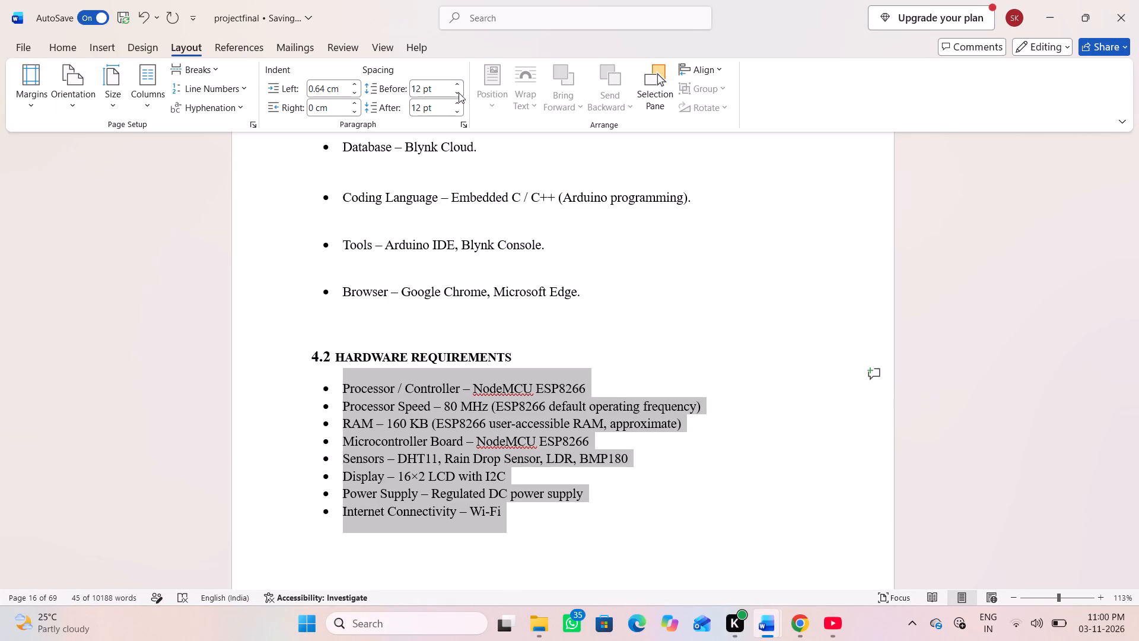
click(459, 93)
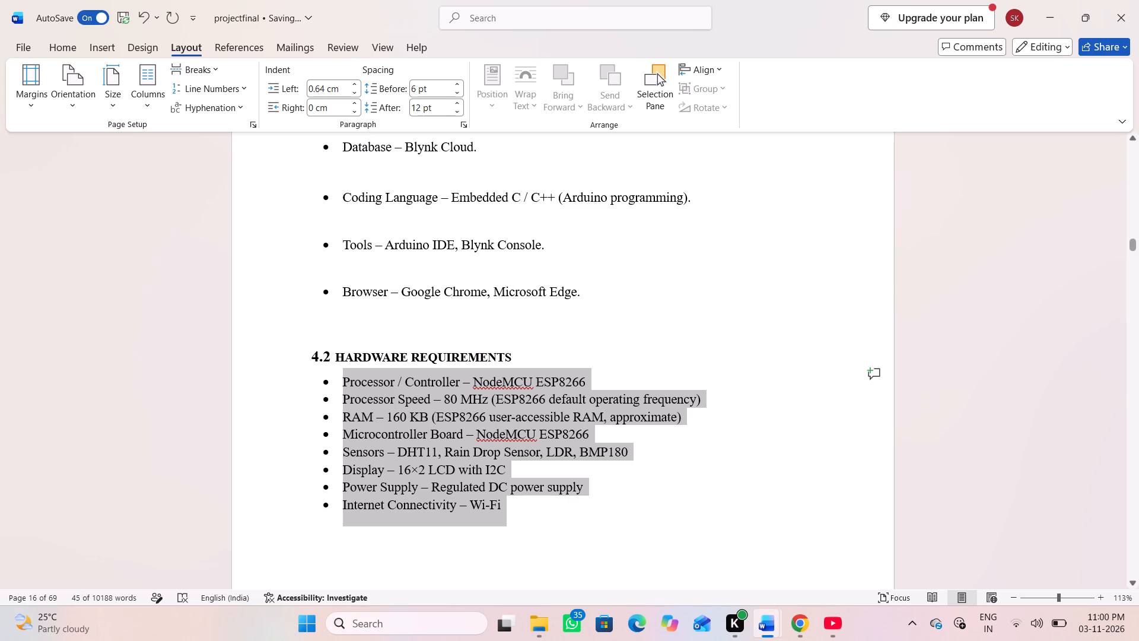
click(601, 322)
scroll(459, 376, up, 3)
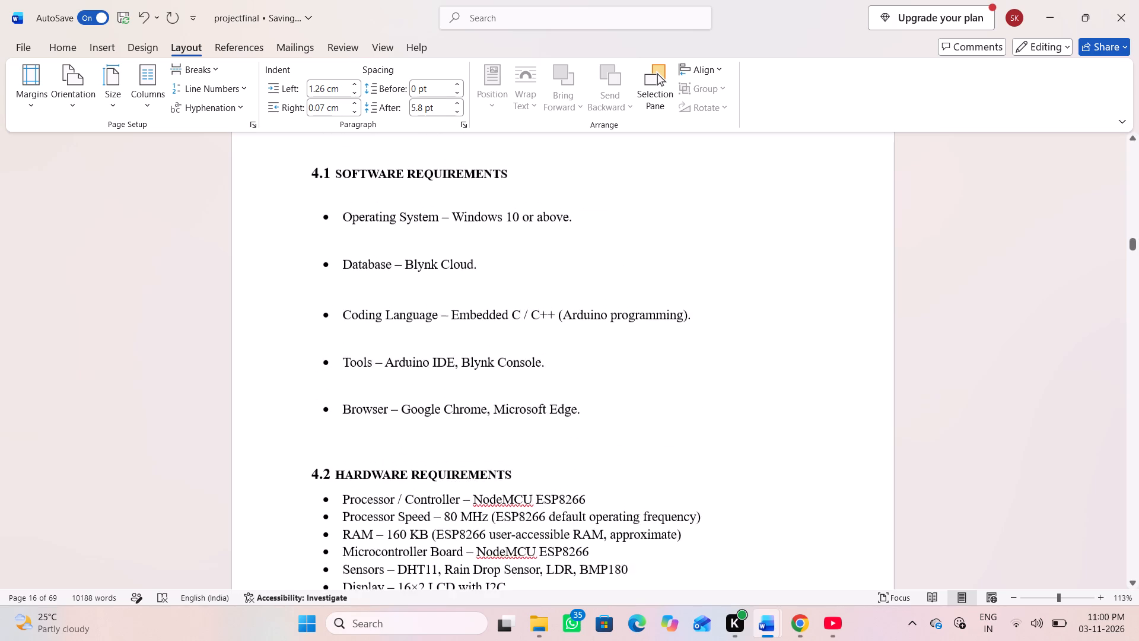
Set the spacing after the bulleted 4.2 Hardware Requirements entries to 6 pt.
scroll(459, 376, down, 2)
drag(319, 418, 510, 523)
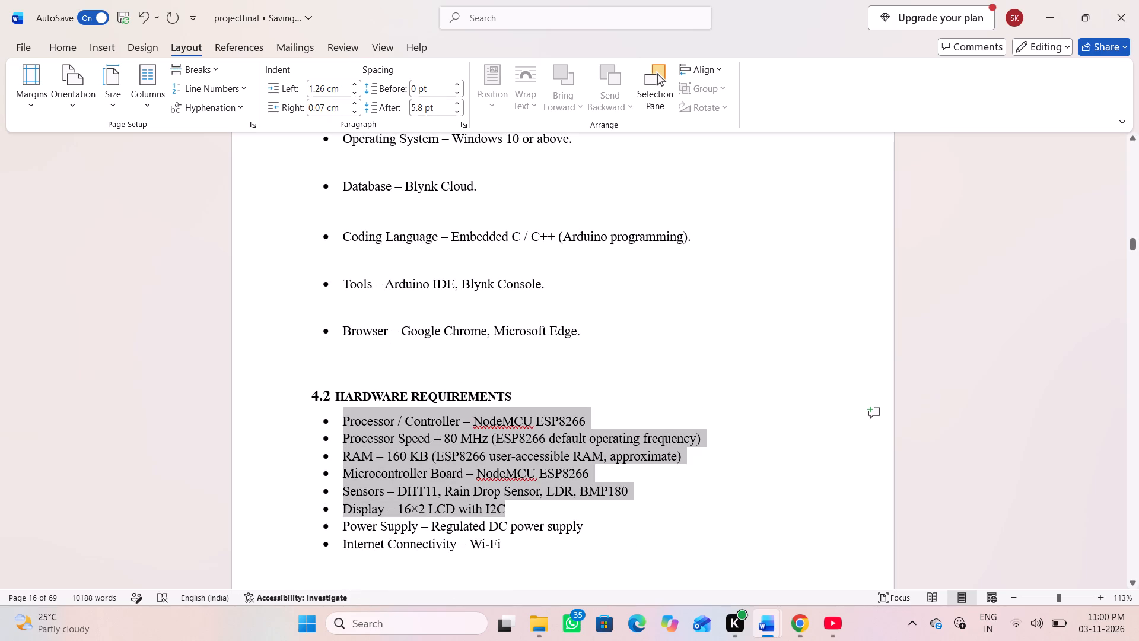
drag(510, 523, 528, 538)
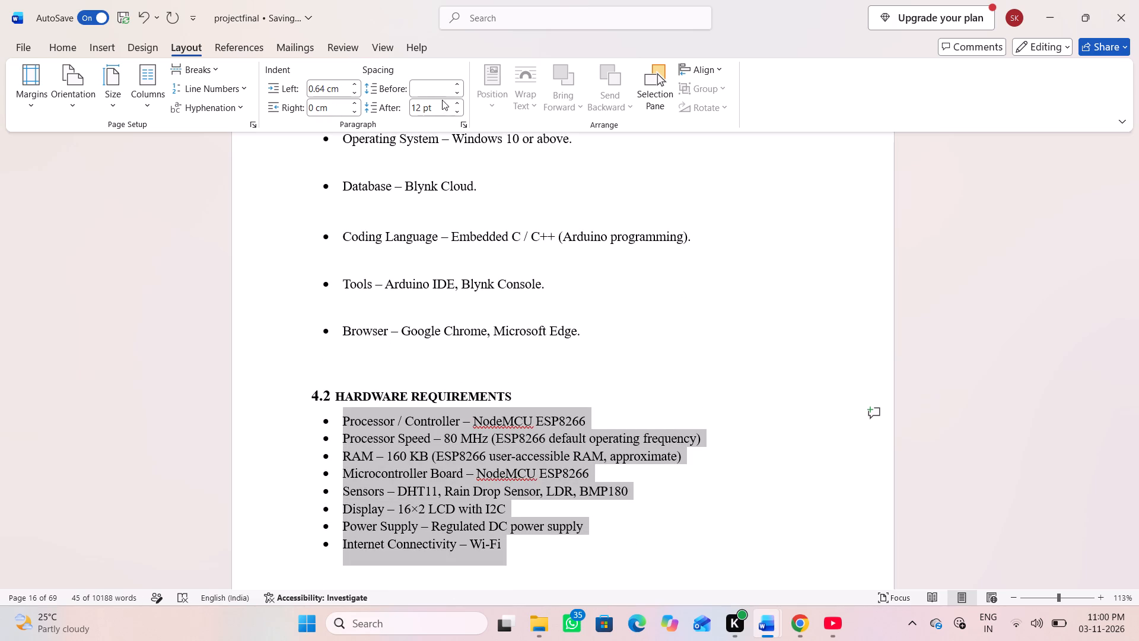
click(456, 112)
click(456, 112)
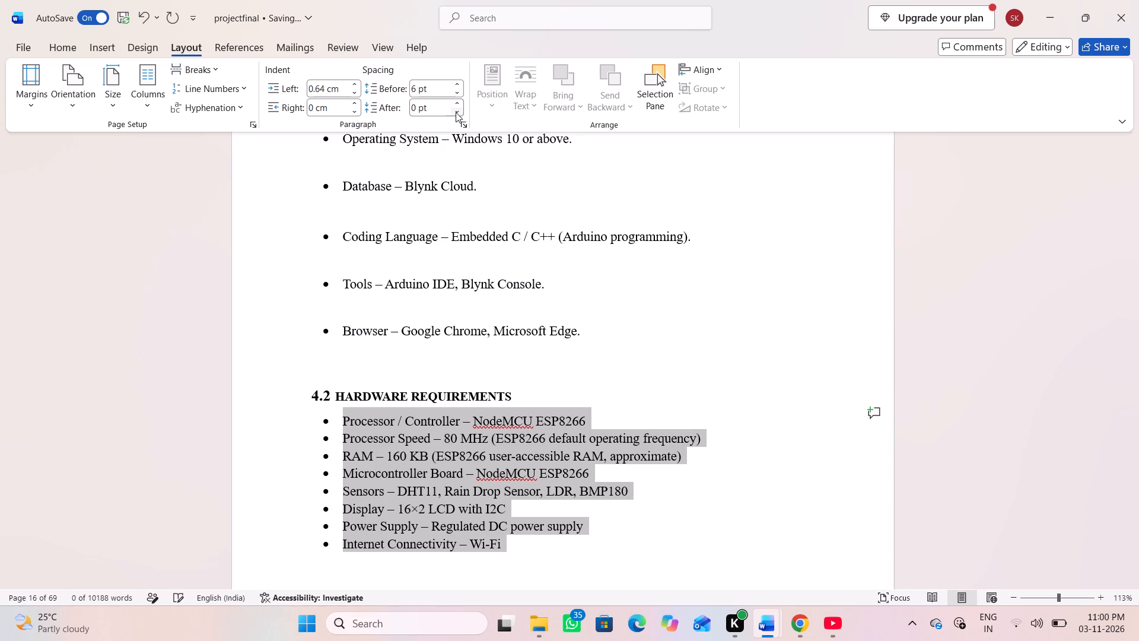
click(456, 102)
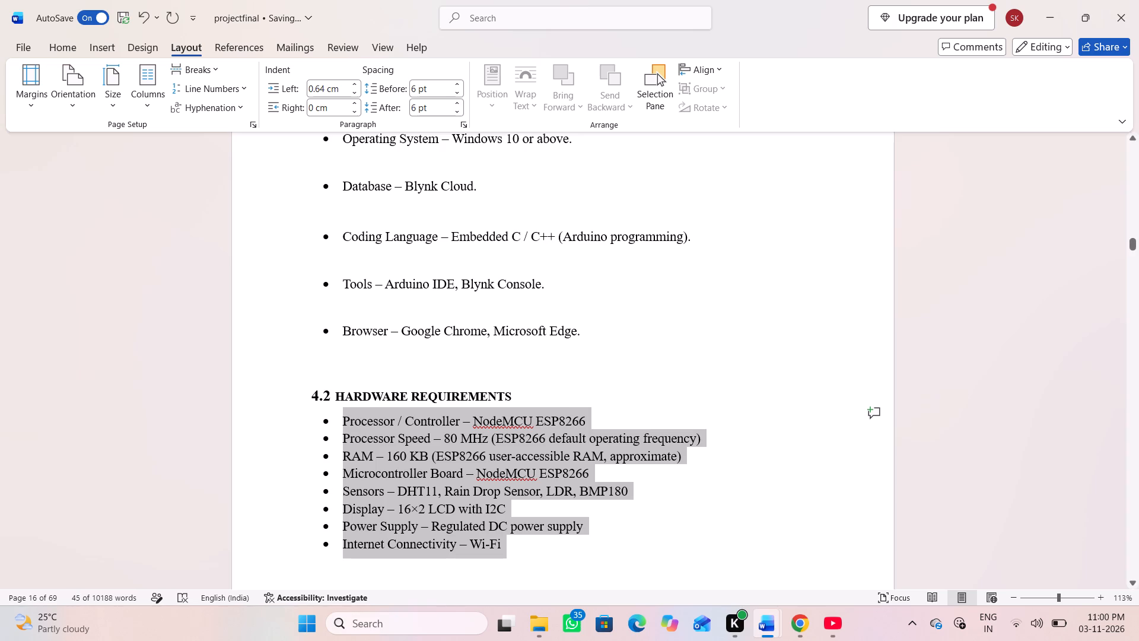
Select text in the 4.2 Hardware Requirements list, from the Processor / Controller entry into the Processor Speed entry.
click(302, 444)
drag(323, 426, 581, 431)
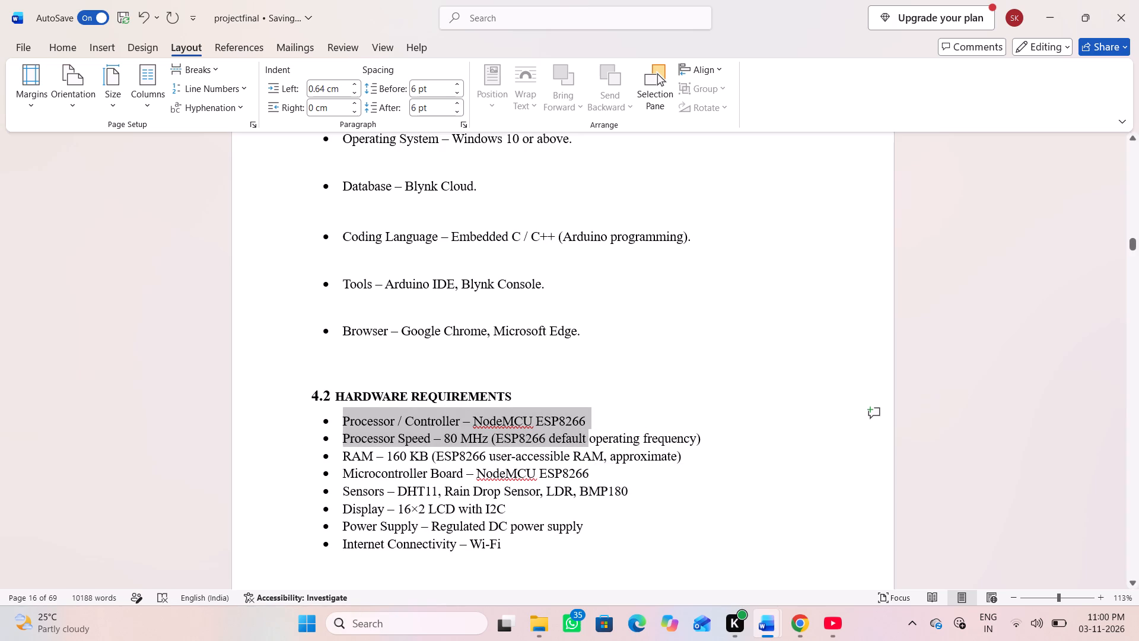
Set the Processor / Controller entry's paragraph spacing under 4.2 Hardware Requirements to 12 pt before and 6 pt after.
drag(581, 431, 586, 424)
click(456, 104)
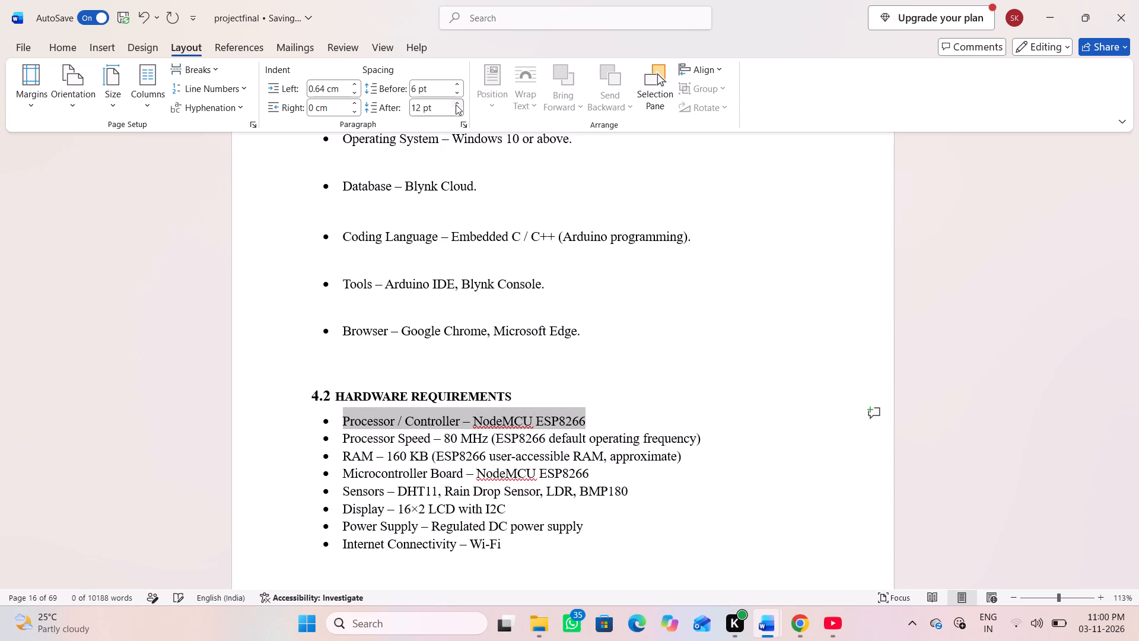
click(457, 98)
click(456, 100)
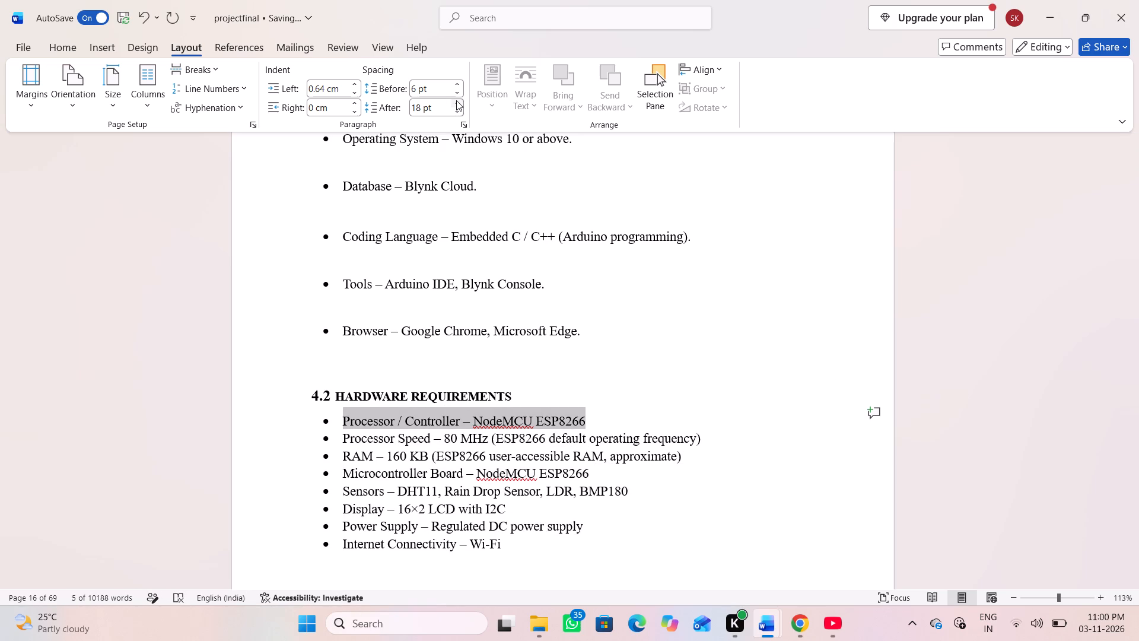
click(456, 112)
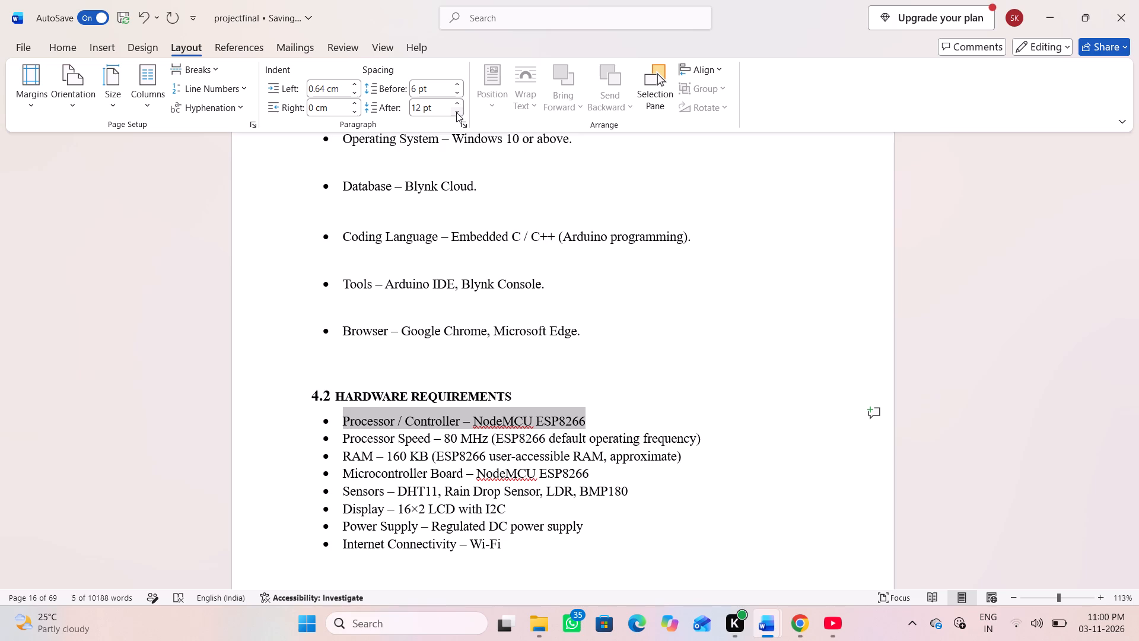
triple_click(456, 112)
click(457, 103)
click(457, 103)
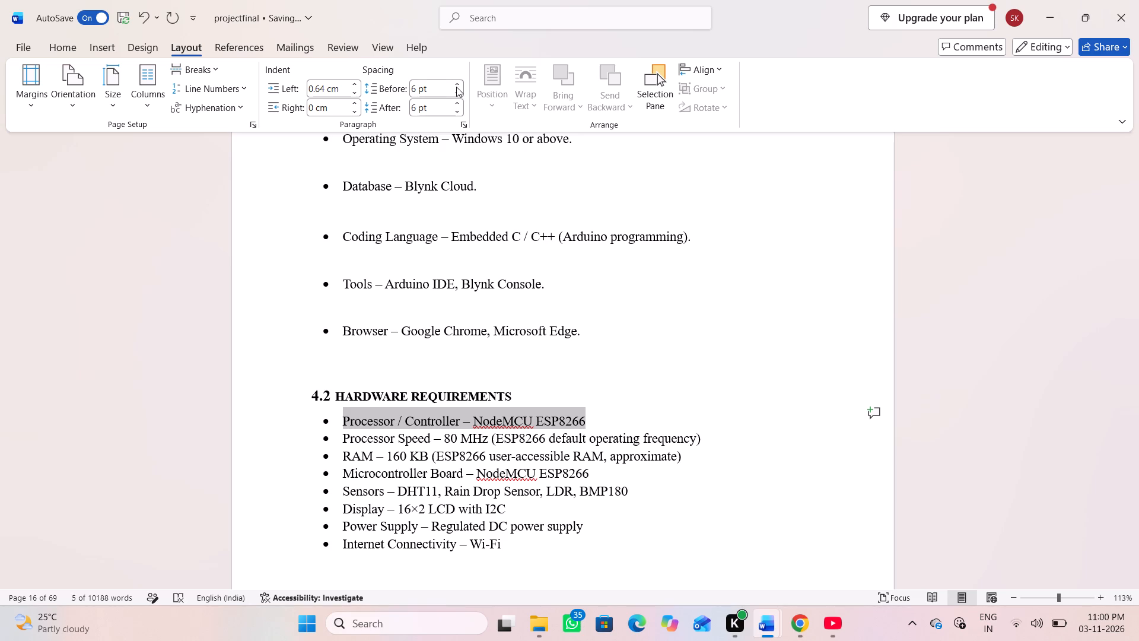
click(456, 85)
click(456, 85)
click(456, 94)
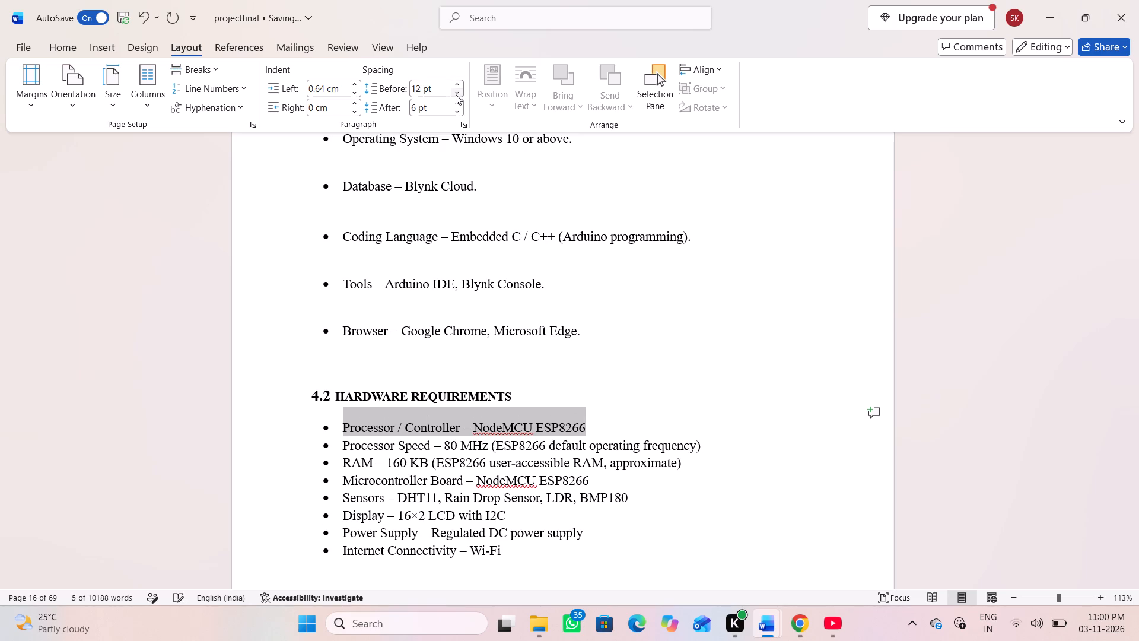
click(456, 94)
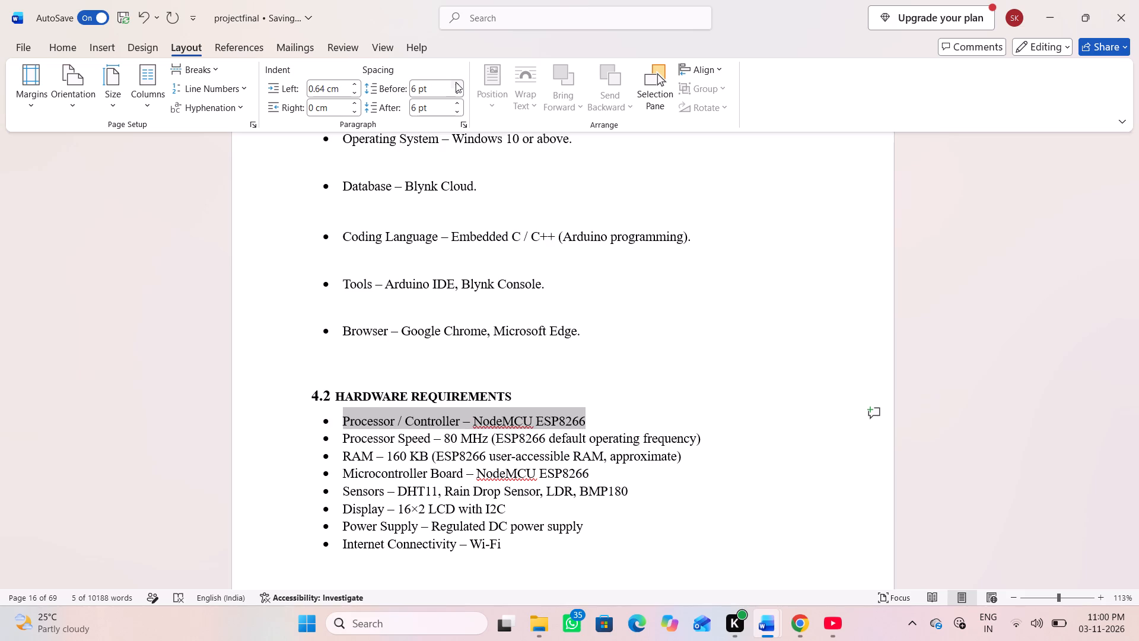
click(456, 82)
Insert an unbulleted blank line between the Processor / Controller and Processor Speed entries.
click(409, 439)
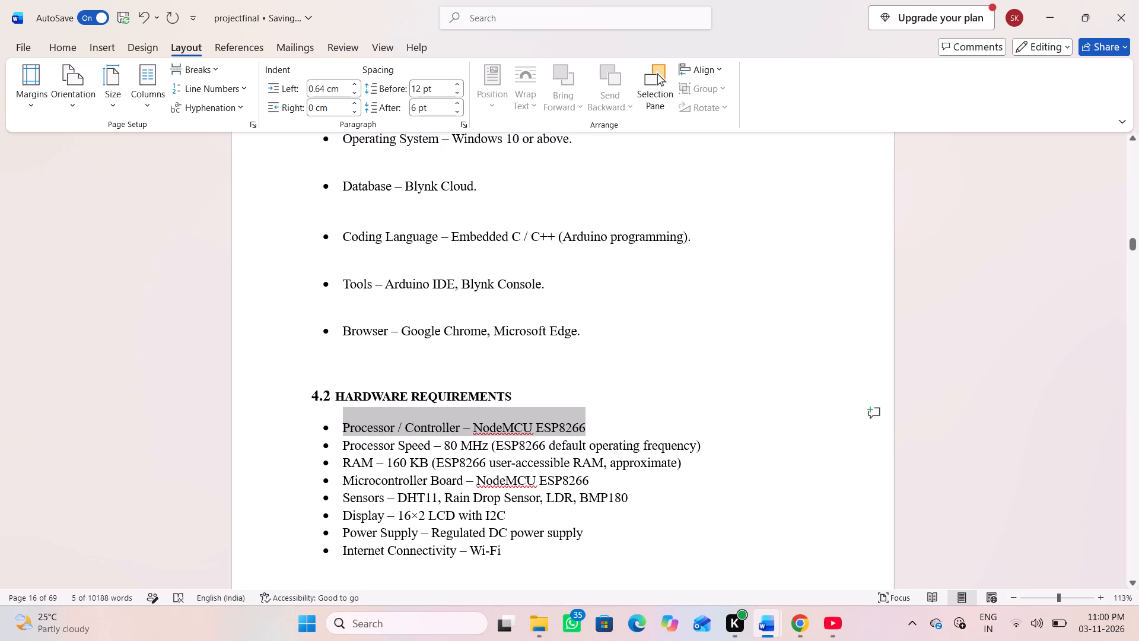
scroll(436, 410, down, 1)
scroll(443, 400, up, 4)
scroll(443, 400, down, 3)
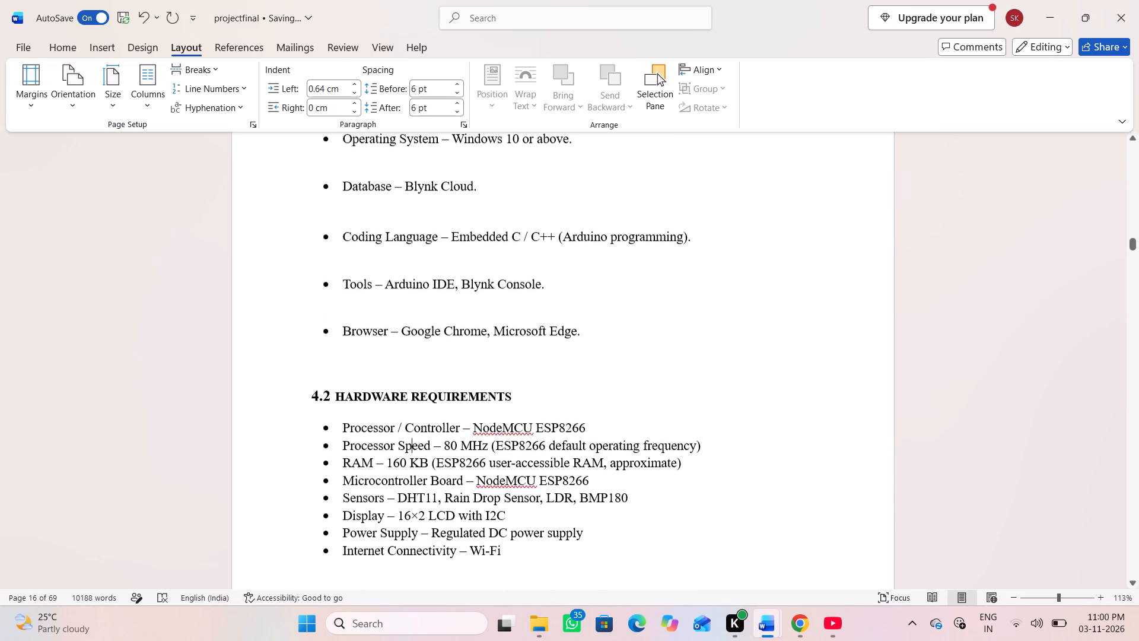
click(593, 426)
key(Return)
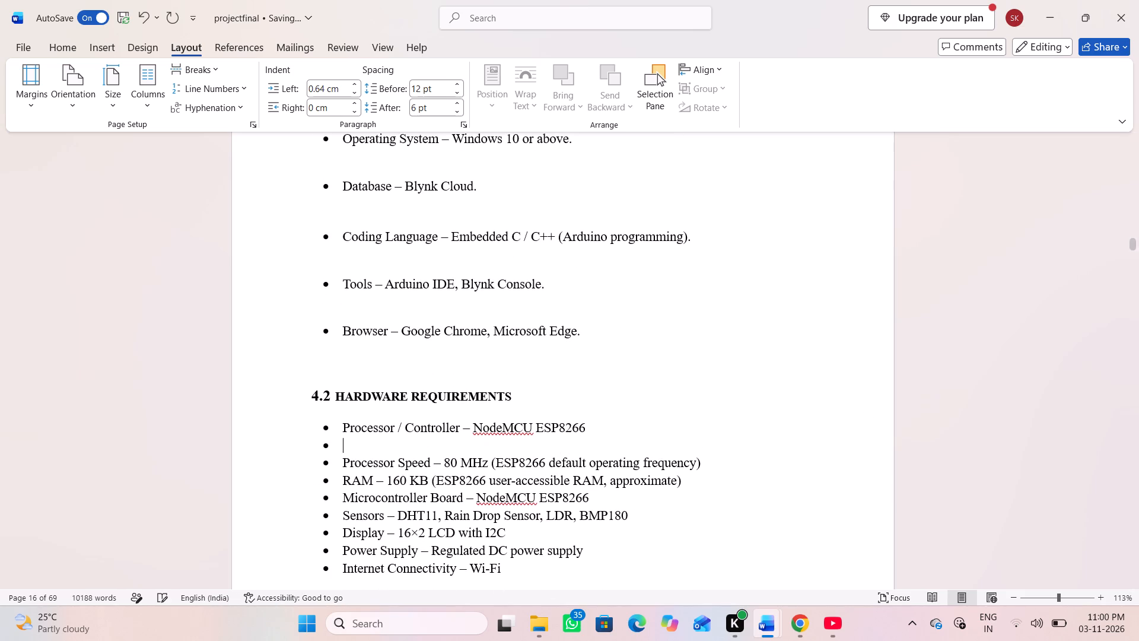
key(BackSpace)
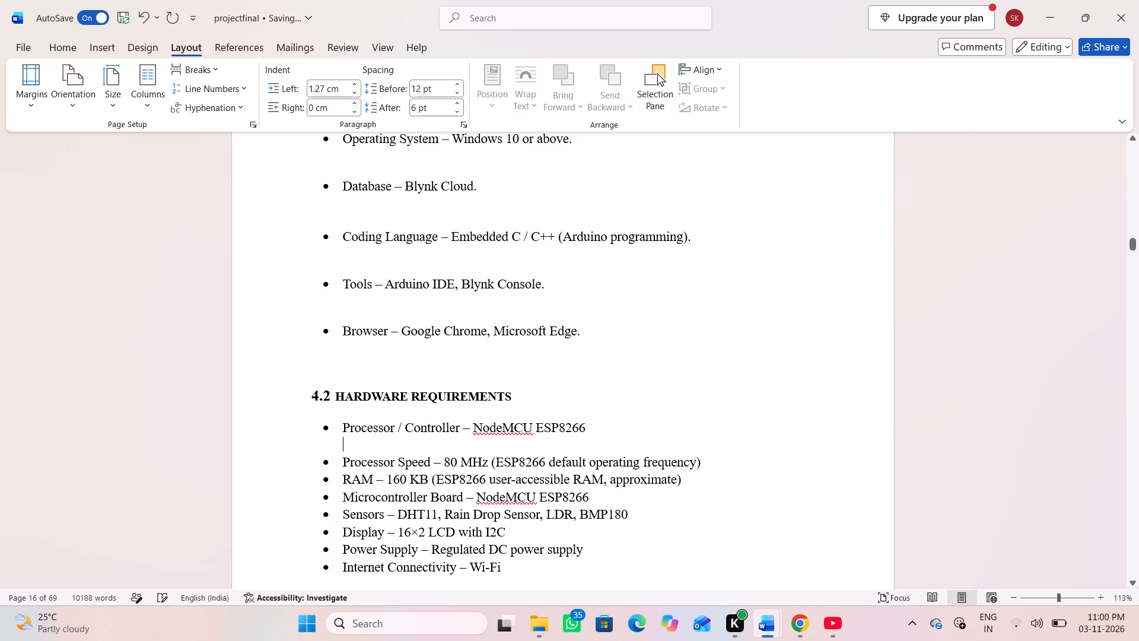
Separate the Processor Speed and RAM entries with a blank line, trying it unbulleted and then leaving it as an empty bullet.
click(705, 461)
key(Return)
key(BackSpace)
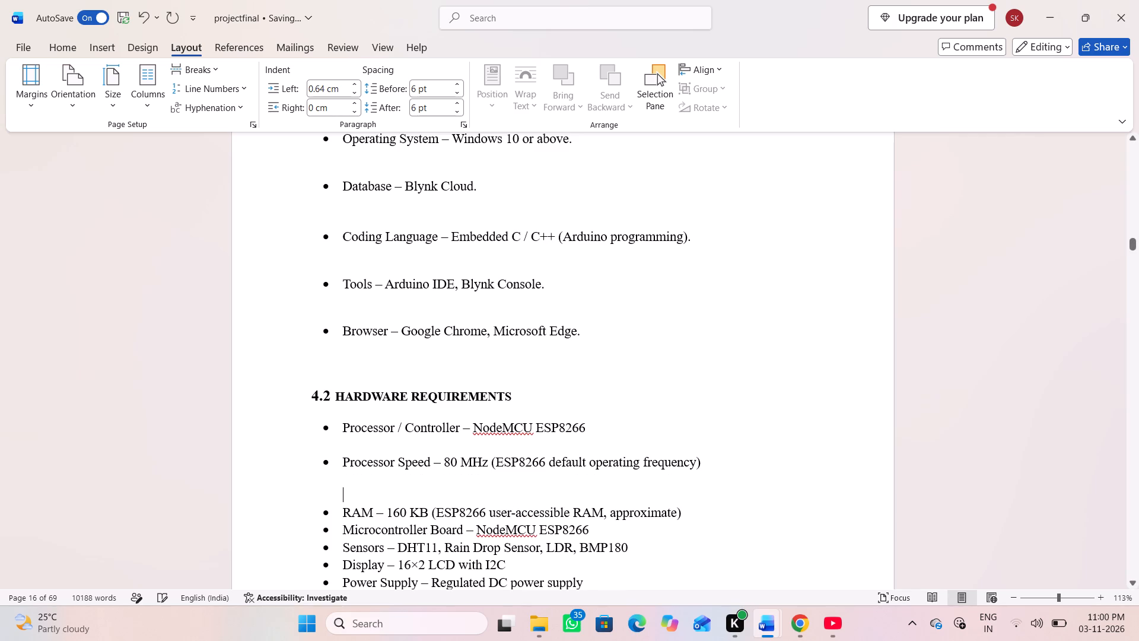
key(BackSpace)
key(BackSpace)
key(BackSpace)
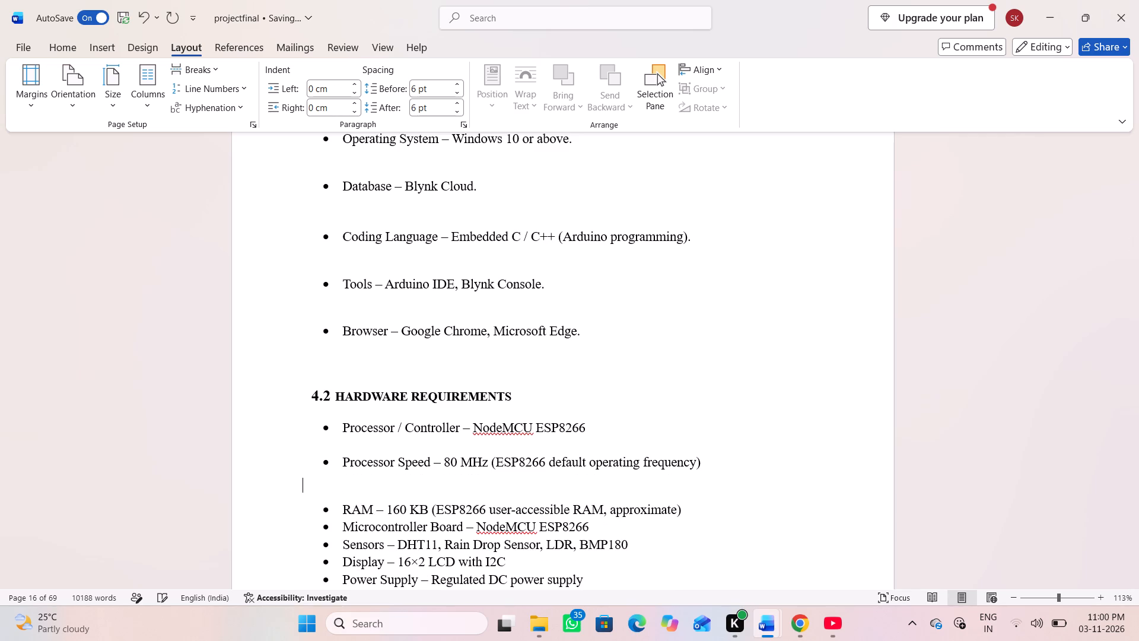
key(BackSpace)
key(Return)
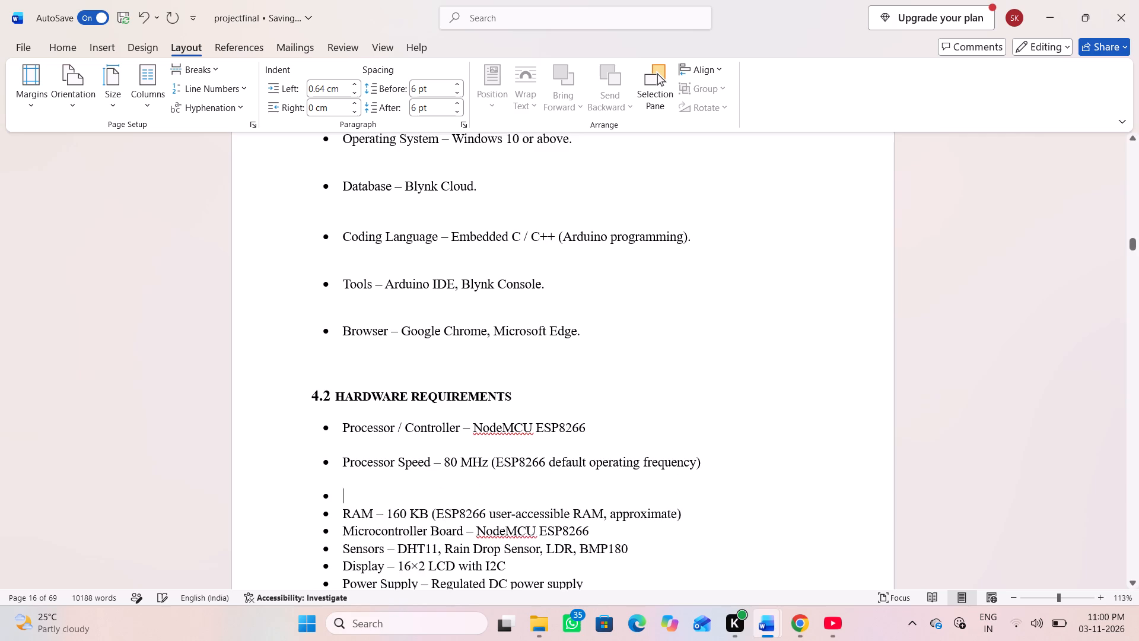
Insert an empty bullet after each of the RAM, Microcontroller Board, Sensors, Display and Power Supply entries under 4.2 Hardware Requirements.
scroll(671, 490, down, 2)
click(687, 440)
key(Return)
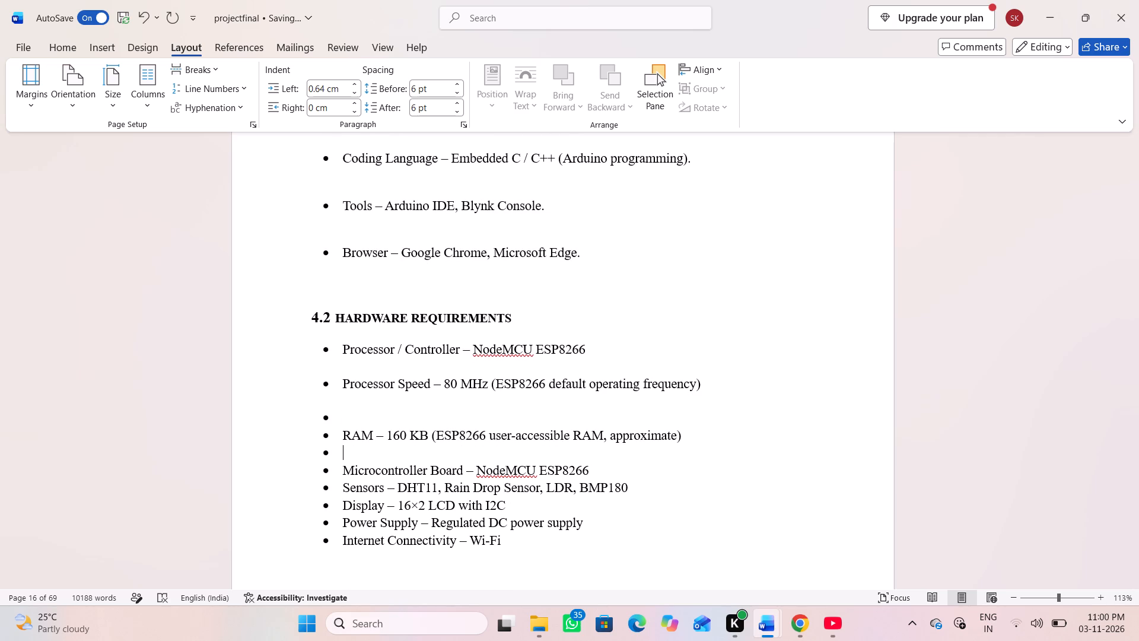
click(597, 472)
key(Return)
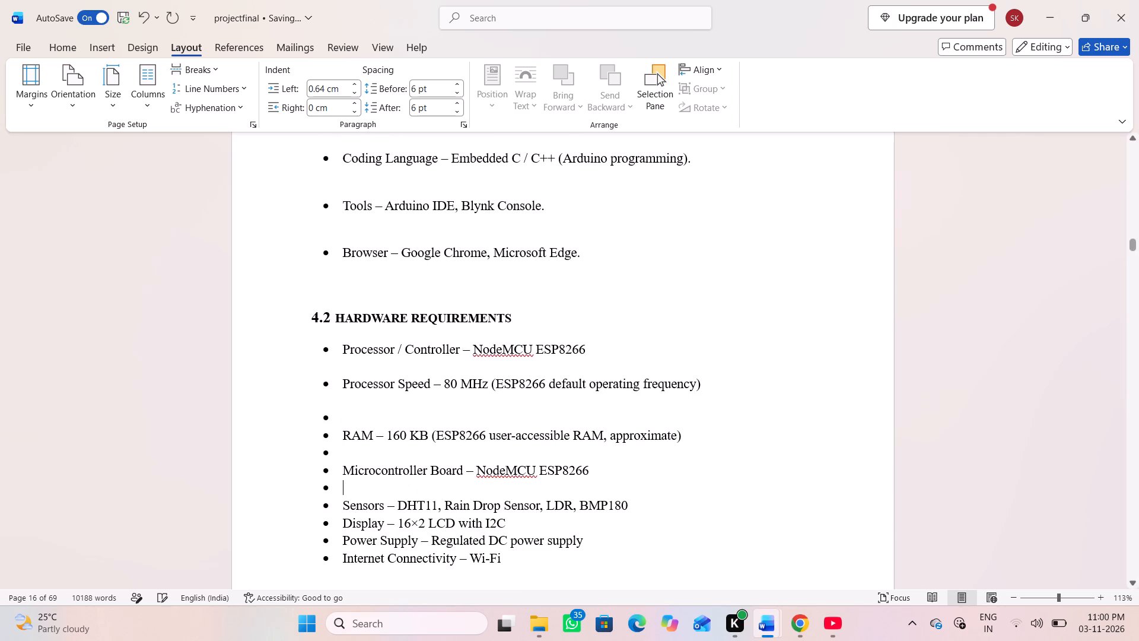
click(645, 501)
key(Return)
click(540, 541)
key(Return)
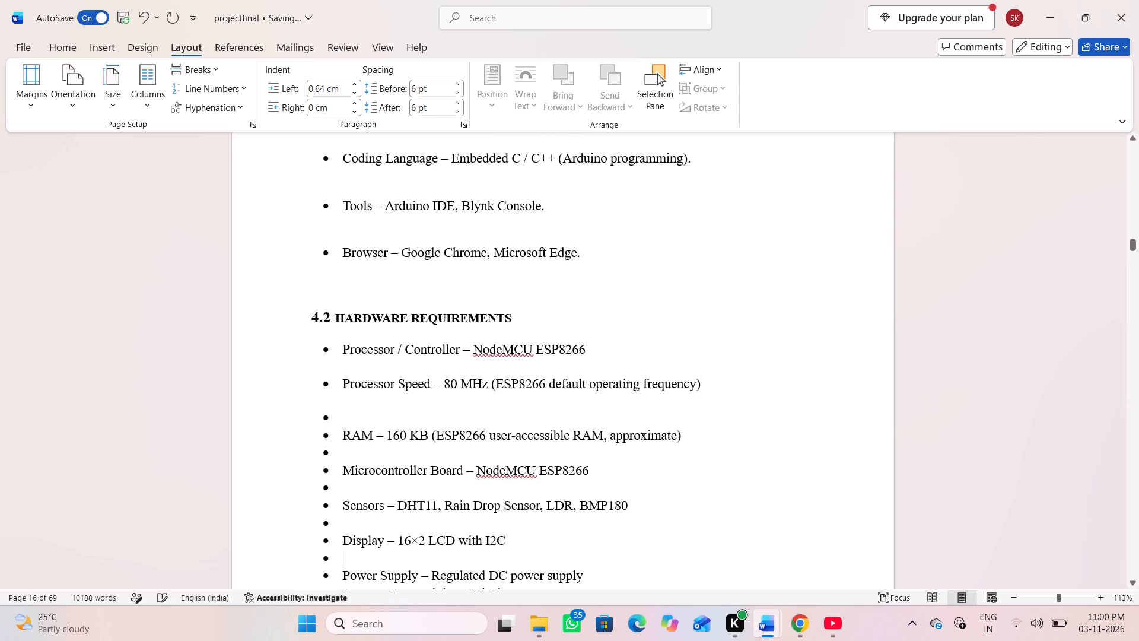
scroll(605, 557, down, 1)
click(590, 535)
key(Return)
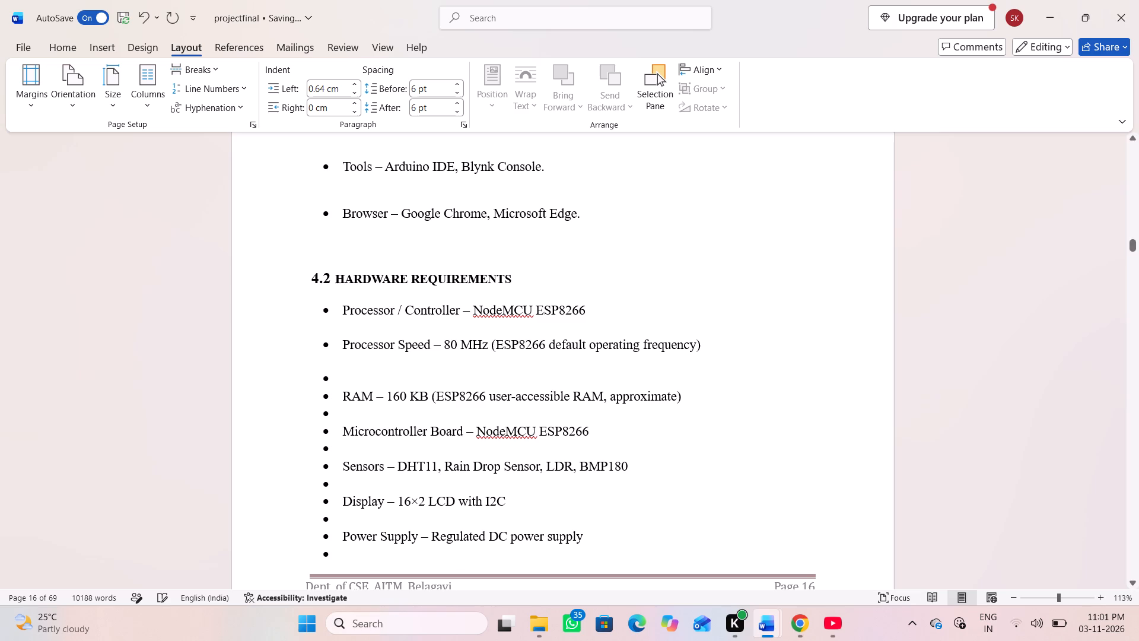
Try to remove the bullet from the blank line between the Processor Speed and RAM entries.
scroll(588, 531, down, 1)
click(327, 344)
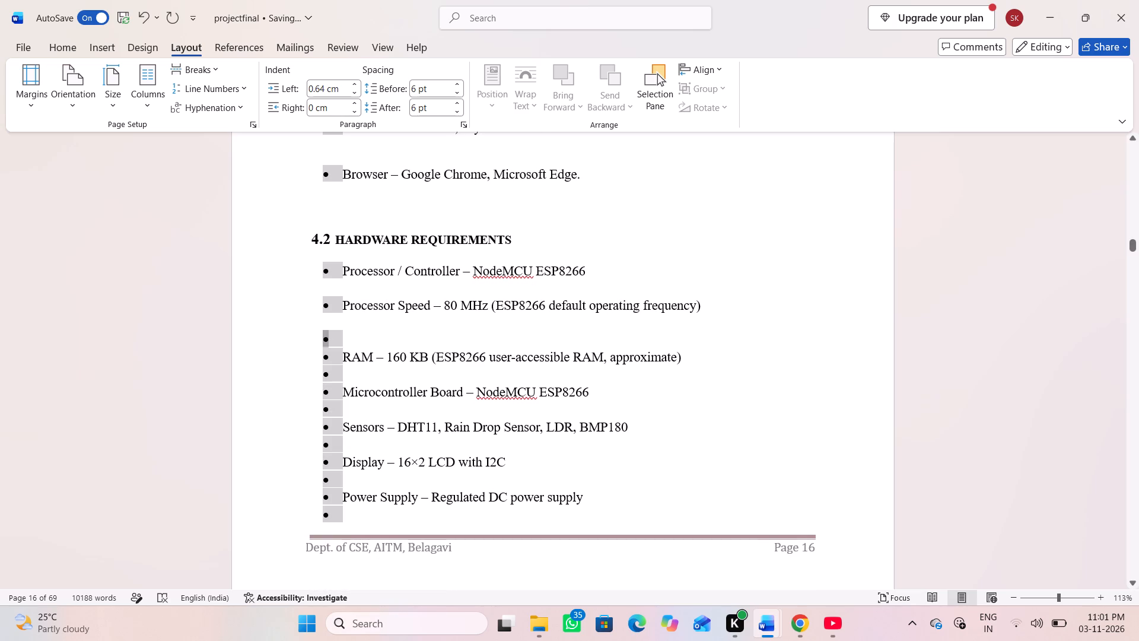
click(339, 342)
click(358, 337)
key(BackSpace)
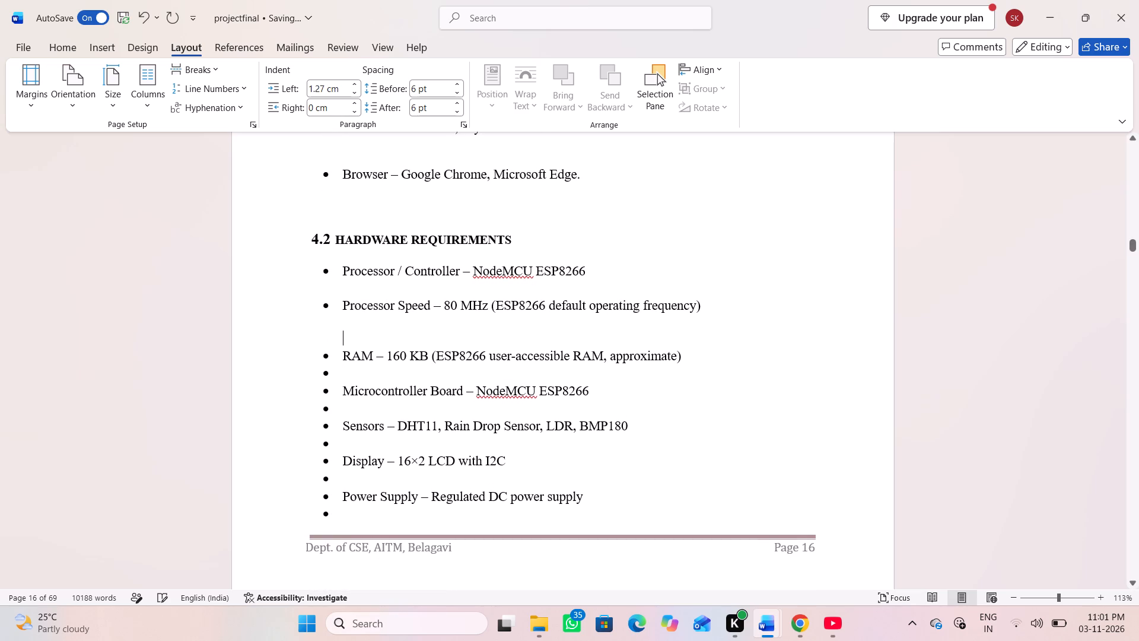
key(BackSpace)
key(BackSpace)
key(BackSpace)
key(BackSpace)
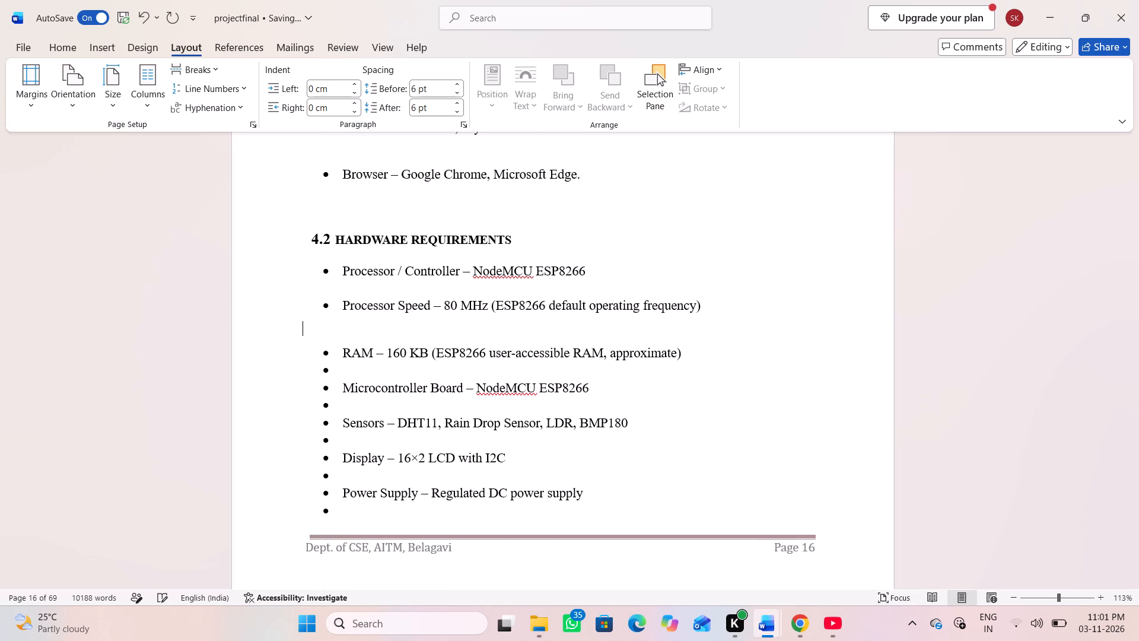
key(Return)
Remove the bullets from the blank lines separating the hardware entries from RAM down to Internet Connectivity.
scroll(358, 337, down, 2)
click(335, 440)
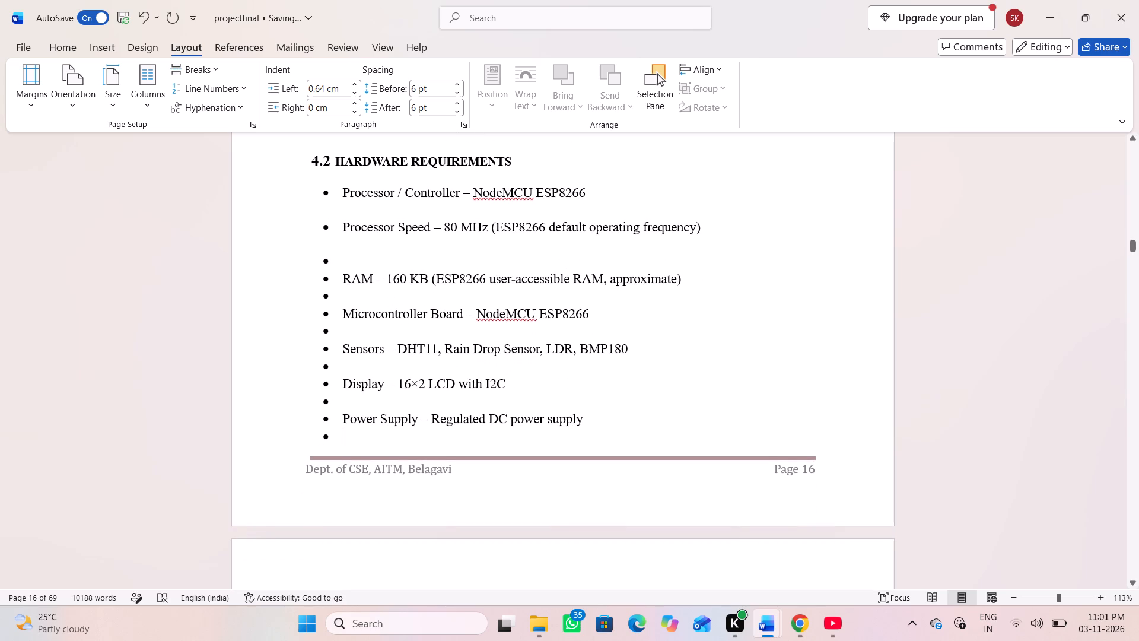
key(BackSpace)
click(346, 405)
key(BackSpace)
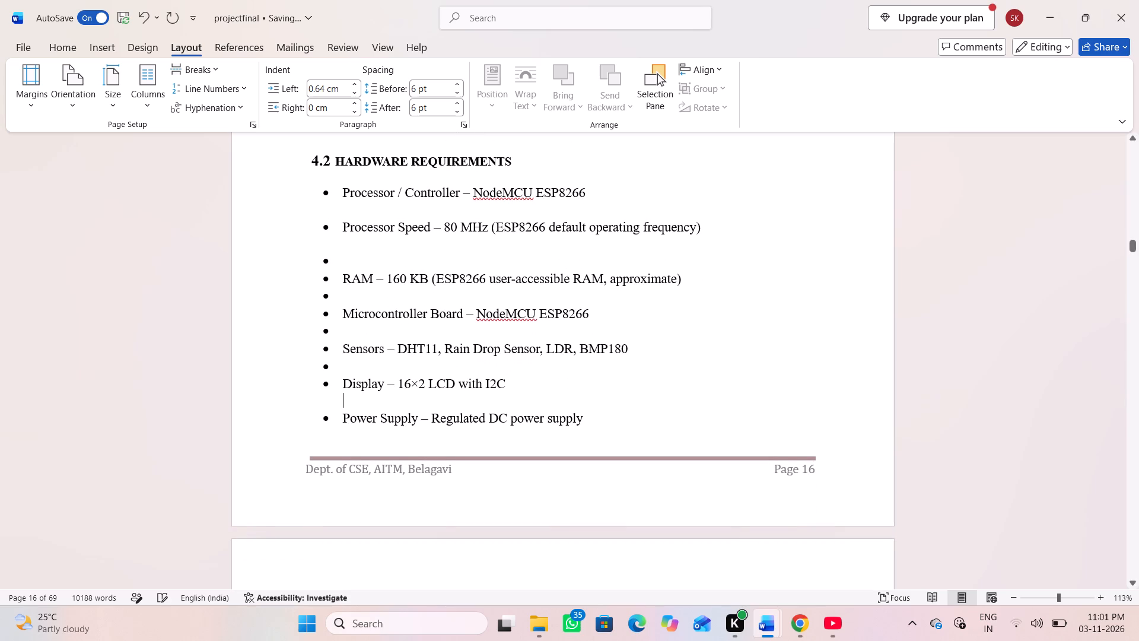
click(348, 373)
key(BackSpace)
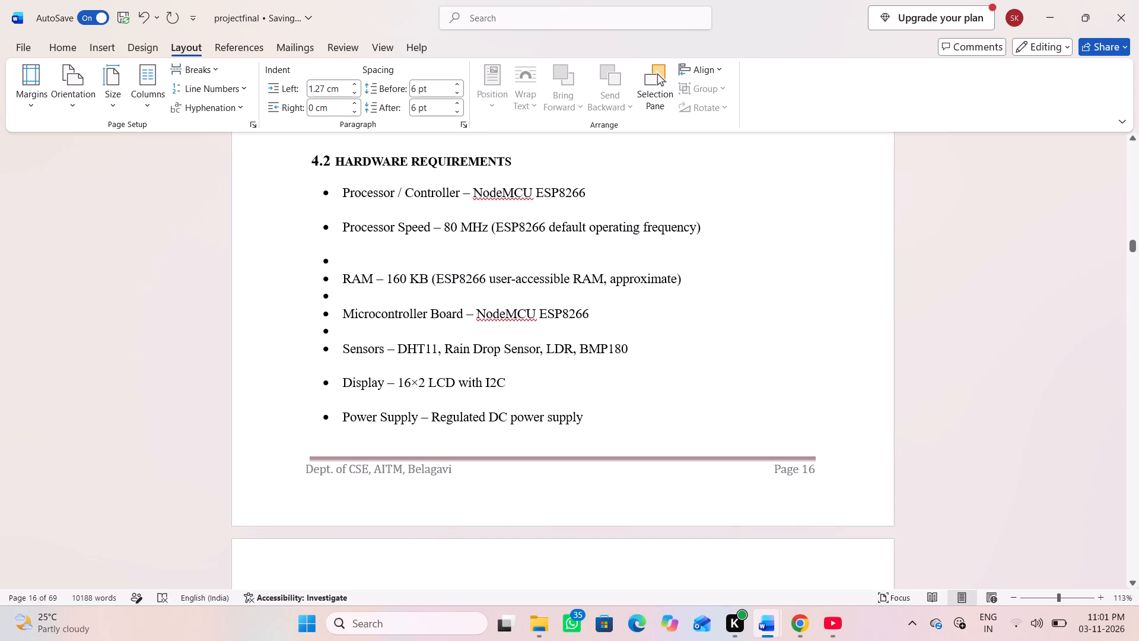
click(349, 338)
key(BackSpace)
click(347, 299)
key(BackSpace)
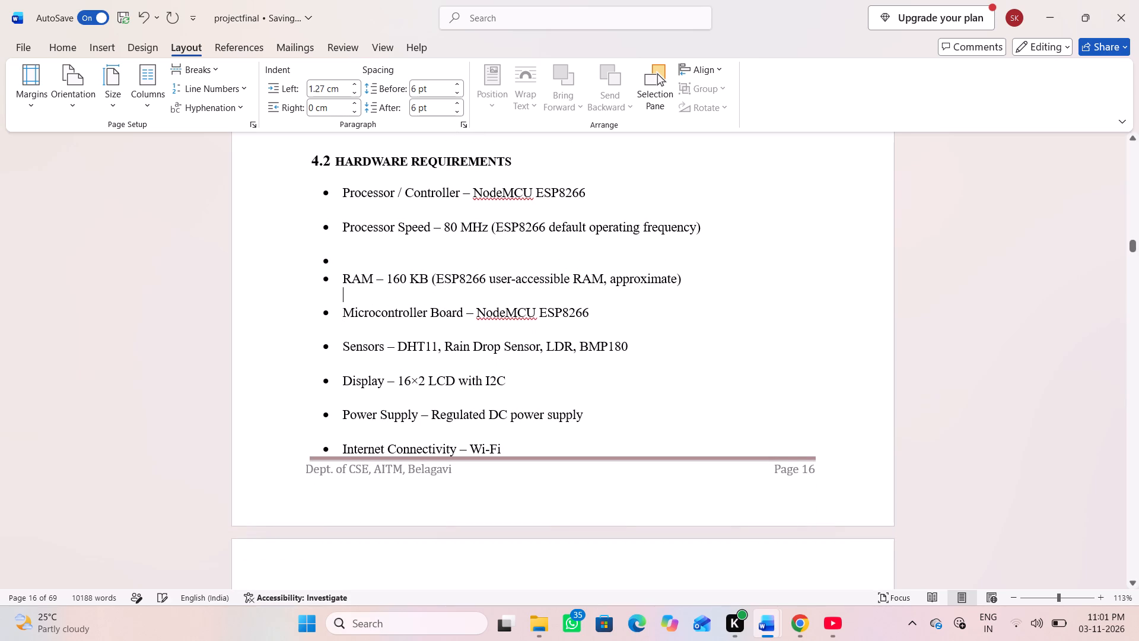
Remove the bullet and indent from the blank line between the Processor Speed and RAM entries.
click(354, 257)
key(BackSpace)
key(BackSpace)
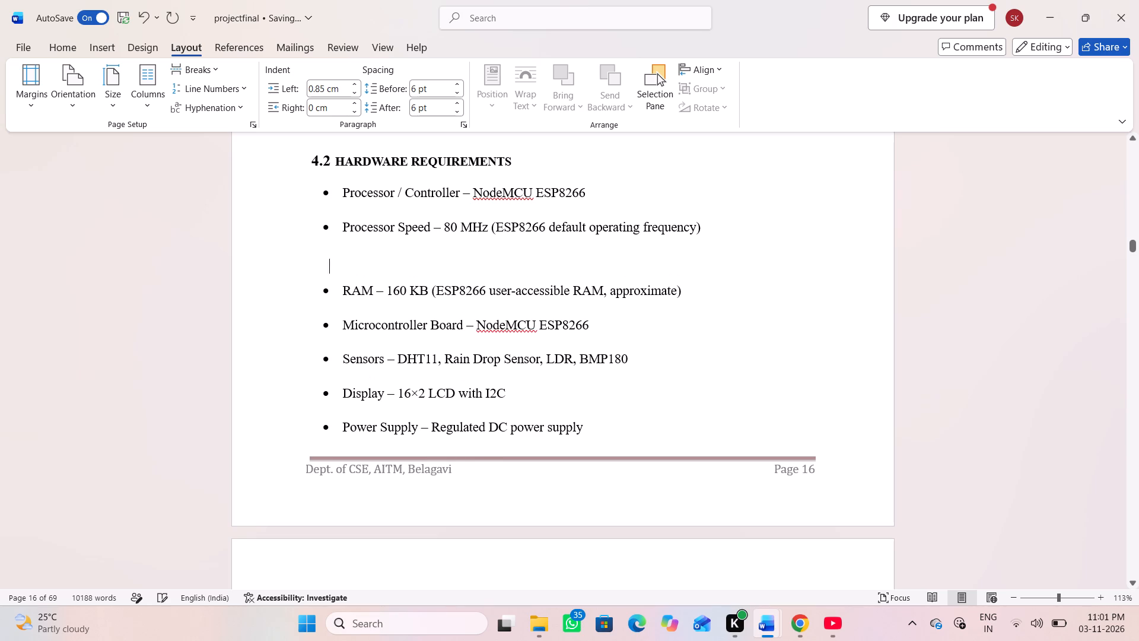
key(BackSpace)
key(BackSpace)
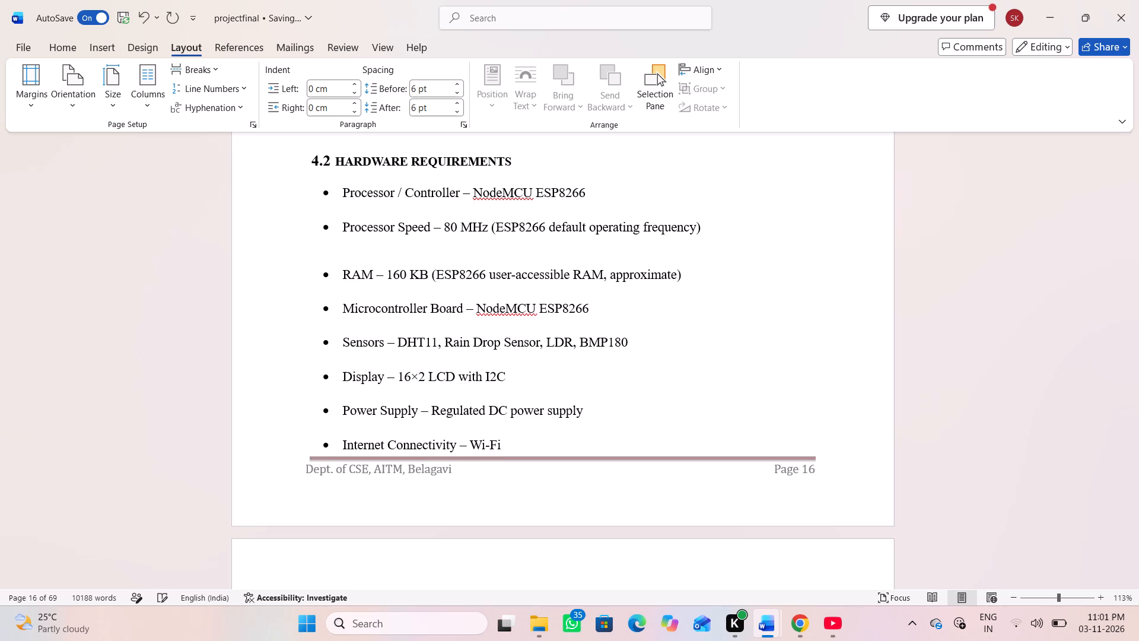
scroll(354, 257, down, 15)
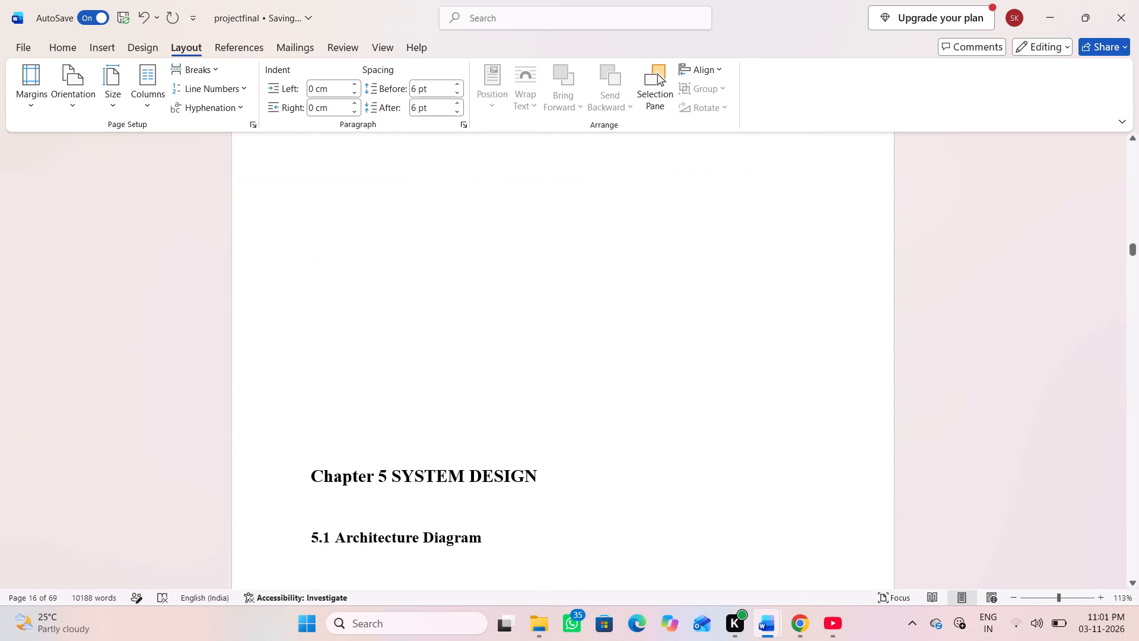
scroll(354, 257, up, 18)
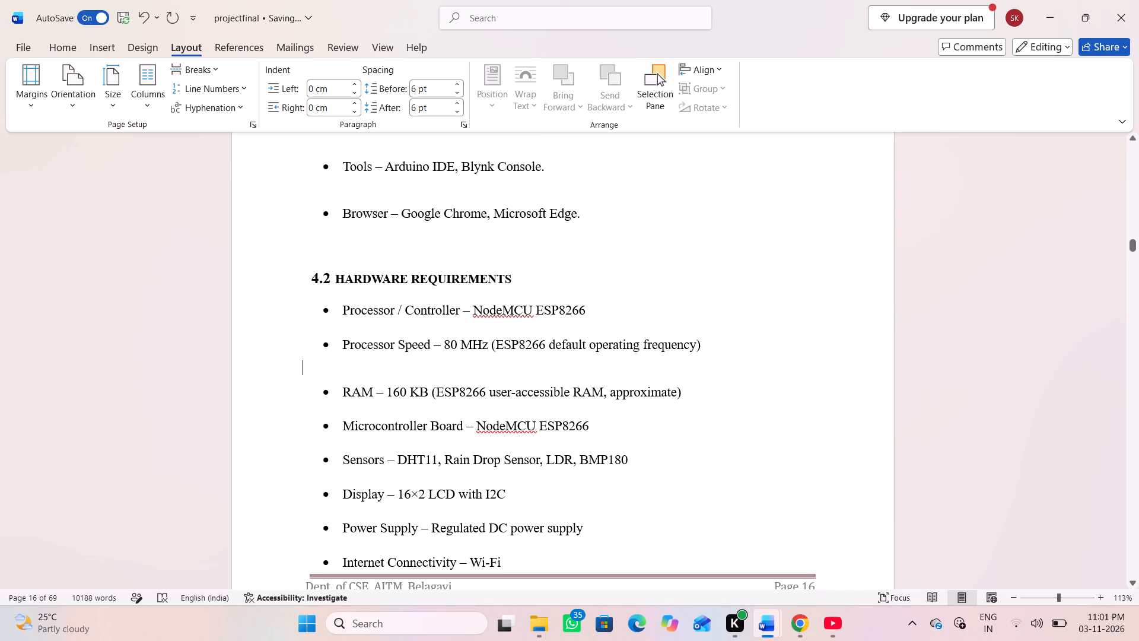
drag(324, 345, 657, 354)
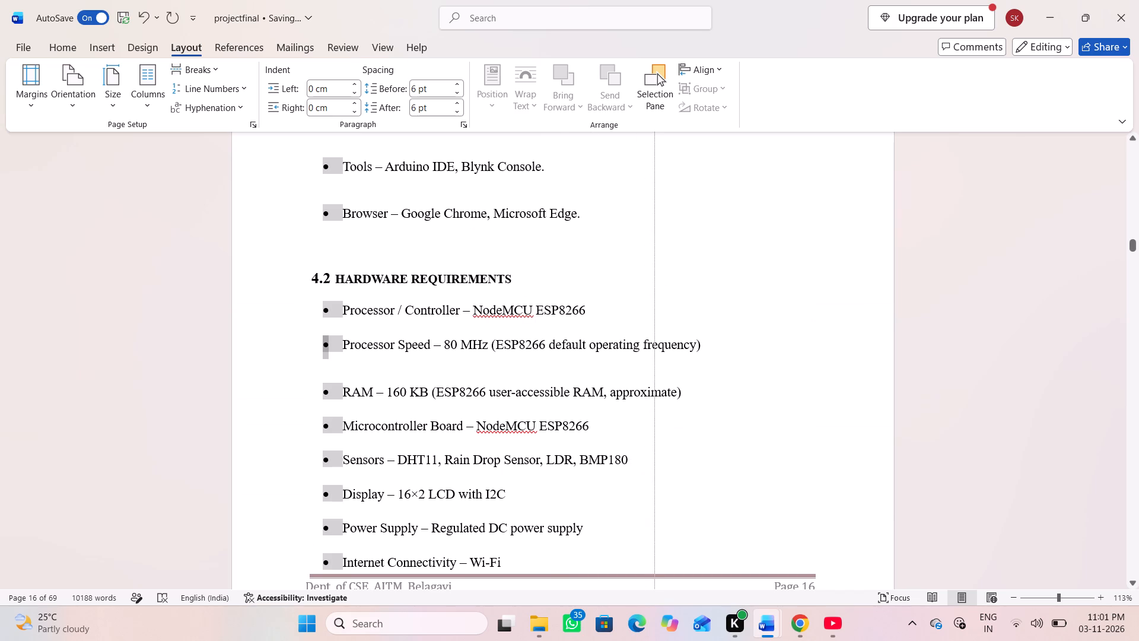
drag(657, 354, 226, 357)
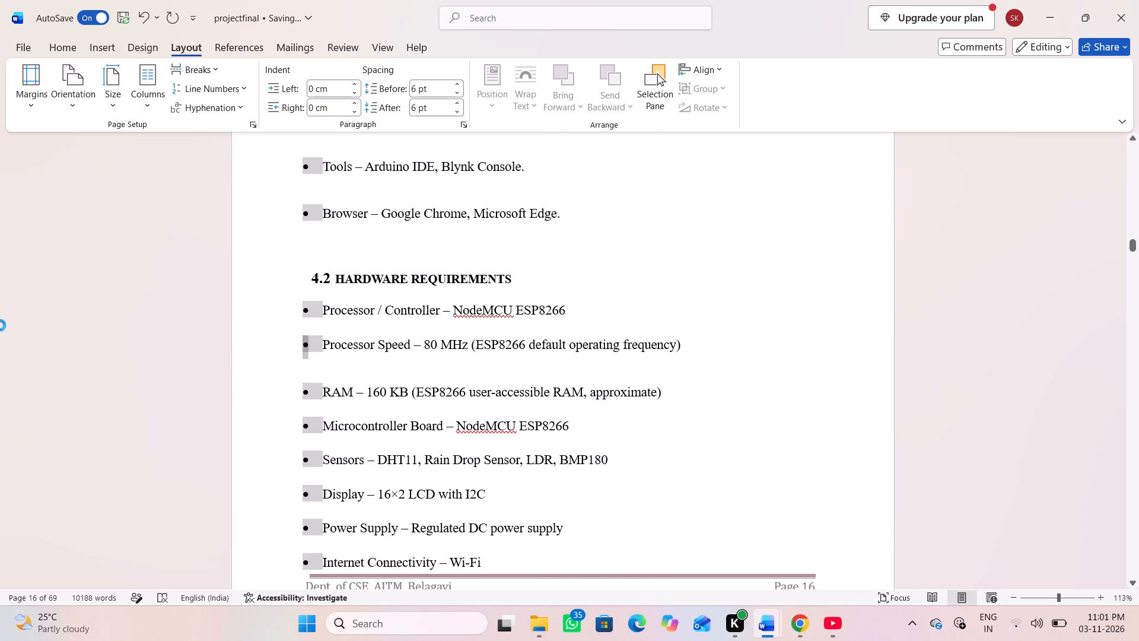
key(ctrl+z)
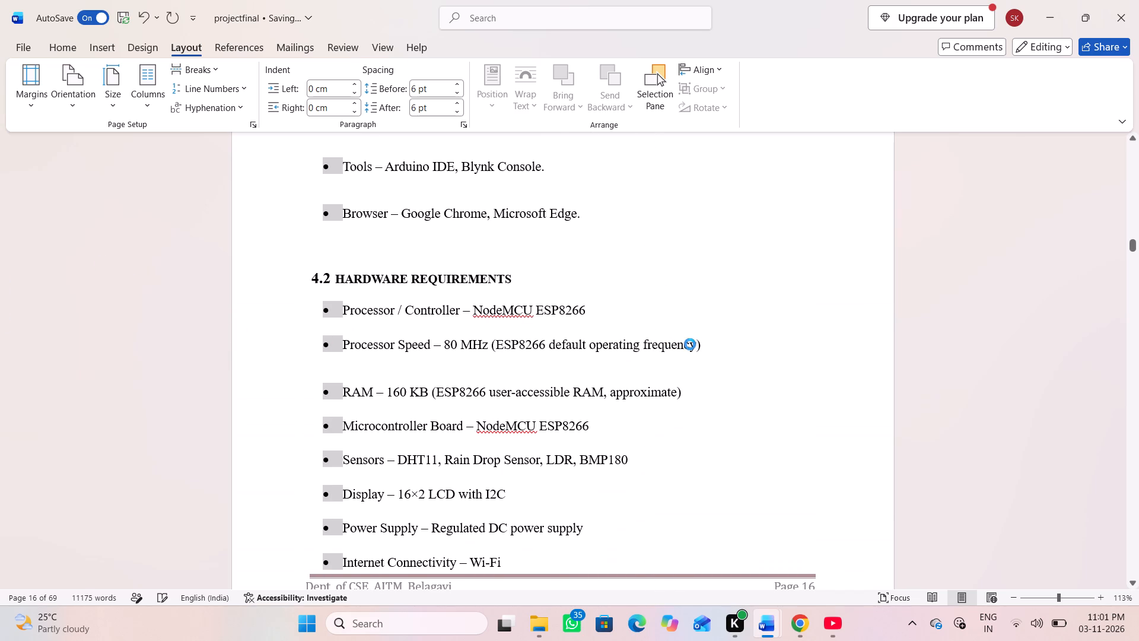
Set the Processor Speed entry's paragraph spacing to 6 pt before and 0 pt after.
click(718, 342)
drag(706, 344, 313, 336)
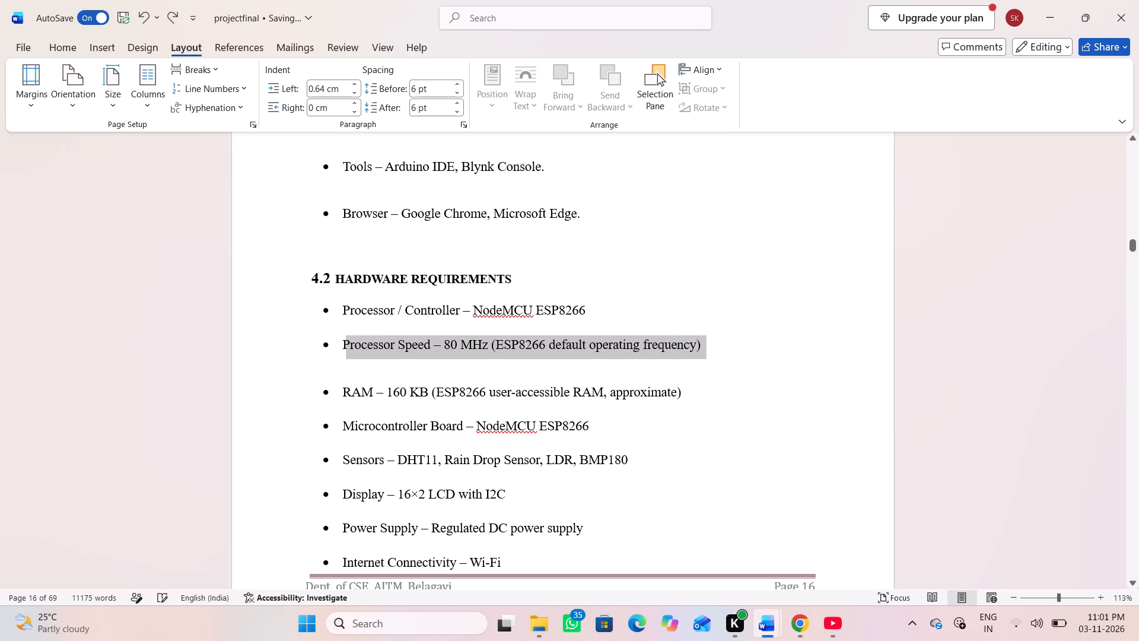
drag(313, 336, 329, 342)
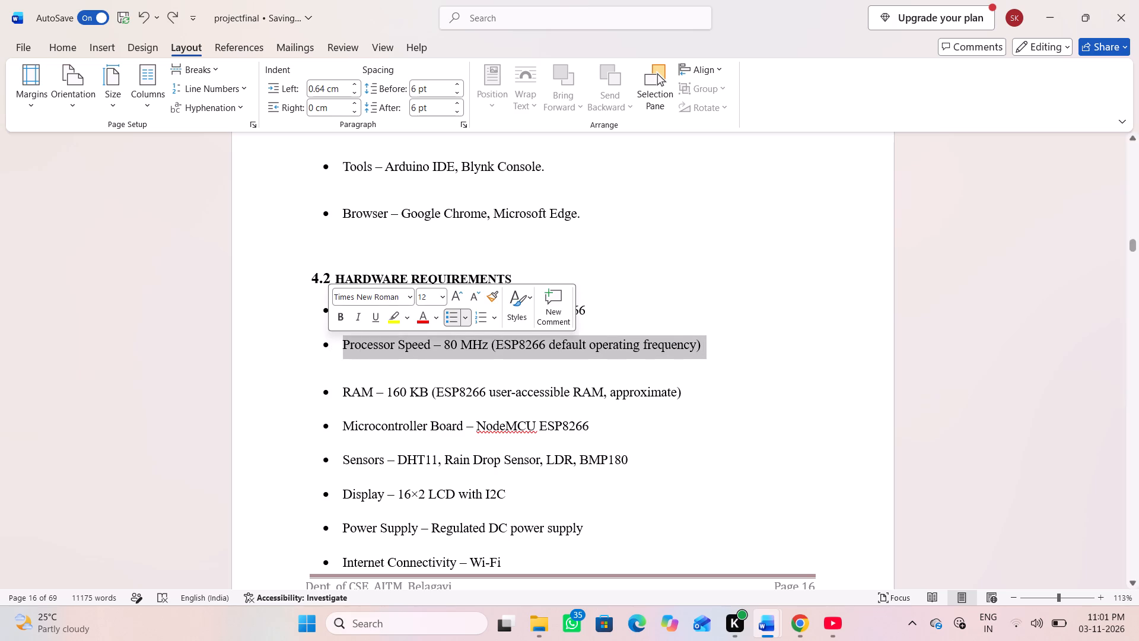
click(455, 101)
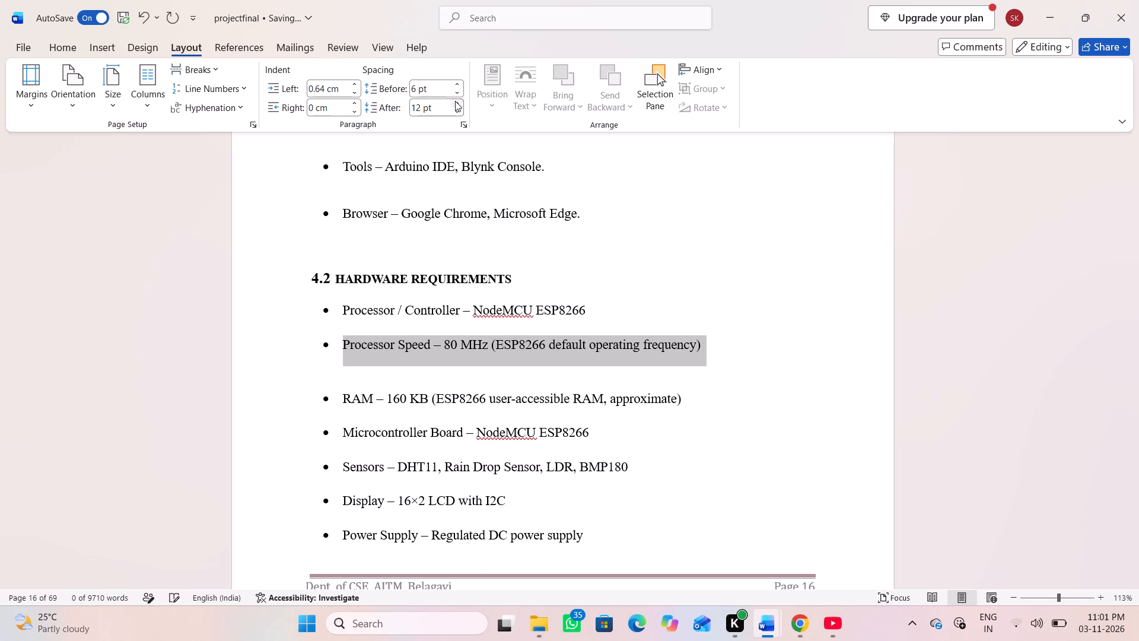
click(458, 112)
click(458, 112)
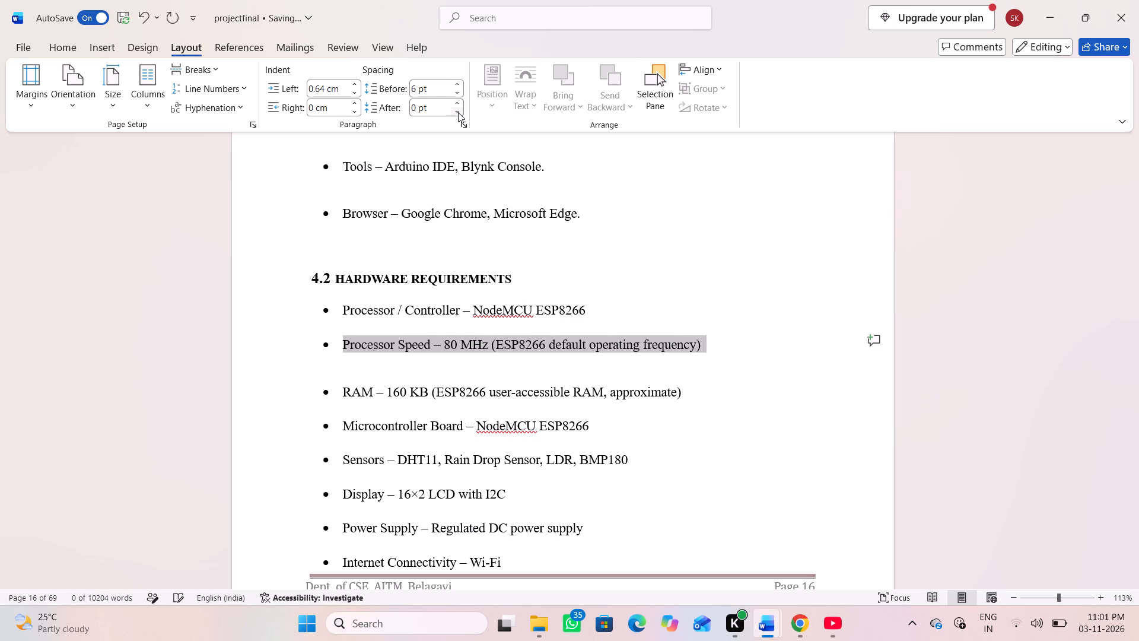
click(457, 92)
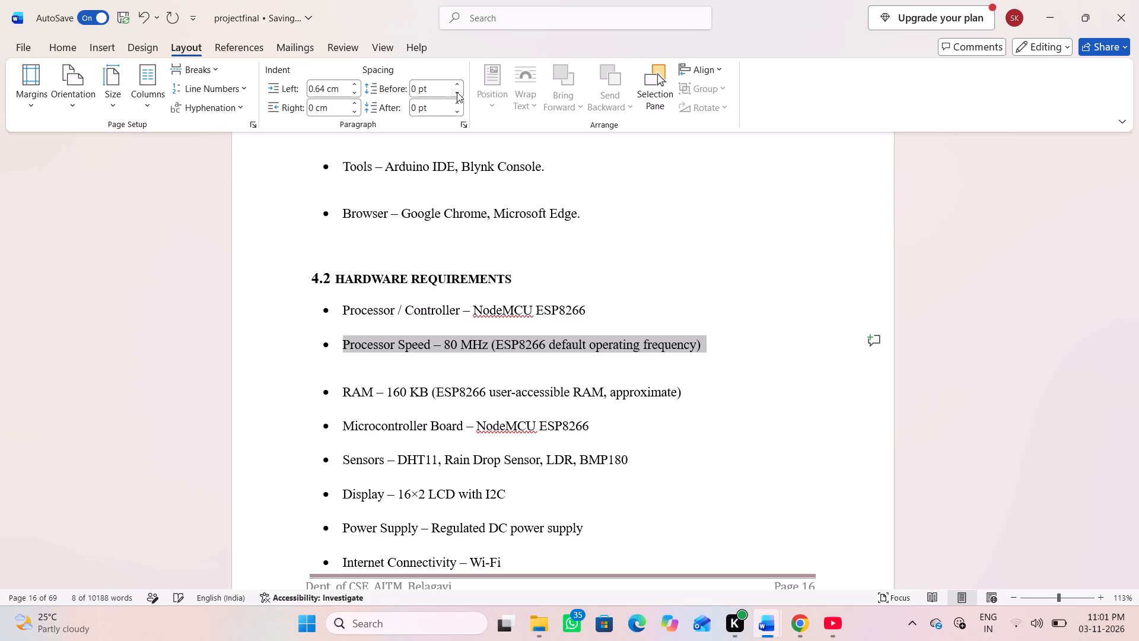
click(457, 85)
click(457, 85)
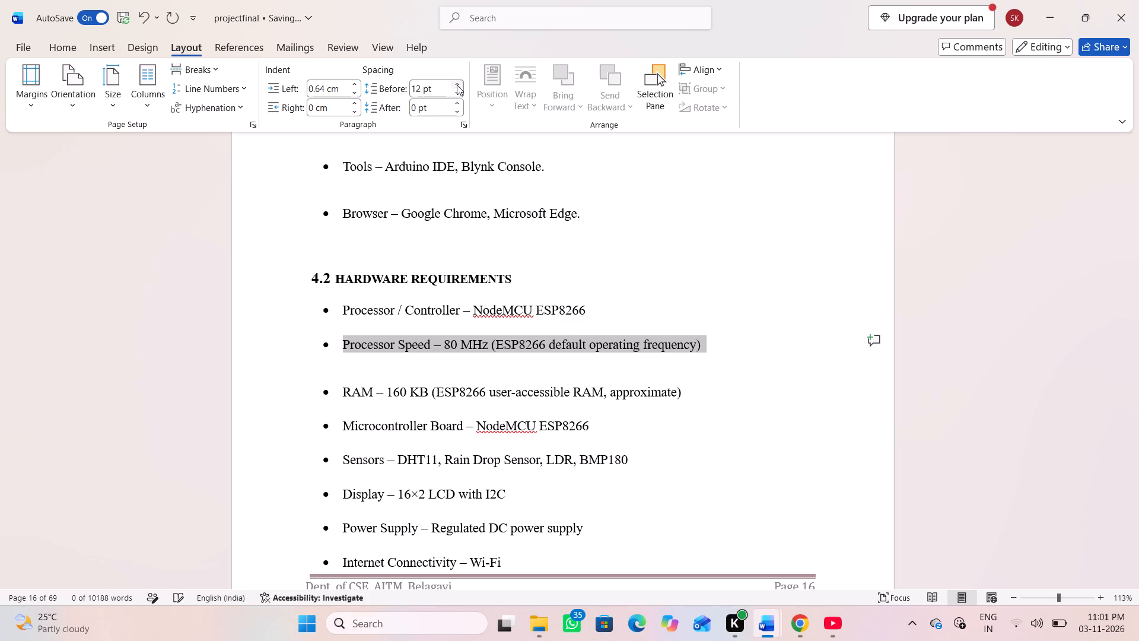
click(456, 92)
Delete the blank line between the Processor Speed and RAM entries and re-create it as an unbulleted, unindented line.
click(375, 377)
key(BackSpace)
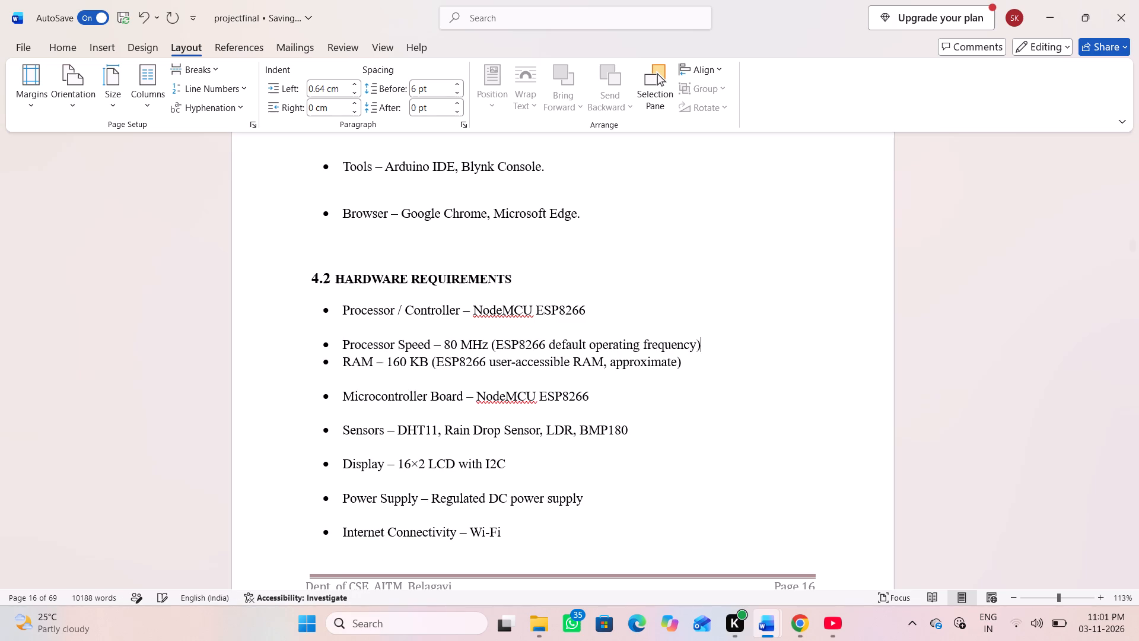
key(Return)
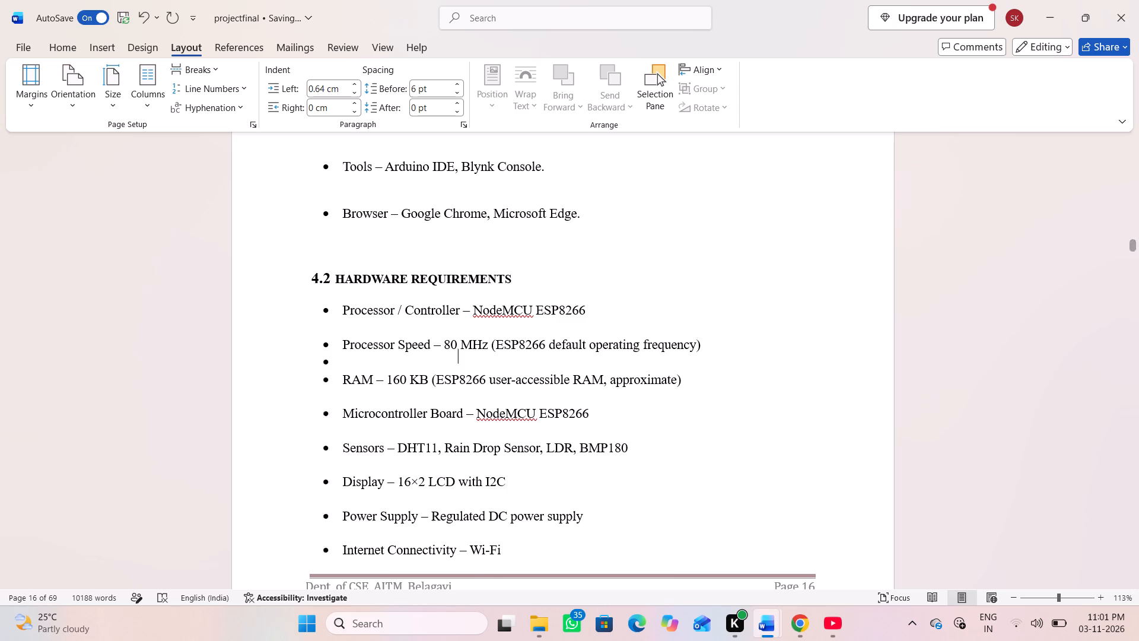
key(BackSpace)
key(BackSpace)
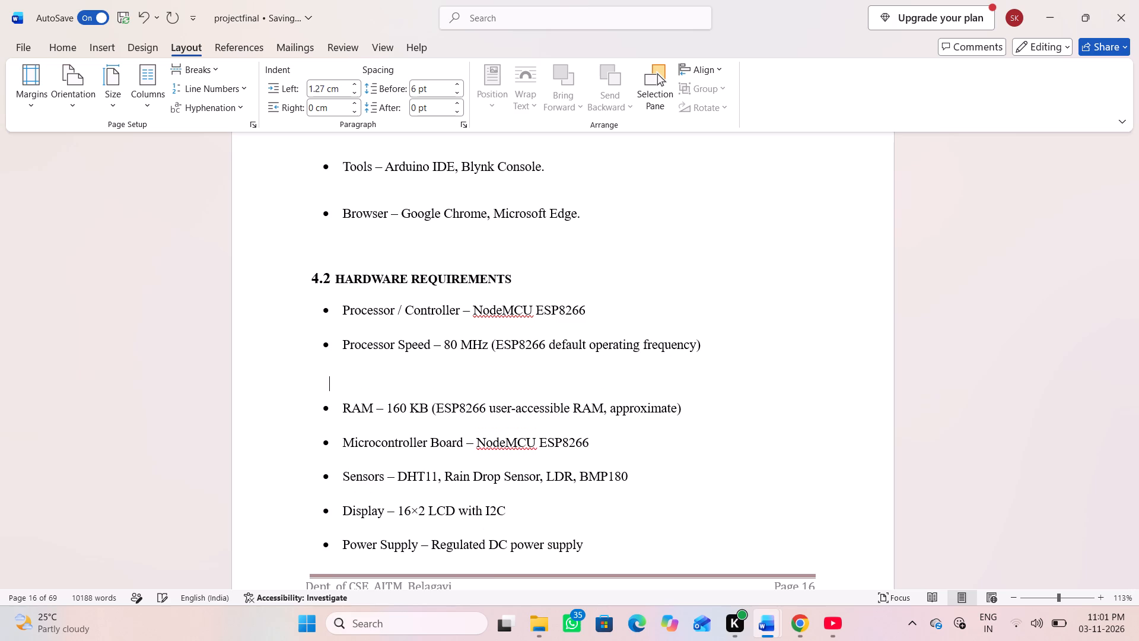
key(BackSpace)
key(BackSpace)
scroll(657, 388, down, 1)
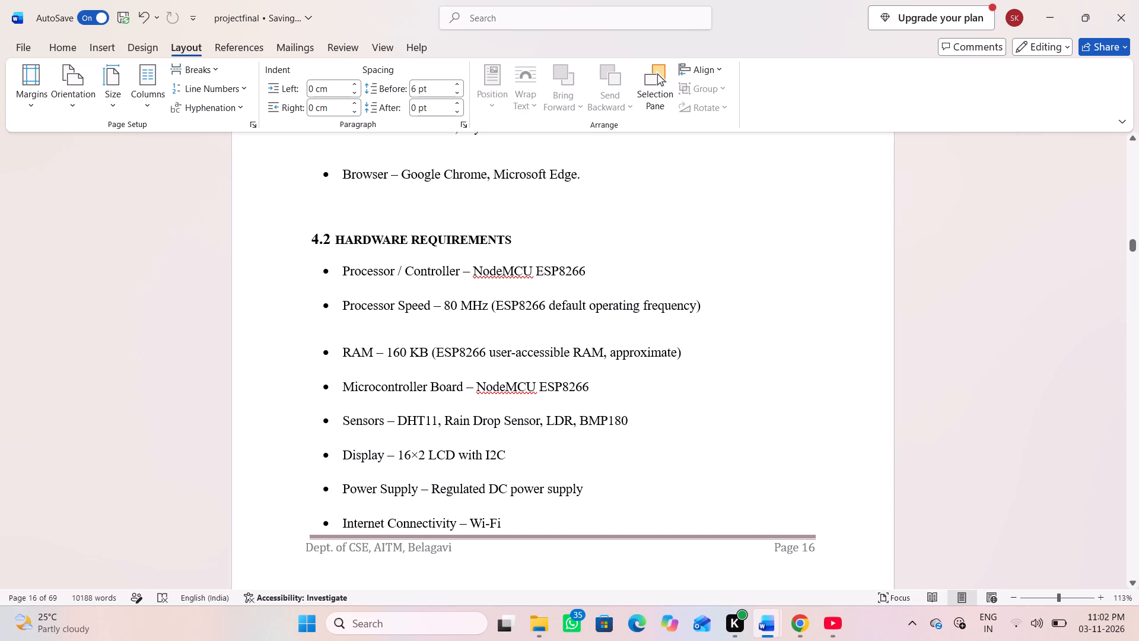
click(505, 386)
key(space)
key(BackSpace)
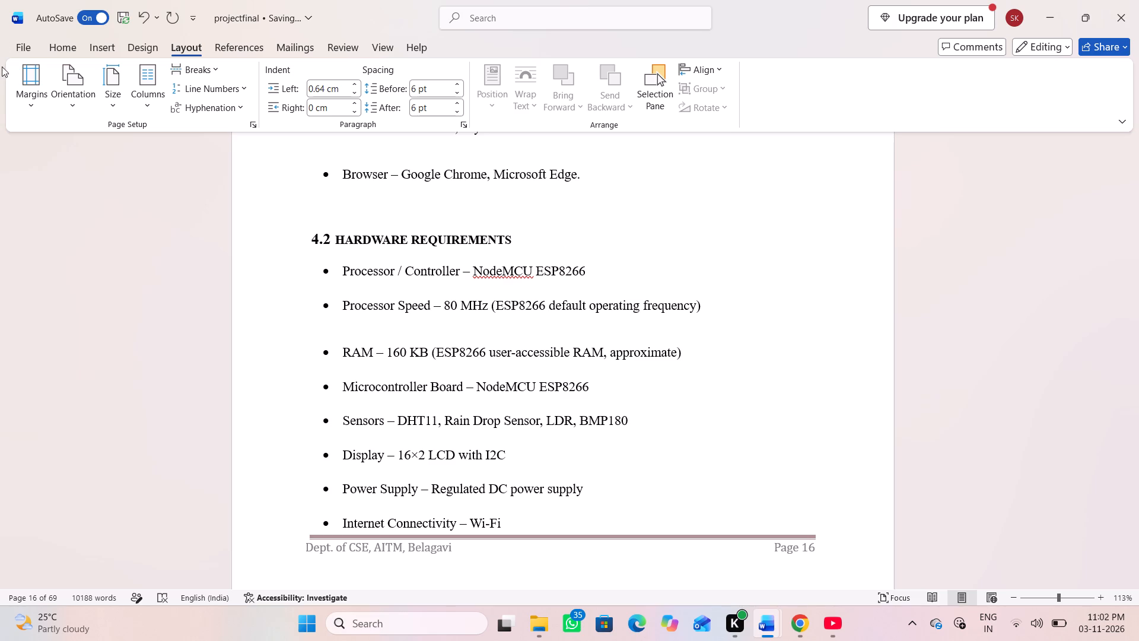
Examine Chapter 4's software and hardware requirements and the Chapter 5 heading in the Report (1) (1) reference document.
key(alt+Tab)
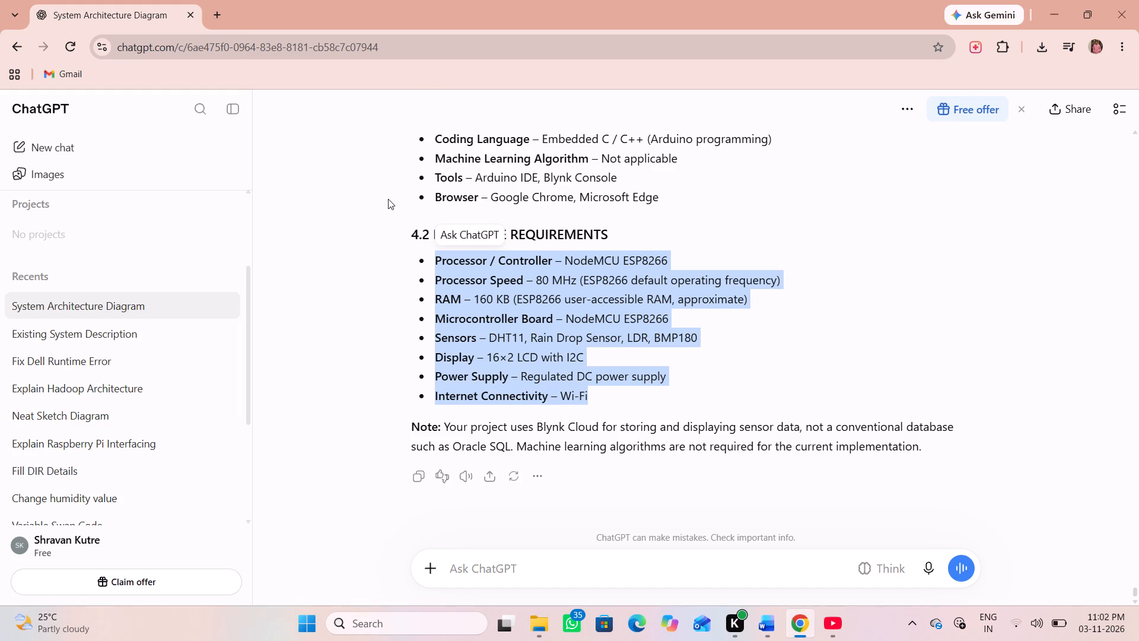
key(super+Tab)
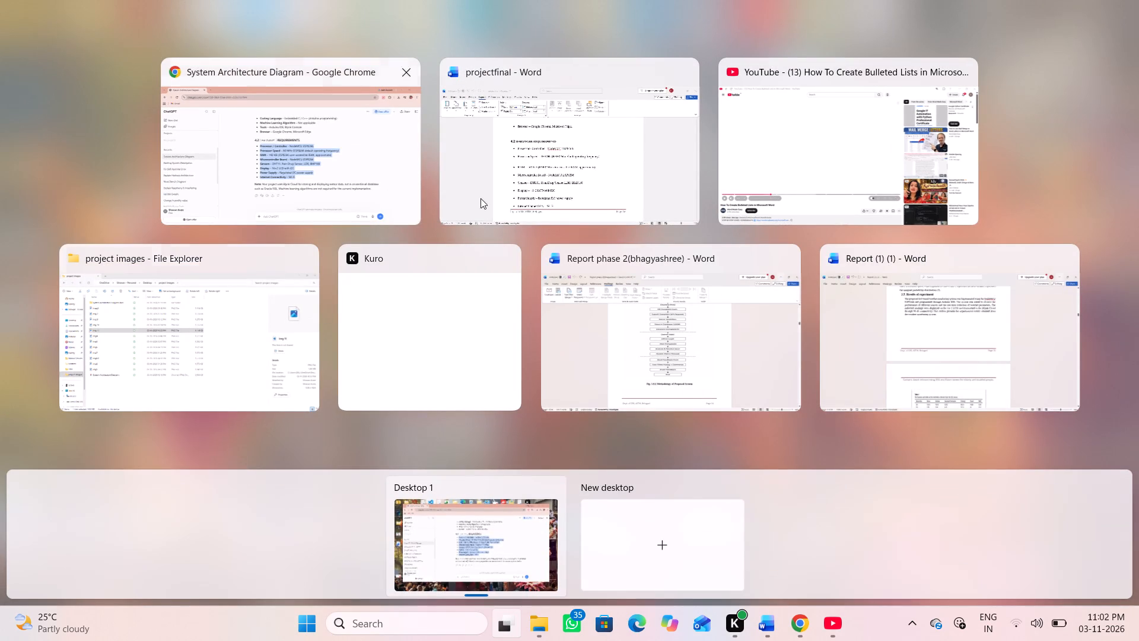
click(906, 315)
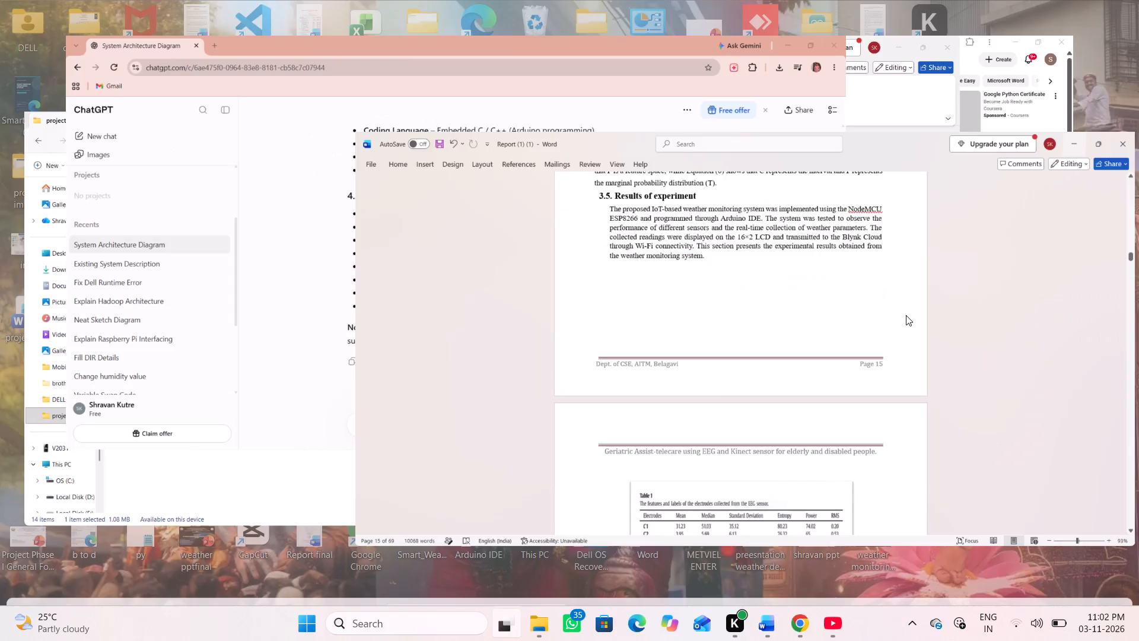
scroll(491, 282, down, 3)
scroll(492, 283, down, 19)
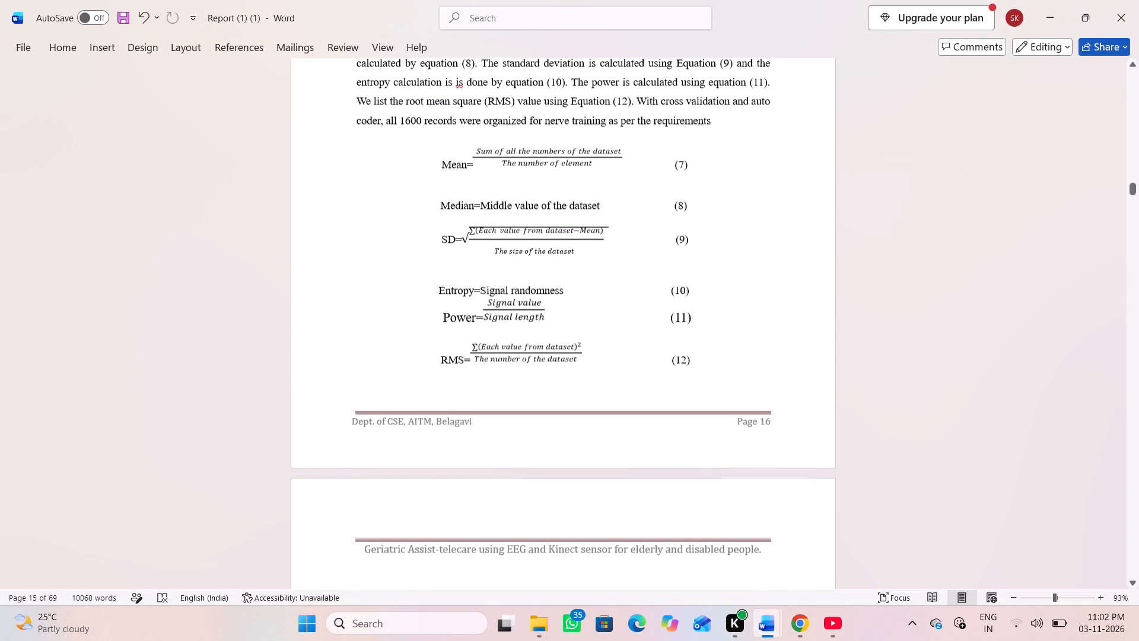
scroll(491, 303, down, 20)
scroll(491, 303, down, 16)
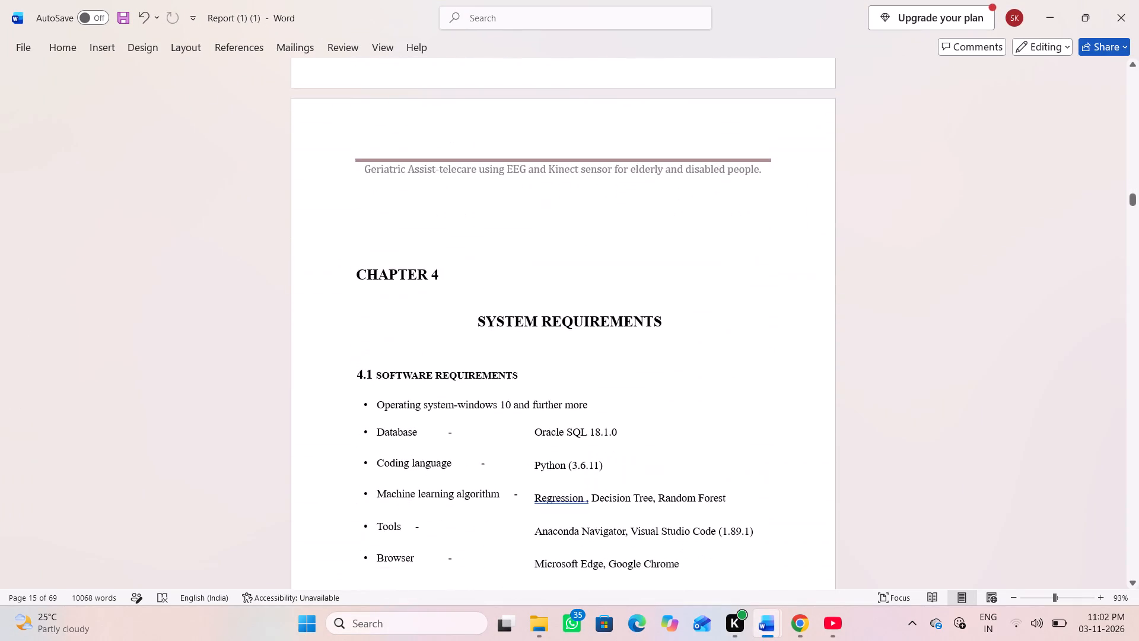
scroll(485, 328, down, 10)
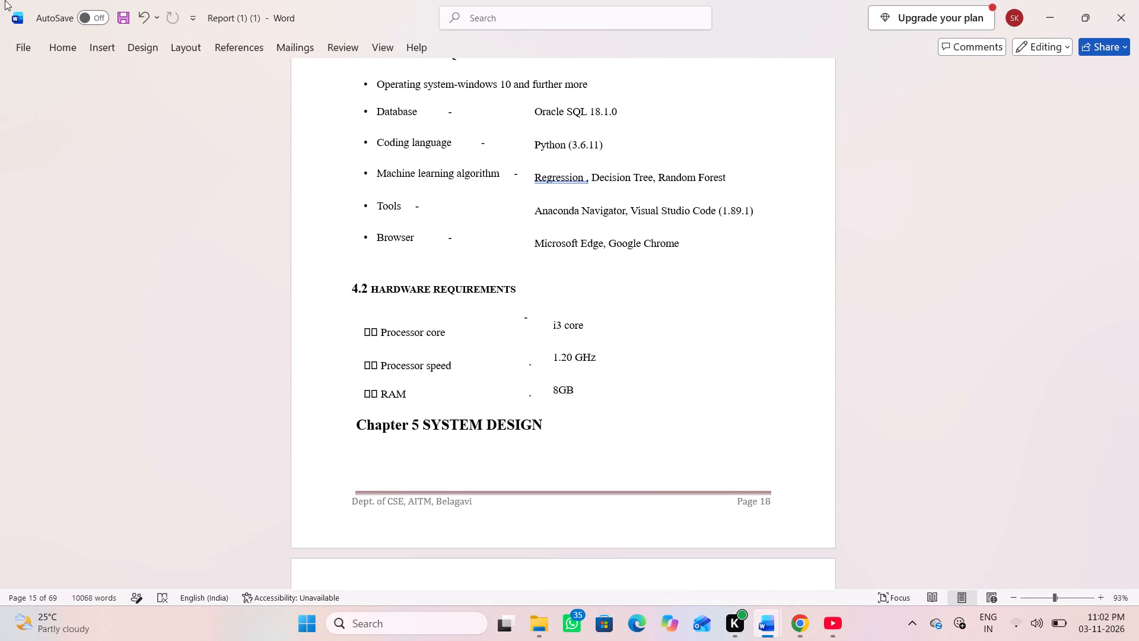
Return to the projectfinal document and delete the Microcontroller Board entry's text from the 4.2 Hardware Requirements list.
key(alt+Tab)
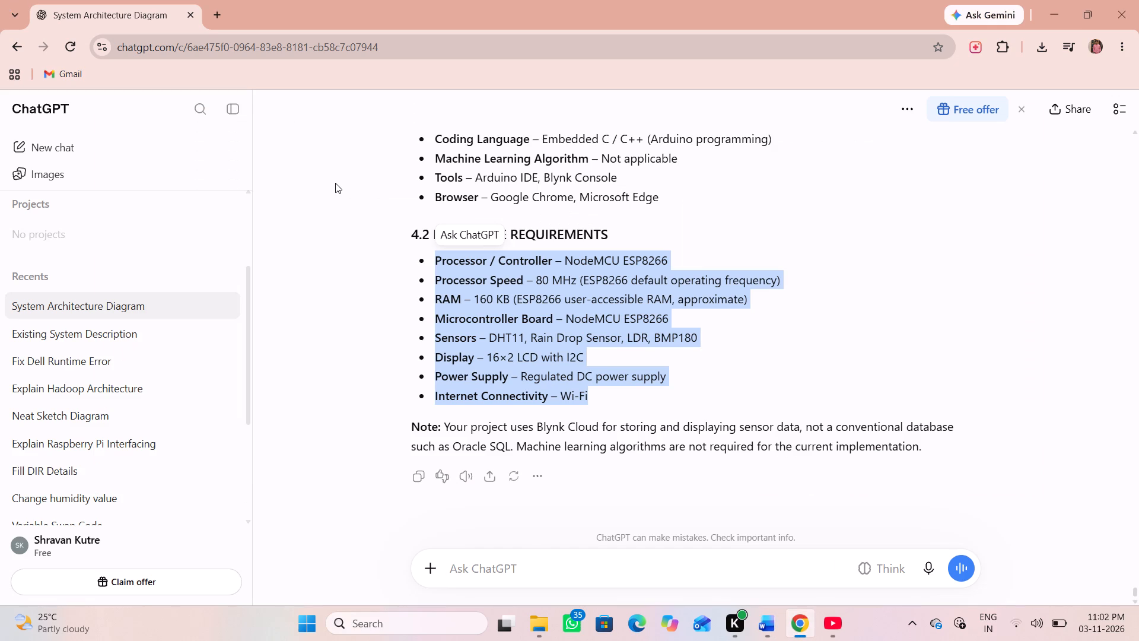
key(alt+Tab)
key(super+Tab)
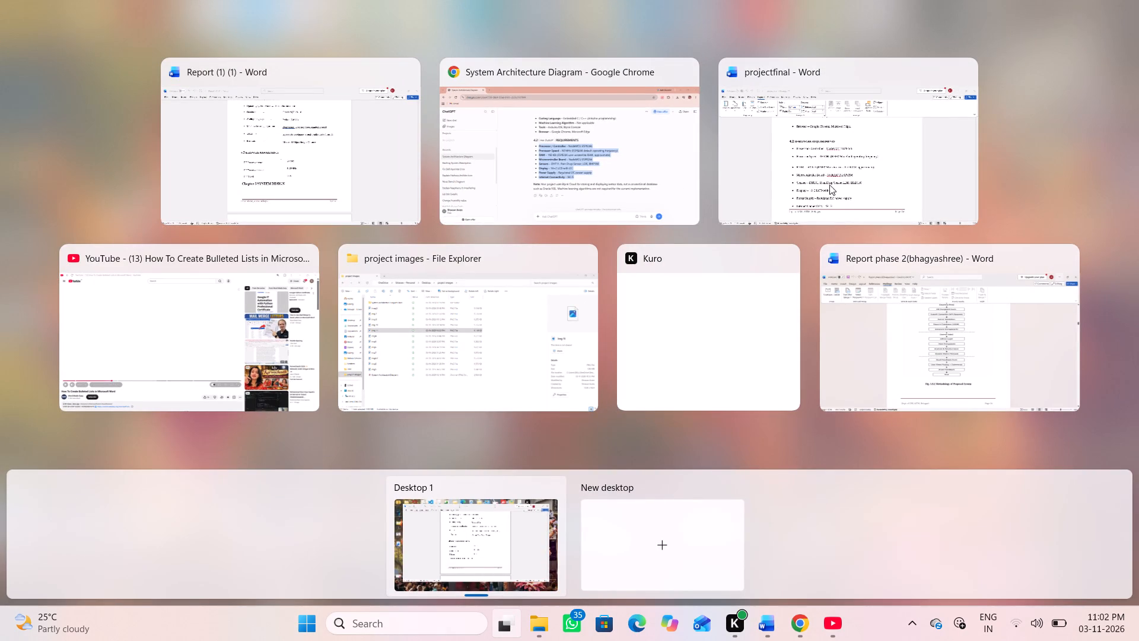
click(815, 163)
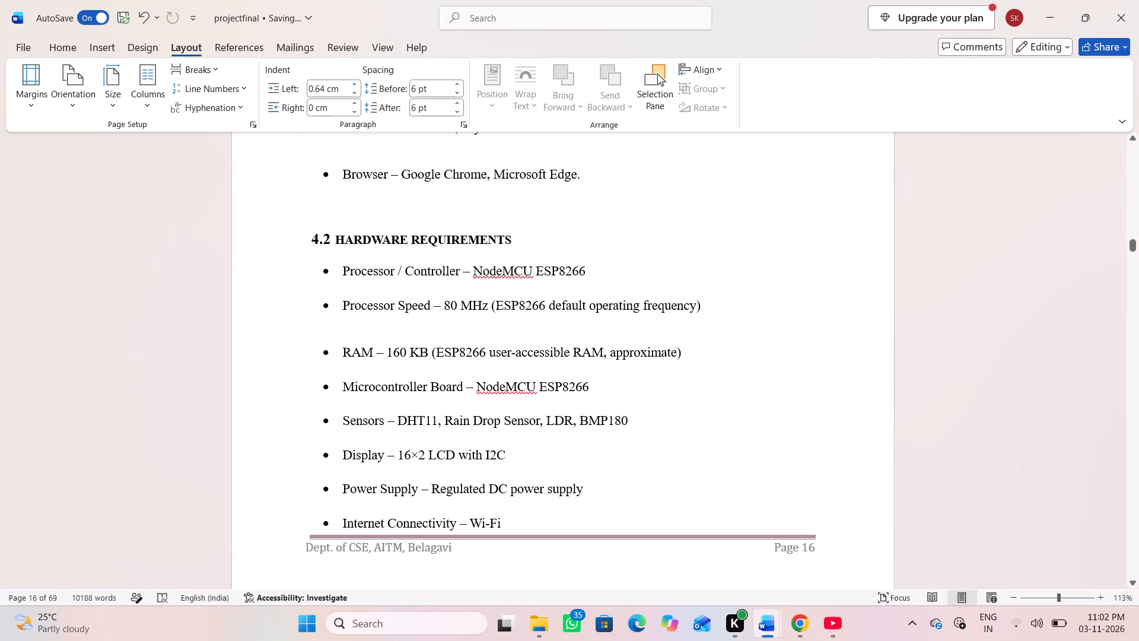
scroll(501, 300, up, 4)
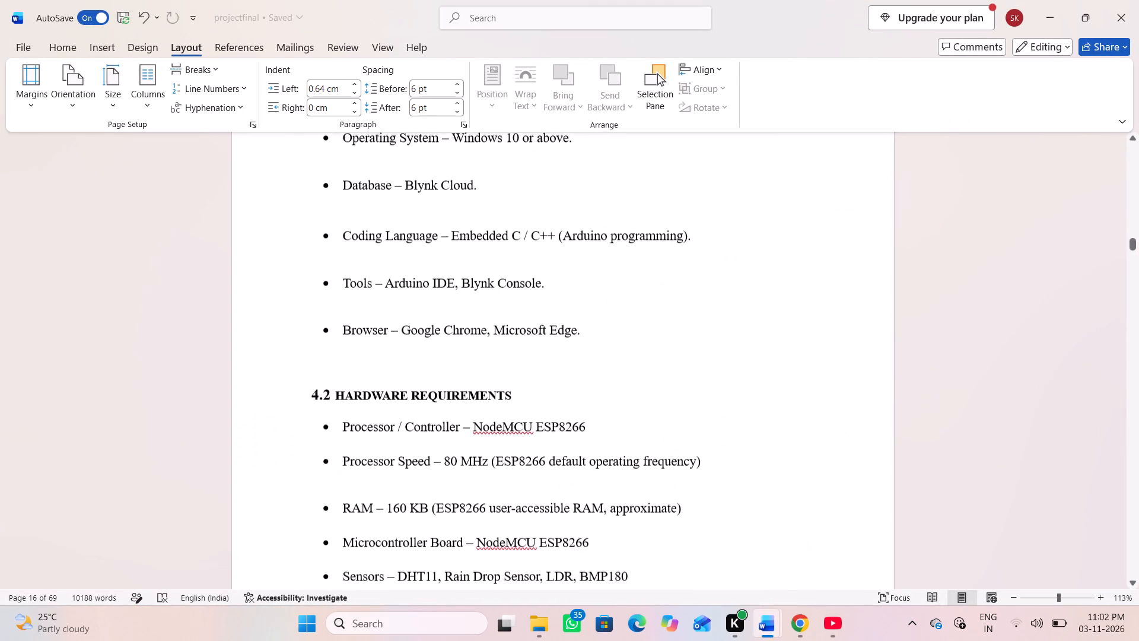
scroll(501, 300, up, 2)
scroll(501, 300, down, 7)
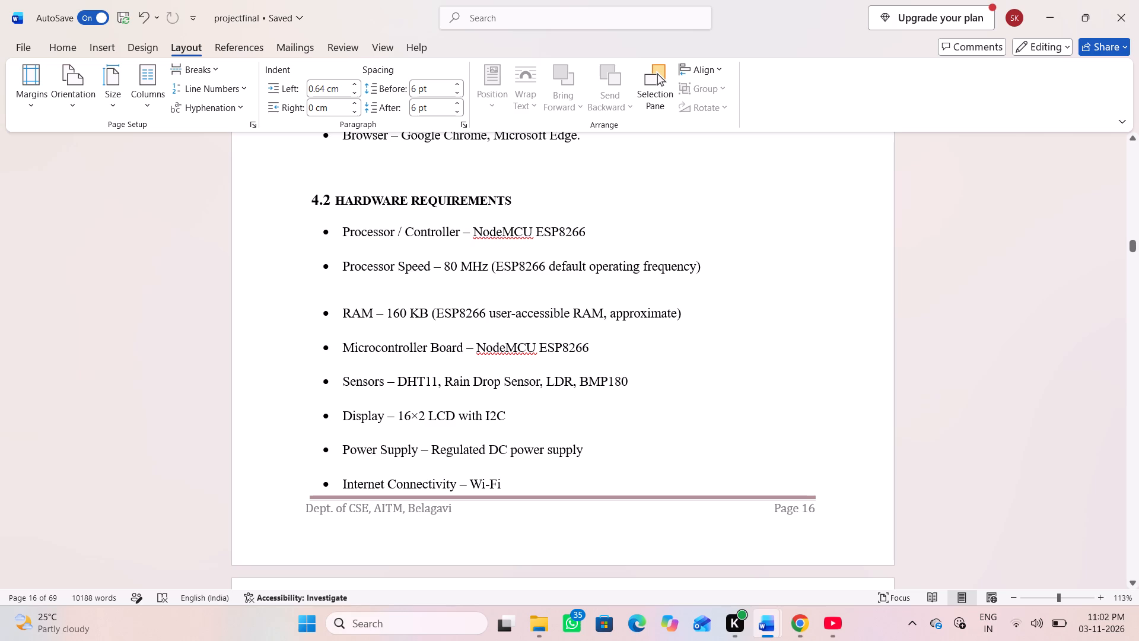
drag(598, 351, 487, 349)
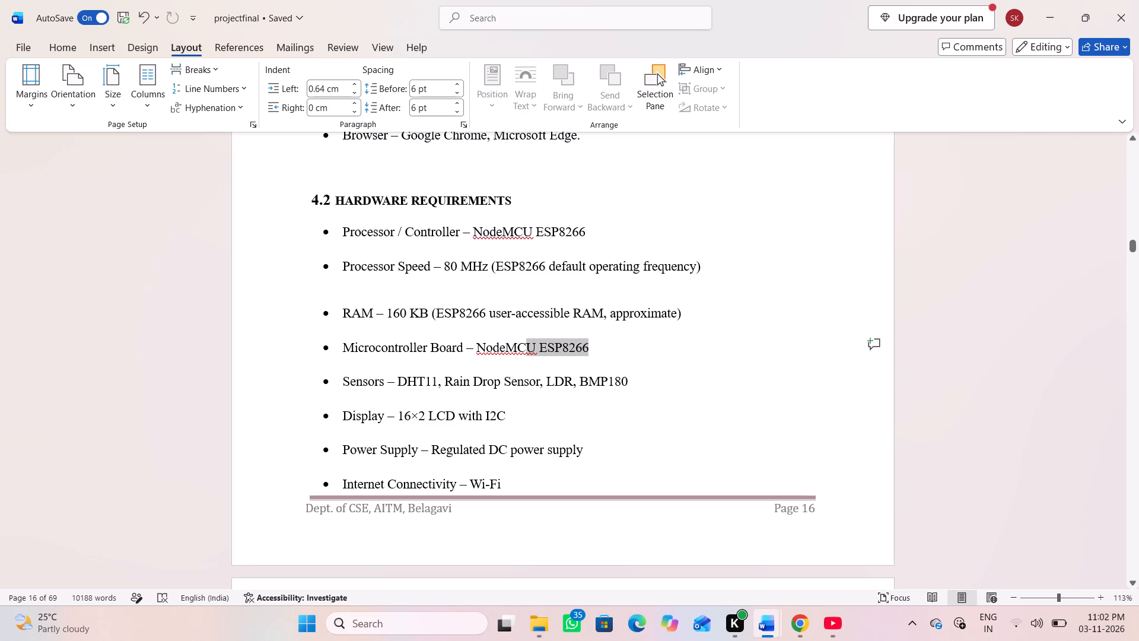
drag(487, 349, 332, 349)
key(BackSpace)
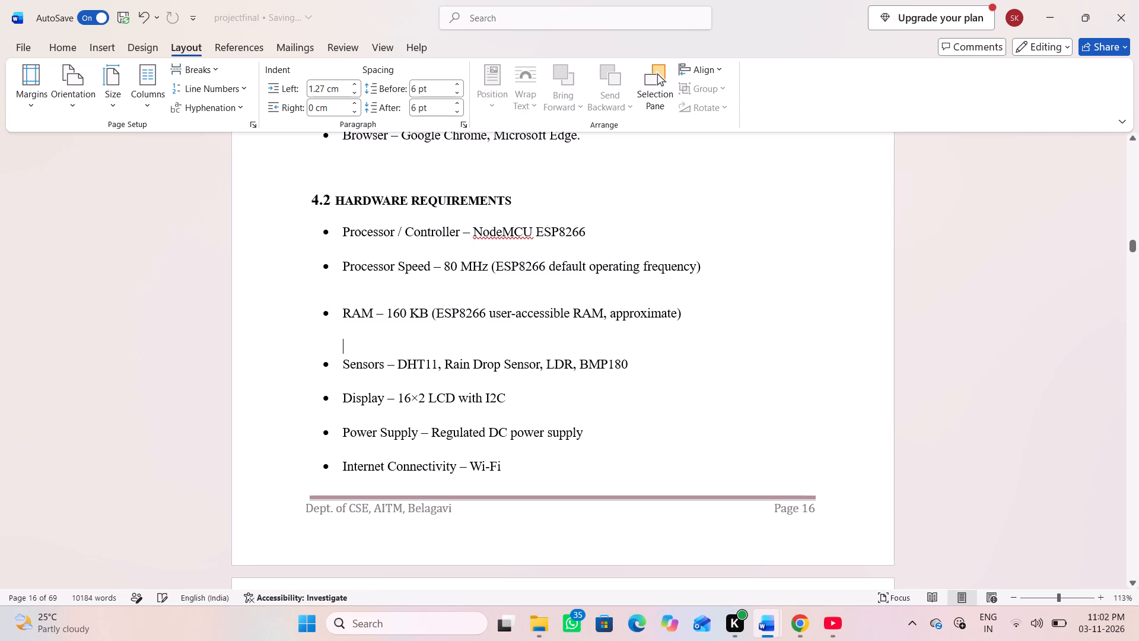
Re-create the emptied list item as an unbulleted blank line between the RAM and Sensors entries.
key(BackSpace)
key(BackSpace)
key(BackSpace)
key(BackSpace)
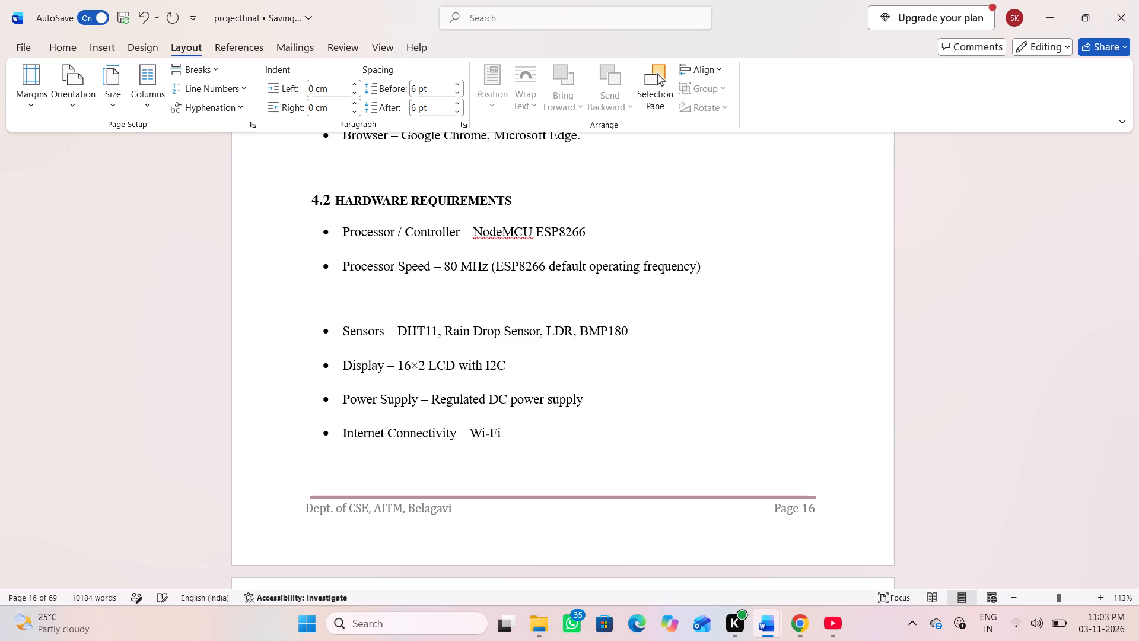
key(Return)
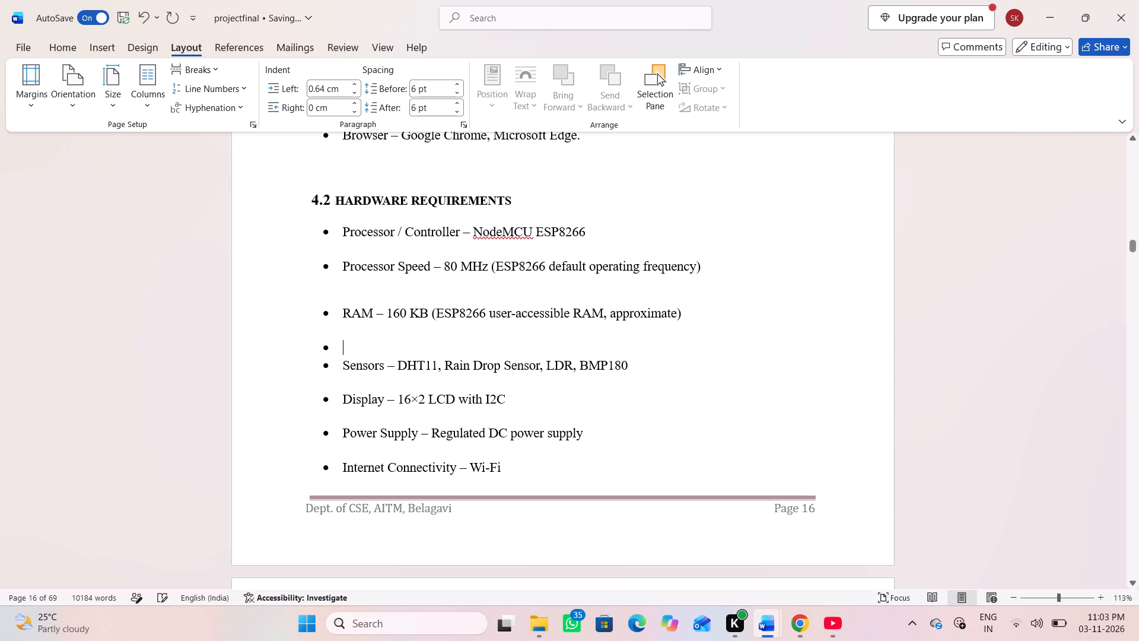
key(BackSpace)
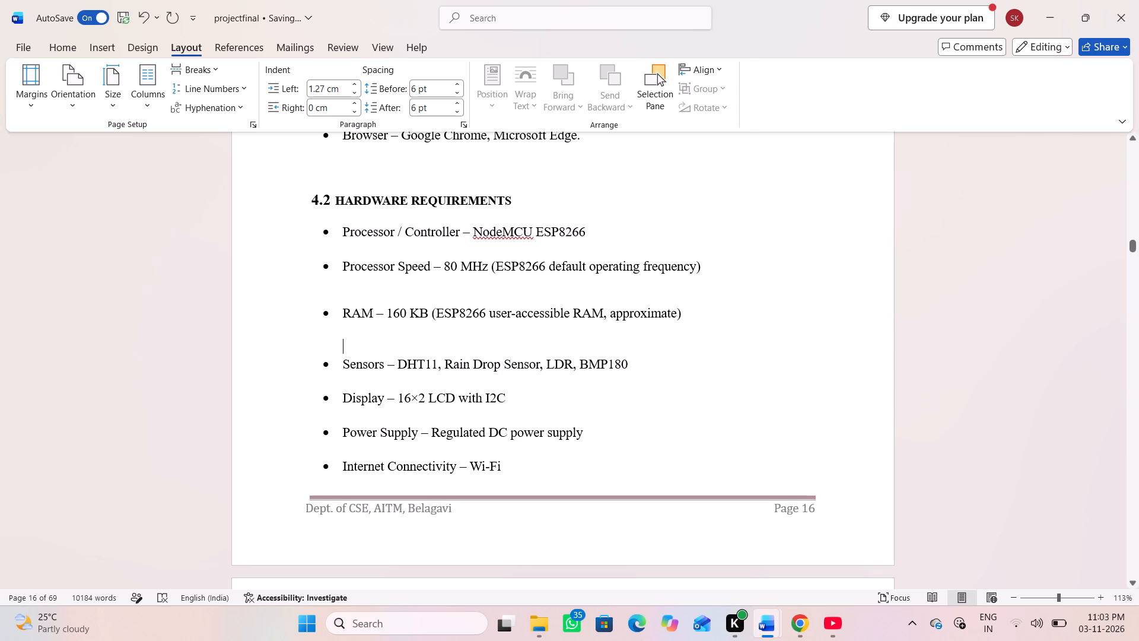
Delete the Internet Connectivity entry and the empty line it leaves after Power Supply in the 4.2 list.
scroll(348, 341, down, 1)
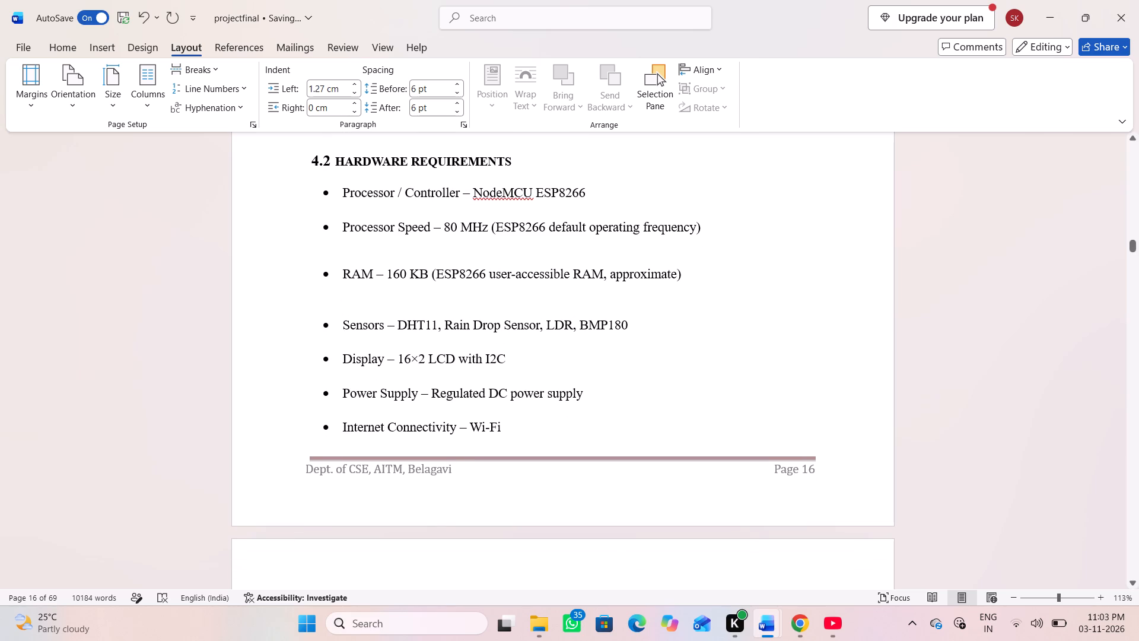
drag(508, 424, 324, 422)
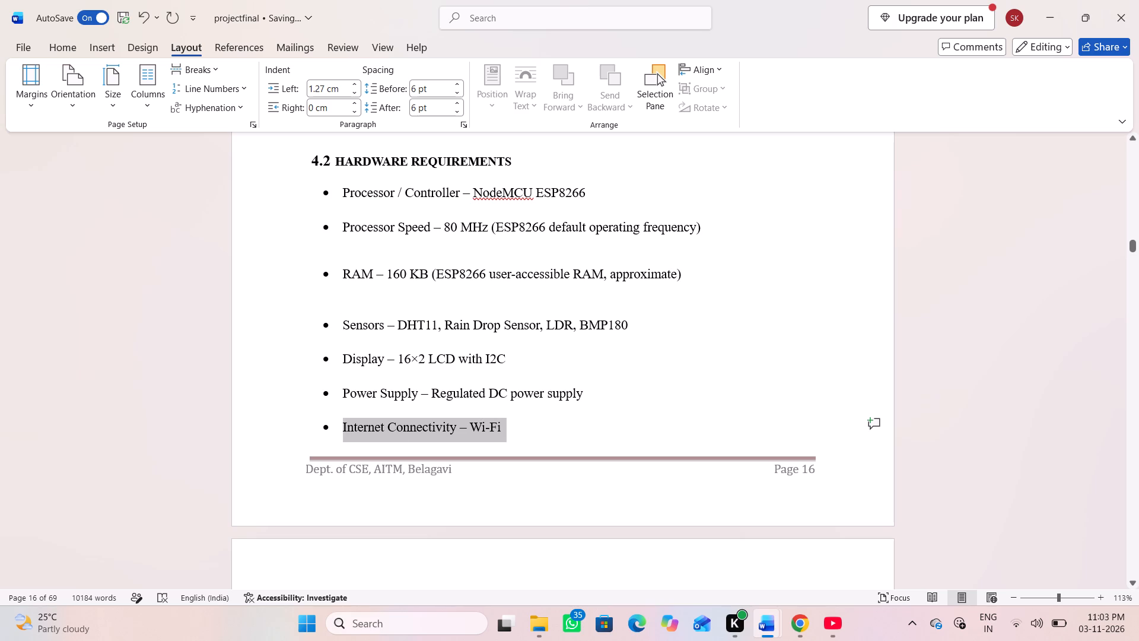
drag(324, 422, 317, 422)
key(BackSpace)
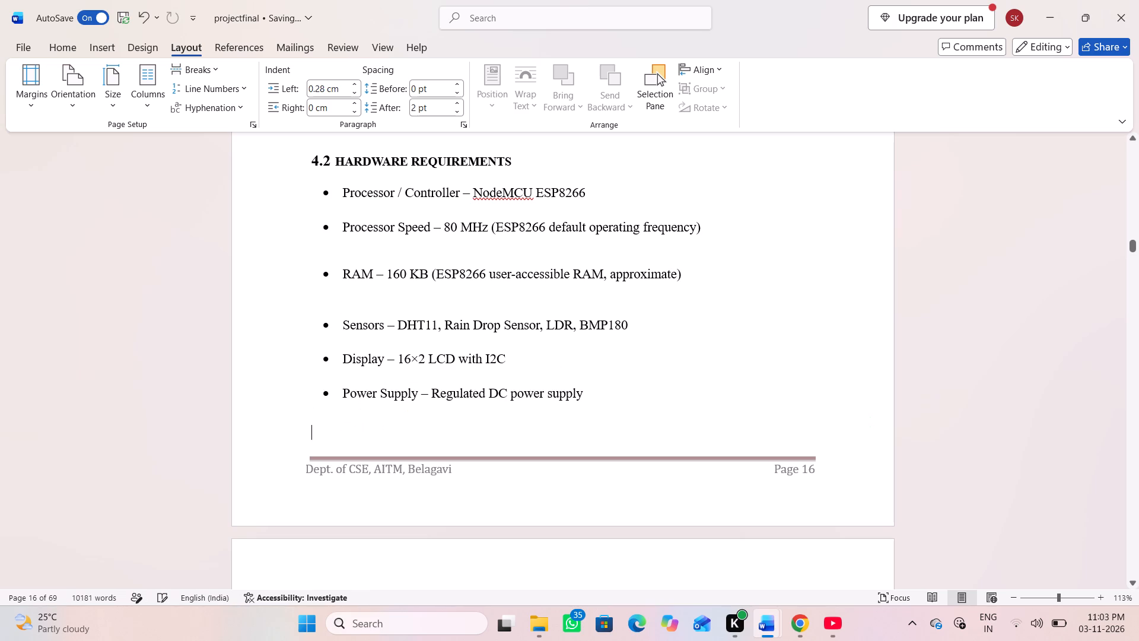
key(BackSpace)
key(BackSpace)
key(BackSpace)
Delete a run of blank lines inside the empty borderless table above the Chapter 5 SYSTEM DESIGN heading.
scroll(413, 274, down, 5)
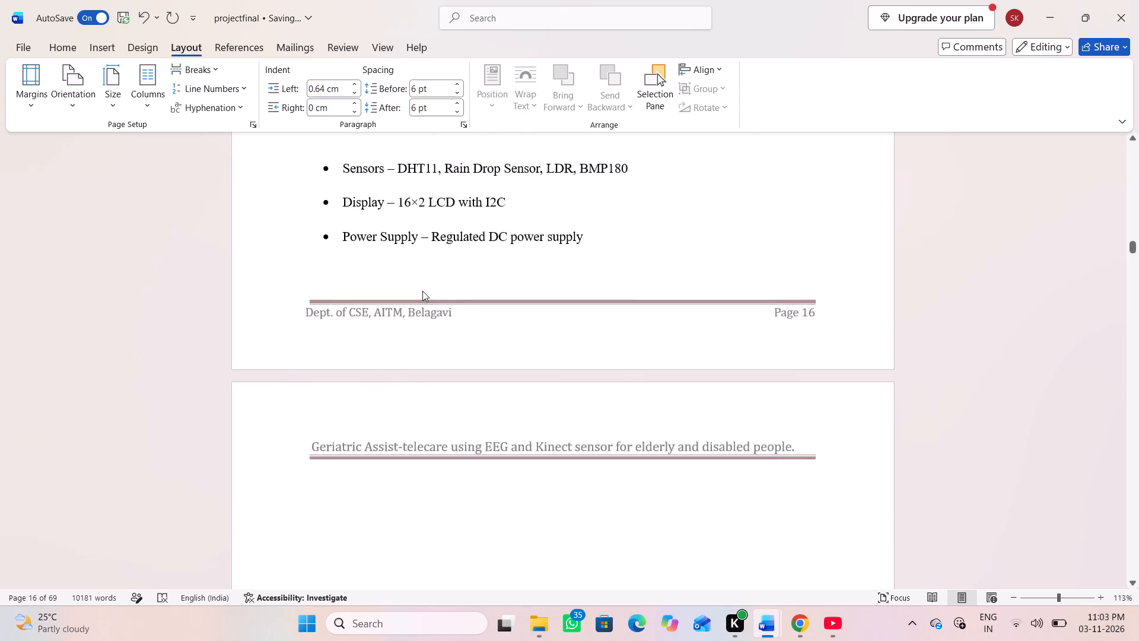
scroll(422, 291, down, 9)
click(361, 362)
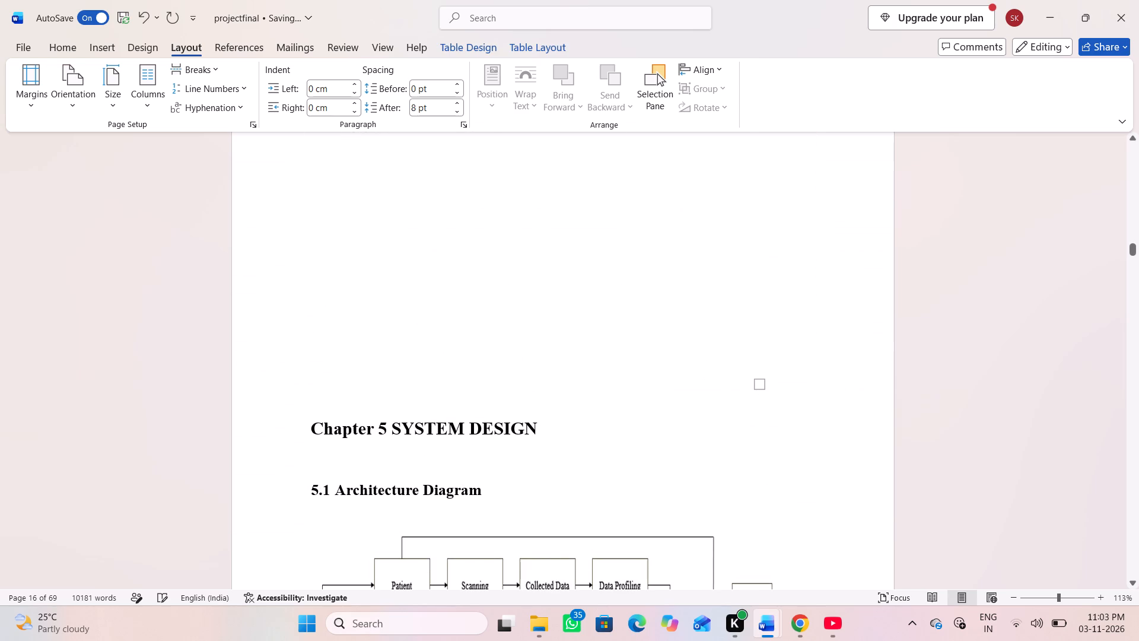
key(BackSpace)
key(BackSpace)
key(BackSpace)
key(BackSpace)
key(BackSpace)
key(BackSpace)
key(BackSpace)
key(BackSpace)
key(BackSpace)
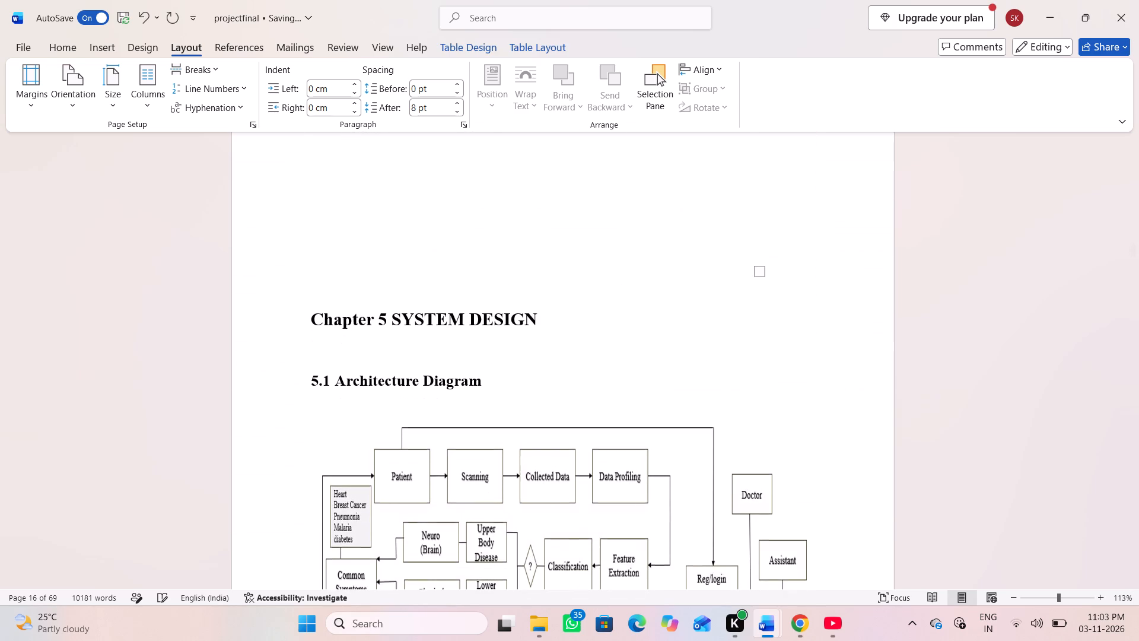
Delete more blank lines from the bottom of the empty table up to its first line, above the Chapter 5 heading.
scroll(361, 362, up, 3)
click(319, 439)
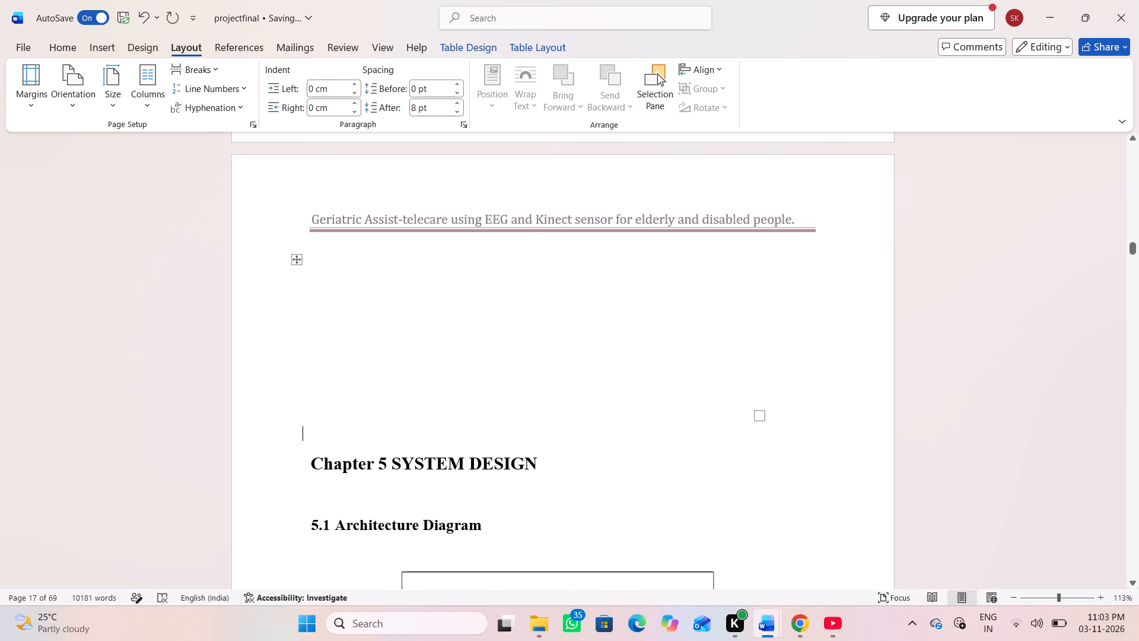
key(BackSpace)
key(BackSpace)
key(BackSpace)
key(BackSpace)
key(BackSpace)
key(BackSpace)
key(BackSpace)
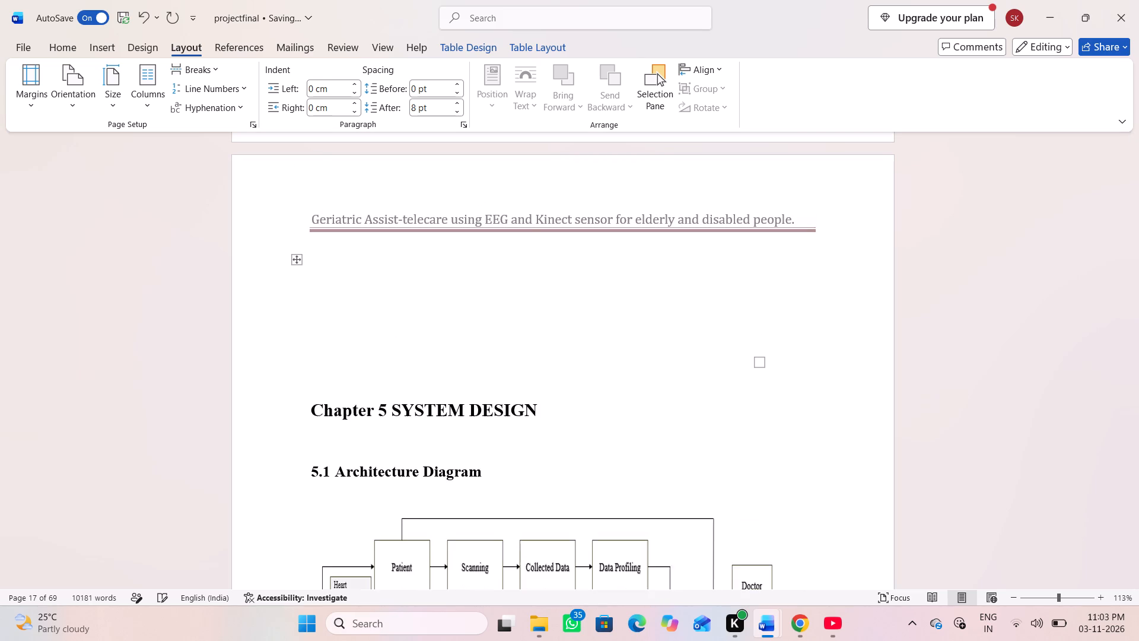
key(BackSpace)
key(BackSpace)
key(BackSpace)
key(BackSpace)
key(BackSpace)
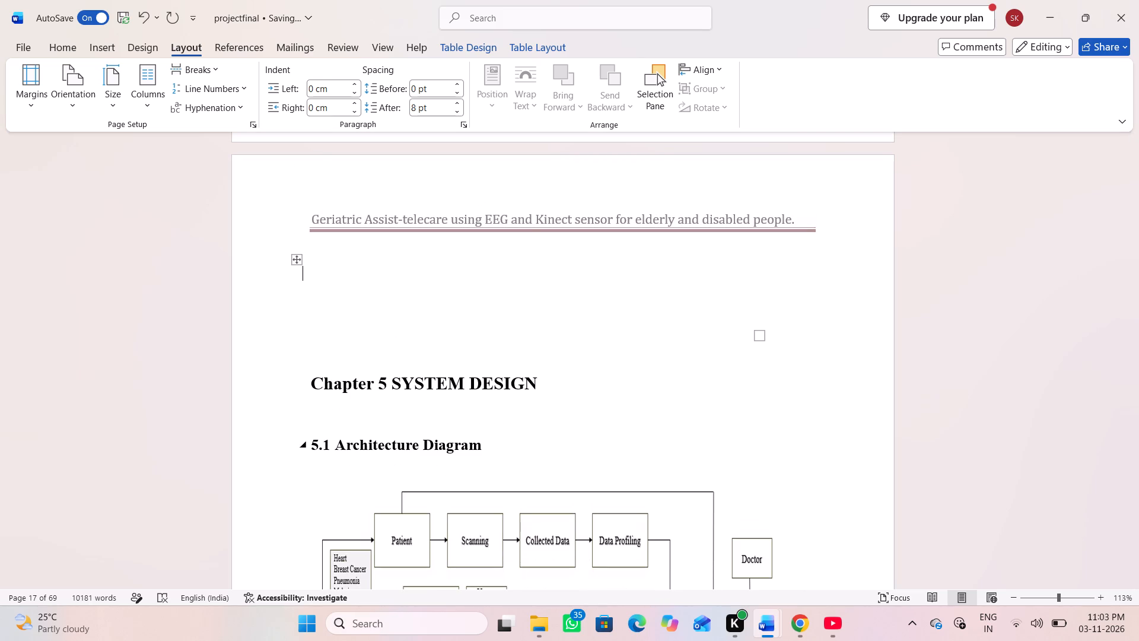
key(BackSpace)
key(BackSpace)
Delete further blank lines directly above the Chapter 5 SYSTEM DESIGN heading to move it closer to the page header.
scroll(319, 439, up, 2)
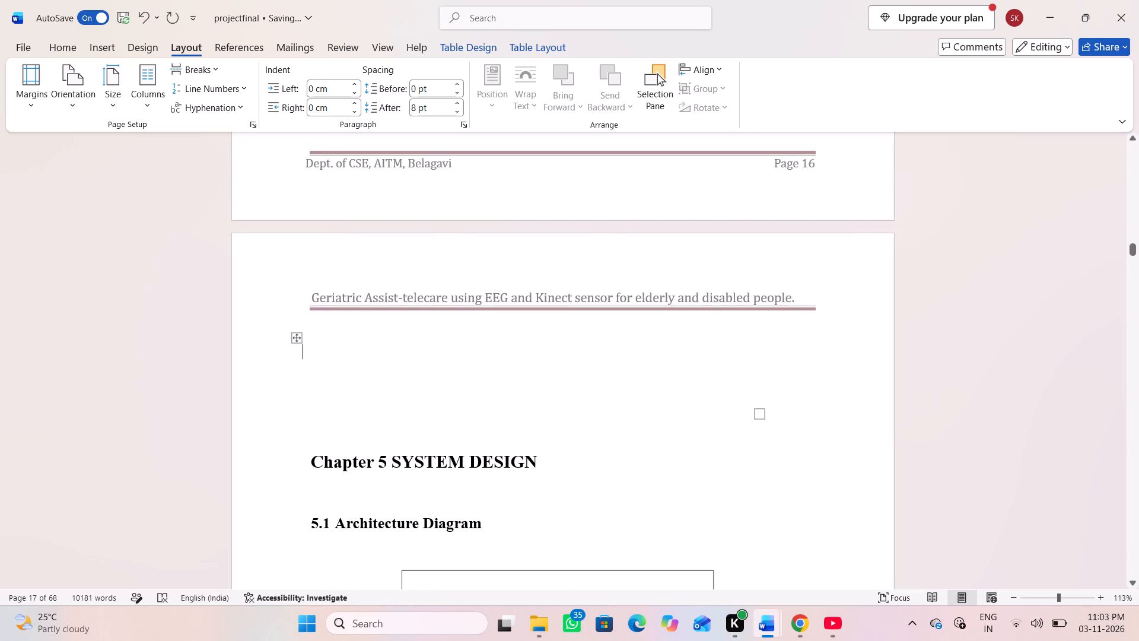
click(335, 429)
key(BackSpace)
key(BackSpace)
key(BackSpace)
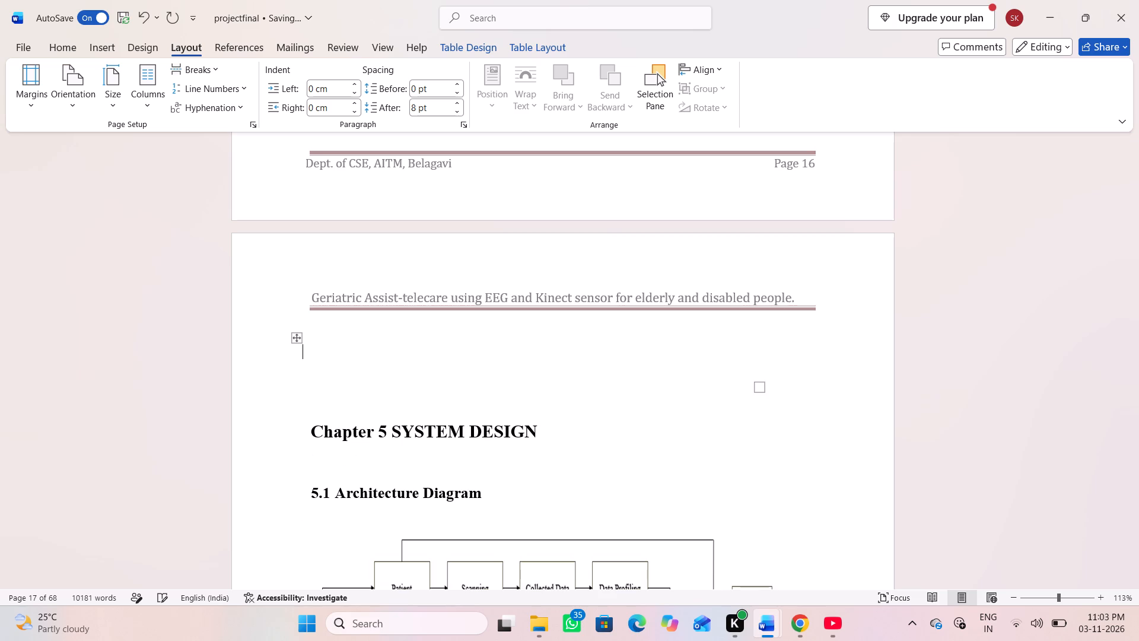
key(BackSpace)
key(BackSpace)
key(BackSpace)
key(BackSpace)
key(BackSpace)
click(308, 422)
click(313, 418)
click(316, 414)
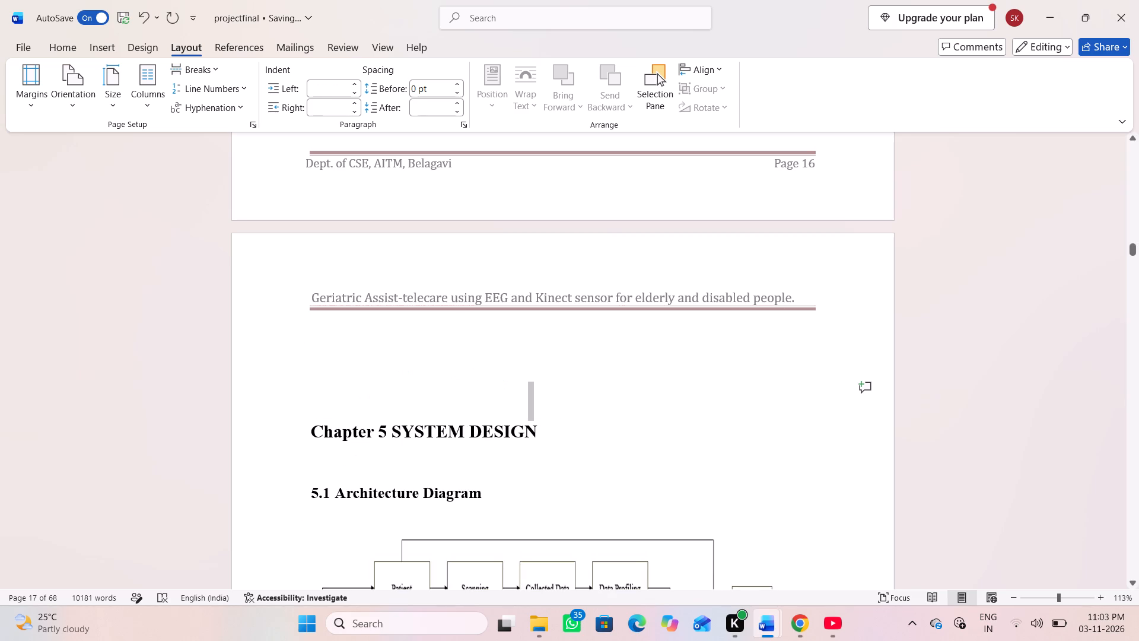
click(319, 410)
triple_click(324, 404)
click(326, 402)
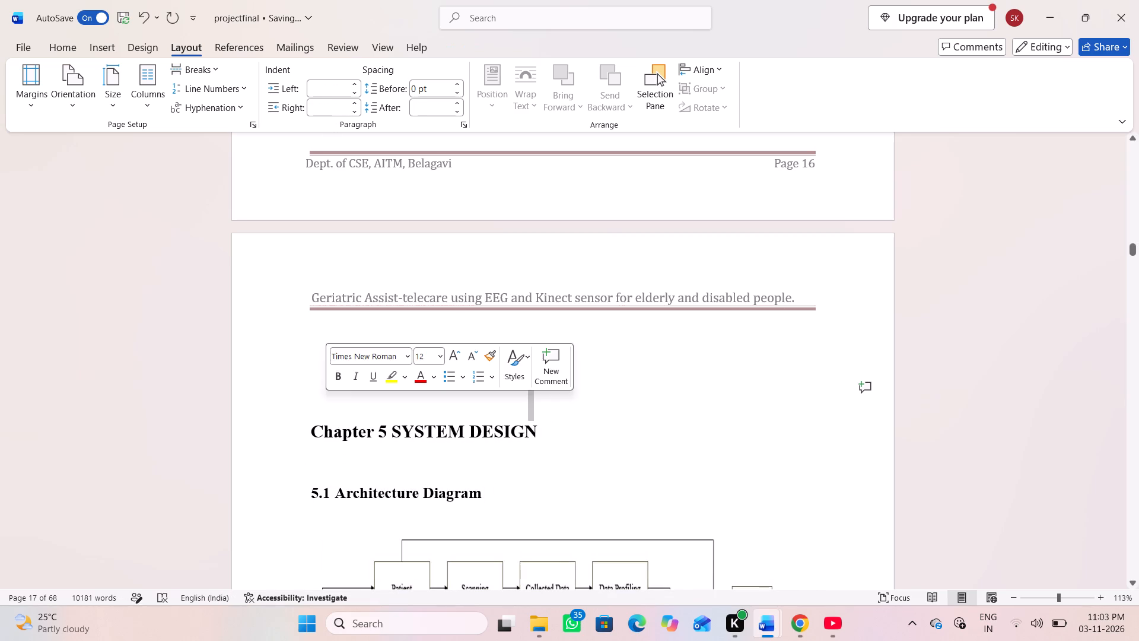
click(326, 402)
click(432, 380)
key(BackSpace)
key(BackSpace)
key(BackSpace)
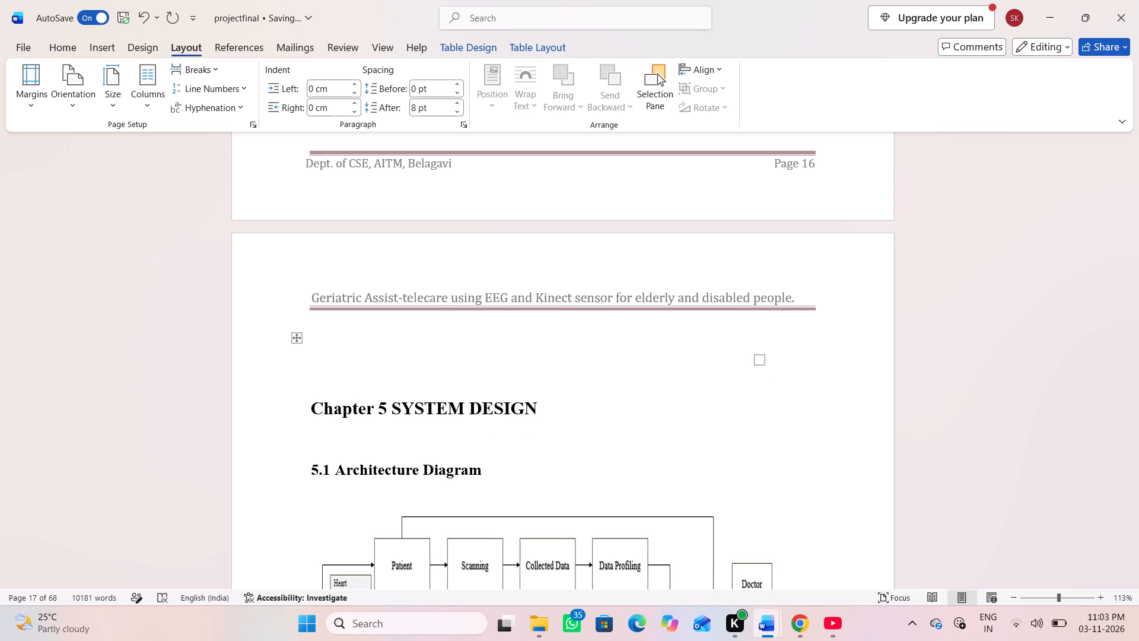
key(BackSpace)
key(BackSpace)
key(BackSpace)
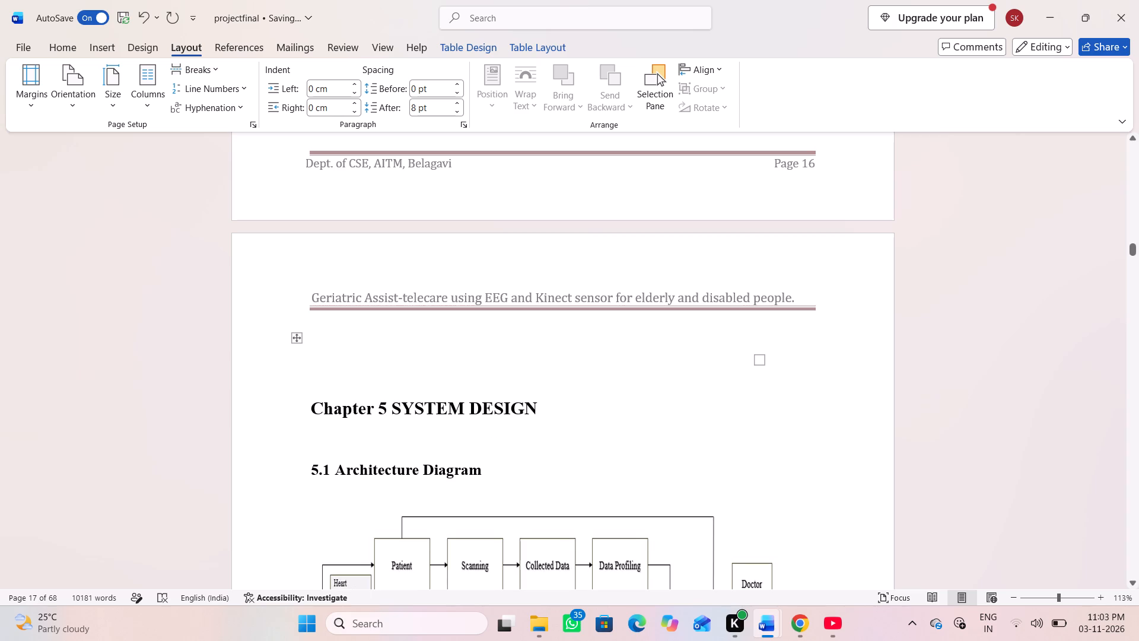
click(313, 376)
key(BackSpace)
key(BackSpace)
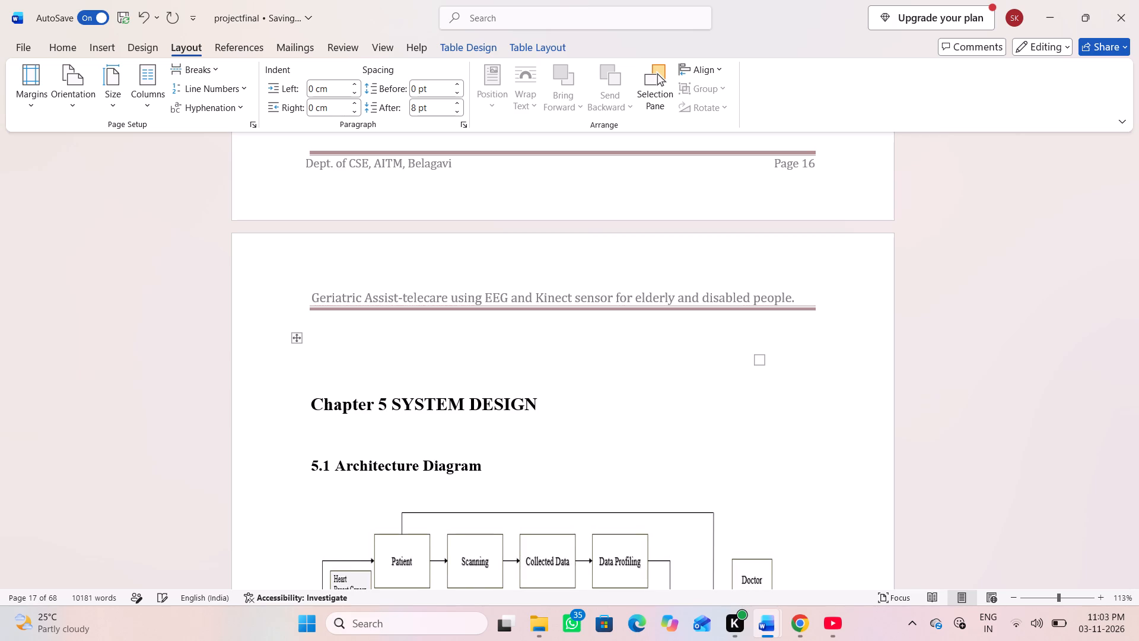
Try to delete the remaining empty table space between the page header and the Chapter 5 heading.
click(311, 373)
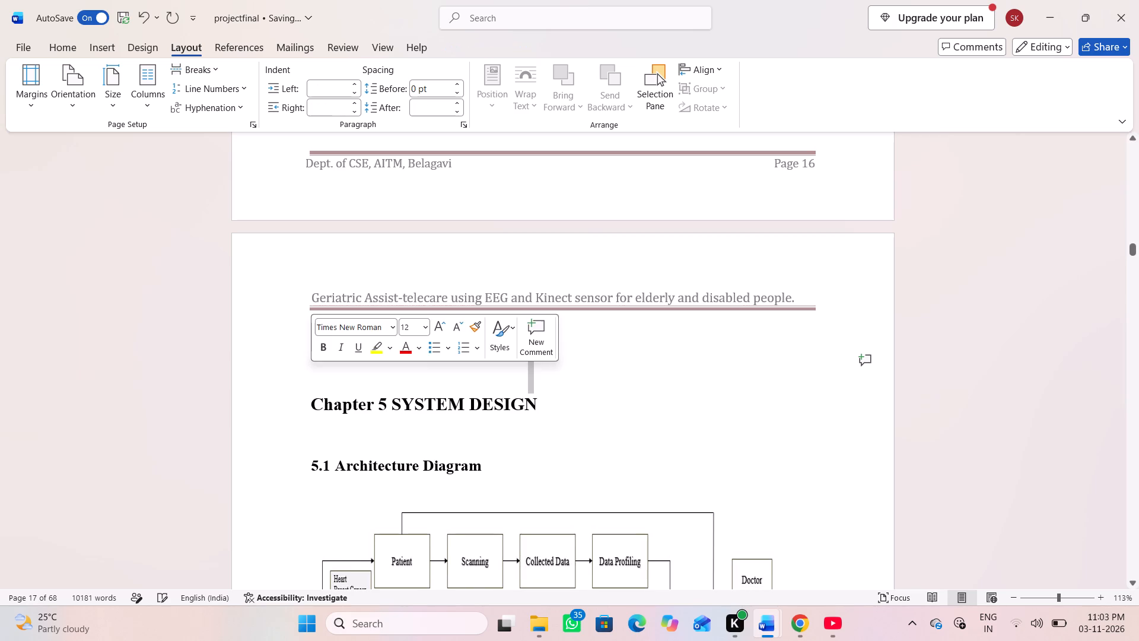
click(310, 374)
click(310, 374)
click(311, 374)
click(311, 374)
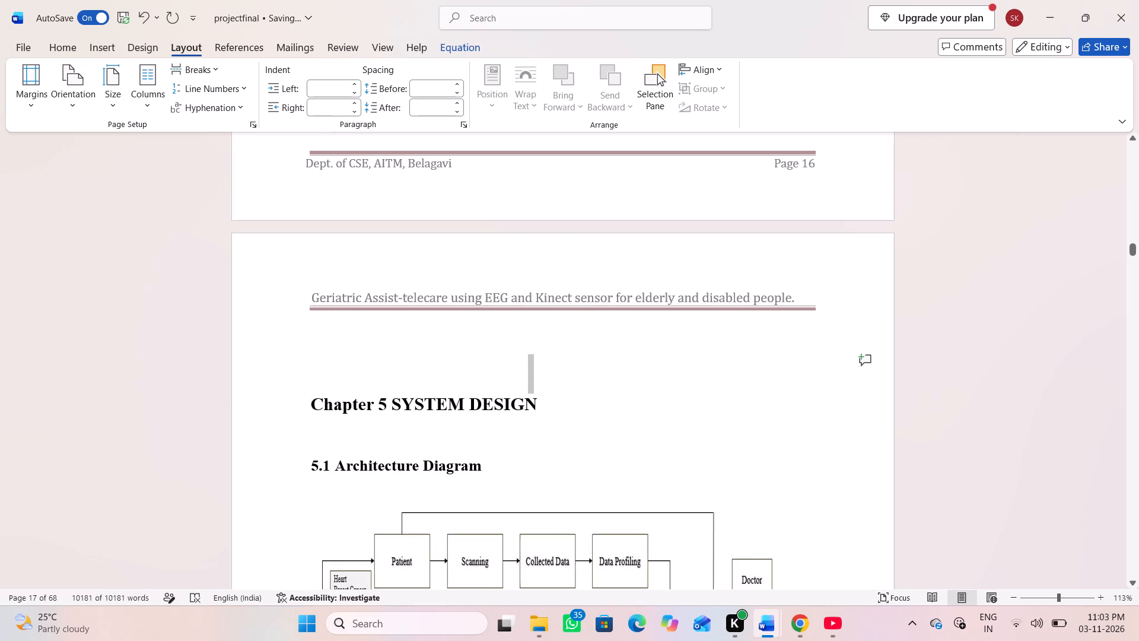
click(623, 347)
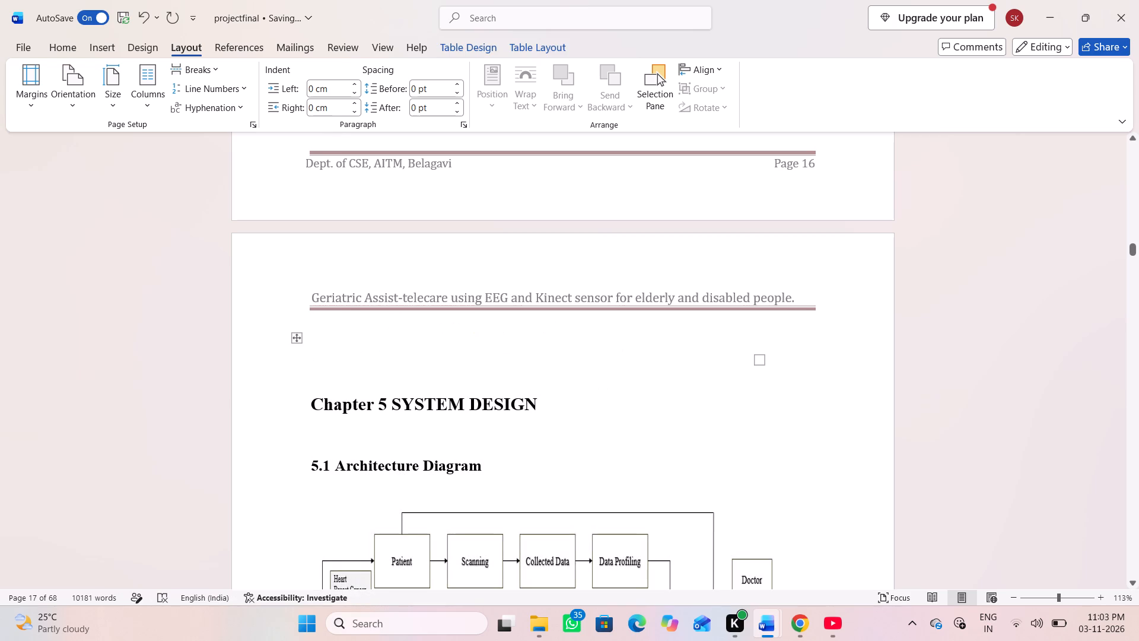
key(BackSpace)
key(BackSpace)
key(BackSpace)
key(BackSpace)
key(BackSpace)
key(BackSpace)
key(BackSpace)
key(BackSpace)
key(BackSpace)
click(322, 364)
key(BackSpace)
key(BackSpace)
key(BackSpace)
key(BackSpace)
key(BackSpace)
Split the Chapter 5 heading so SYSTEM DESIGN sits on its own line below "Chapter 5", and centre that line.
scroll(322, 364, up, 6)
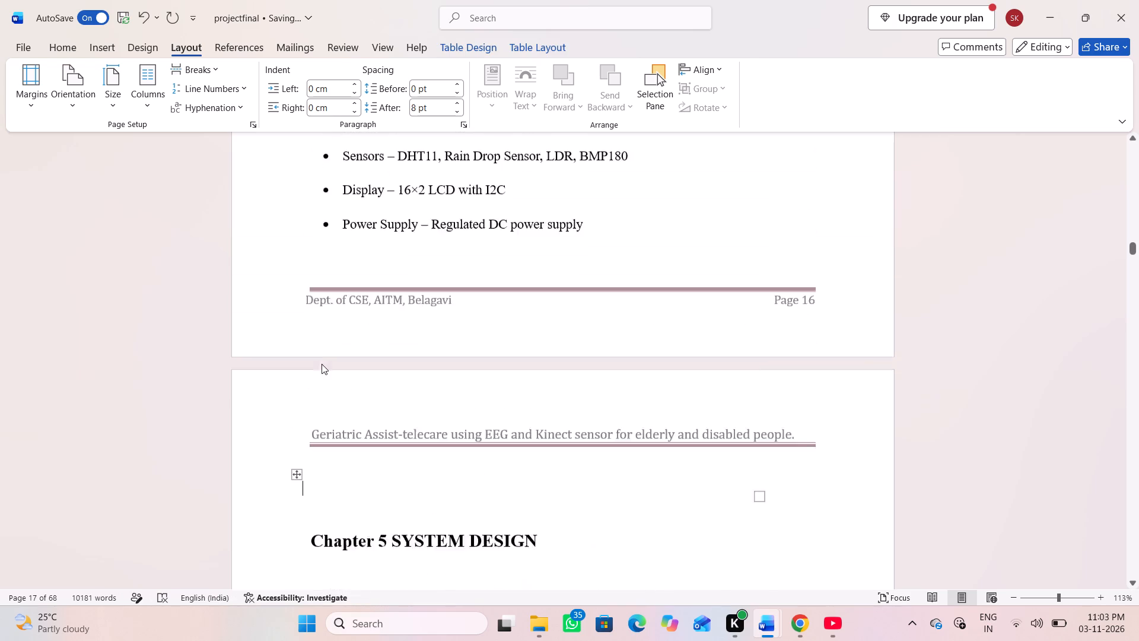
scroll(322, 364, up, 20)
scroll(322, 364, up, 1)
scroll(321, 363, down, 15)
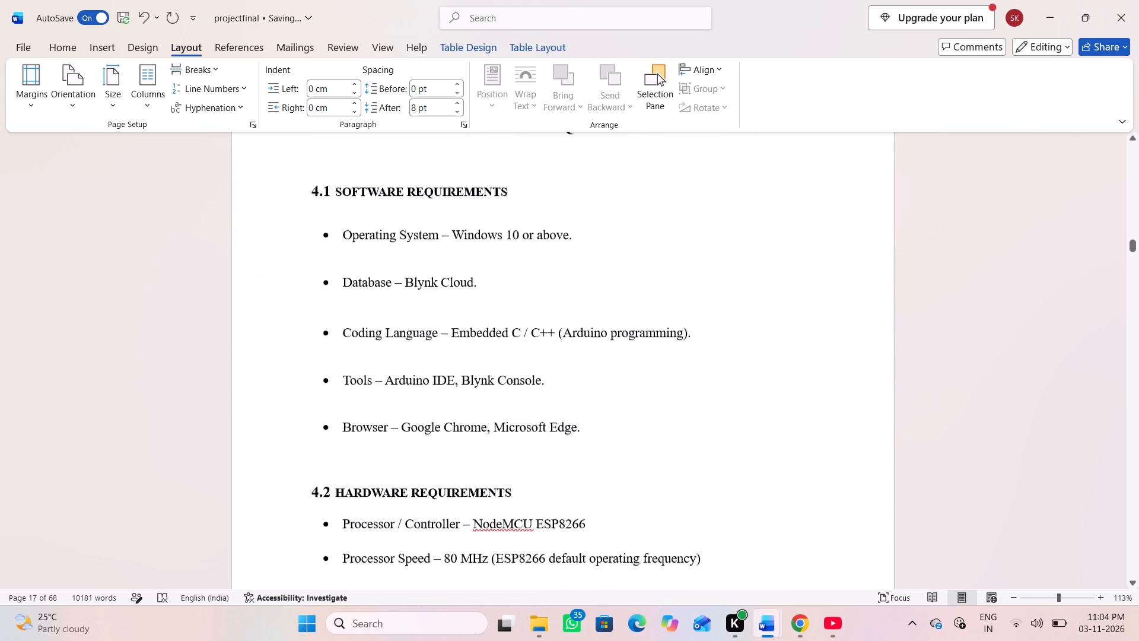
scroll(320, 369, down, 12)
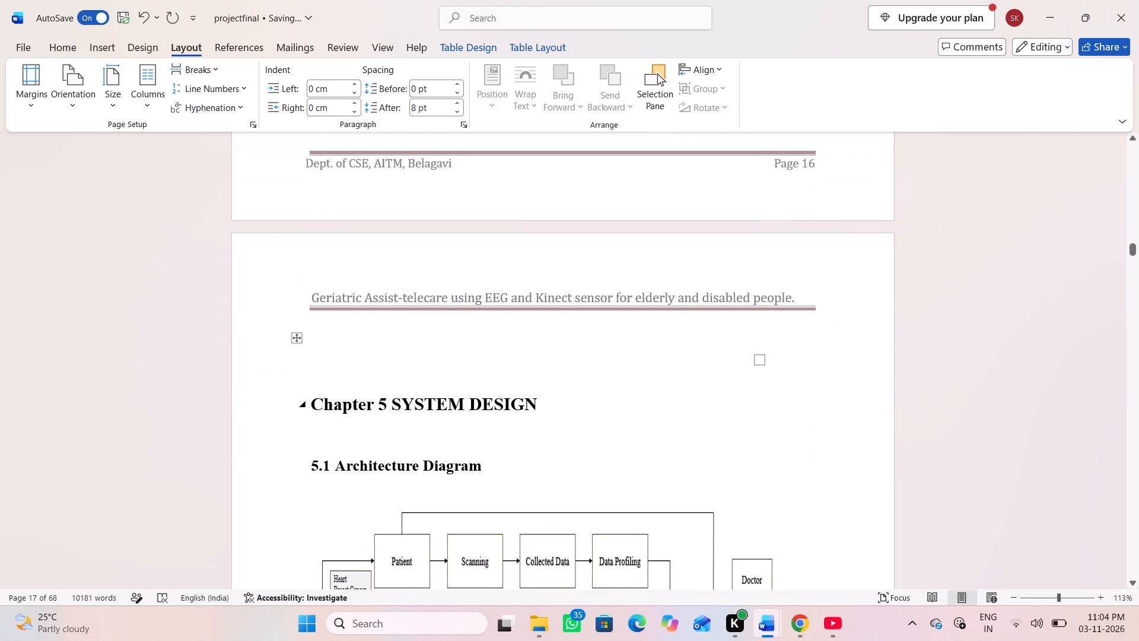
click(391, 398)
key(Return)
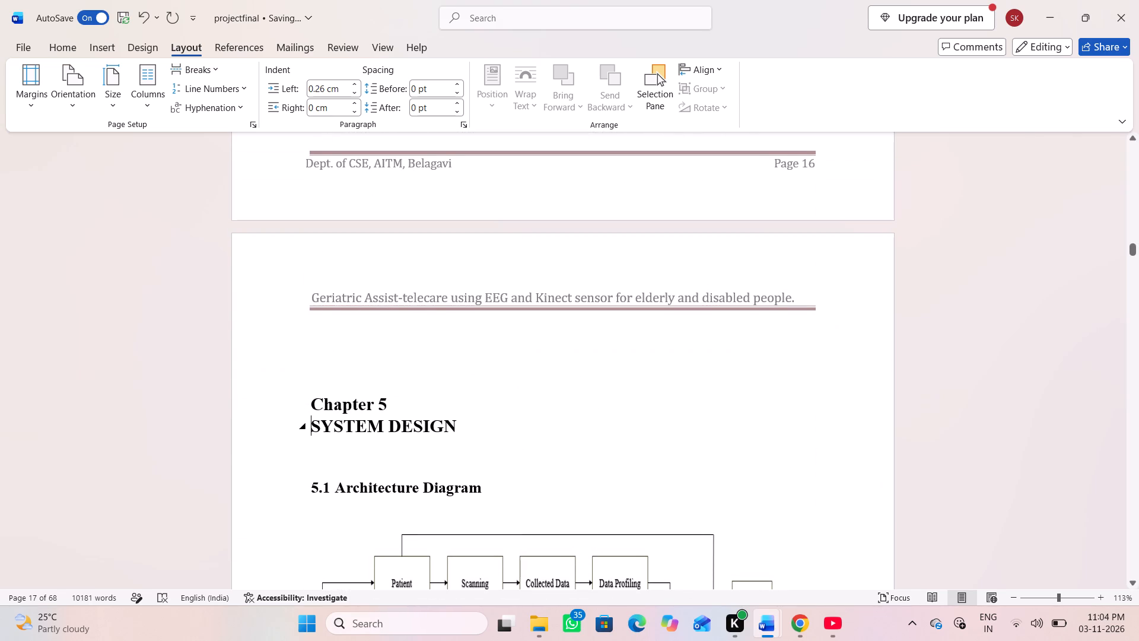
drag(312, 427, 443, 423)
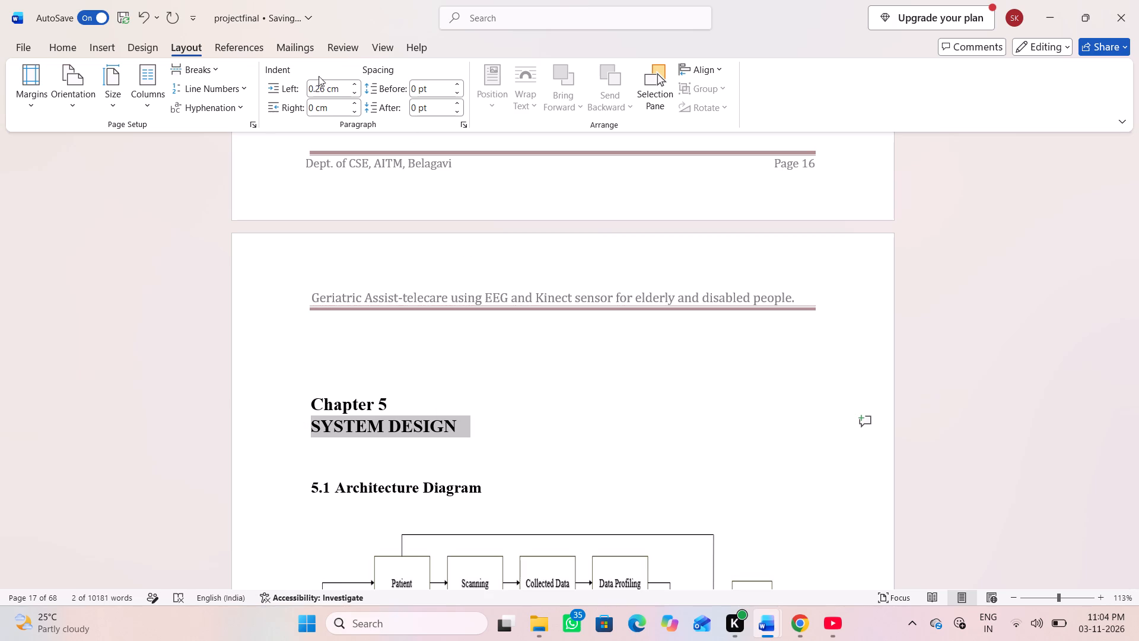
click(49, 47)
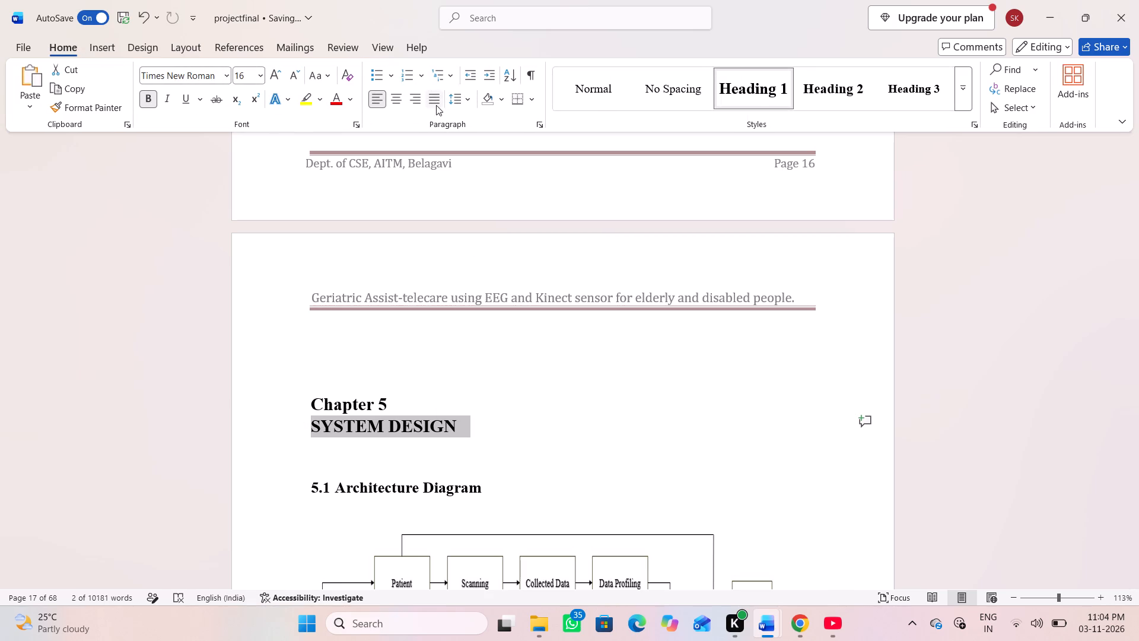
click(400, 99)
click(533, 313)
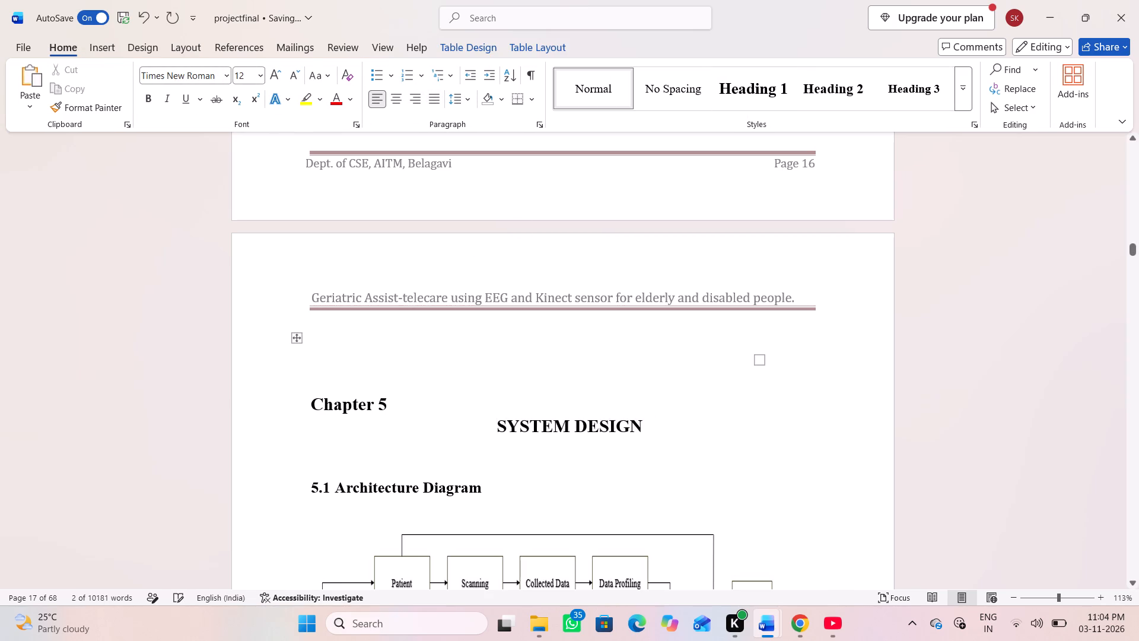
Review the Chapter 4 requirements lists and the Chapter 5 architecture diagram section for layout and content.
scroll(542, 379, up, 18)
scroll(542, 377, up, 3)
scroll(542, 376, down, 5)
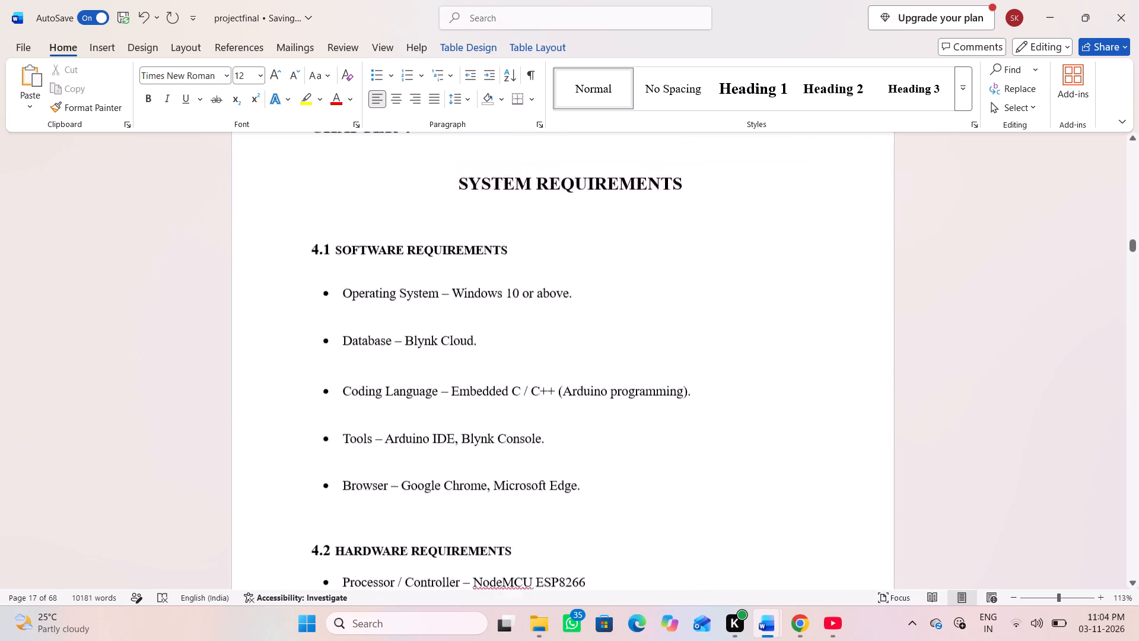
scroll(542, 376, down, 18)
scroll(542, 376, down, 4)
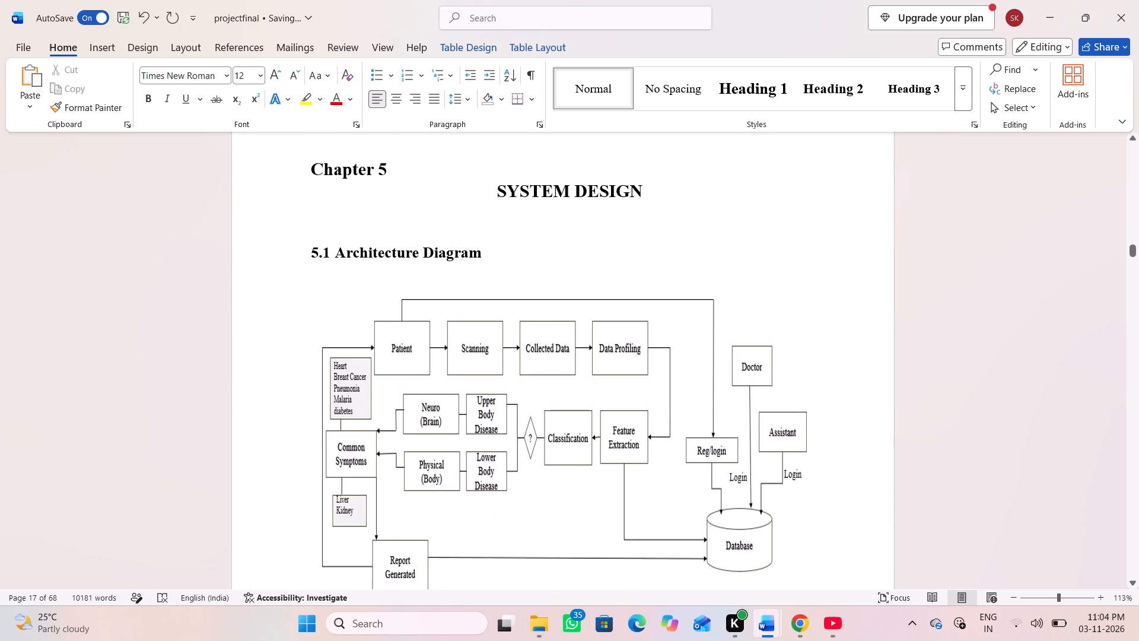
scroll(542, 376, down, 4)
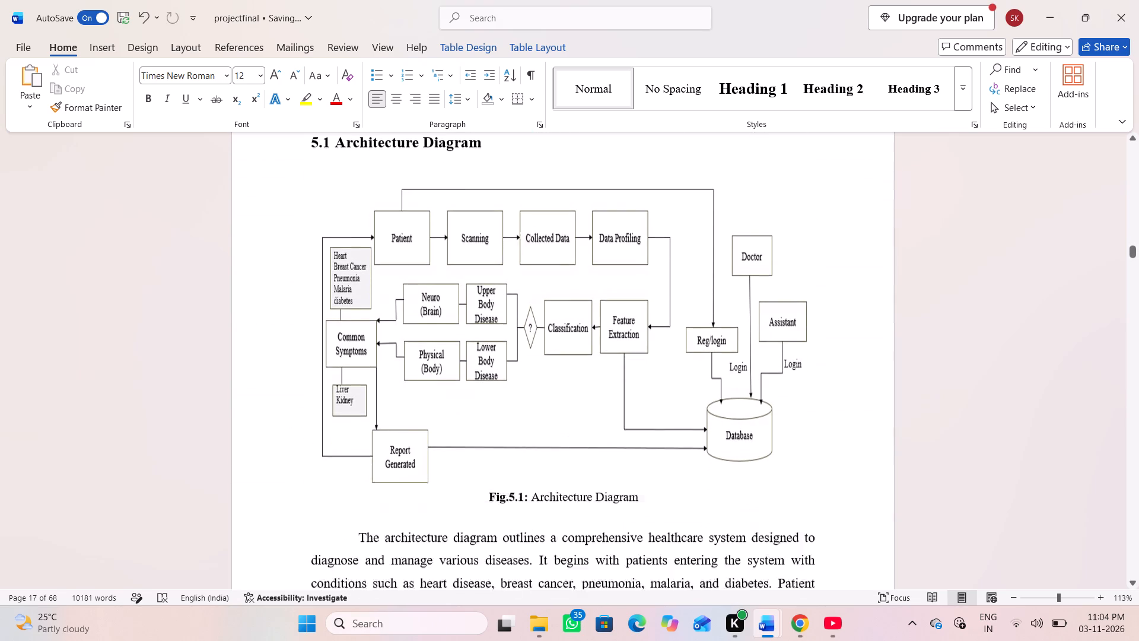
scroll(542, 376, down, 12)
scroll(546, 372, up, 17)
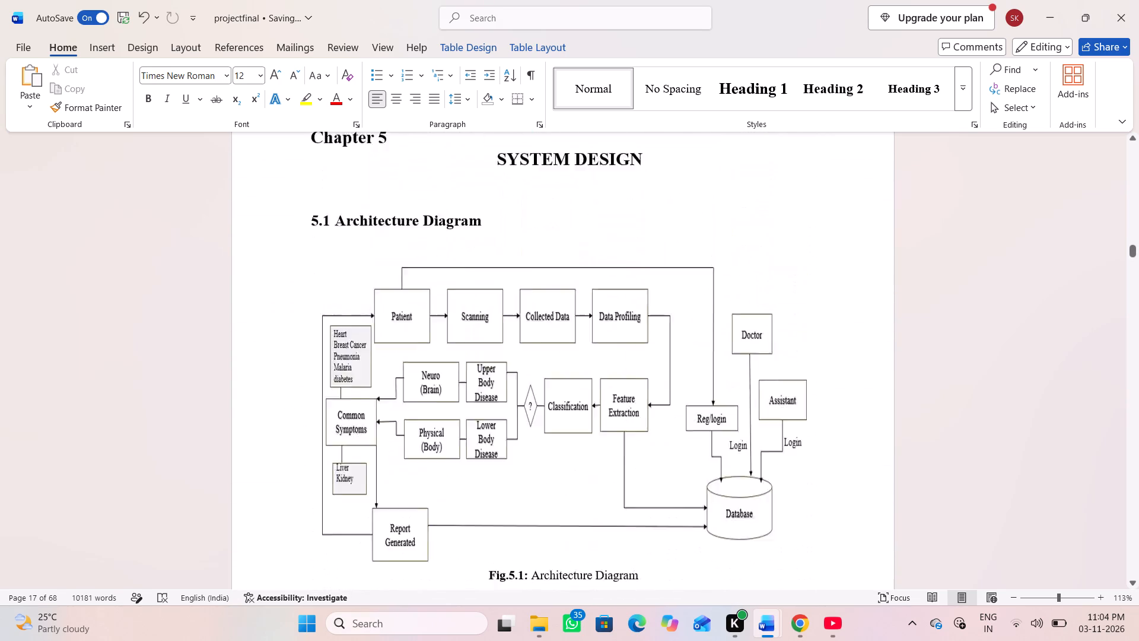
scroll(546, 372, up, 17)
scroll(546, 372, up, 5)
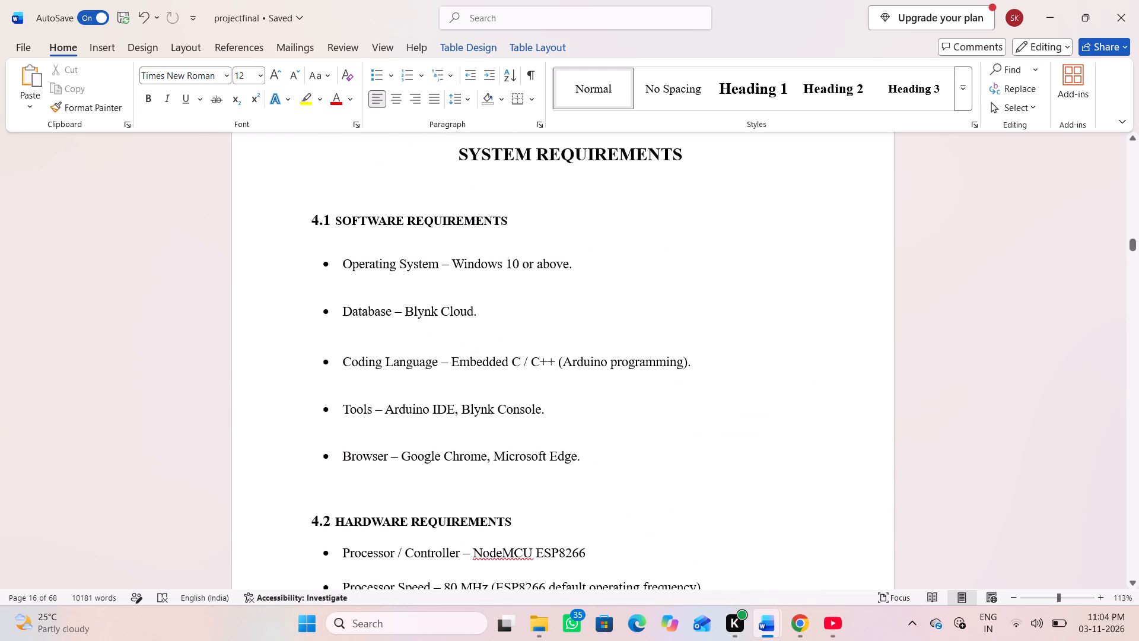
scroll(546, 372, down, 6)
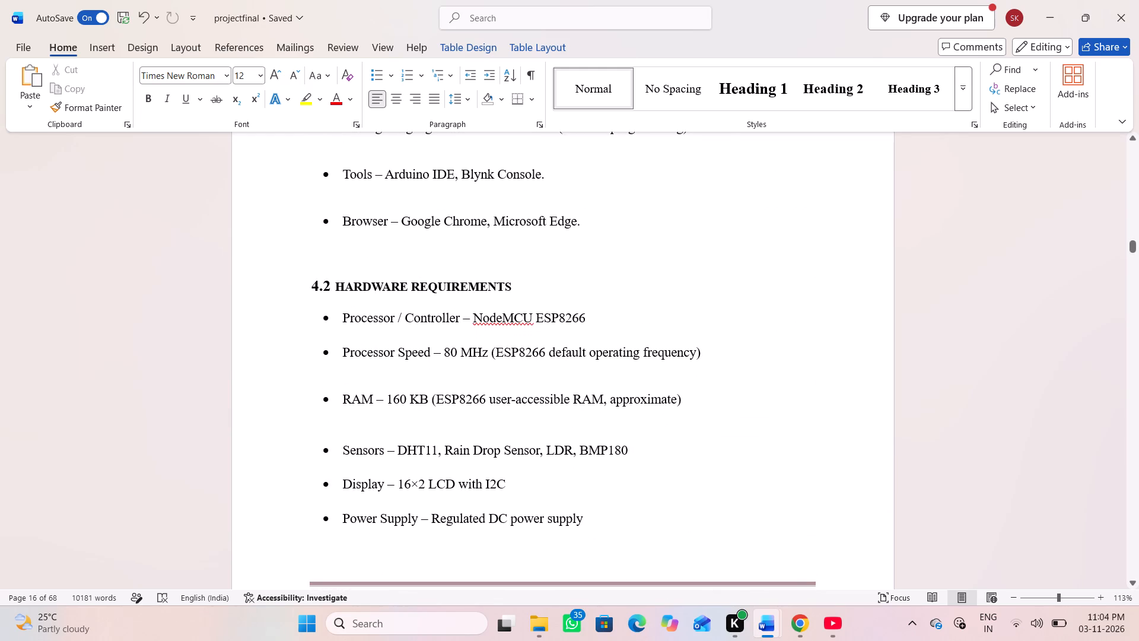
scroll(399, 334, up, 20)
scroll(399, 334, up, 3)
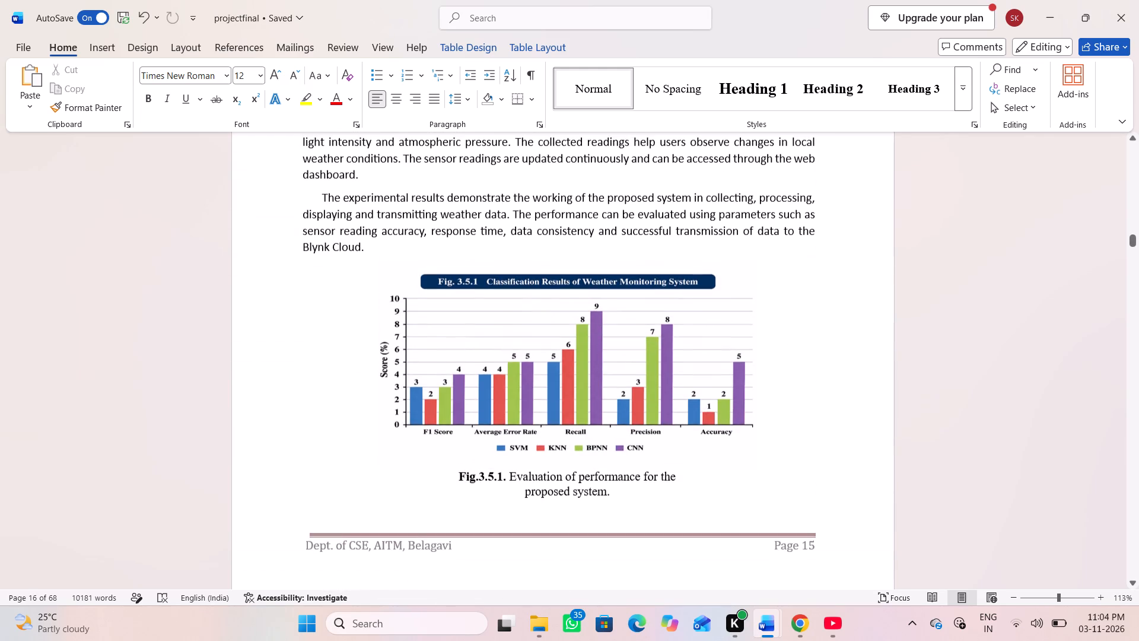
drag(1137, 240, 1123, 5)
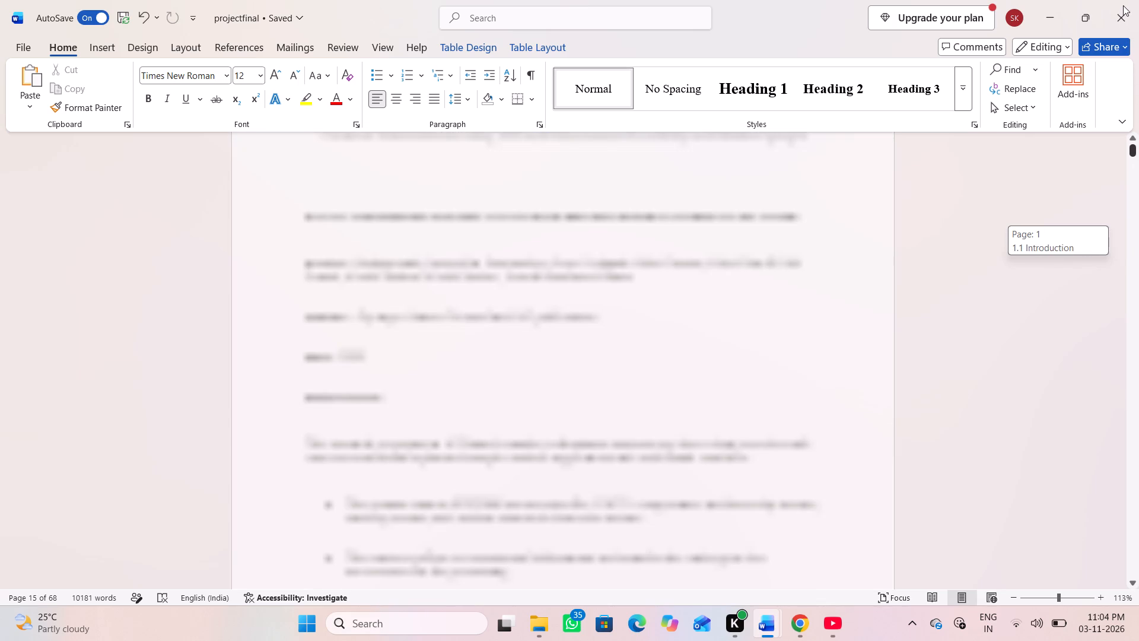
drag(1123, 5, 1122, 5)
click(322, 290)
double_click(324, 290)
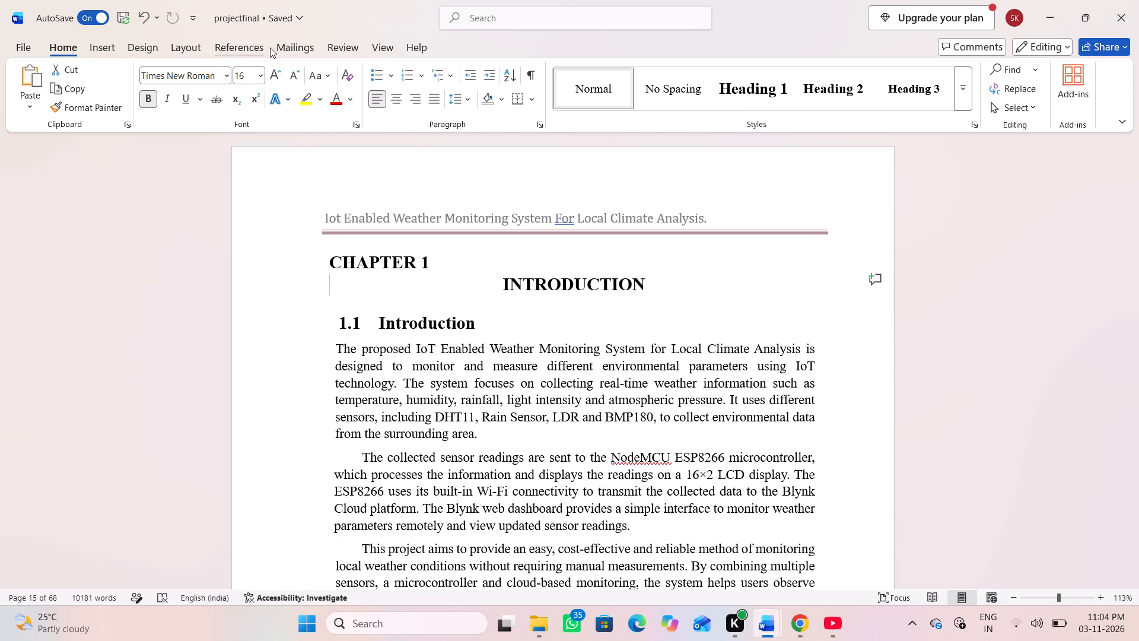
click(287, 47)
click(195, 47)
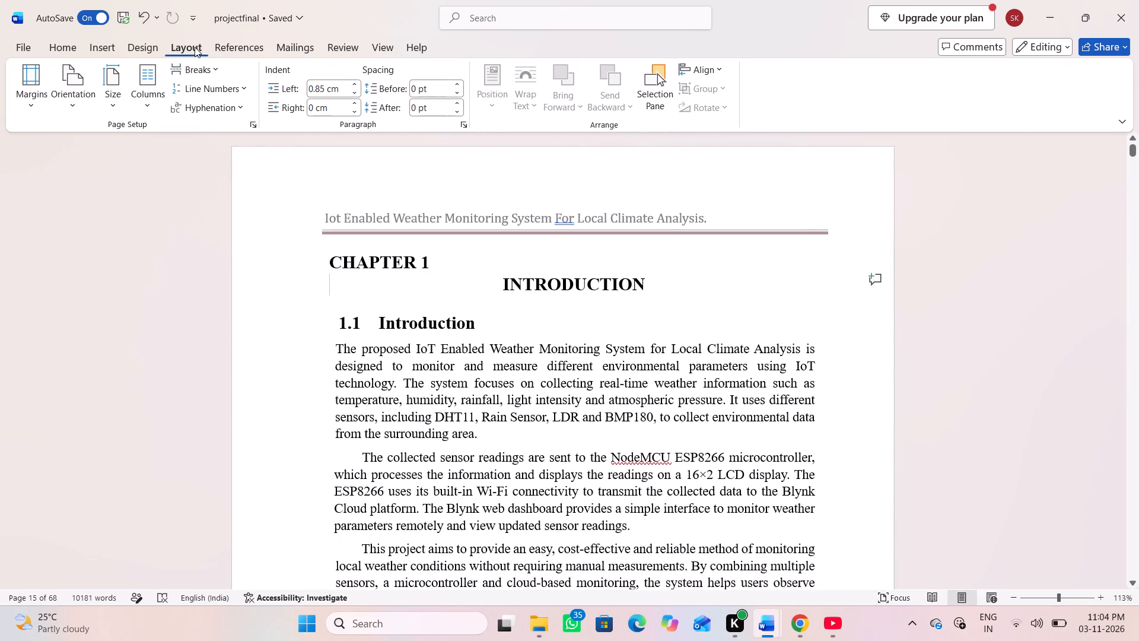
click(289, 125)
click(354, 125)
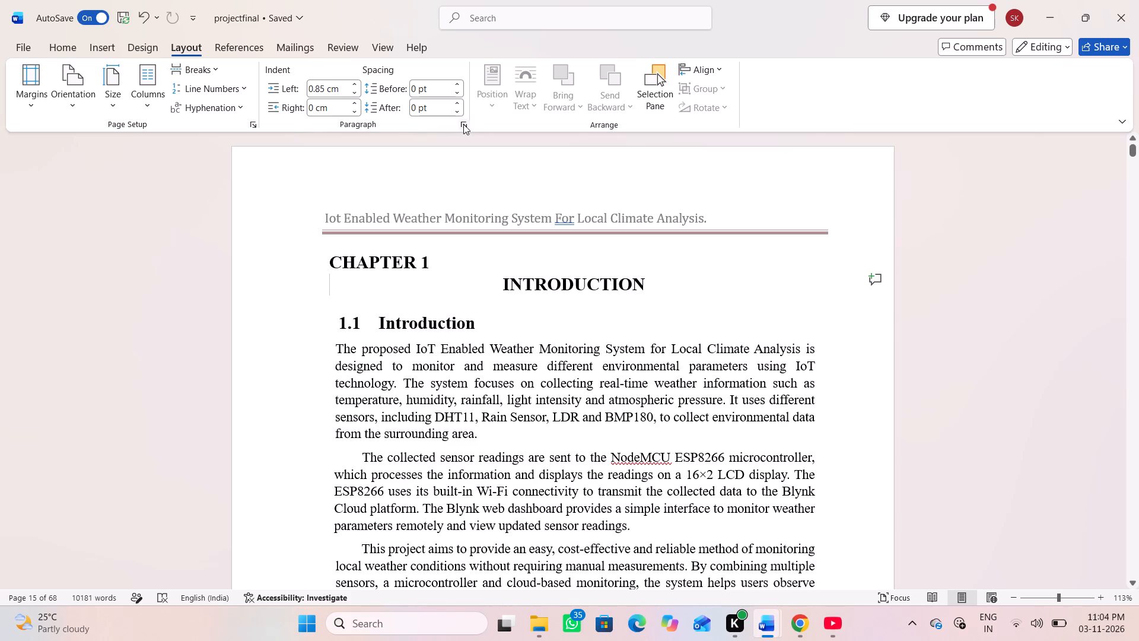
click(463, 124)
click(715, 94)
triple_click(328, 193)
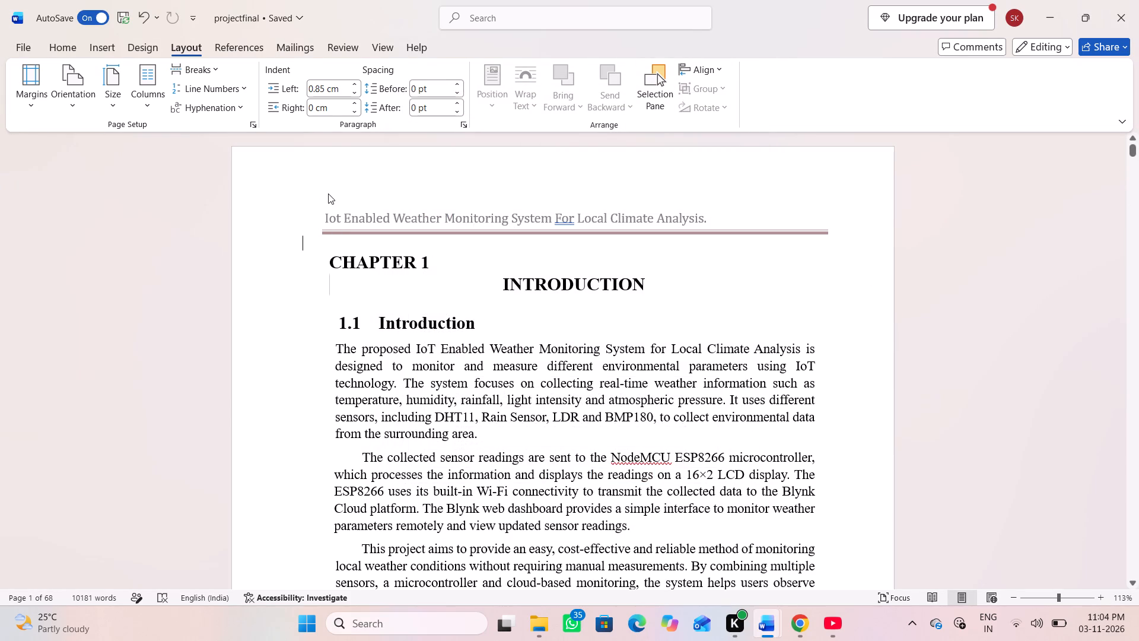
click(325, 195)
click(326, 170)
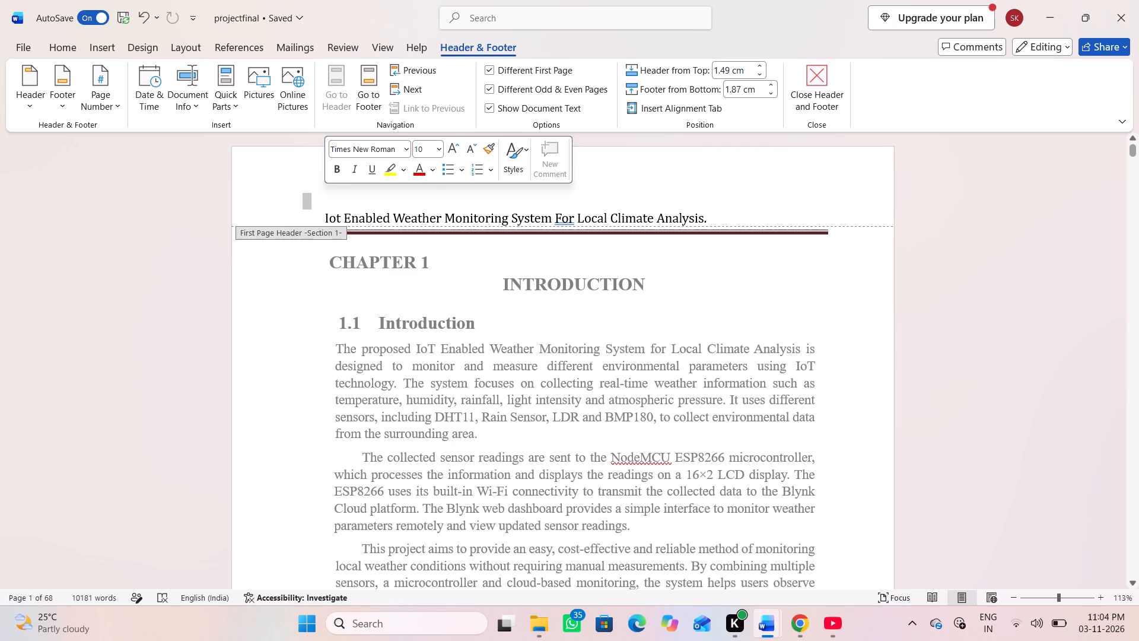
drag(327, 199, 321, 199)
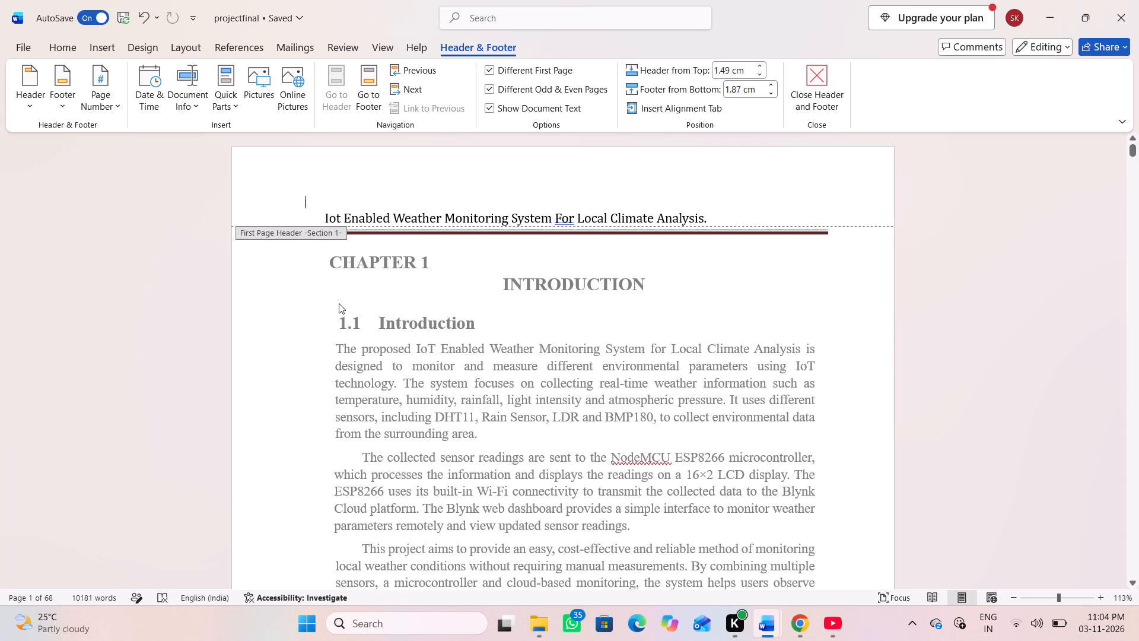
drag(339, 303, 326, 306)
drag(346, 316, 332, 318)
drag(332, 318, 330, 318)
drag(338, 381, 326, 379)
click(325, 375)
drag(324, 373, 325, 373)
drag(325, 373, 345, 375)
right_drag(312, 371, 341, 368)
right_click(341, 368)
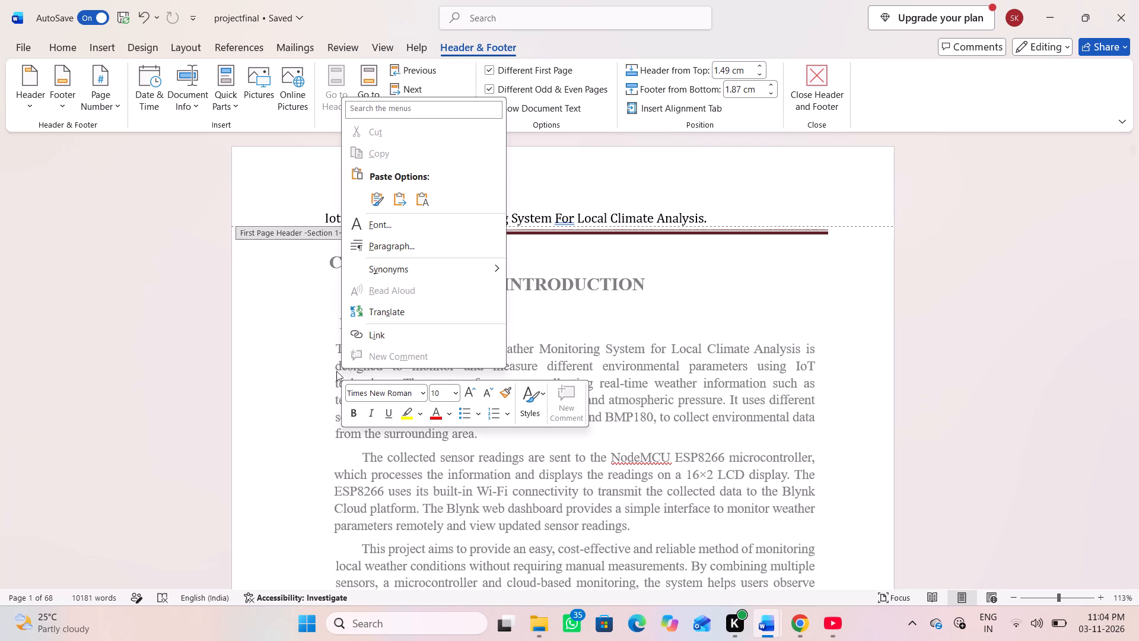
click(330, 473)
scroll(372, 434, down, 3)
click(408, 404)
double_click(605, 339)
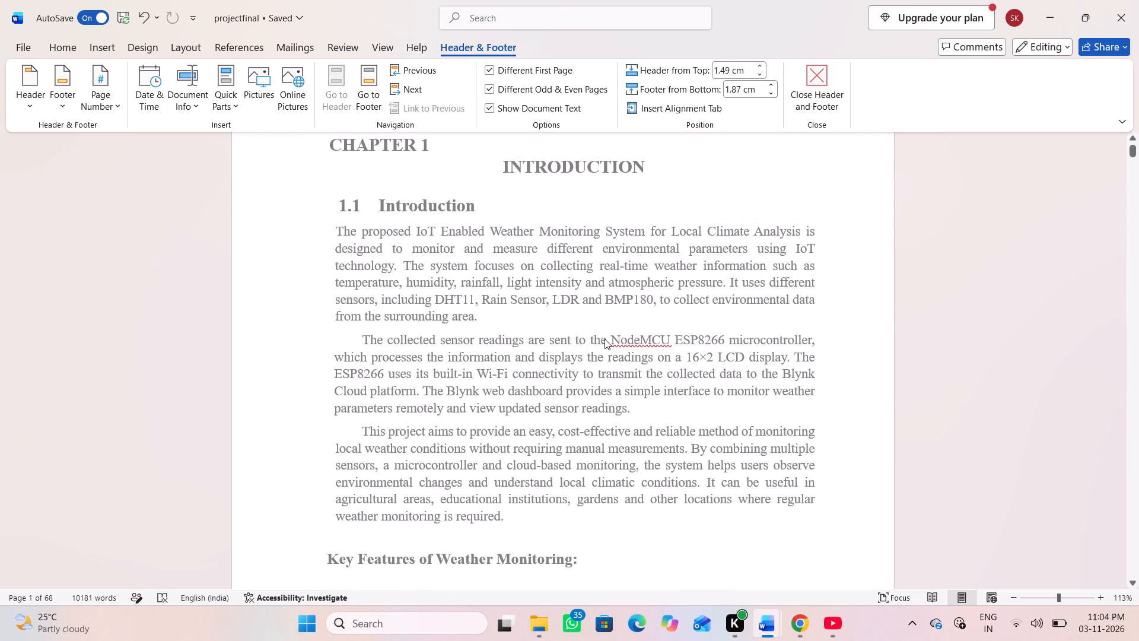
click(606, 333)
Compare the page header on the first page of Chapter 1 with the header on page 2.
scroll(491, 351, up, 3)
scroll(491, 351, down, 4)
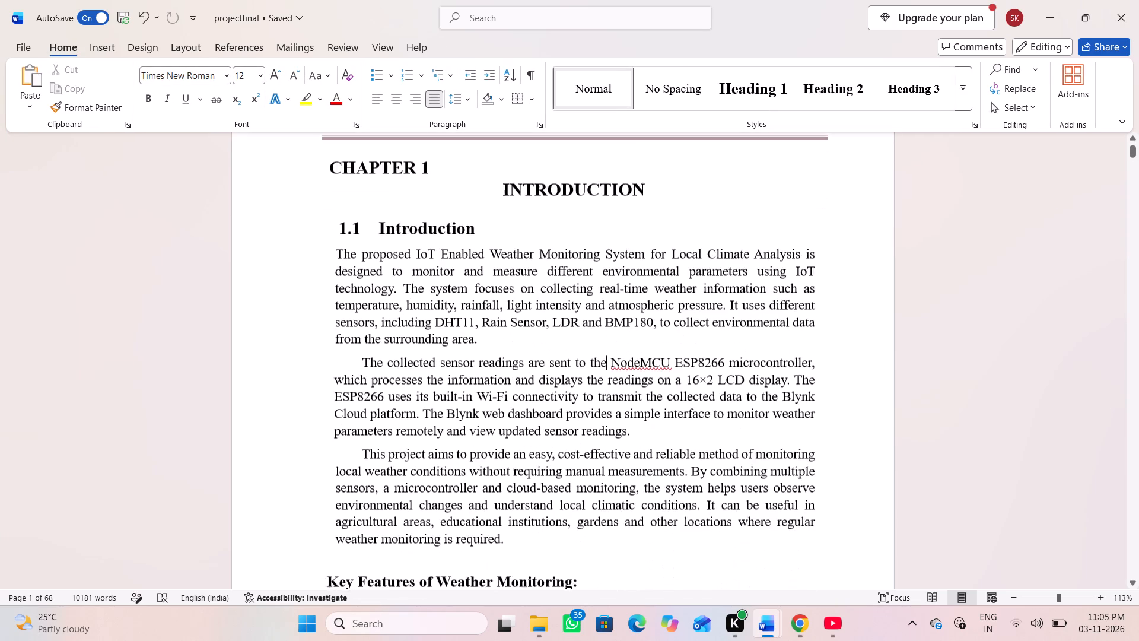
scroll(491, 354, down, 14)
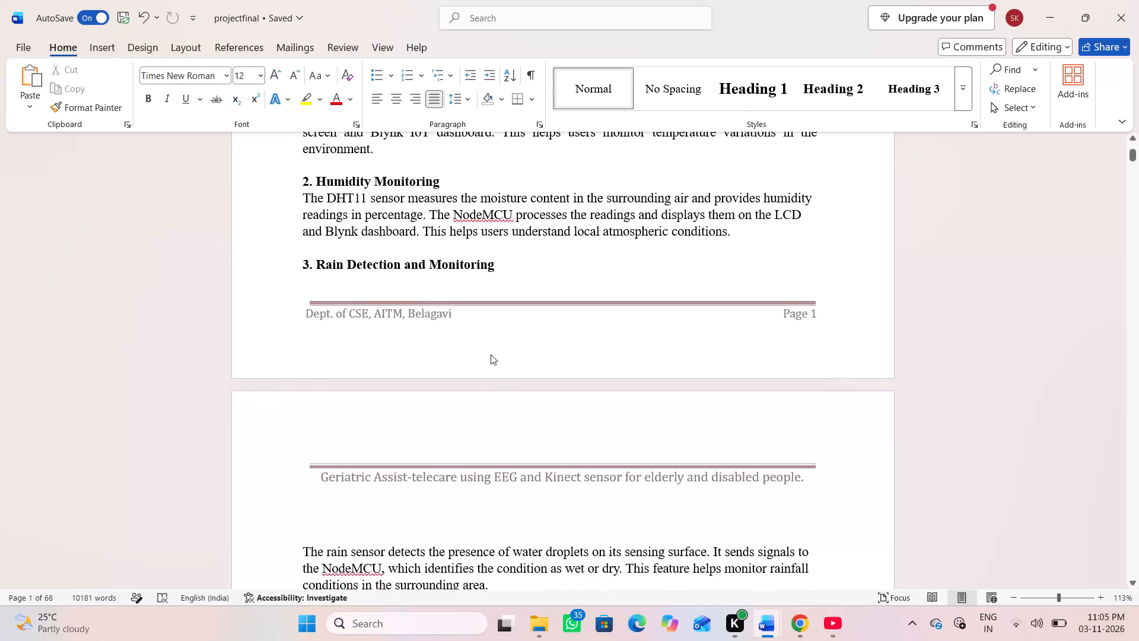
click(328, 477)
scroll(382, 418, up, 4)
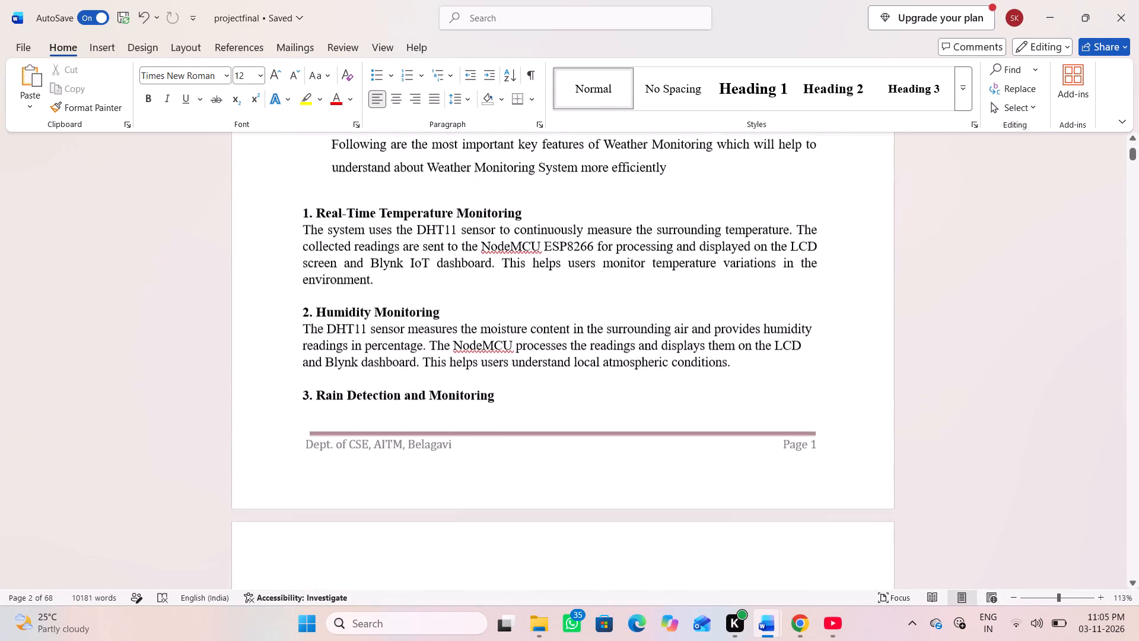
scroll(382, 418, up, 17)
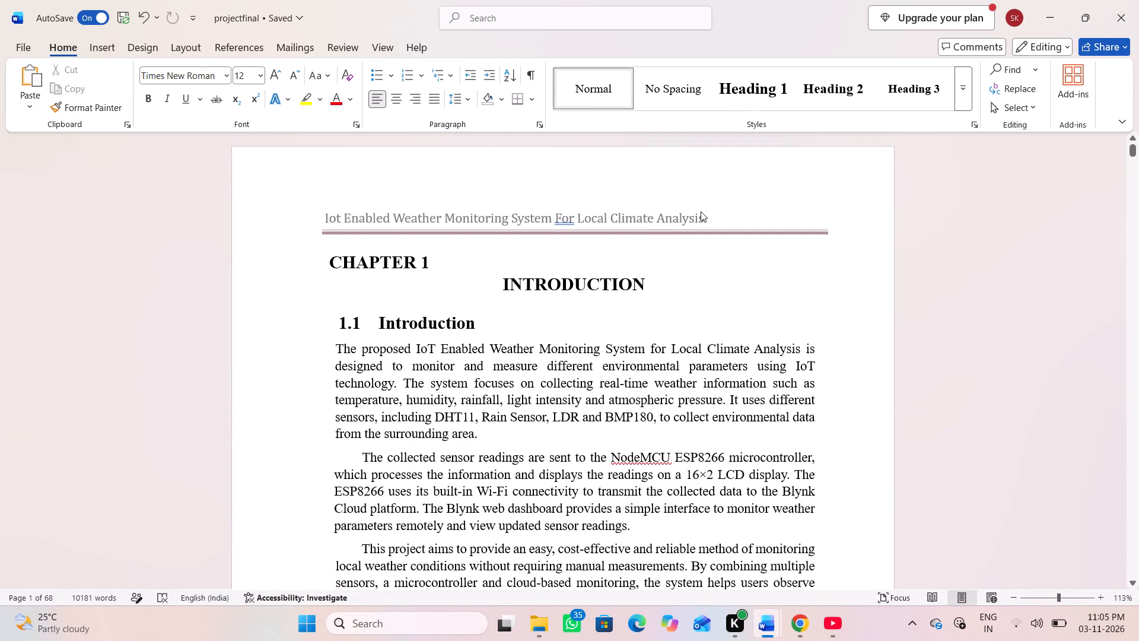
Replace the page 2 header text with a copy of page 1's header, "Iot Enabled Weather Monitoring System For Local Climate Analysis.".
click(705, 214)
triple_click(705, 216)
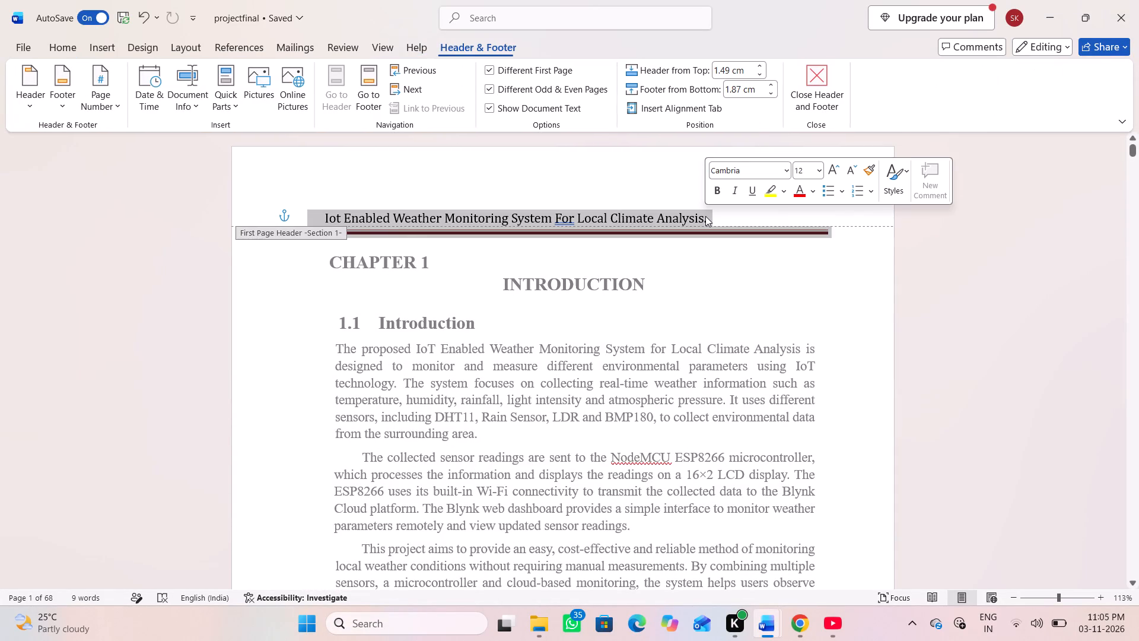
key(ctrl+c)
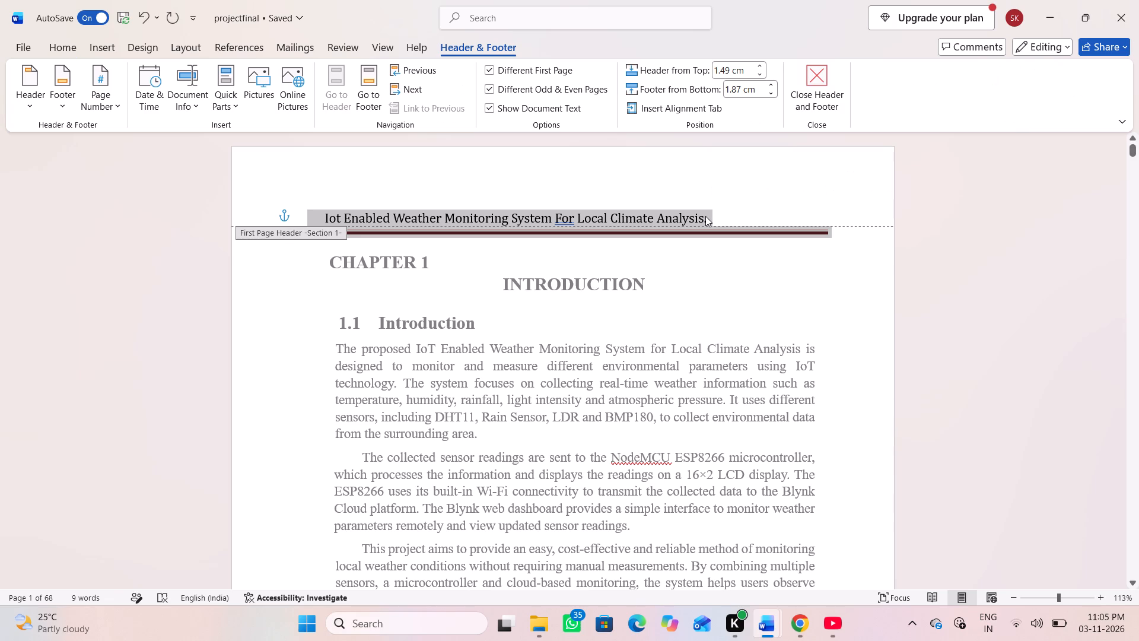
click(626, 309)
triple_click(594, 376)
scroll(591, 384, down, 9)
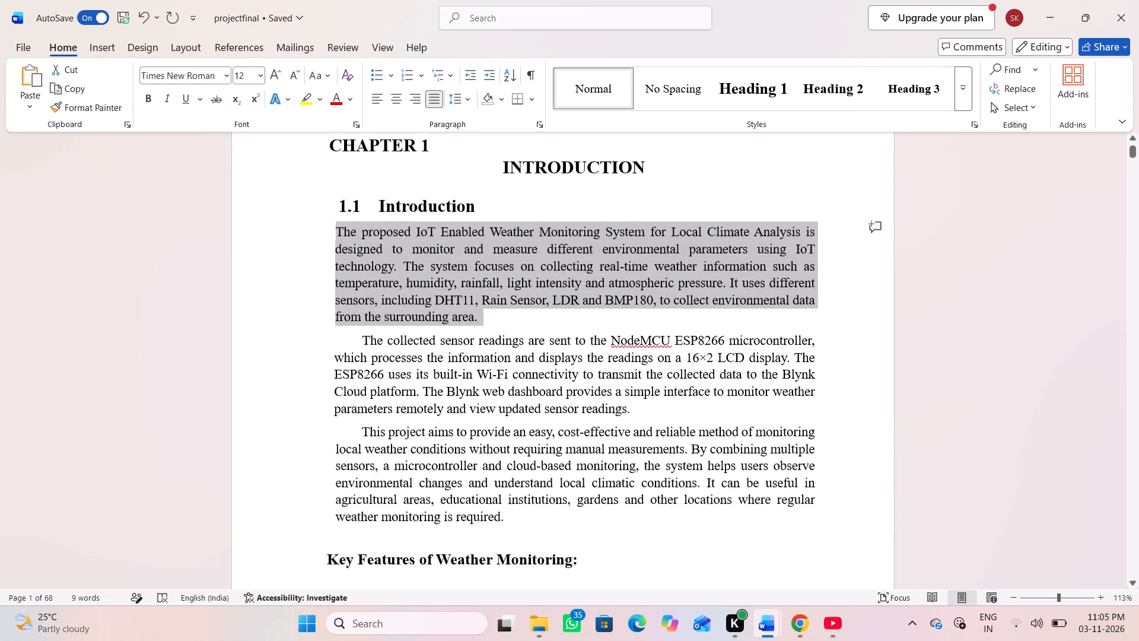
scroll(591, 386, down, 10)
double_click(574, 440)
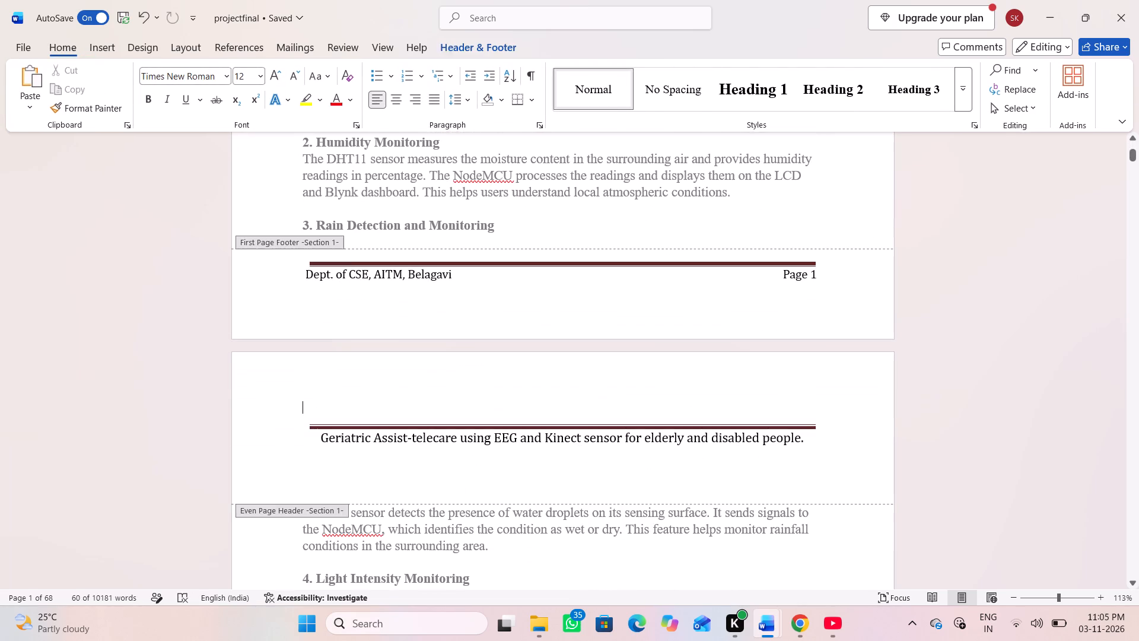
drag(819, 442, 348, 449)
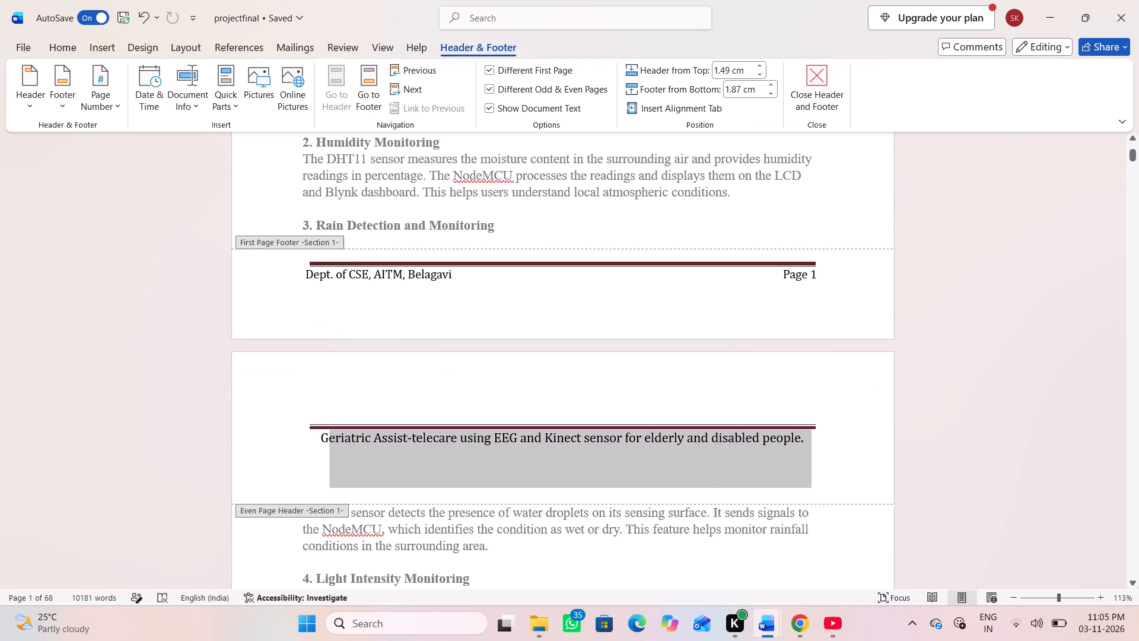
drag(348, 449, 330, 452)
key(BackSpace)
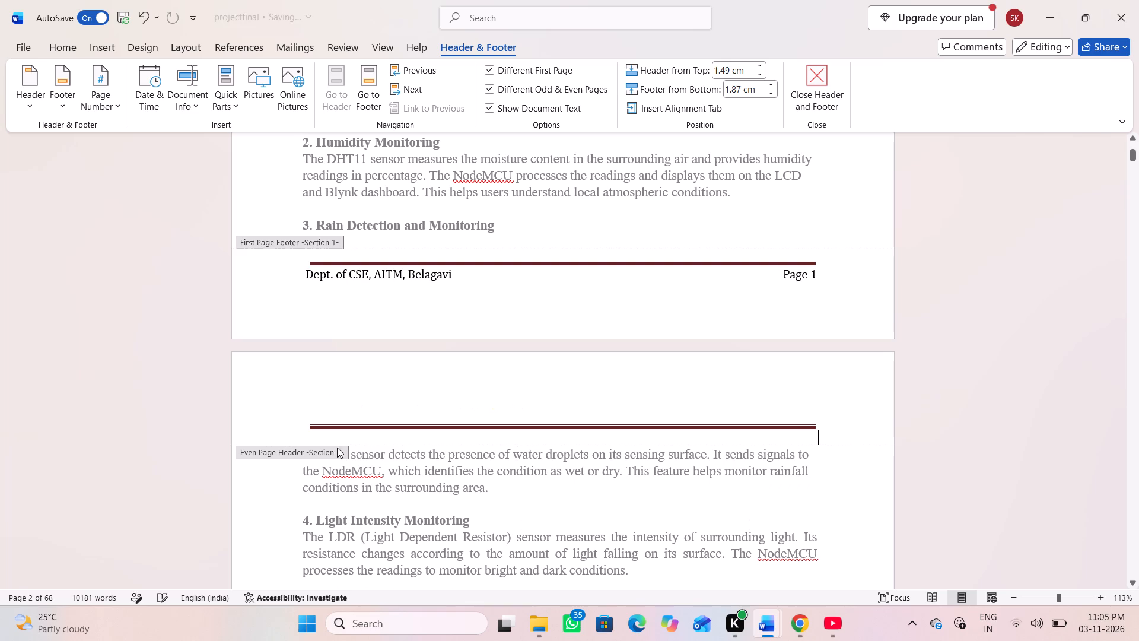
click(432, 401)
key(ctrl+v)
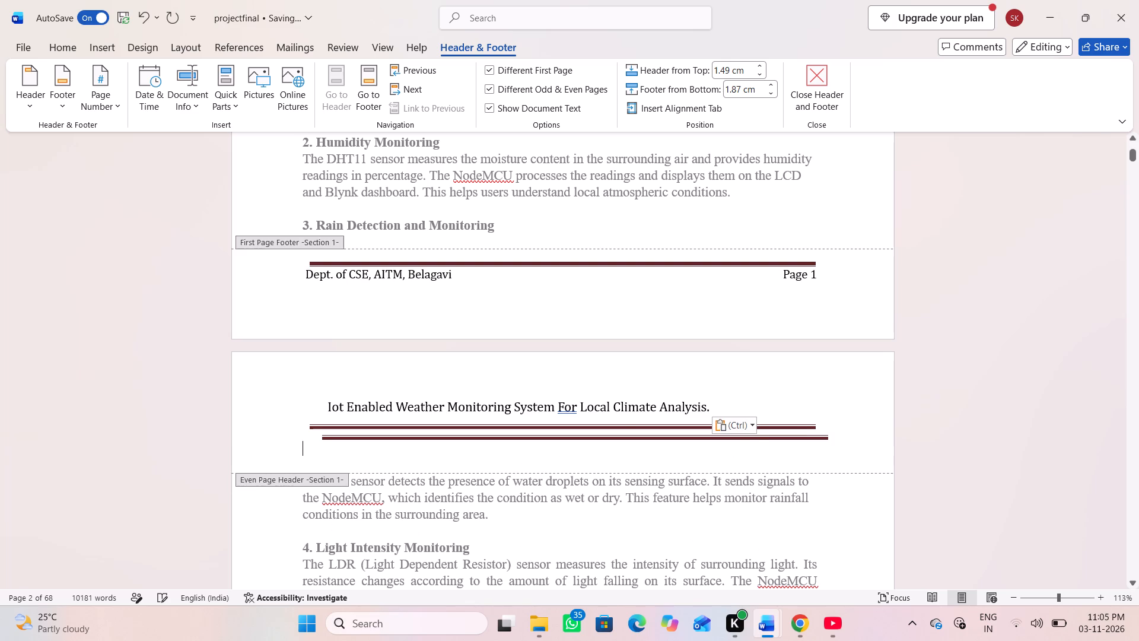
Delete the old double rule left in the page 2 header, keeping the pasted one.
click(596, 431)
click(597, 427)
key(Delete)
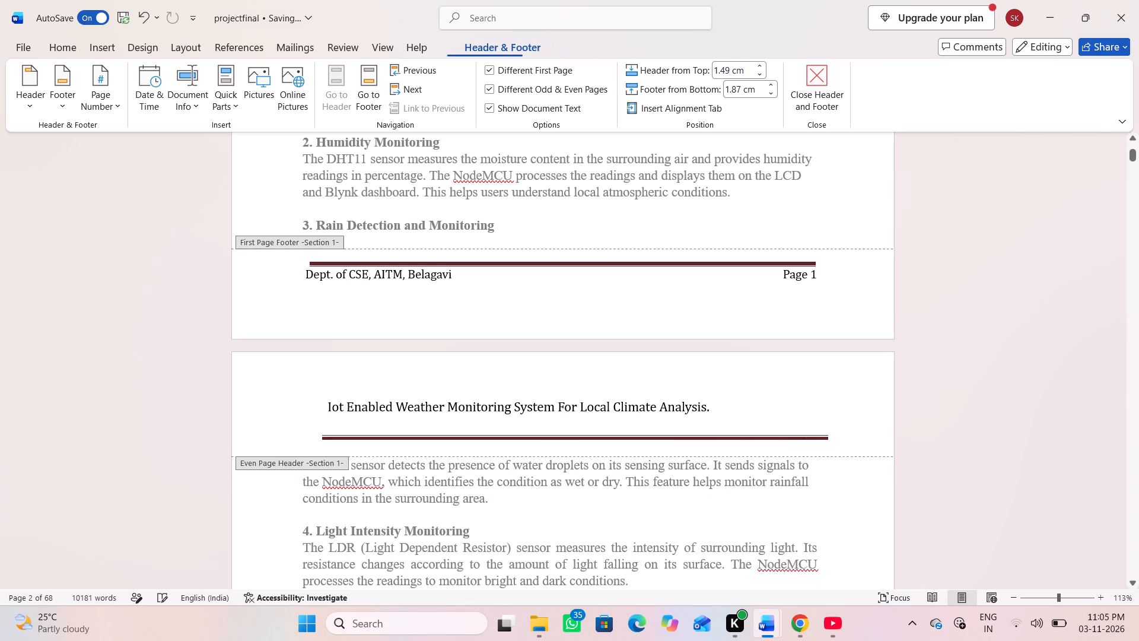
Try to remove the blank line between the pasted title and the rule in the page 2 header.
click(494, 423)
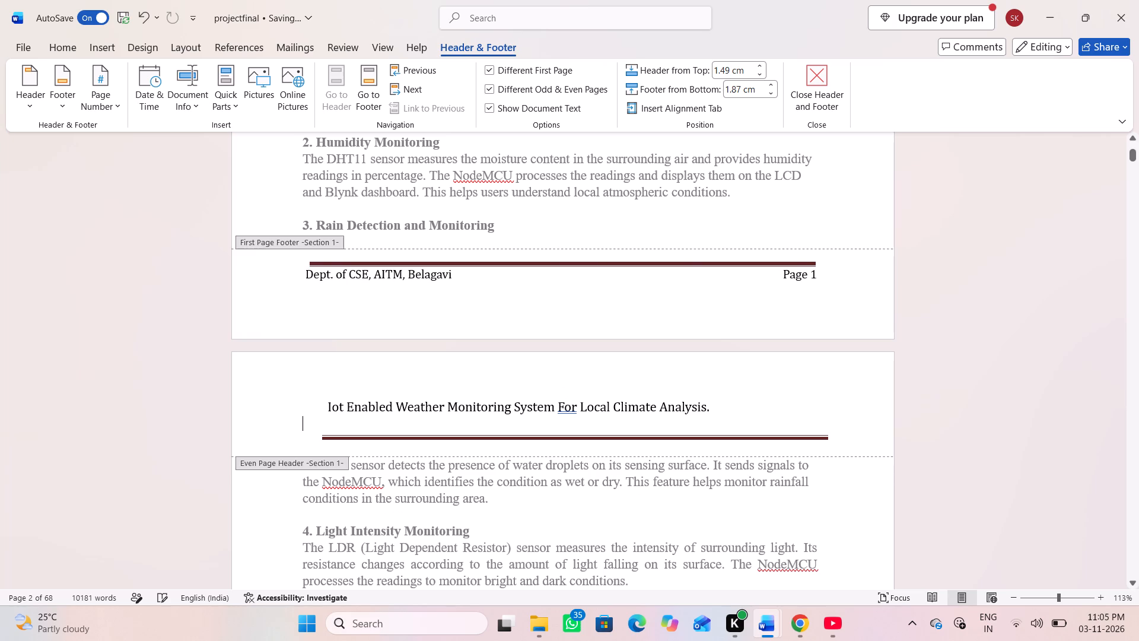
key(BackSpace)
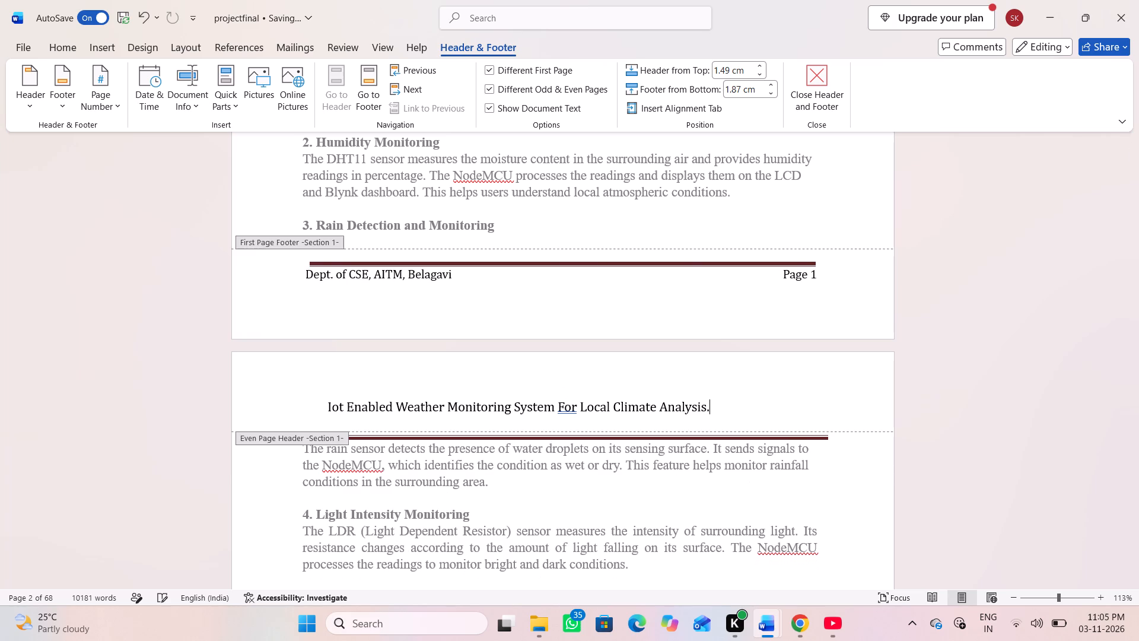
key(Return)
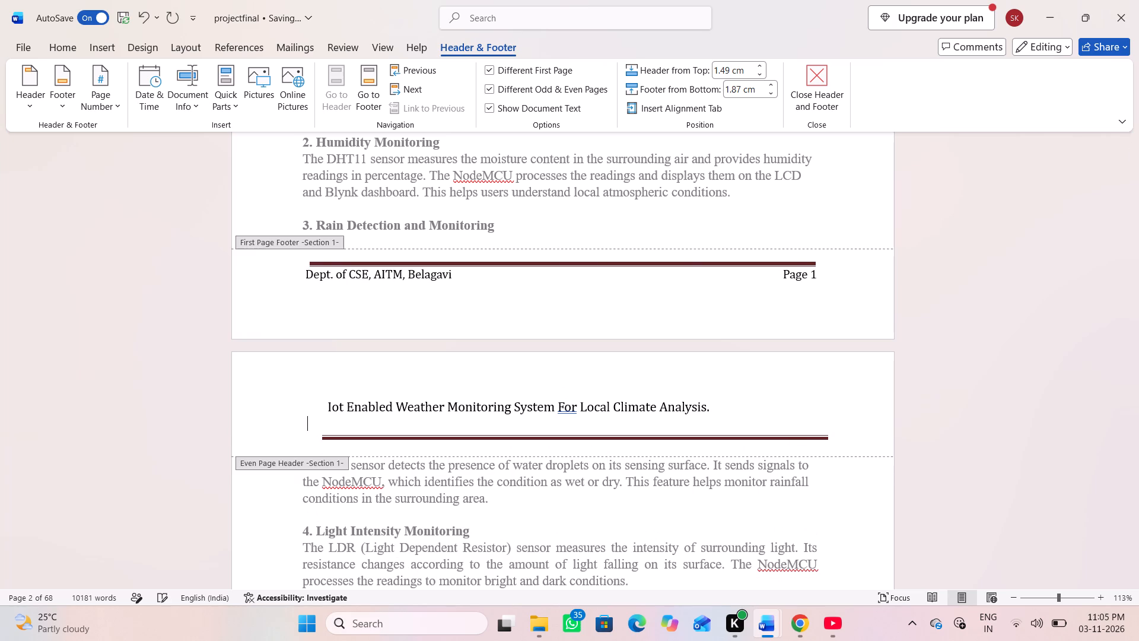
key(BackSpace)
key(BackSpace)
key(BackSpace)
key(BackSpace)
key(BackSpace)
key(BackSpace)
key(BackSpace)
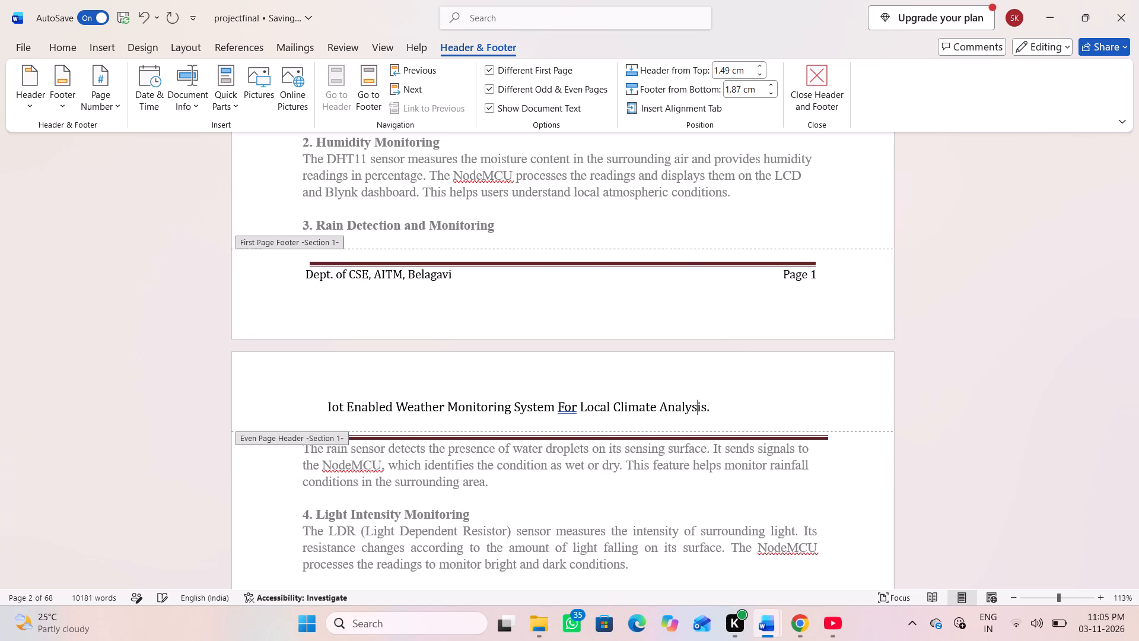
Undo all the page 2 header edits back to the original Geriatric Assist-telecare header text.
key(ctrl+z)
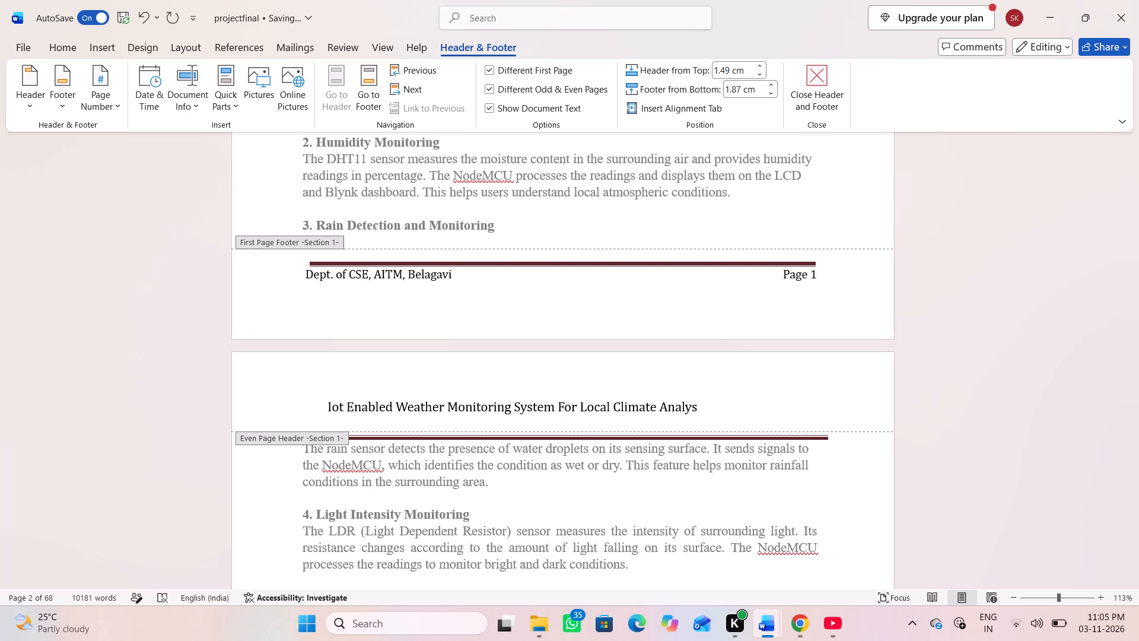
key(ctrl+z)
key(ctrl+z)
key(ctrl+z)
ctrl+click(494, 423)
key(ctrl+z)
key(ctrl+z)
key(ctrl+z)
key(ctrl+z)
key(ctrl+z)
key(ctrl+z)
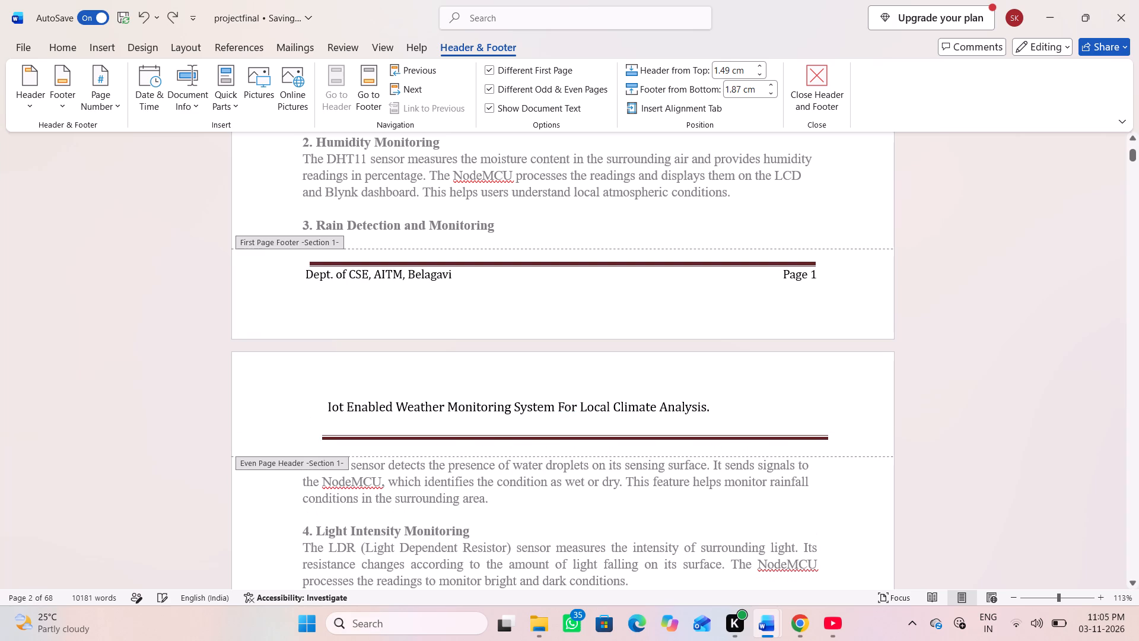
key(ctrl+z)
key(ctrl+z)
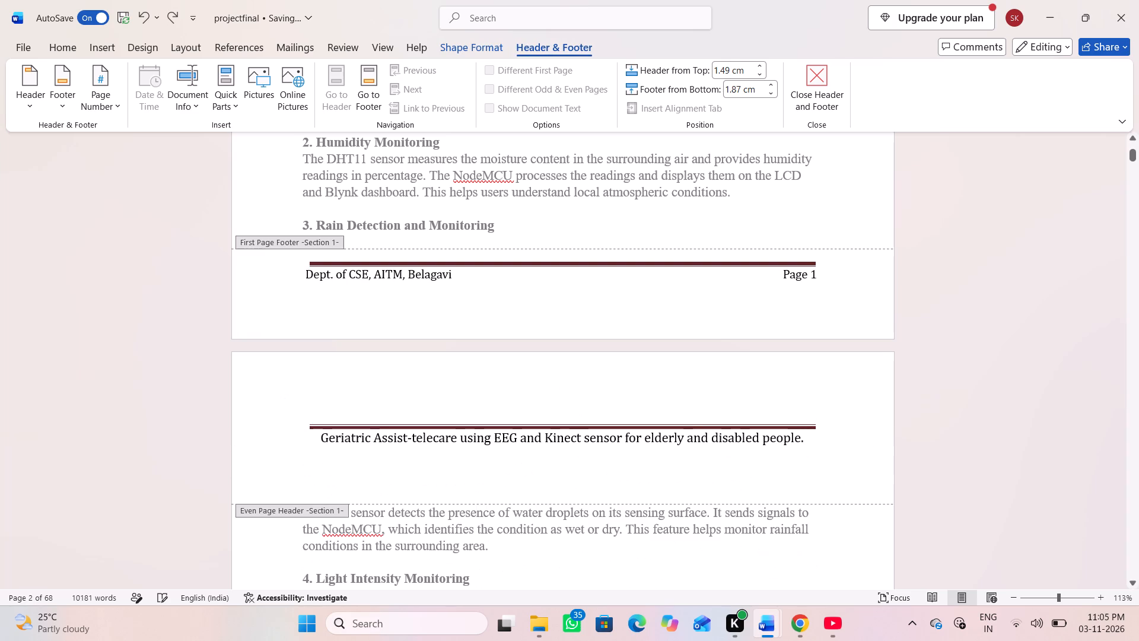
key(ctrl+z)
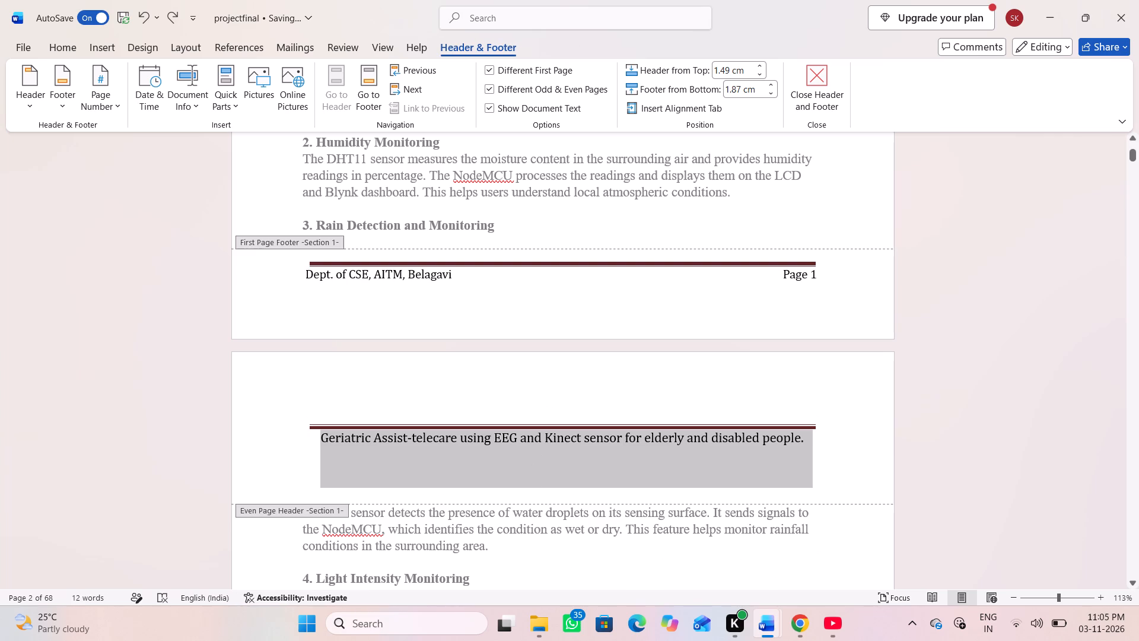
Undo the remaining recent edits, leaving the page 2 header for the body text.
key(ctrl+z)
key(ctrl+z)
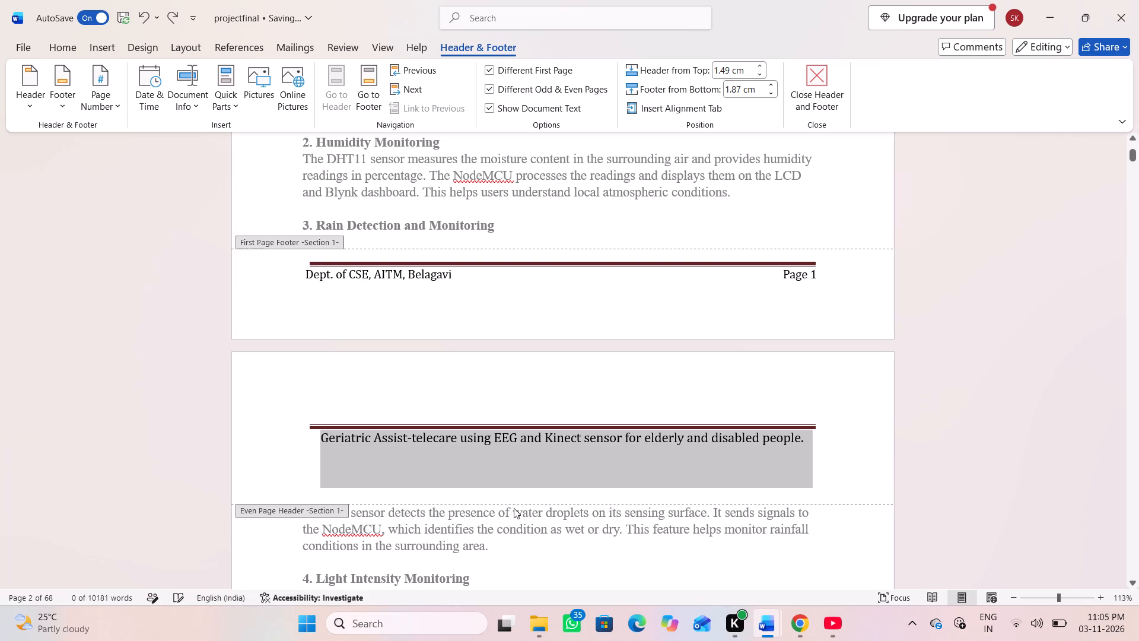
click(505, 521)
scroll(505, 522, down, 4)
click(506, 516)
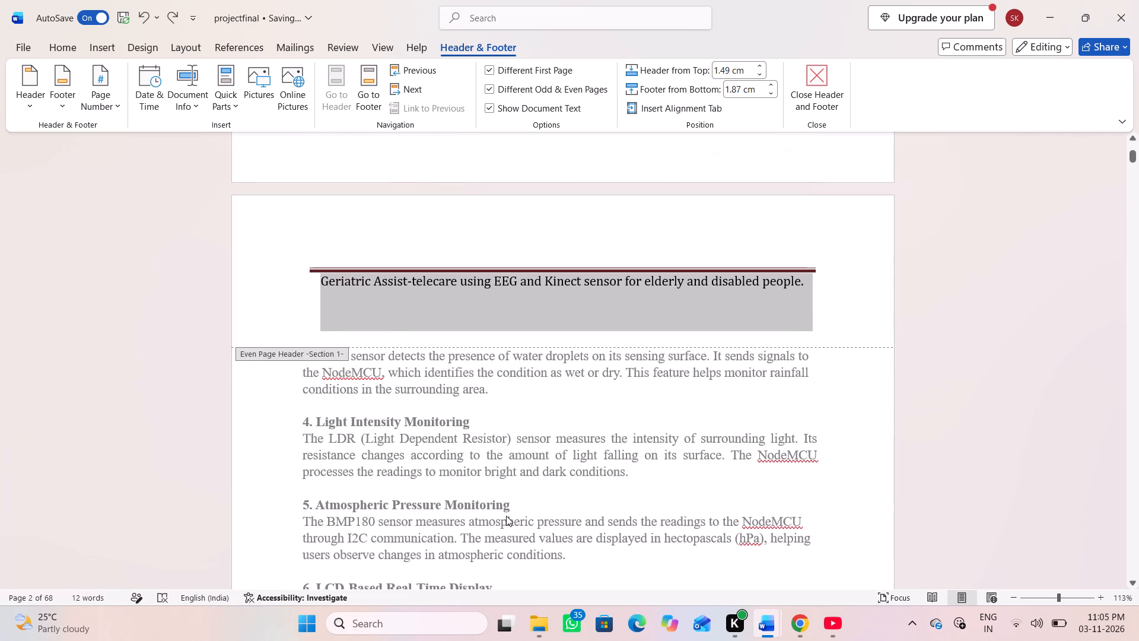
key(ctrl+z)
key(ctrl+z)
key(ctrl+z)
key(ctrl+z)
scroll(495, 429, up, 6)
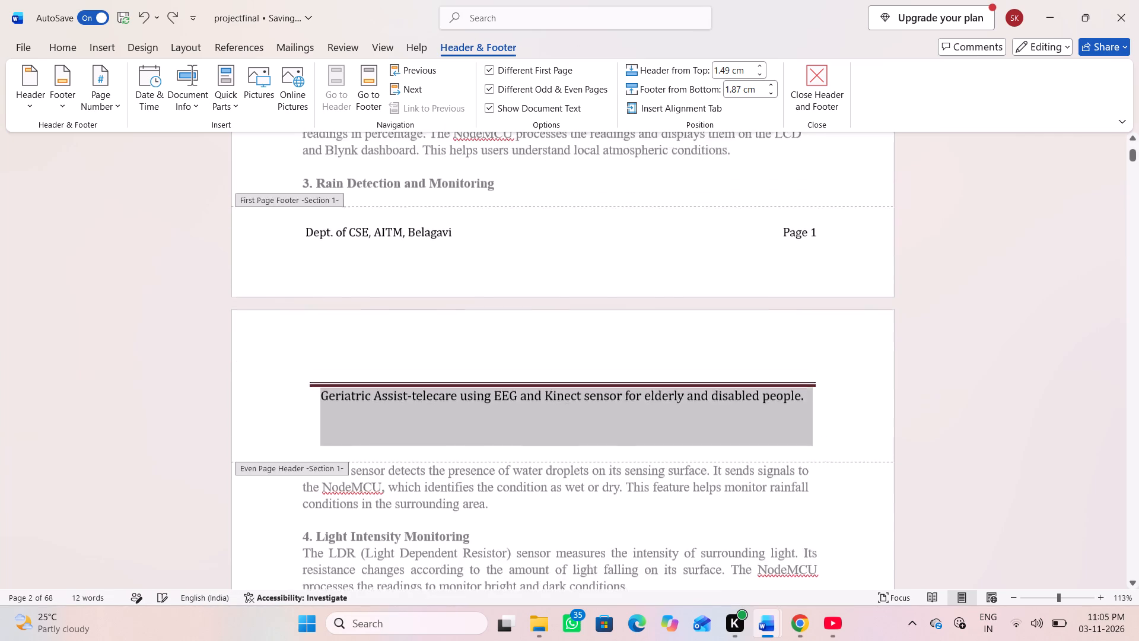
scroll(495, 429, up, 8)
scroll(495, 428, down, 16)
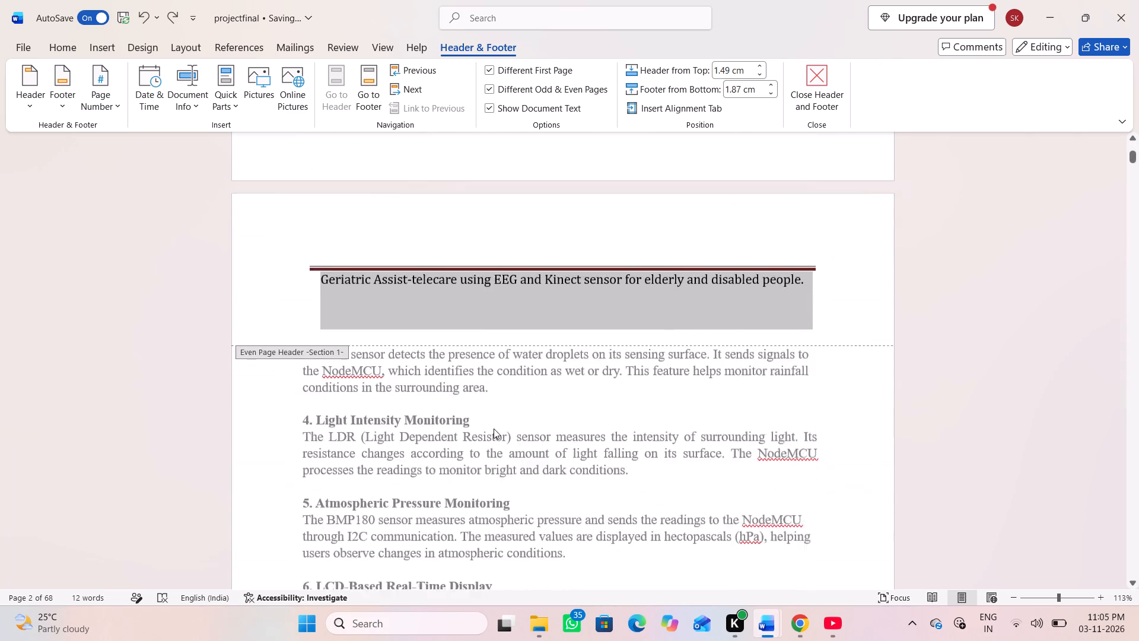
click(490, 429)
triple_click(490, 429)
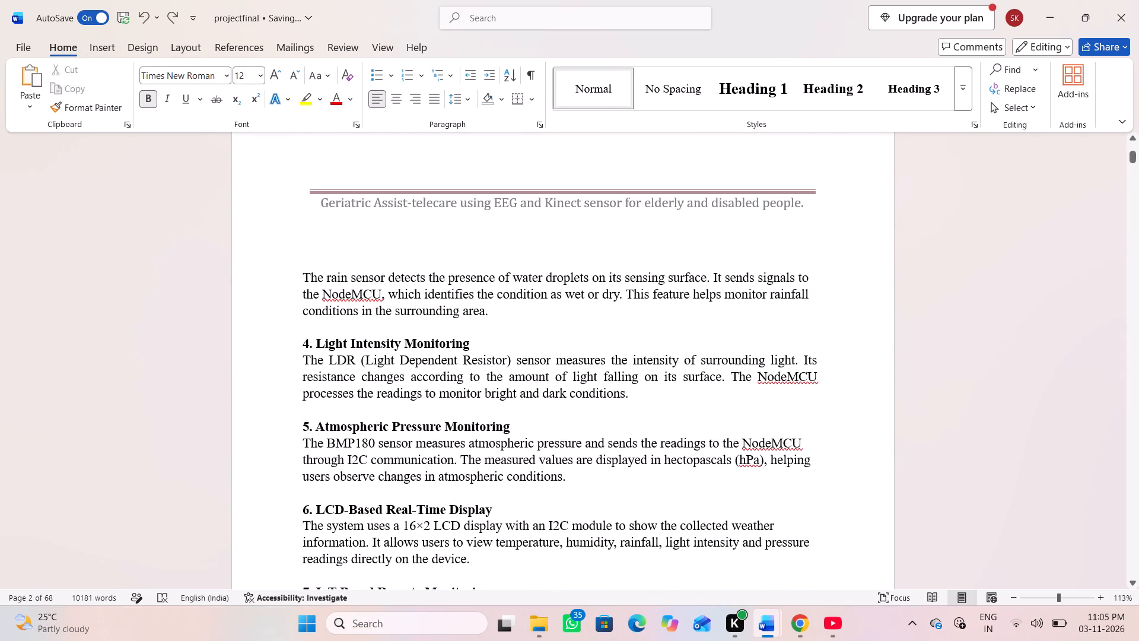
key(ctrl+z)
key(ctrl+z)
key(ctrl+z)
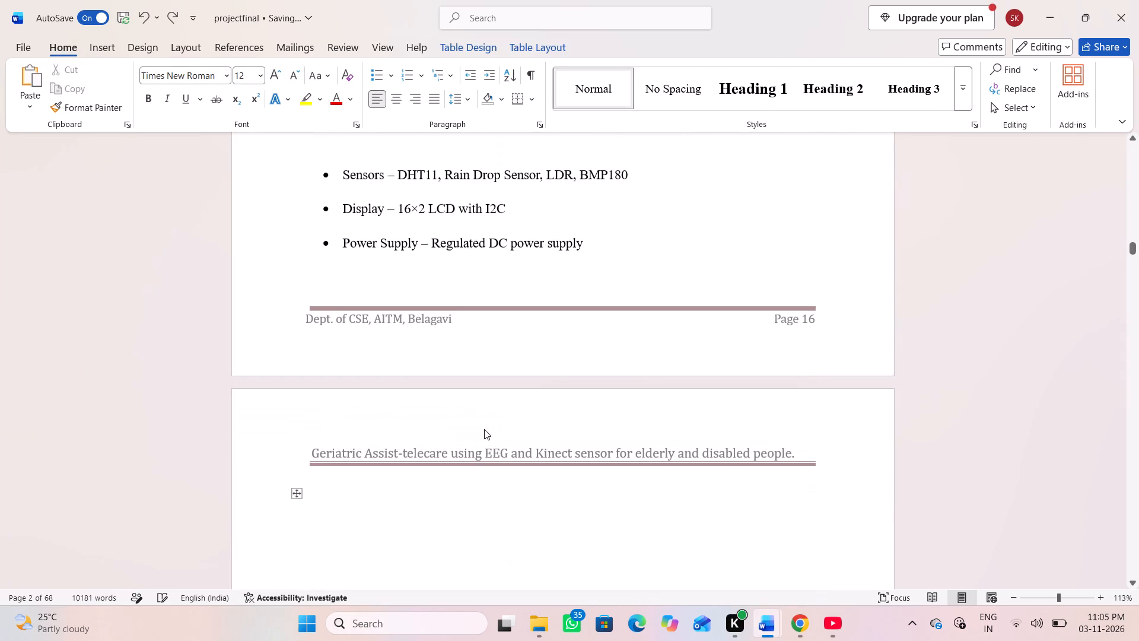
Insert line breaks after the Humidity Monitoring paragraph on page 1 to push the heading "3. Rain Detection and Monitoring" onto page 2.
scroll(484, 429, up, 11)
scroll(484, 429, up, 20)
scroll(484, 429, up, 1)
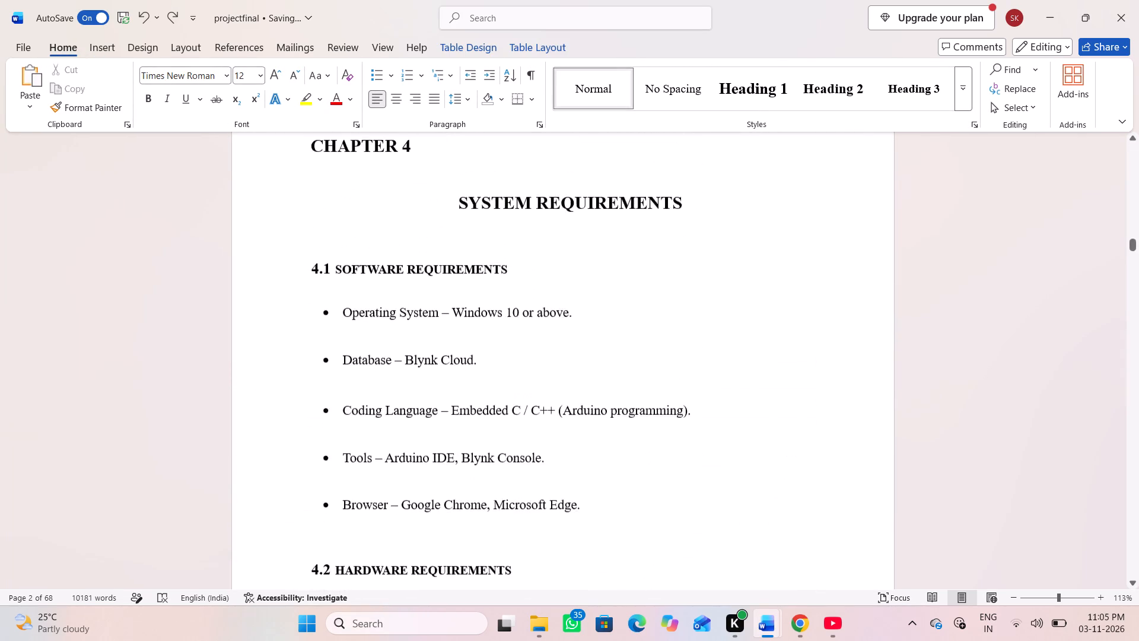
scroll(484, 429, up, 20)
drag(1133, 236, 1134, 233)
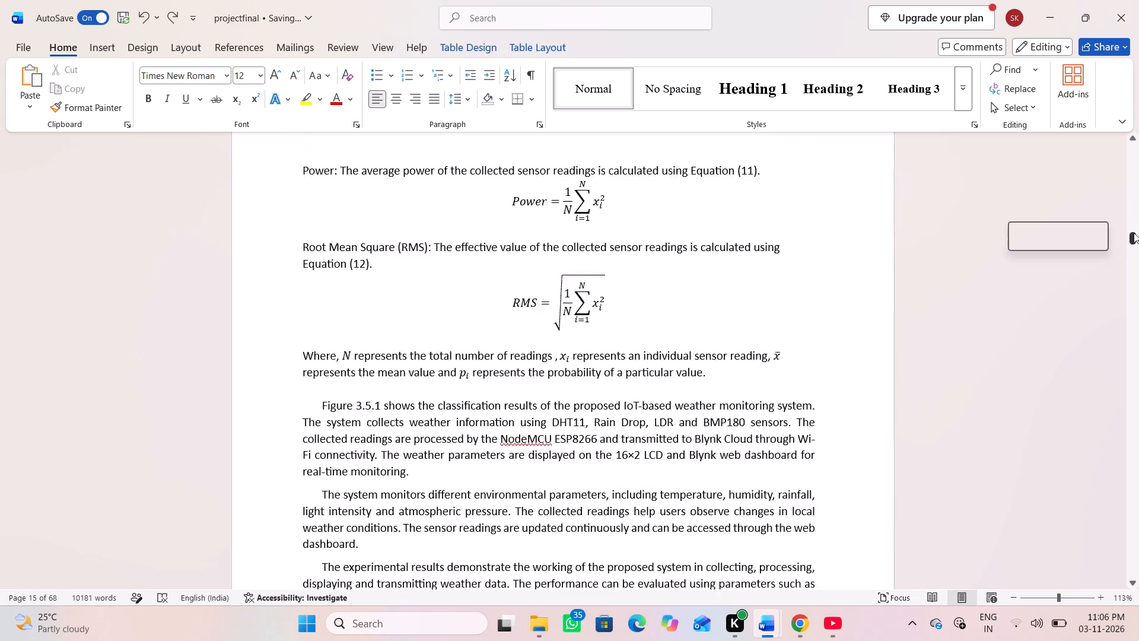
drag(1134, 233, 1136, 104)
scroll(511, 354, down, 6)
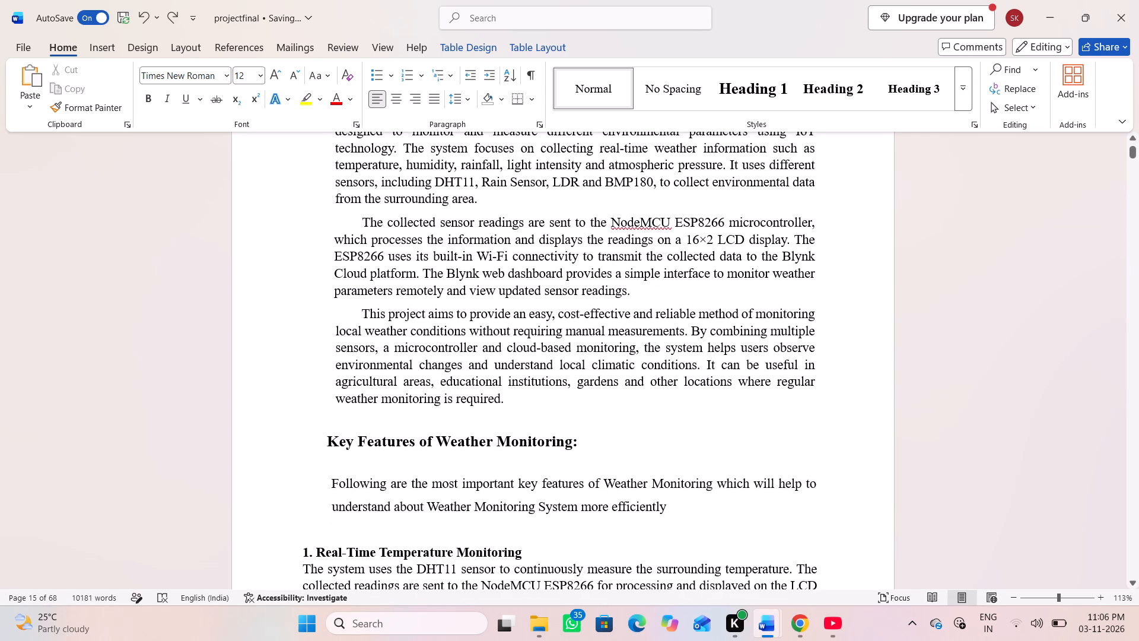
scroll(511, 354, down, 13)
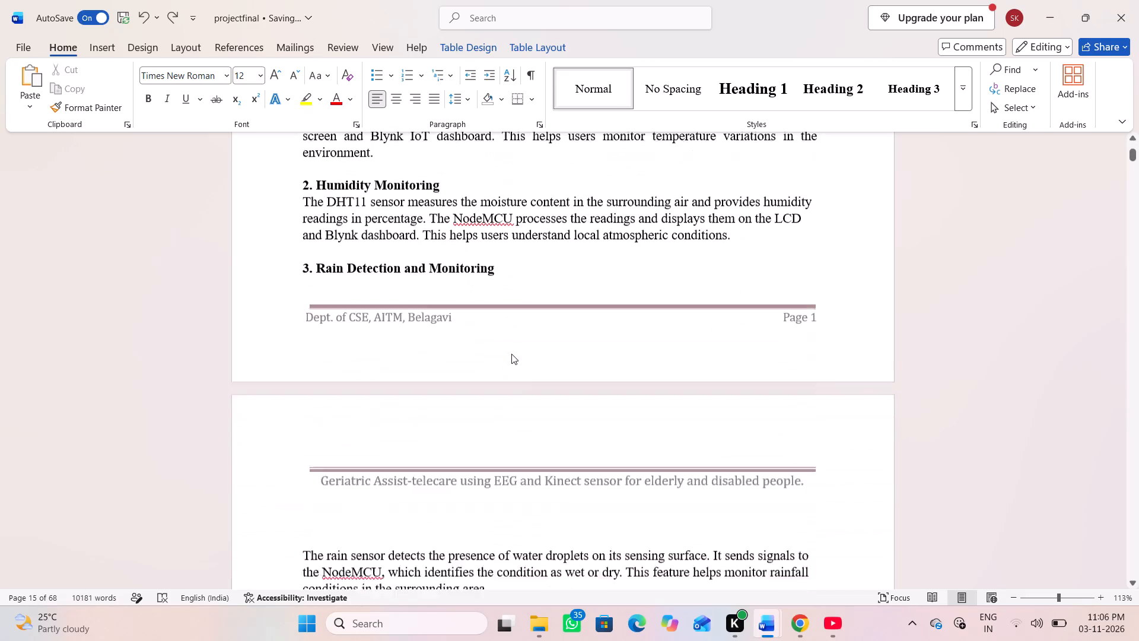
scroll(511, 354, down, 4)
scroll(511, 354, up, 4)
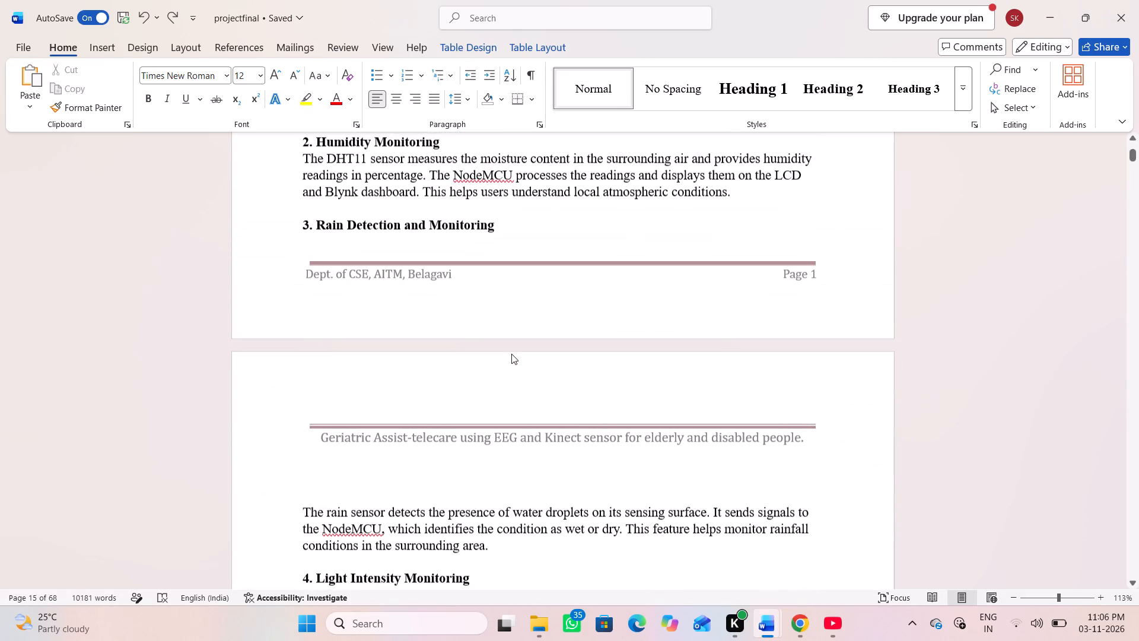
scroll(511, 354, up, 1)
scroll(513, 348, down, 1)
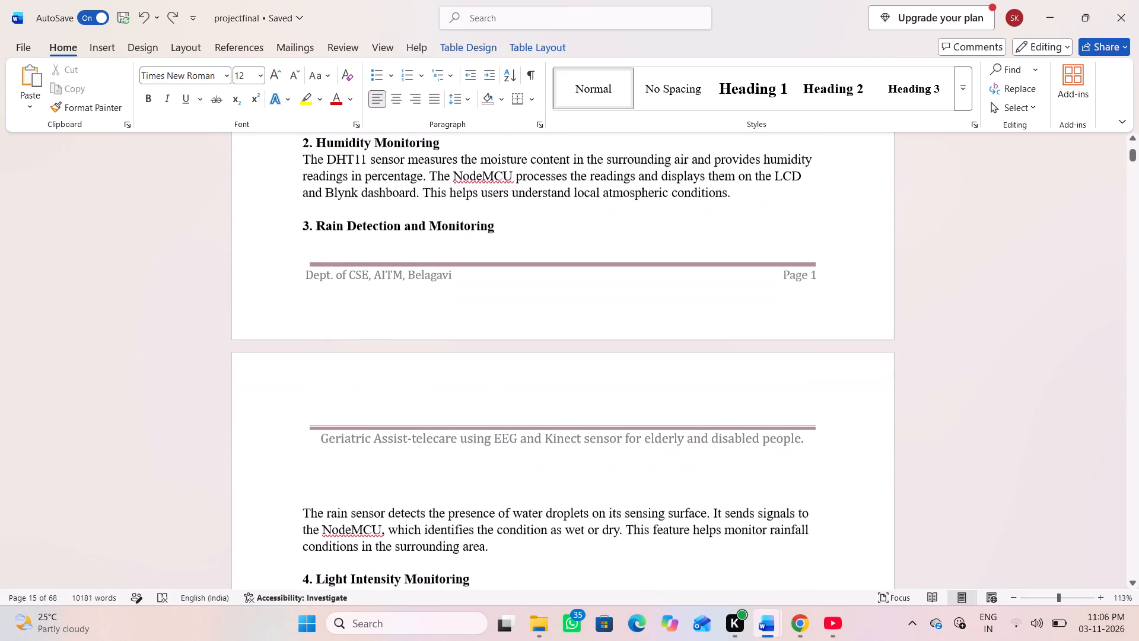
scroll(513, 348, up, 4)
click(736, 357)
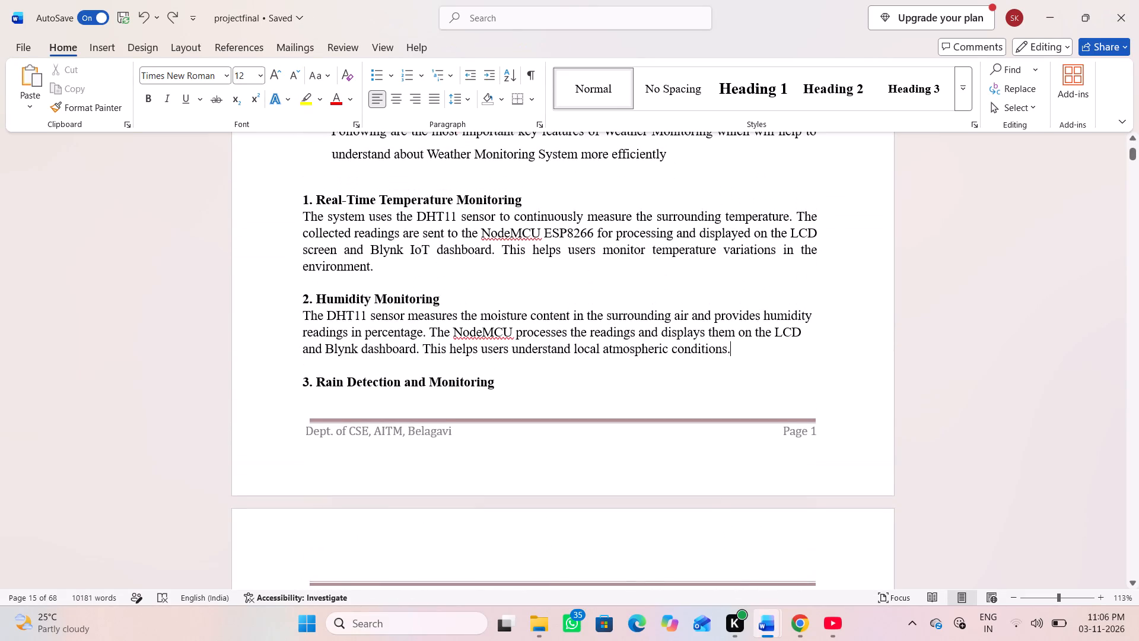
key(Return)
key(Return)
scroll(736, 357, down, 4)
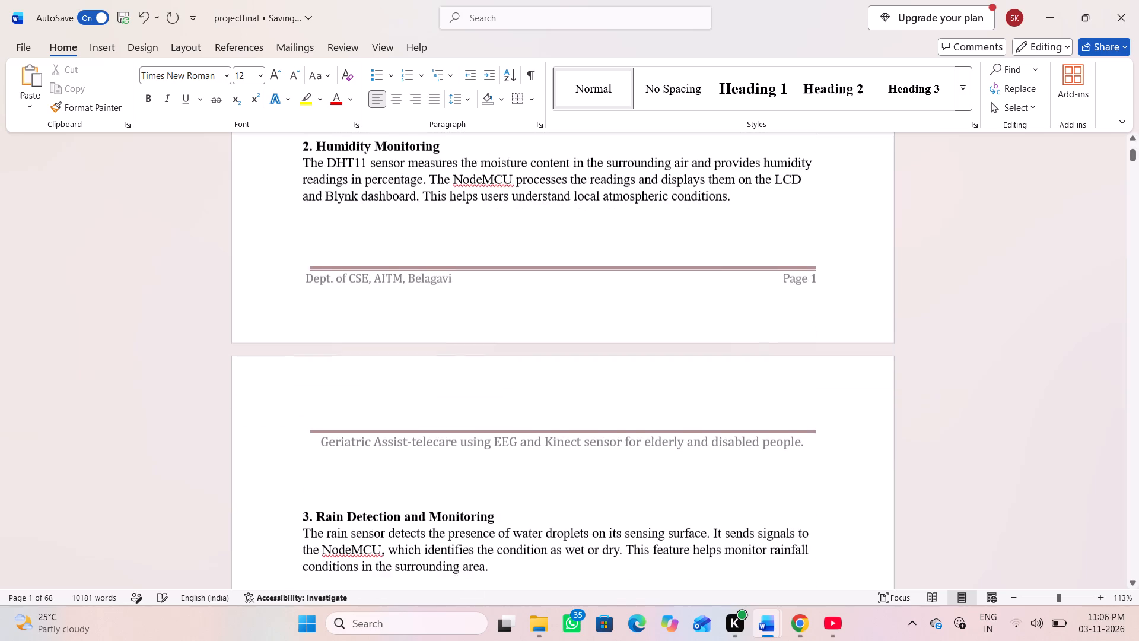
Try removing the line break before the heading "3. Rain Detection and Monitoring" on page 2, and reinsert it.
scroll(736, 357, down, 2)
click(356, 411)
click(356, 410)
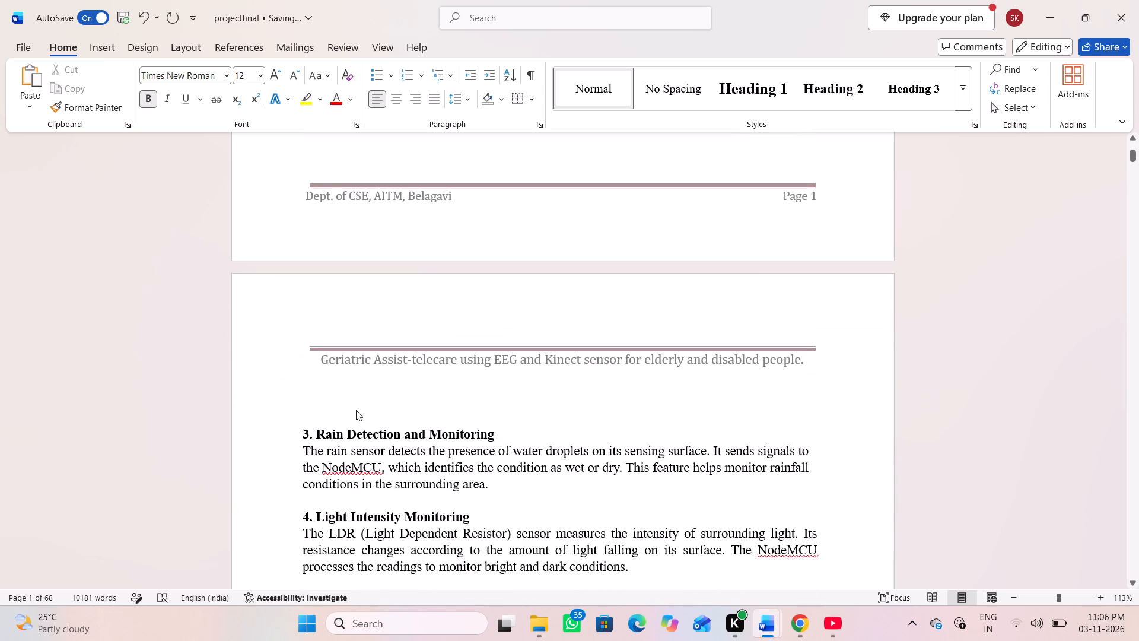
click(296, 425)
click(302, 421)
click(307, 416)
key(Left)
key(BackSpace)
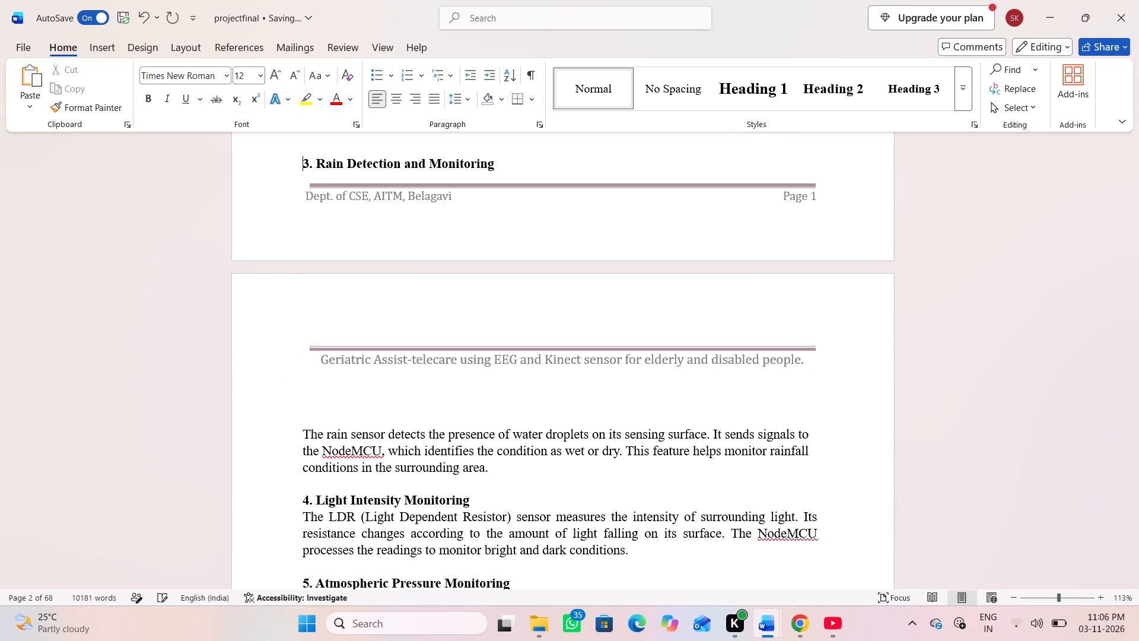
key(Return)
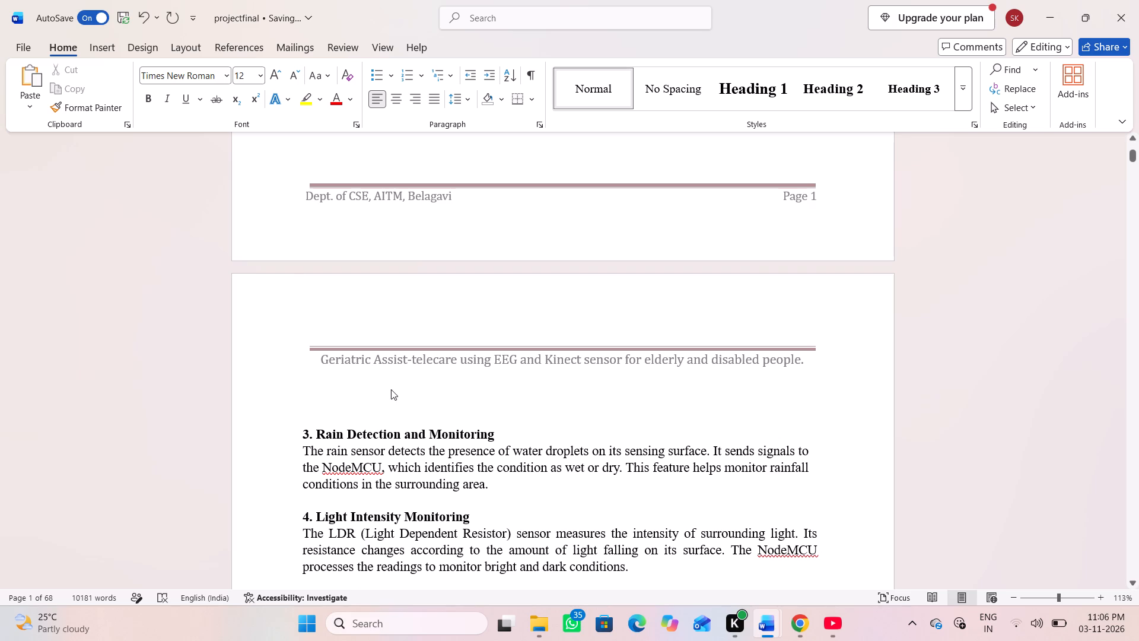
Review the layout of the key features list and the page breaks across pages 1 to 3.
scroll(392, 389, up, 19)
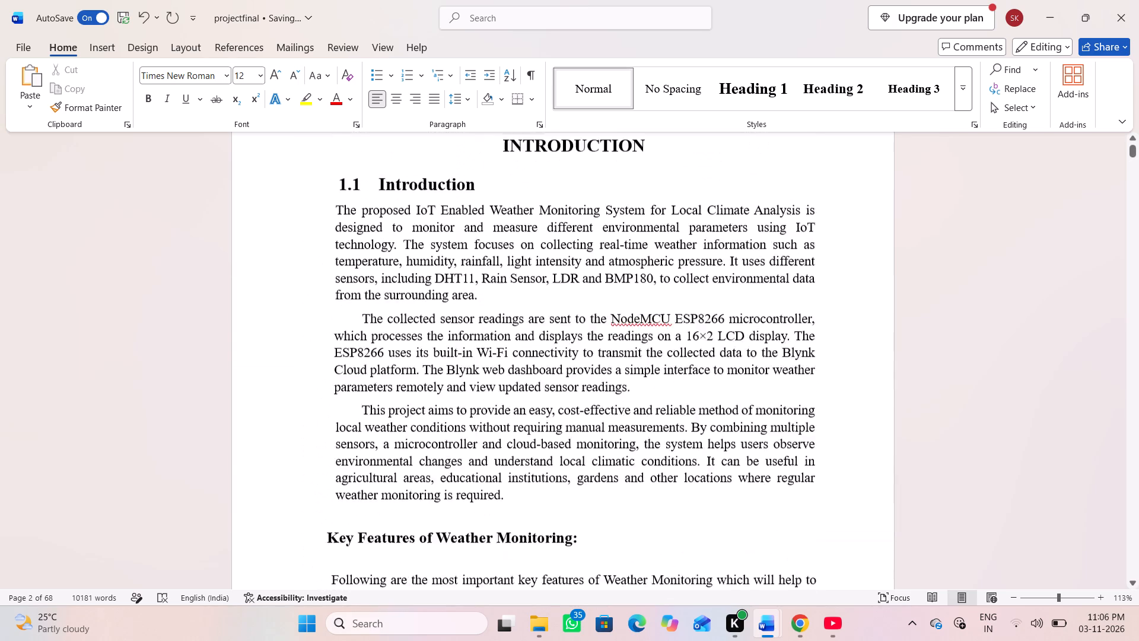
scroll(392, 388, up, 4)
scroll(392, 388, down, 19)
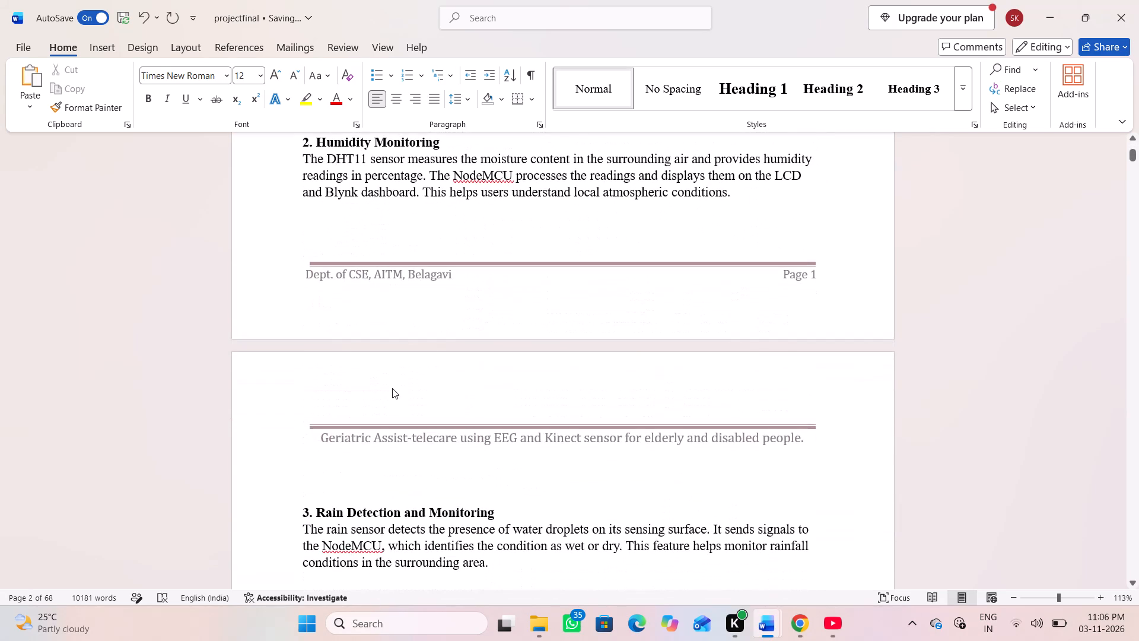
scroll(392, 388, down, 17)
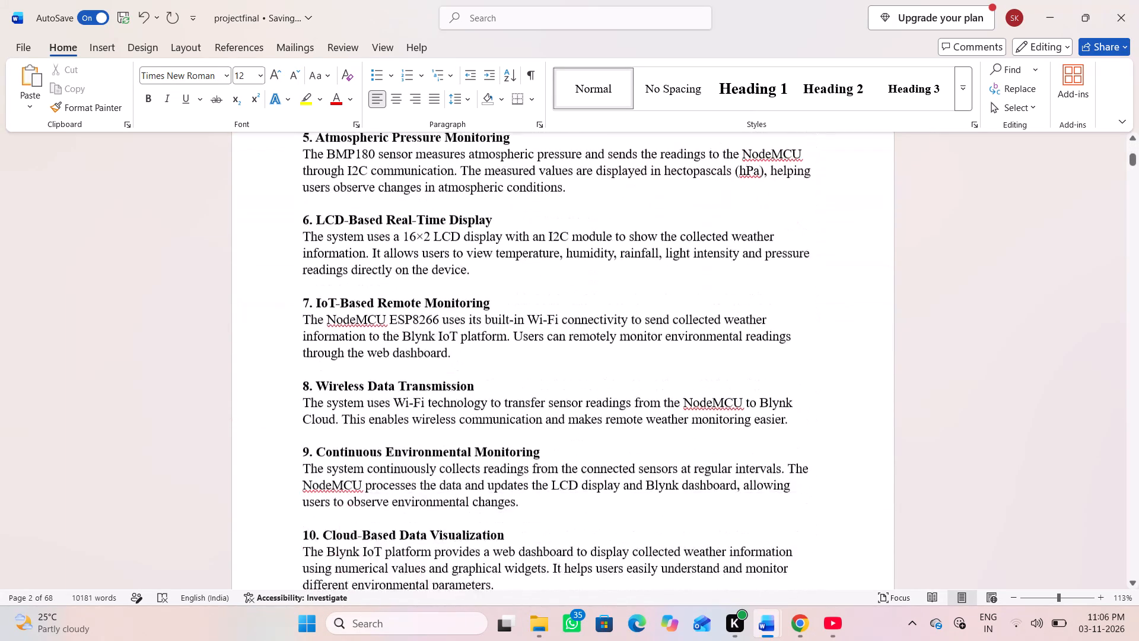
scroll(388, 391, down, 8)
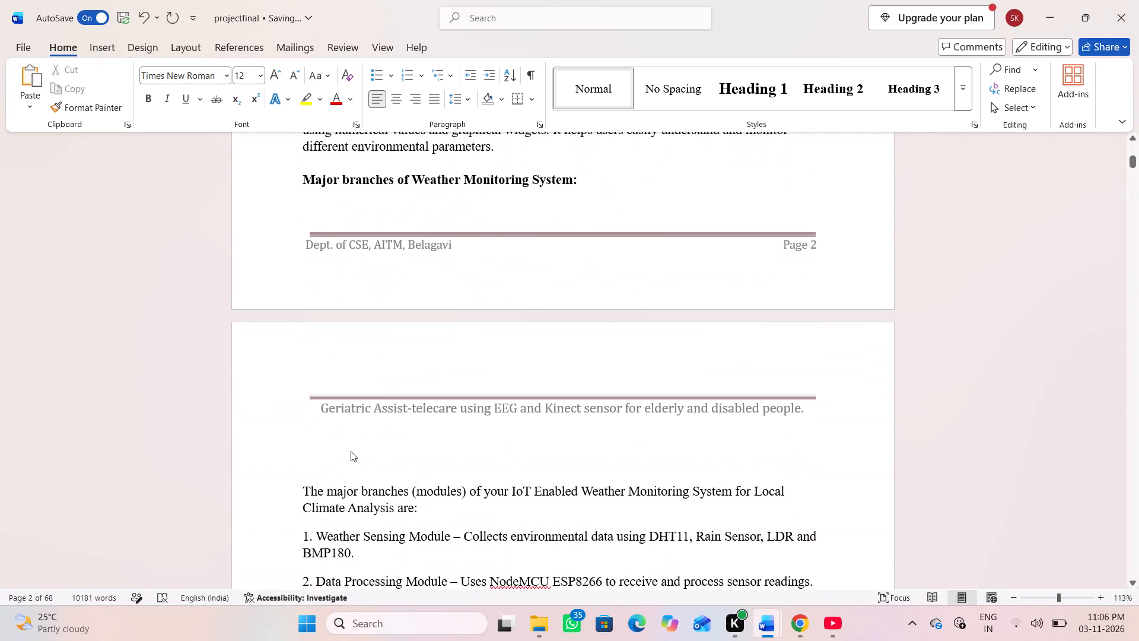
click(351, 450)
scroll(351, 450, up, 1)
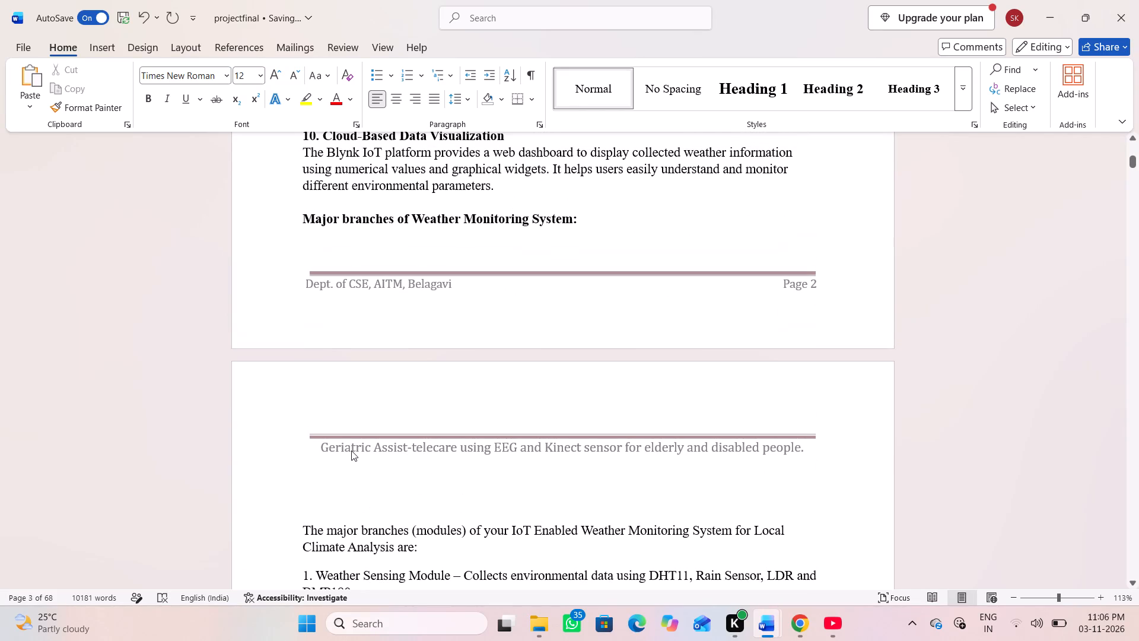
scroll(351, 450, up, 18)
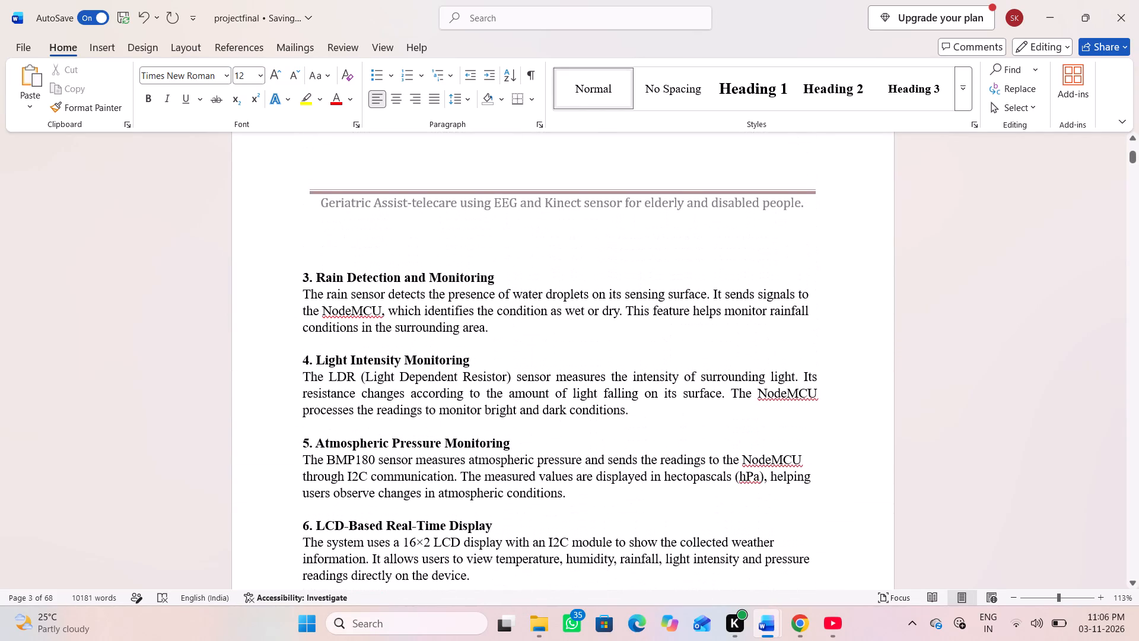
scroll(325, 306, down, 5)
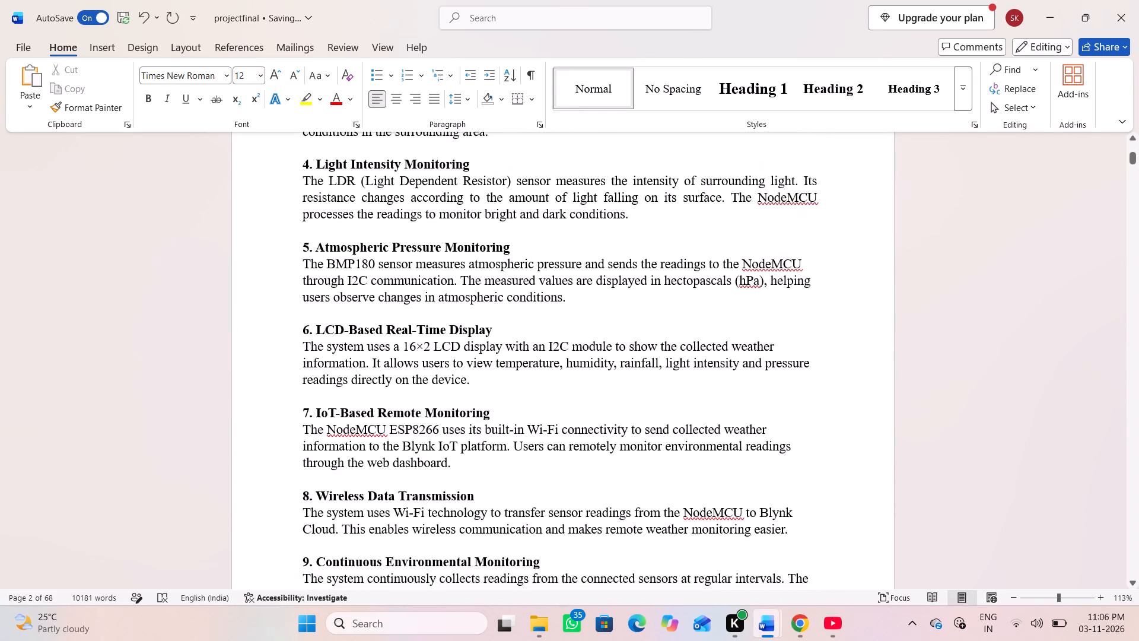
scroll(325, 306, down, 6)
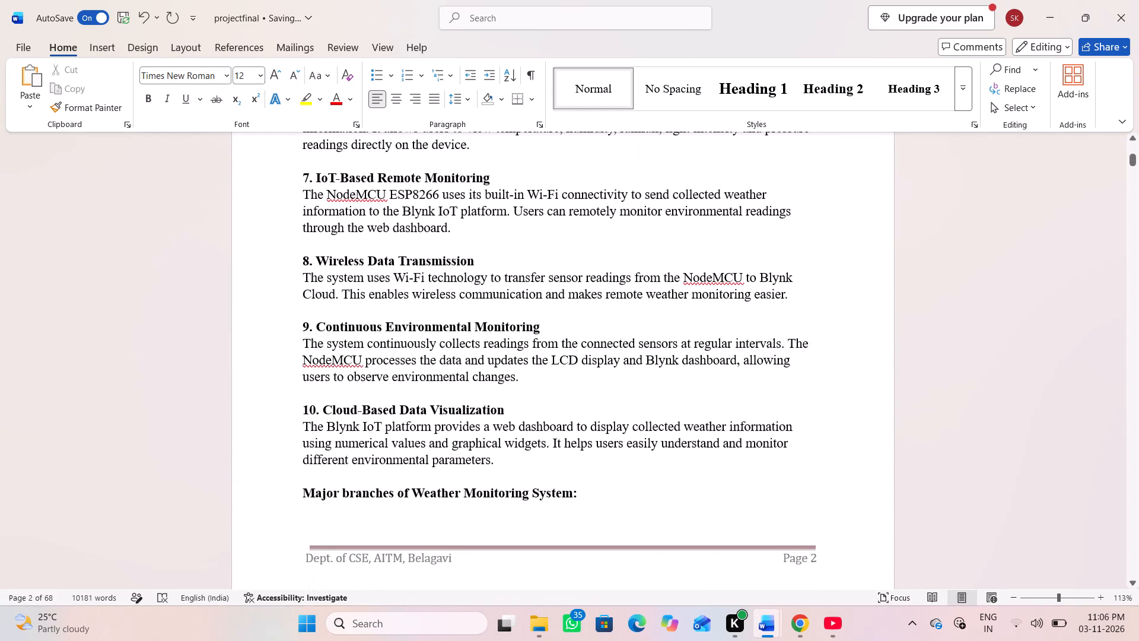
scroll(325, 306, up, 11)
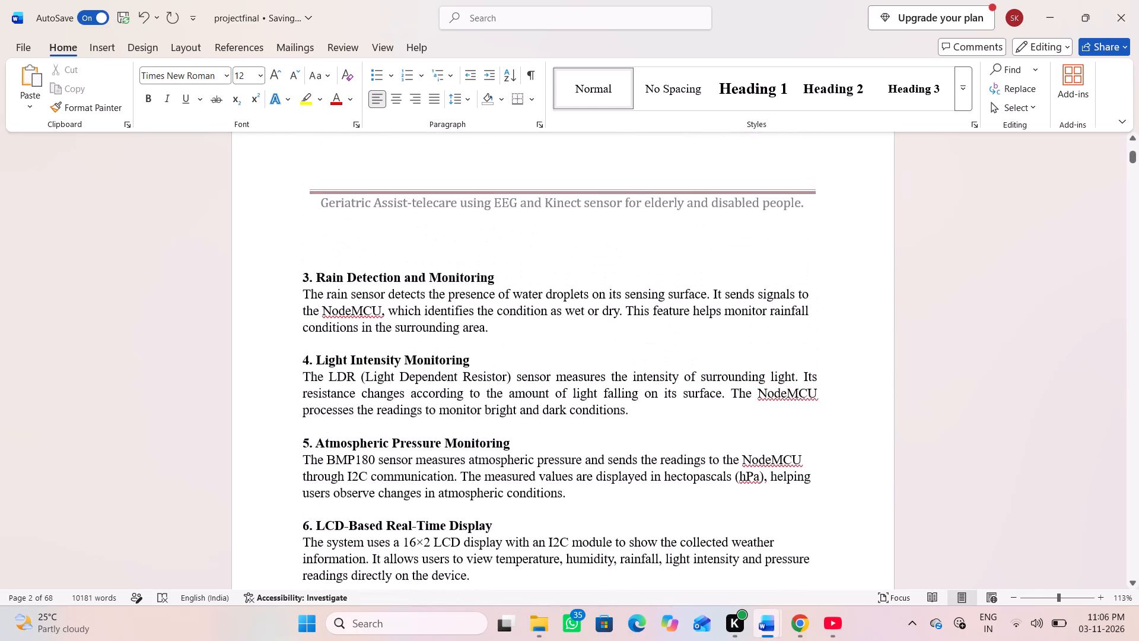
Justify the page 2 text from "3. Rain Detection and Monitoring" through the end of "10. Cloud-Based Data Visualization".
drag(299, 275, 549, 423)
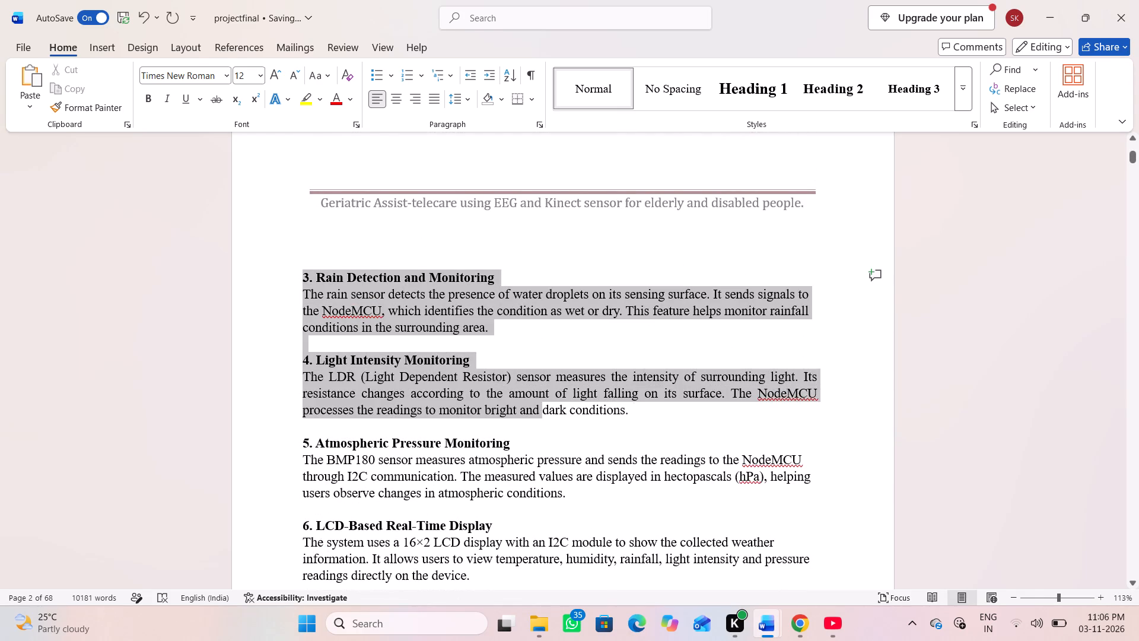
drag(549, 423, 561, 429)
scroll(564, 431, down, 6)
click(561, 429)
scroll(561, 427, down, 3)
click(561, 427)
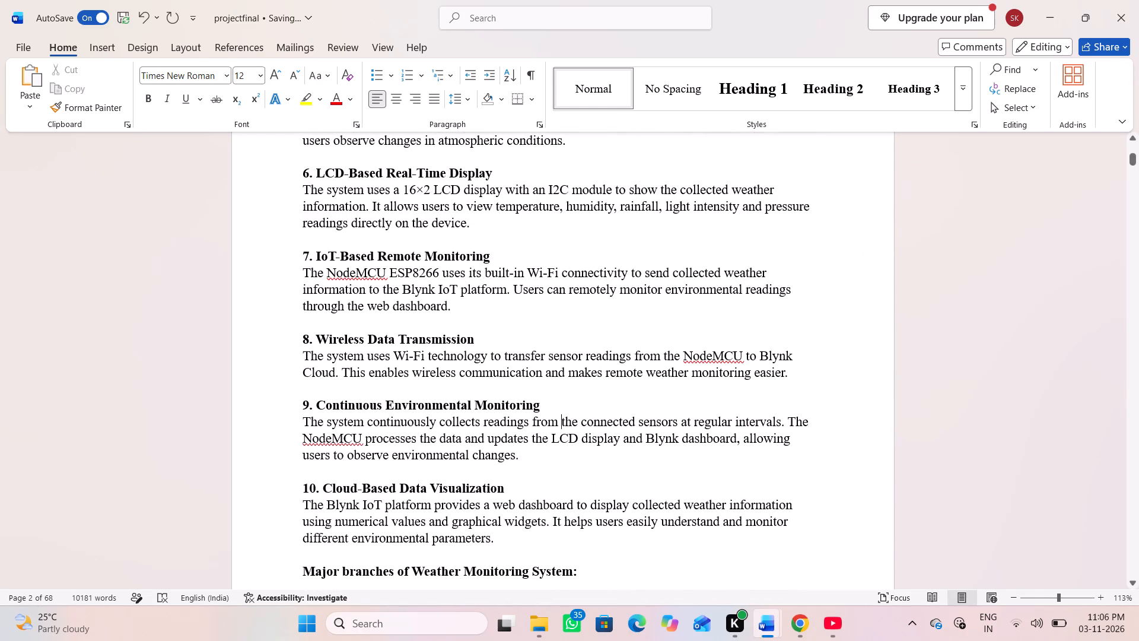
scroll(605, 494, down, 2)
drag(526, 470, 462, 449)
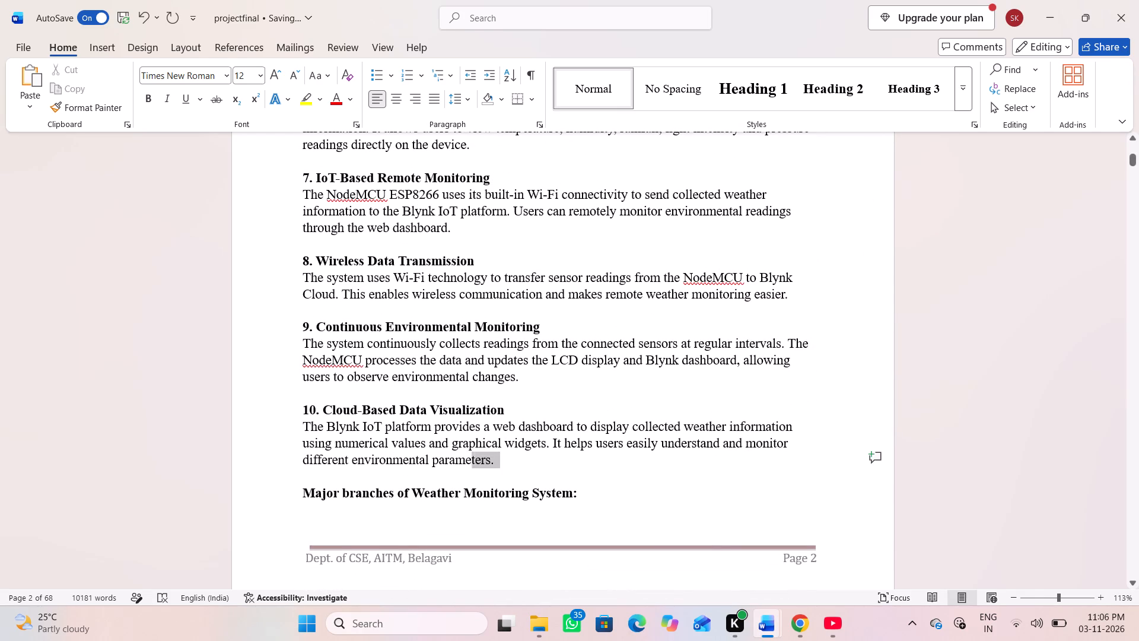
drag(462, 449, 386, 350)
scroll(387, 353, up, 5)
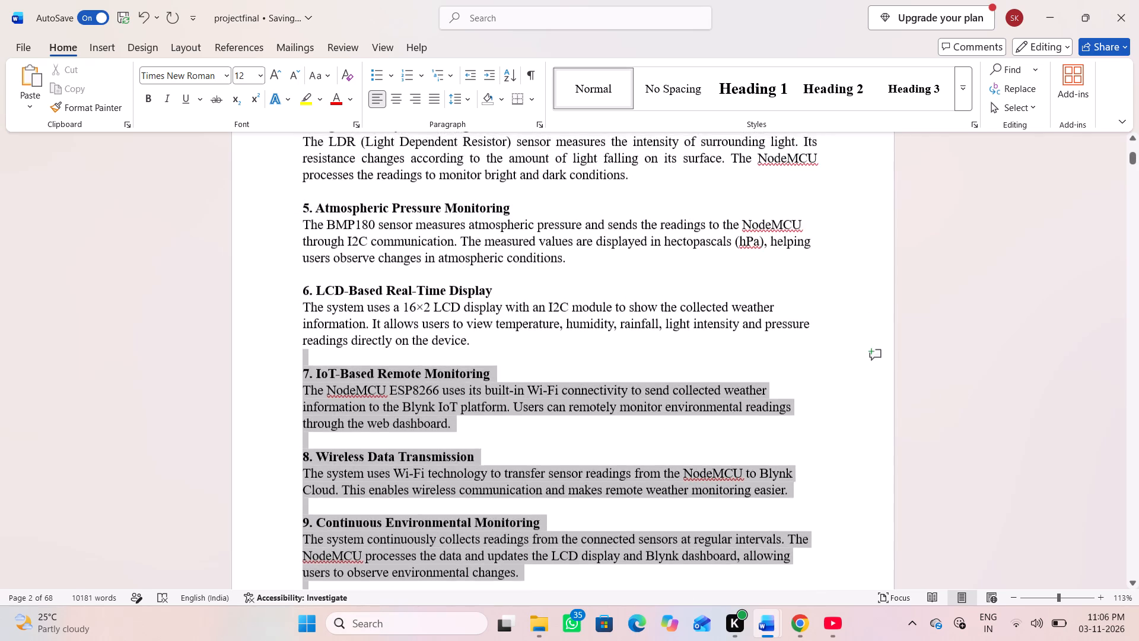
drag(386, 350, 357, 347)
scroll(386, 350, up, 8)
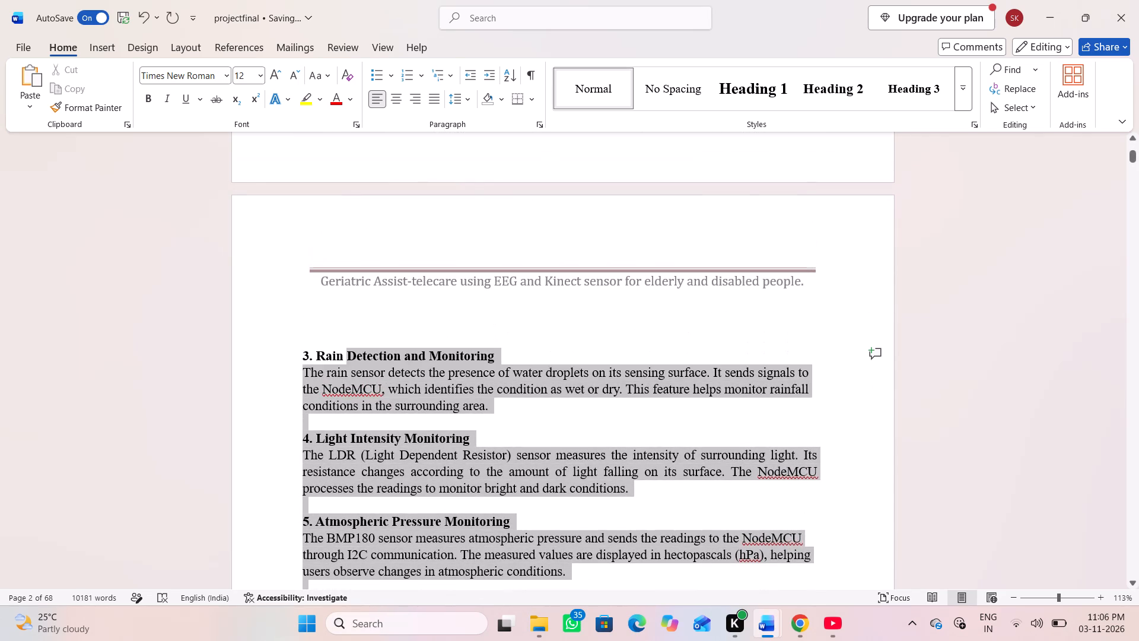
drag(357, 347, 296, 354)
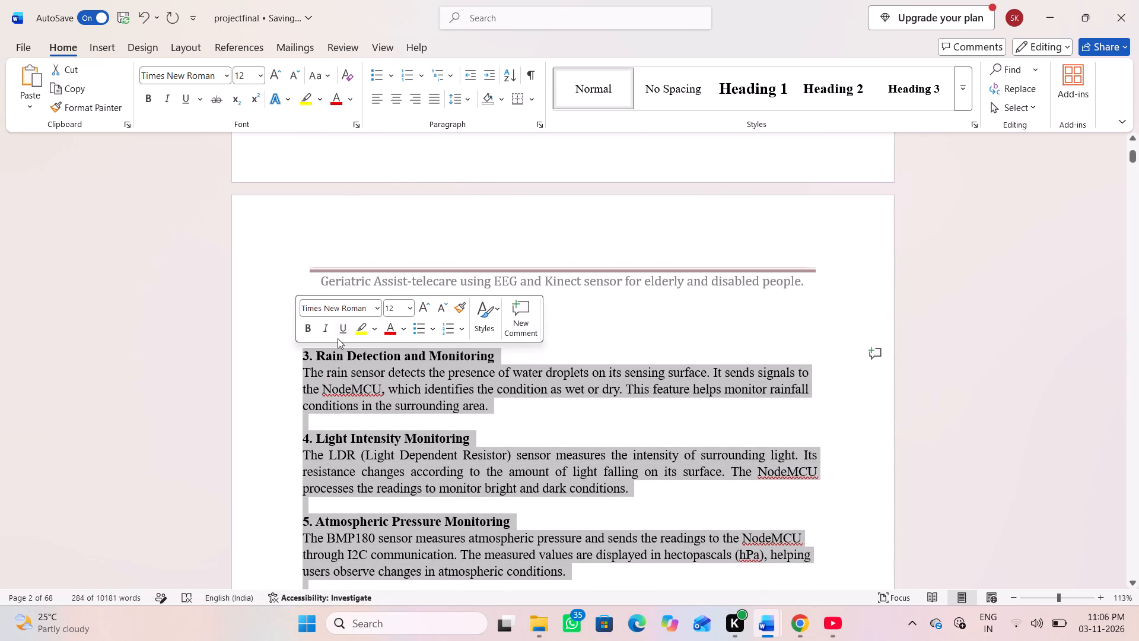
key(ctrl+j)
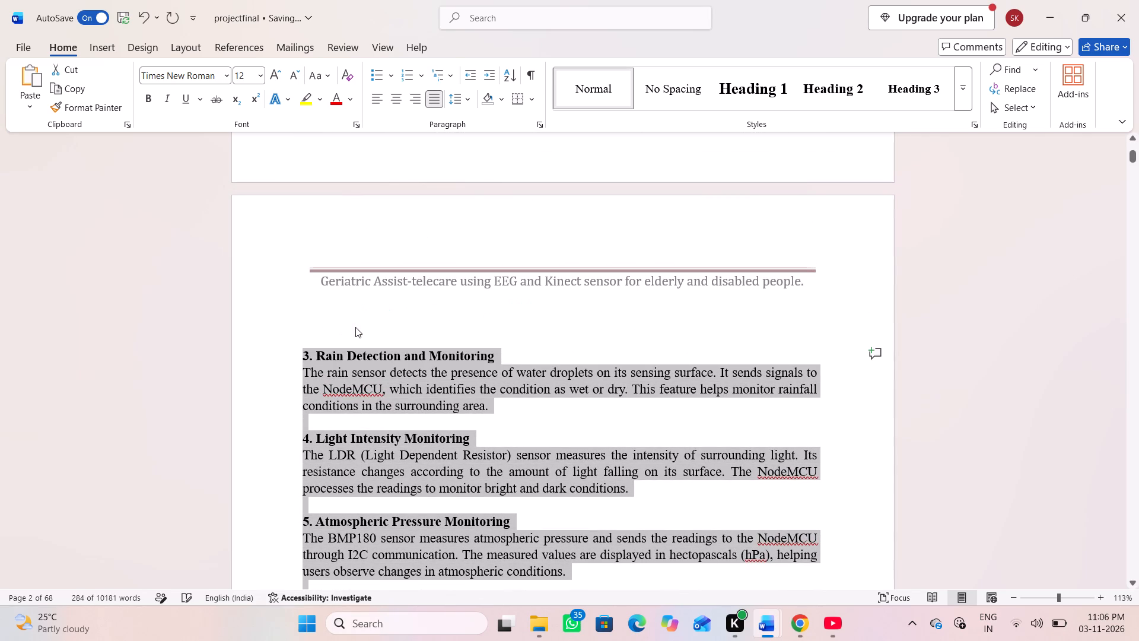
click(506, 345)
scroll(511, 334, down, 6)
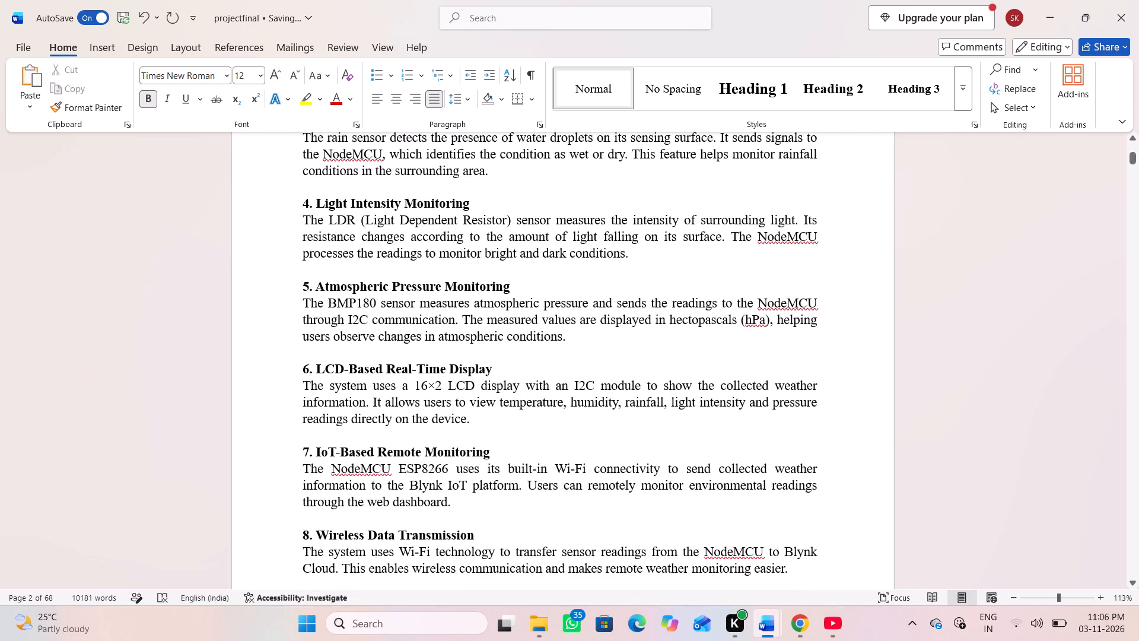
Review the justified page 2 text and the page break leading into page 3.
scroll(558, 385, down, 2)
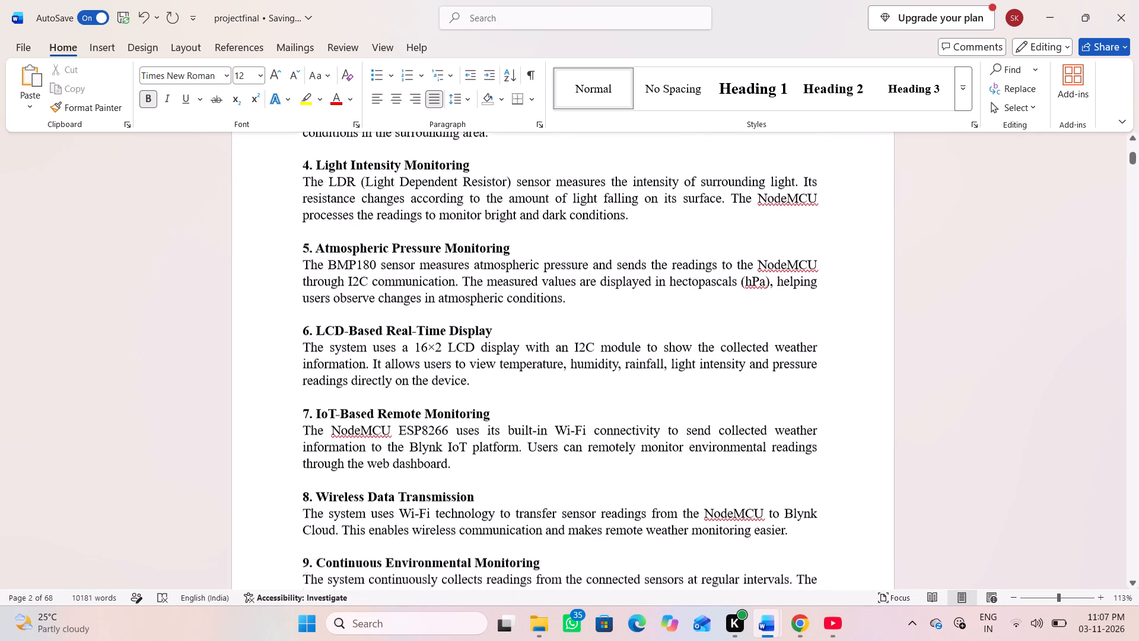
scroll(558, 385, down, 14)
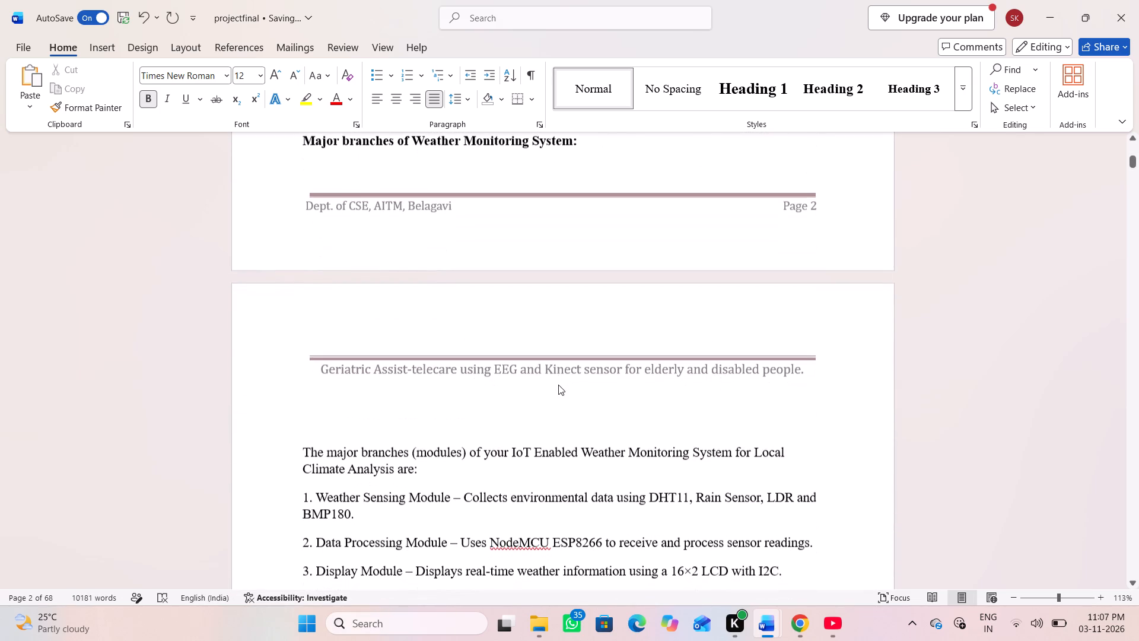
scroll(558, 384, up, 17)
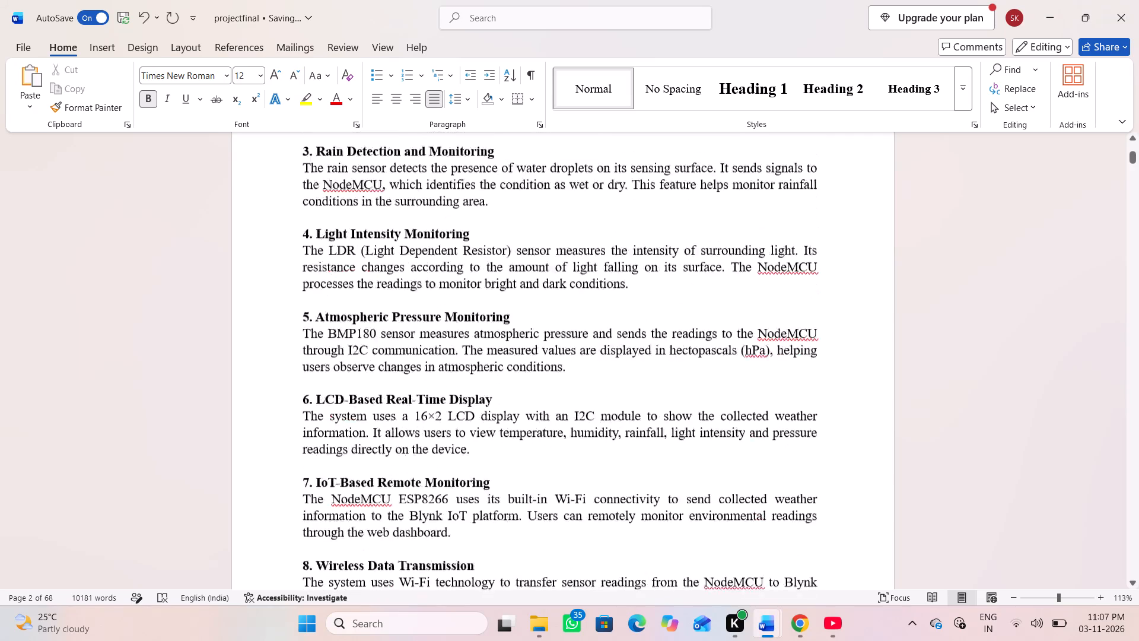
scroll(558, 384, up, 8)
Open the page 2 header for editing and delete "disabled people." from the end of the Geriatric Assist-telecare title.
click(757, 400)
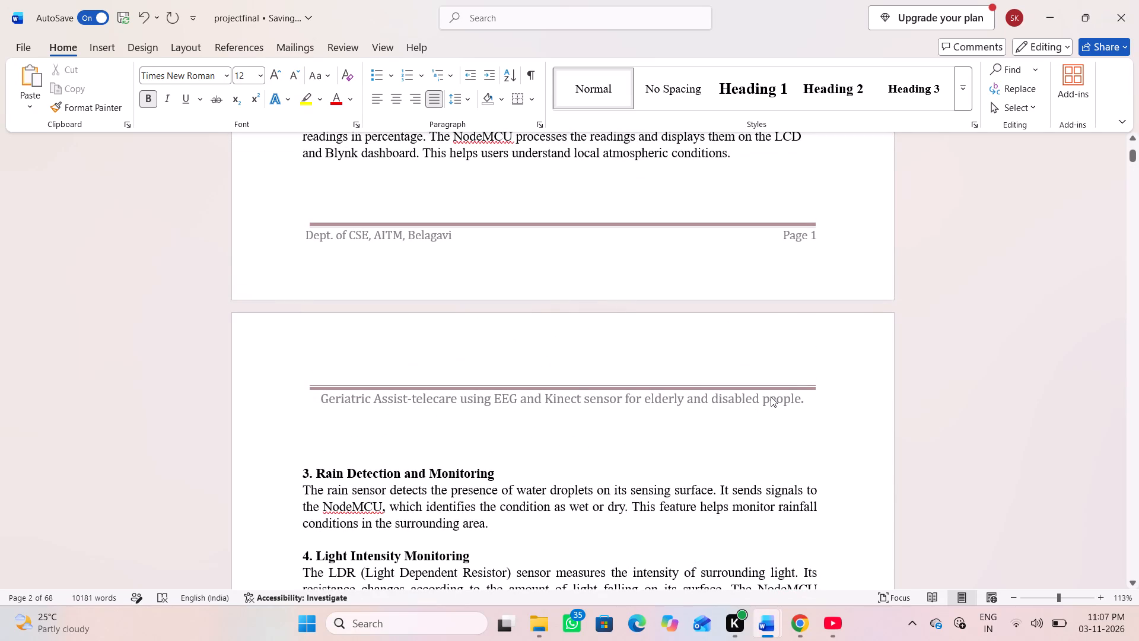
click(771, 396)
double_click(771, 398)
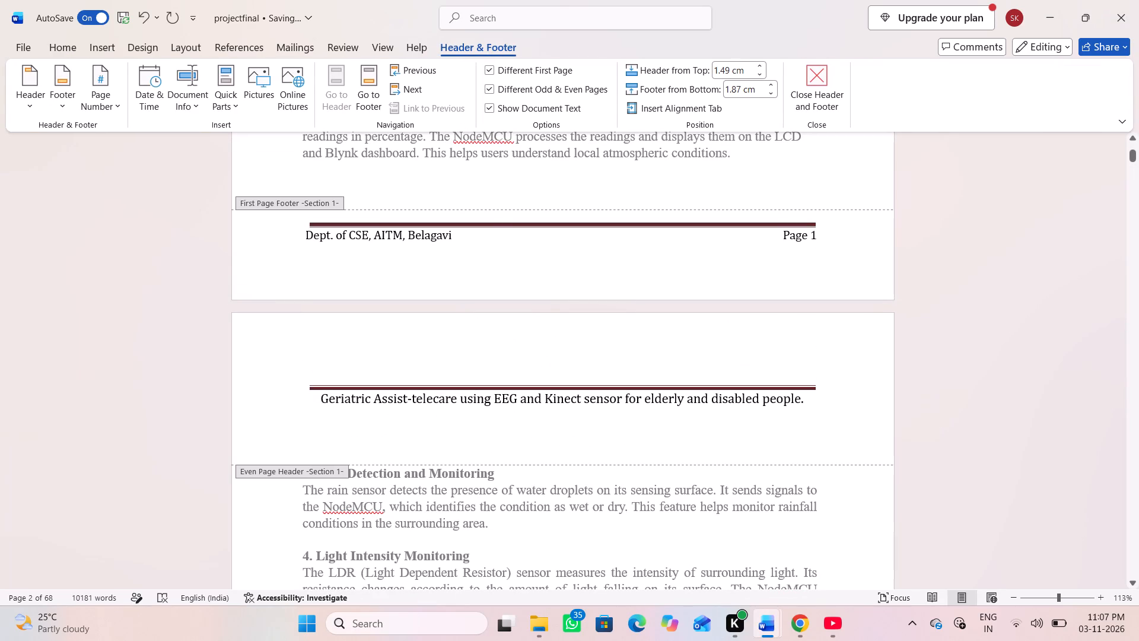
drag(763, 404, 769, 396)
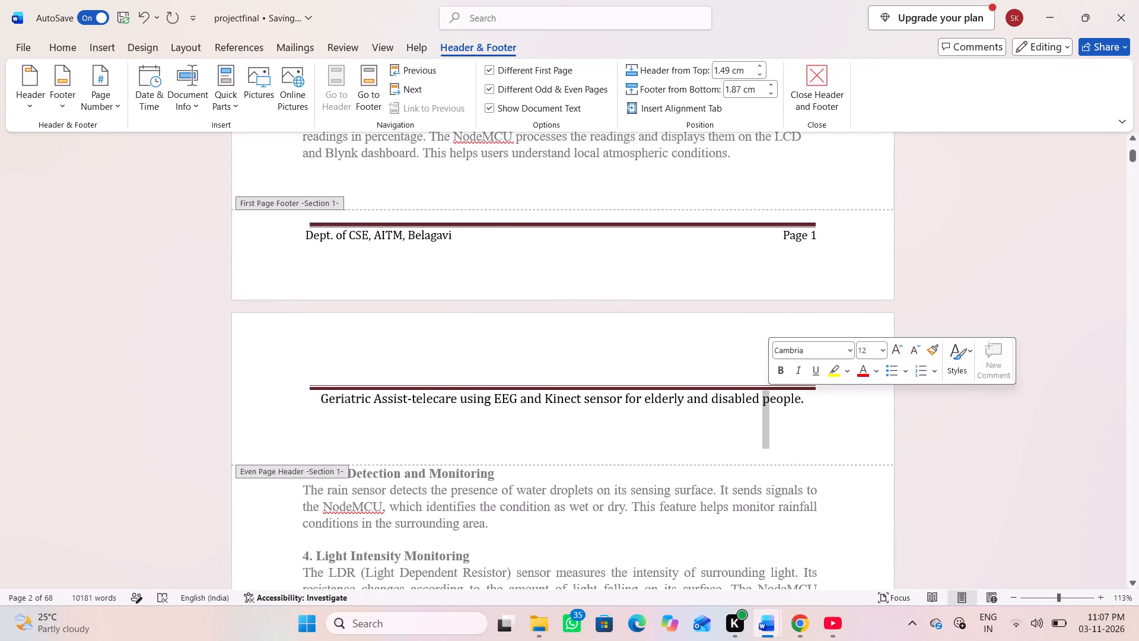
click(756, 391)
click(803, 396)
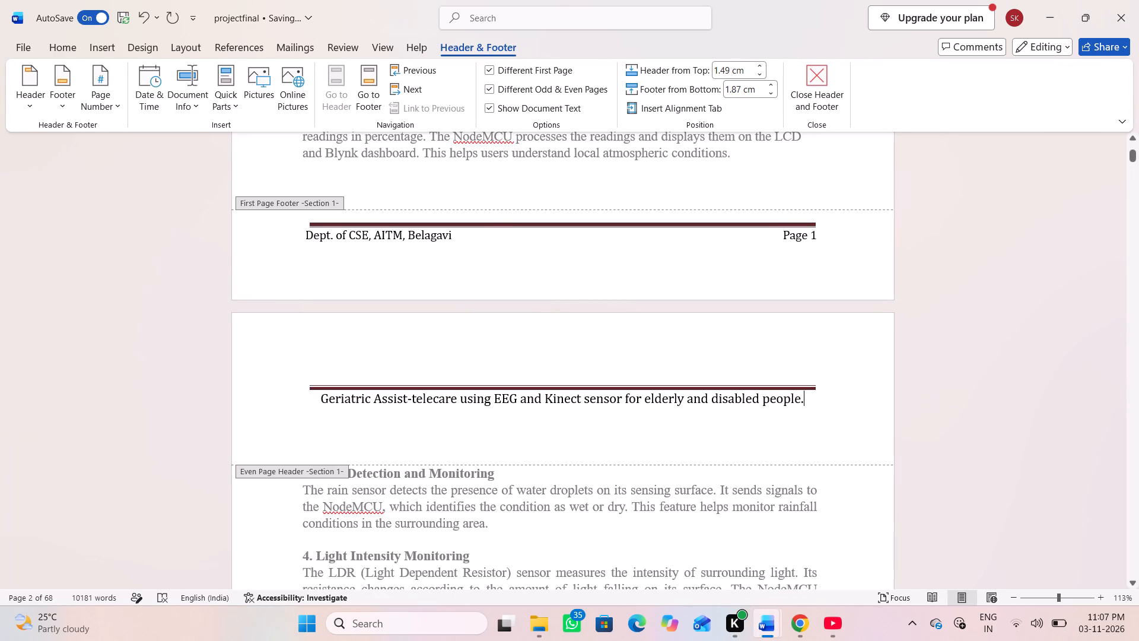
key(BackSpace)
key(BackSpace)
key(BackSpace)
key(BackSpace)
key(BackSpace)
key(BackSpace)
key(BackSpace)
key(BackSpace)
key(BackSpace)
key(BackSpace)
key(BackSpace)
key(BackSpace)
key(BackSpace)
key(BackSpace)
key(BackSpace)
key(BackSpace)
key(BackSpace)
key(BackSpace)
key(BackSpace)
key(BackSpace)
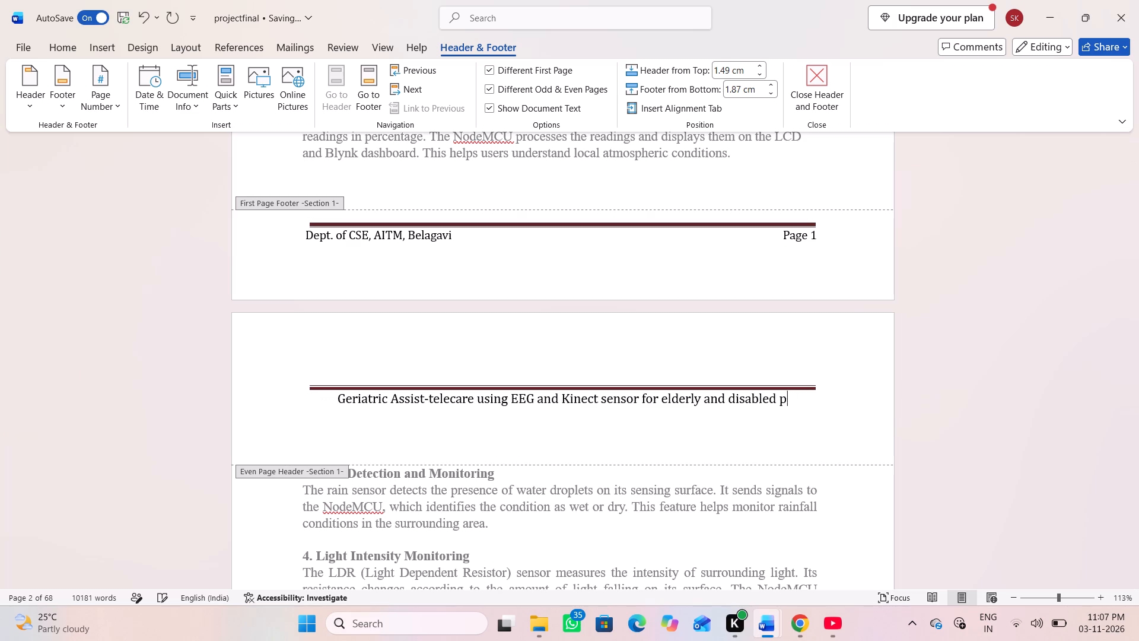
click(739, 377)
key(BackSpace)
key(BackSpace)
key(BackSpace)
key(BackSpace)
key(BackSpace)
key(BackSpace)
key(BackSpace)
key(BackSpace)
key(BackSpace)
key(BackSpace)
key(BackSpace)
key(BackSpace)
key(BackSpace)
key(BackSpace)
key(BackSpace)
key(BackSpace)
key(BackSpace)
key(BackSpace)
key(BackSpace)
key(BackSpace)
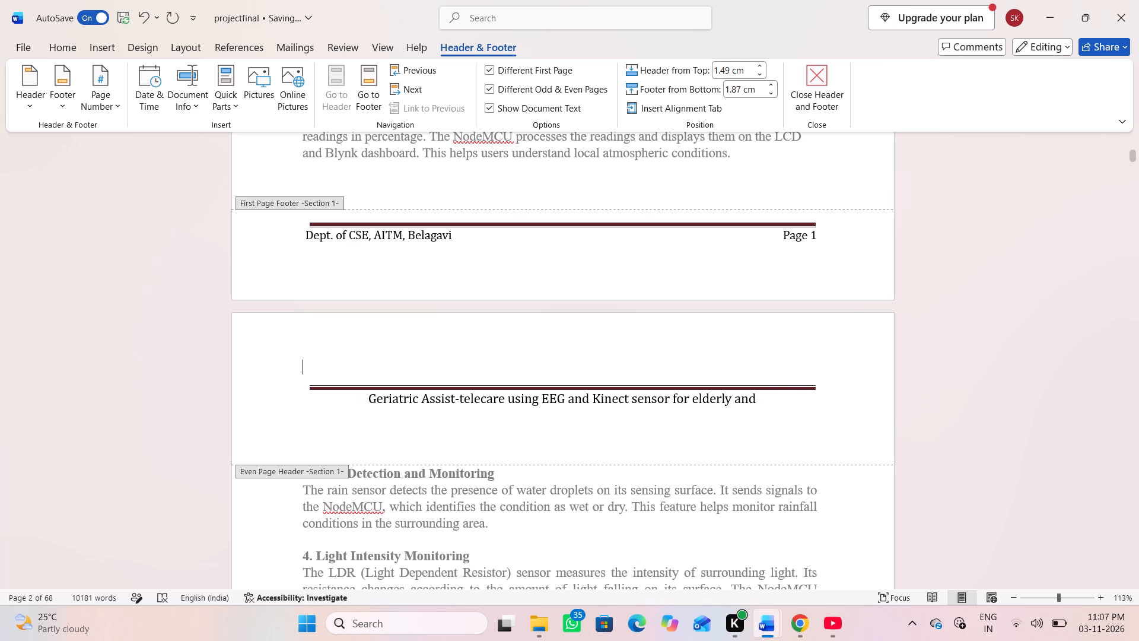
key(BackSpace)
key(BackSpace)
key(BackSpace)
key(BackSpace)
Copy the header title "Iot Enabled Weather Monitoring System For Local Climate Analysis" from page 1 to the empty line above page 2's header rule.
scroll(497, 307, up, 2)
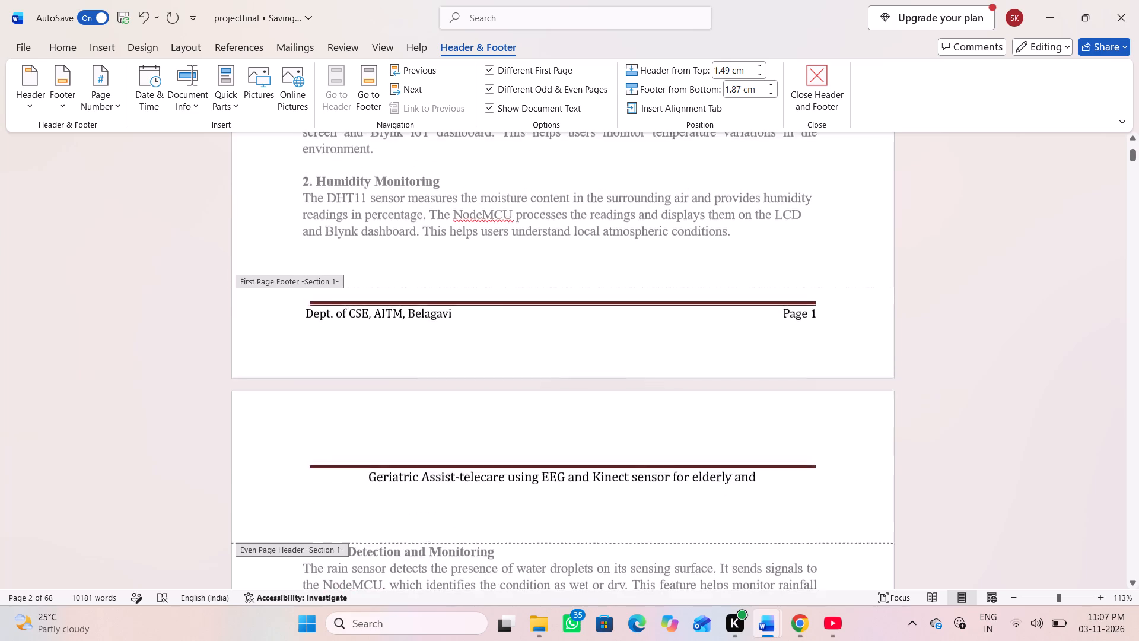
scroll(497, 307, up, 16)
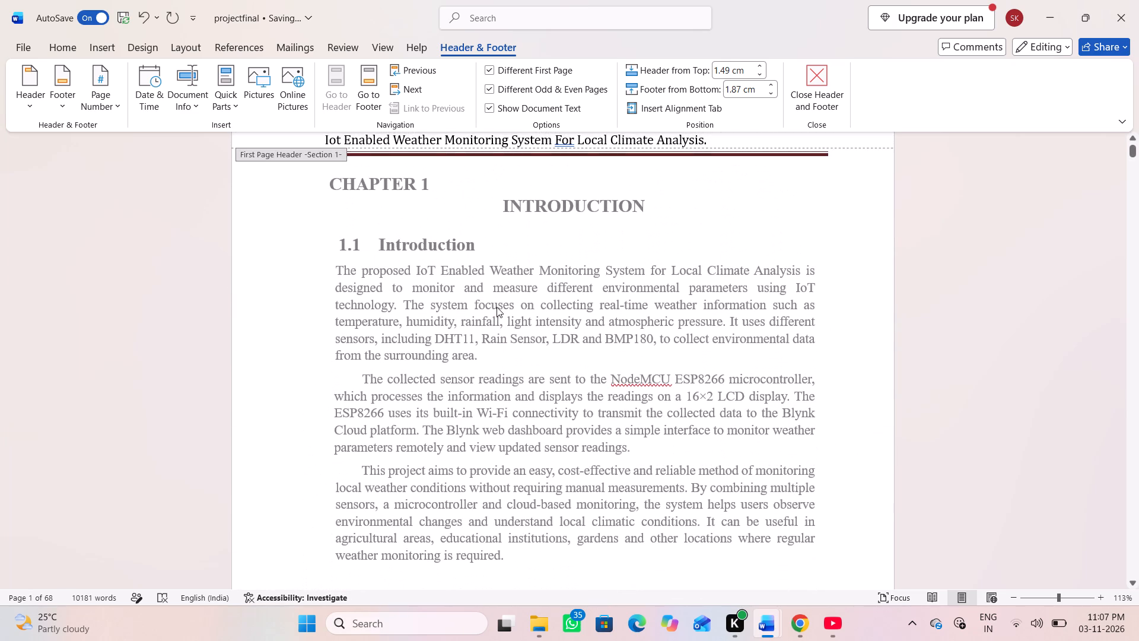
drag(325, 139, 686, 144)
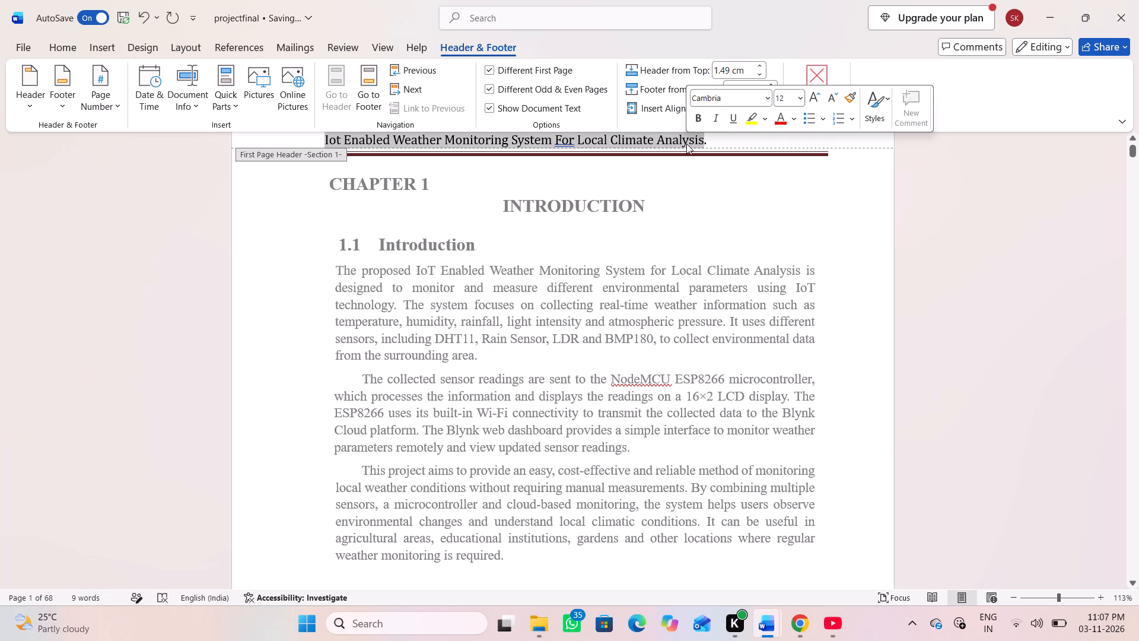
key(ctrl+c)
scroll(684, 157, down, 12)
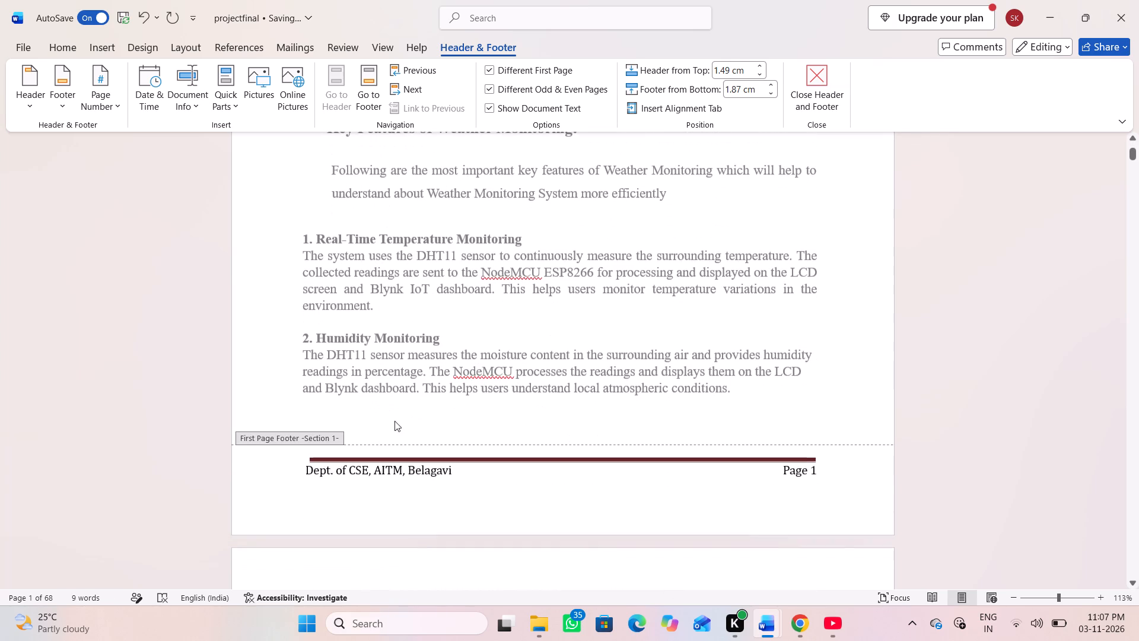
scroll(380, 450, down, 5)
click(352, 405)
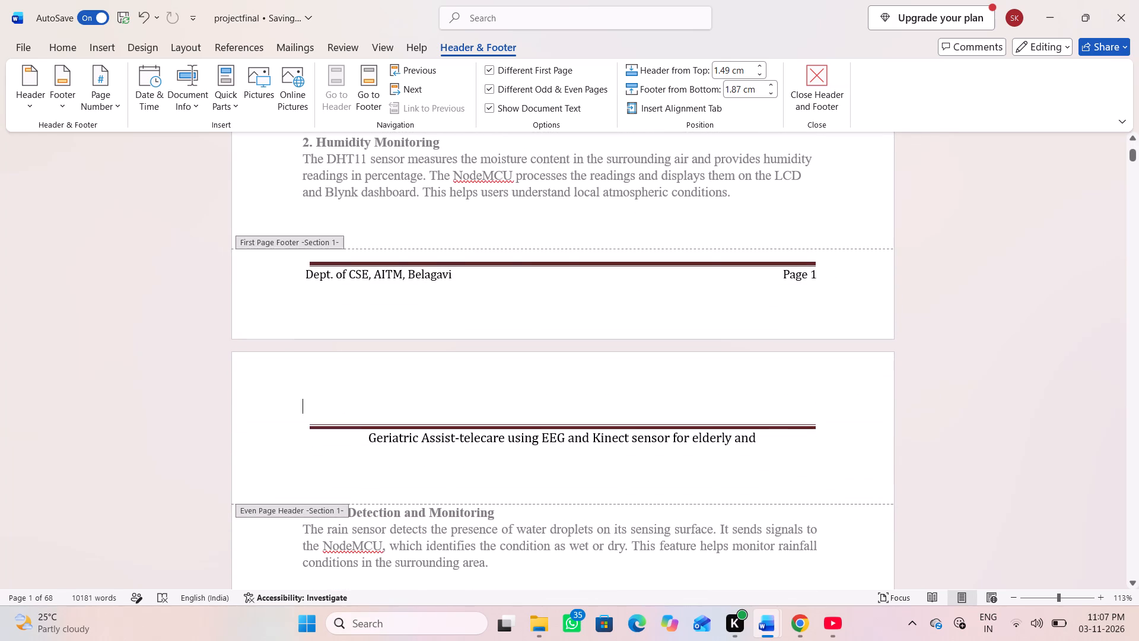
key(ctrl+v)
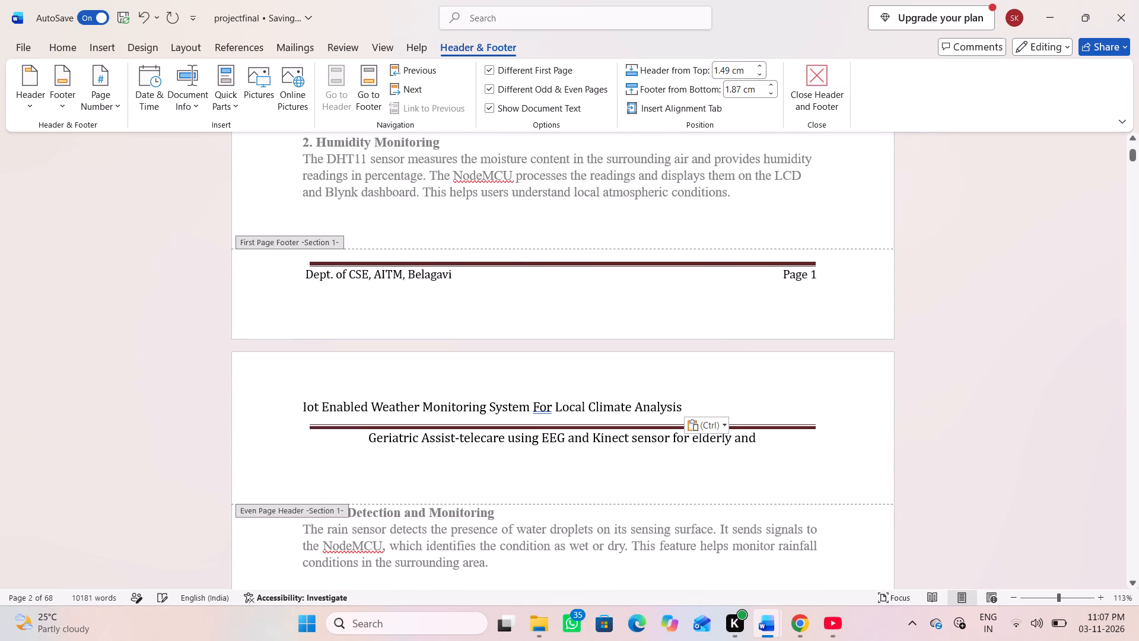
Delete the remaining Geriatric Assist-telecare text below the header rule on page 2.
drag(759, 443, 400, 430)
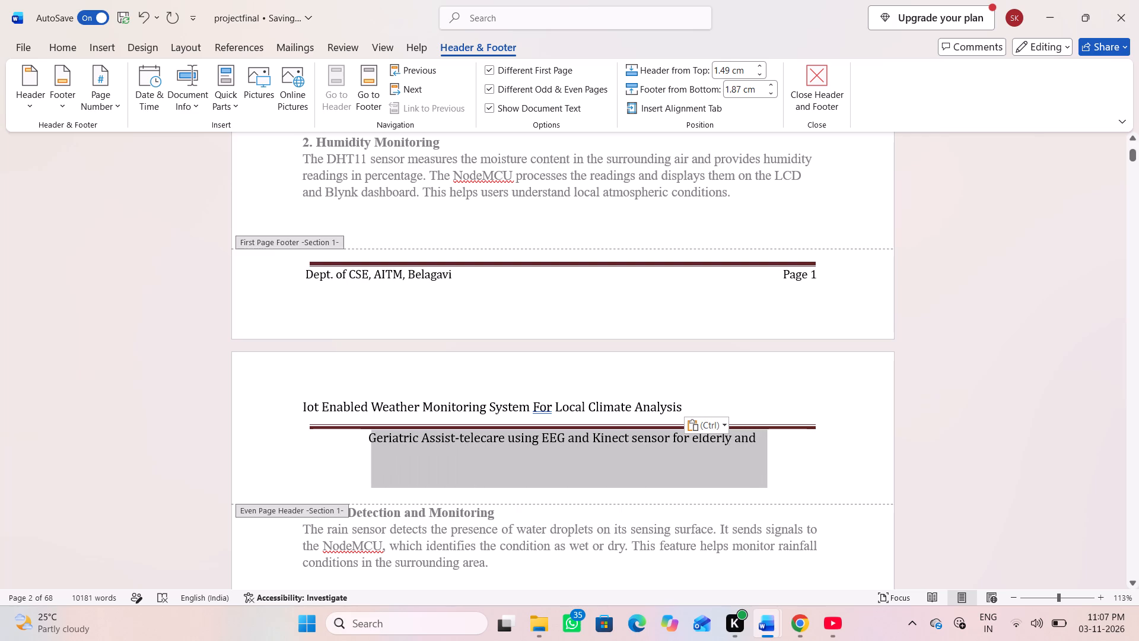
drag(400, 430, 373, 430)
key(BackSpace)
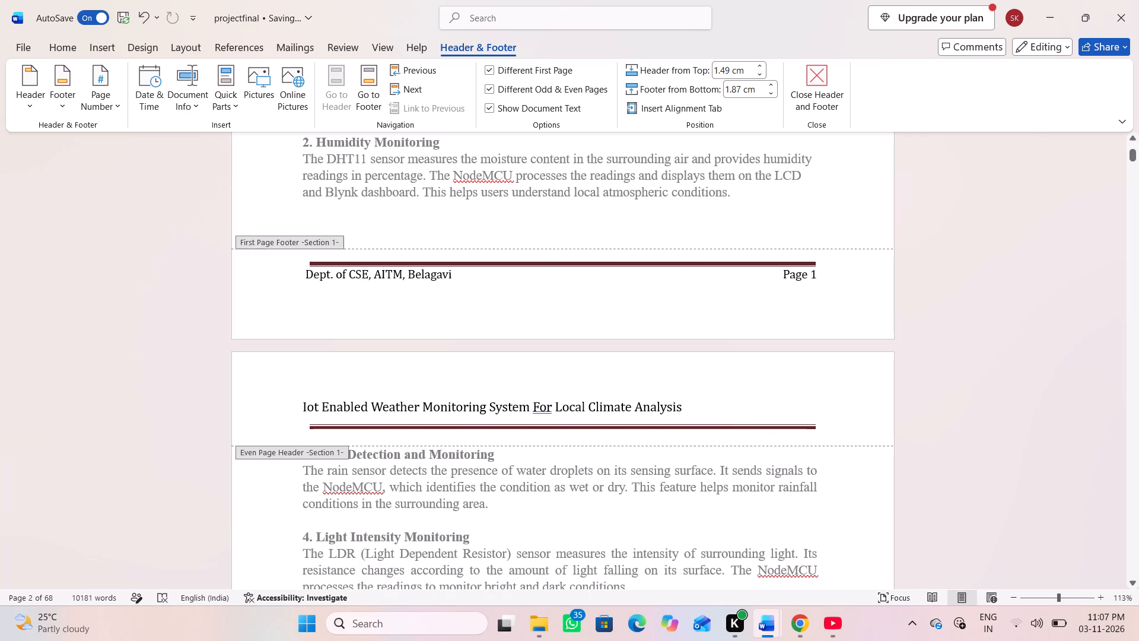
Move the page 2 header rule up and slightly left so it sits directly beneath the new header title.
click(770, 377)
drag(448, 427, 429, 420)
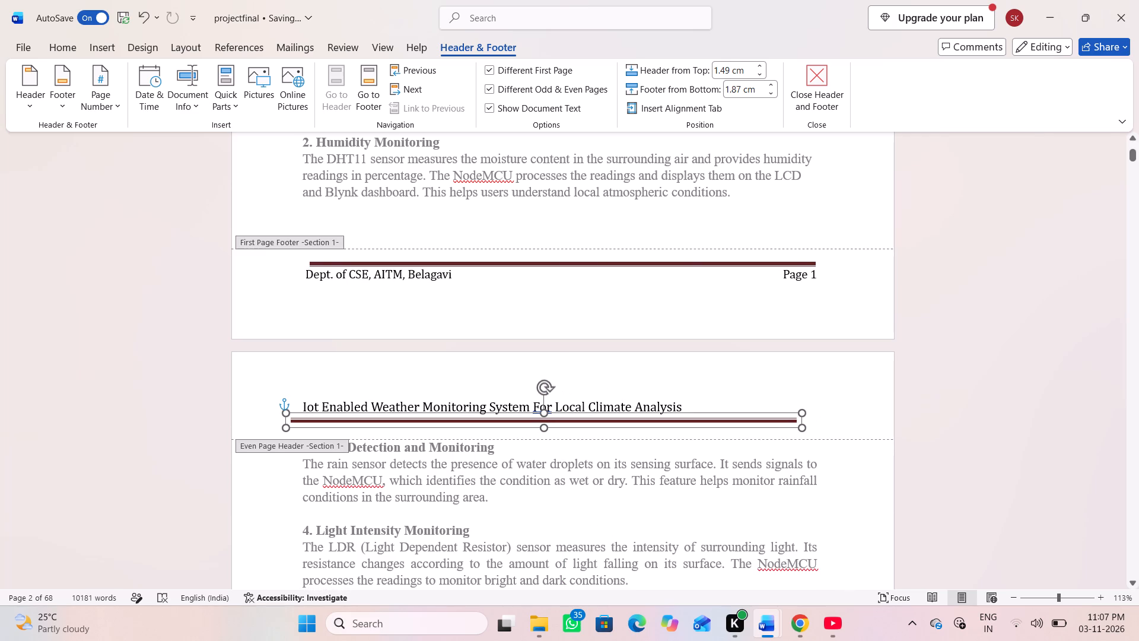
drag(429, 420, 437, 420)
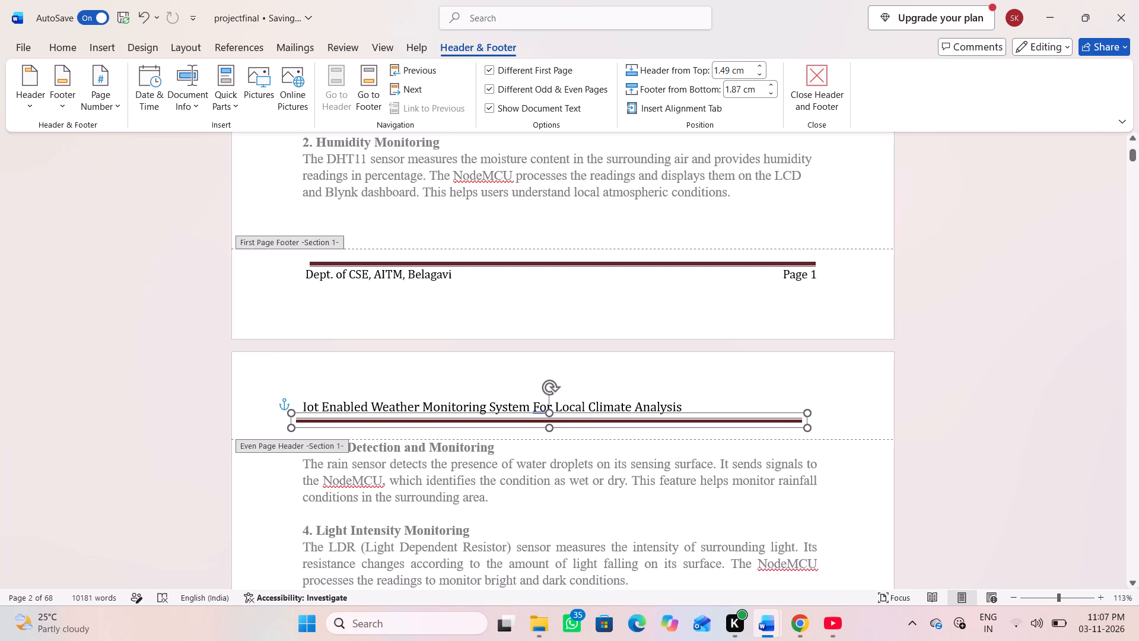
drag(437, 420, 438, 418)
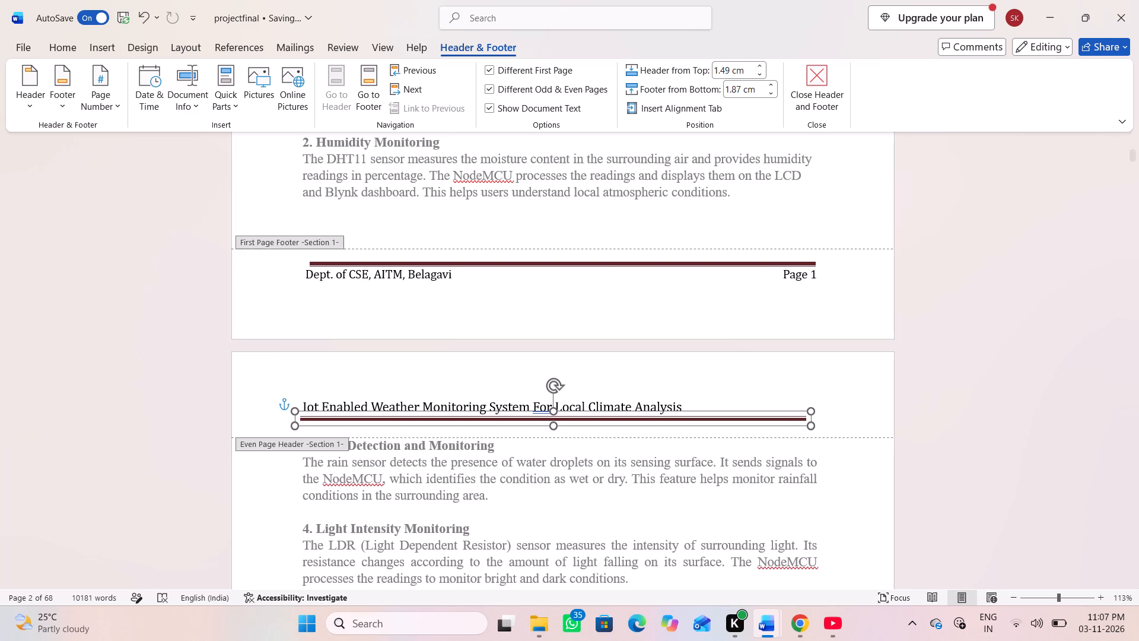
drag(438, 418, 439, 418)
click(531, 379)
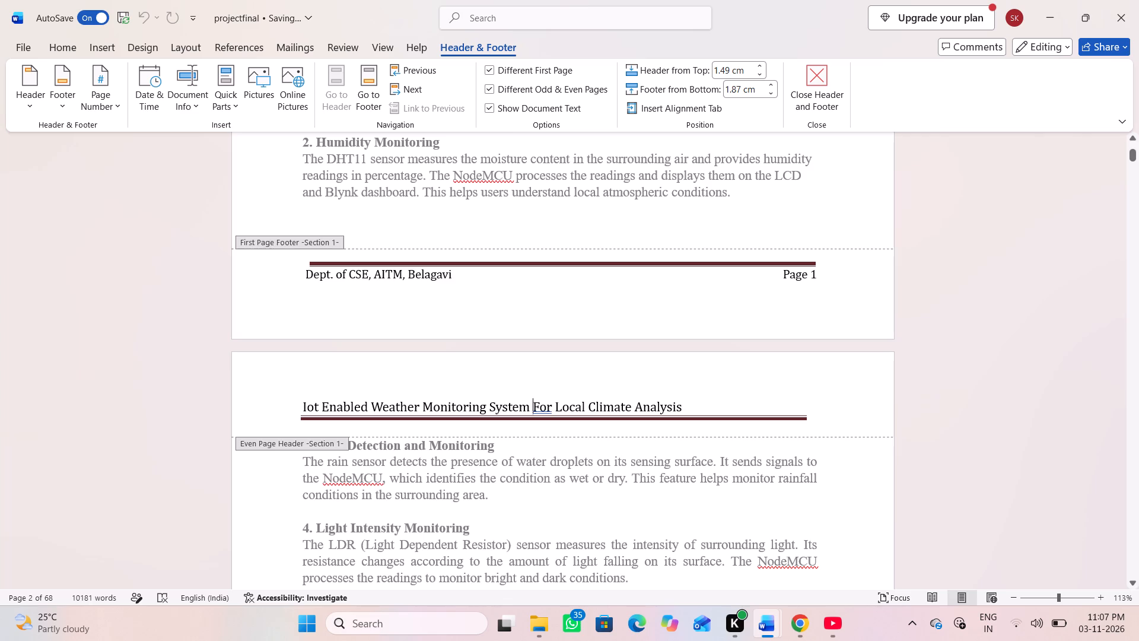
Reposition the page 1 footer rule so it sits beneath the "Dept. of CSE, AITM, Belagavi" footer text.
scroll(516, 420, up, 4)
click(454, 422)
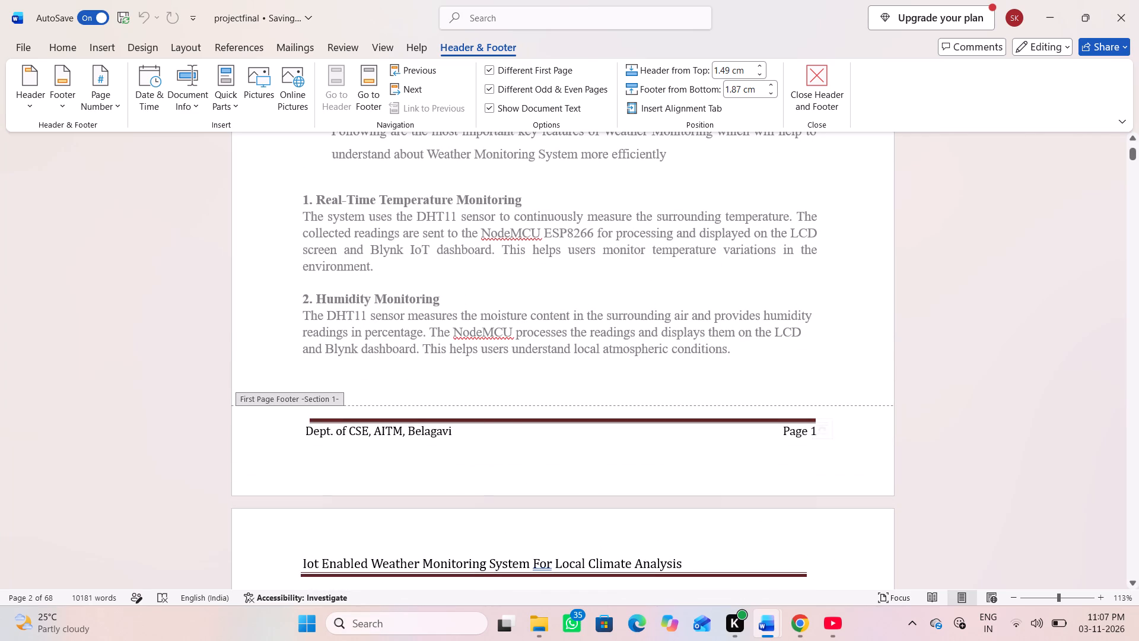
click(454, 422)
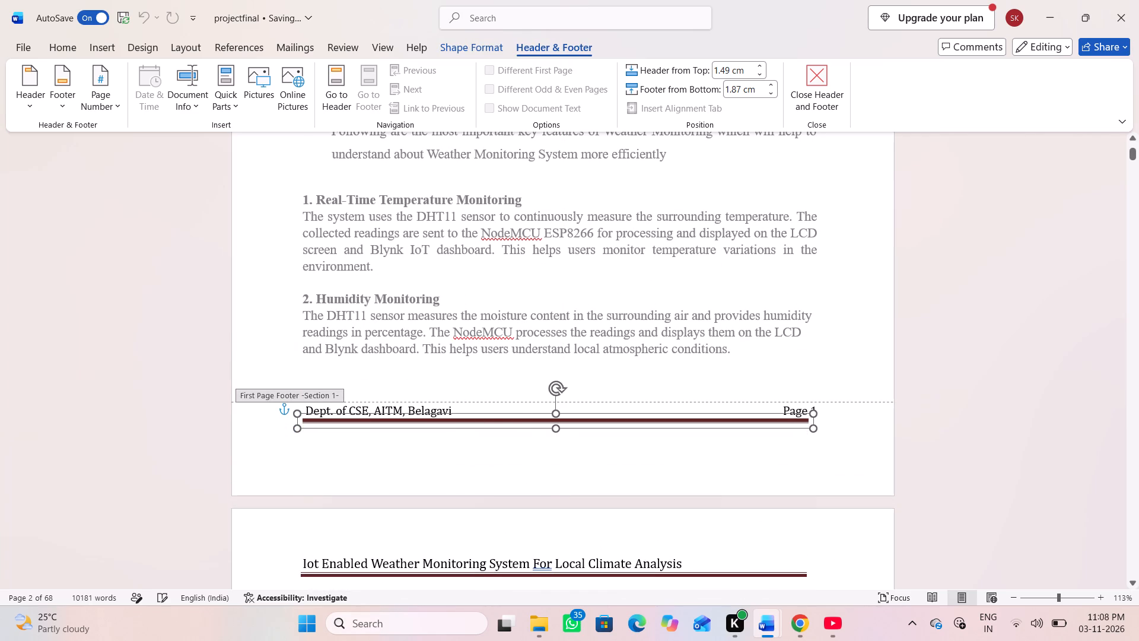
Shift the page 1 header rule slightly right so its start lines up with the header title.
scroll(488, 410, up, 14)
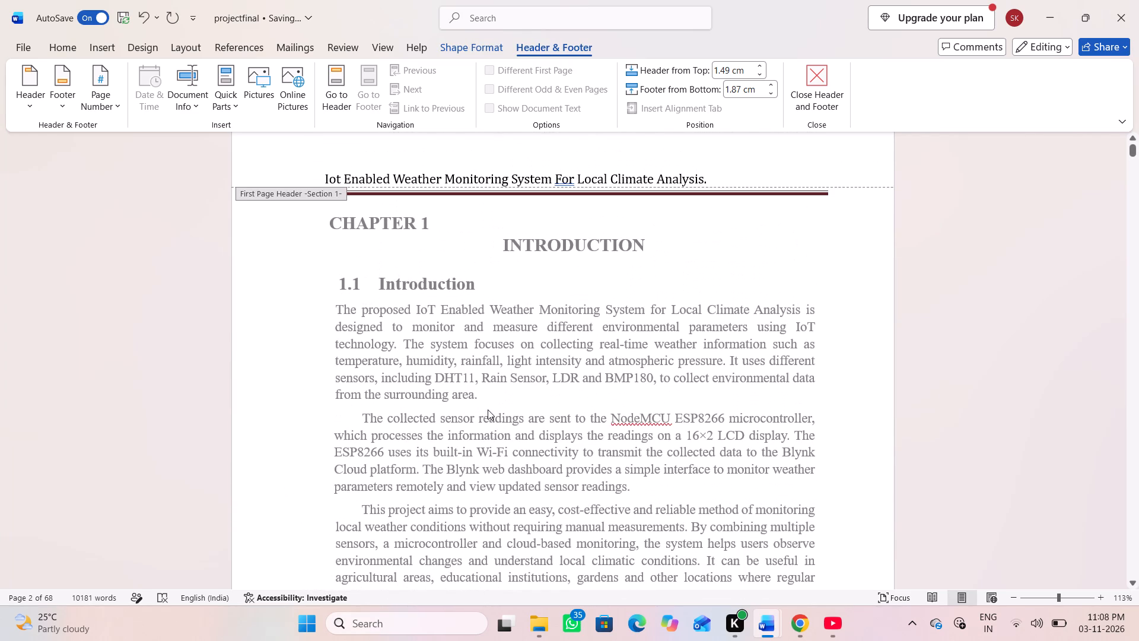
drag(384, 287, 370, 290)
click(924, 337)
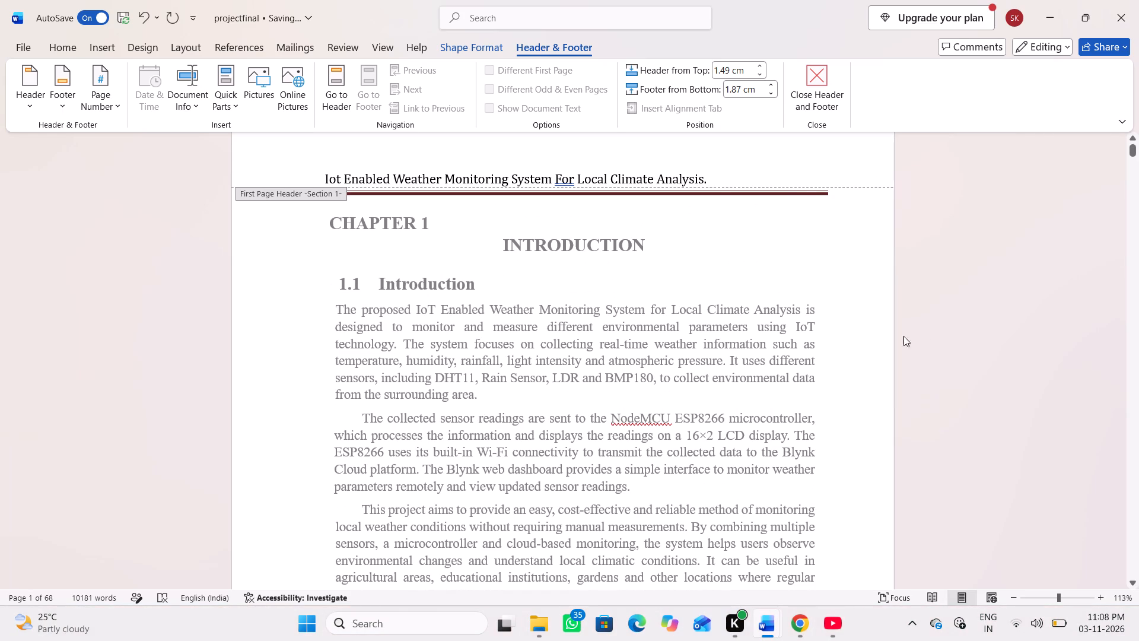
click(847, 334)
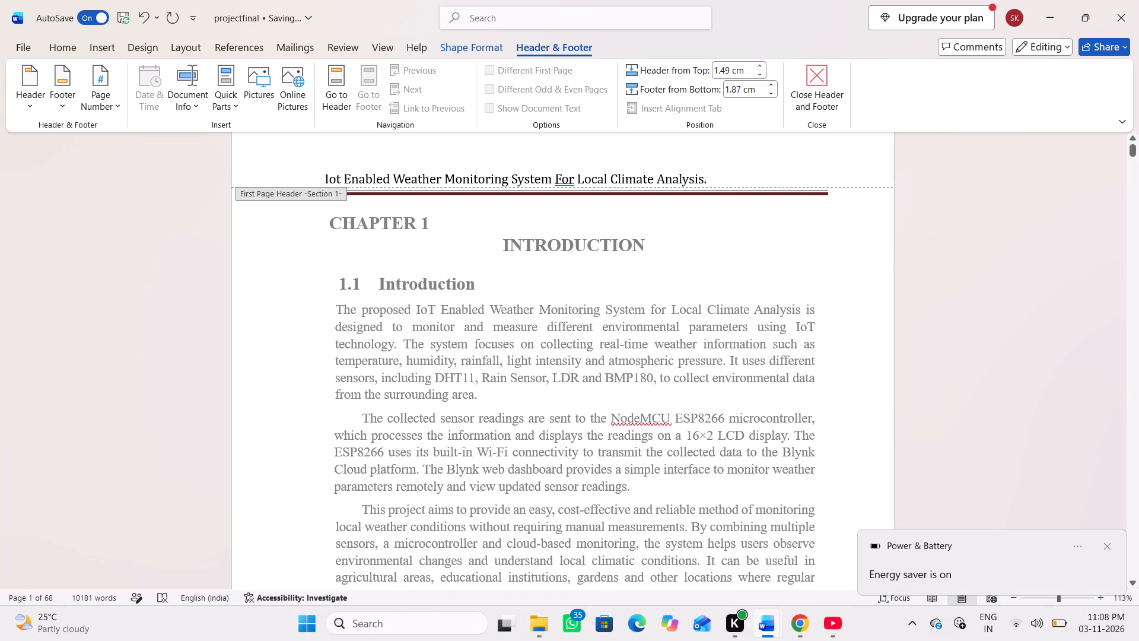
drag(418, 181, 408, 181)
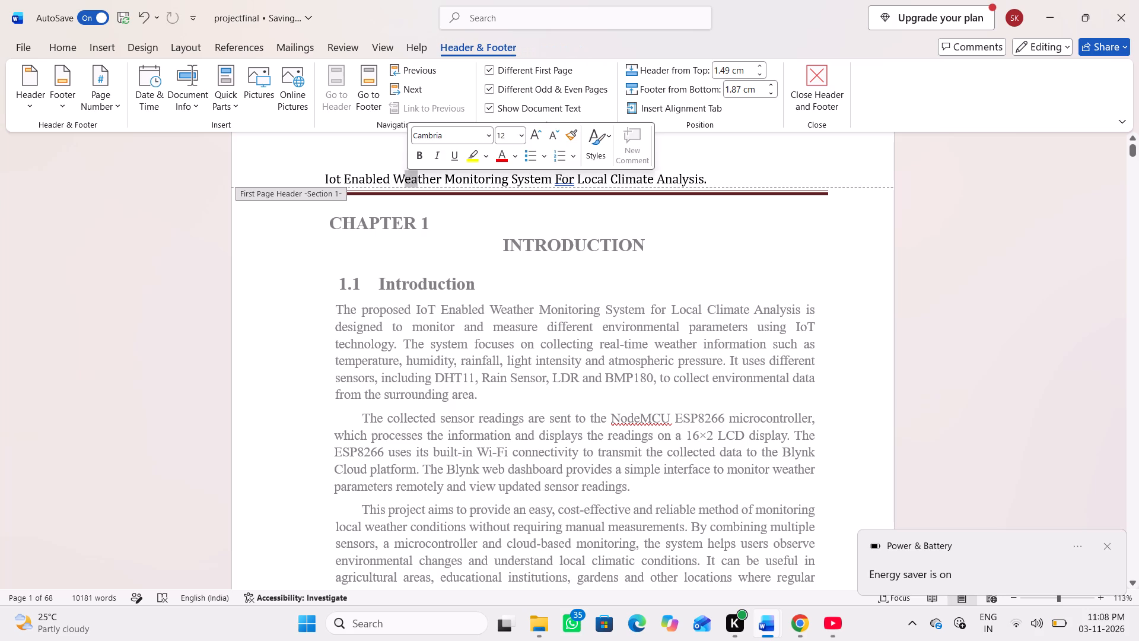
click(467, 183)
drag(463, 195, 460, 195)
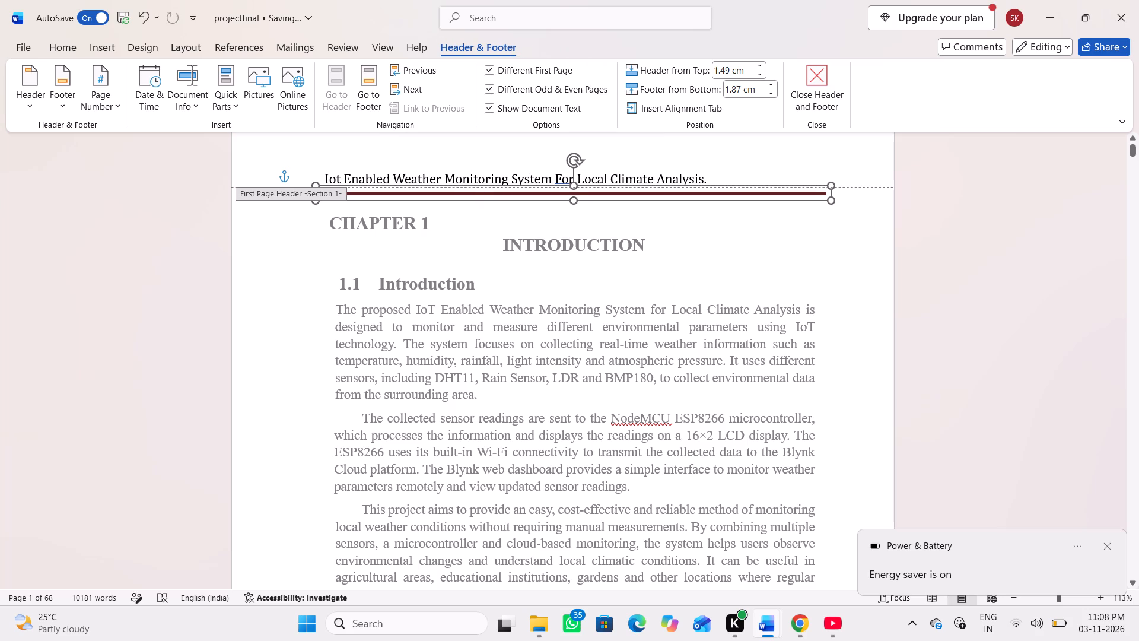
drag(460, 195, 469, 195)
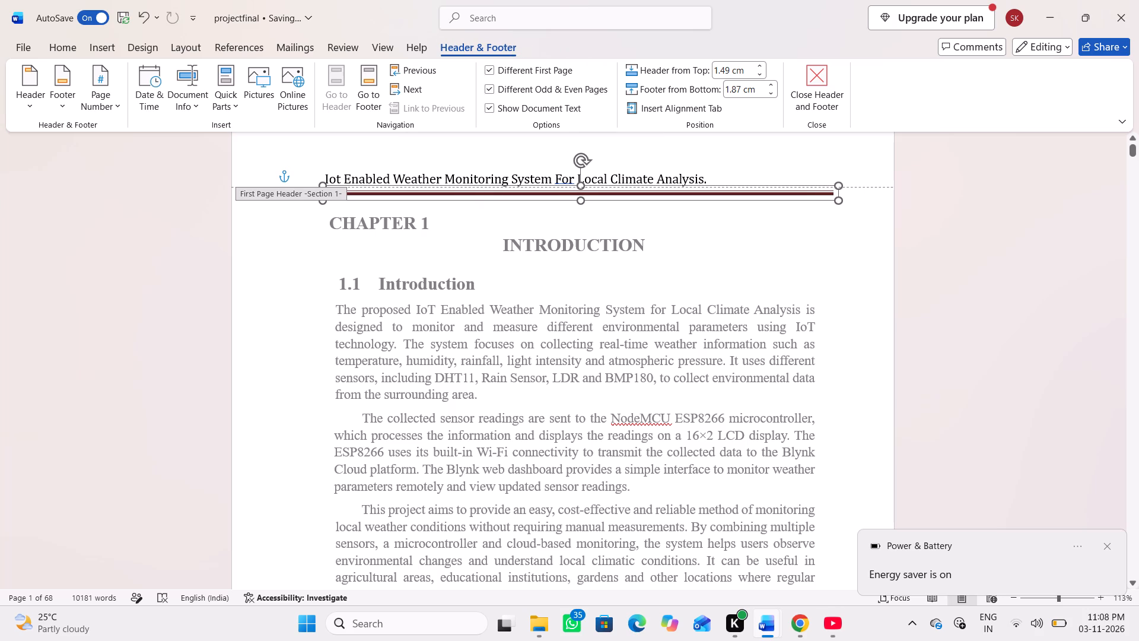
click(453, 227)
Check the headers and footers across pages 1 and 2, and return to the body text.
scroll(574, 322, down, 16)
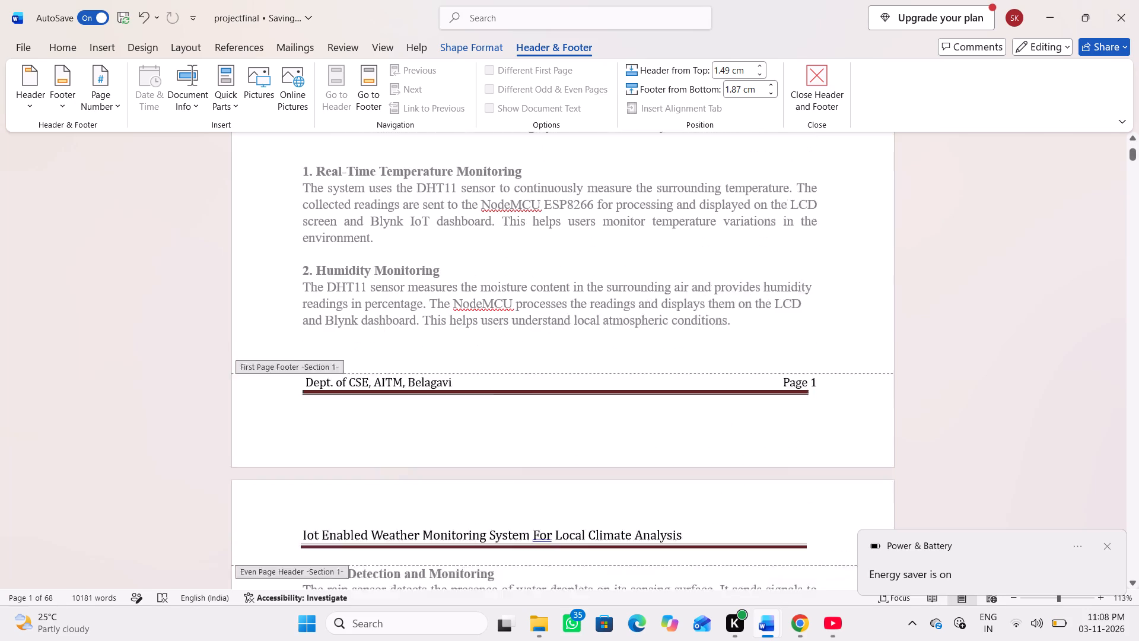
scroll(573, 326, down, 6)
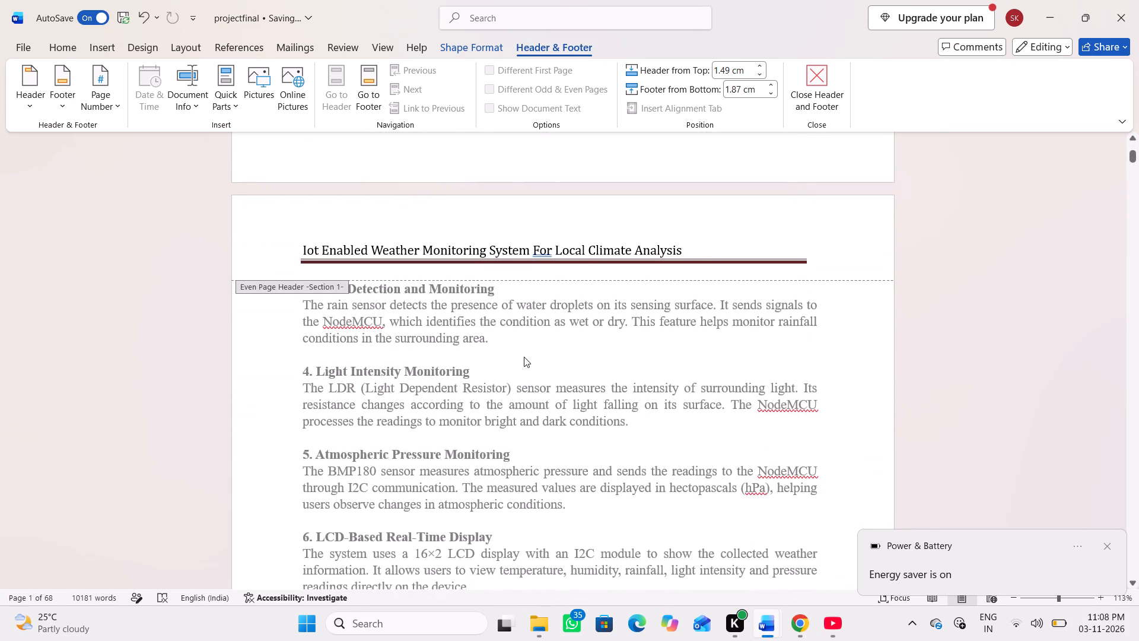
click(524, 357)
scroll(527, 333, up, 4)
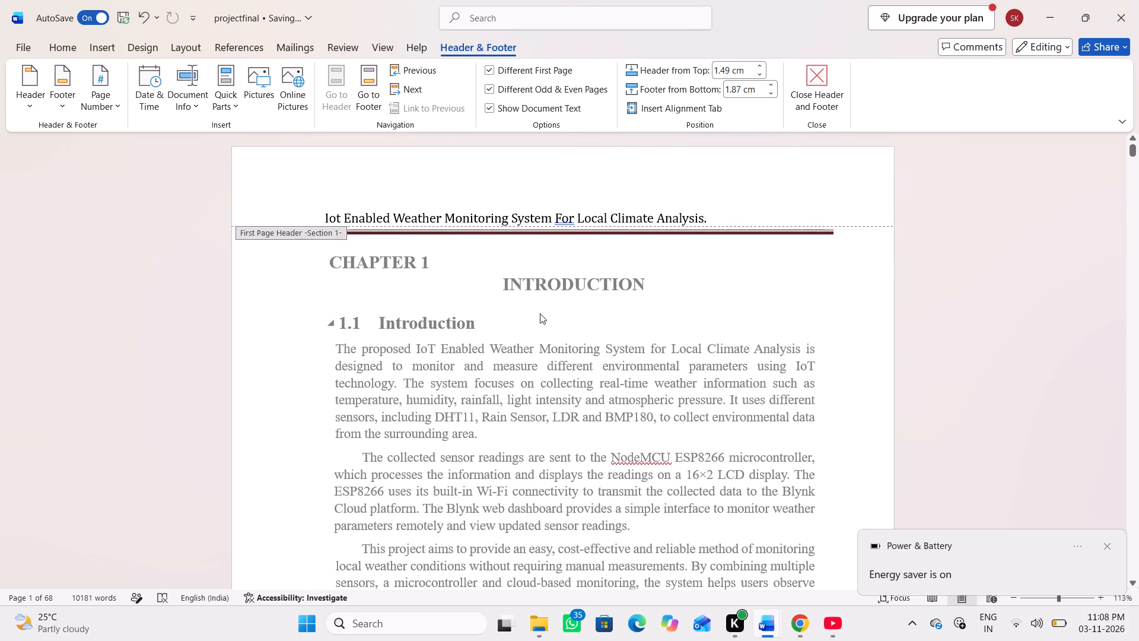
triple_click(559, 347)
click(553, 403)
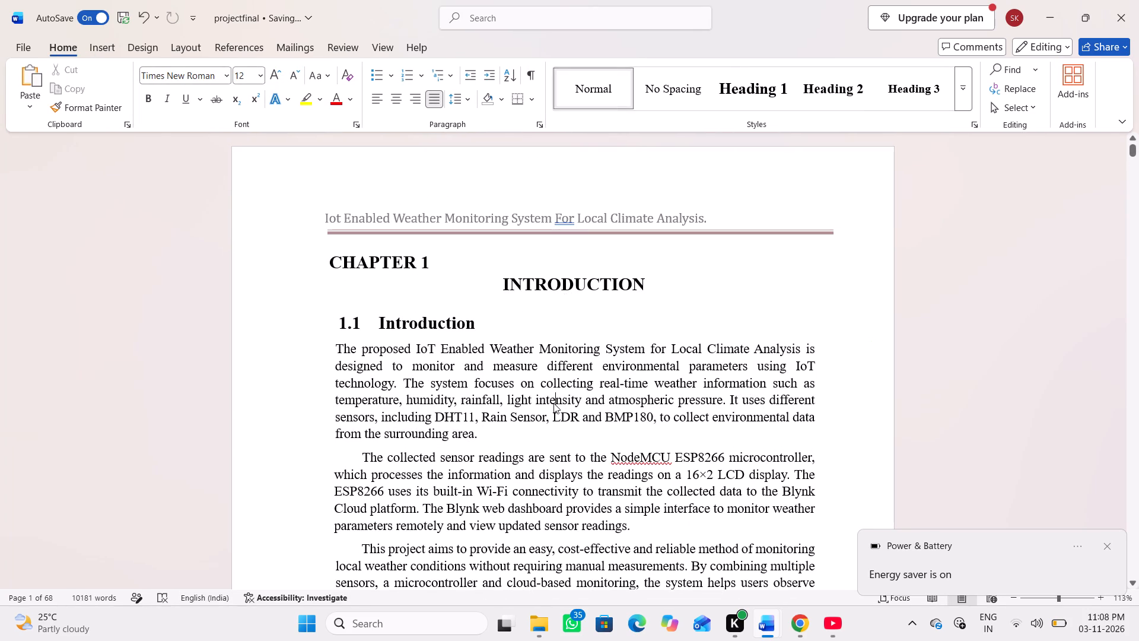
Open the odd-page header on page 3 for editing and try to select its old Geriatric Assist-telecare title.
scroll(687, 351, down, 13)
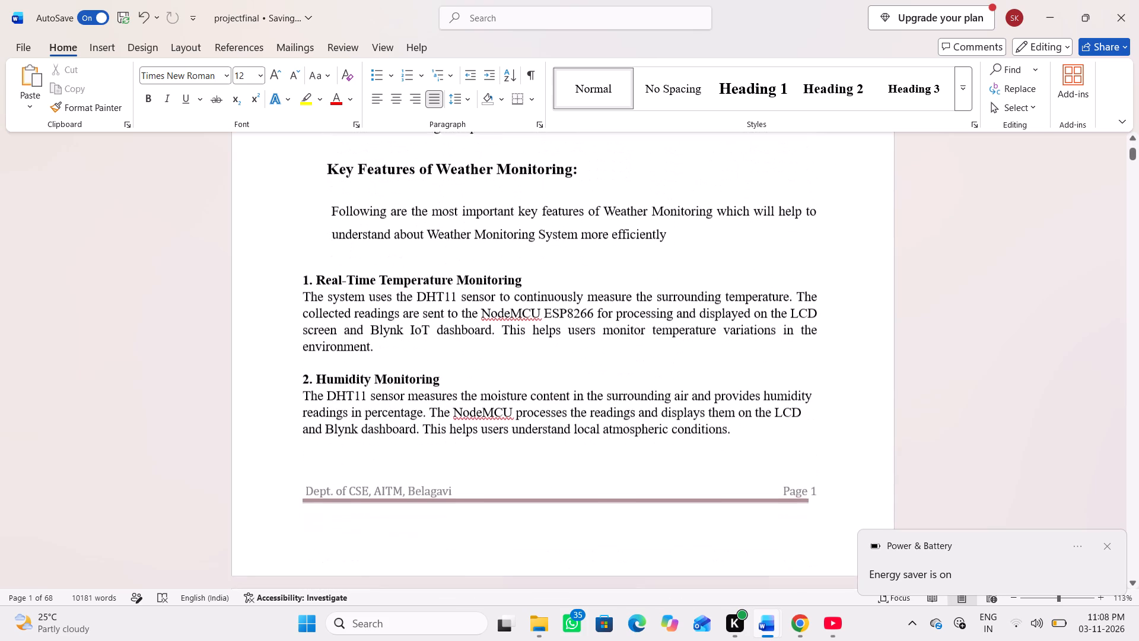
scroll(687, 353, down, 9)
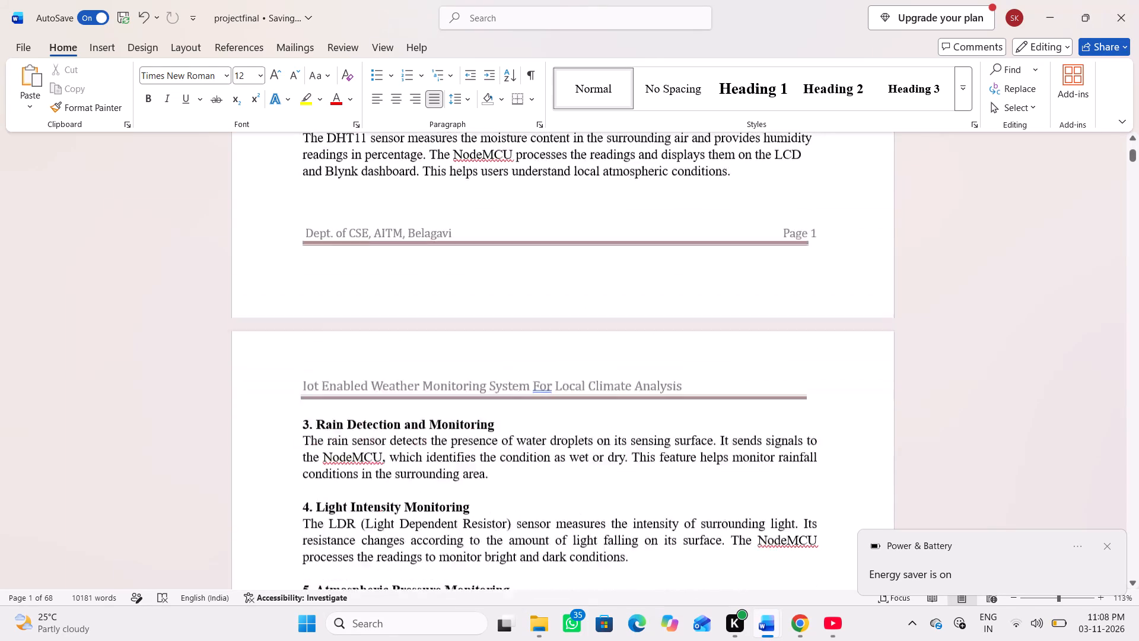
scroll(687, 353, down, 20)
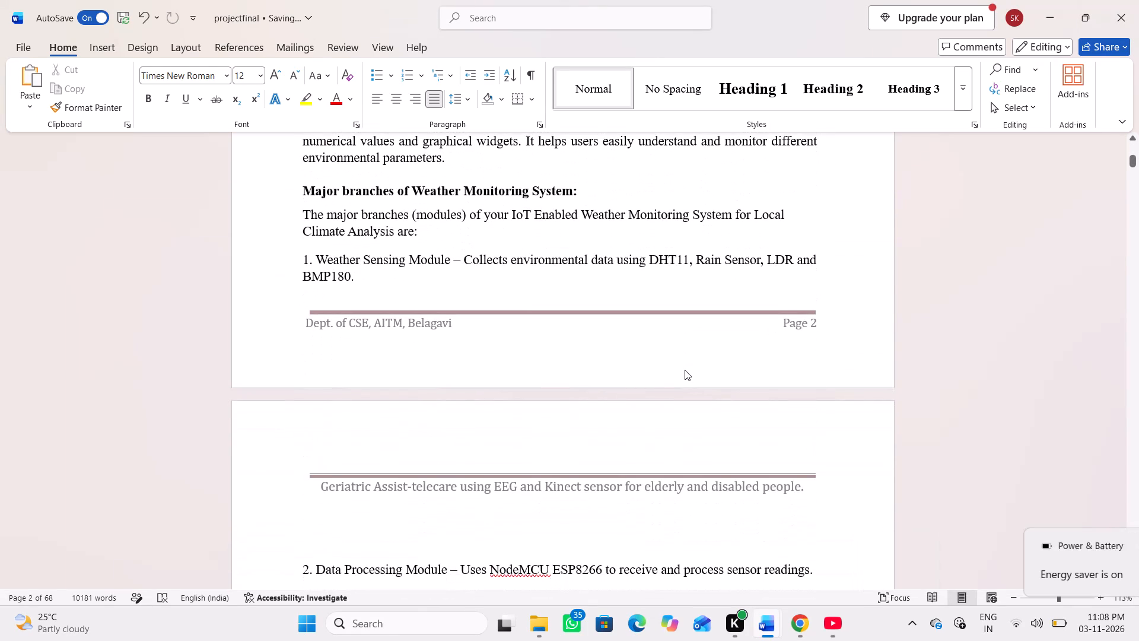
scroll(685, 370, down, 5)
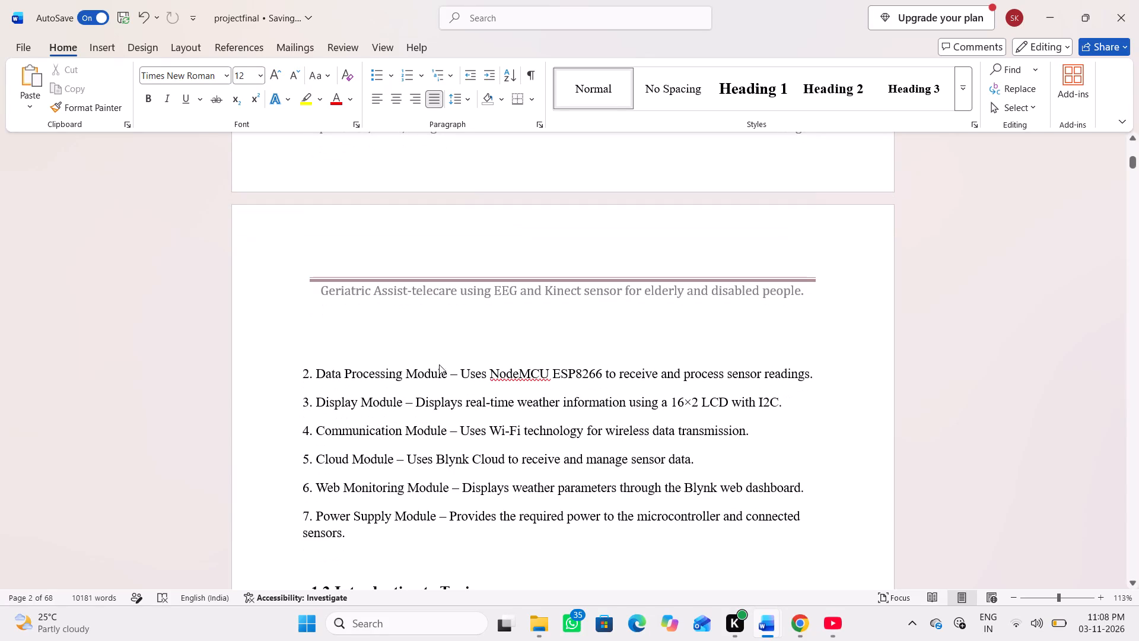
double_click(798, 292)
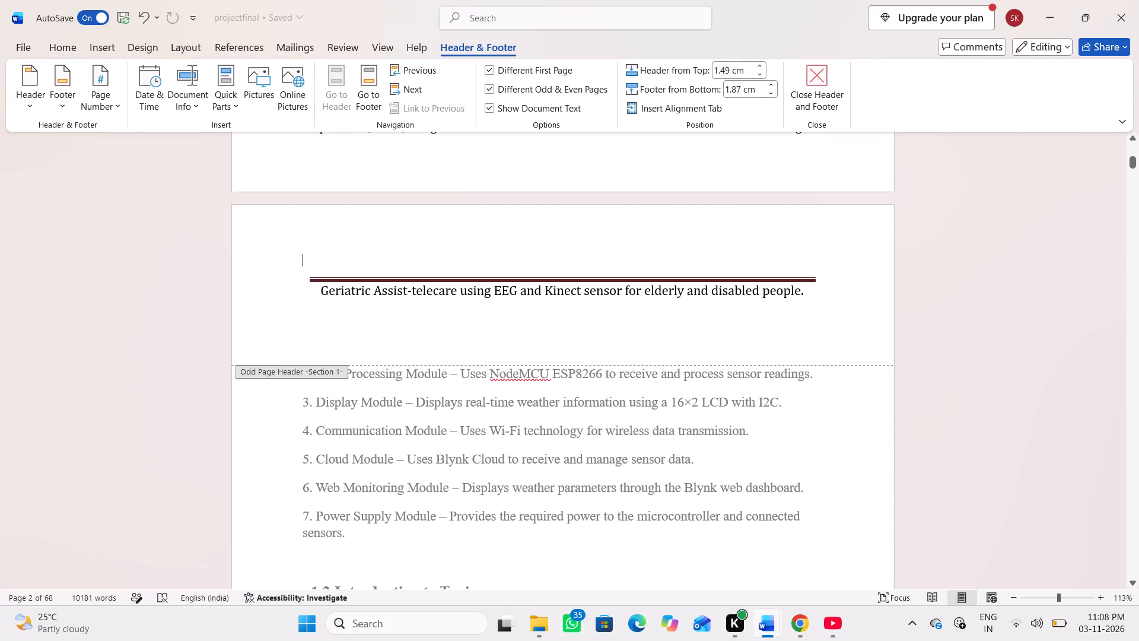
double_click(798, 292)
double_click(800, 293)
drag(804, 293, 538, 290)
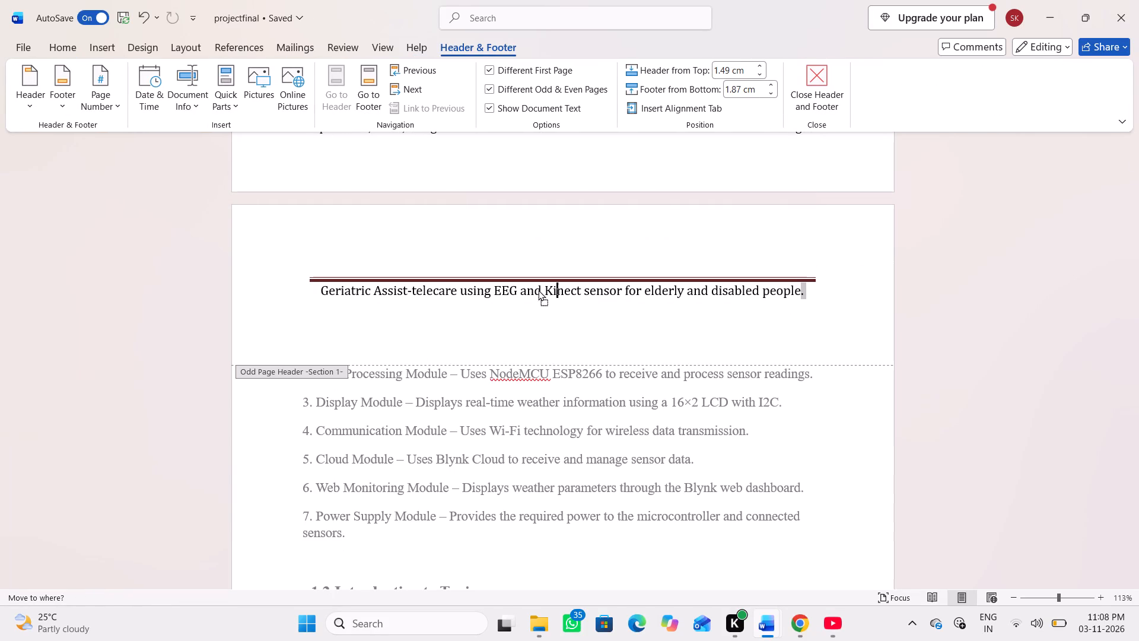
drag(538, 290, 447, 294)
drag(803, 295, 798, 296)
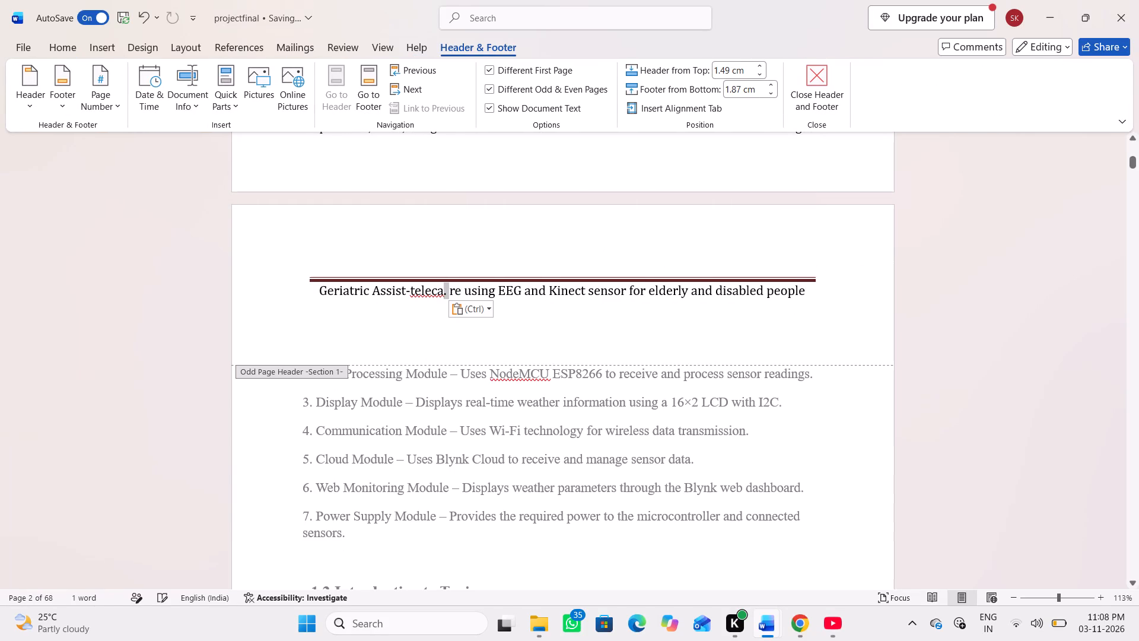
drag(798, 296, 308, 291)
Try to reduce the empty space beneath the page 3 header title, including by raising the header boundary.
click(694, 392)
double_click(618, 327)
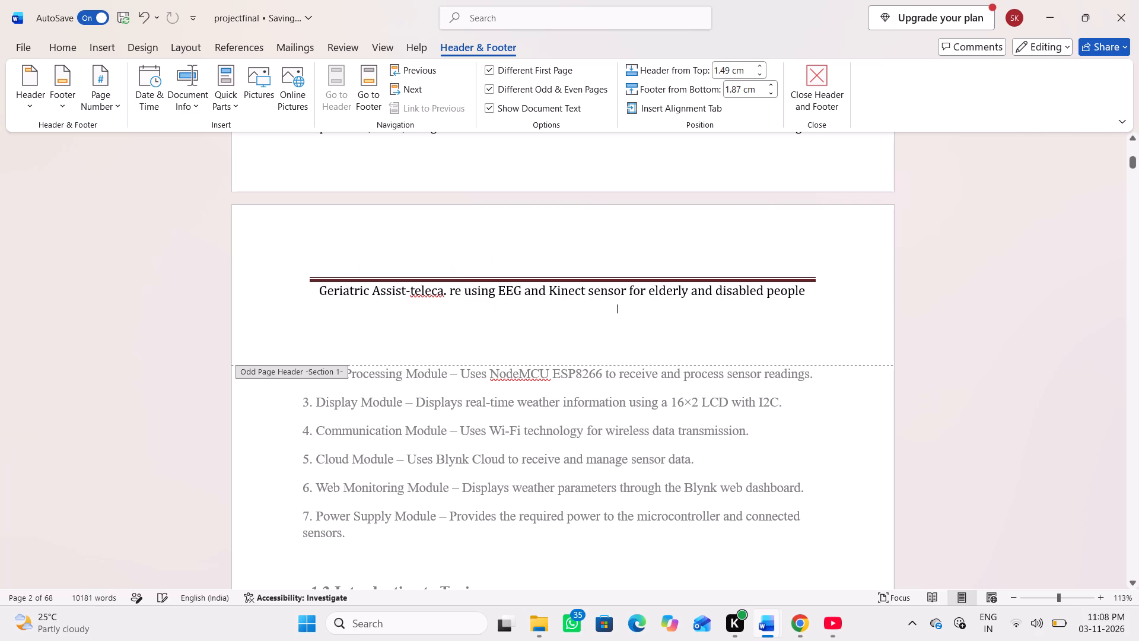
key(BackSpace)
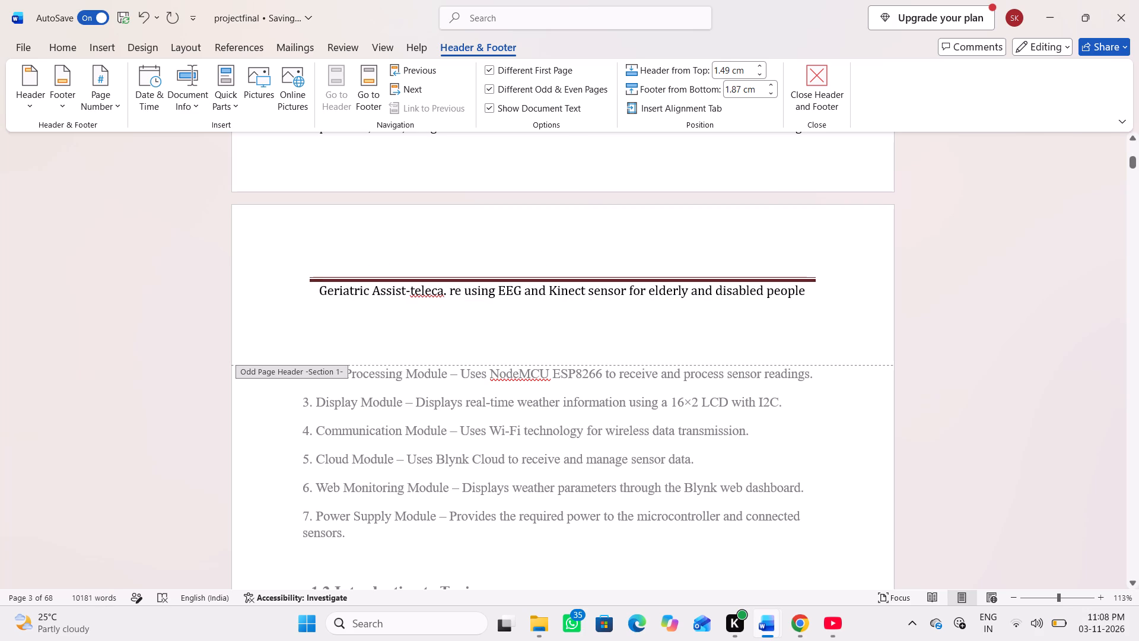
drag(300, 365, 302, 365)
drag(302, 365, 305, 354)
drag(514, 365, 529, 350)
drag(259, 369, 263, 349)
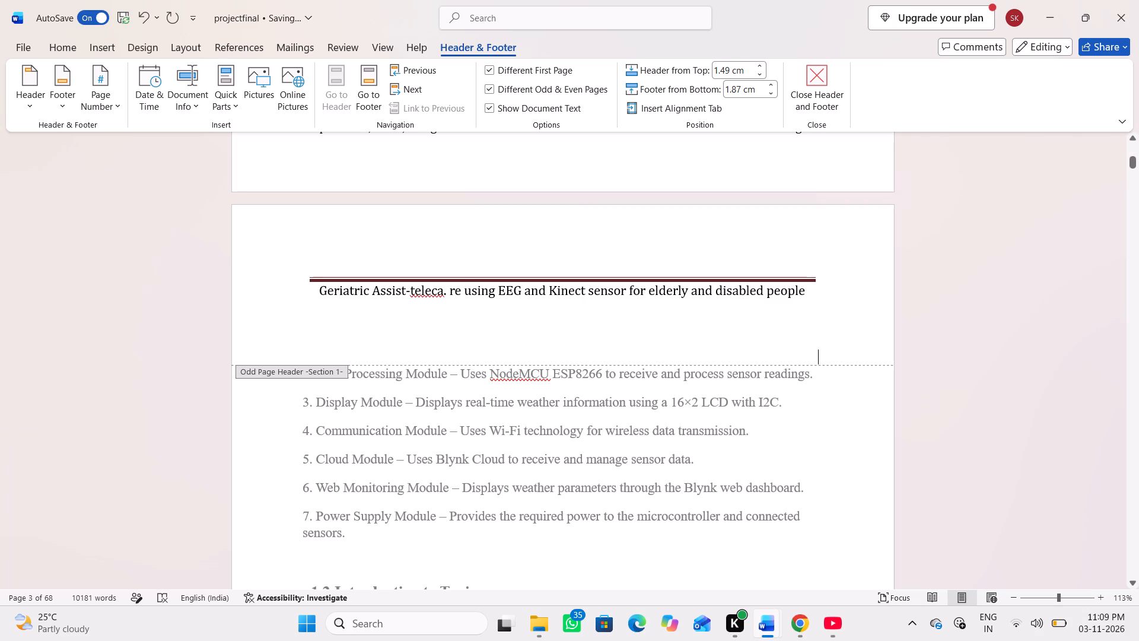
Delete the old Geriatric Assist-telecare title and the blank lines beneath it from the page 3 header.
click(291, 294)
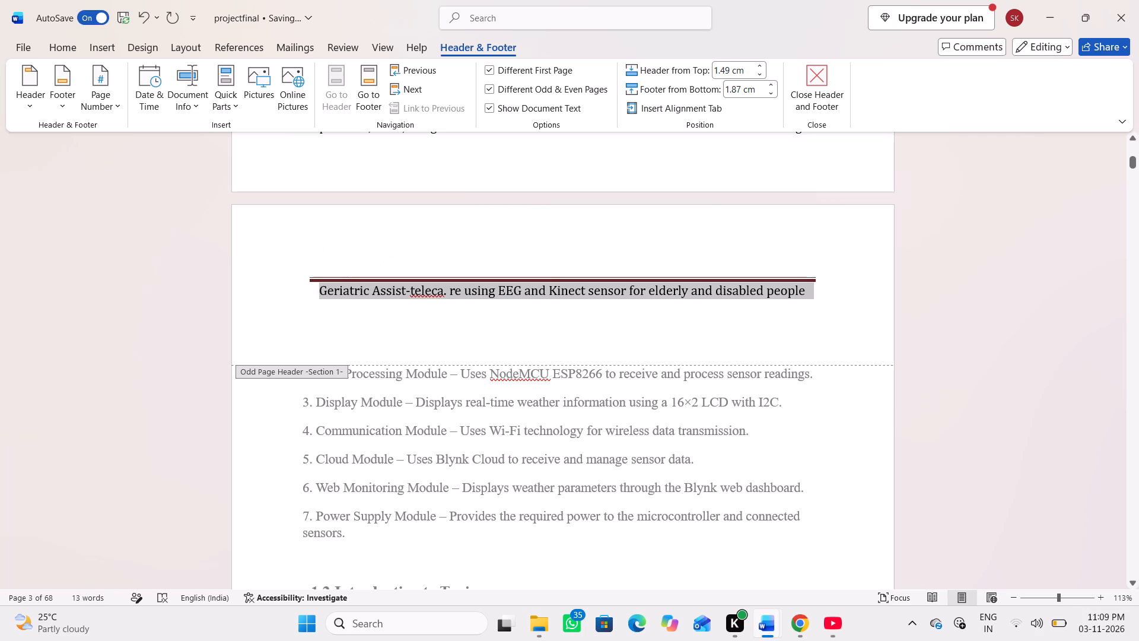
key(BackSpace)
click(631, 326)
key(BackSpace)
key(BackSpace)
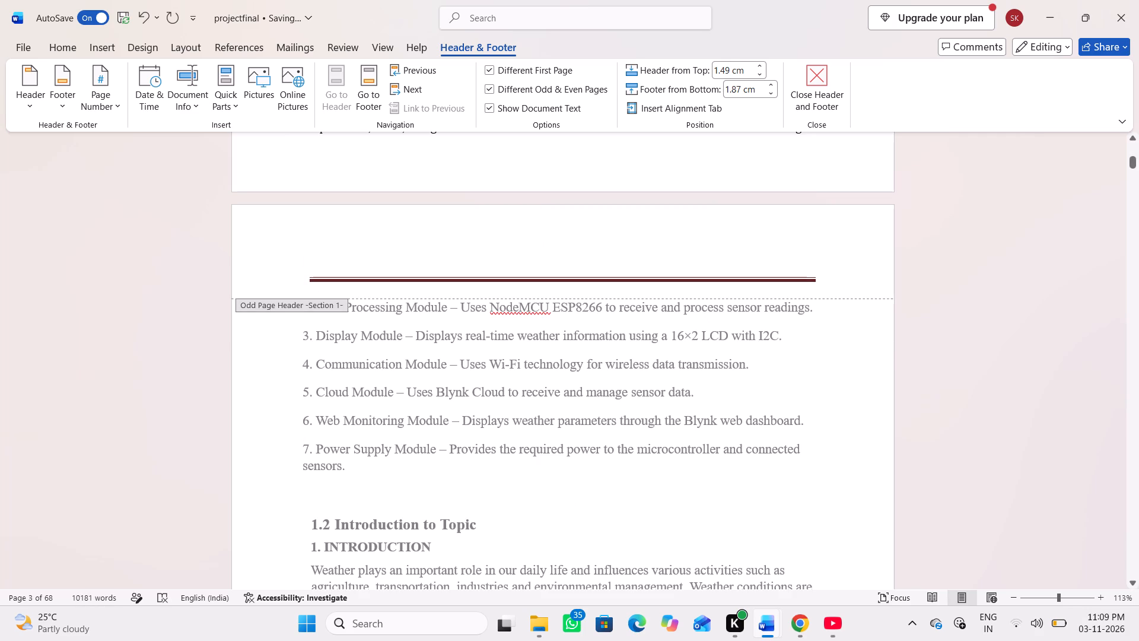
Copy the page 2 header title "Iot Enabled Weather Monitoring System For Local Climate Analysis" together with its rule, without a leading space.
scroll(399, 269, up, 16)
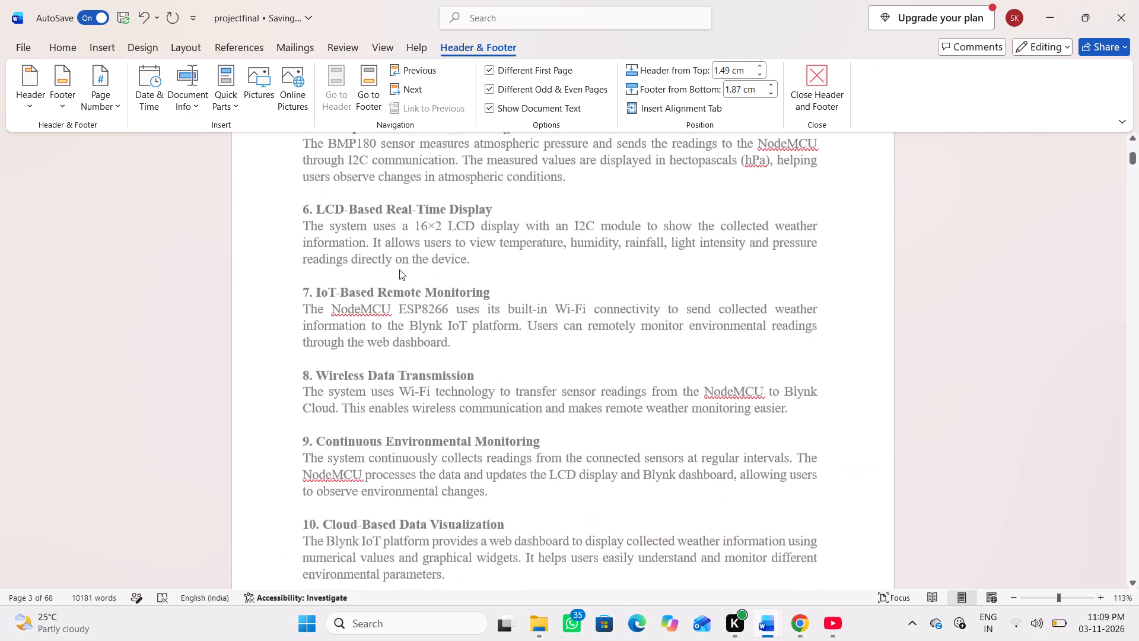
scroll(399, 269, up, 6)
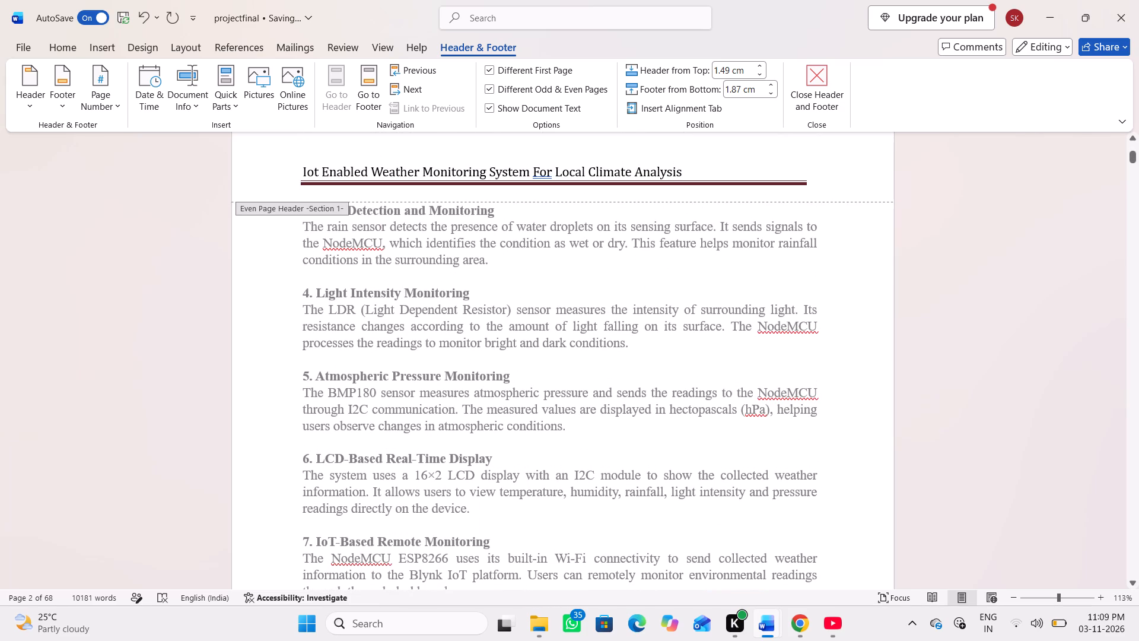
drag(303, 170, 675, 173)
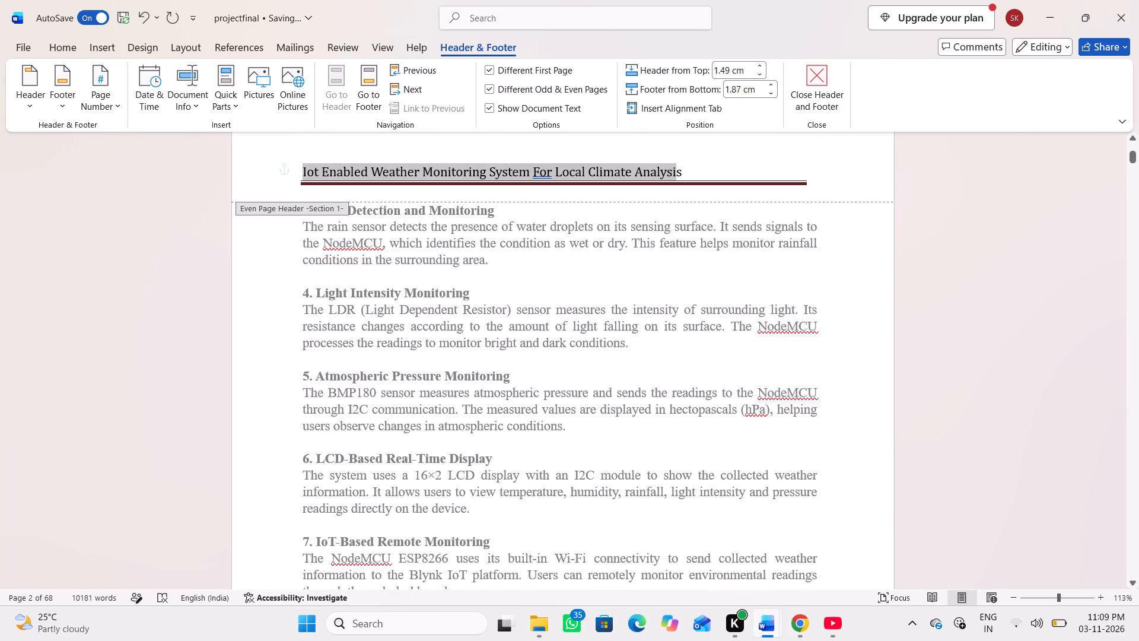
drag(675, 173, 682, 170)
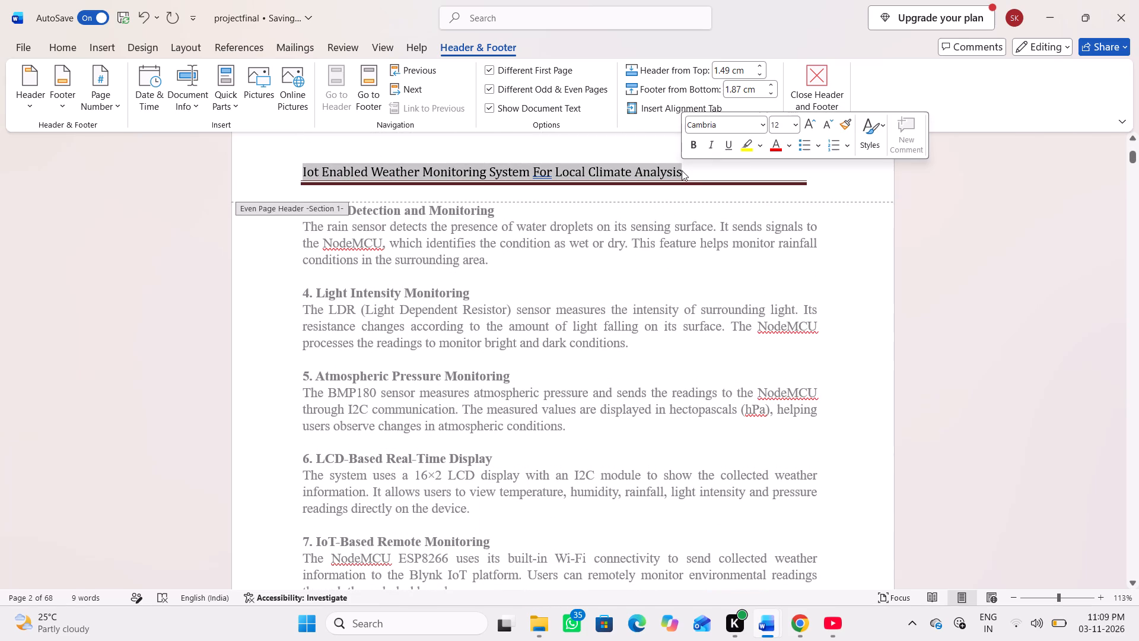
drag(682, 170, 742, 176)
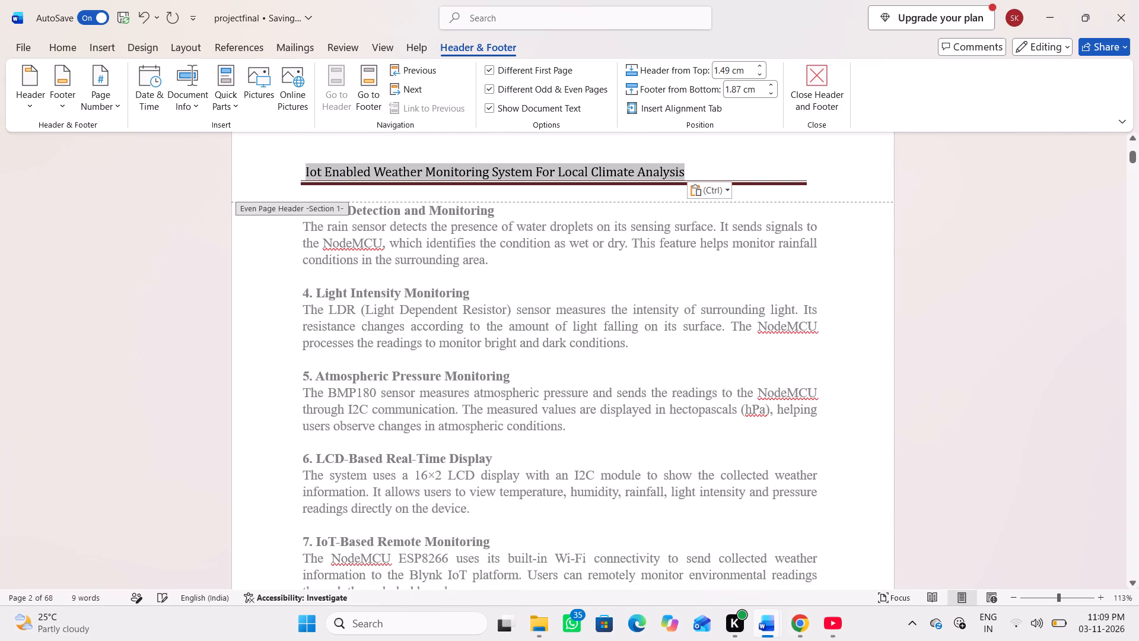
click(316, 169)
click(306, 167)
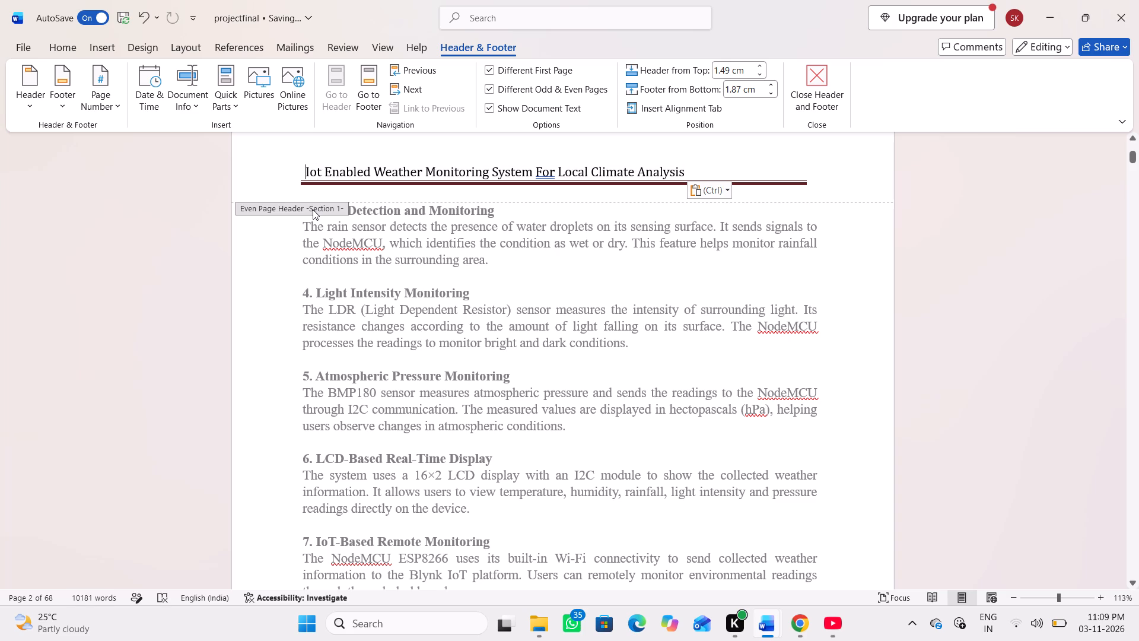
key(BackSpace)
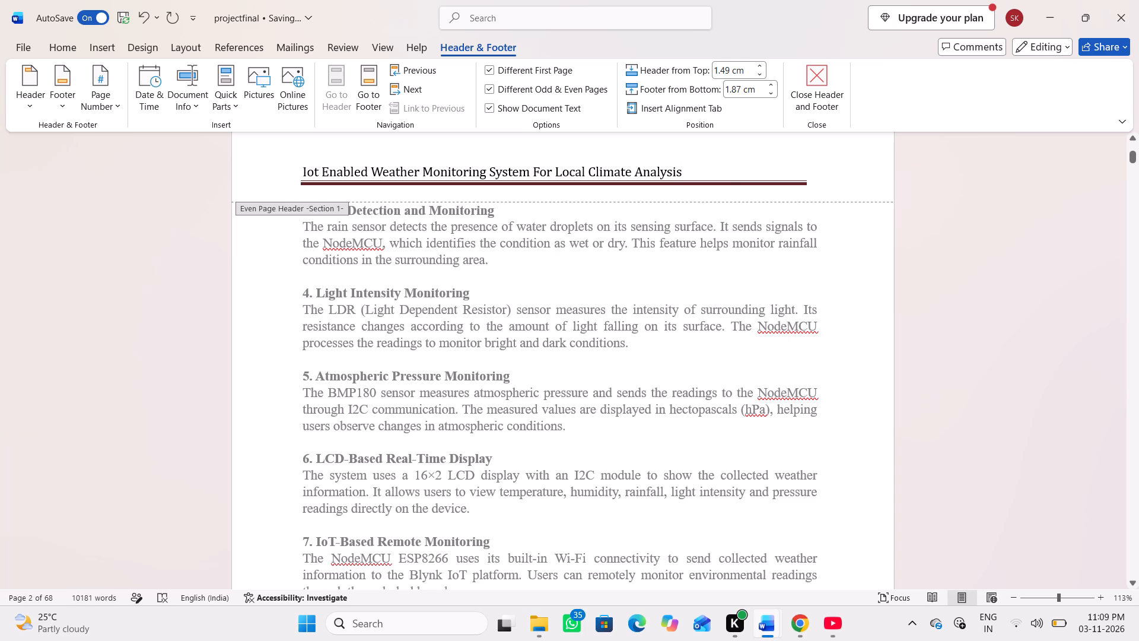
drag(300, 164, 677, 189)
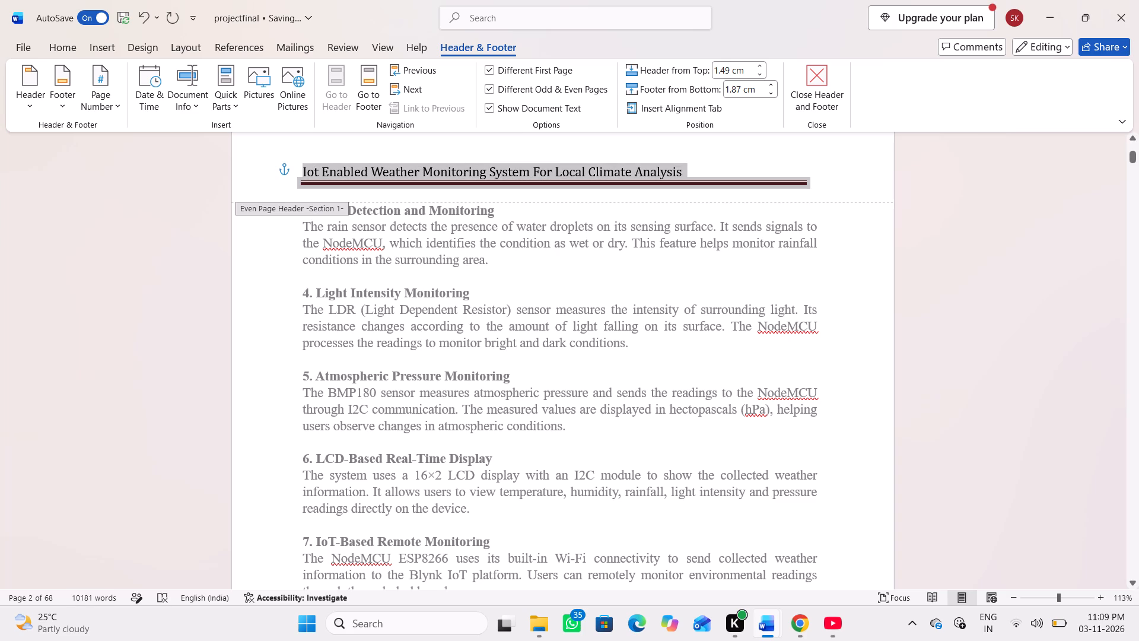
drag(677, 189, 758, 189)
key(ctrl+c)
Replace the leftover rule in the page 3 header with the copied weather monitoring title and rule.
scroll(734, 215, down, 18)
scroll(663, 319, down, 3)
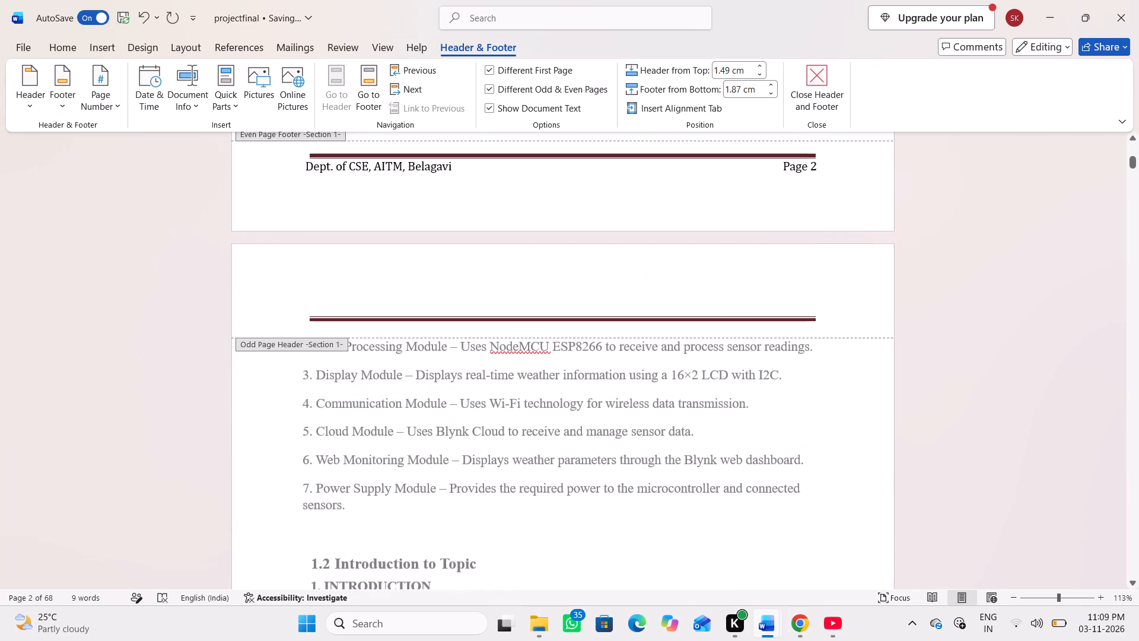
click(816, 314)
double_click(817, 320)
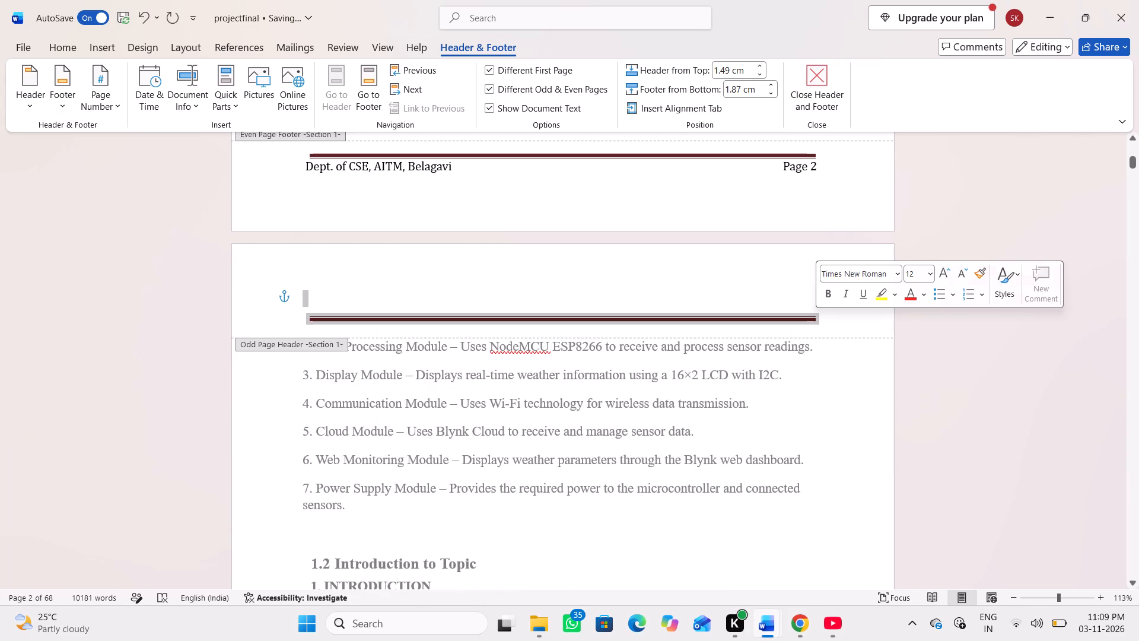
key(BackSpace)
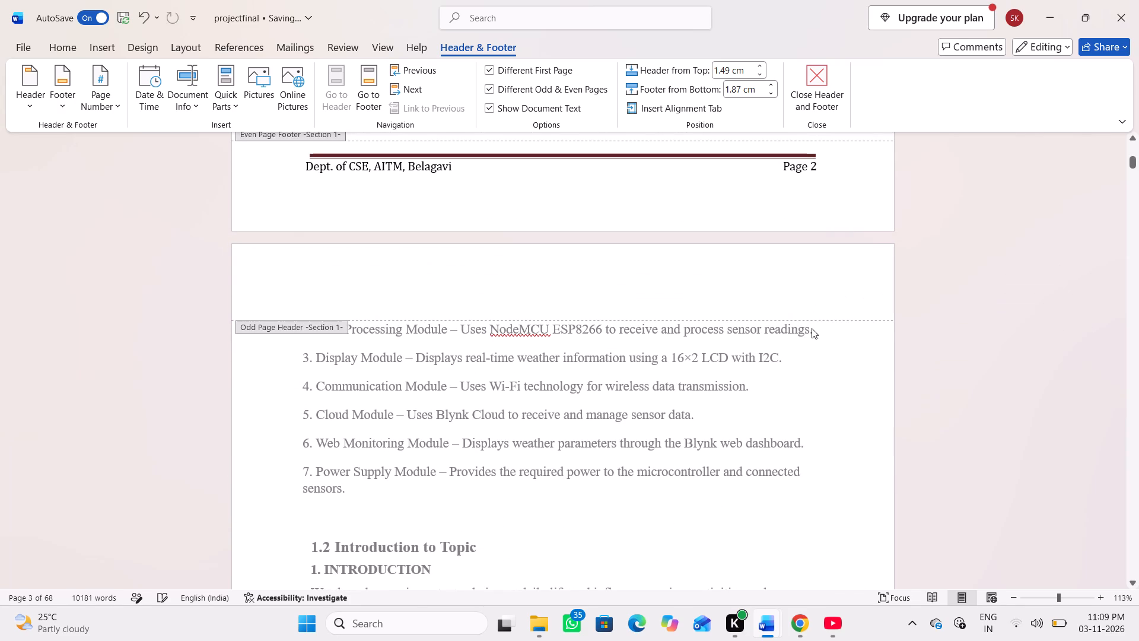
key(ctrl+v)
Check the headers and footers on pages 3 to 5, return to the body text, and review back up to page 2.
scroll(721, 329, down, 2)
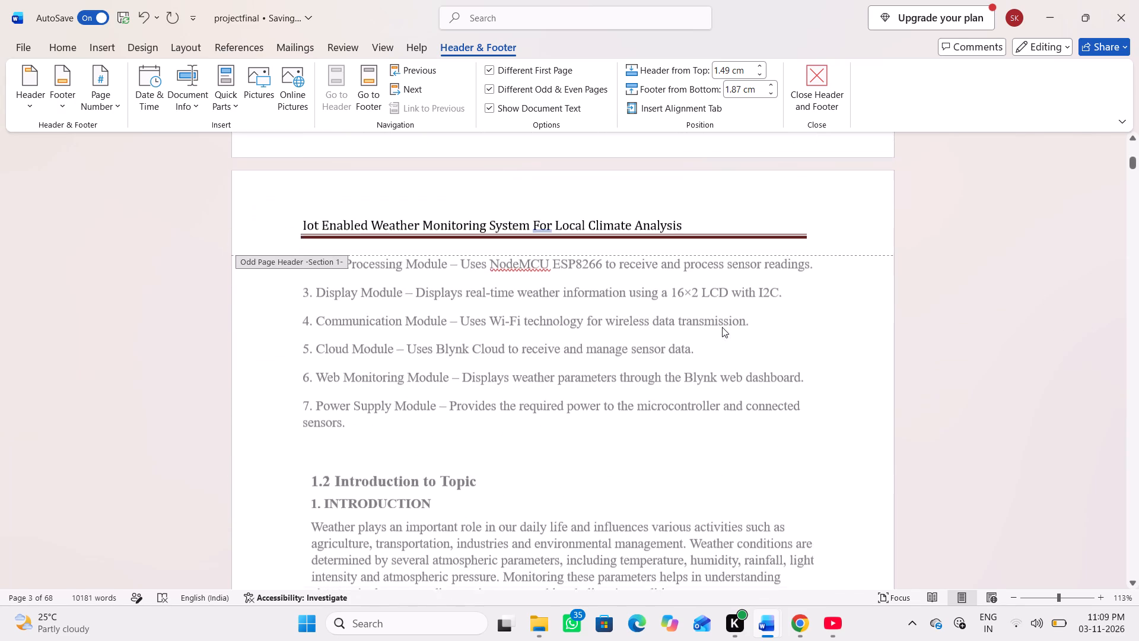
scroll(722, 328, down, 20)
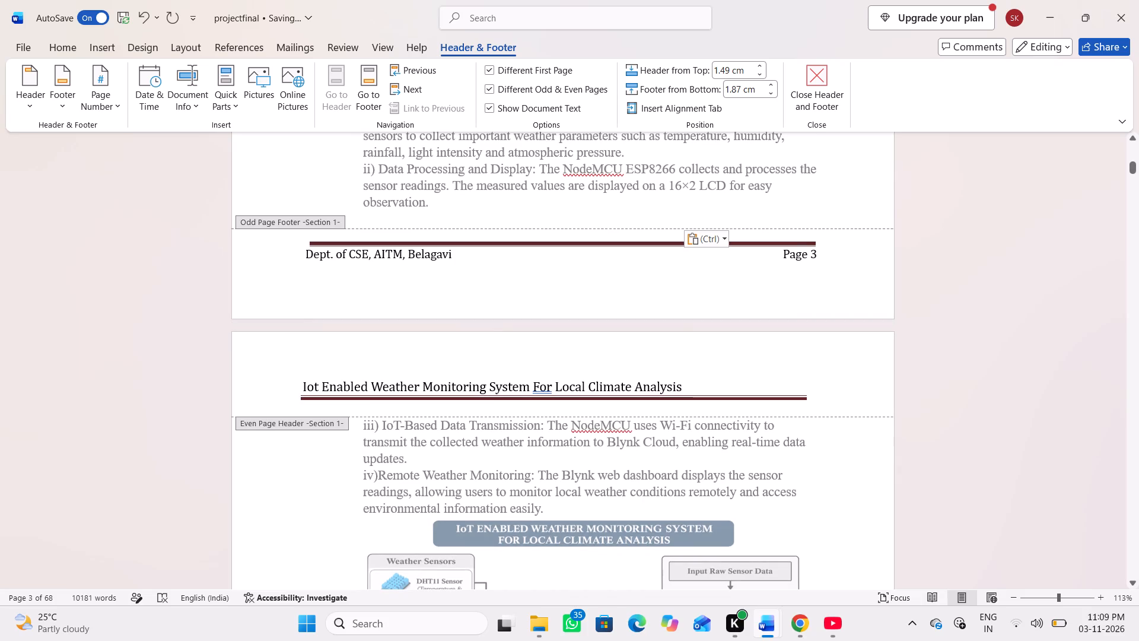
scroll(568, 397, down, 20)
scroll(568, 397, down, 6)
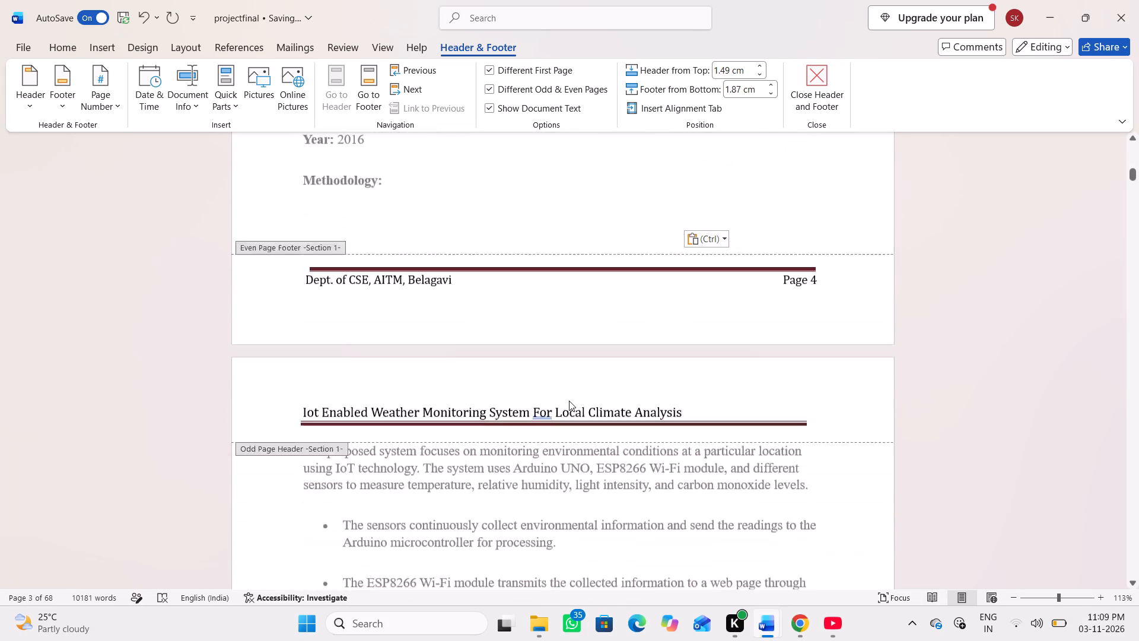
click(866, 387)
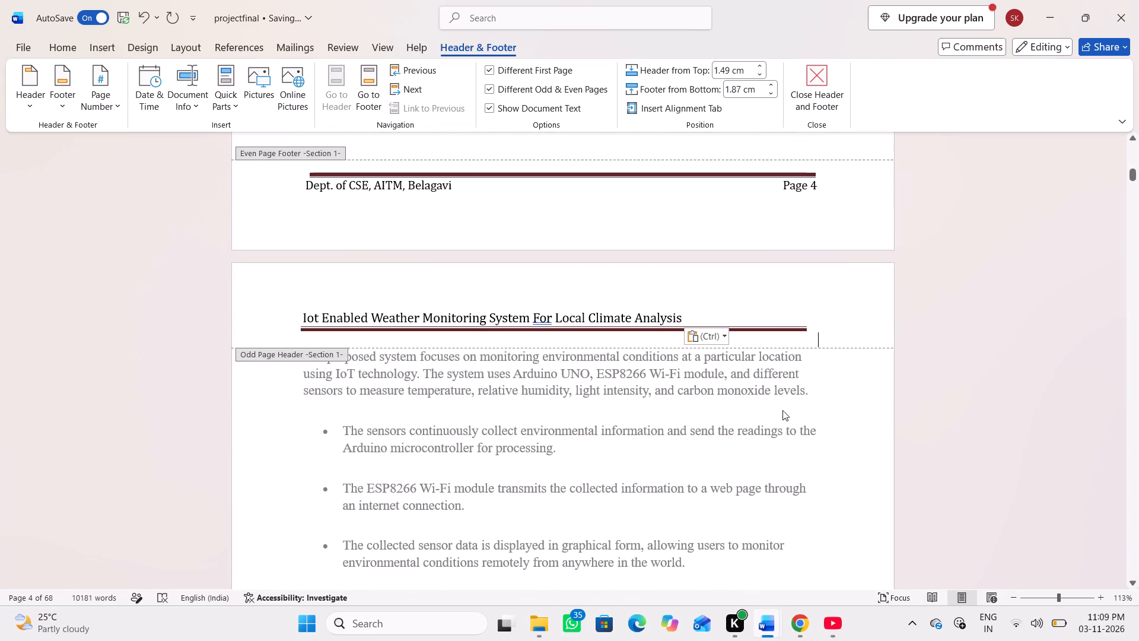
scroll(596, 414, up, 2)
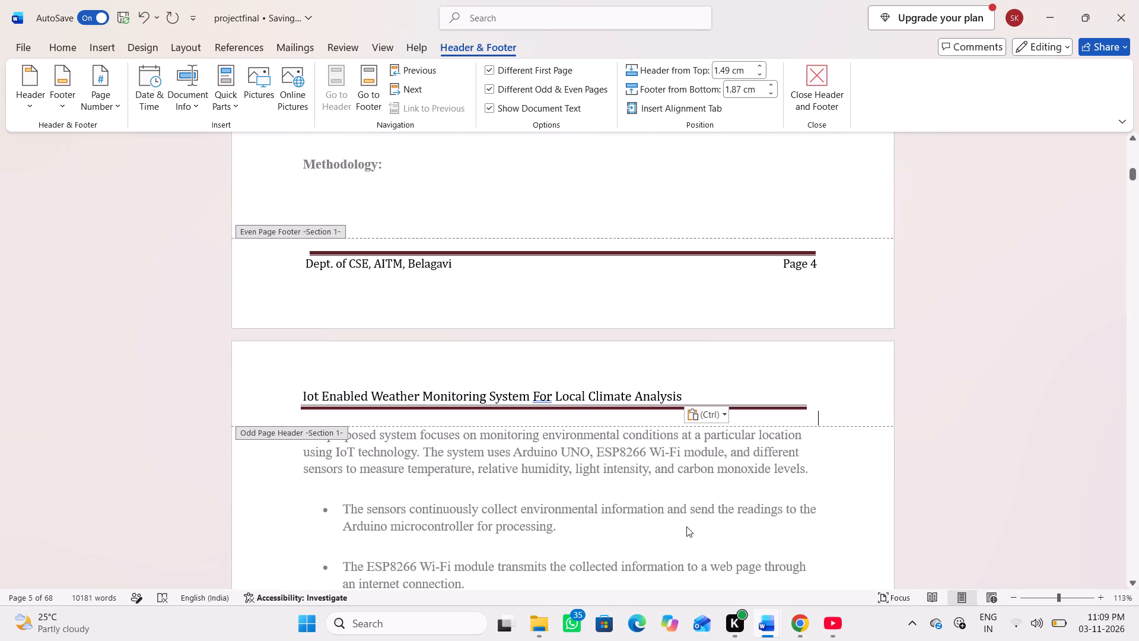
double_click(686, 526)
click(669, 512)
scroll(669, 506, up, 5)
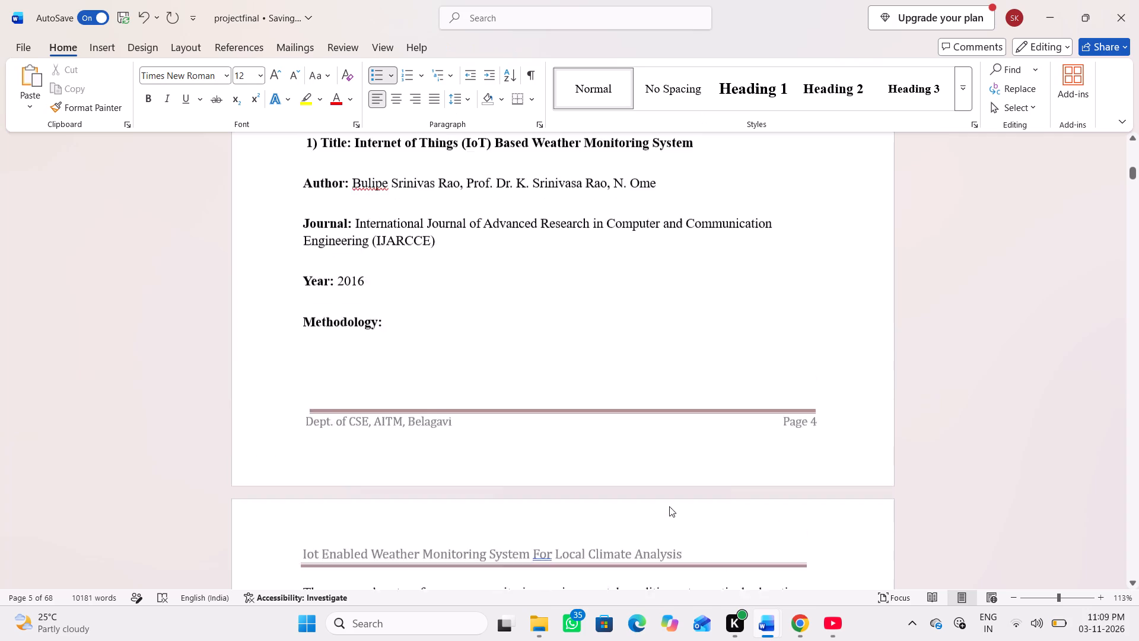
scroll(669, 506, up, 20)
scroll(669, 506, up, 2)
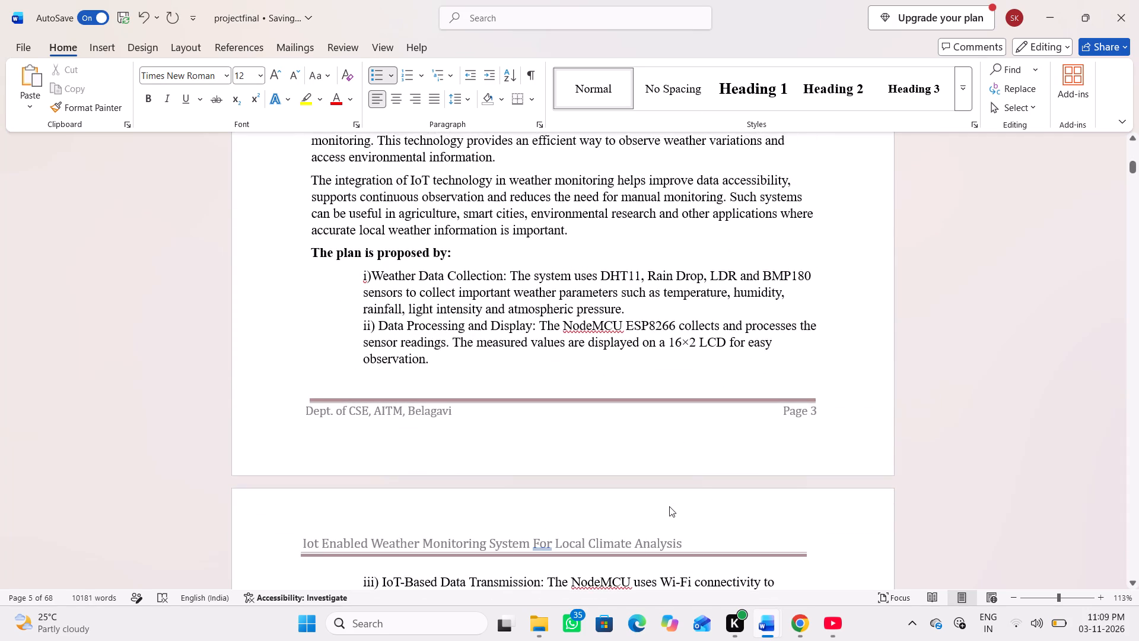
scroll(669, 506, up, 18)
scroll(669, 506, up, 6)
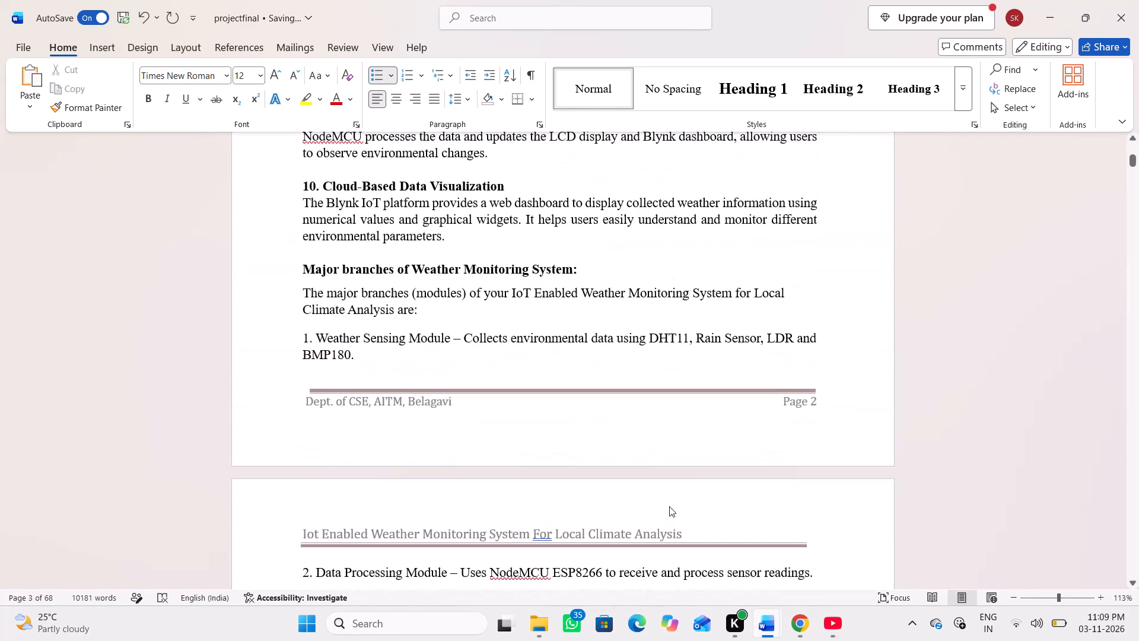
Review the headers, footers and body alignment from page 2 back to the Chapter 1 opening and forward through page 3.
scroll(669, 506, up, 18)
scroll(669, 506, up, 3)
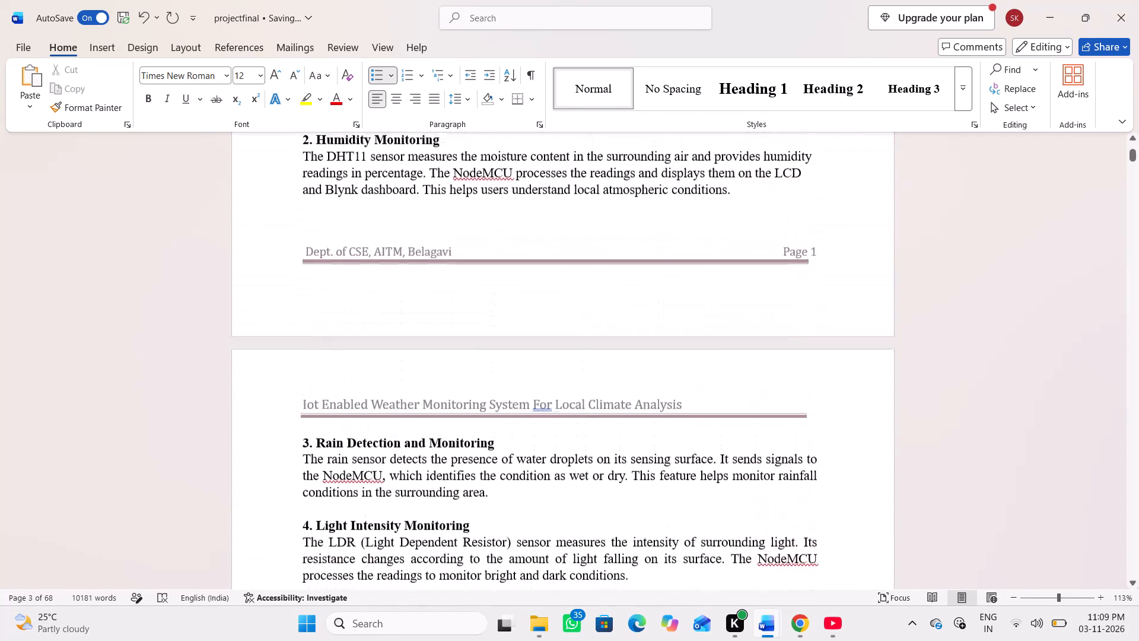
scroll(669, 506, up, 19)
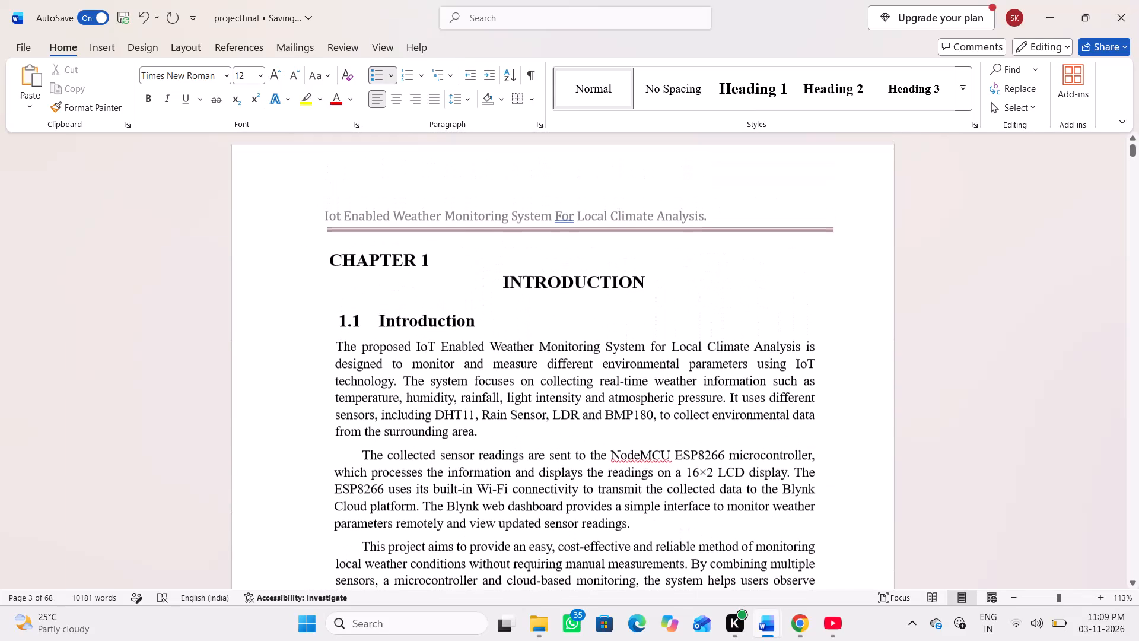
scroll(669, 506, up, 2)
scroll(669, 506, down, 8)
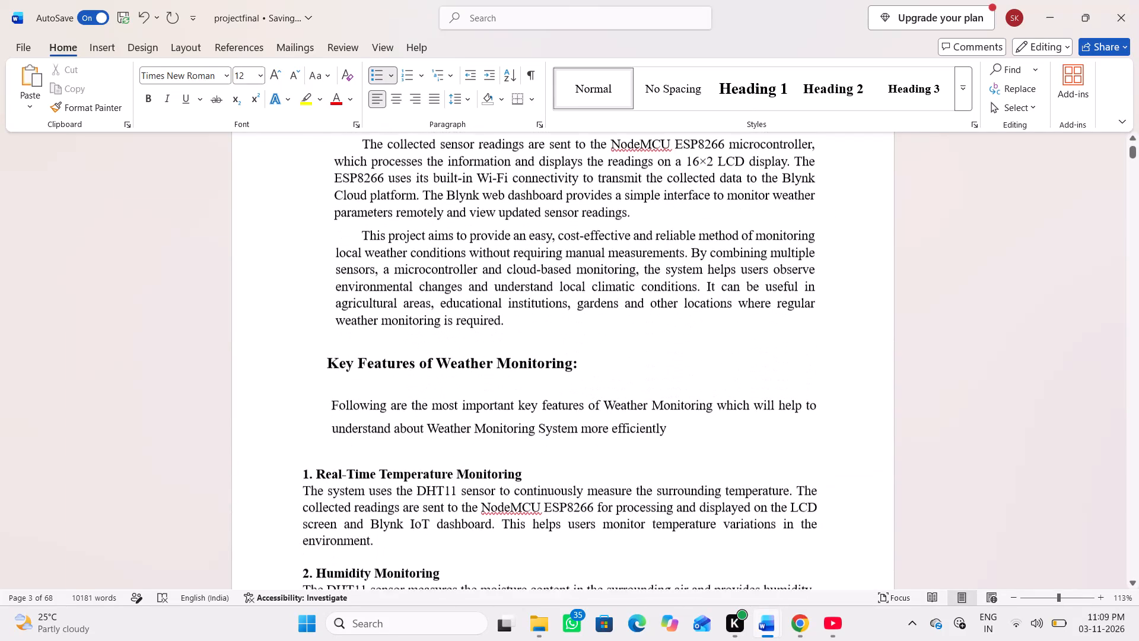
scroll(669, 506, down, 2)
scroll(669, 506, up, 7)
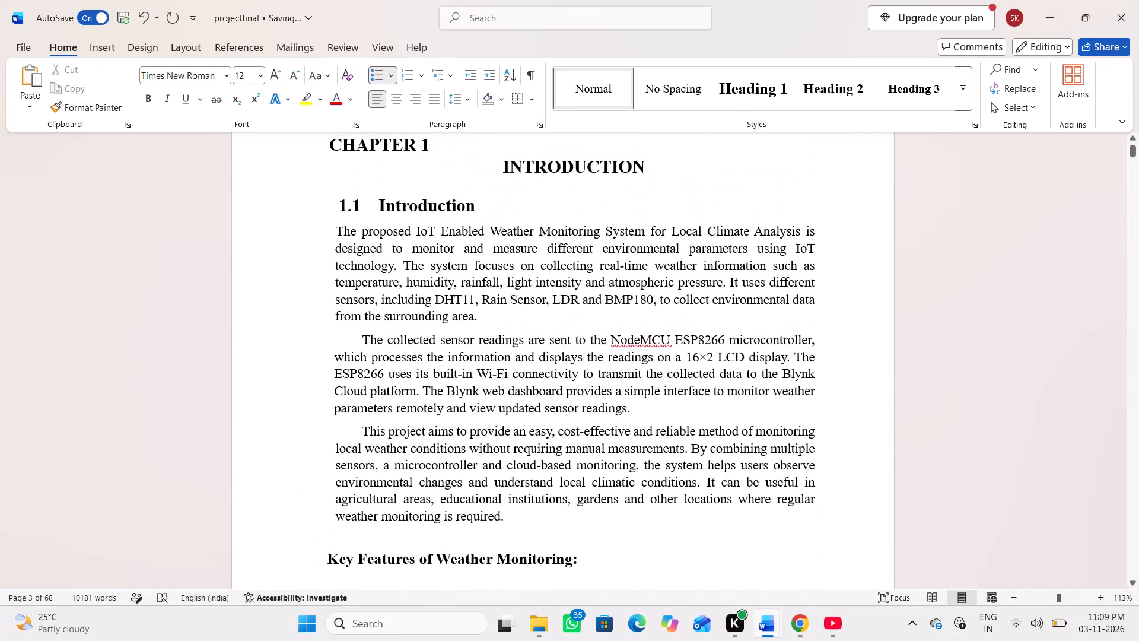
scroll(669, 506, up, 2)
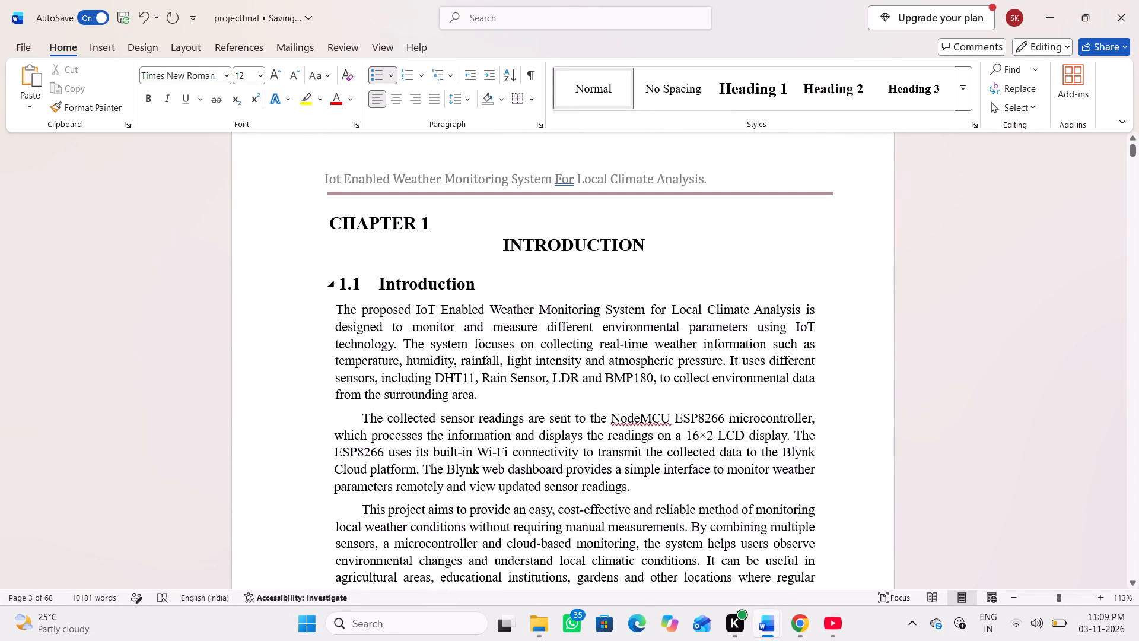
drag(324, 218, 650, 496)
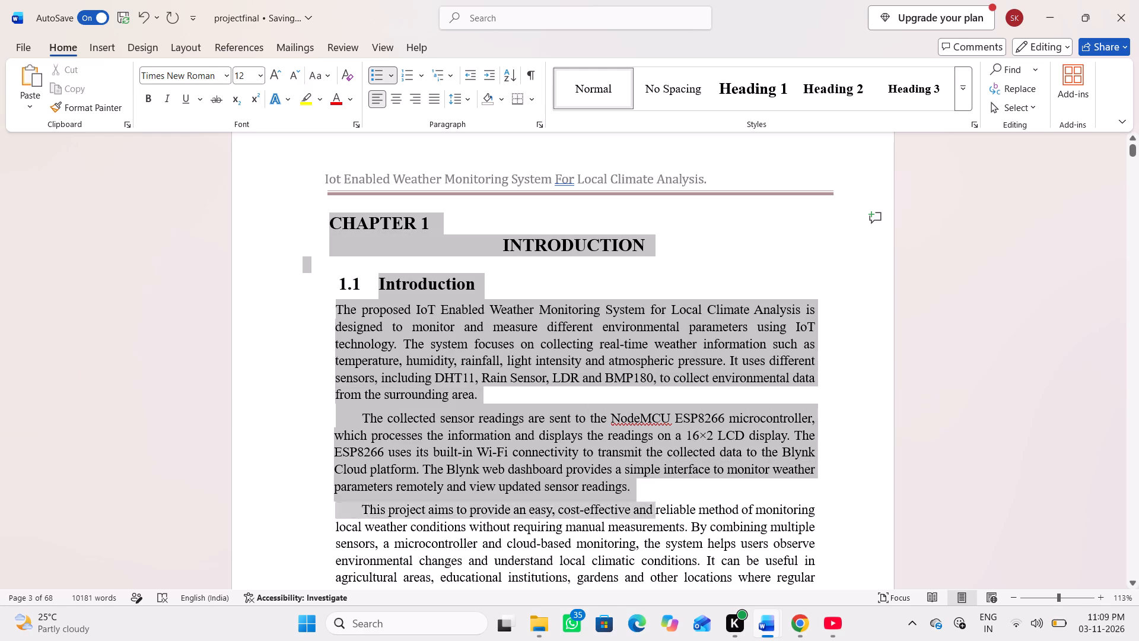
drag(650, 496, 675, 437)
scroll(673, 442, down, 2)
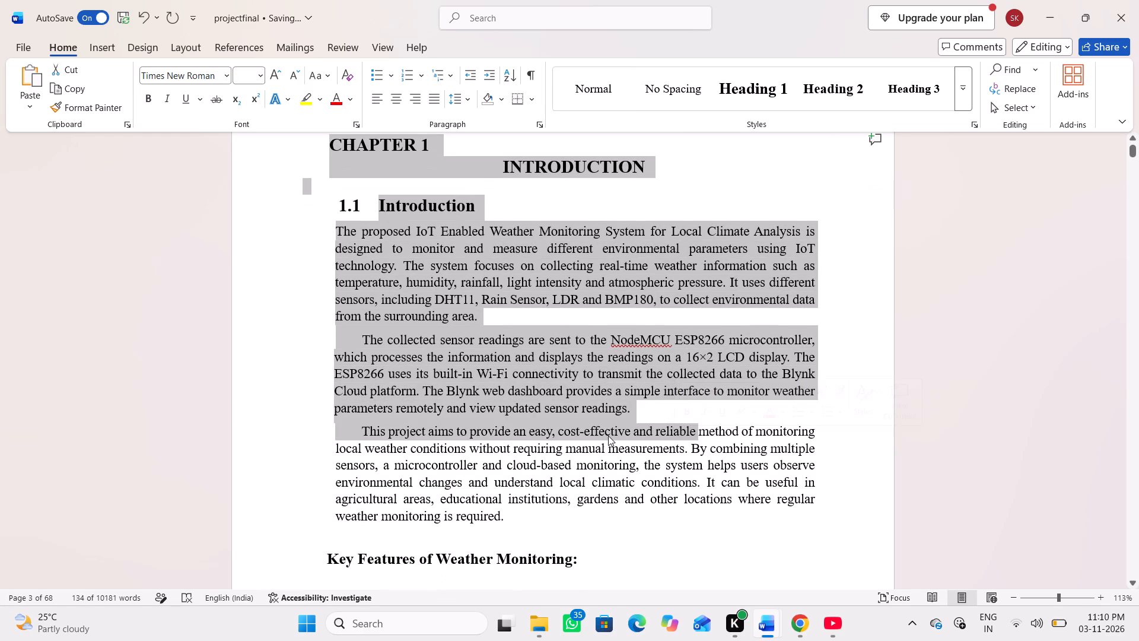
click(676, 457)
scroll(721, 454, down, 12)
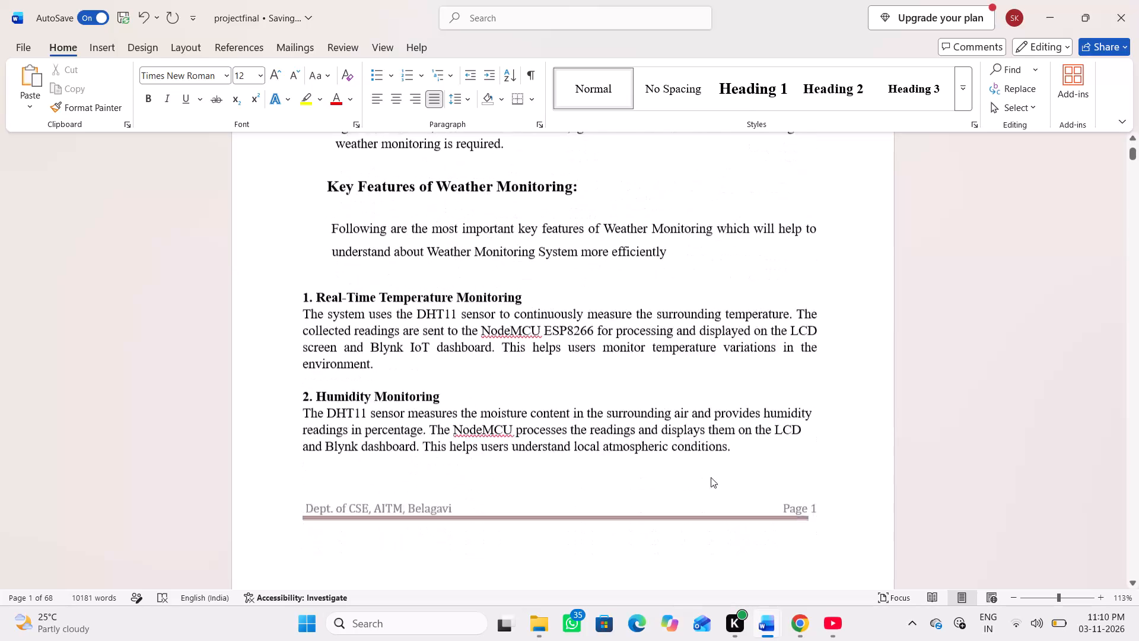
scroll(711, 477, down, 20)
scroll(711, 477, down, 16)
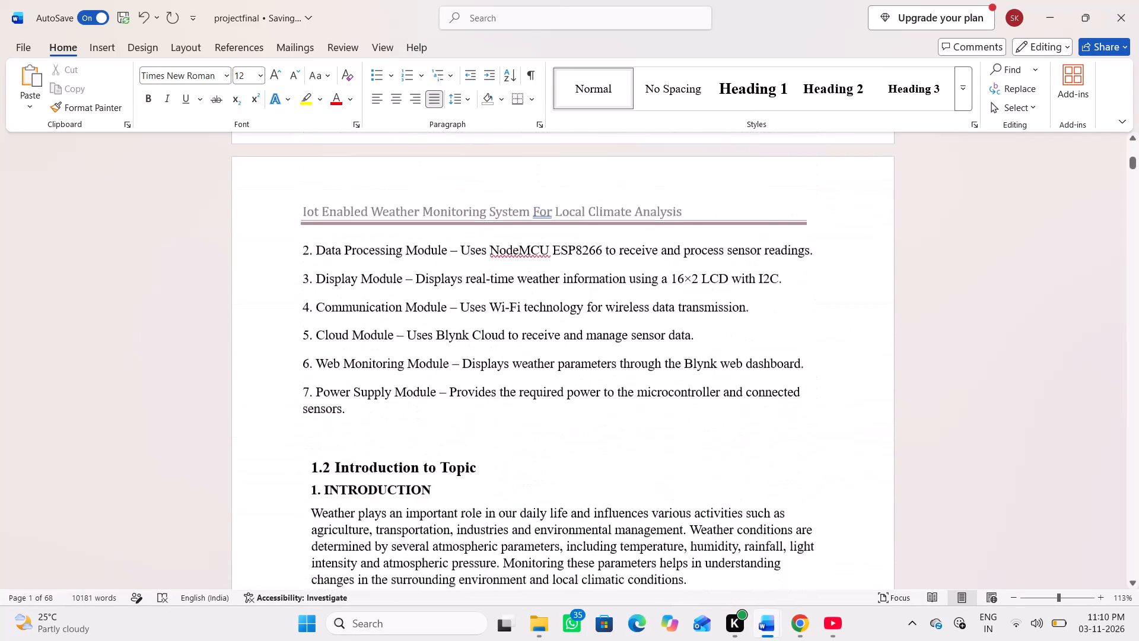
scroll(731, 459, down, 15)
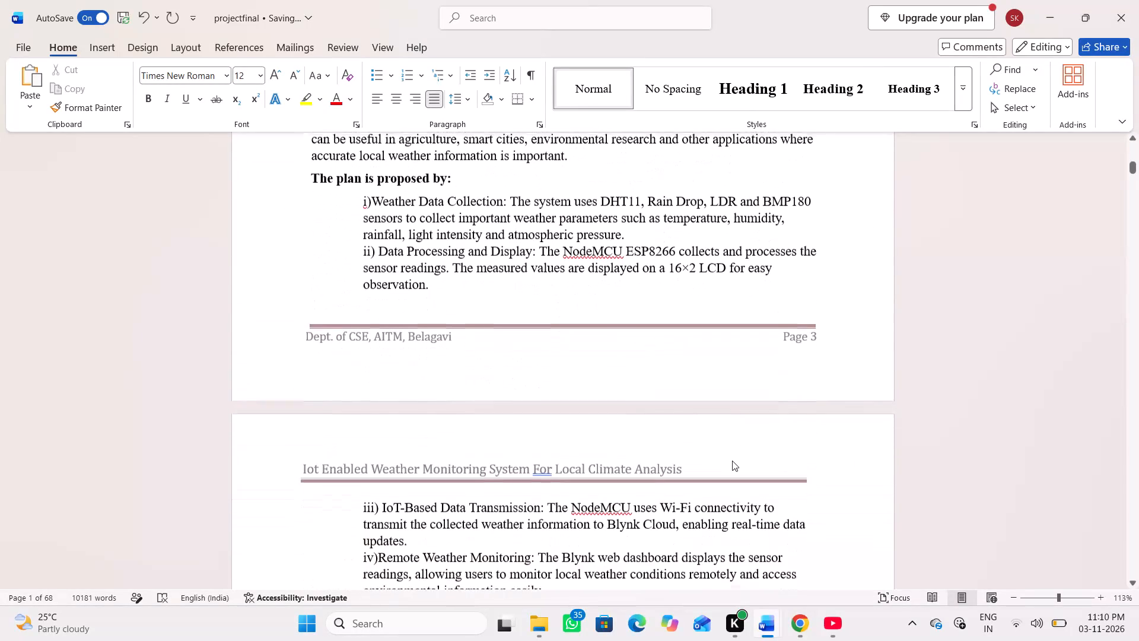
Reduce the left indent of items i) to iv) under "The plan is proposed by:" so all four line up closer to the margin.
scroll(732, 461, up, 2)
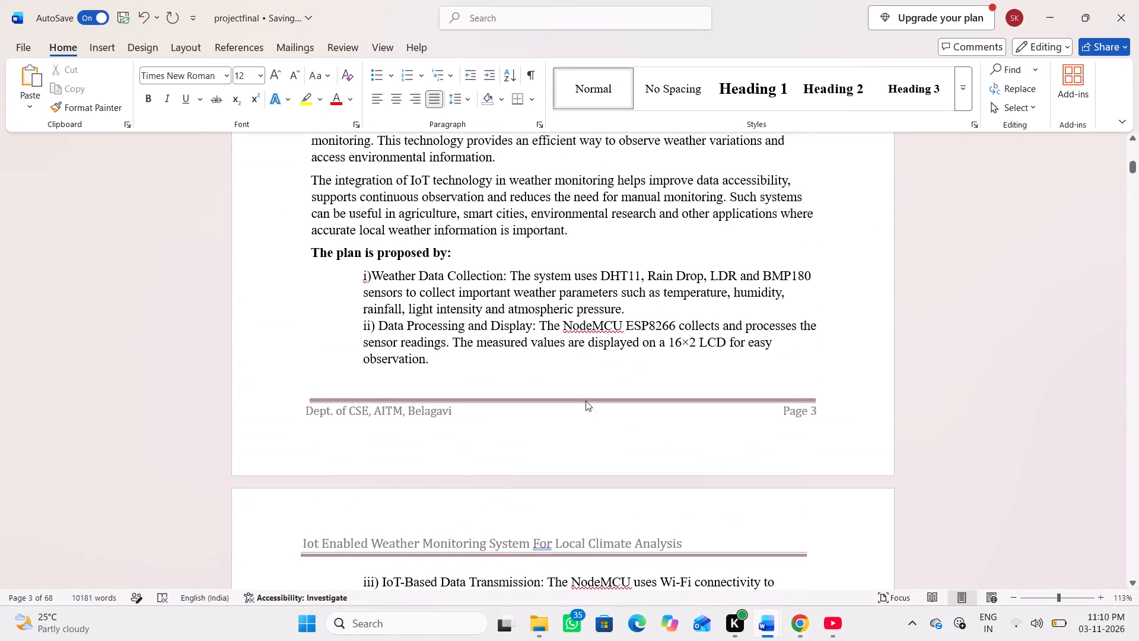
click(364, 277)
key(BackSpace)
key(BackSpace)
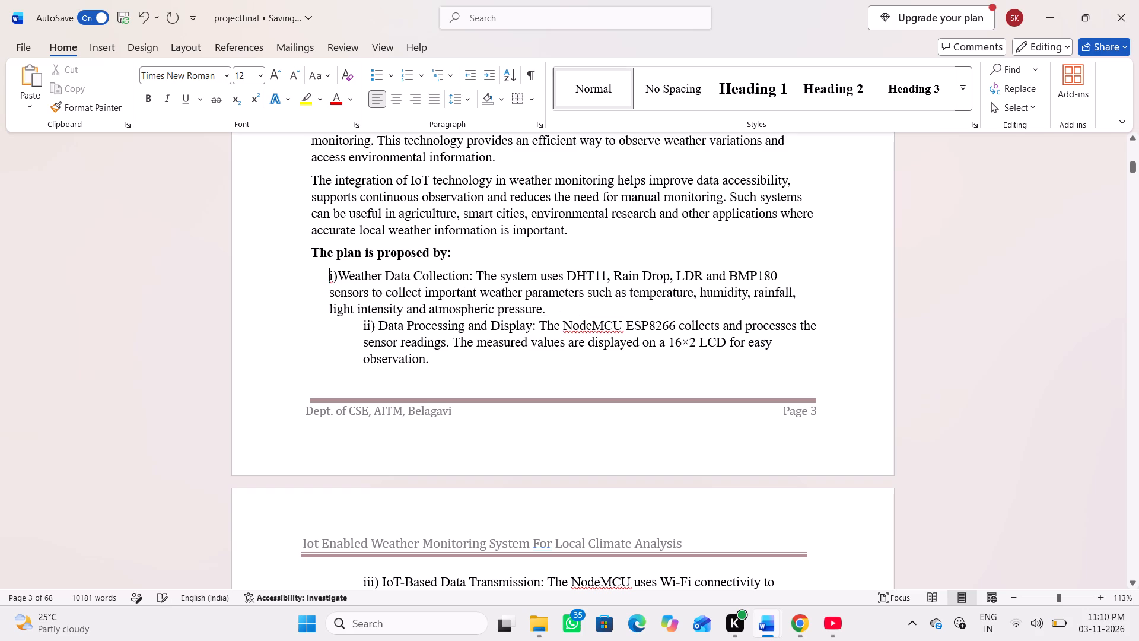
key(BackSpace)
key(BackSpace)
key(BackSpace)
key(BackSpace)
click(365, 325)
click(362, 329)
key(BackSpace)
scroll(430, 328, down, 2)
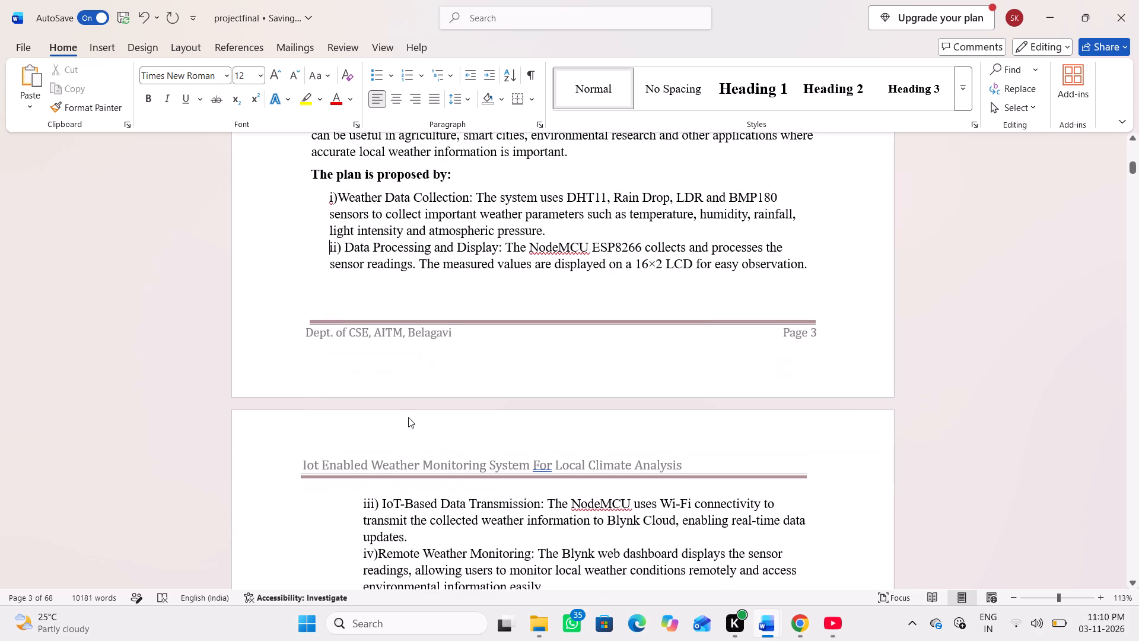
click(364, 500)
key(BackSpace)
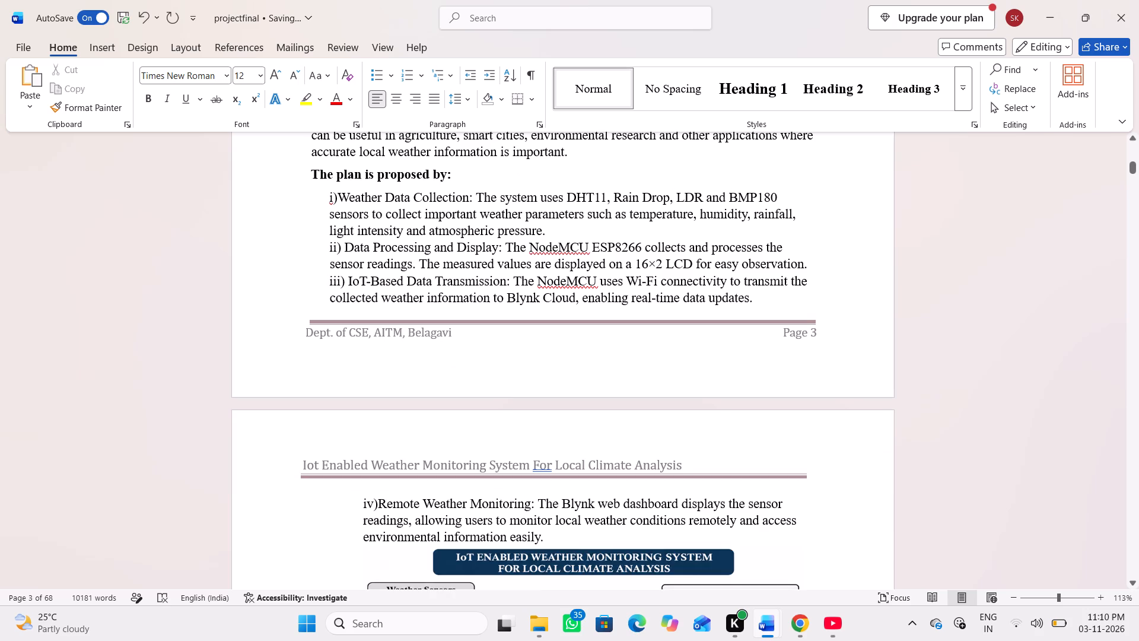
click(362, 500)
key(BackSpace)
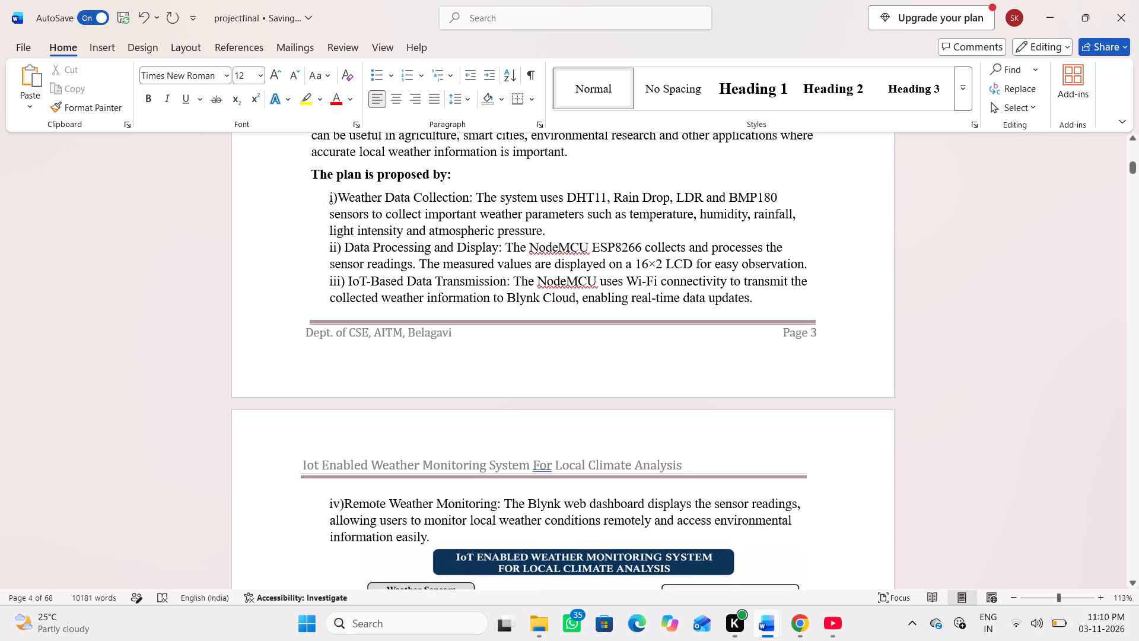
Insert a blank line after item ii) Data Processing and Display and another after item i) Weather Data Collection.
scroll(410, 398, down, 1)
click(807, 229)
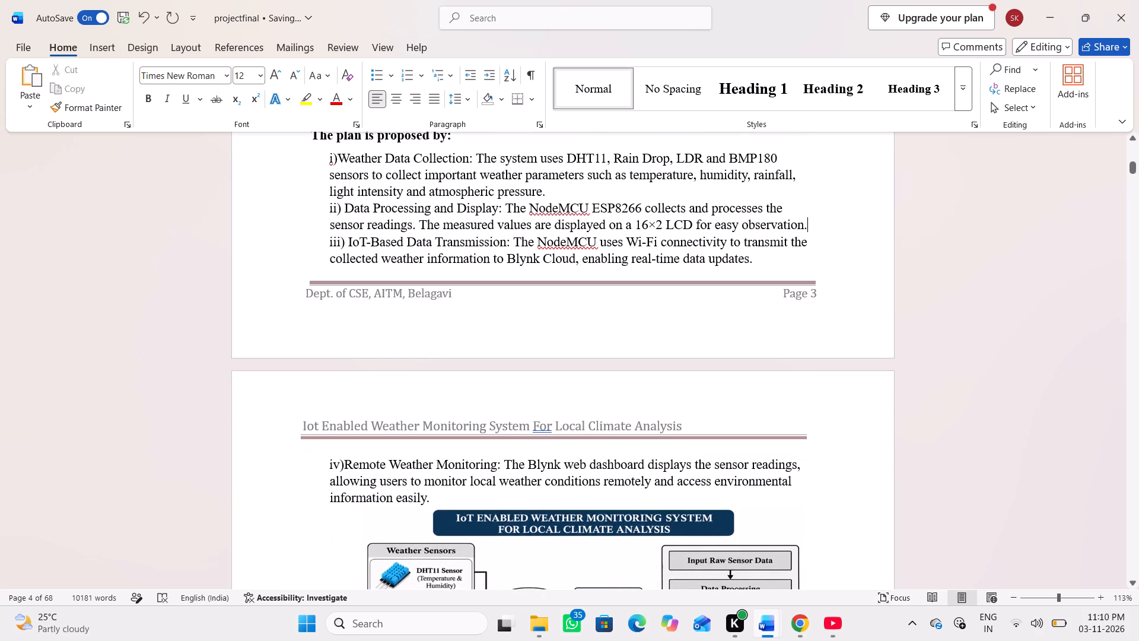
key(Return)
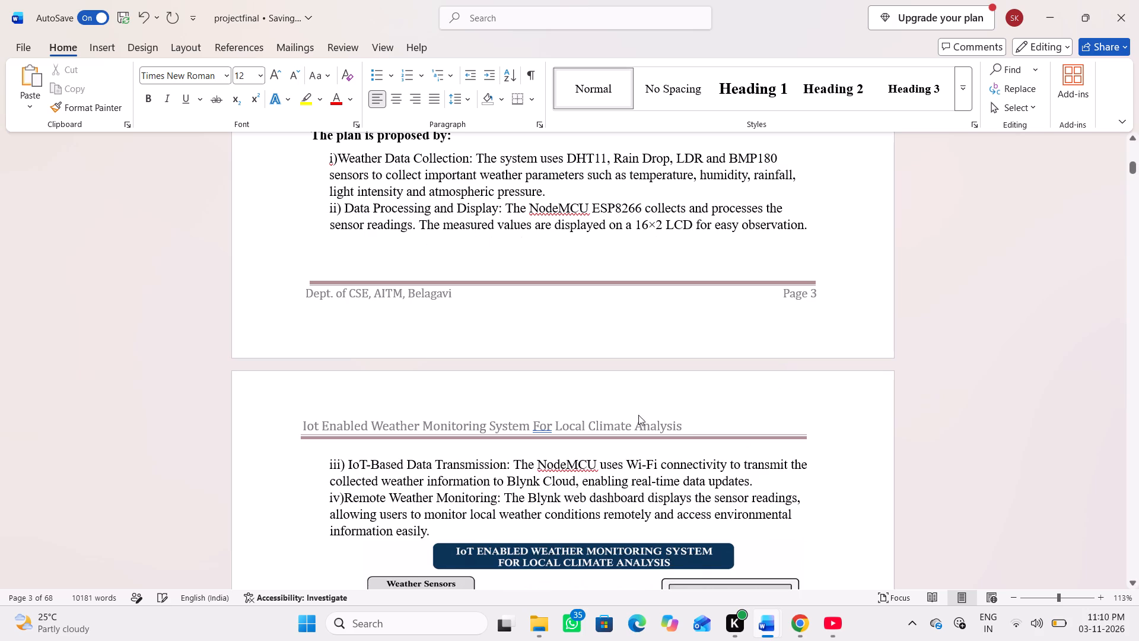
click(567, 190)
key(Return)
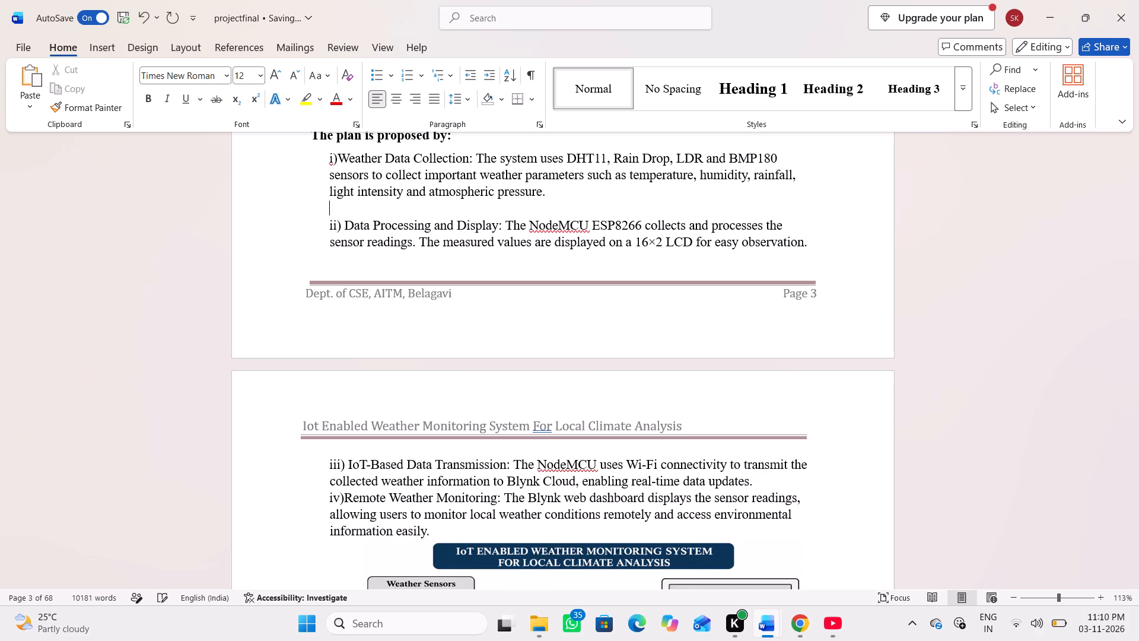
Insert a blank line after item iii) IoT-Based Data Transmission on page 4.
scroll(567, 190, up, 2)
scroll(567, 190, down, 5)
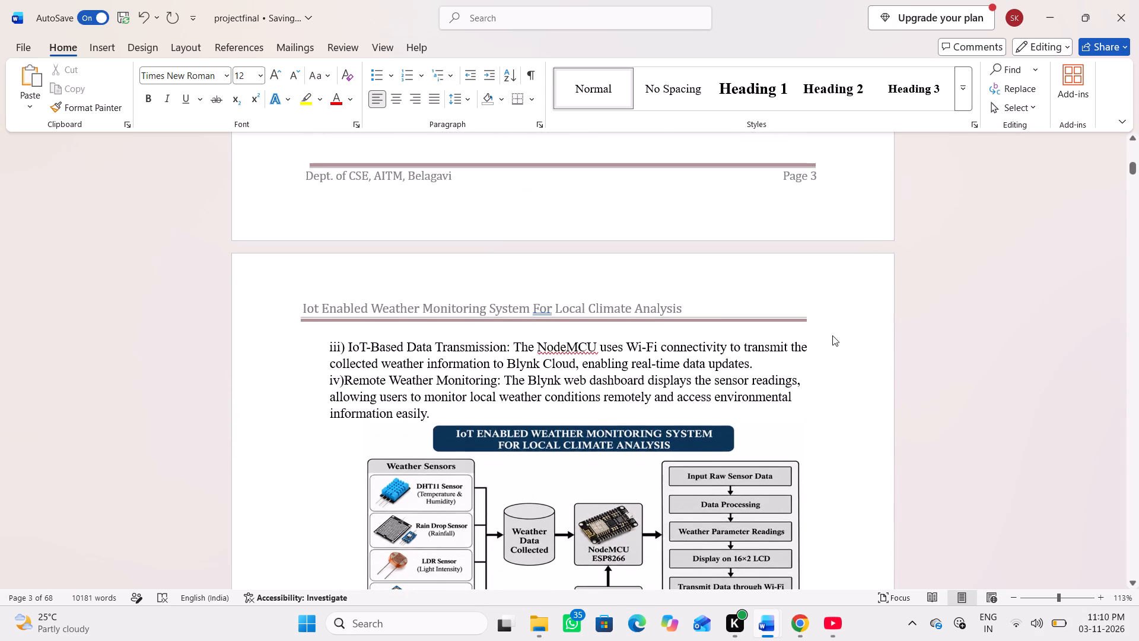
click(762, 367)
key(Return)
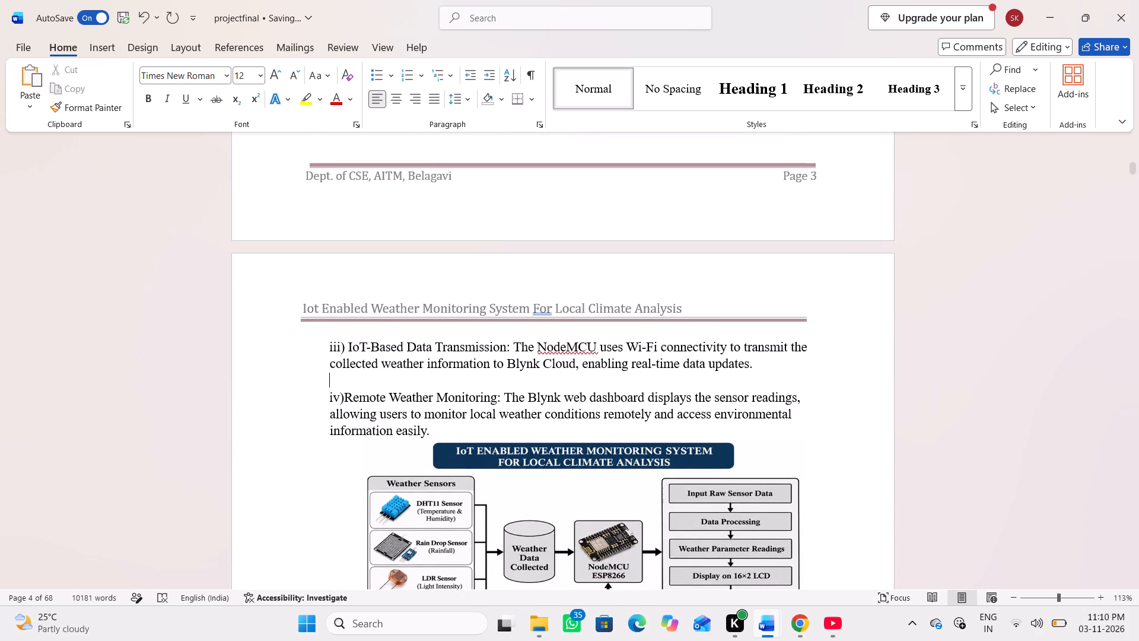
Review the report's layout from the Chapter 2 literature survey back up to the Chapter 1 opening page.
scroll(764, 367, down, 13)
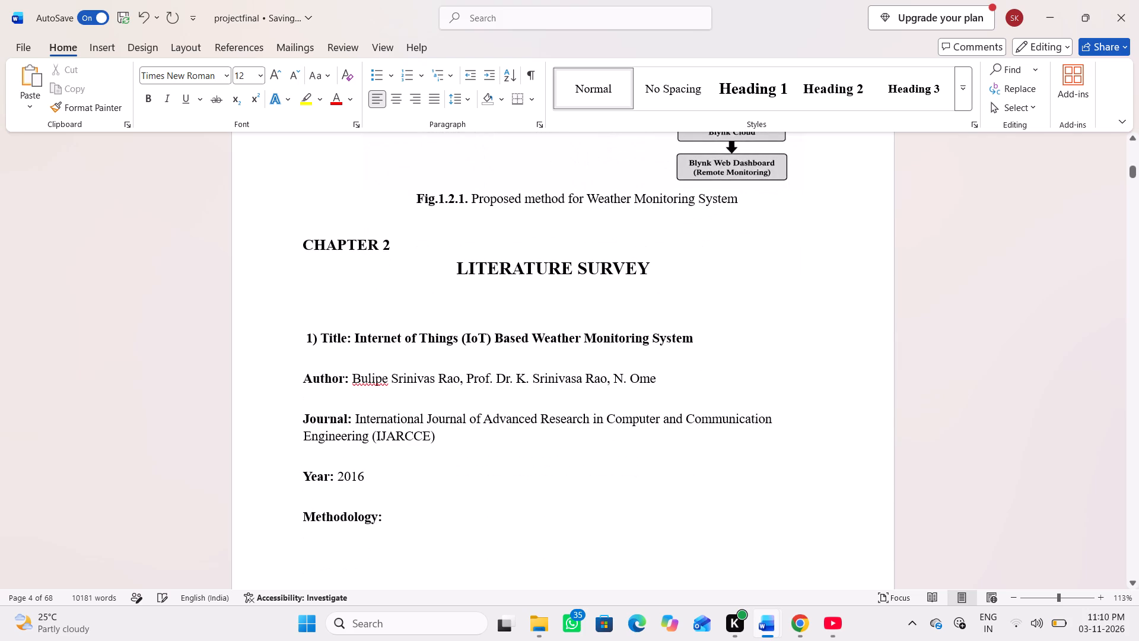
scroll(765, 377, up, 5)
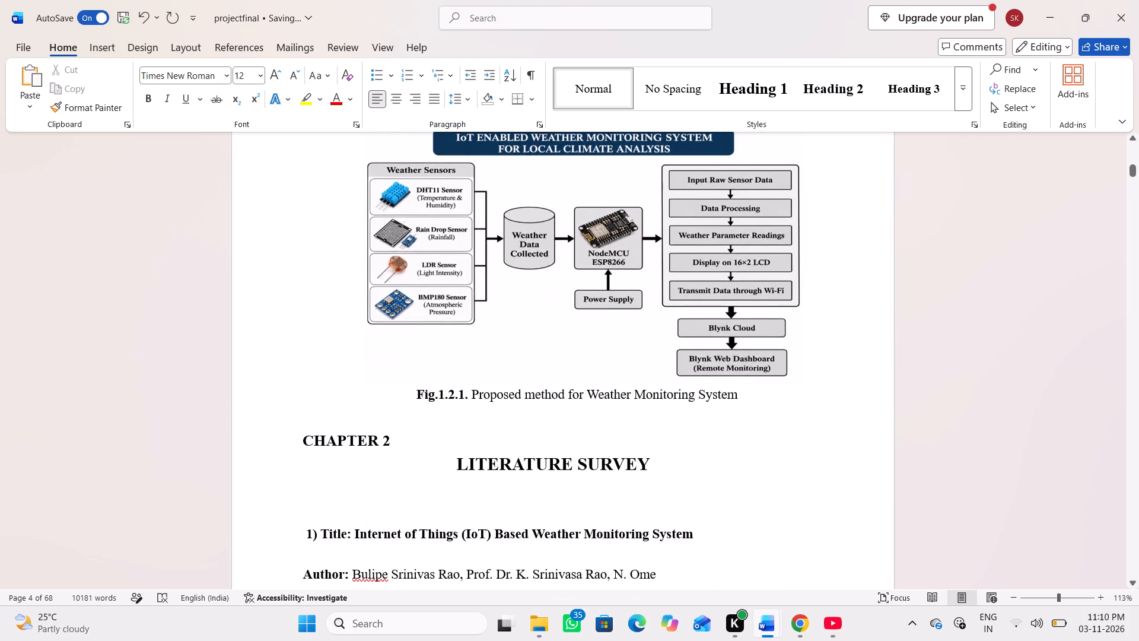
scroll(765, 377, down, 20)
scroll(765, 377, down, 2)
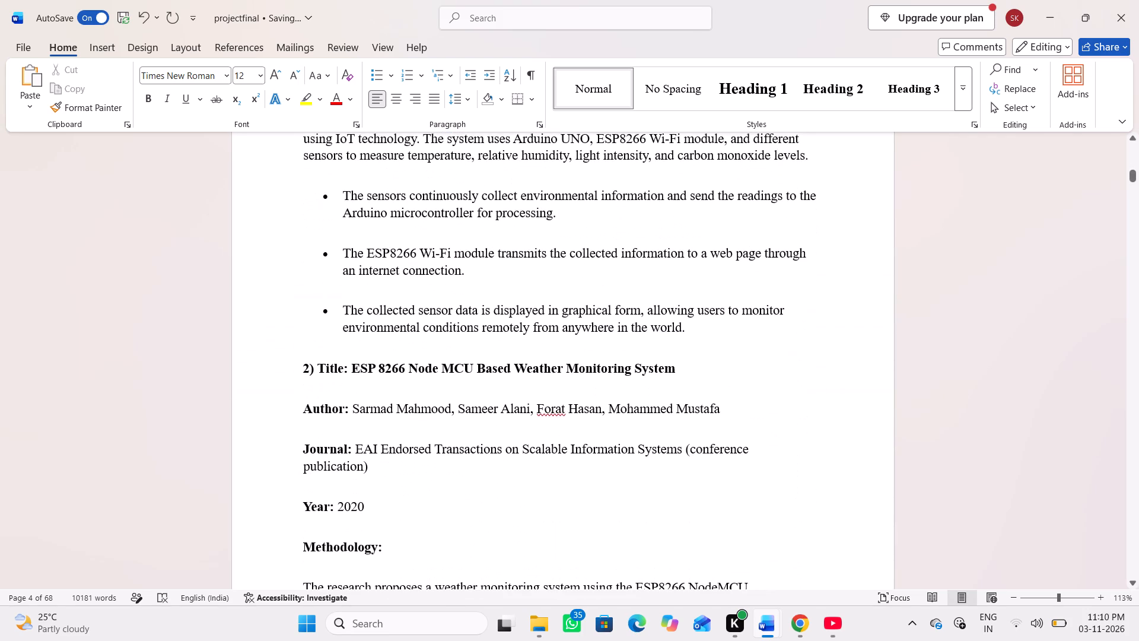
scroll(760, 395, up, 20)
scroll(760, 395, up, 14)
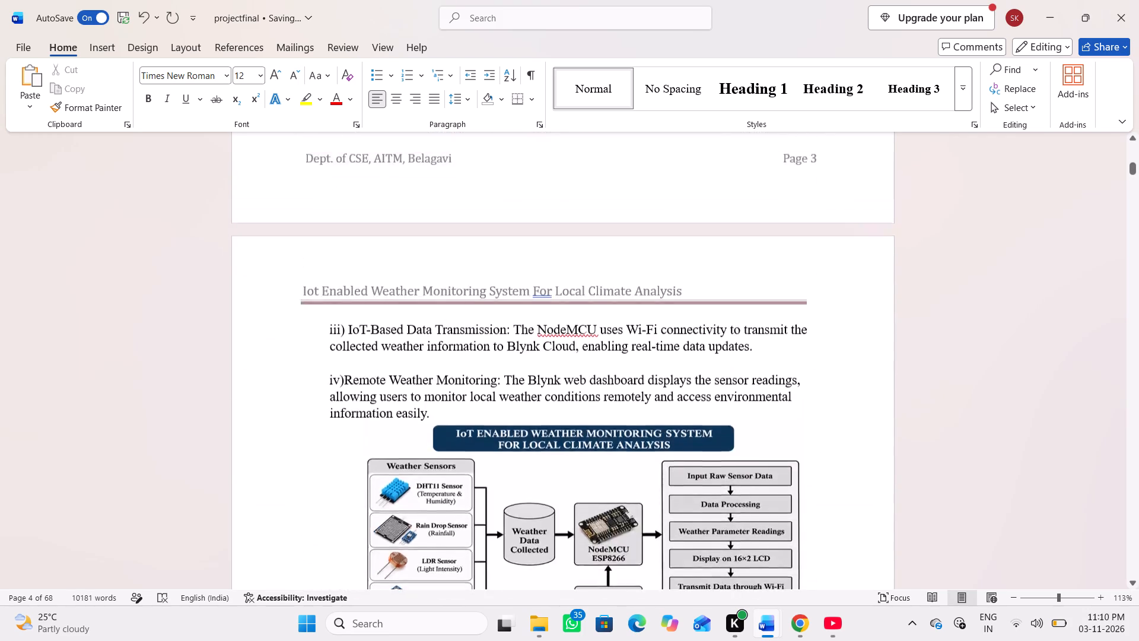
scroll(760, 392, up, 20)
scroll(761, 394, down, 8)
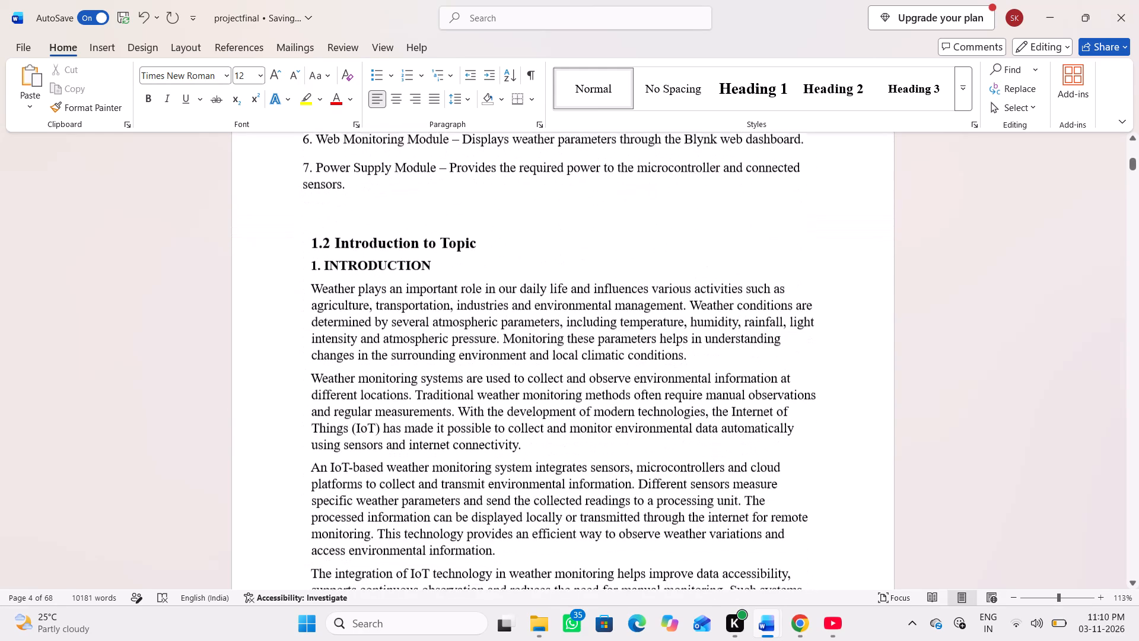
scroll(497, 296, up, 20)
scroll(497, 296, up, 18)
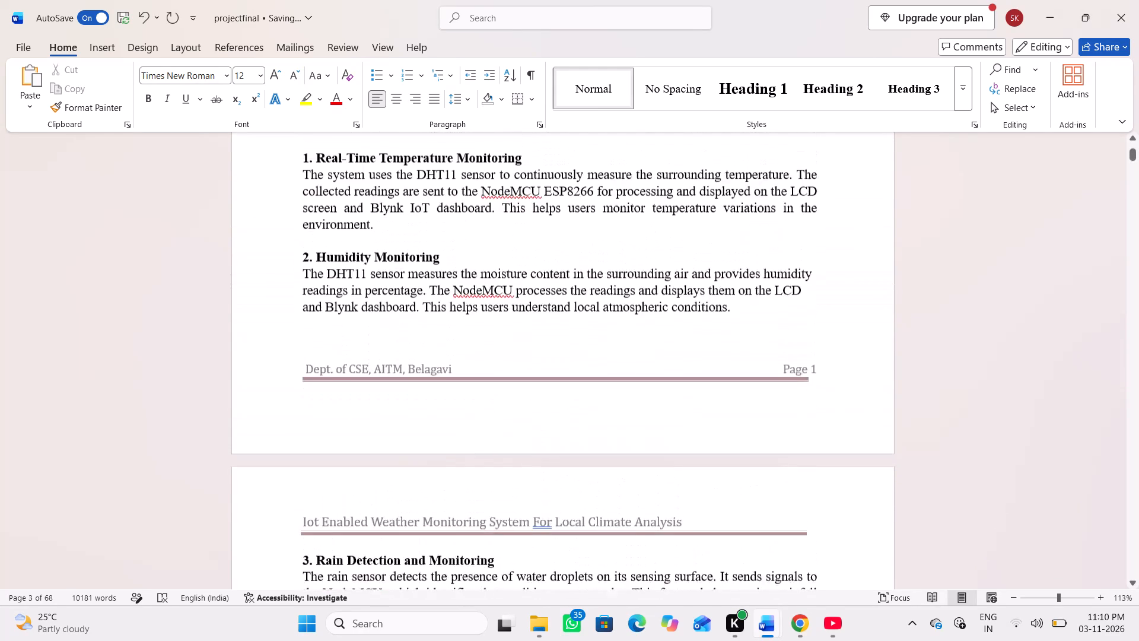
scroll(497, 295, up, 18)
scroll(497, 295, up, 4)
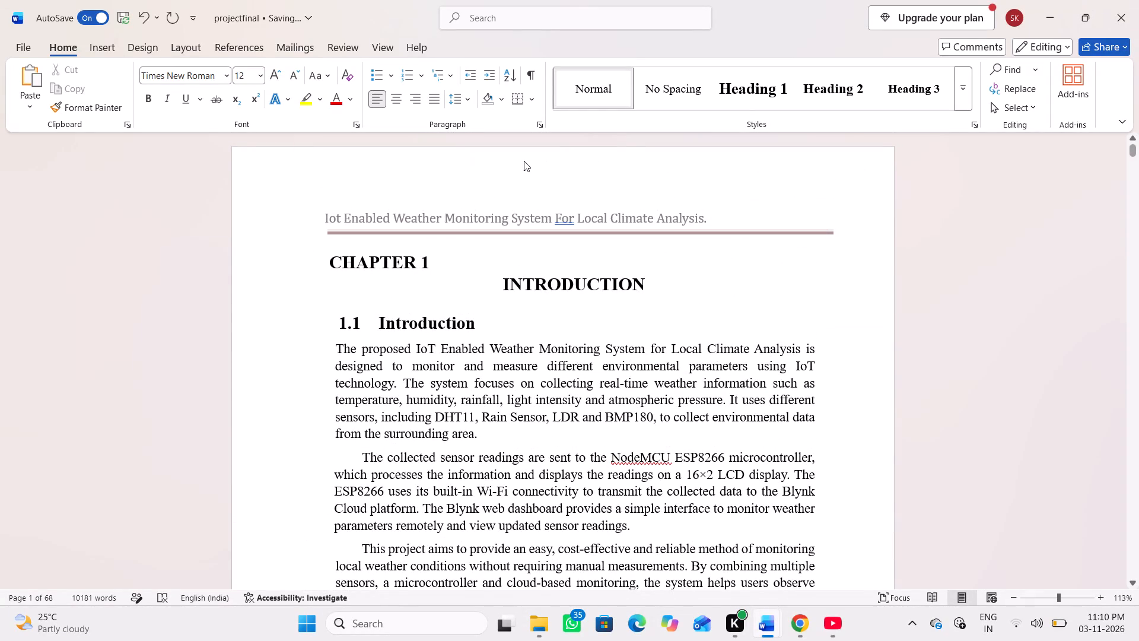
Save the projectfinal report and close it.
key(ctrl+s)
key(ctrl+s)
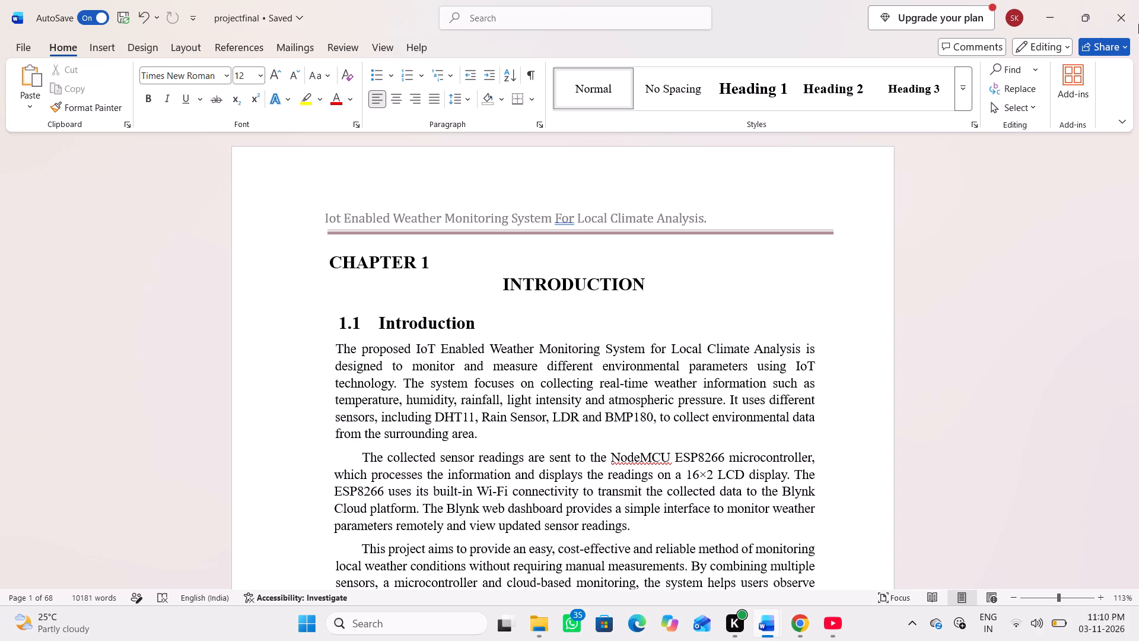
click(1111, 26)
click(1111, 26)
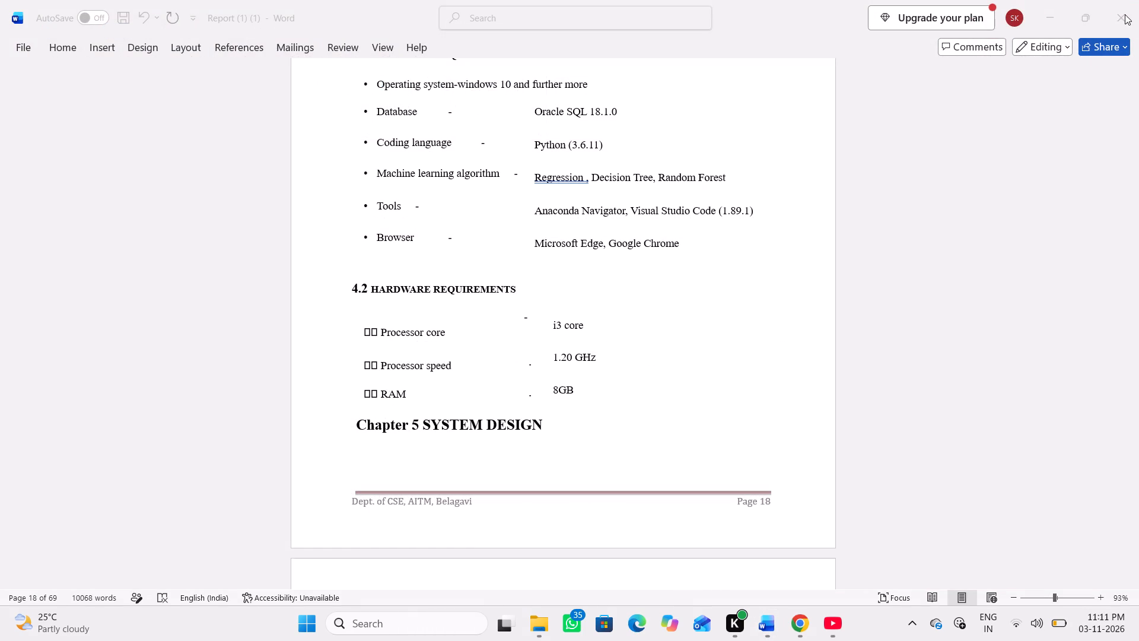
Close the Report (1) (1) document without saving its changes.
click(1125, 14)
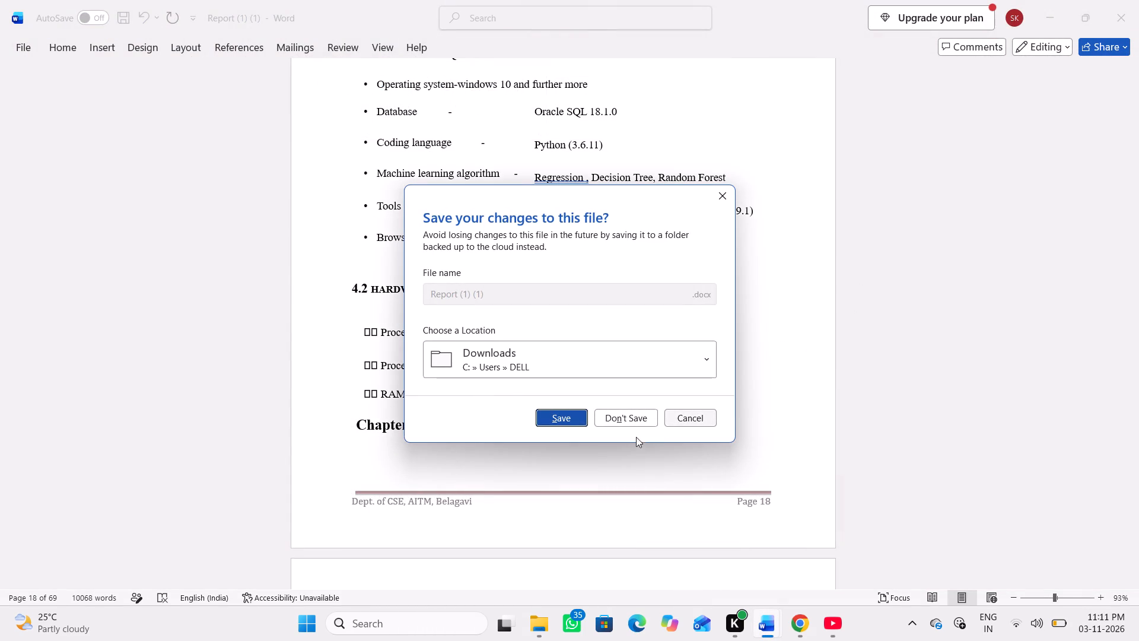
click(637, 418)
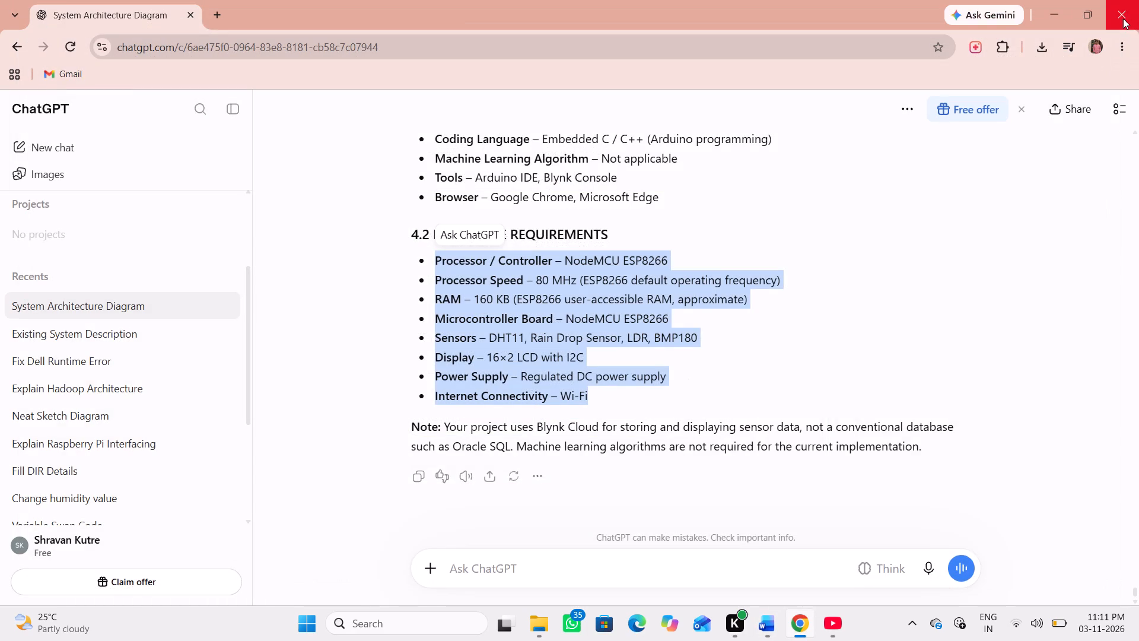
Close the browser window holding the ChatGPT System Architecture Diagram conversation.
click(1123, 18)
click(1124, 7)
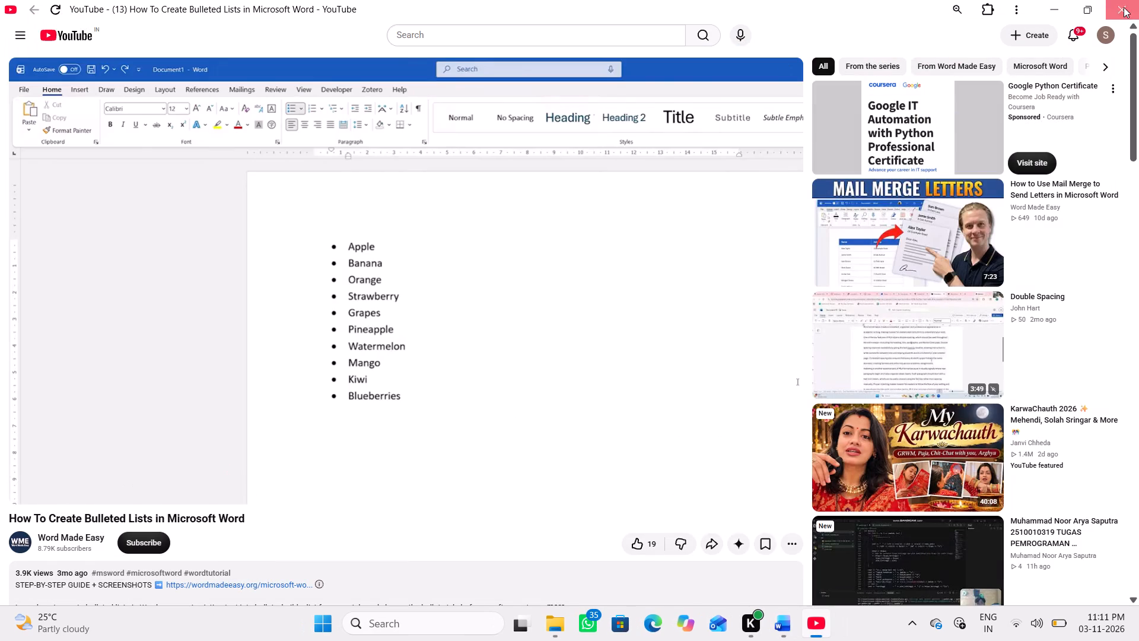